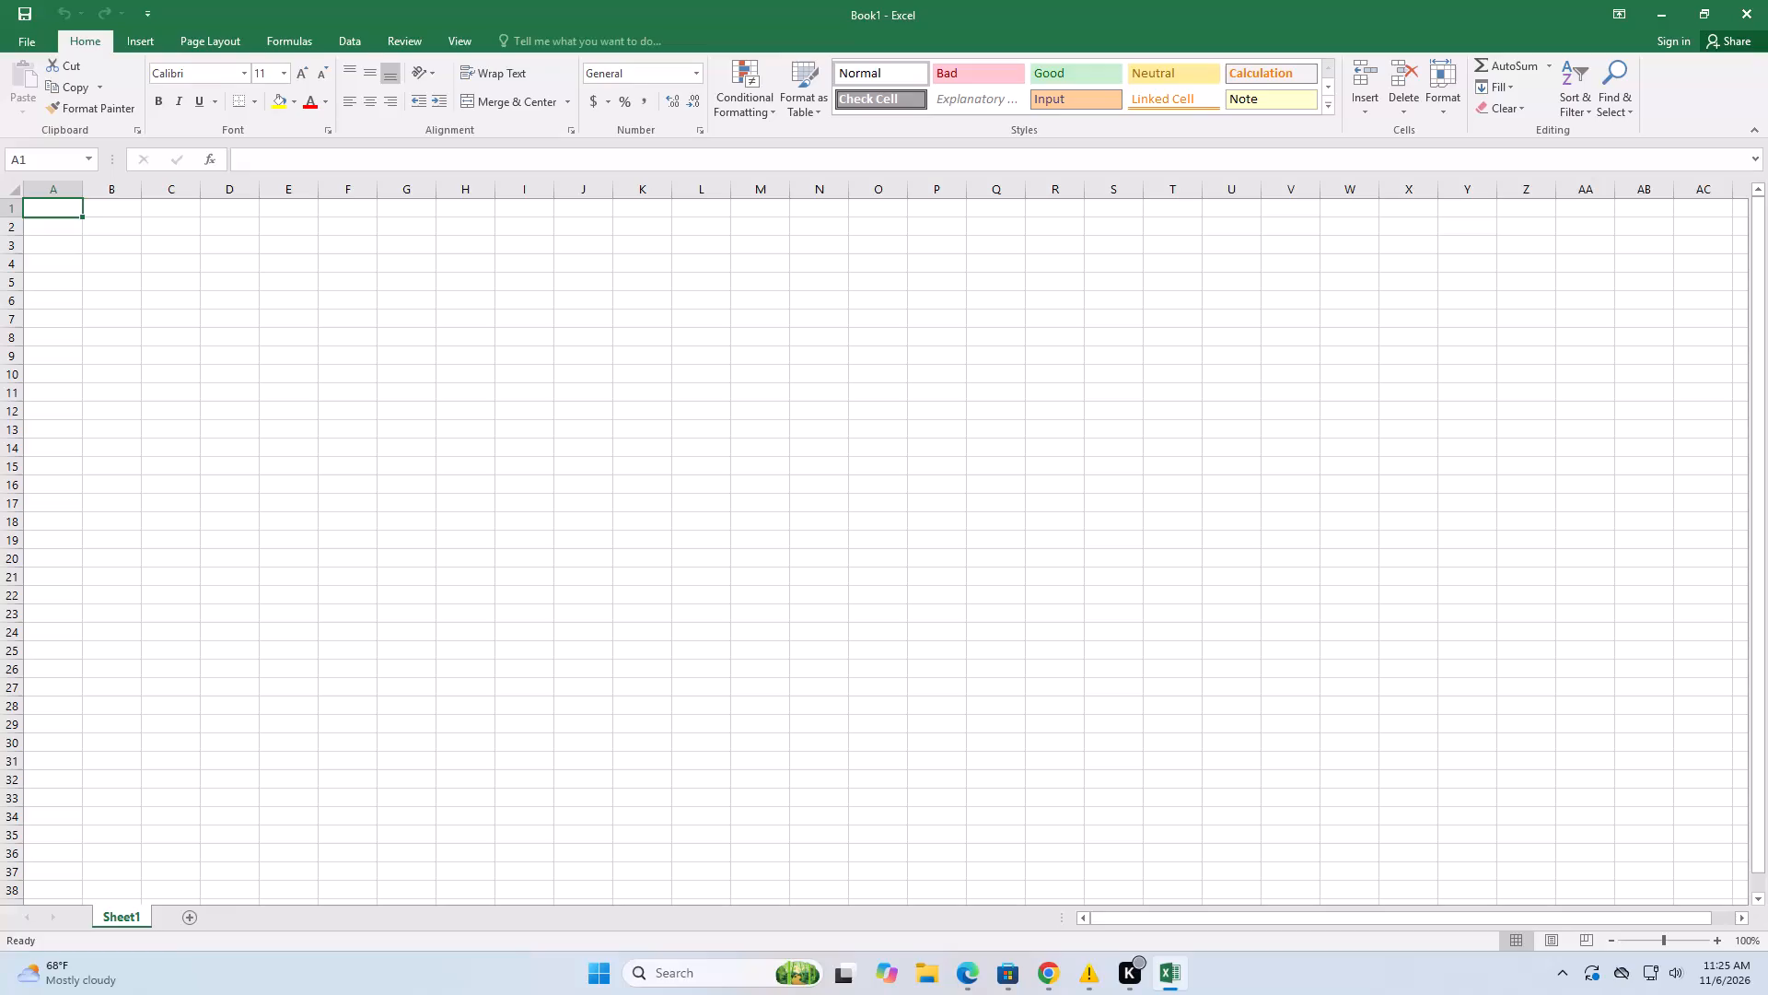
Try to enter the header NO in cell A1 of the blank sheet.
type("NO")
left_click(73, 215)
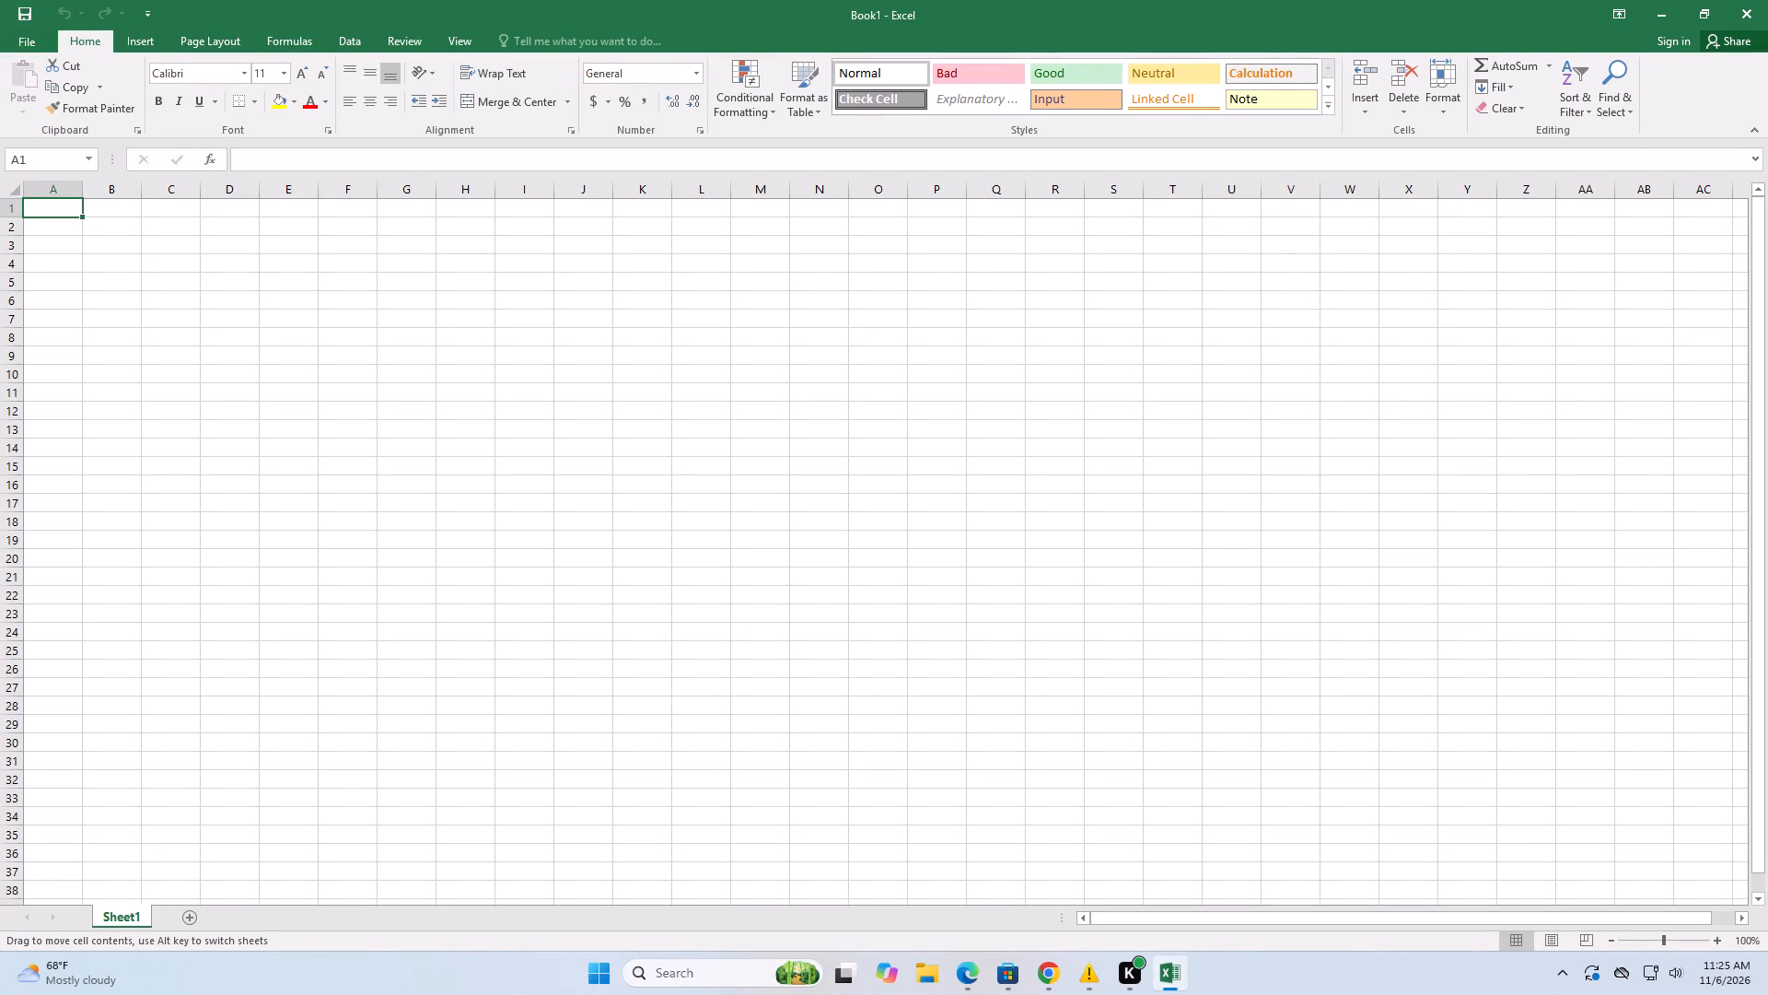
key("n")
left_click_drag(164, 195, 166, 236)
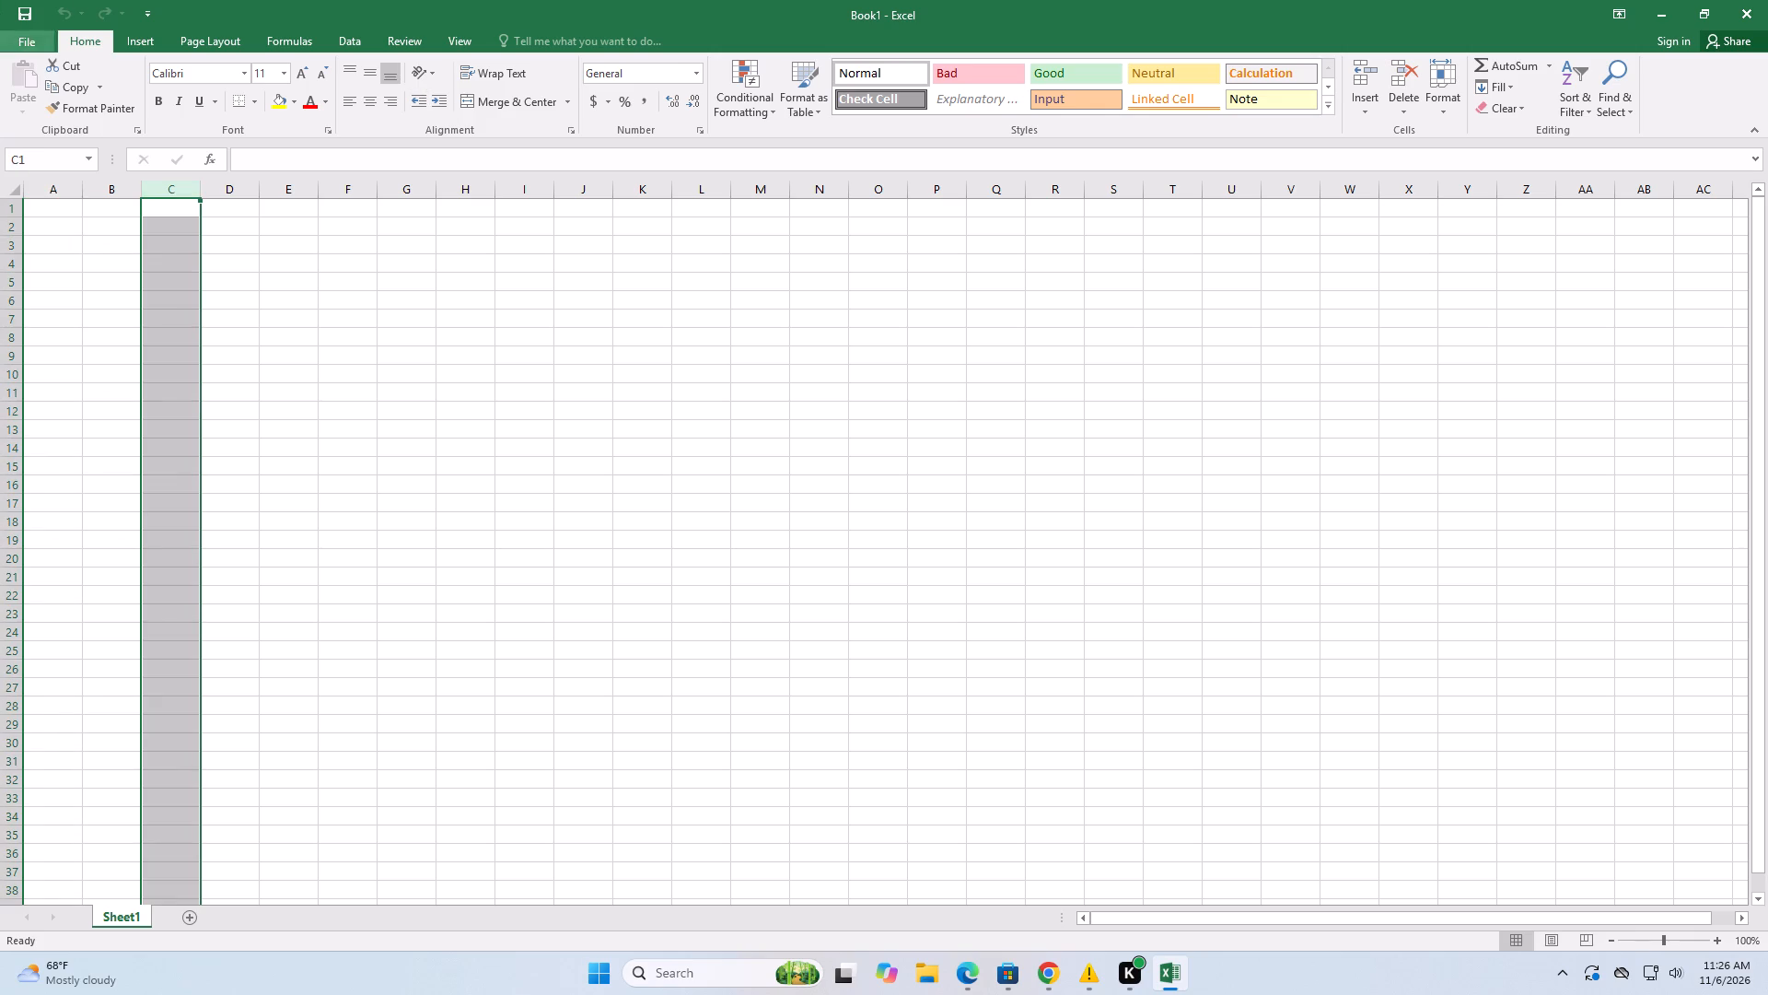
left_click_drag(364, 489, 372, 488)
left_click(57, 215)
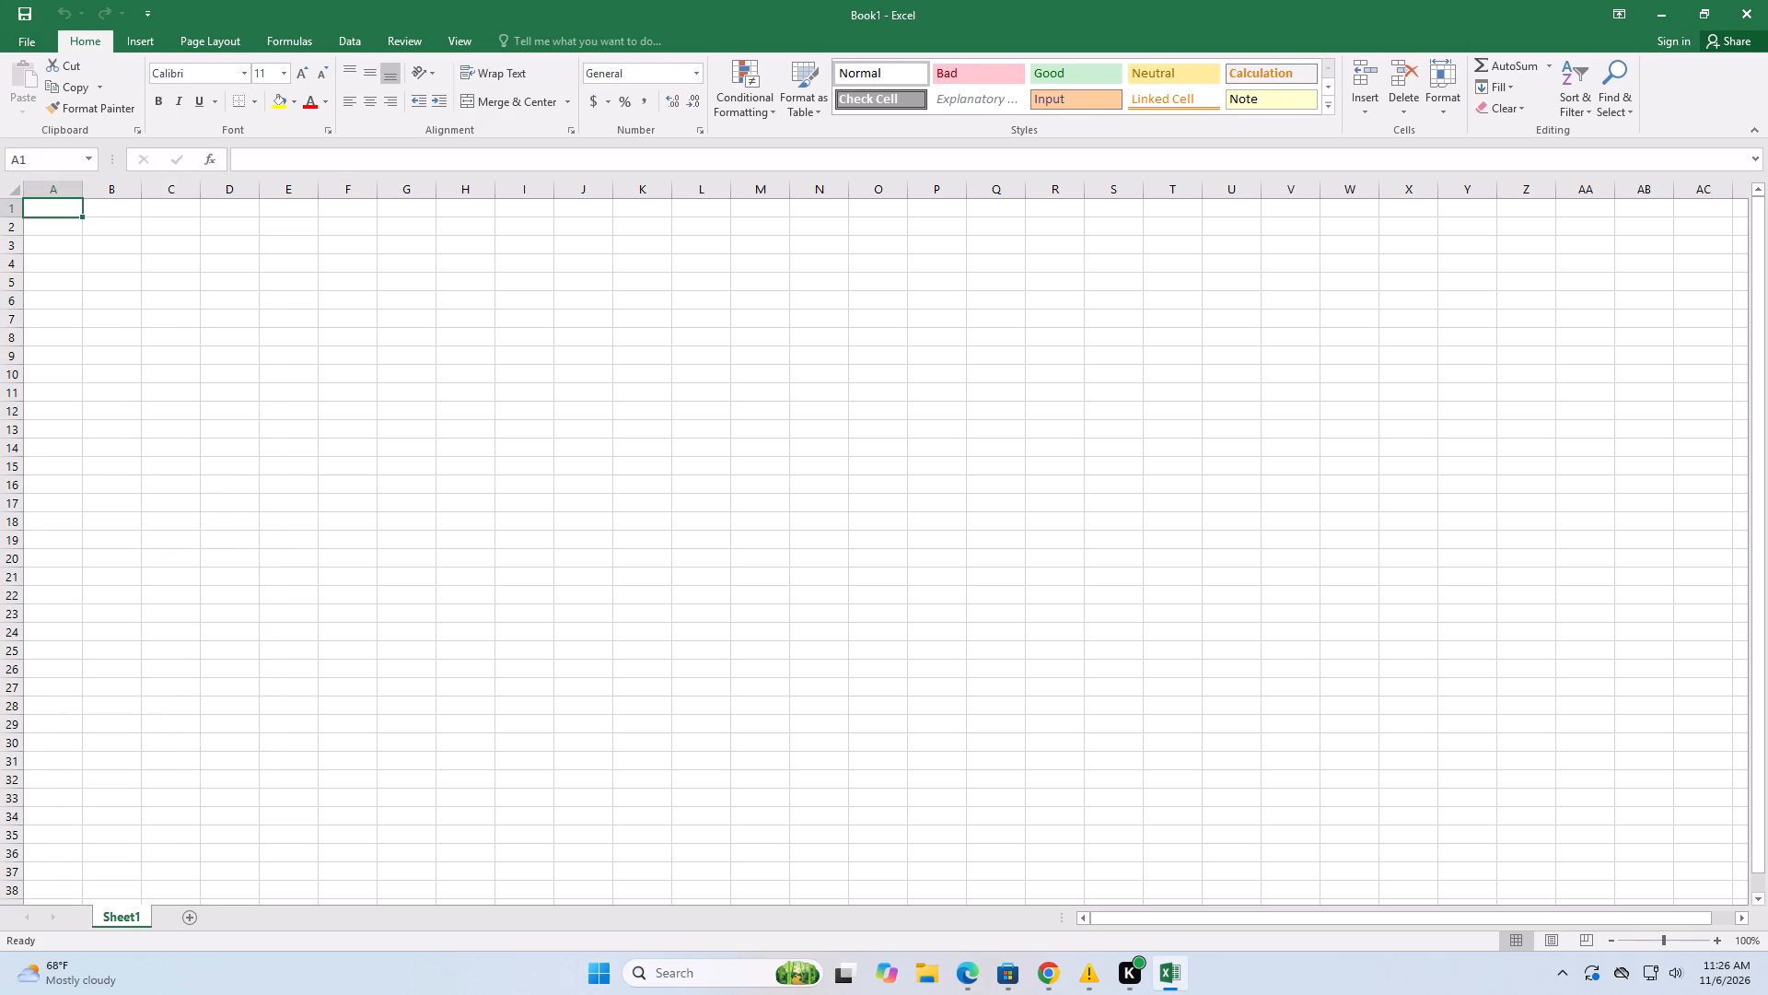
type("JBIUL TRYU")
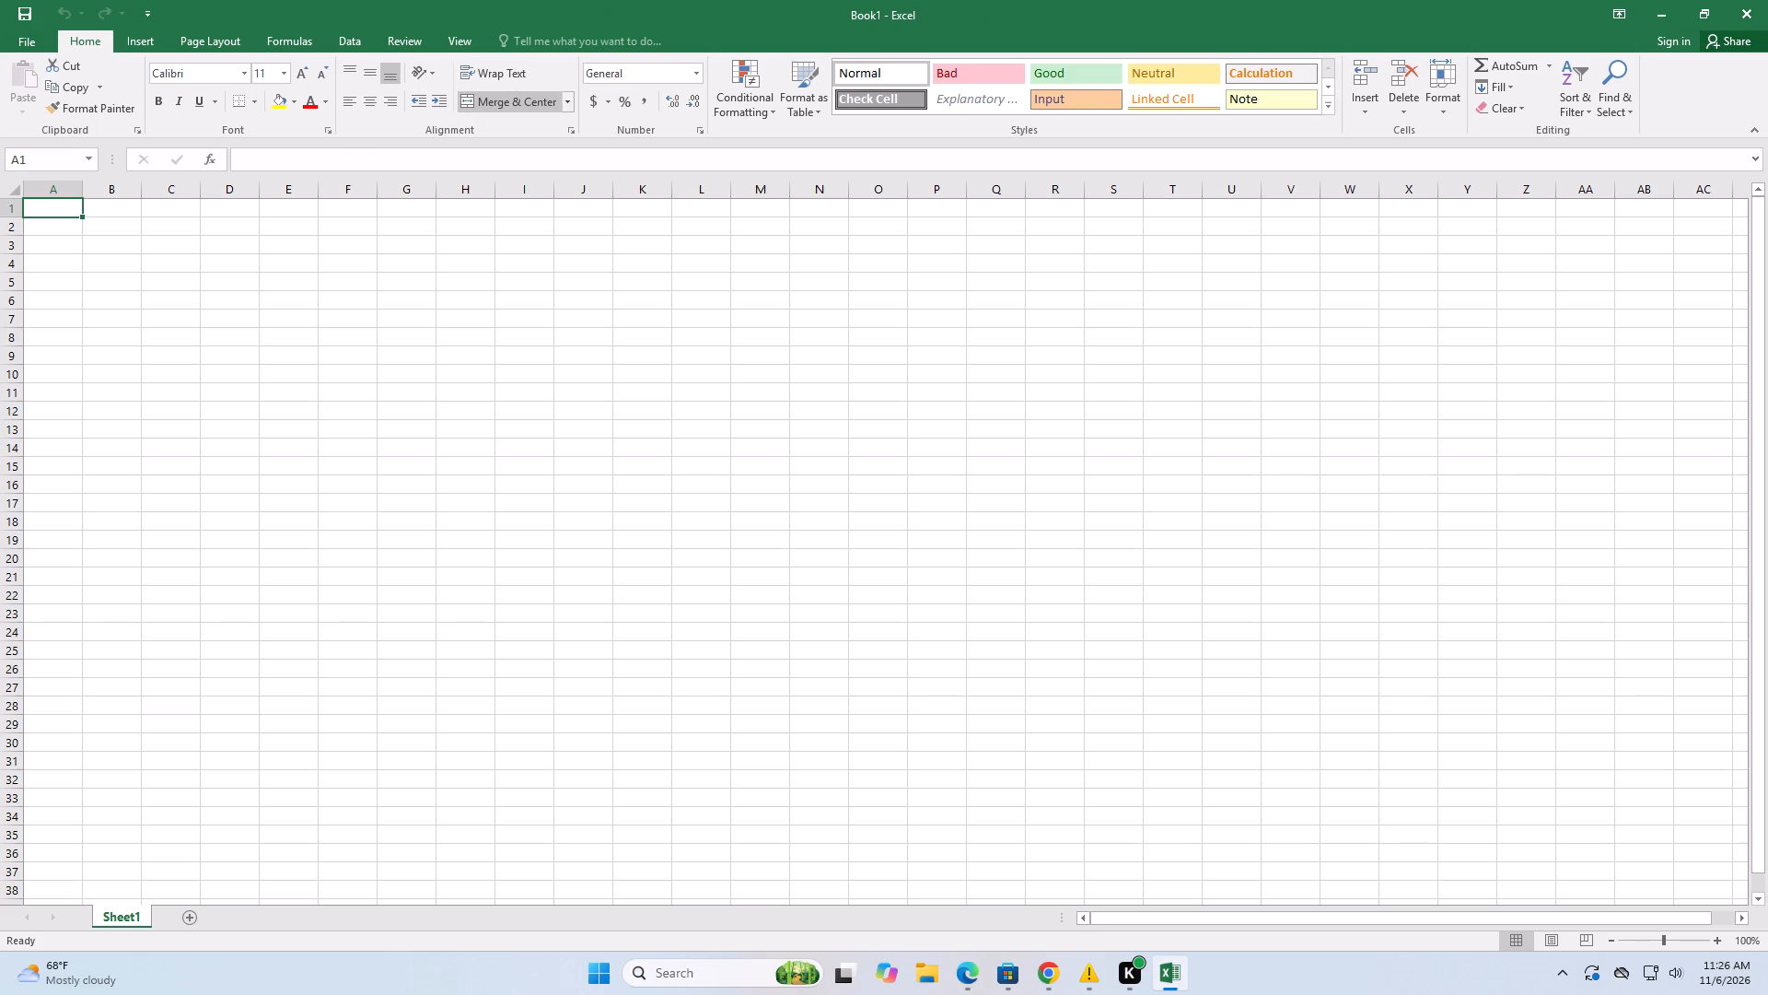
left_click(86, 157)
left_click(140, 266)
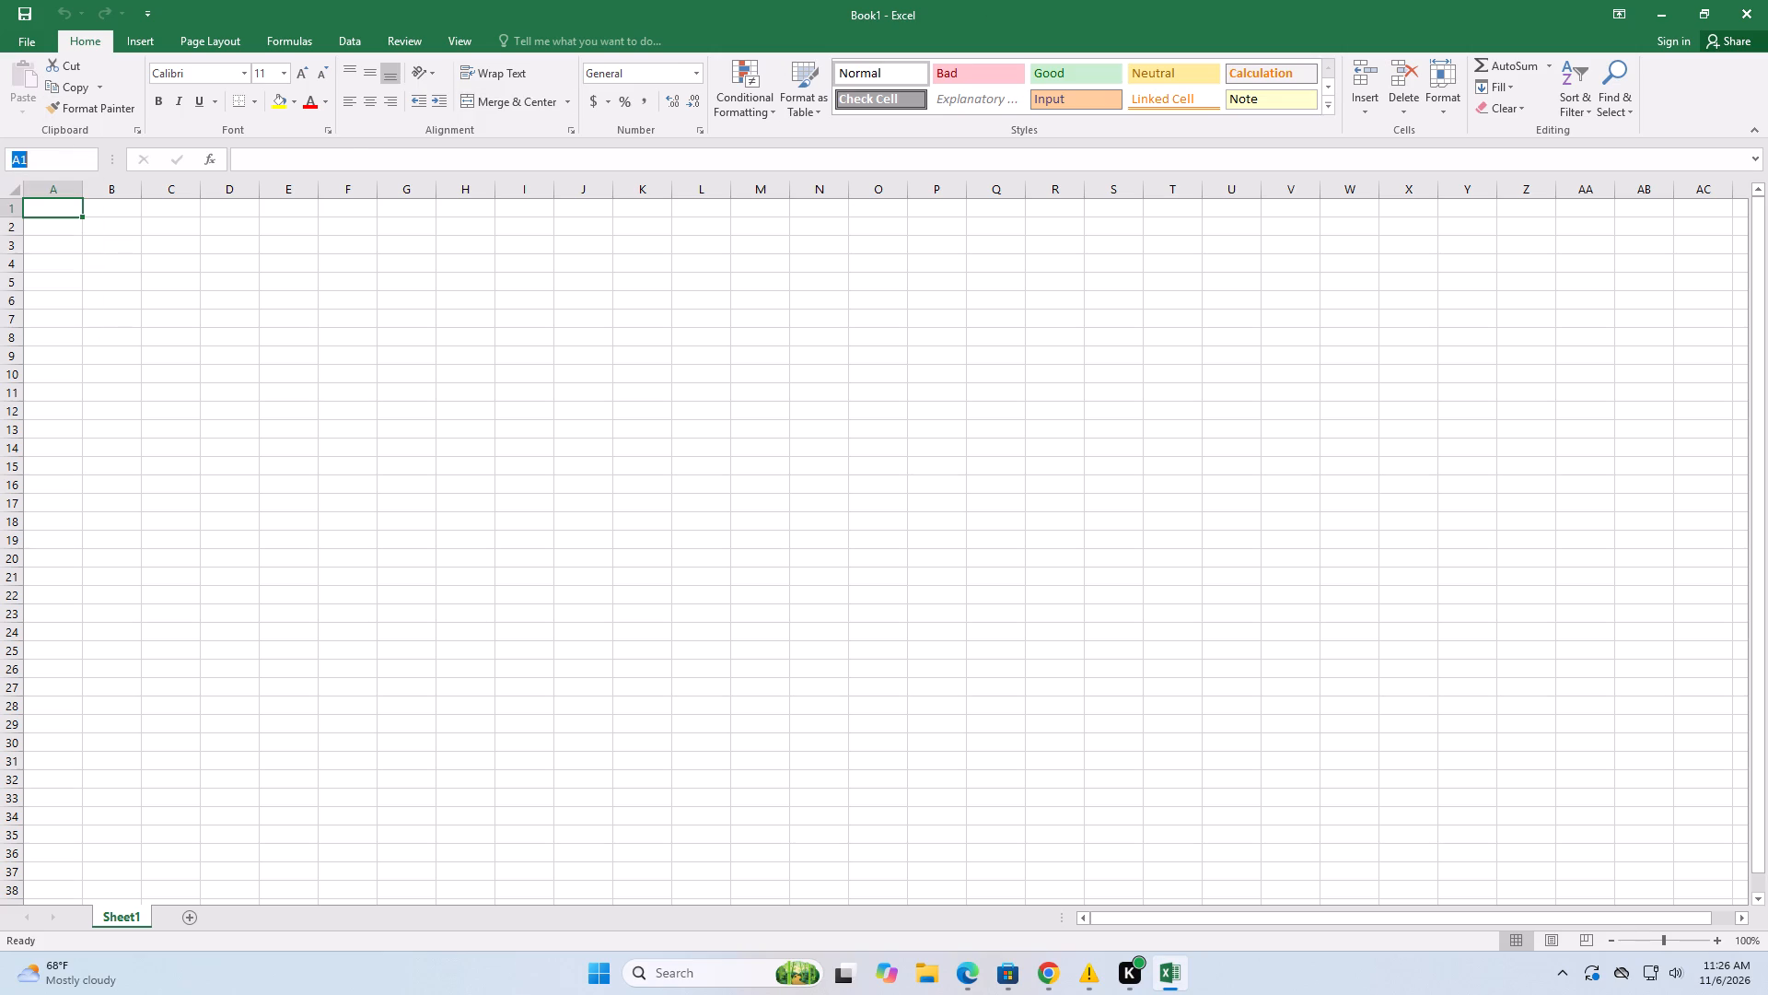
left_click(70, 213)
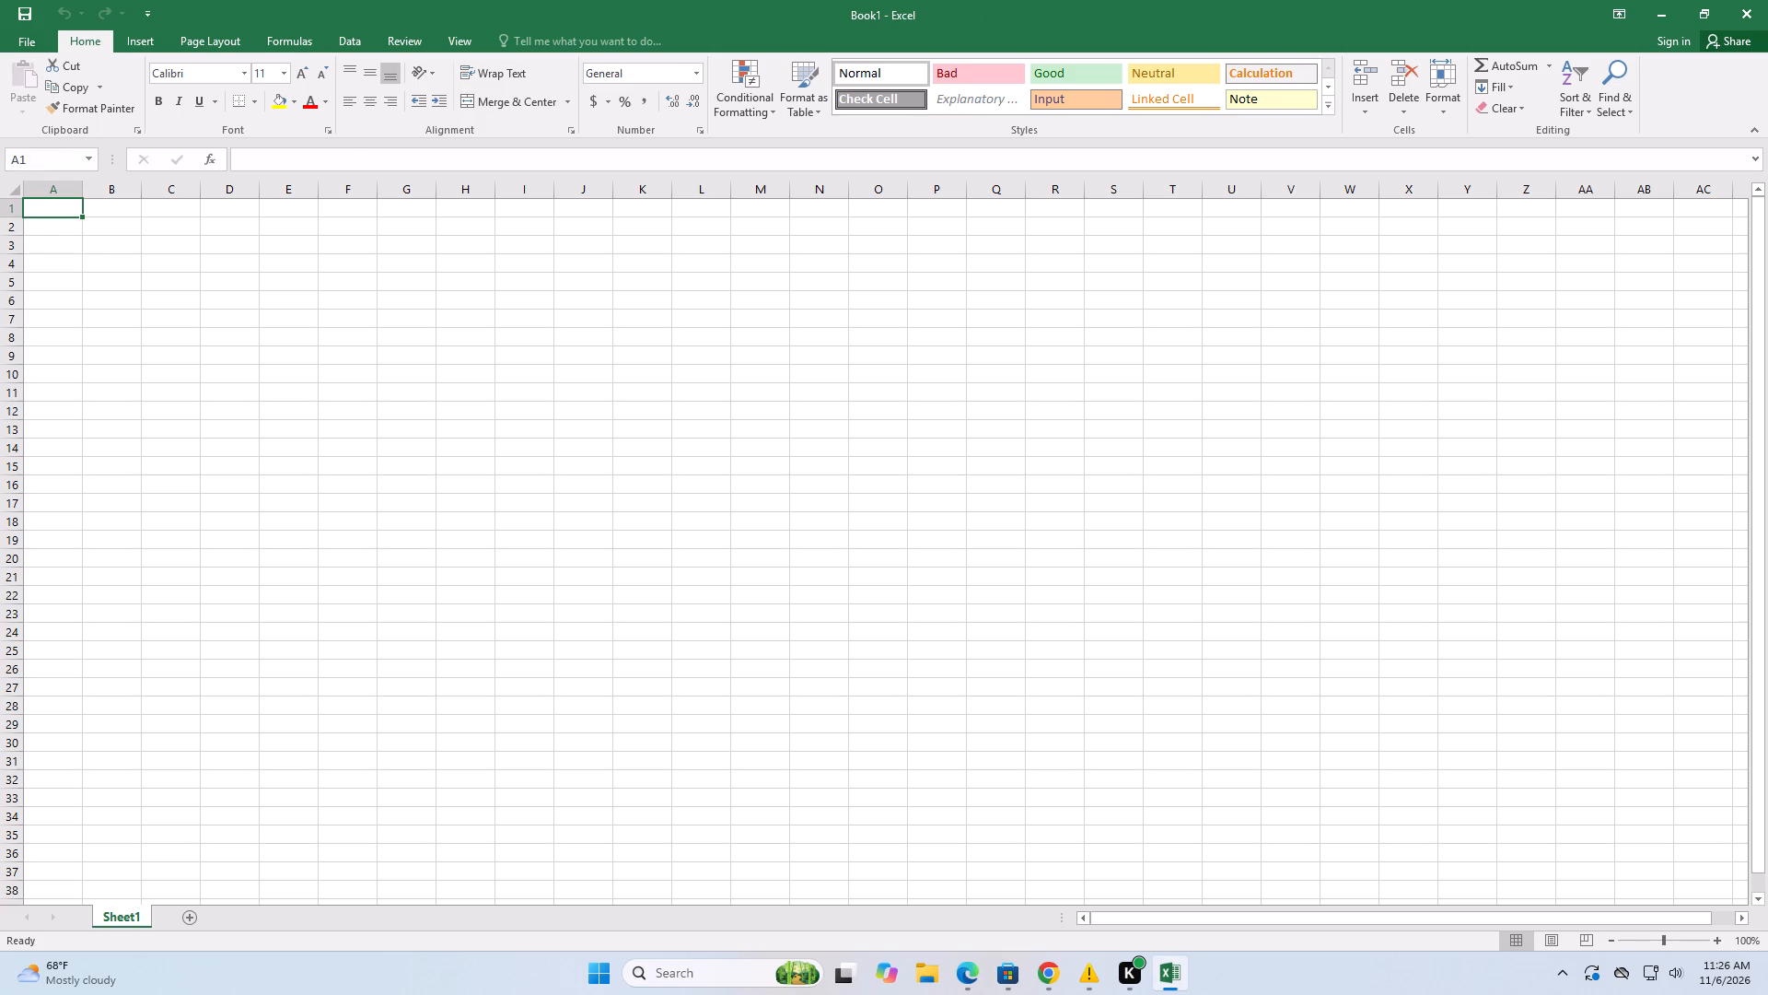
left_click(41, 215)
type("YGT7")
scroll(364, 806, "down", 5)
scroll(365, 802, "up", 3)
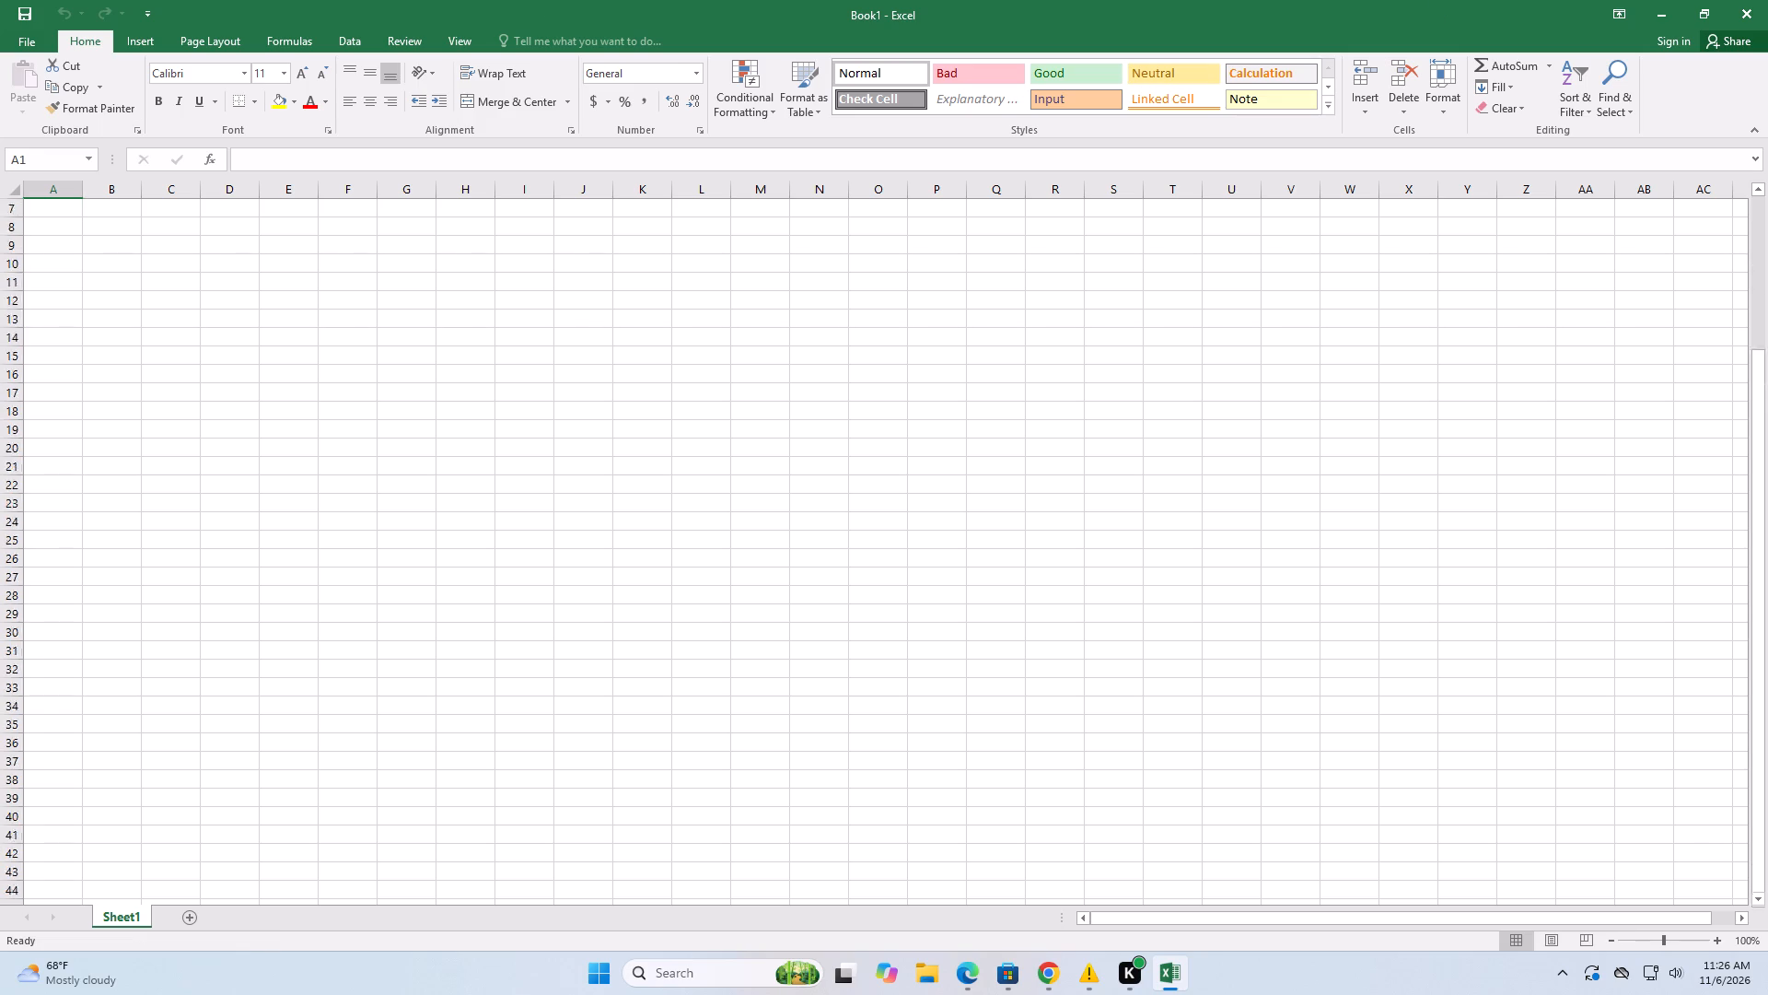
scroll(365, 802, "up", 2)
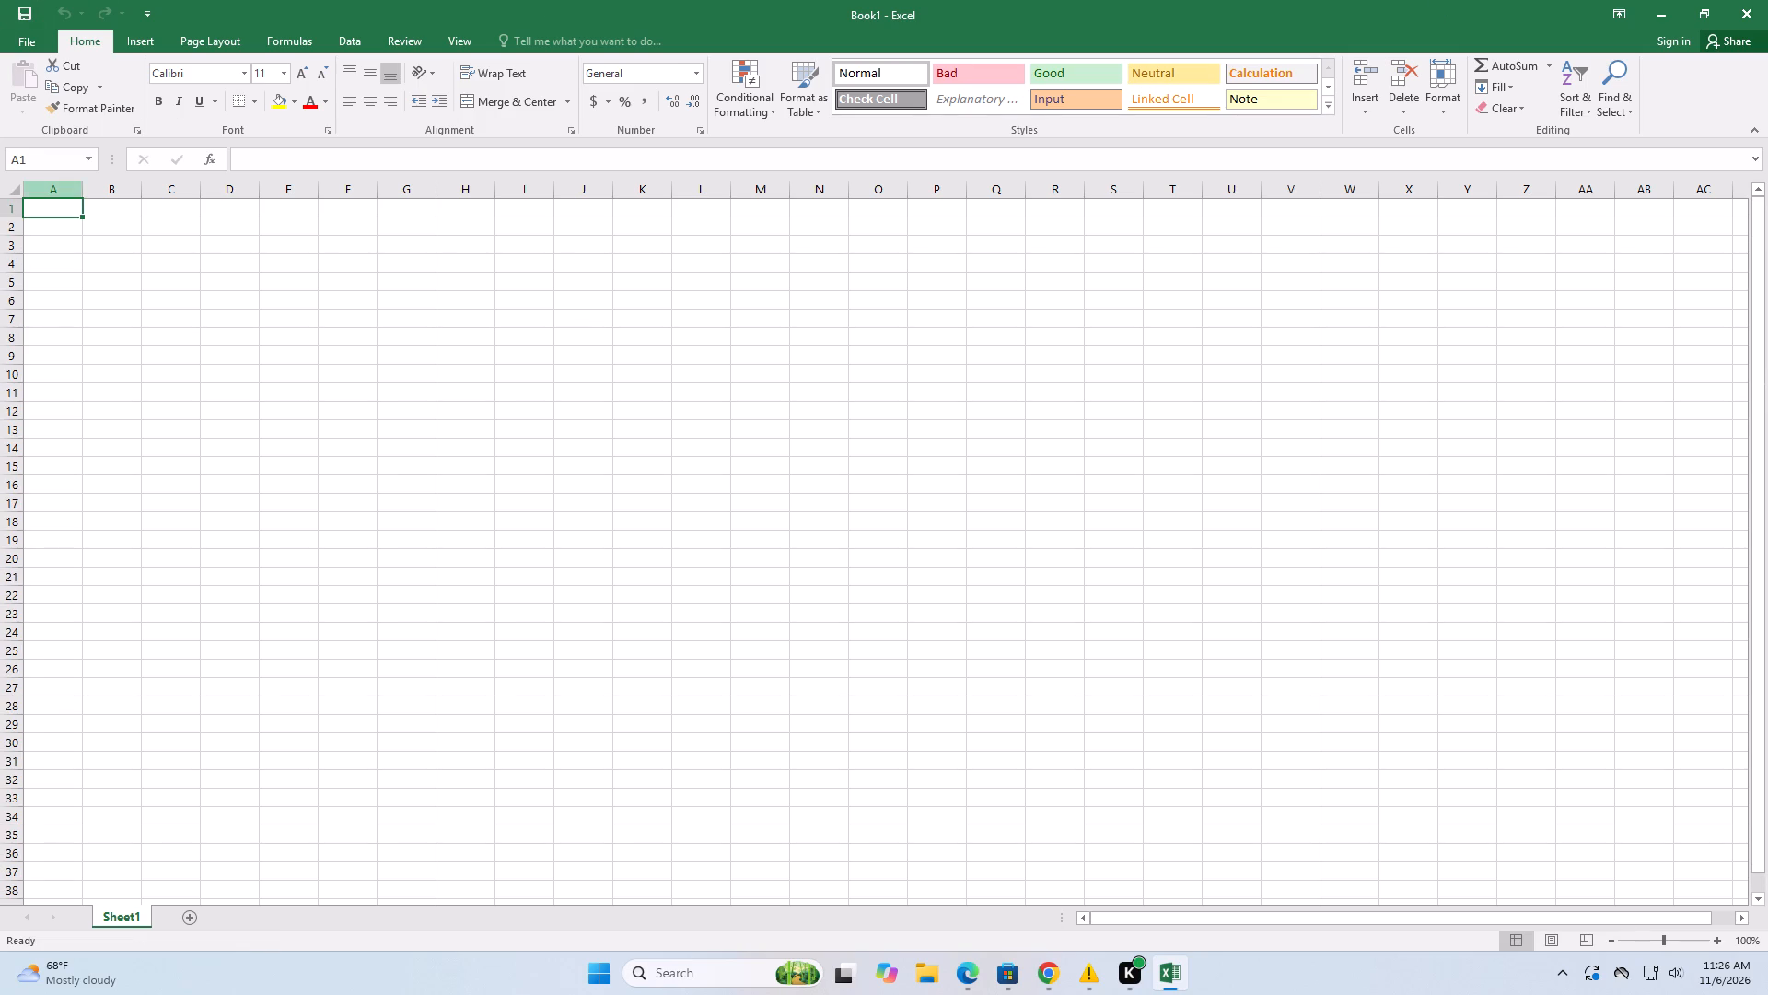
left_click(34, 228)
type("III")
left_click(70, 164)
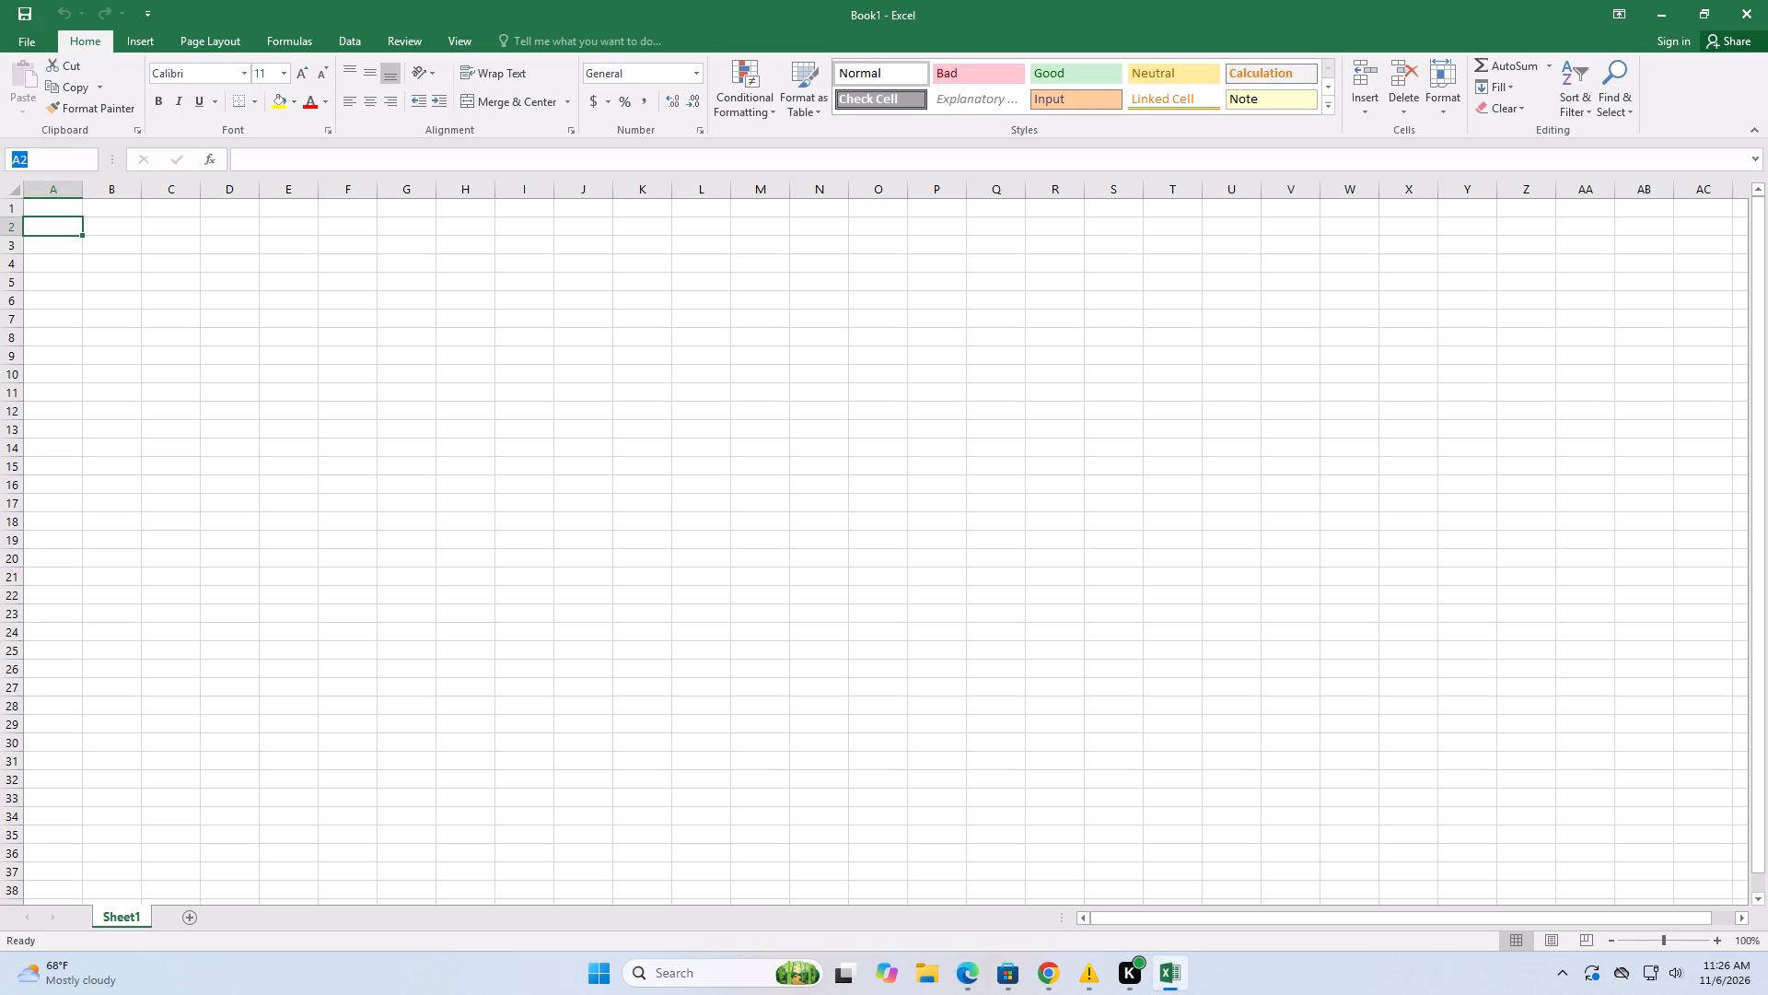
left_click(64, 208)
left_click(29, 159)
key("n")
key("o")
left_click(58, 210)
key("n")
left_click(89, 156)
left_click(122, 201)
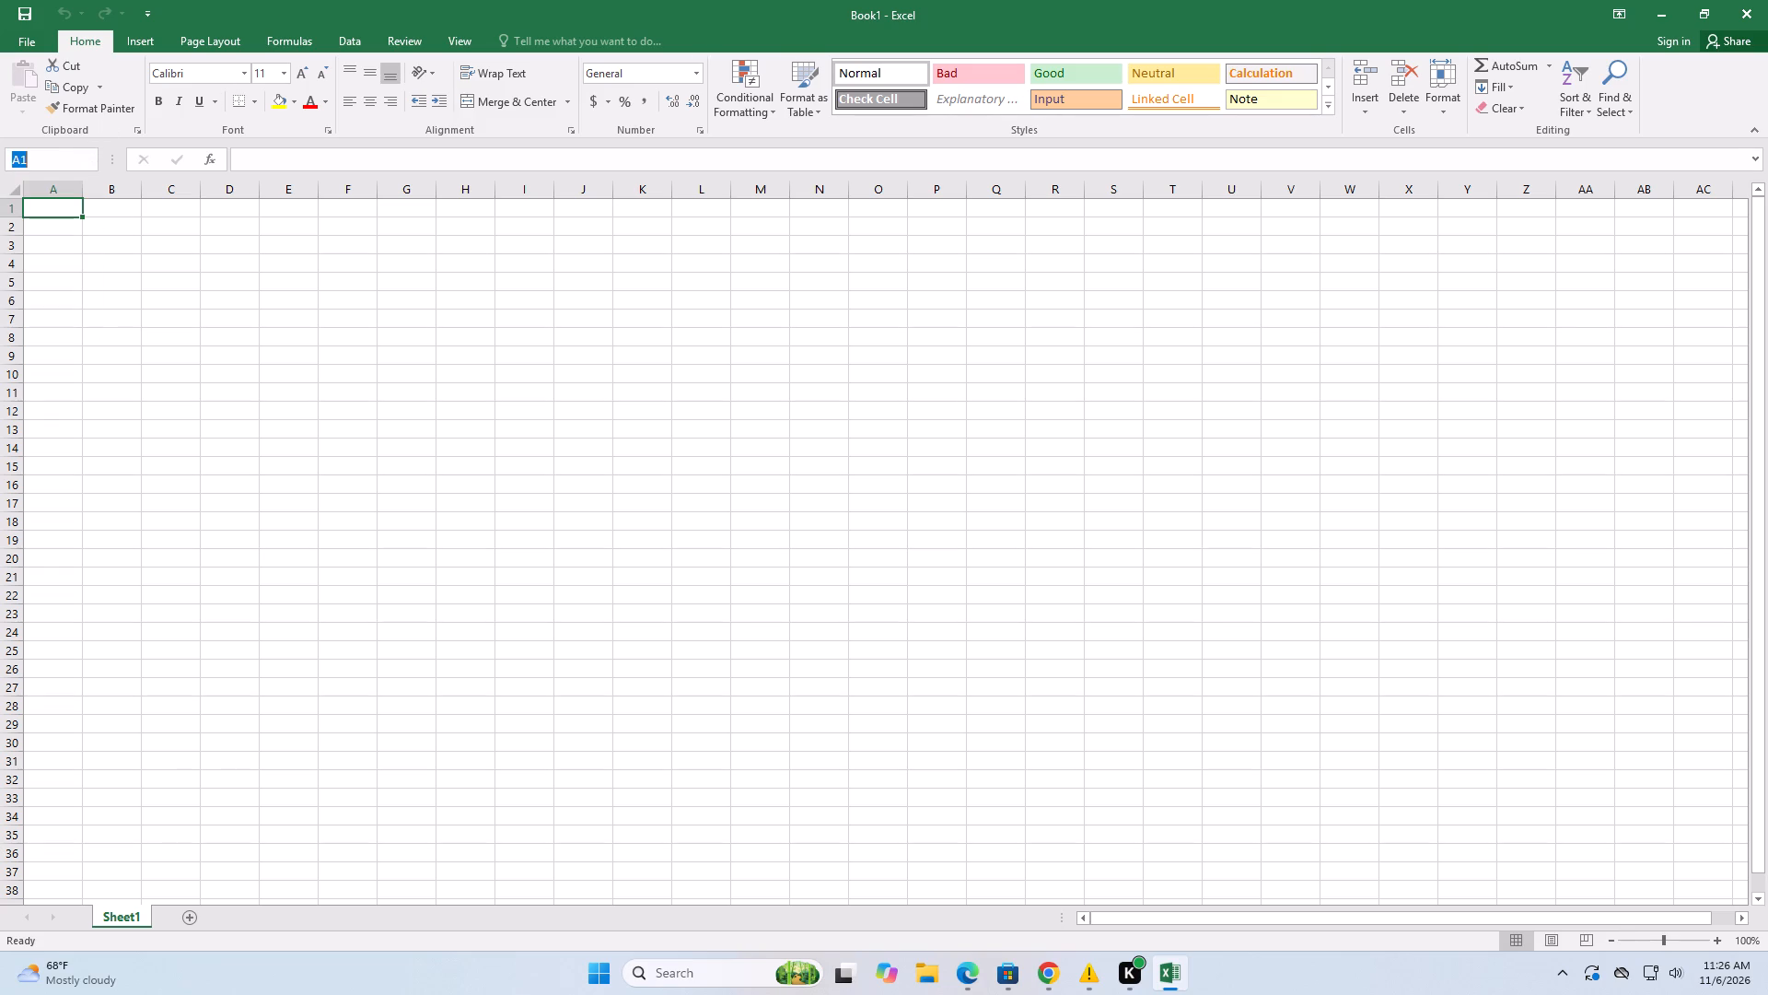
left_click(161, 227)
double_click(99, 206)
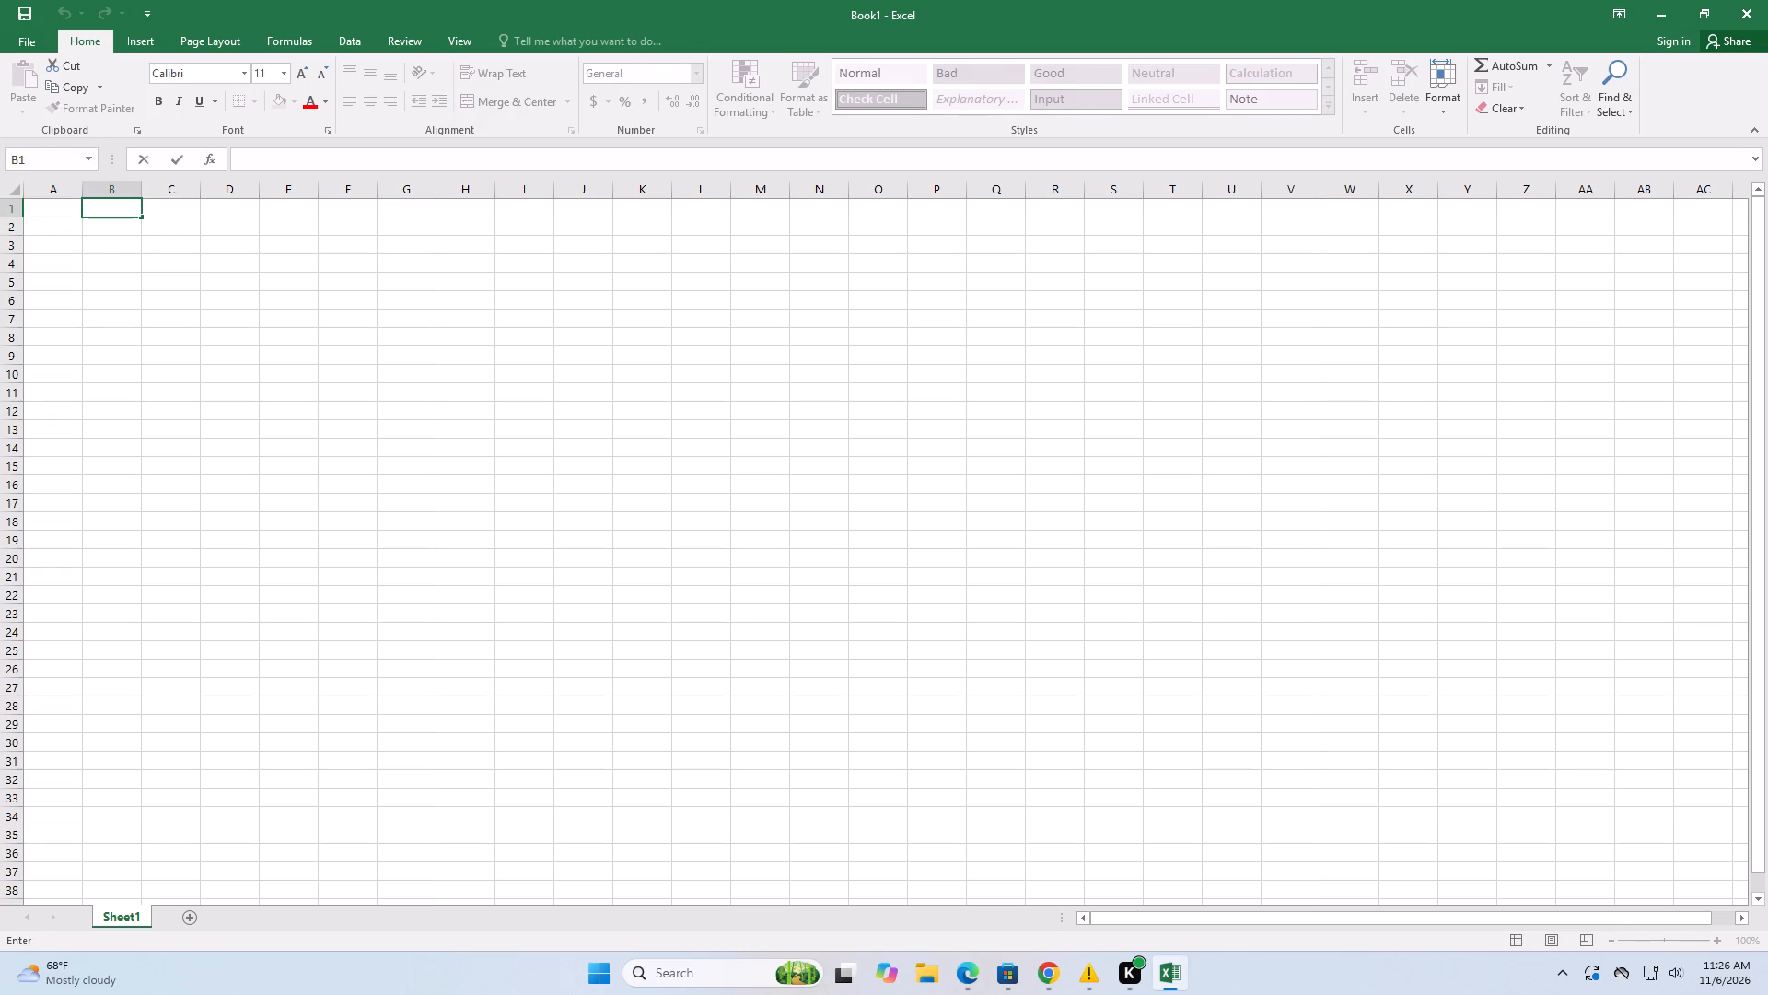
Enter the header NO in cell A1.
double_click(54, 213)
key("n")
key("o")
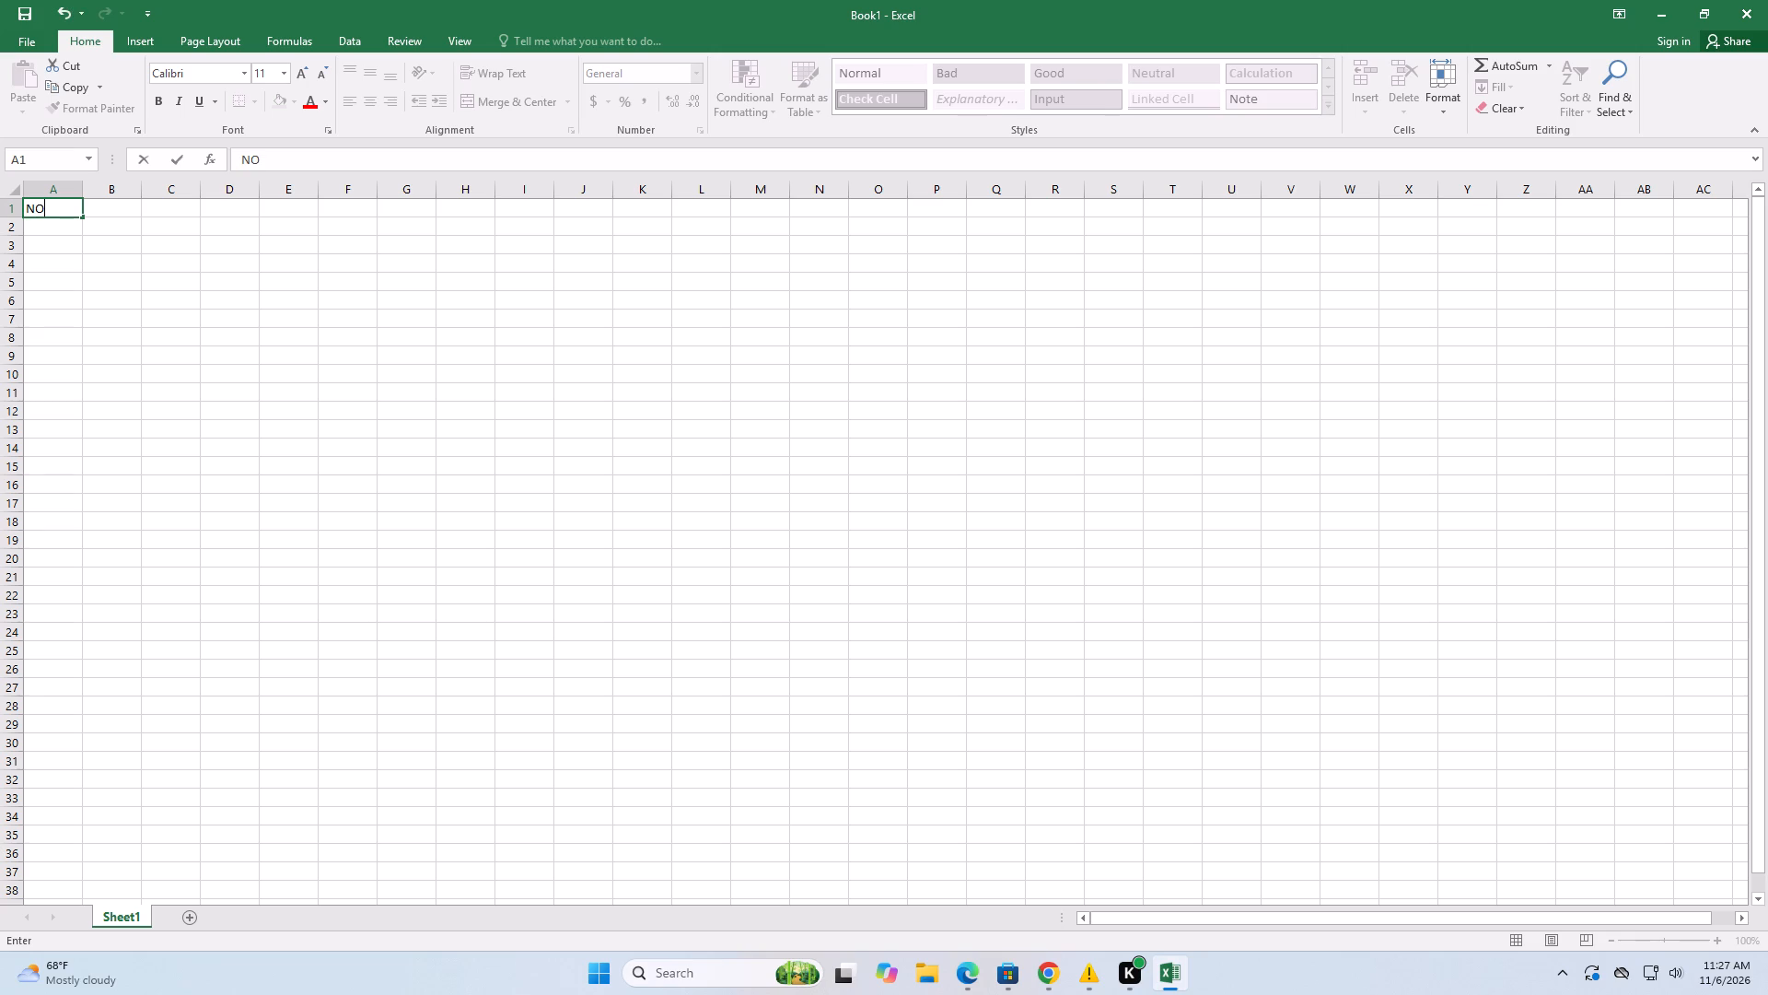
key("Right")
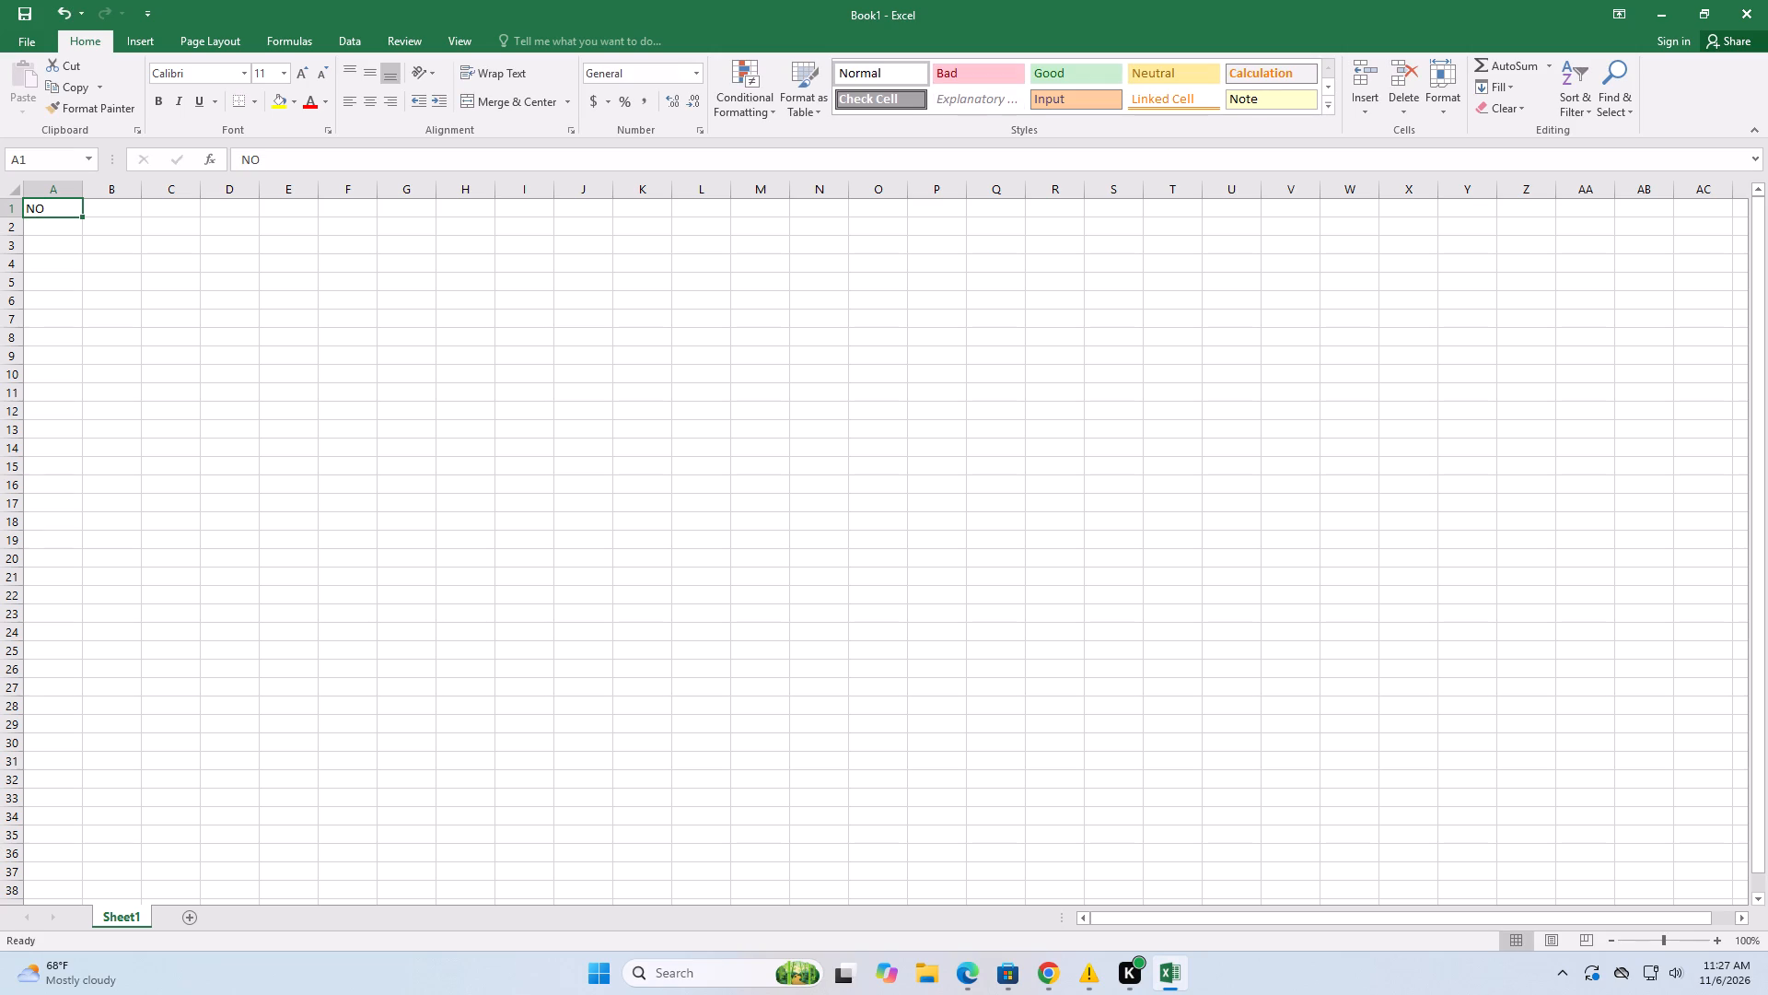
key("Right")
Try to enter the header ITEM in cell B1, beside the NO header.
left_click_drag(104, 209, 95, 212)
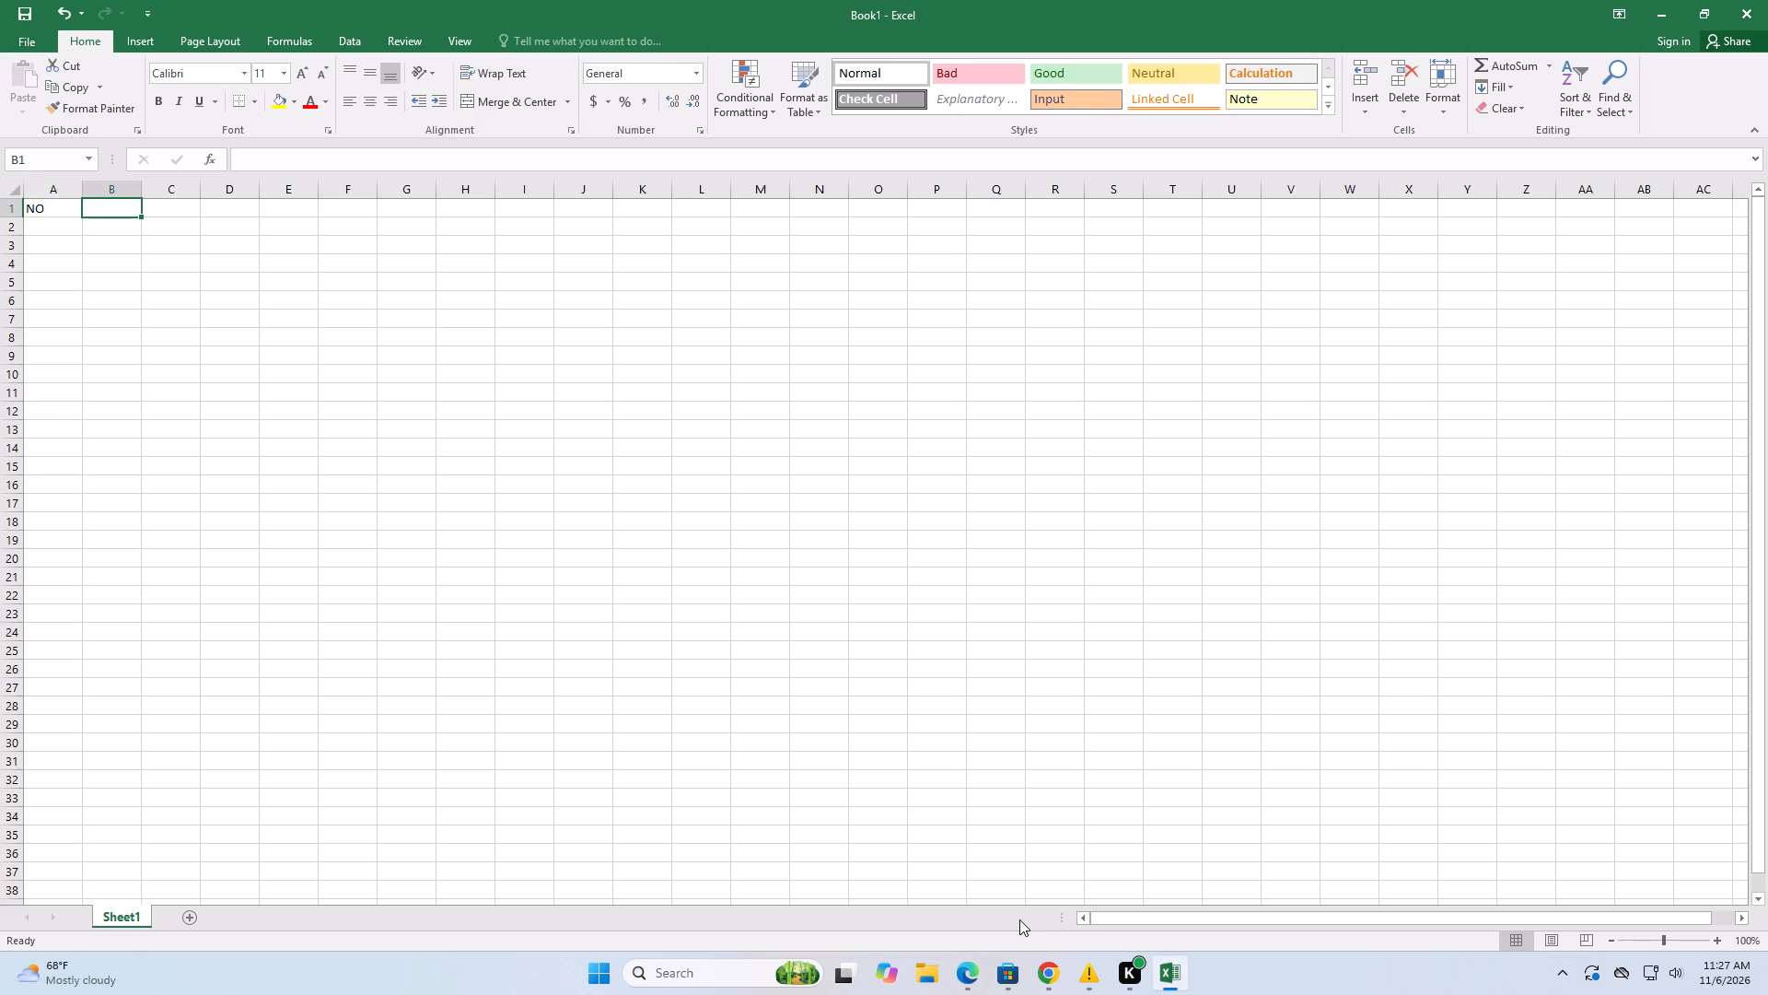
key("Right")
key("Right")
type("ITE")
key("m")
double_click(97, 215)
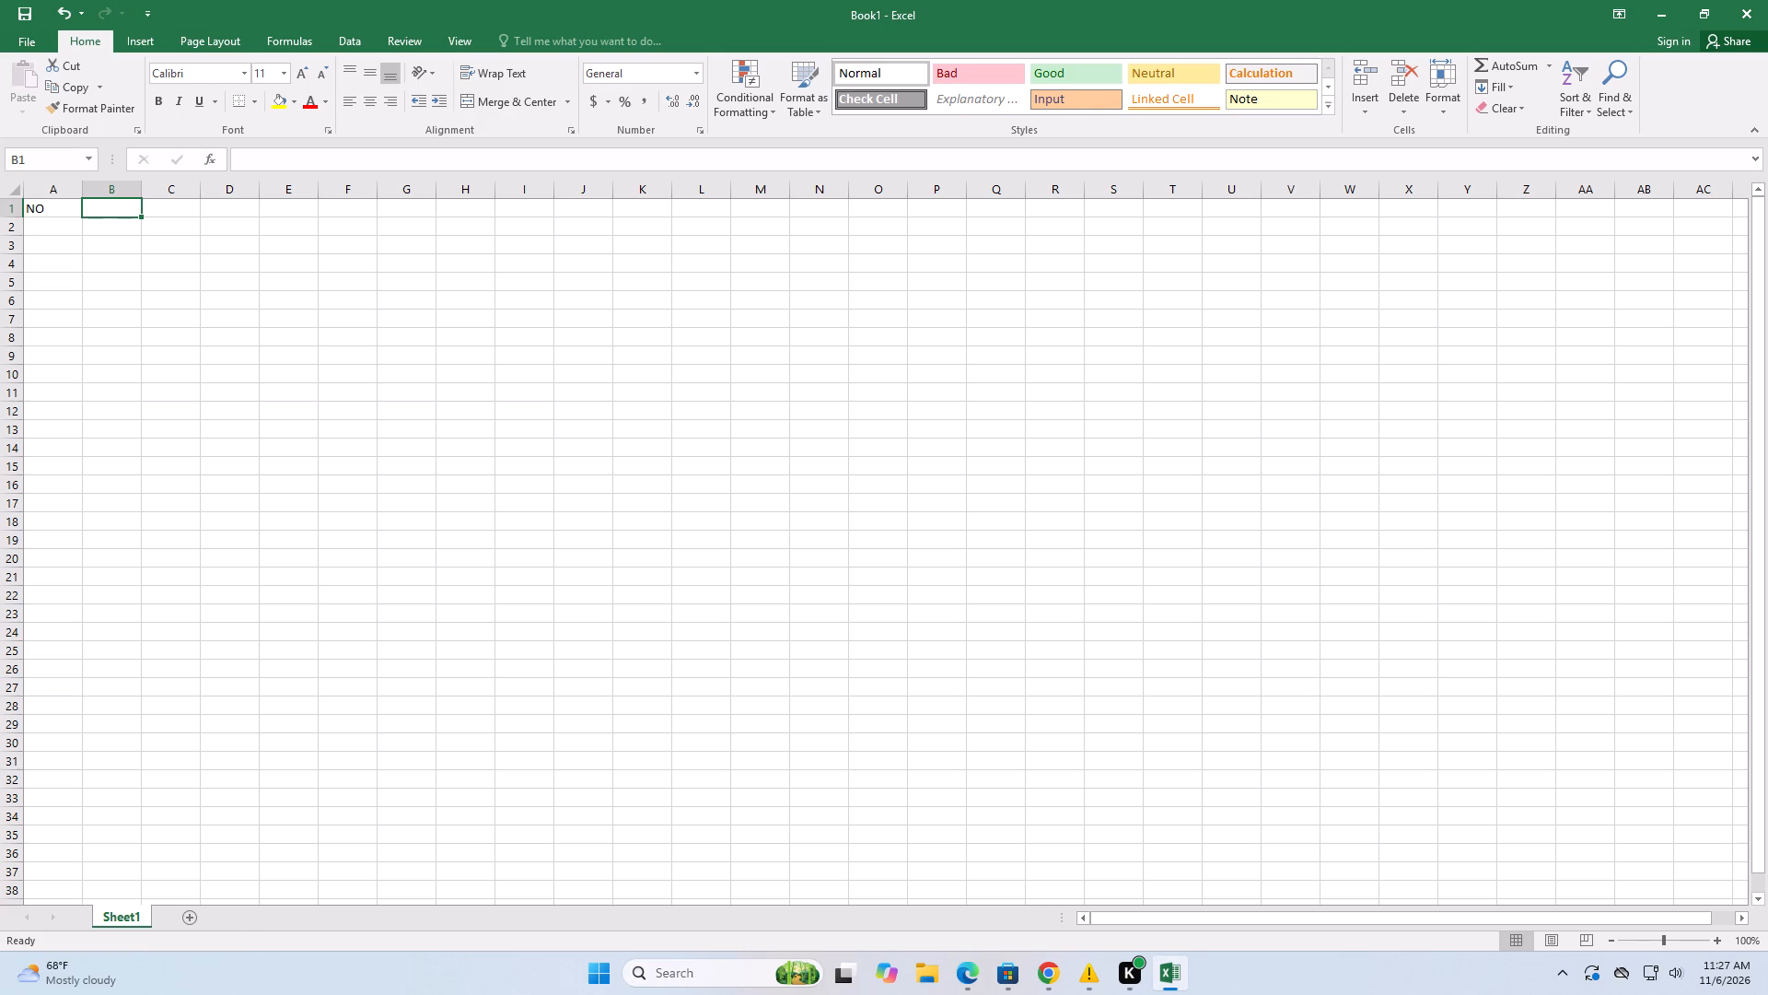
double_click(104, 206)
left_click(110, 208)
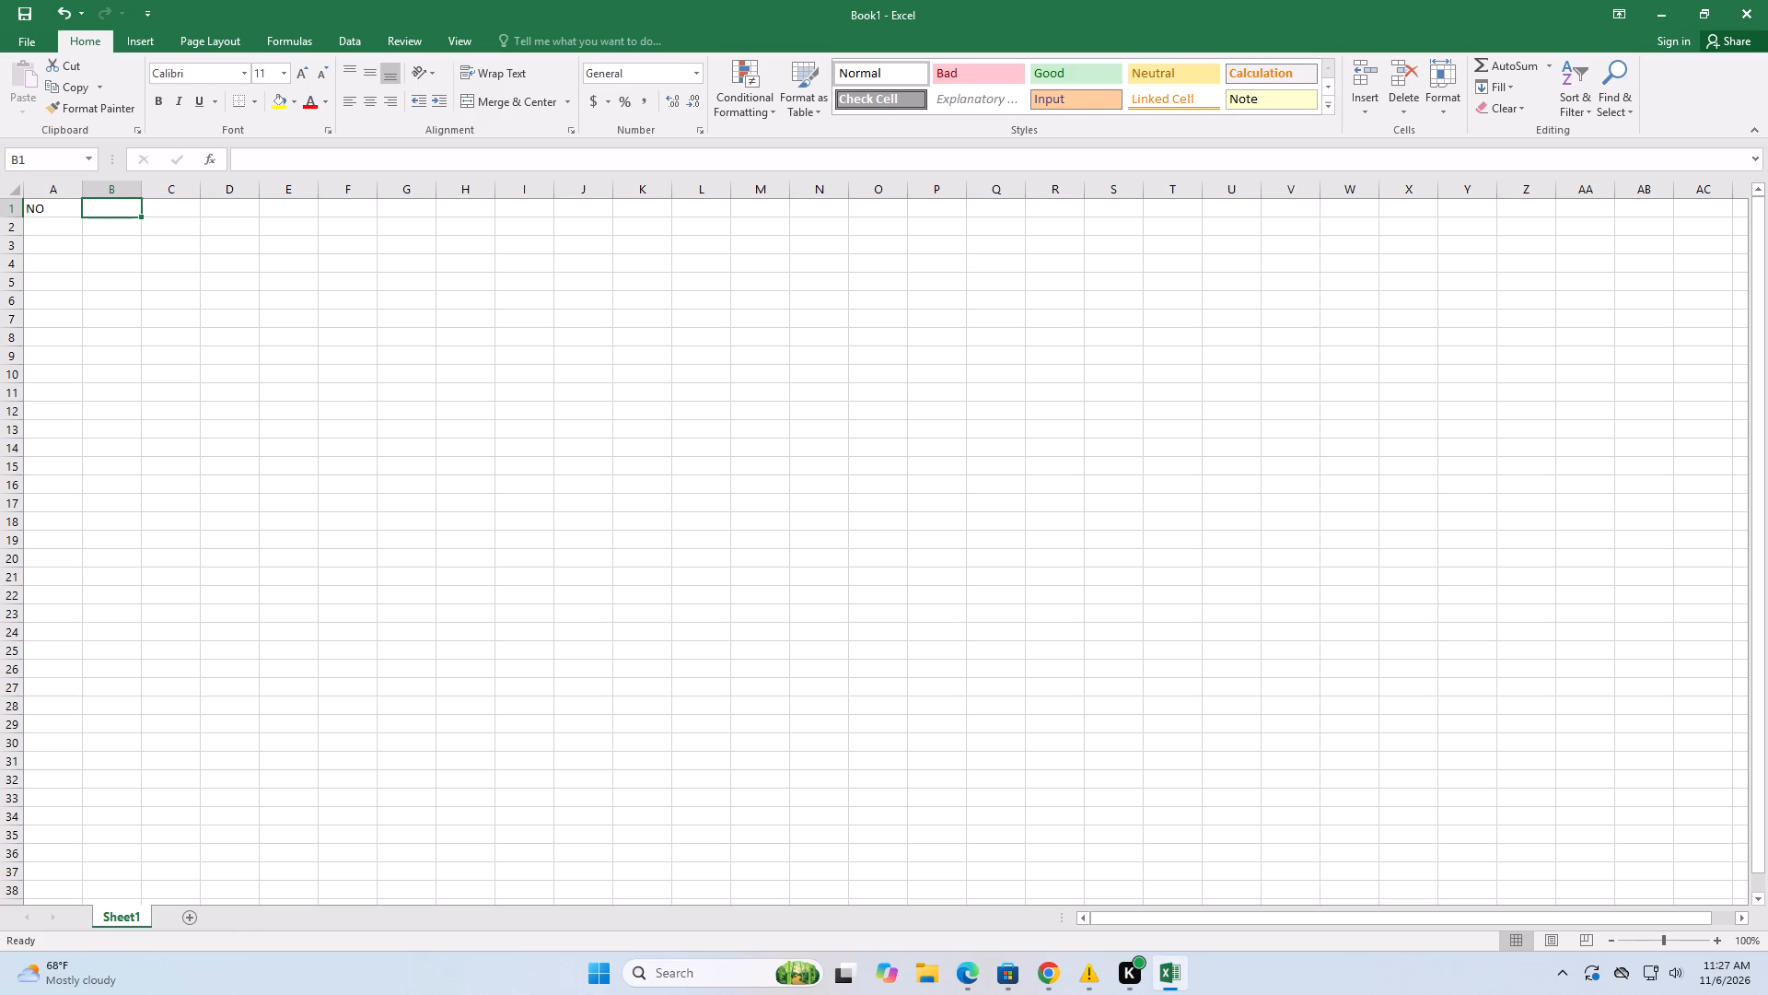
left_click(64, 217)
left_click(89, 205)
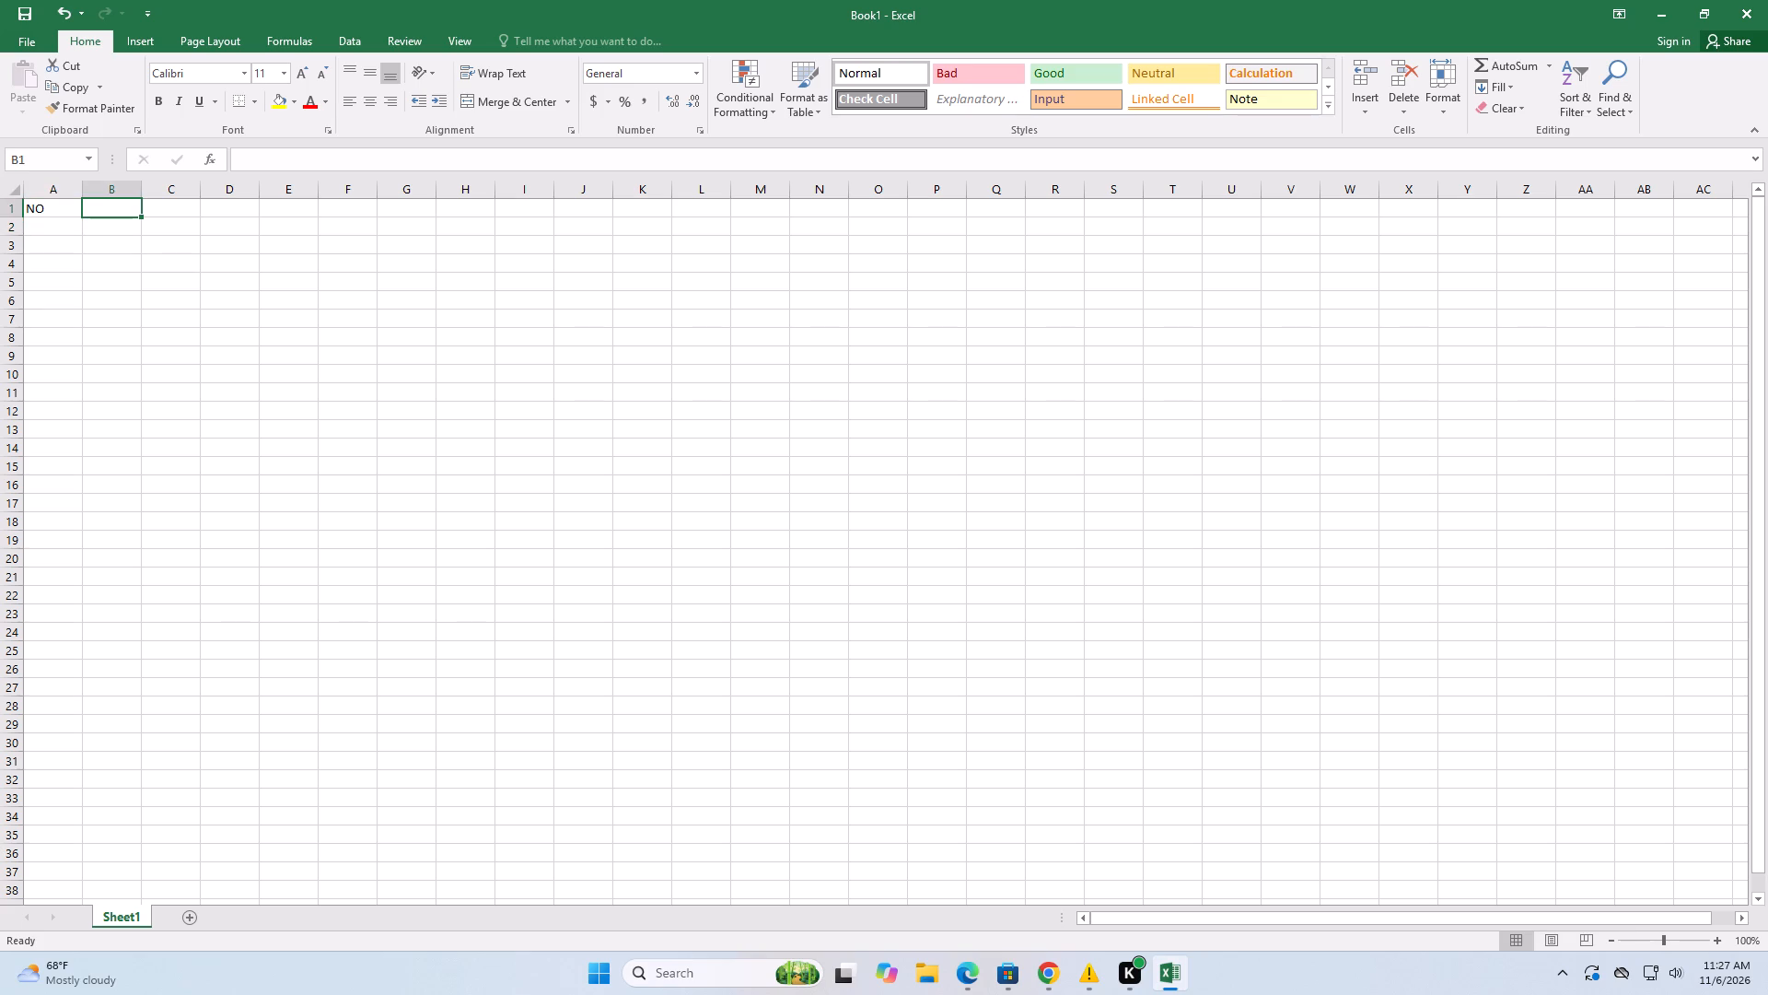
Enter the header ITEM in cell B1, beside the NO header.
double_click(92, 205)
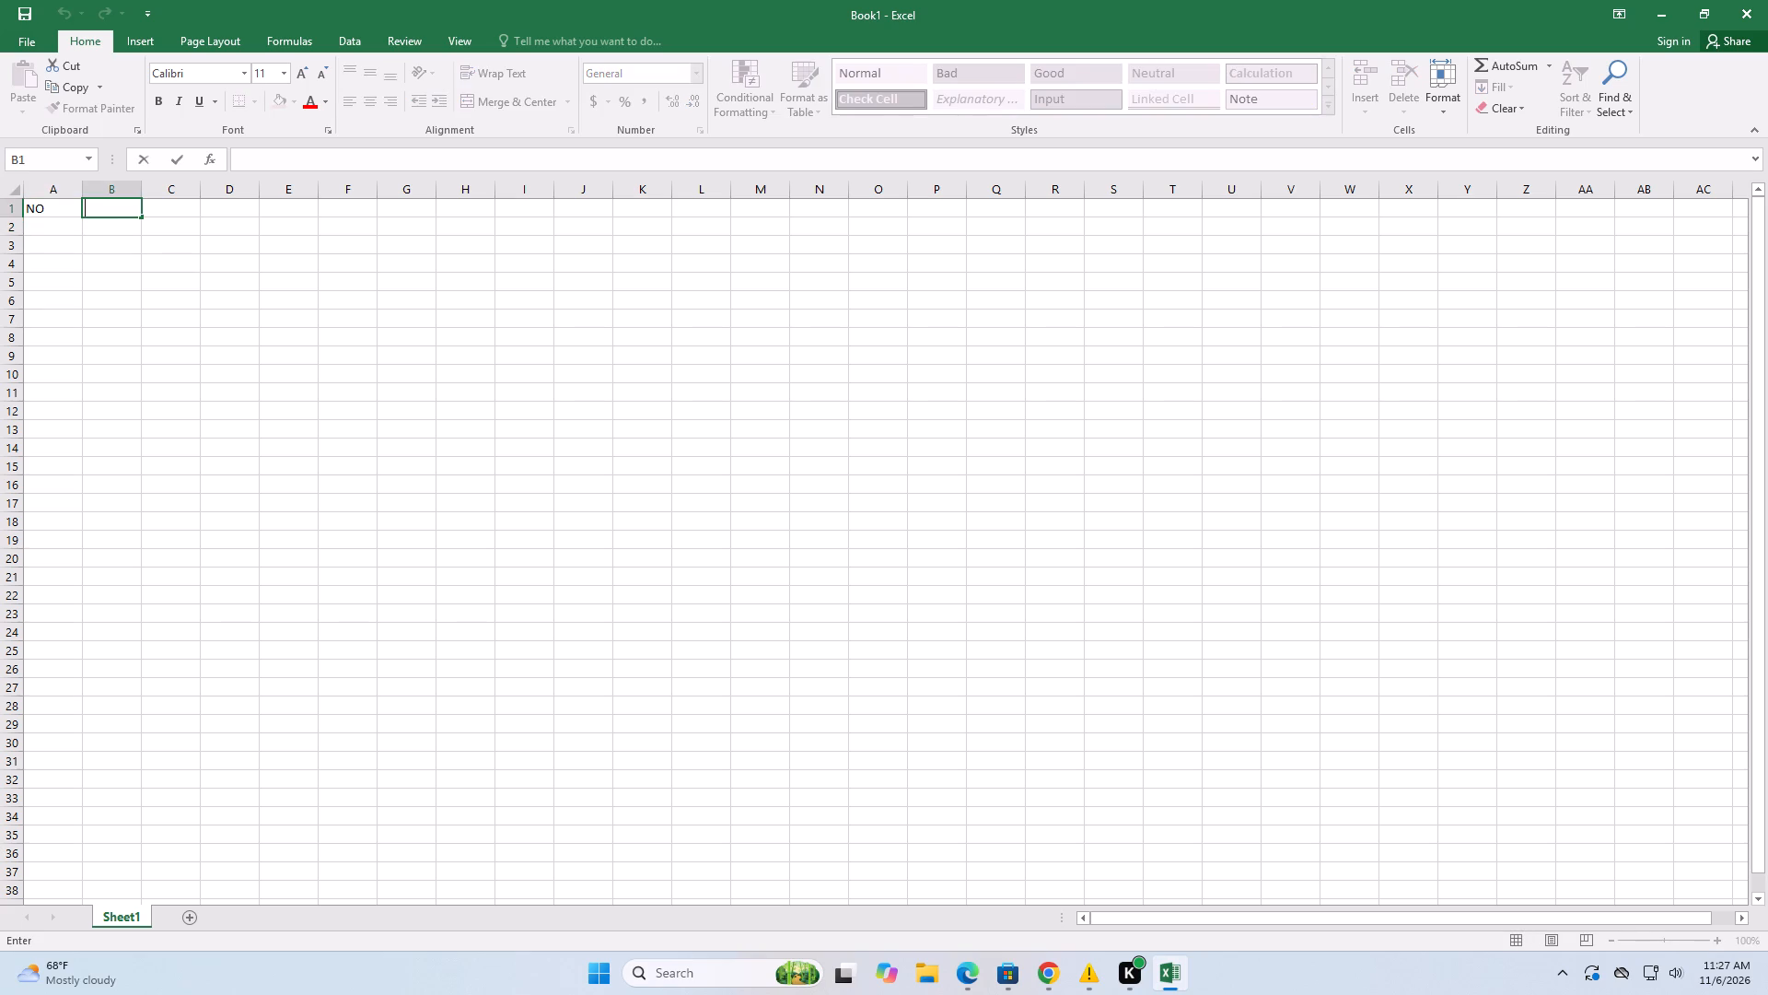
type("ITEM")
key("Right")
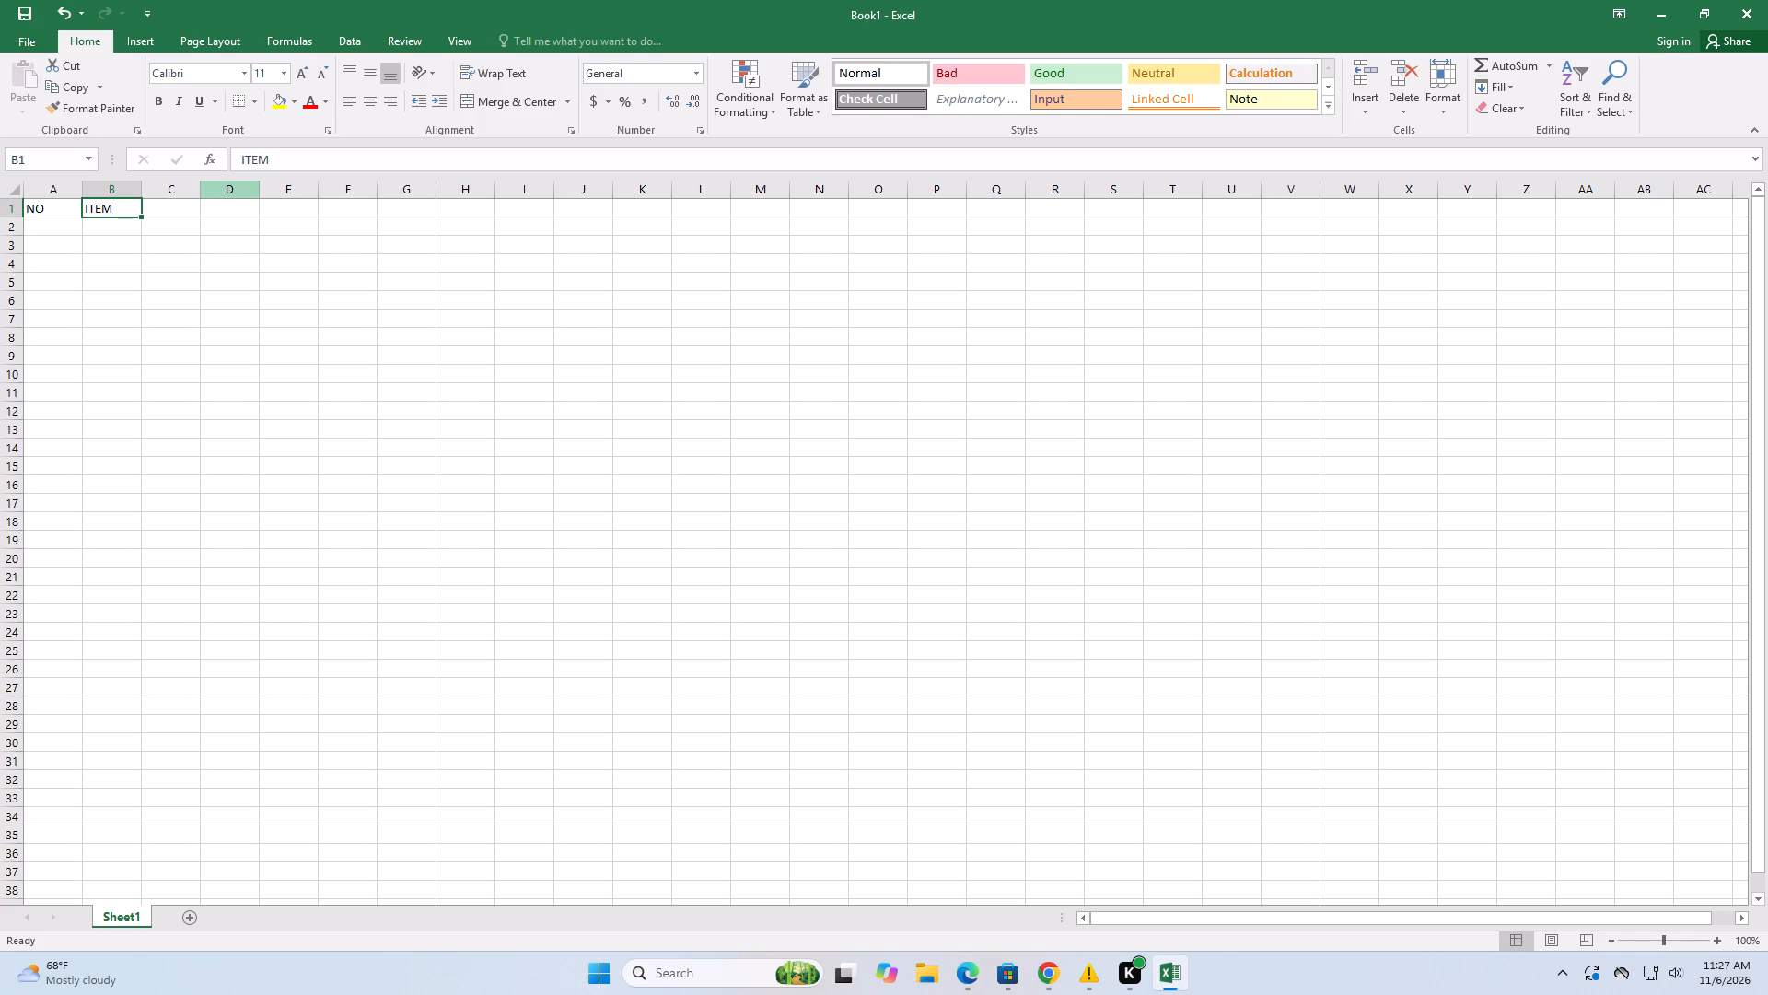
key("Left")
key("Left")
key("Left")
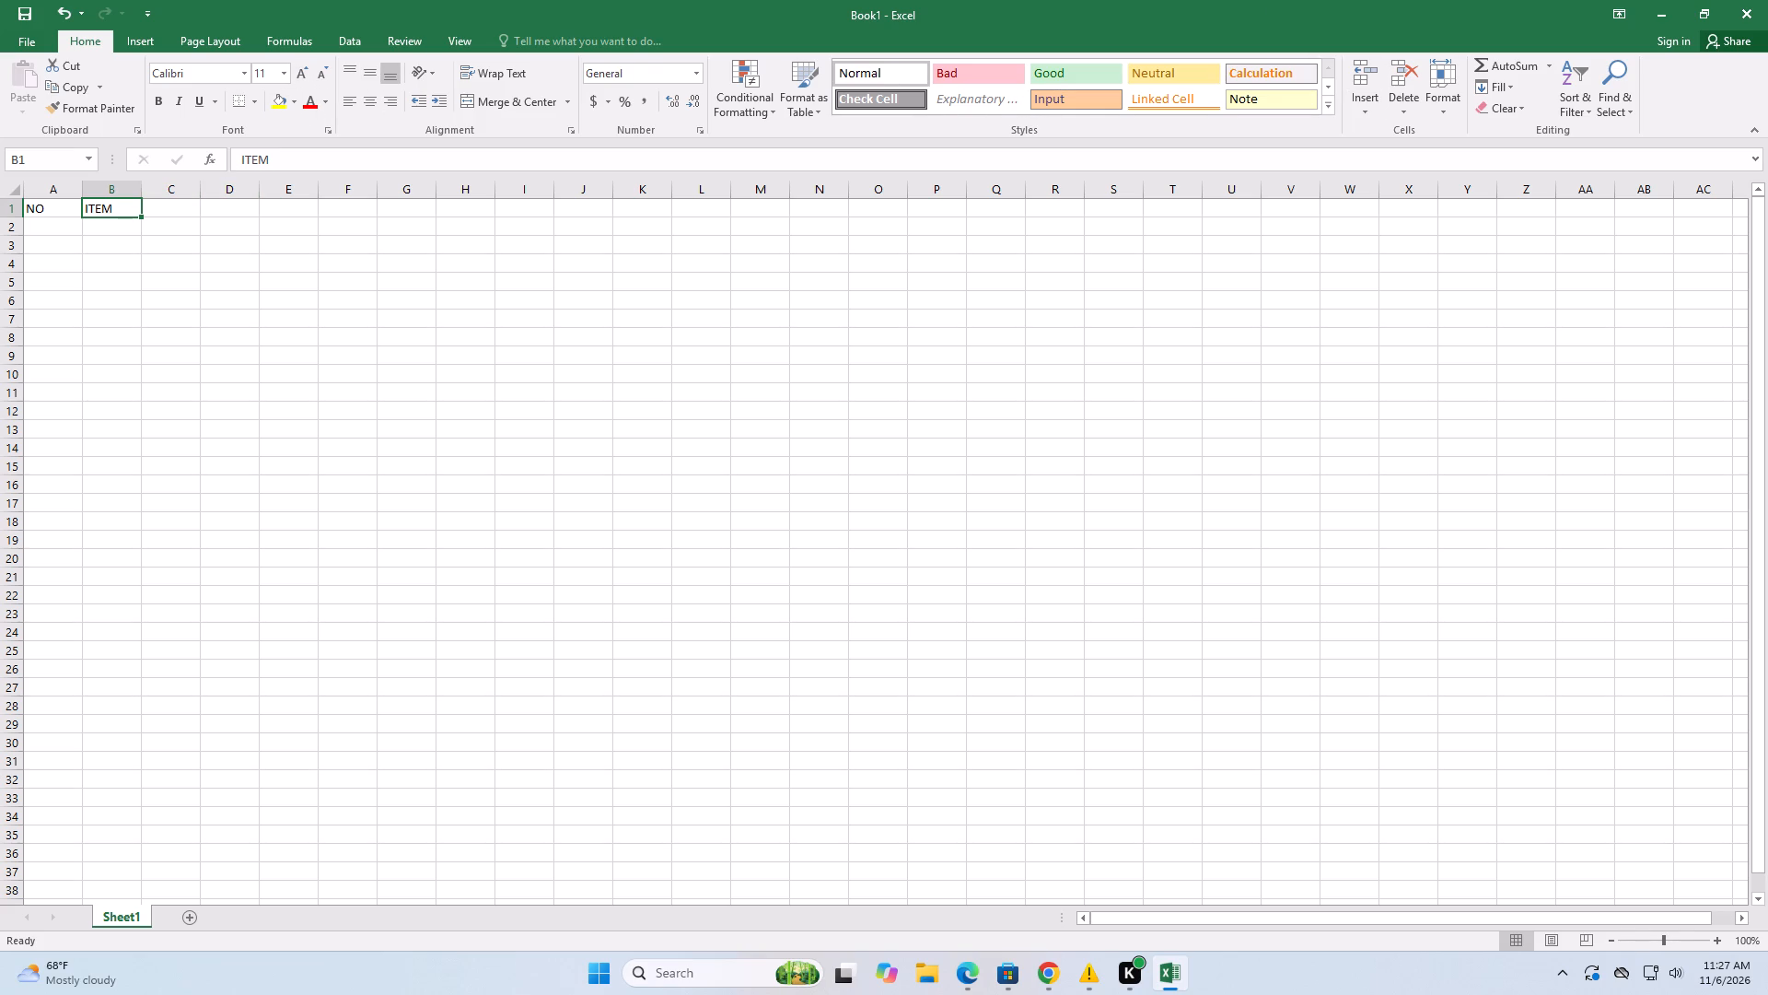
Enter the header CATEGORY in cell C1, beside the ITEM header.
left_click(149, 212)
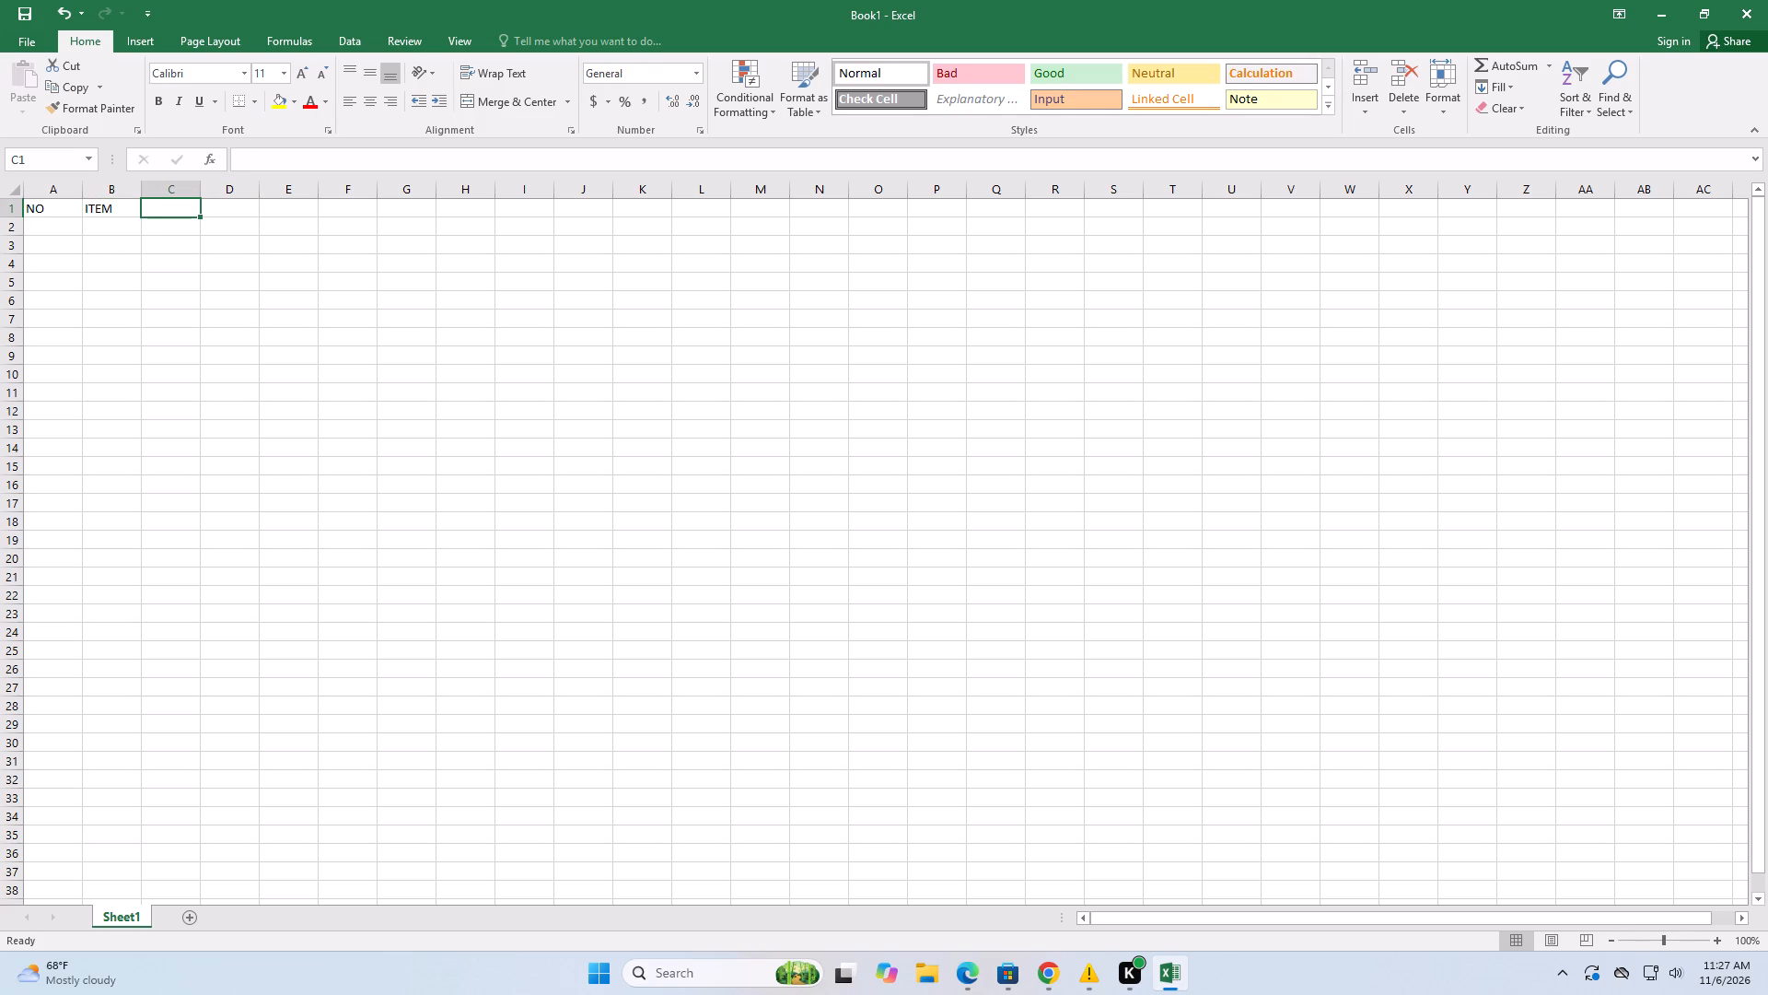
key("Left")
double_click(154, 207)
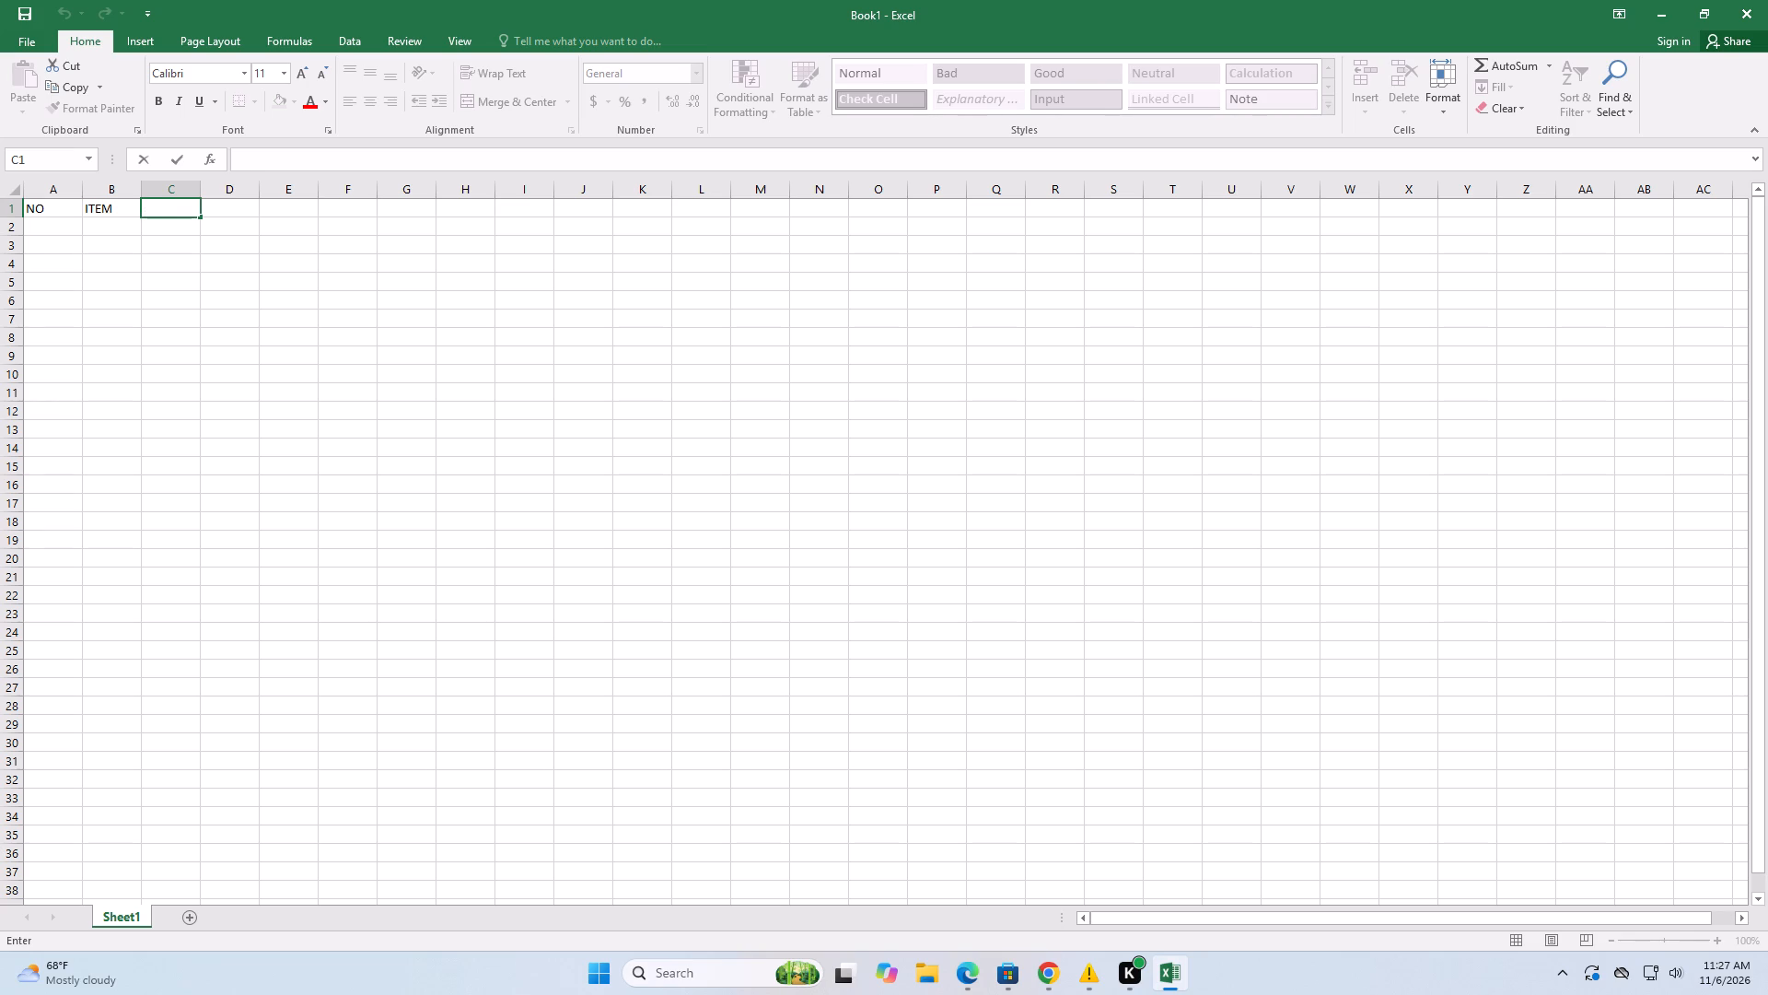
type("CA")
type("TE")
type("GORY")
key("Right")
key("Right")
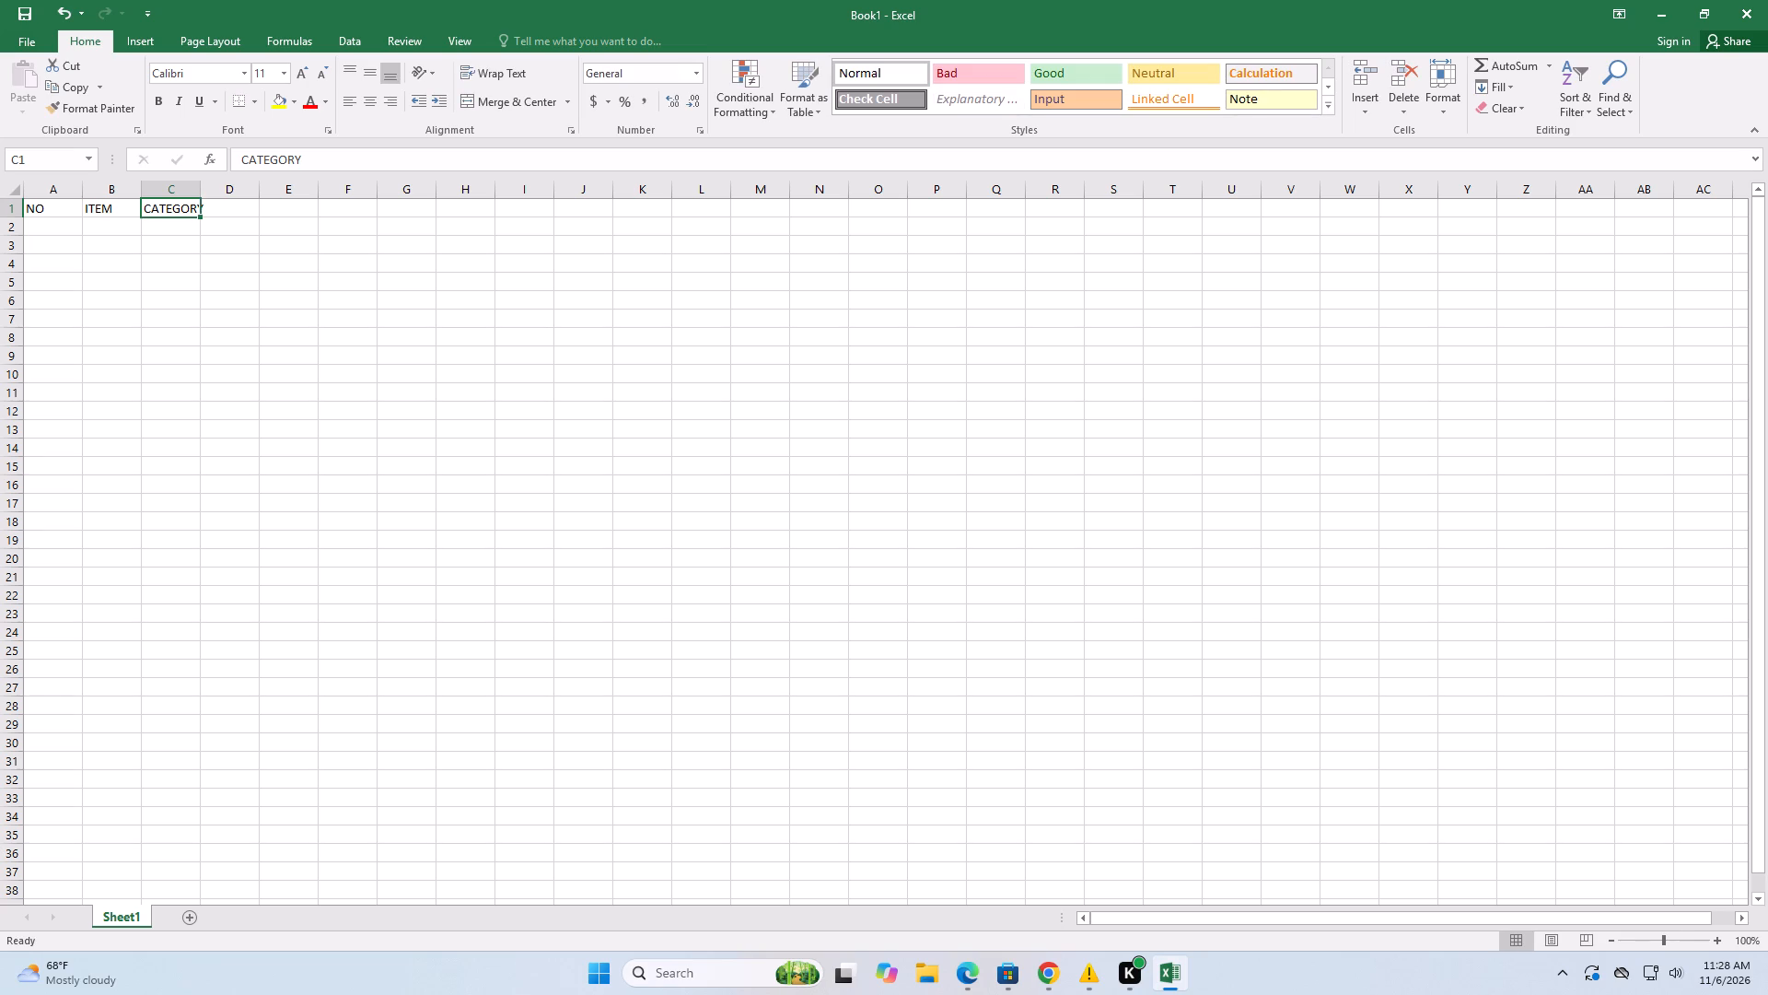
Auto-fit the width of column C to its CATEGORY header.
left_click(240, 218)
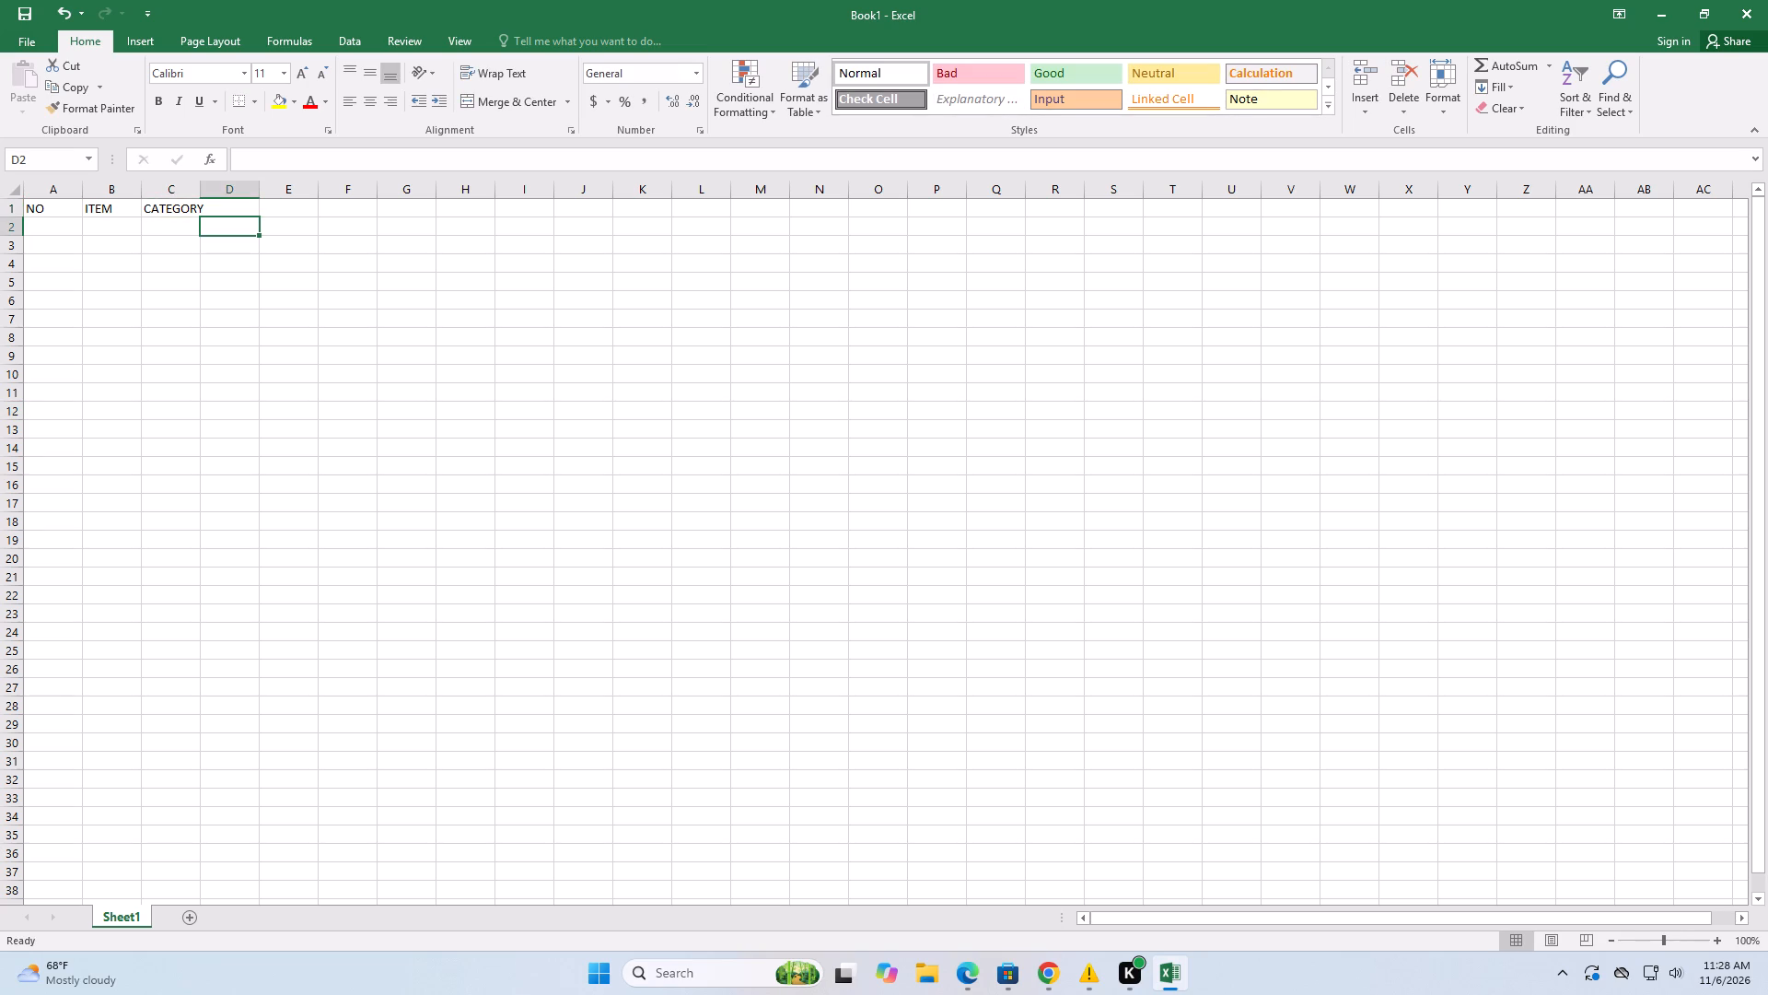
double_click(198, 192)
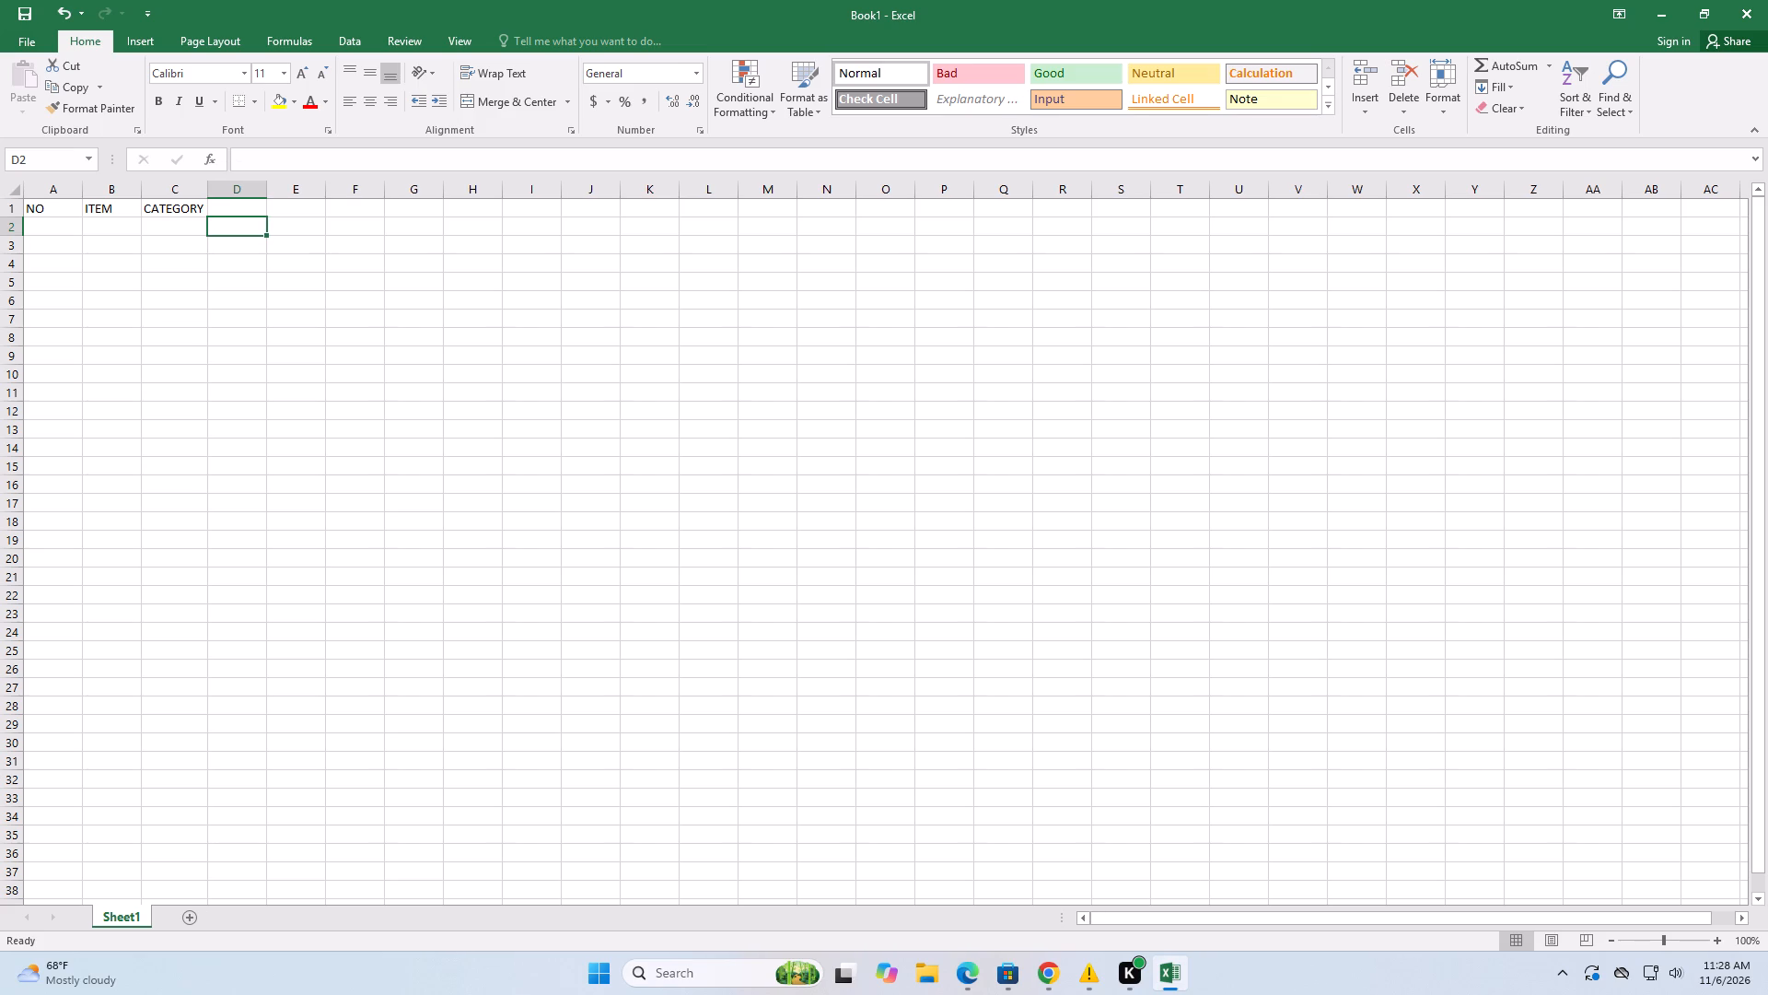
Enter the header UNIT in cell D1, beside the CATEGORY header.
left_click(221, 204)
key("u")
double_click(248, 209)
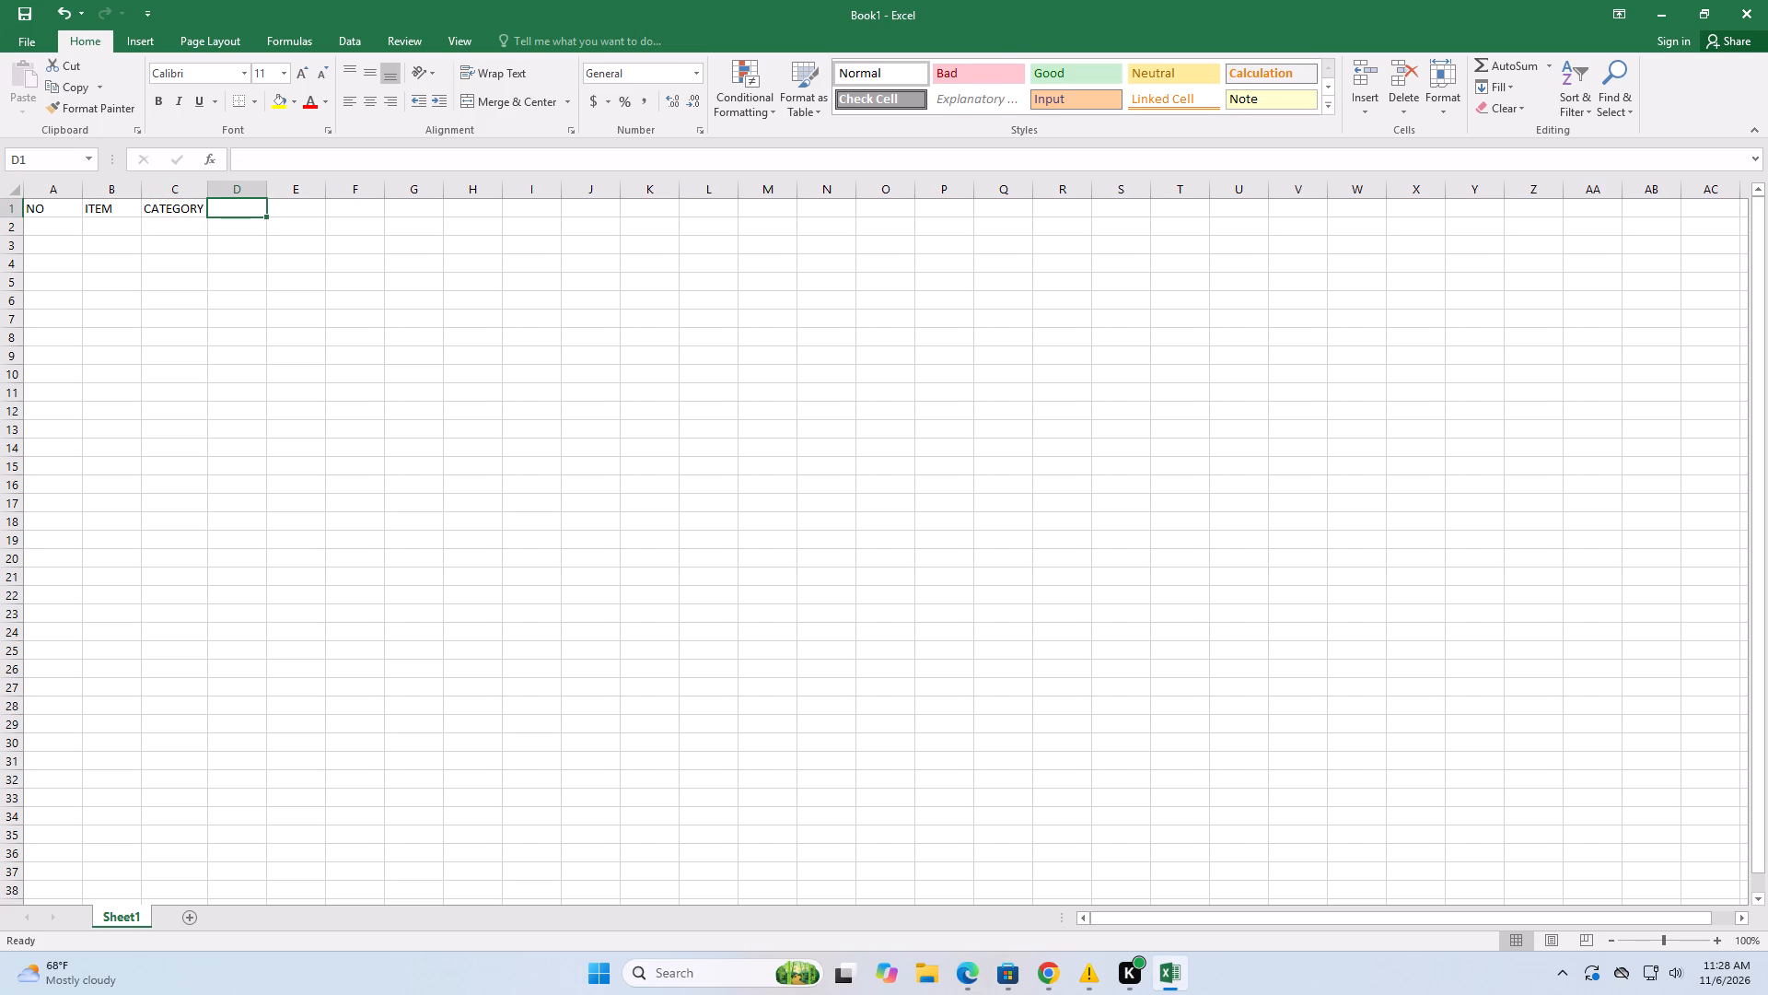
double_click(224, 205)
double_click(230, 207)
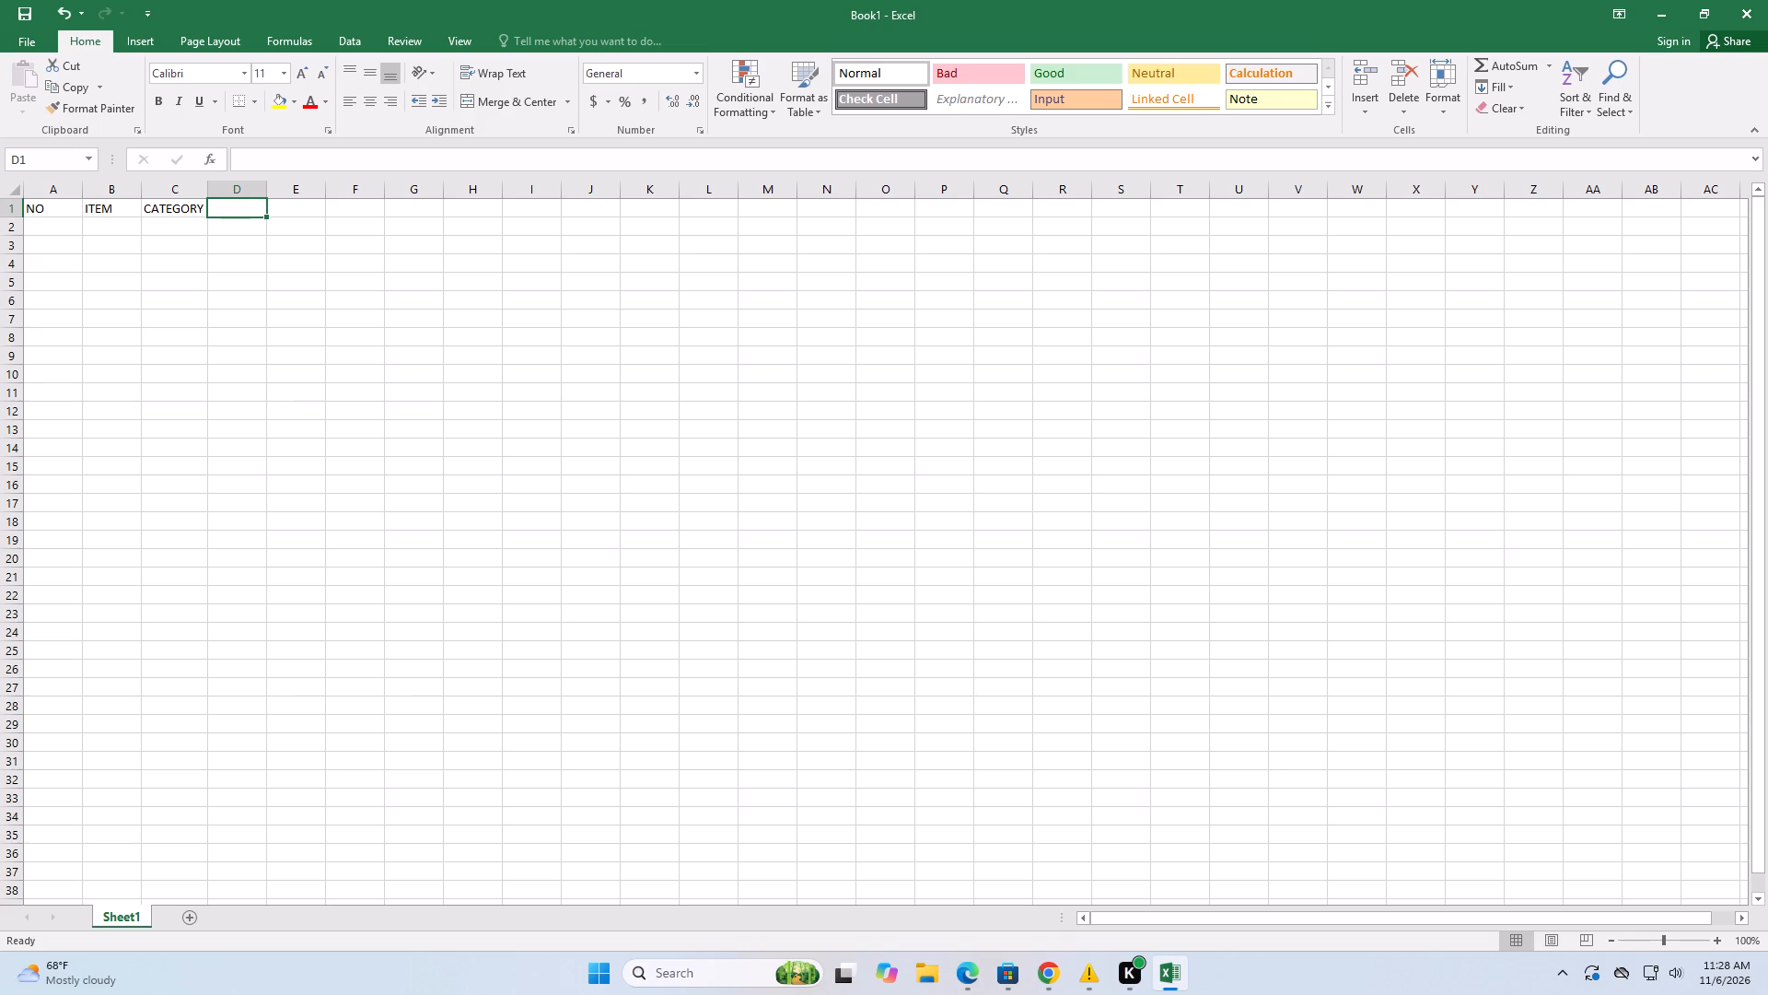
double_click(218, 205)
left_click(273, 202)
left_click(225, 209)
double_click(227, 211)
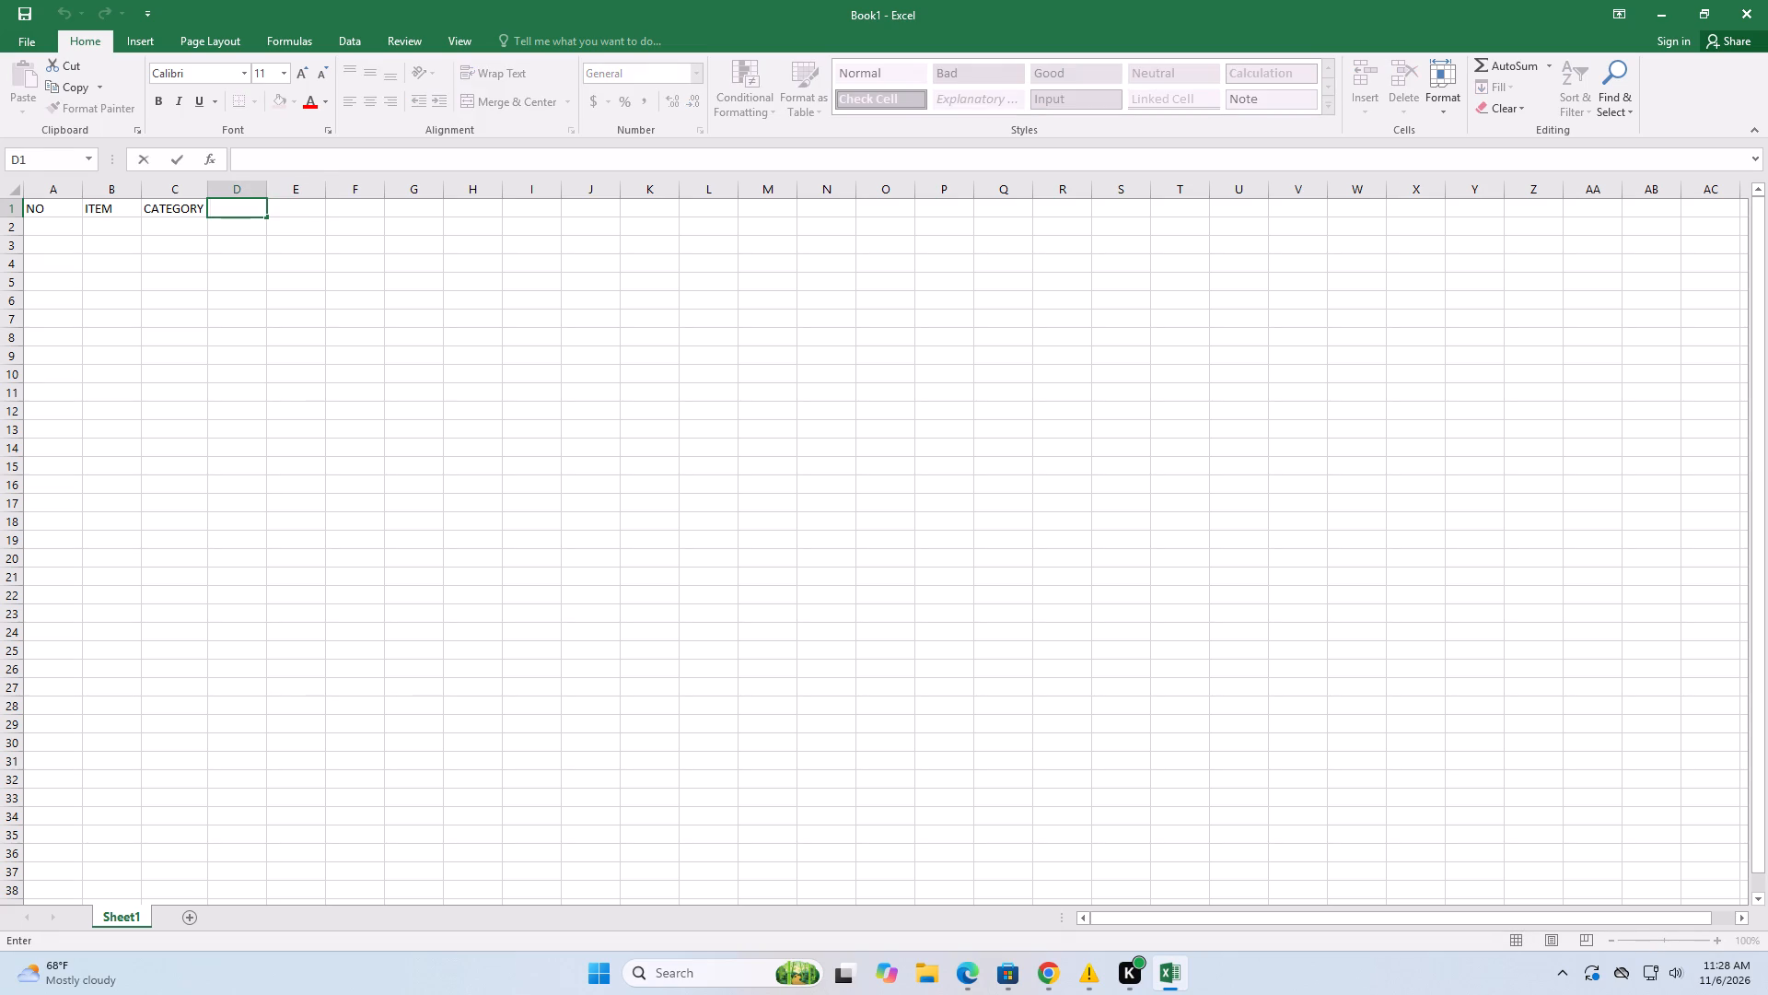
type("UNIT")
key("Right")
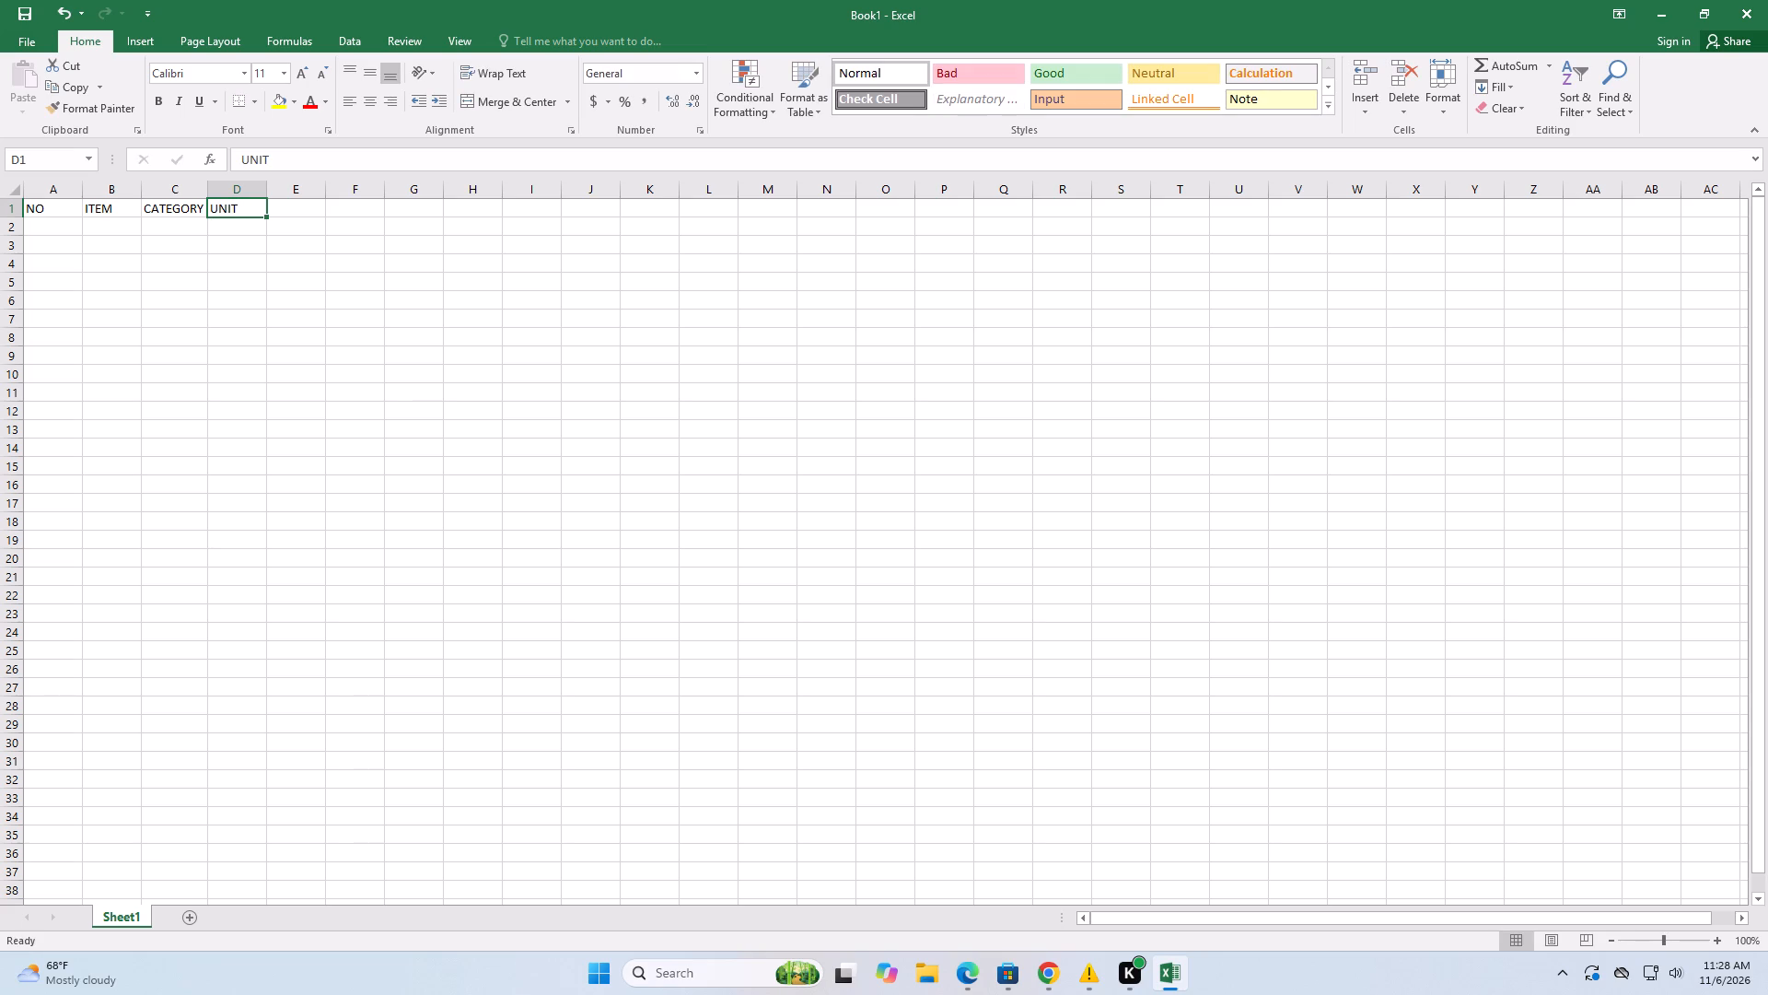
key("space")
key("Return")
Enter the header QTY in cell E1, beside the UNIT header.
left_click(277, 210)
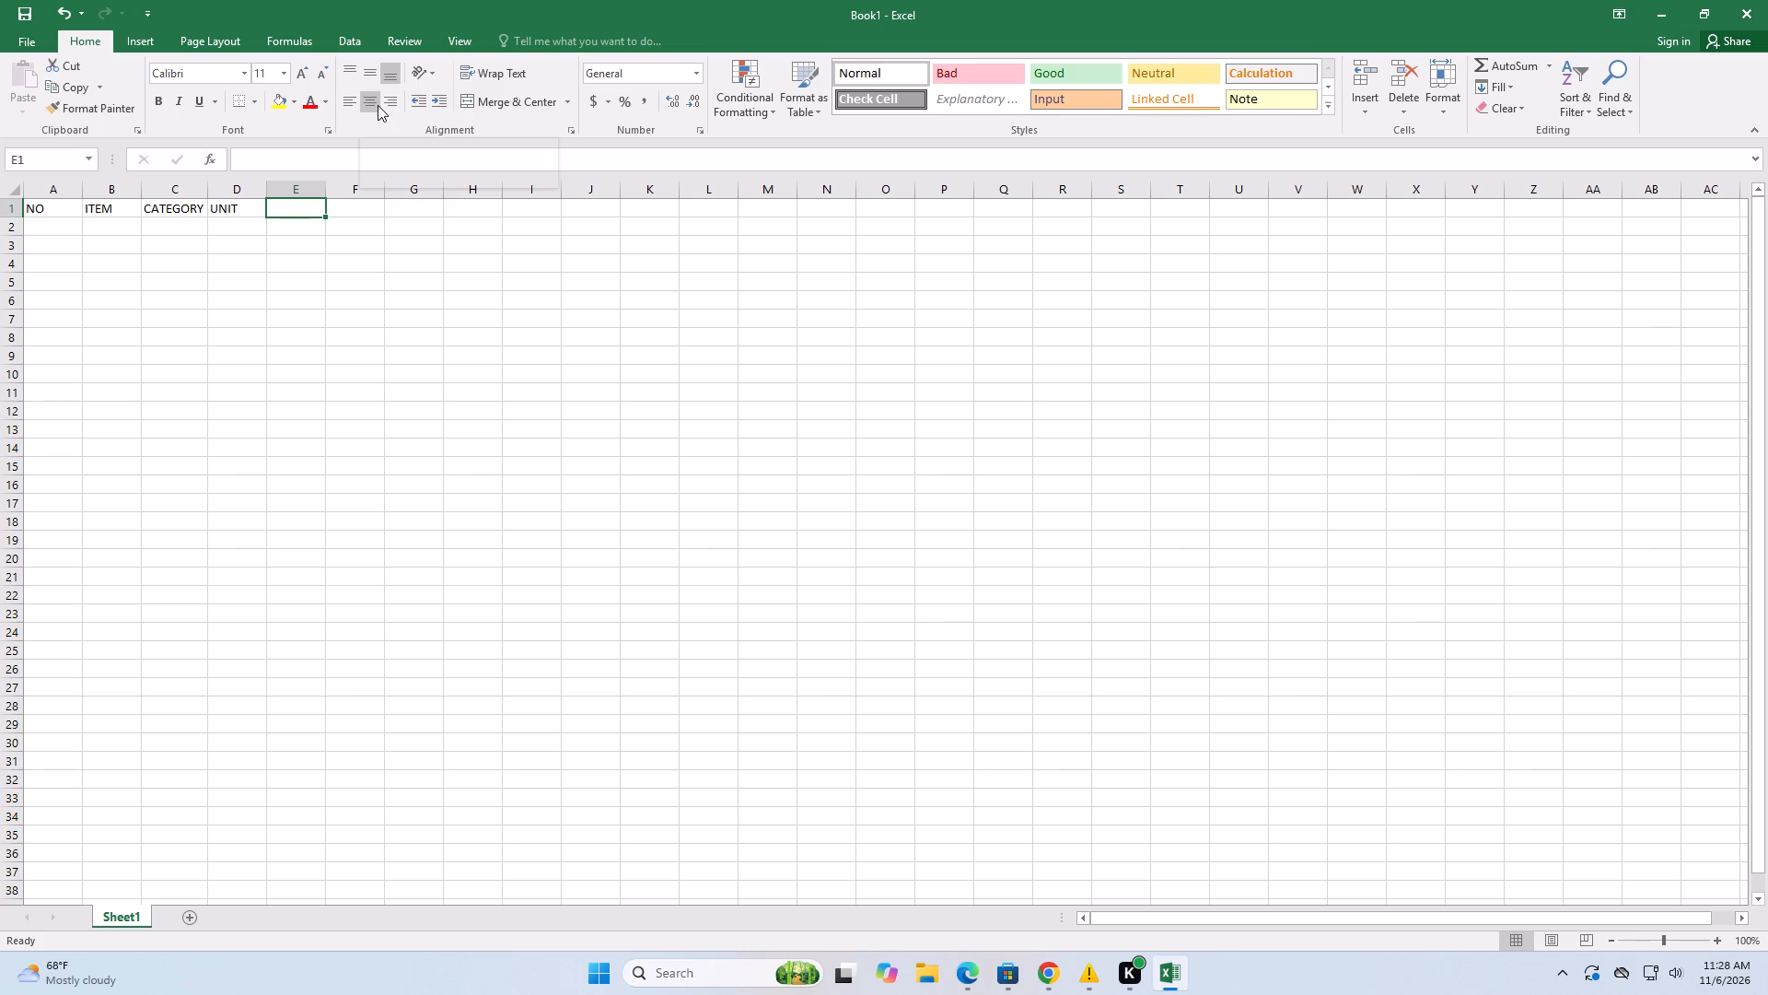
scroll(410, 0, "up", 1)
double_click(278, 216)
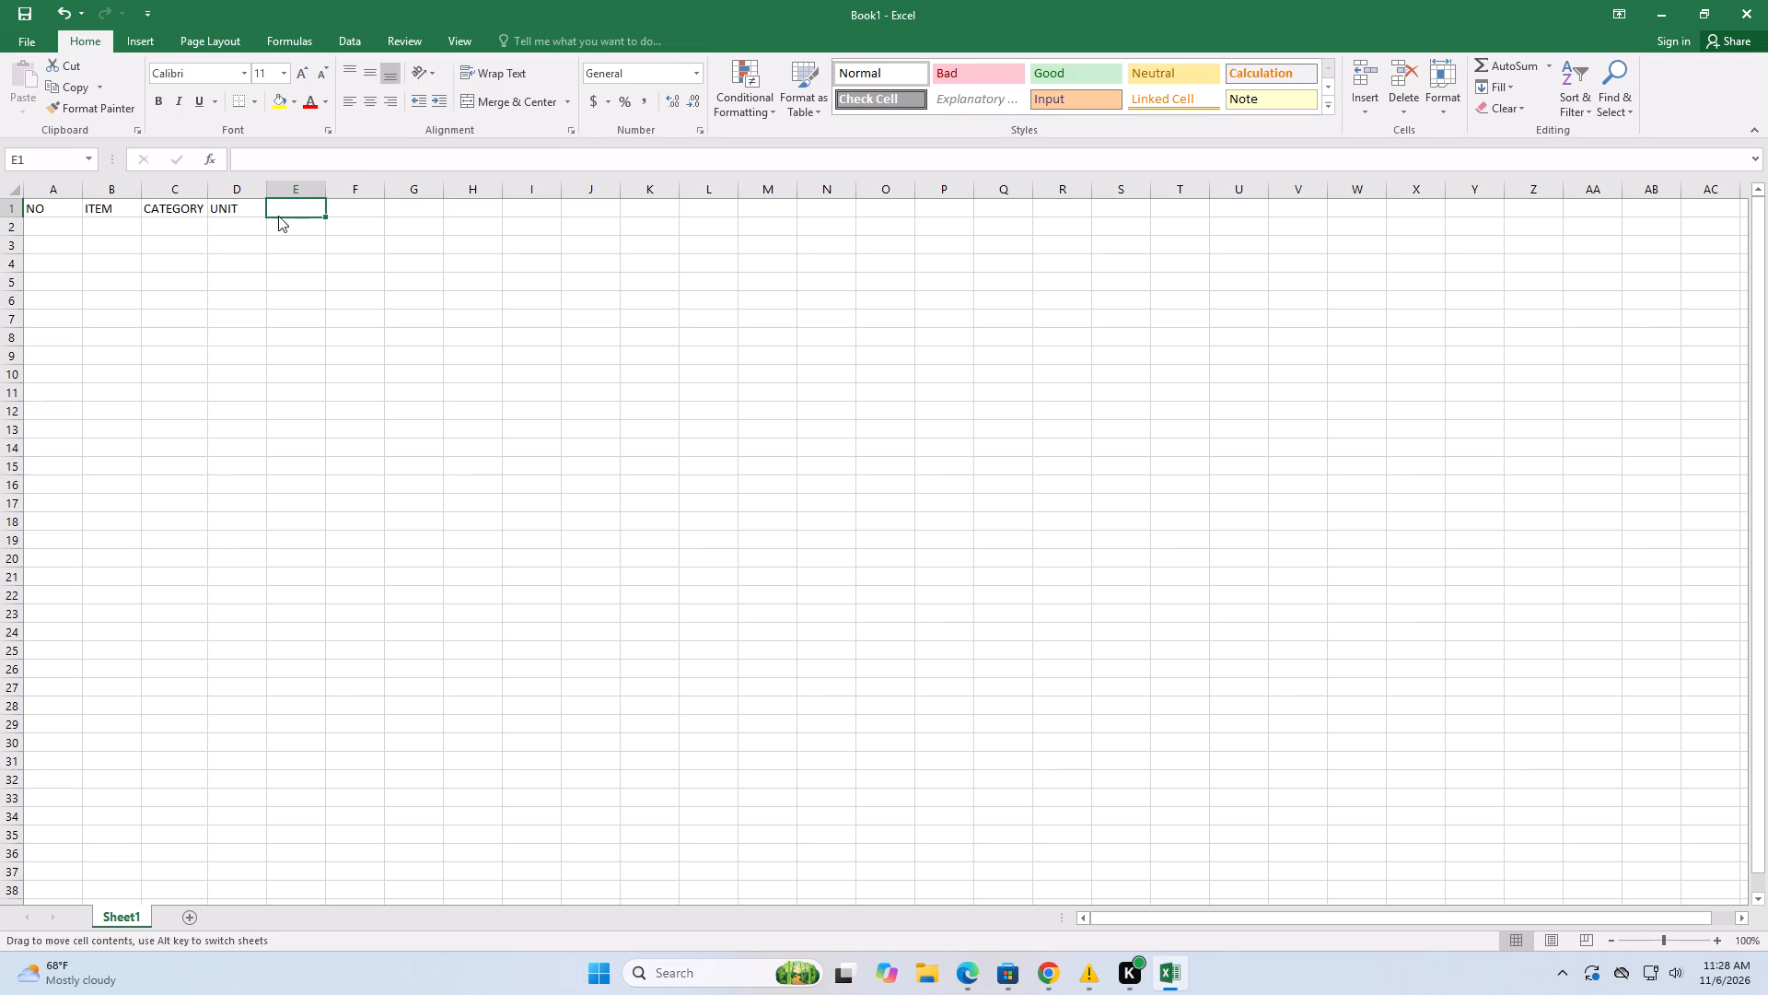
double_click(277, 209)
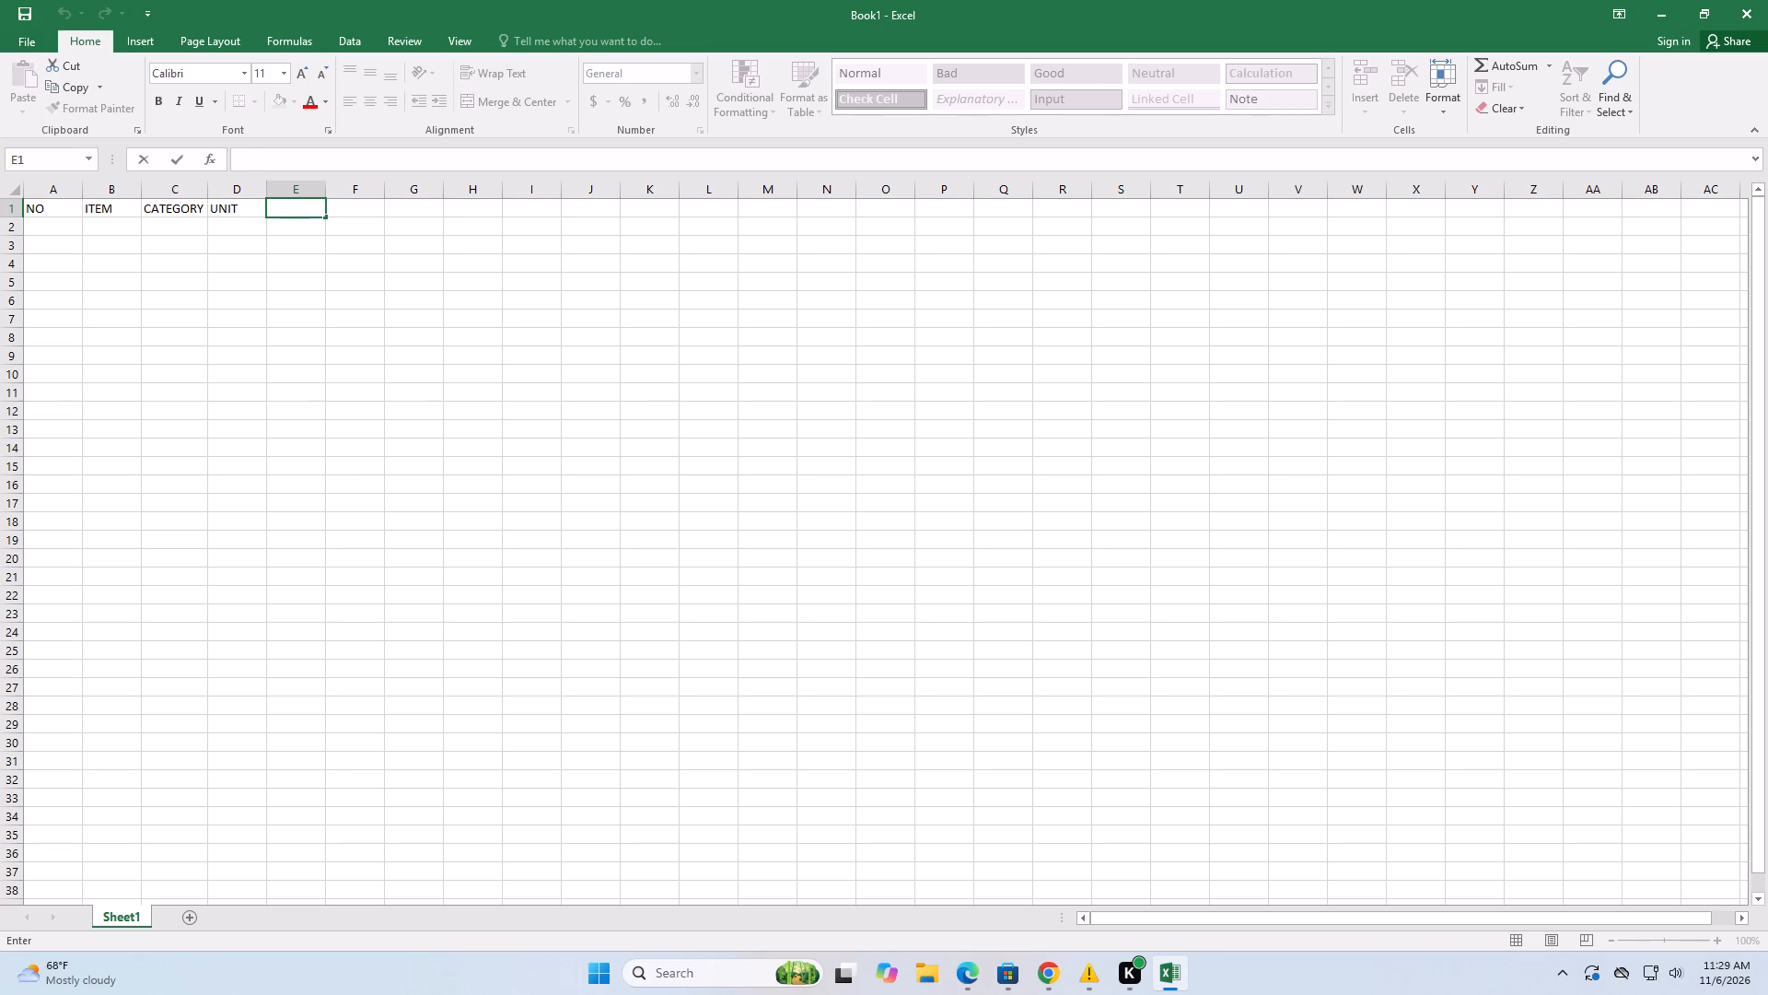
key("q")
type("TY")
key("Up")
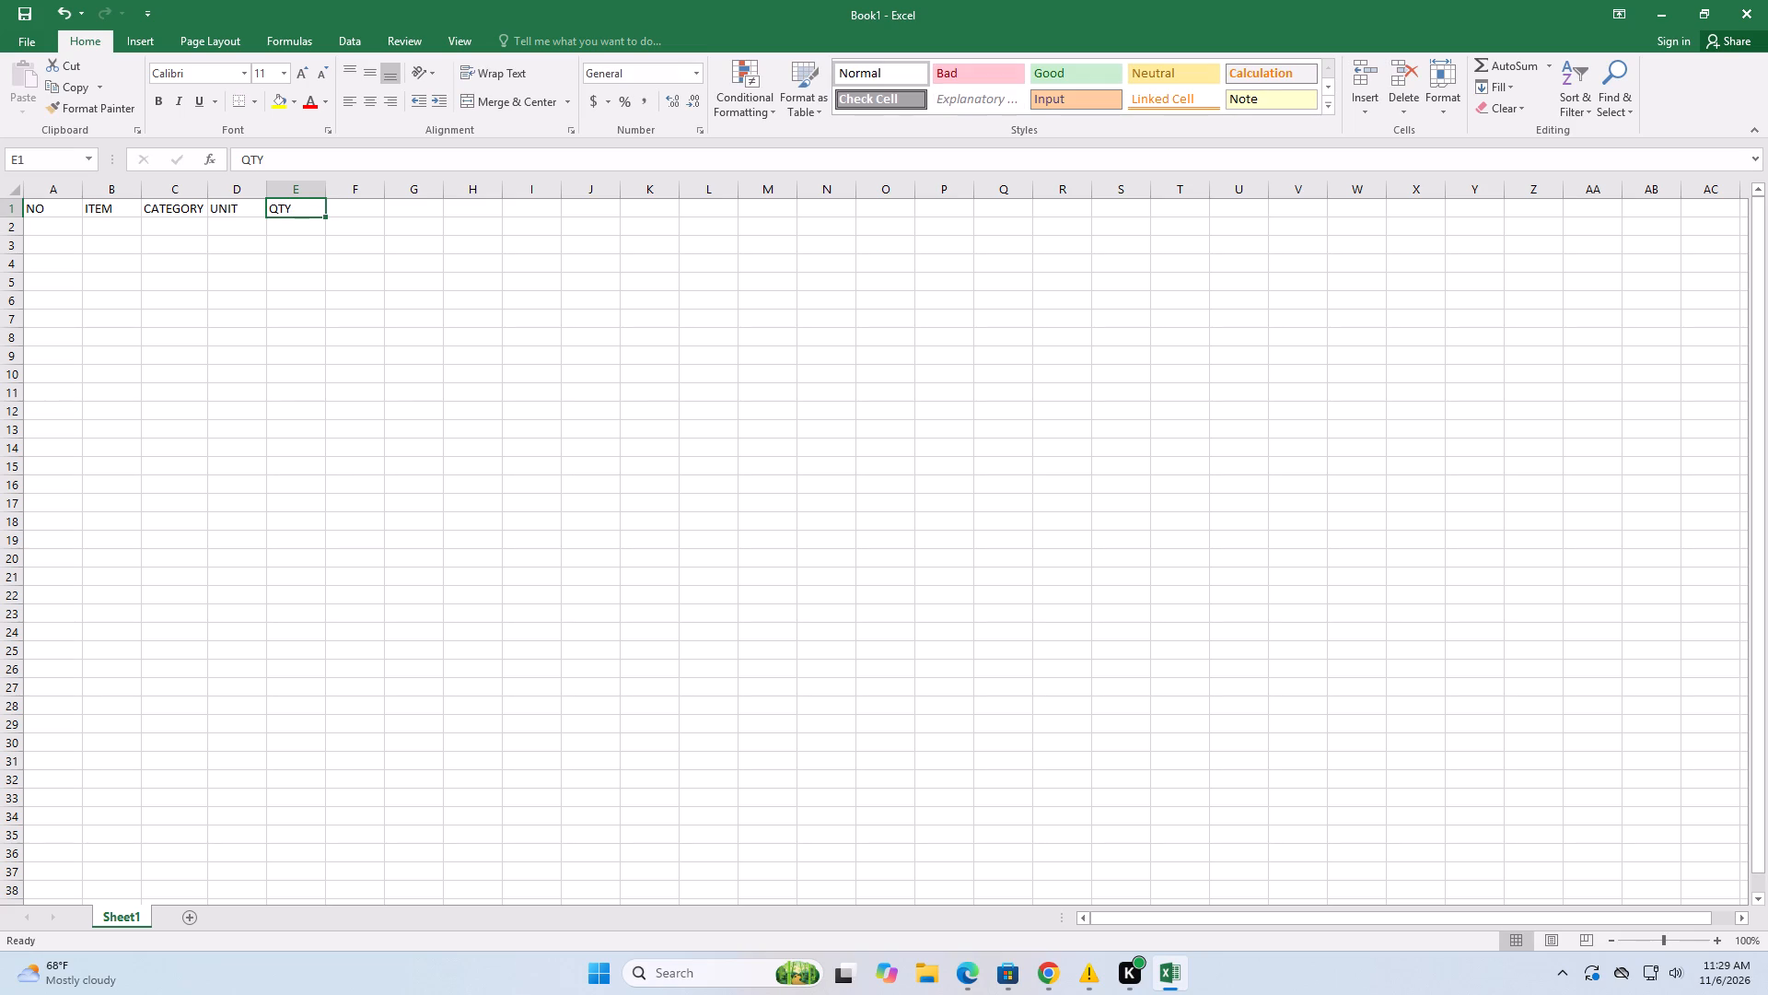
key("Right")
key("Right")
key("Left")
key("Down")
key("Right")
key("Right")
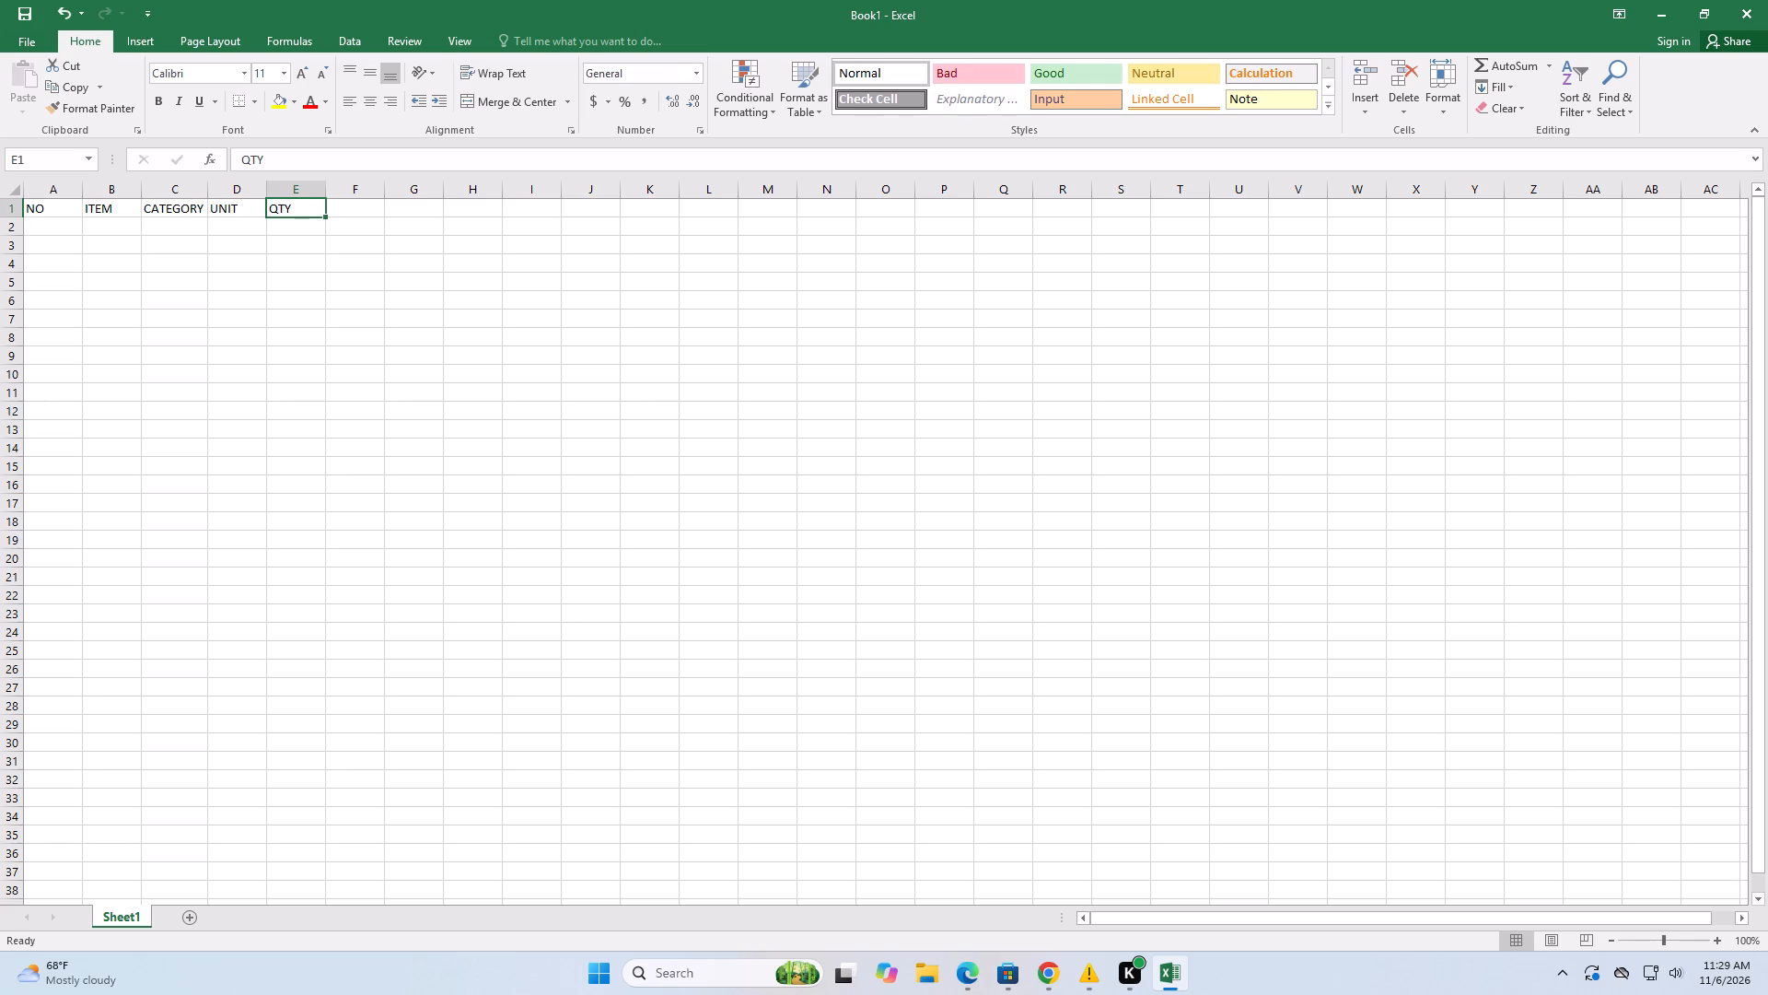
Enter the header BUY PRICE in cell F1, beside the QTY header.
double_click(350, 206)
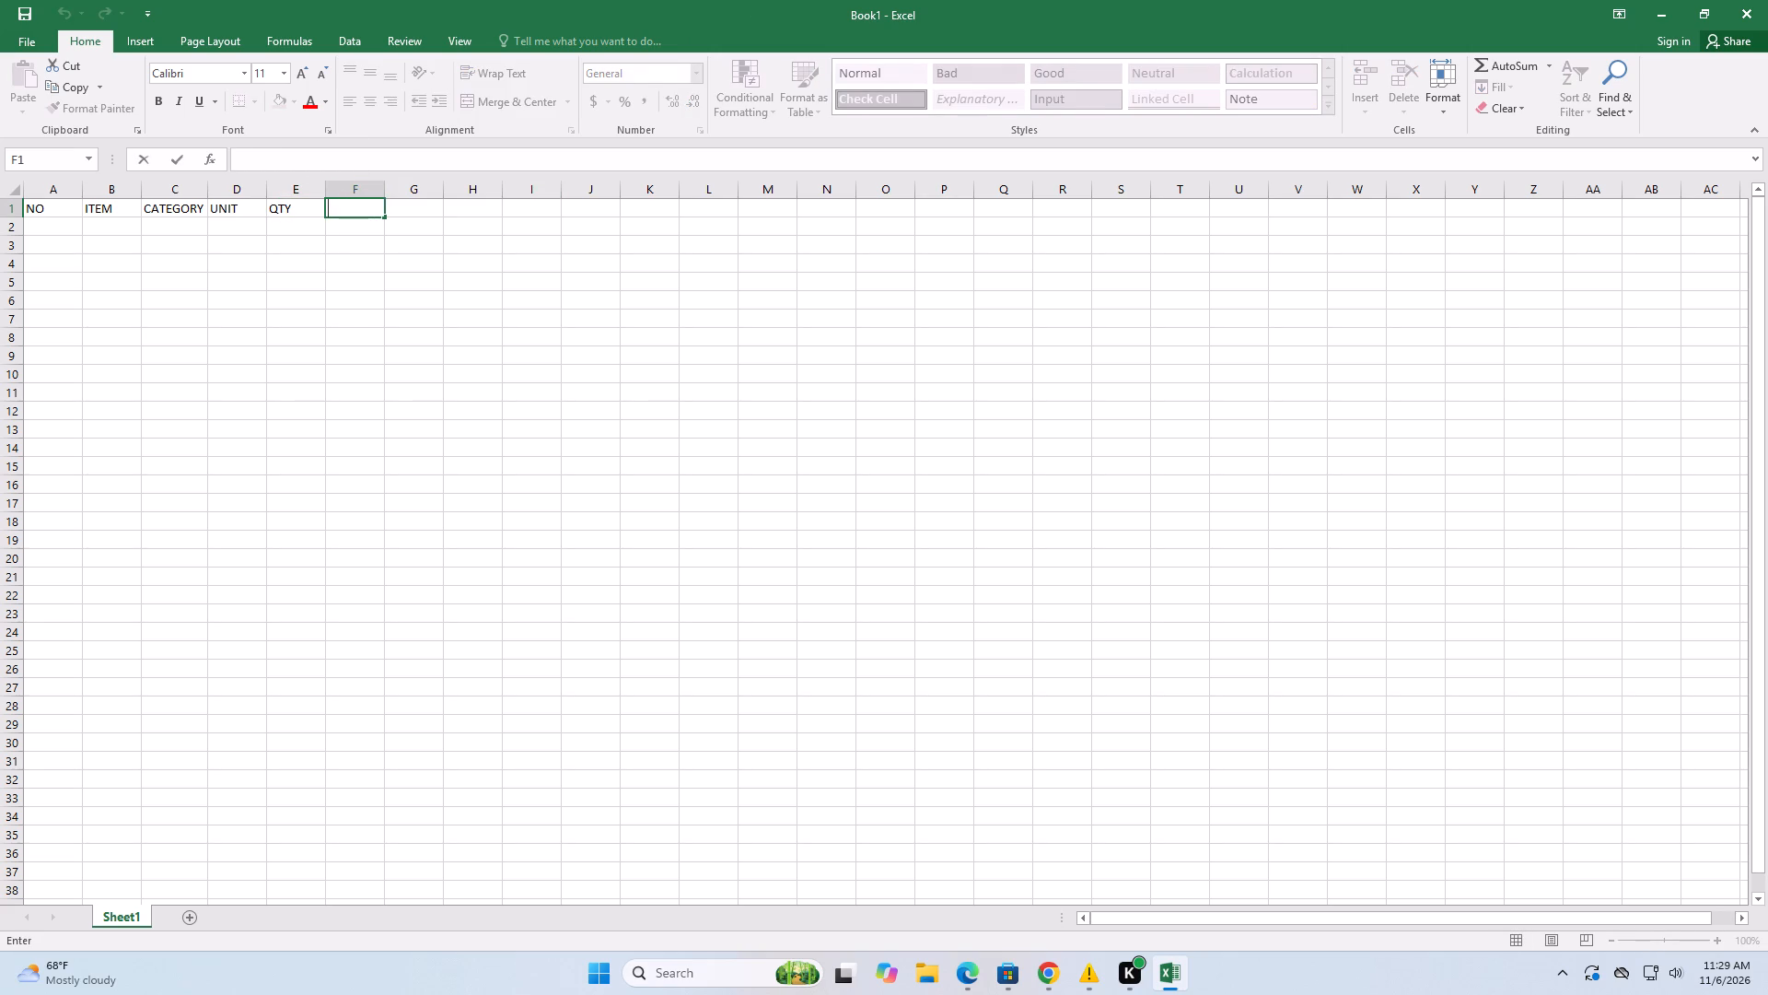
type("BUY PRICE")
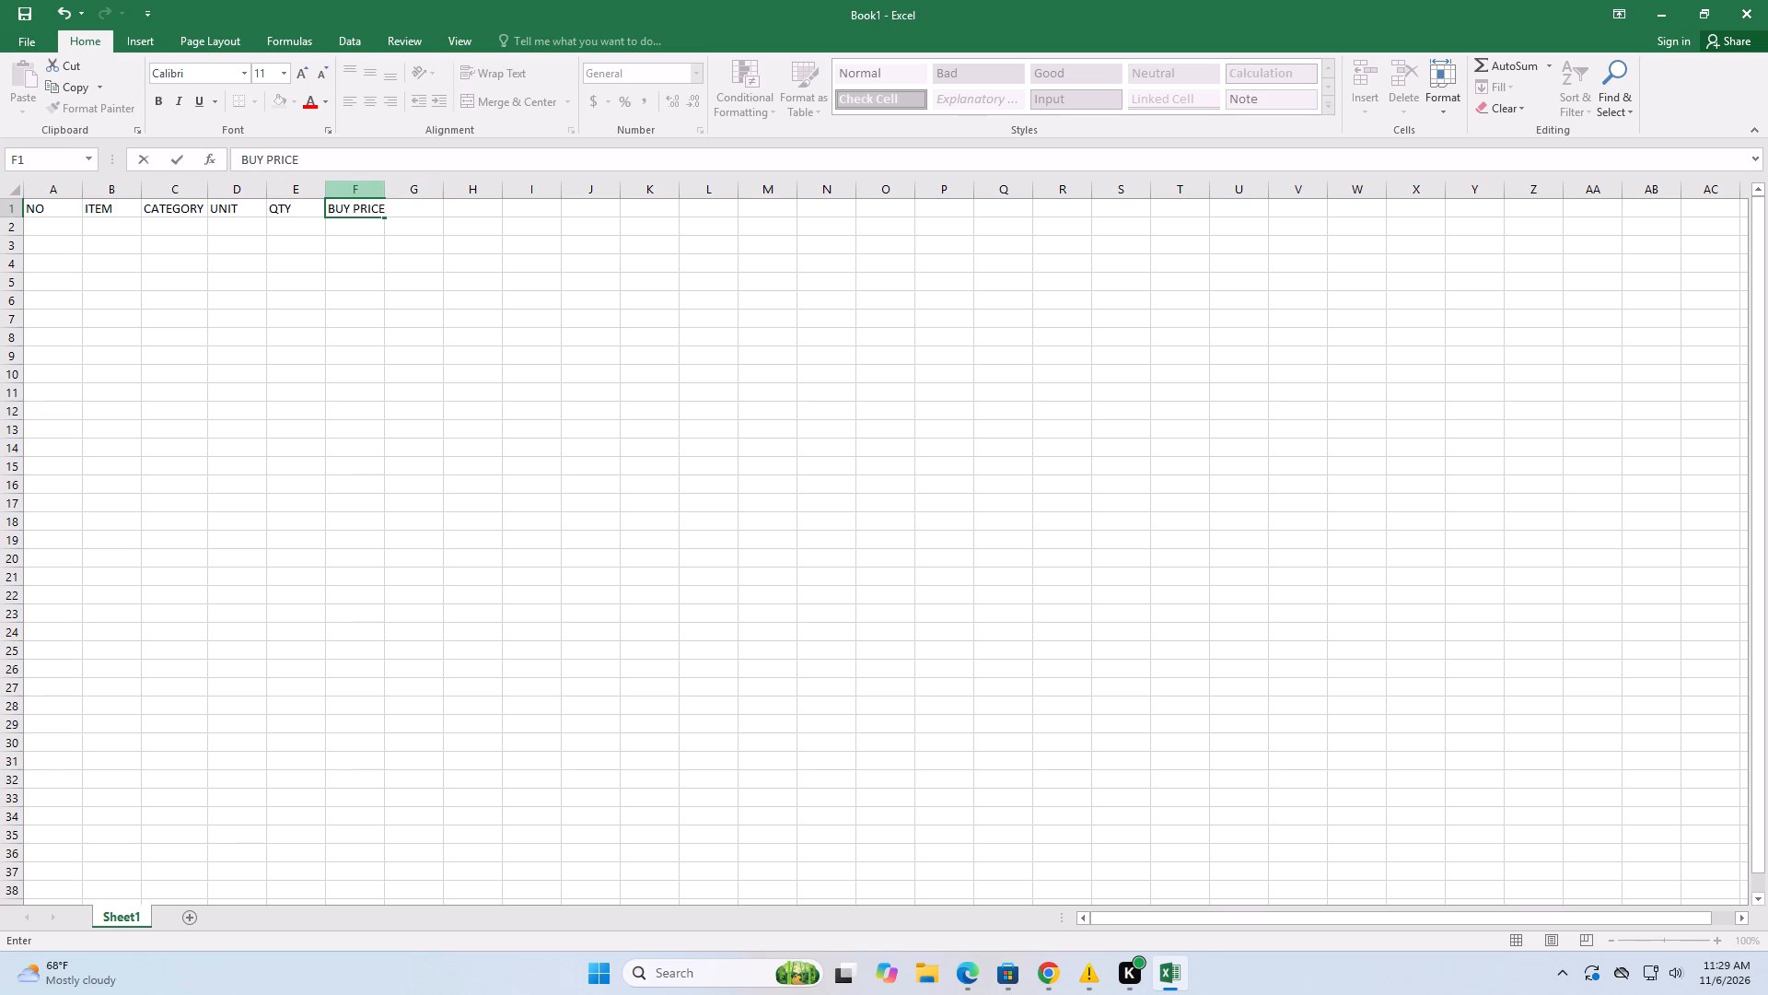
left_click(411, 210)
left_click(411, 210)
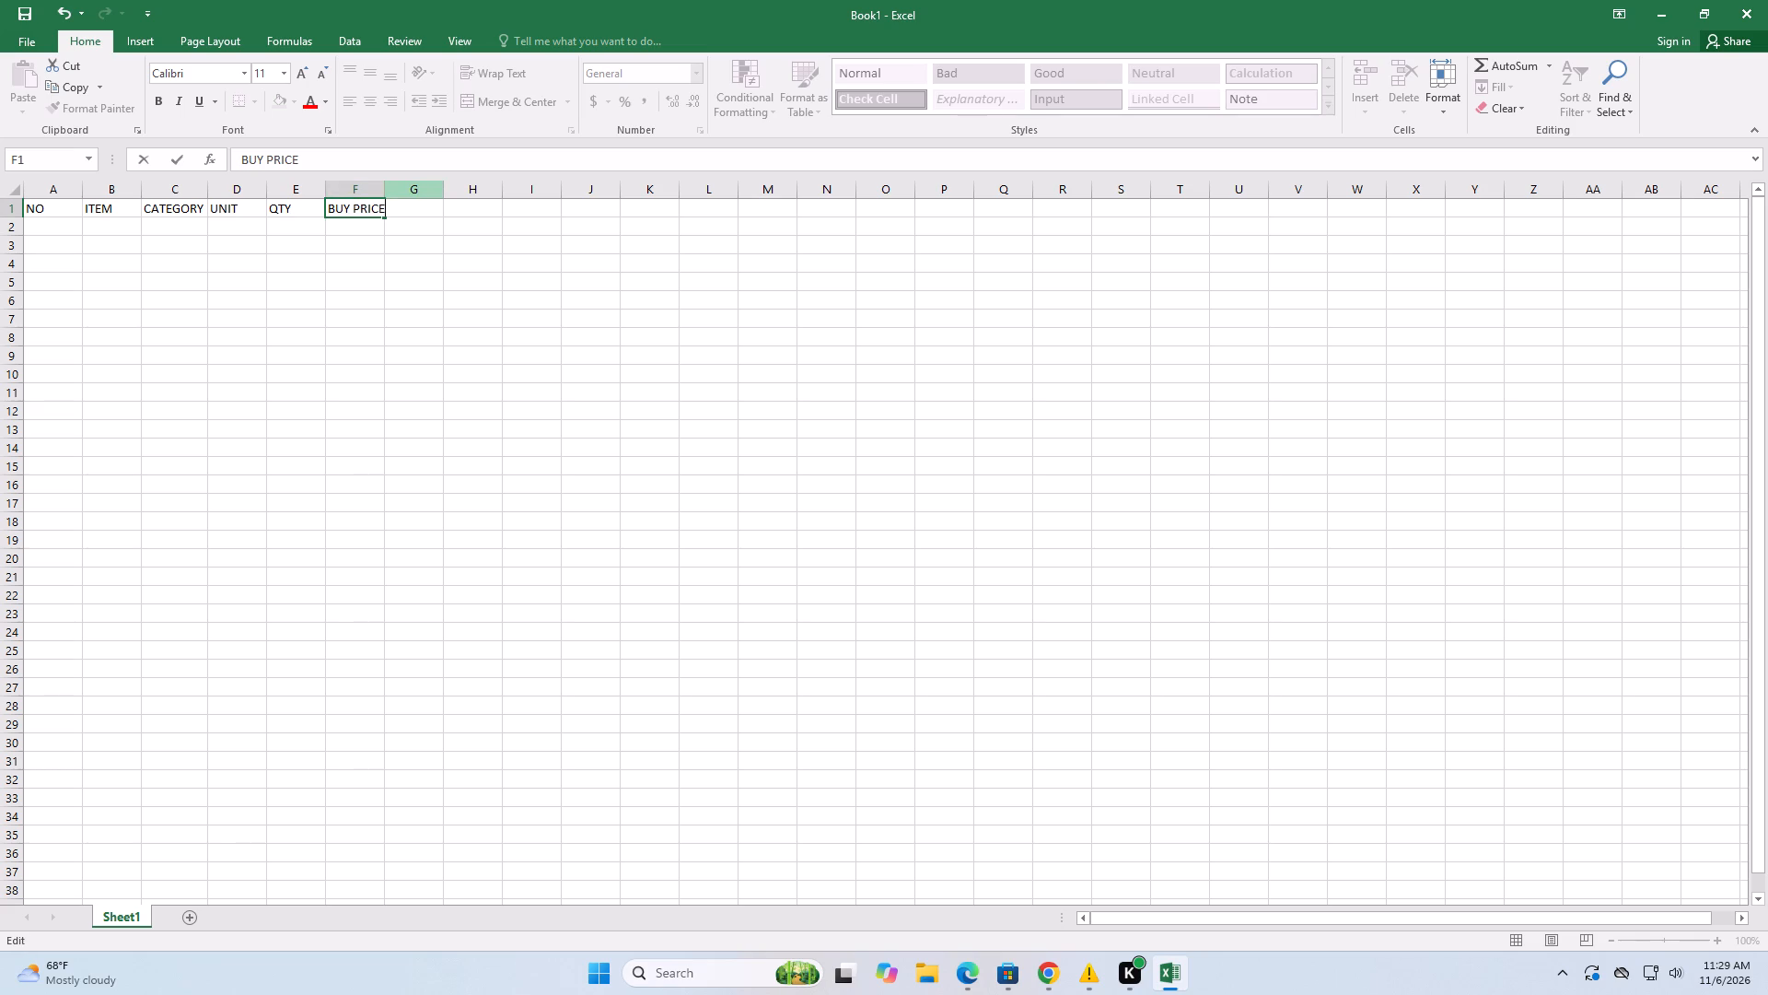
key("Right")
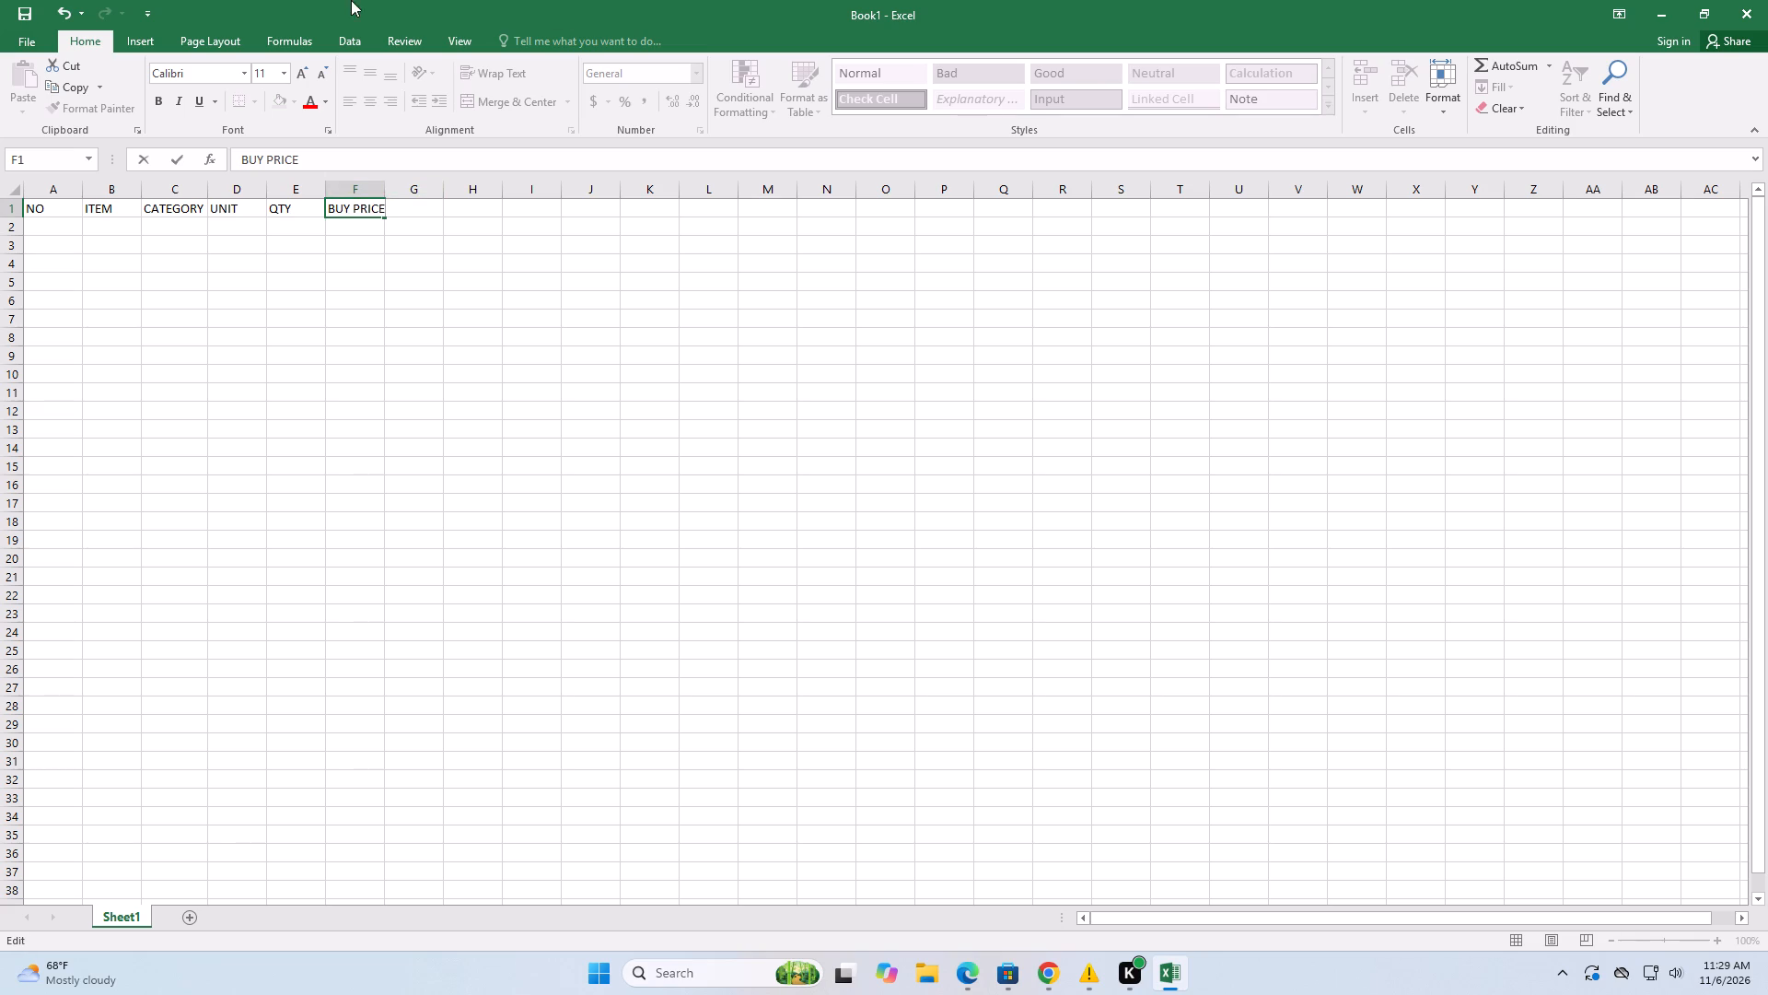
left_click(426, 211)
left_click(426, 210)
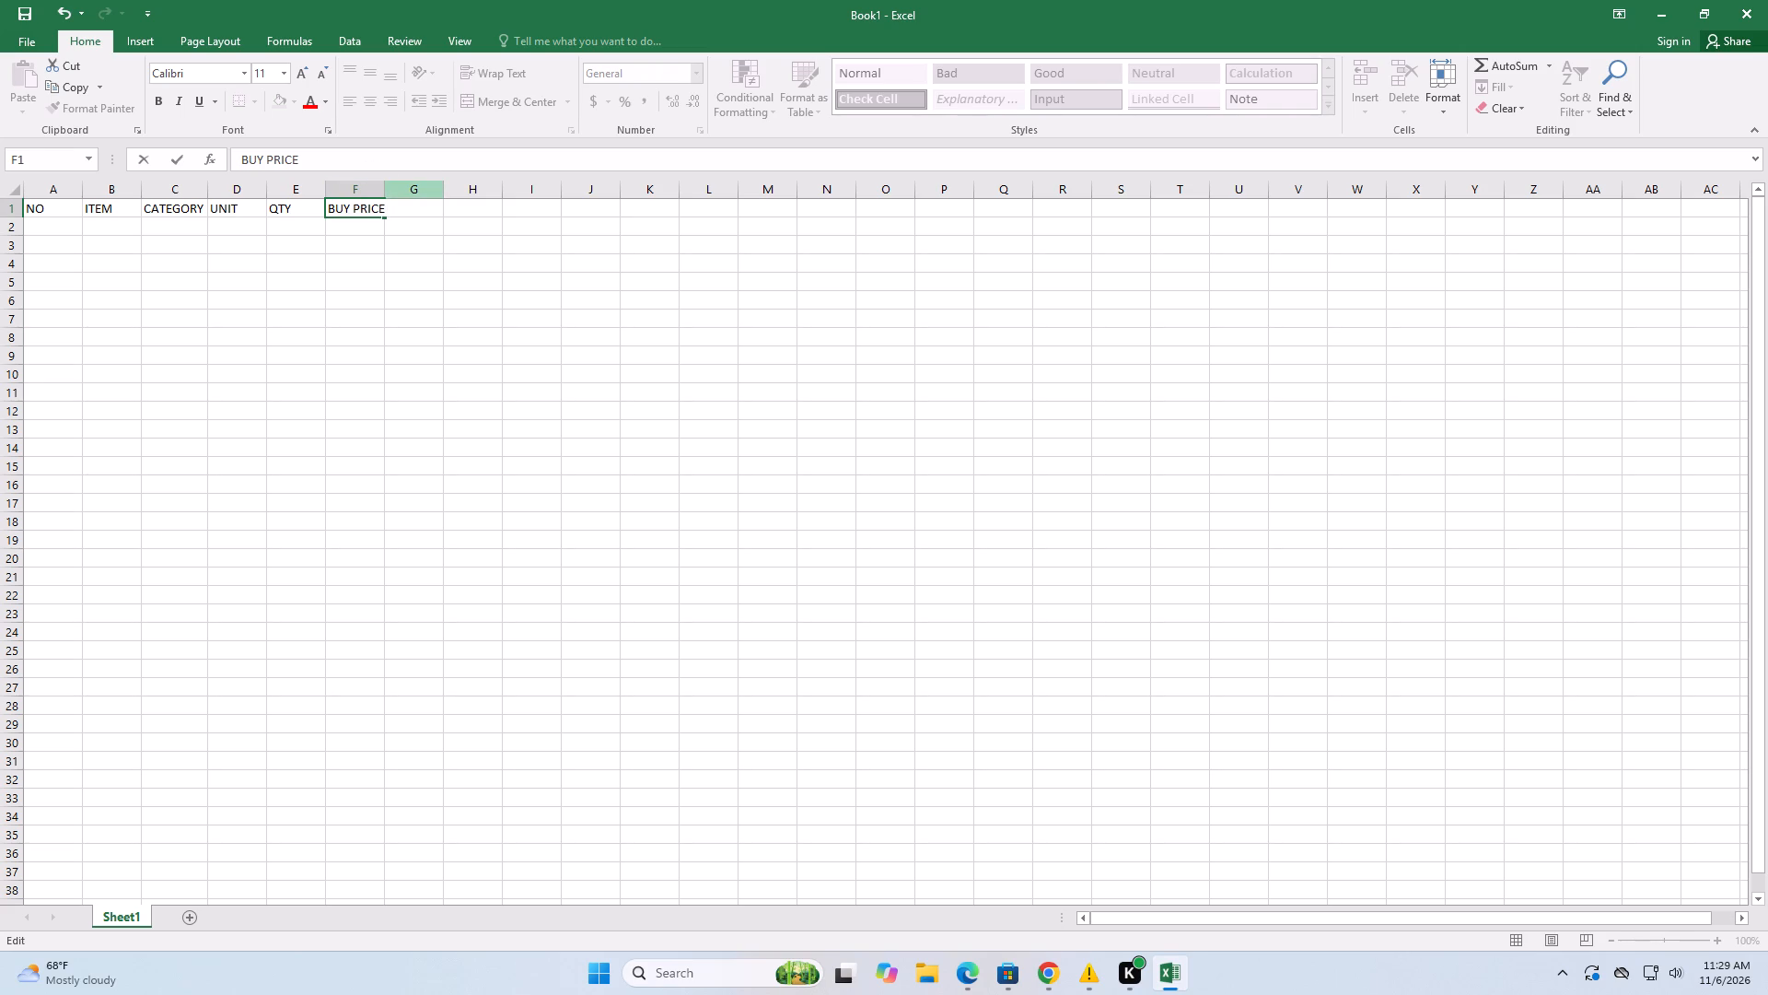
Auto-fit the width of column F to its BUY PRICE header.
double_click(385, 196)
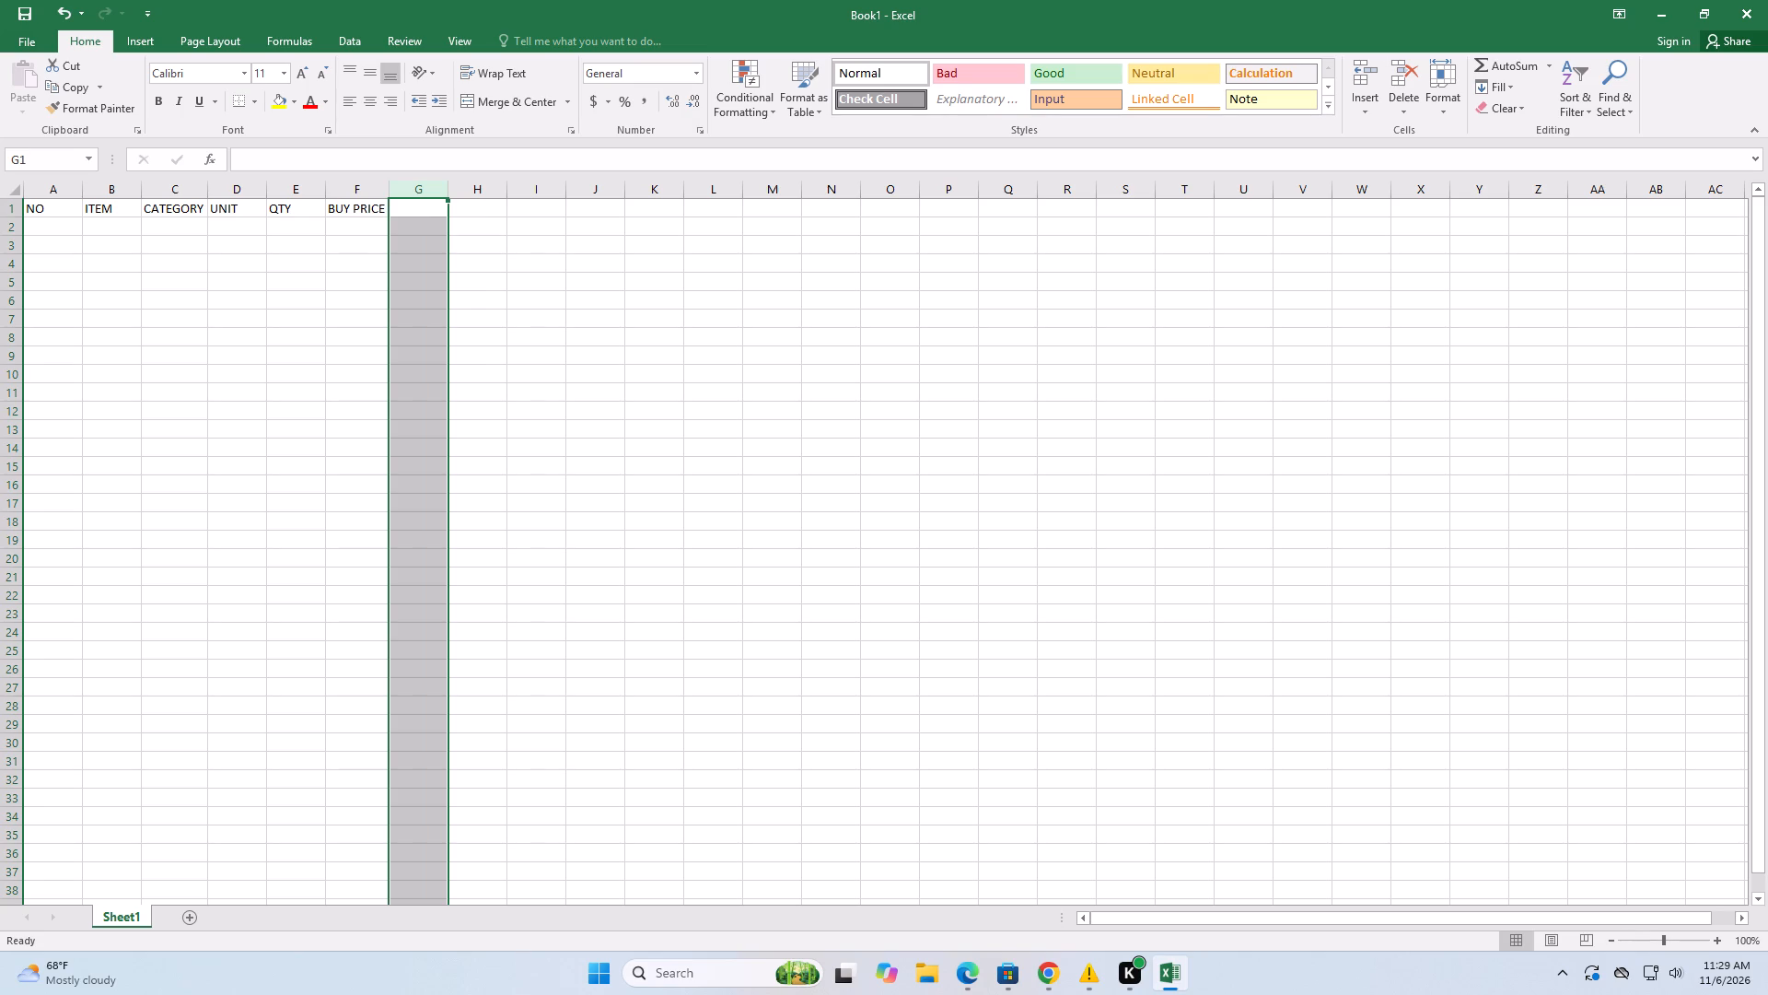
left_click(494, 246)
Enter the header SELL PRICE in cell G1, beside the BUY PRICE header.
left_click(403, 214)
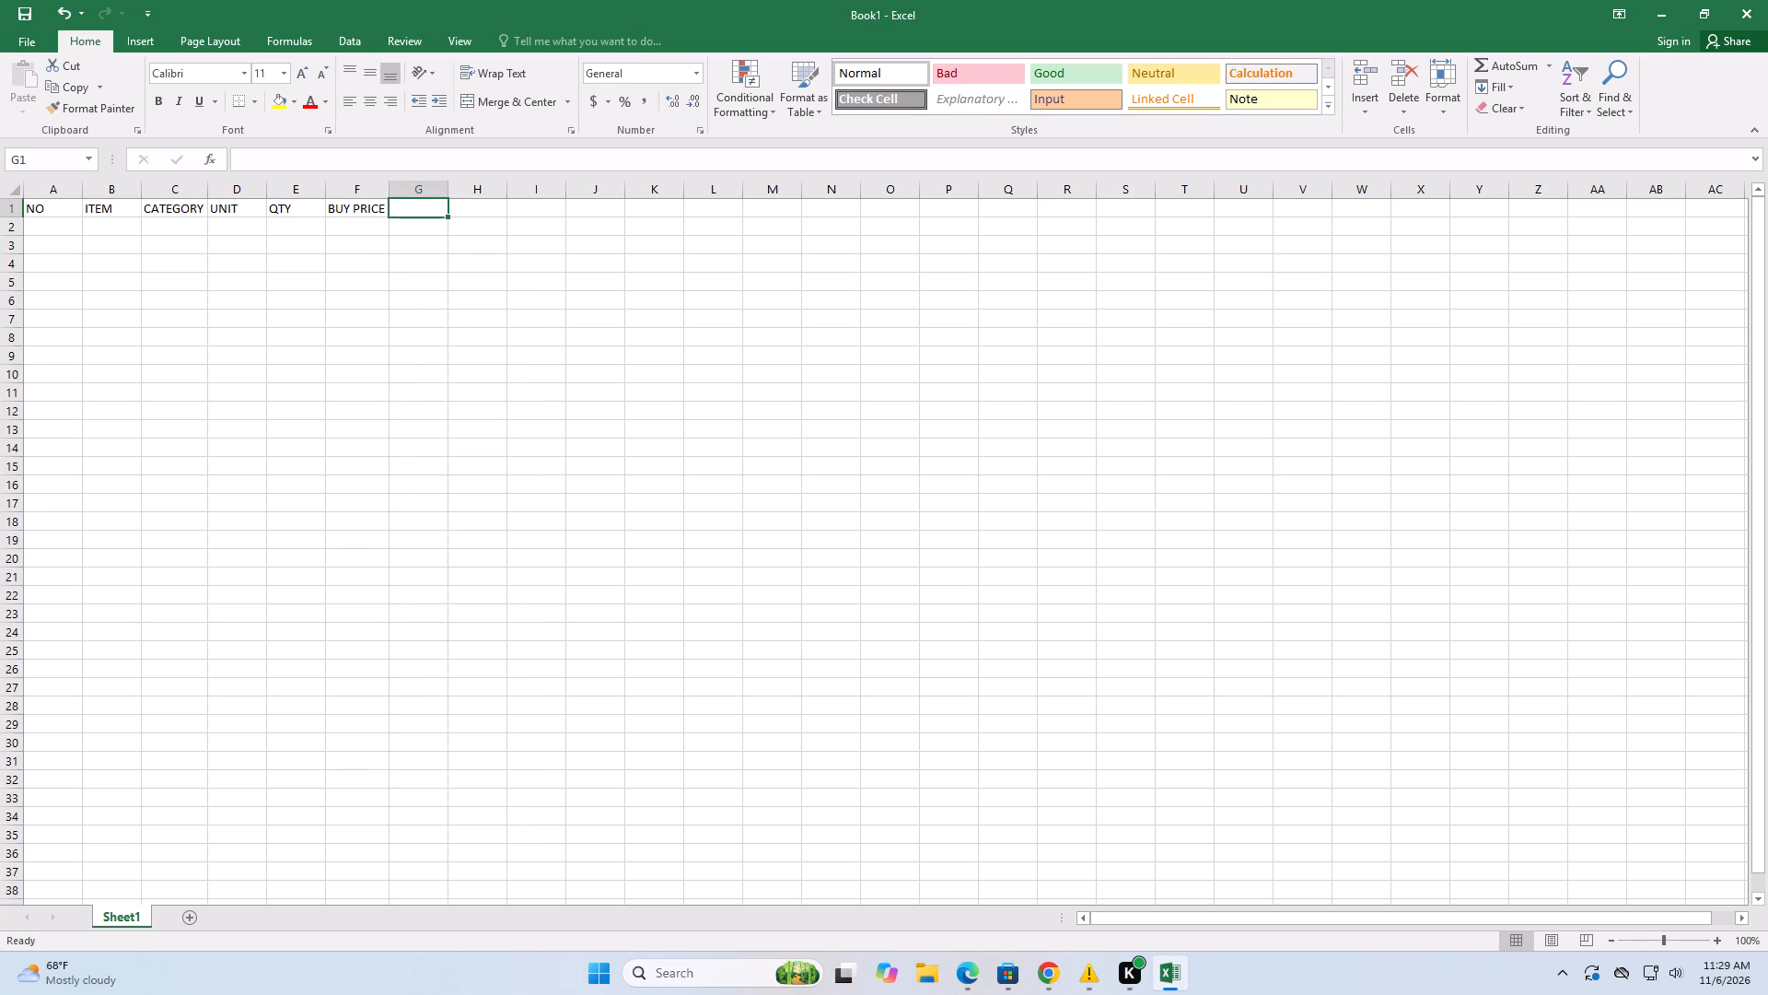
double_click(405, 207)
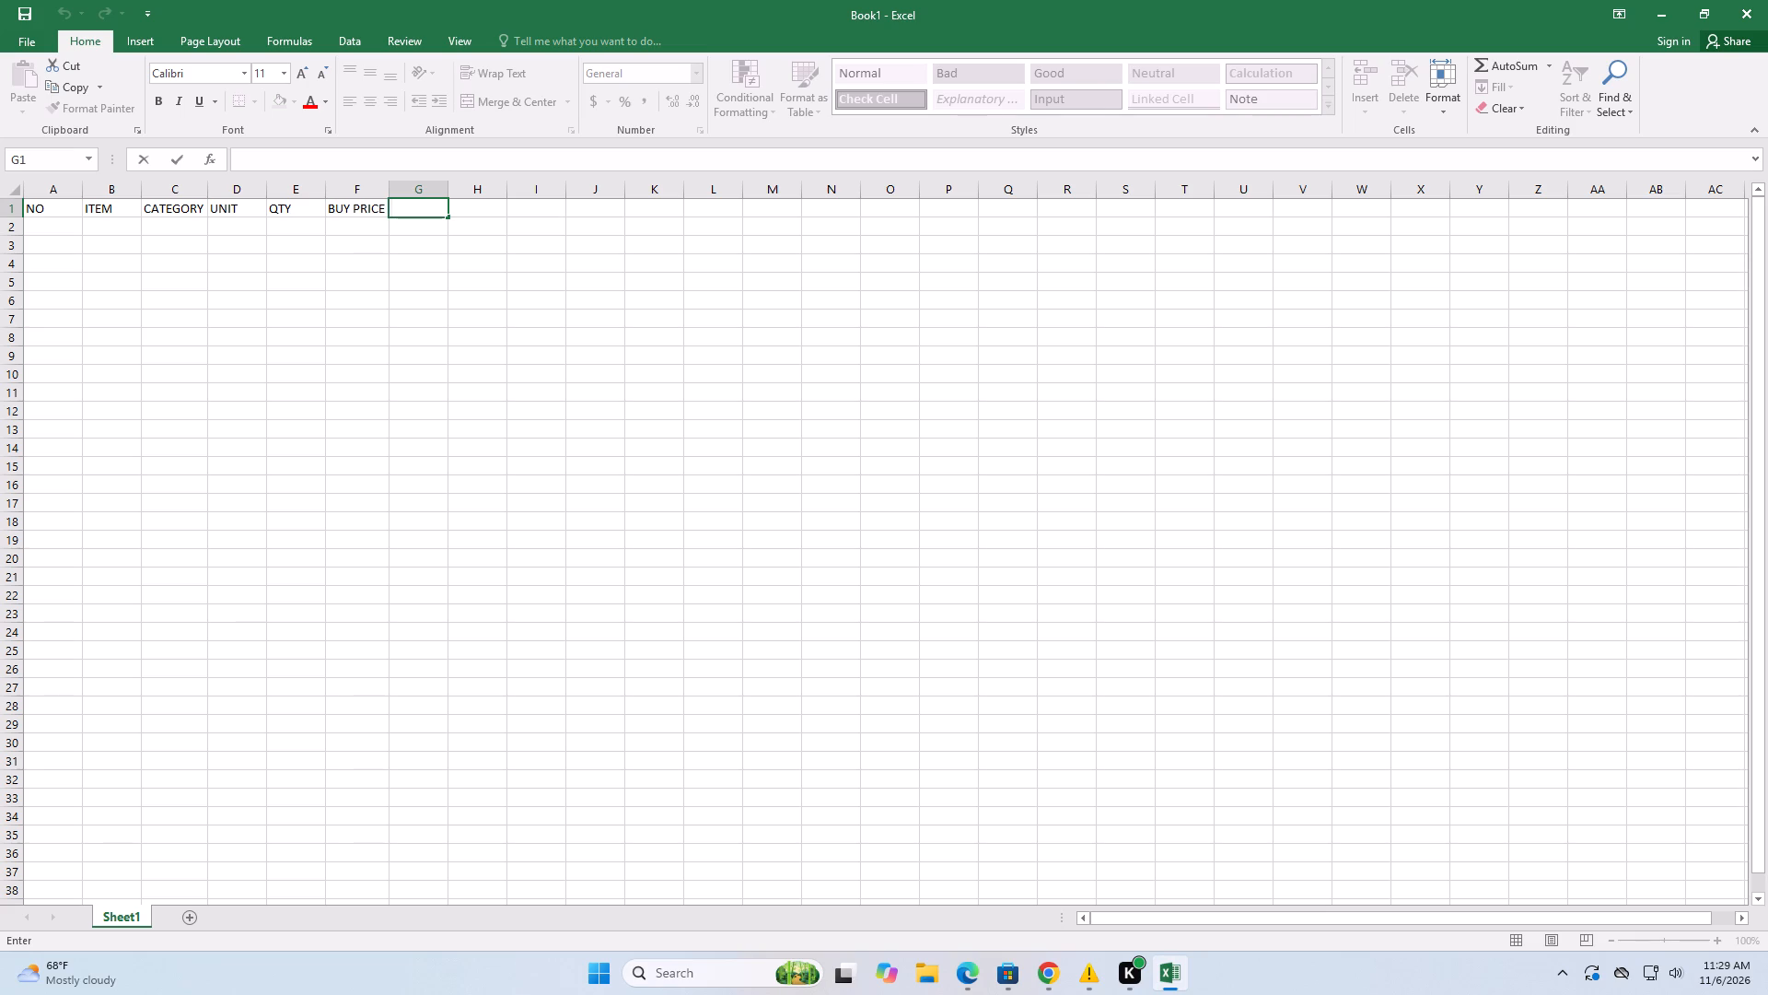
type("SELL PRICE")
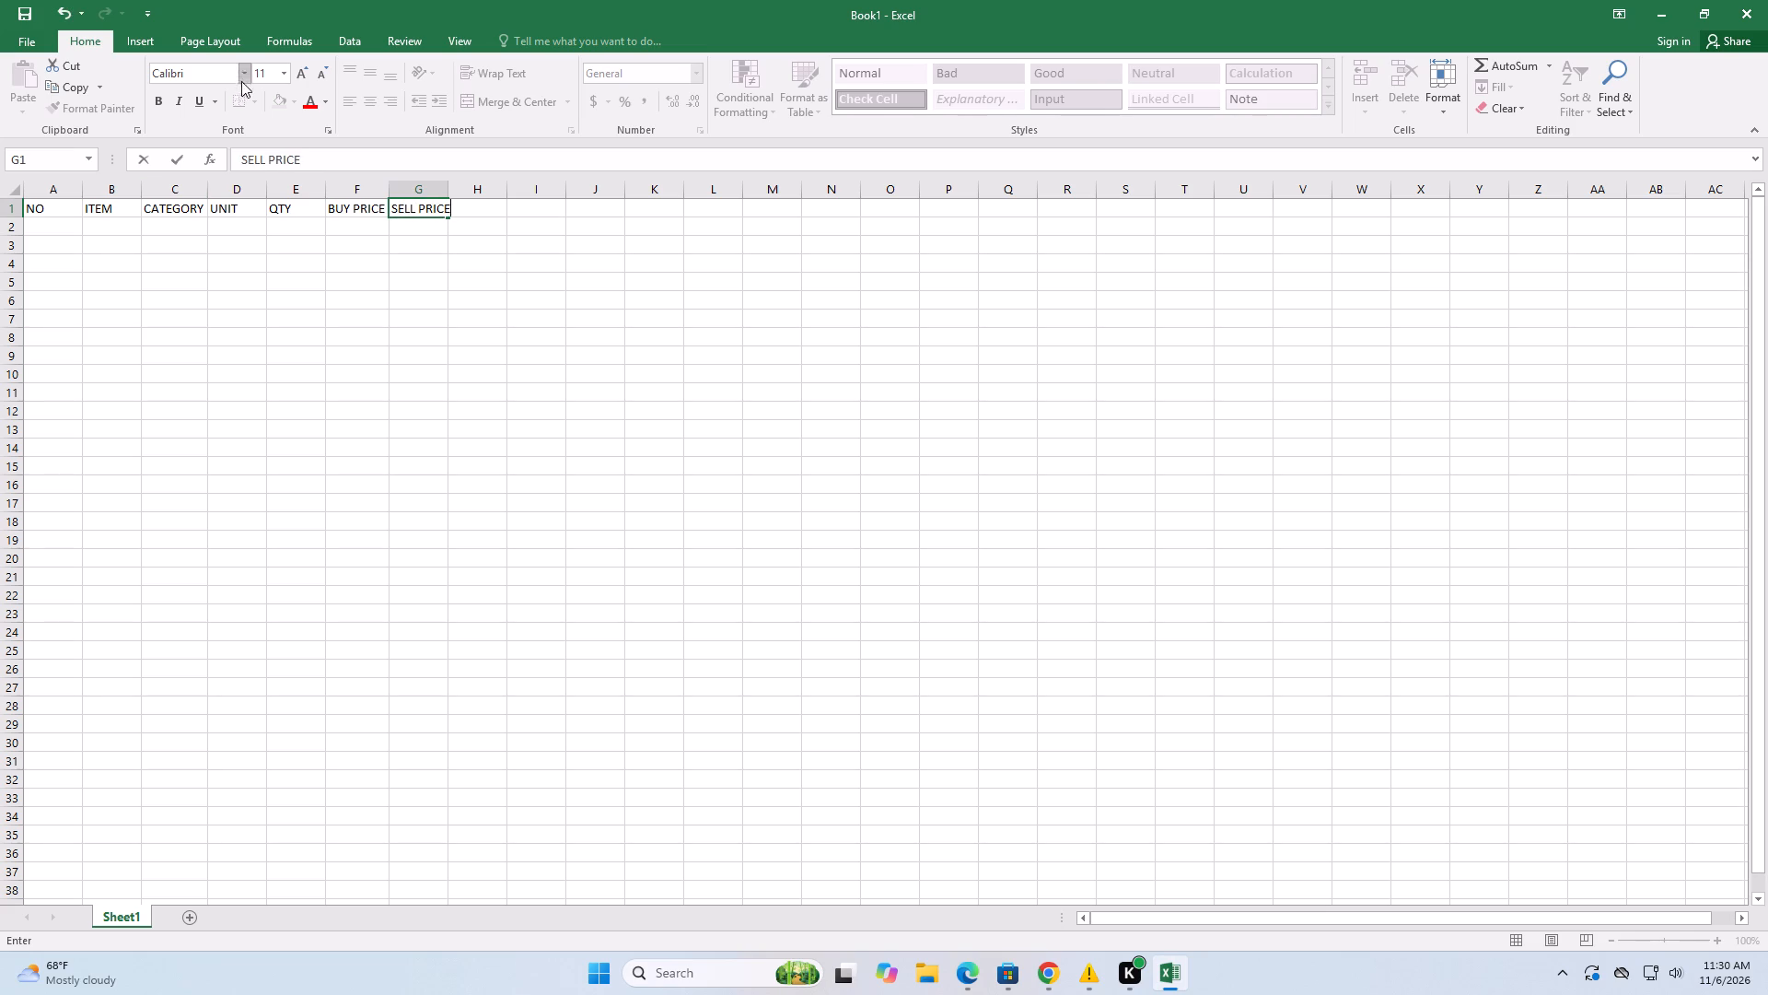
Auto-fit the width of column G to its SELL PRICE header.
double_click(450, 198)
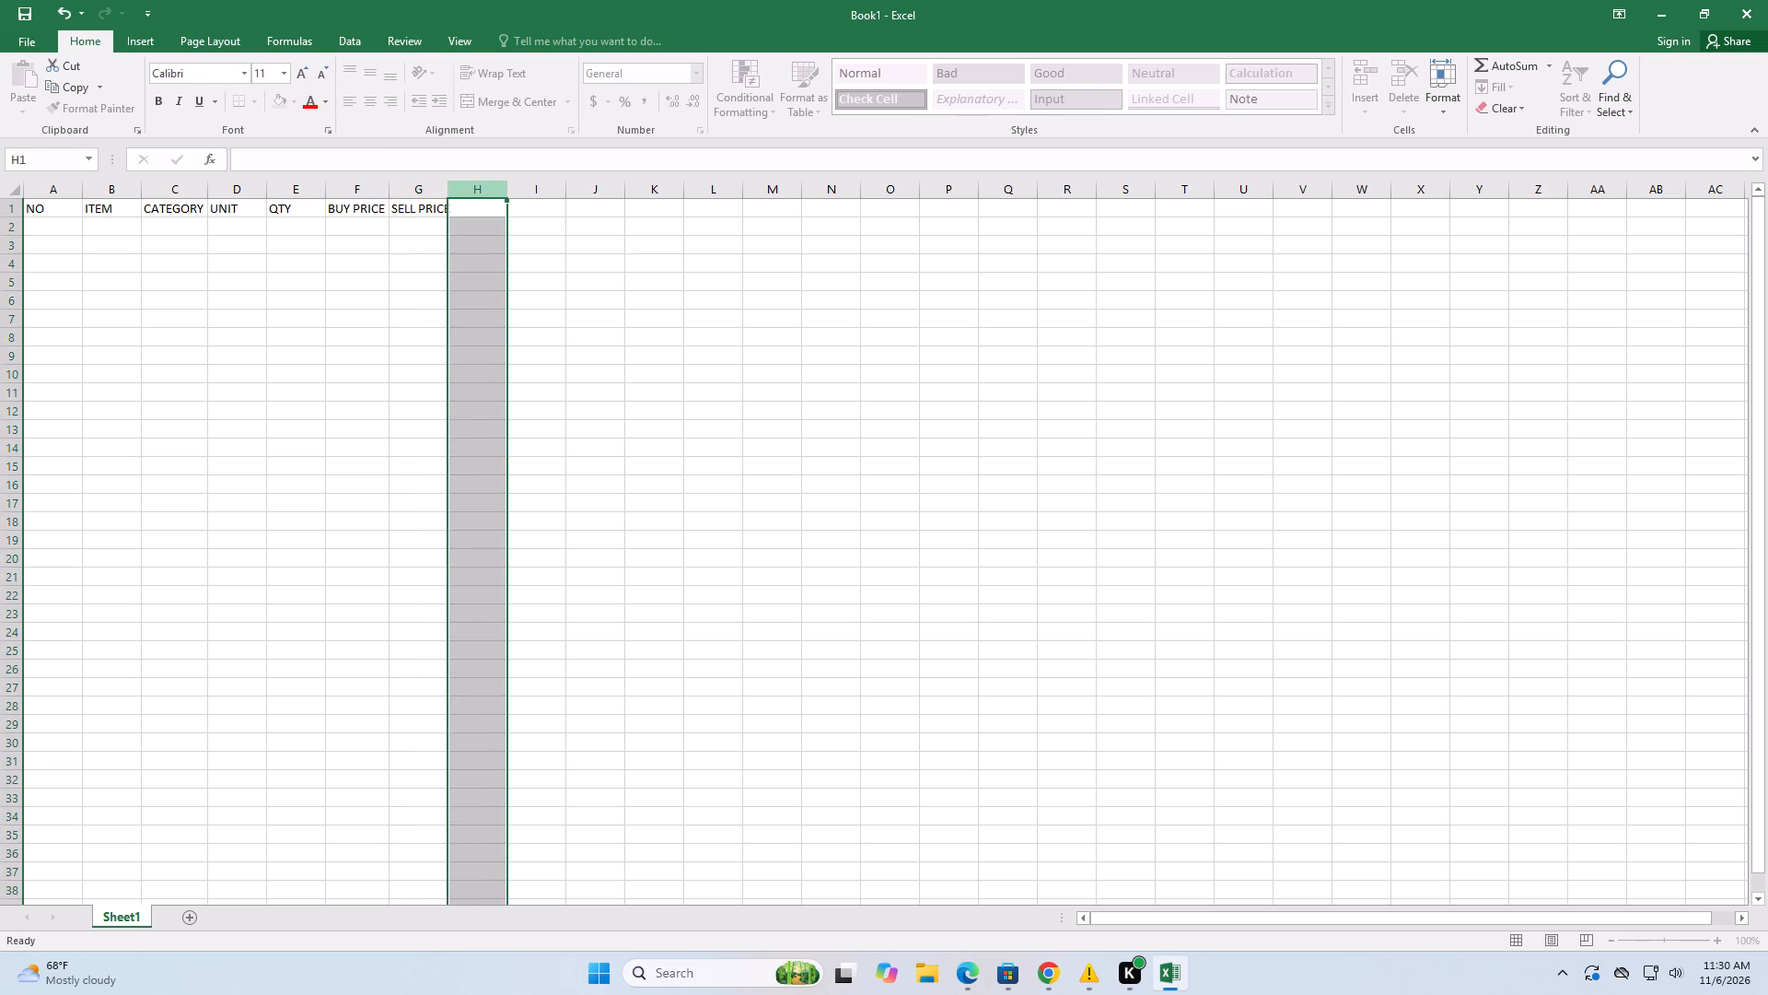
left_click(772, 377)
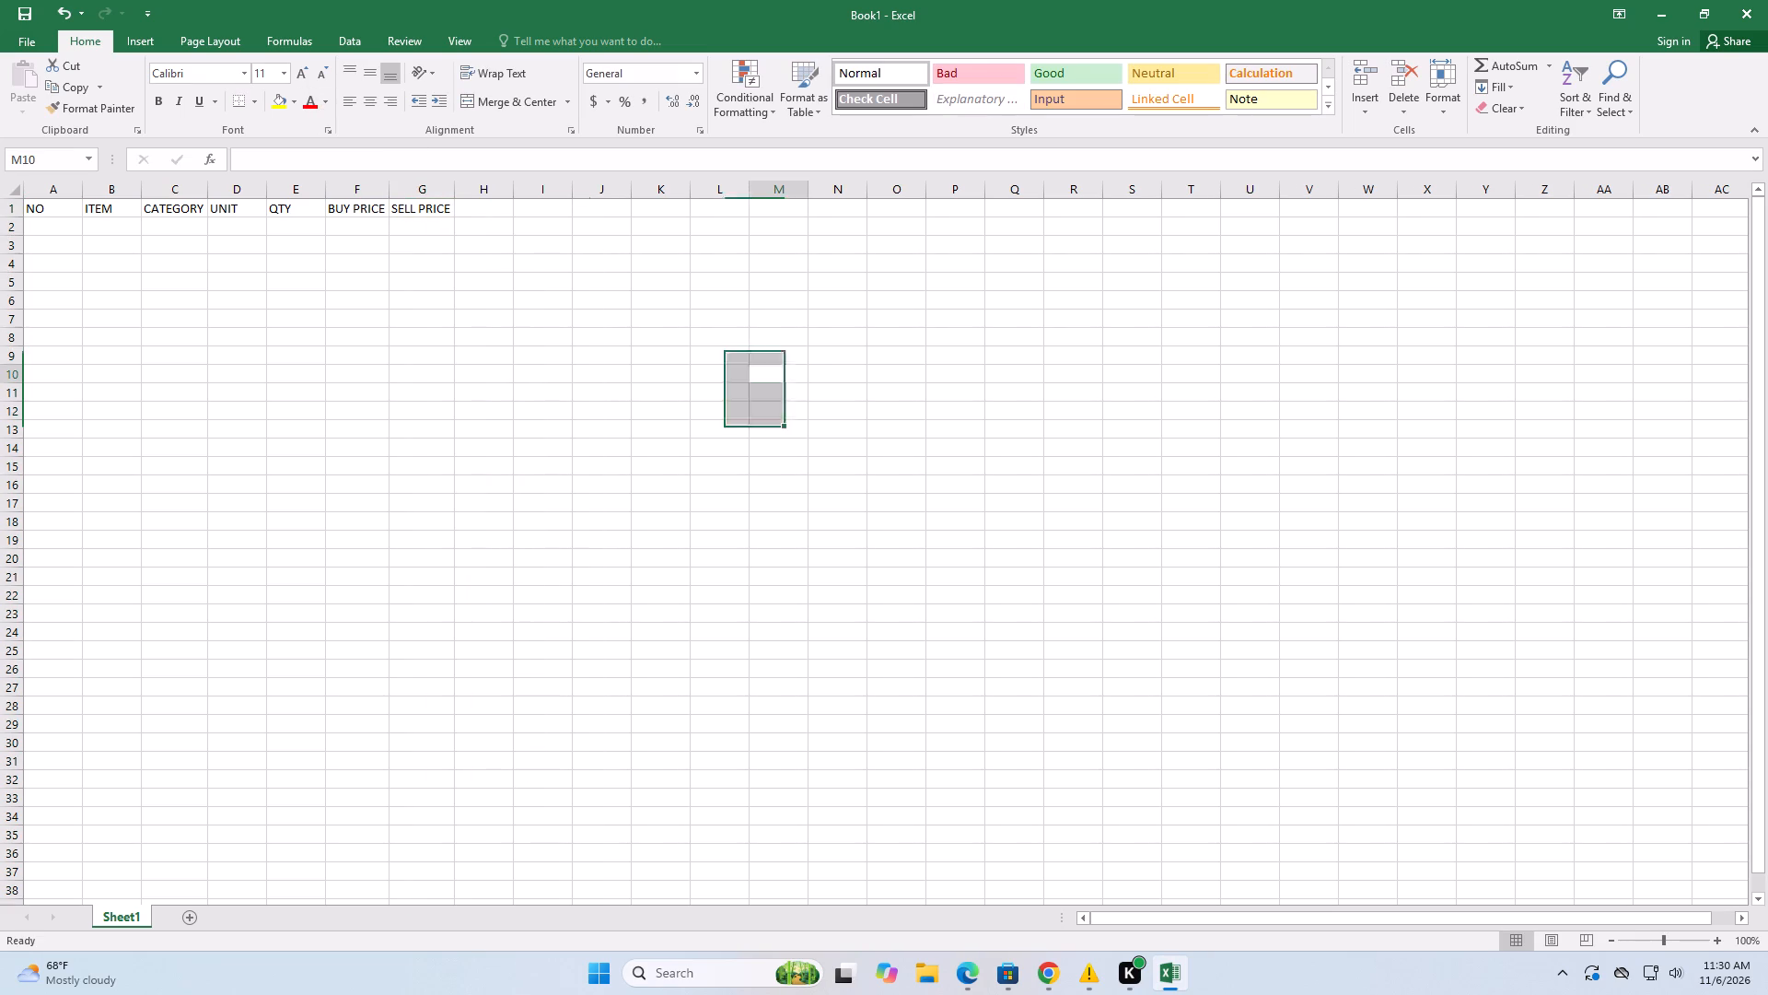
Enter the header TOTAL COST in cell H1, beside the SELL PRICE header.
left_click(483, 205)
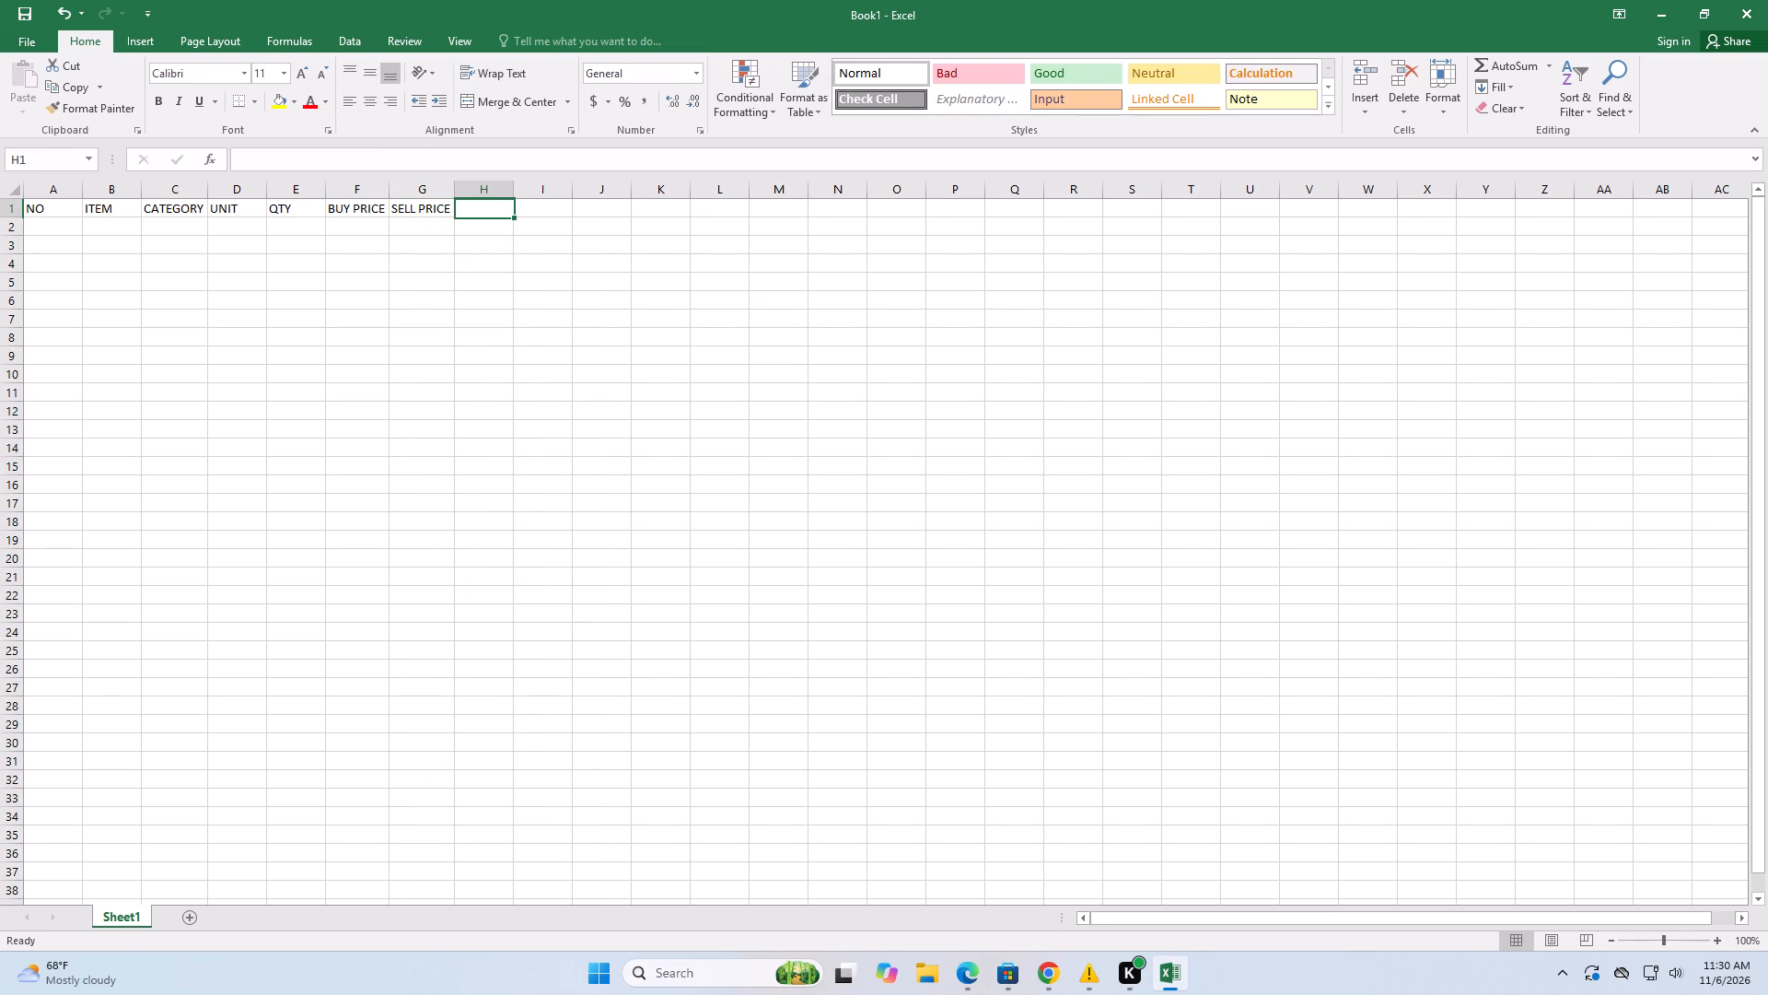
double_click(488, 212)
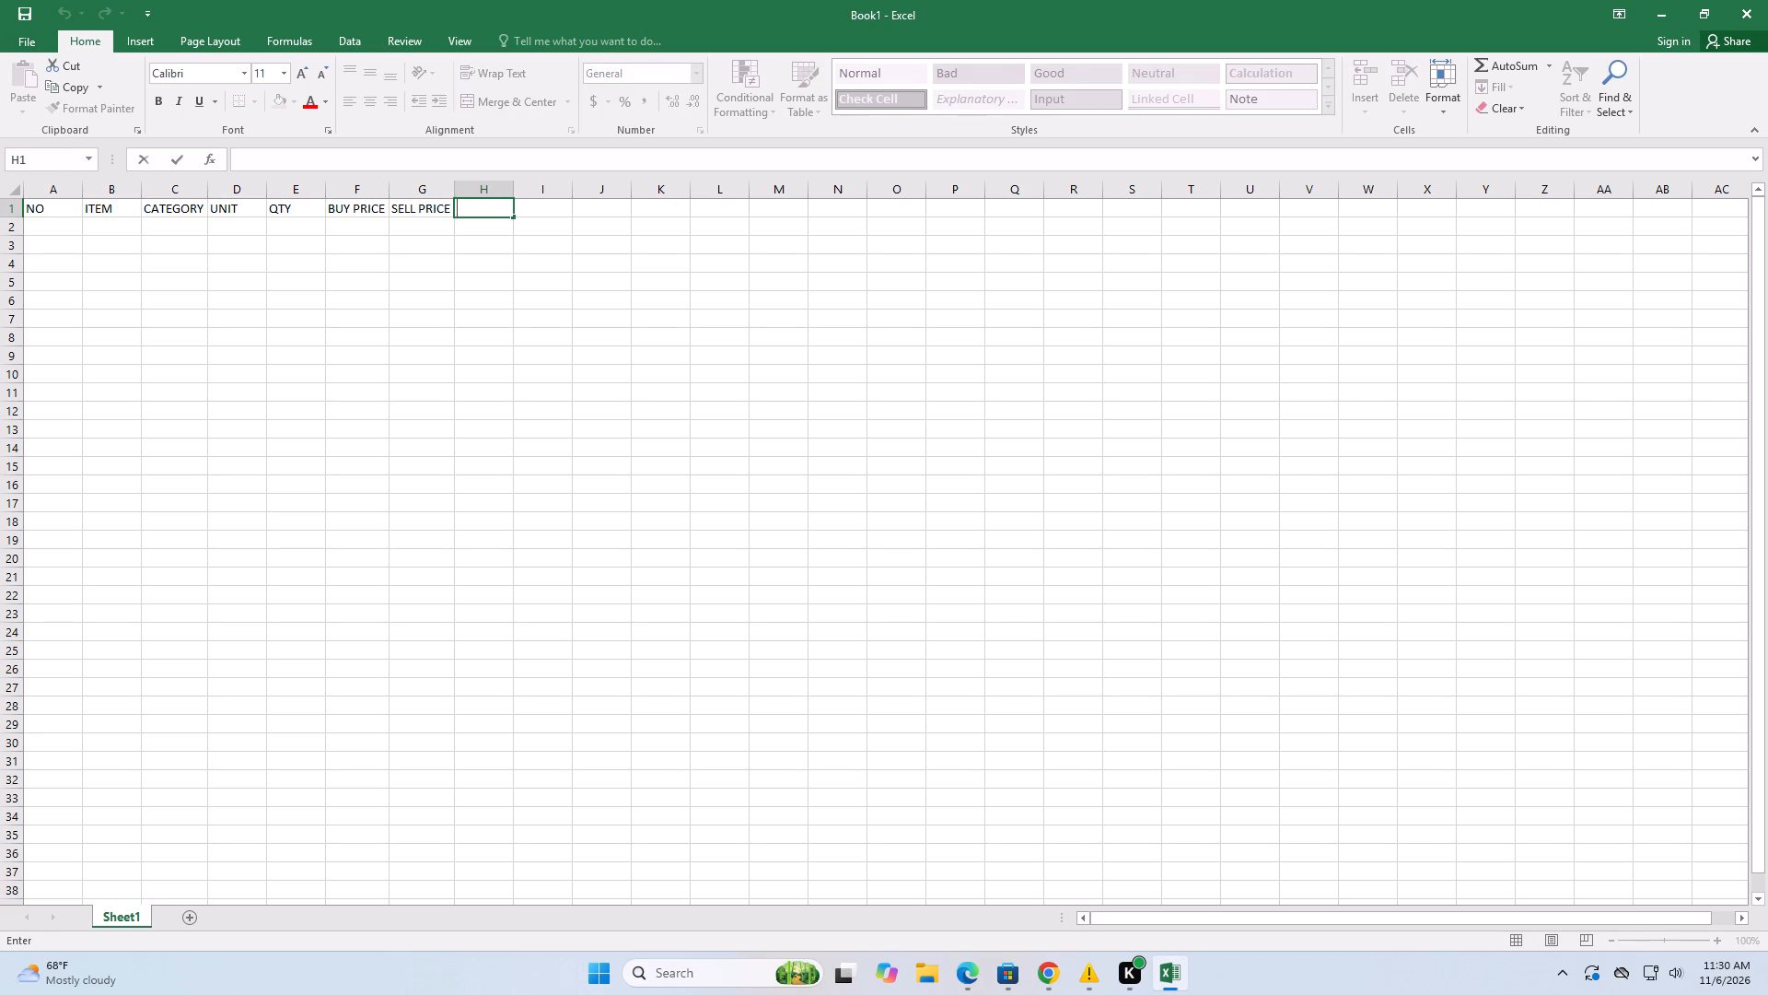
type("TOTAL COST")
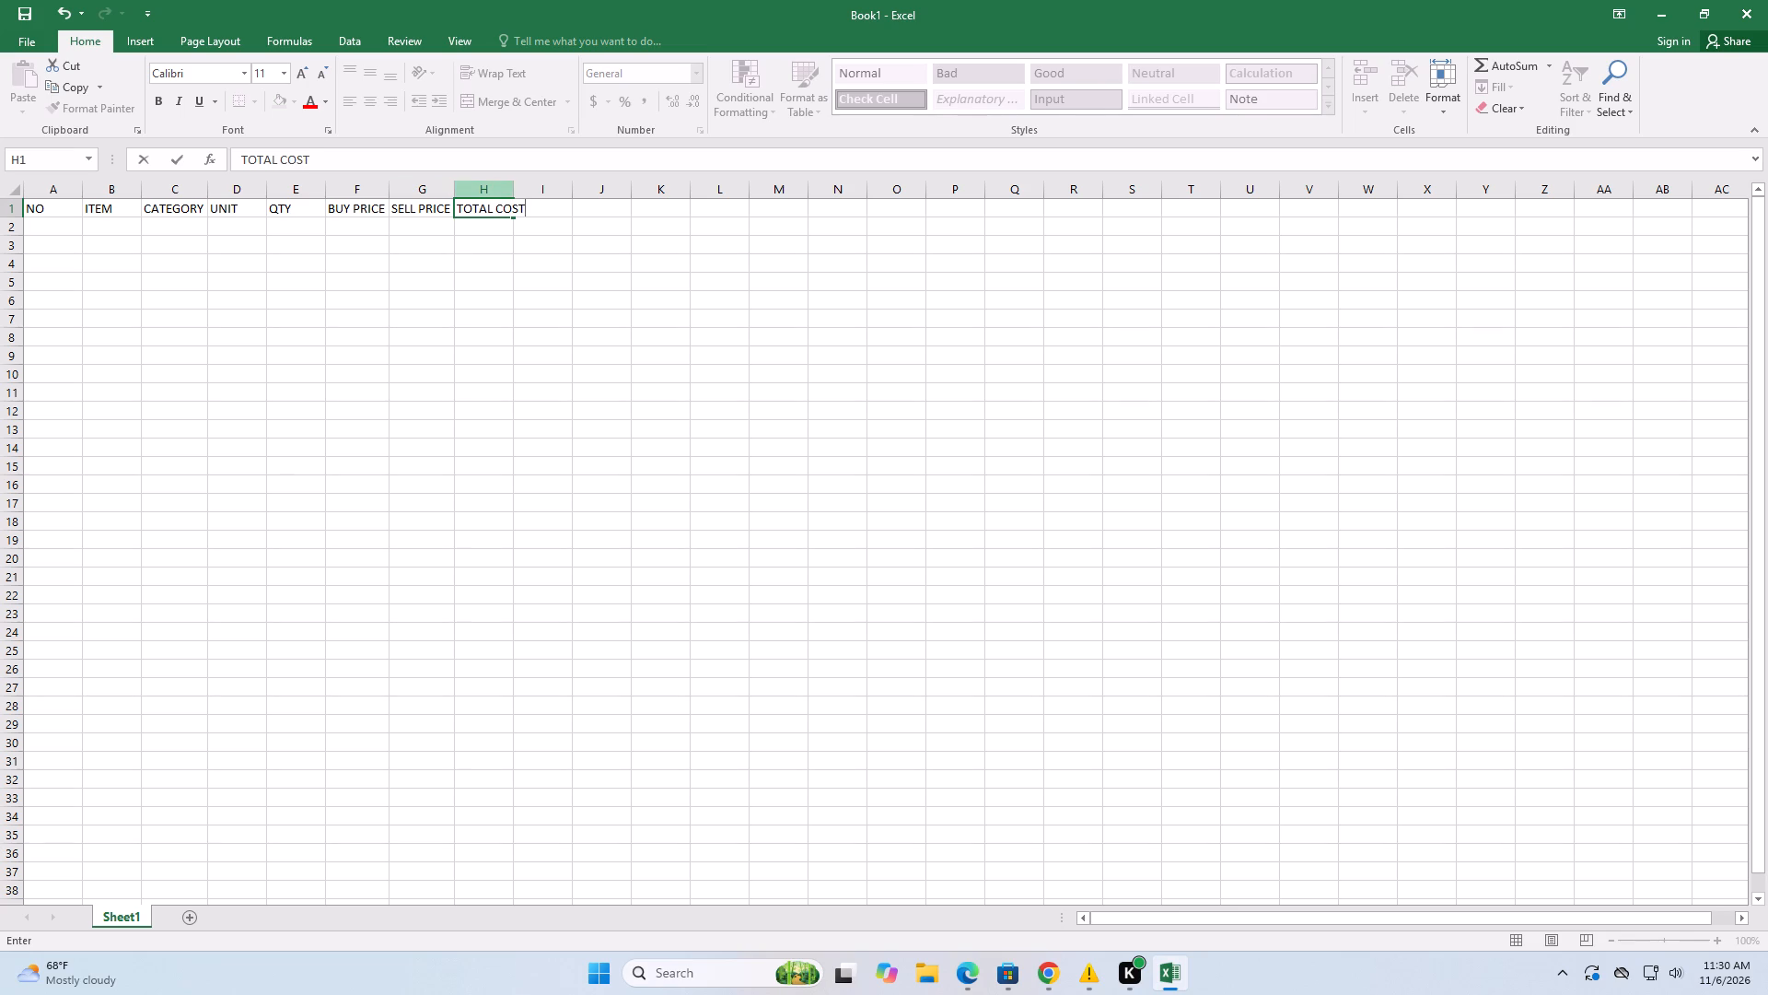
Auto-fit the width of column H to its TOTAL COST header.
double_click(515, 193)
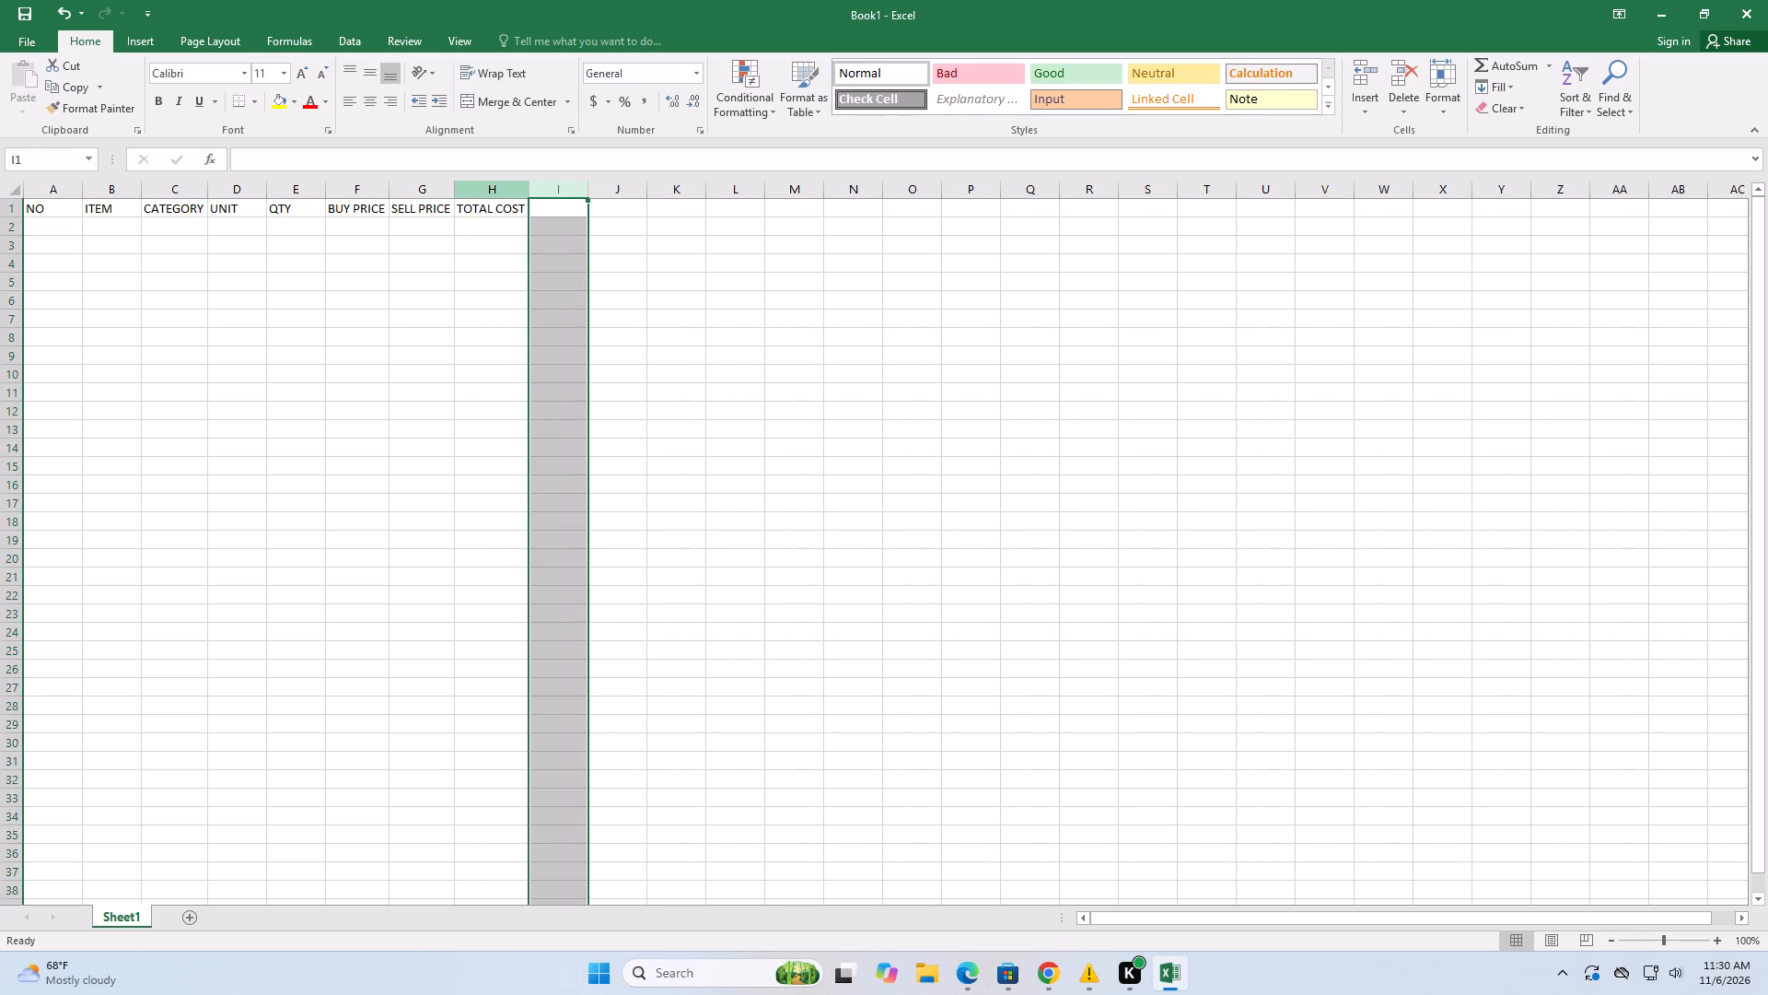
left_click(640, 237)
Enter the header TOTAL SALES in cell I1, beside the TOTAL COST header.
left_click(539, 205)
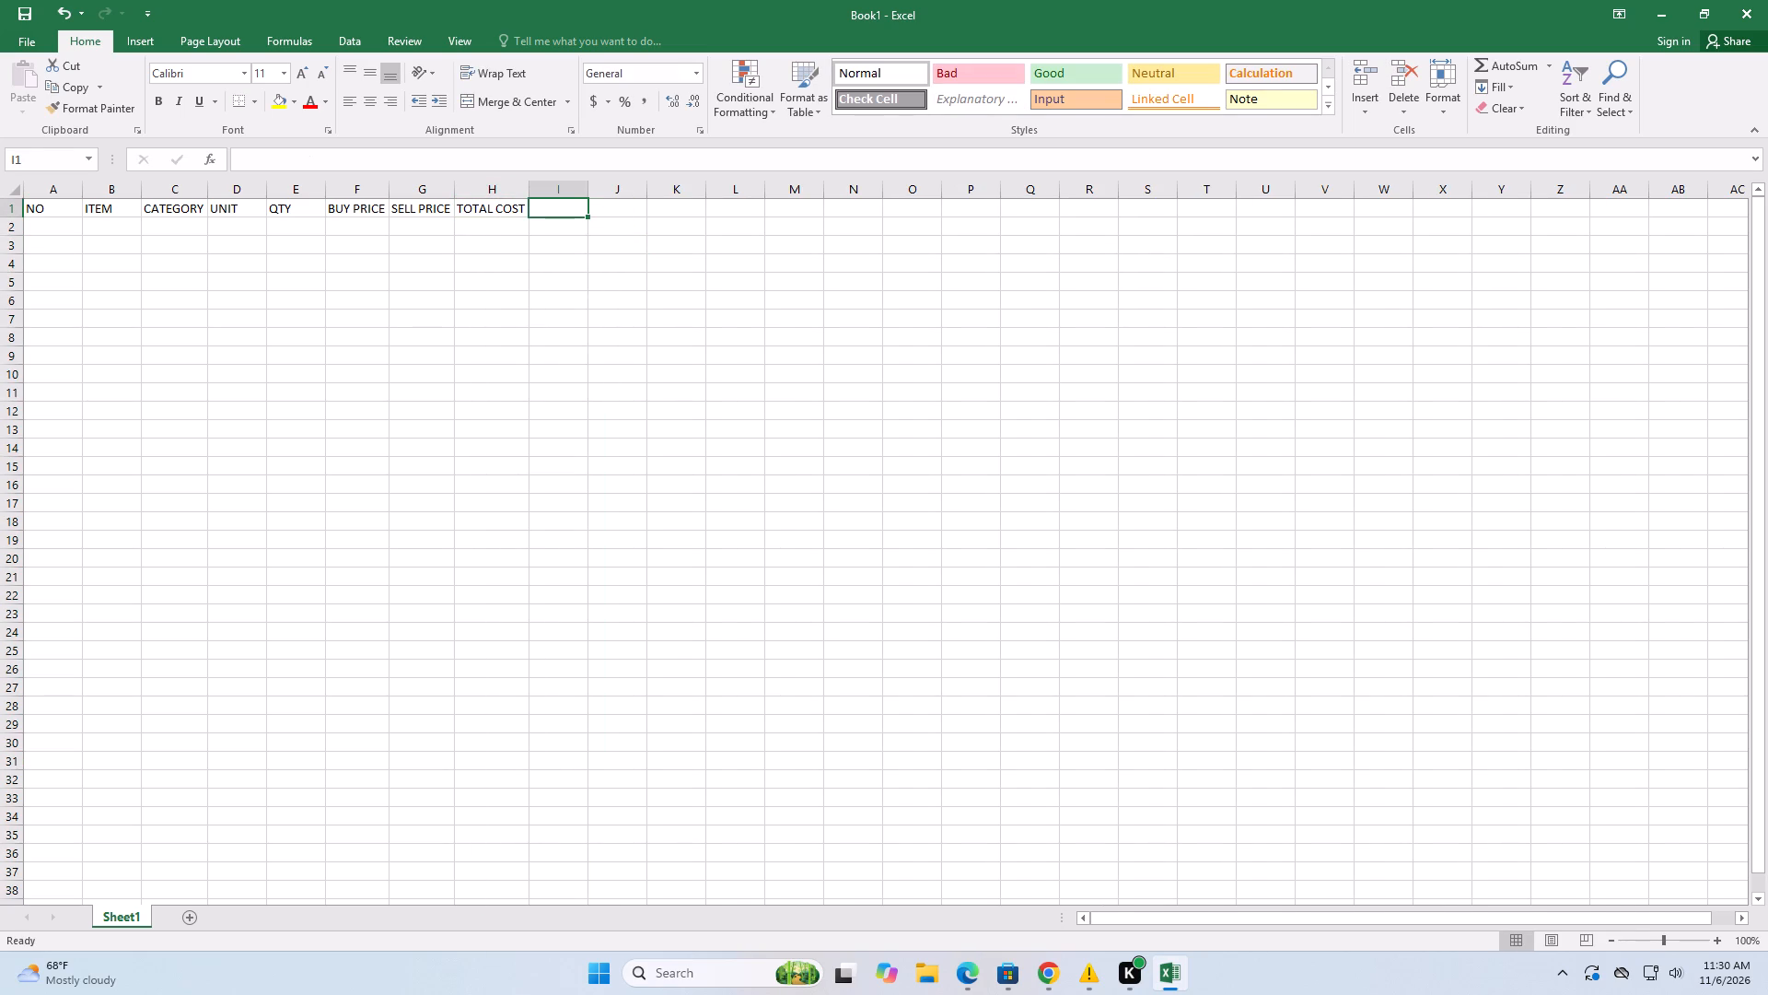
double_click(549, 205)
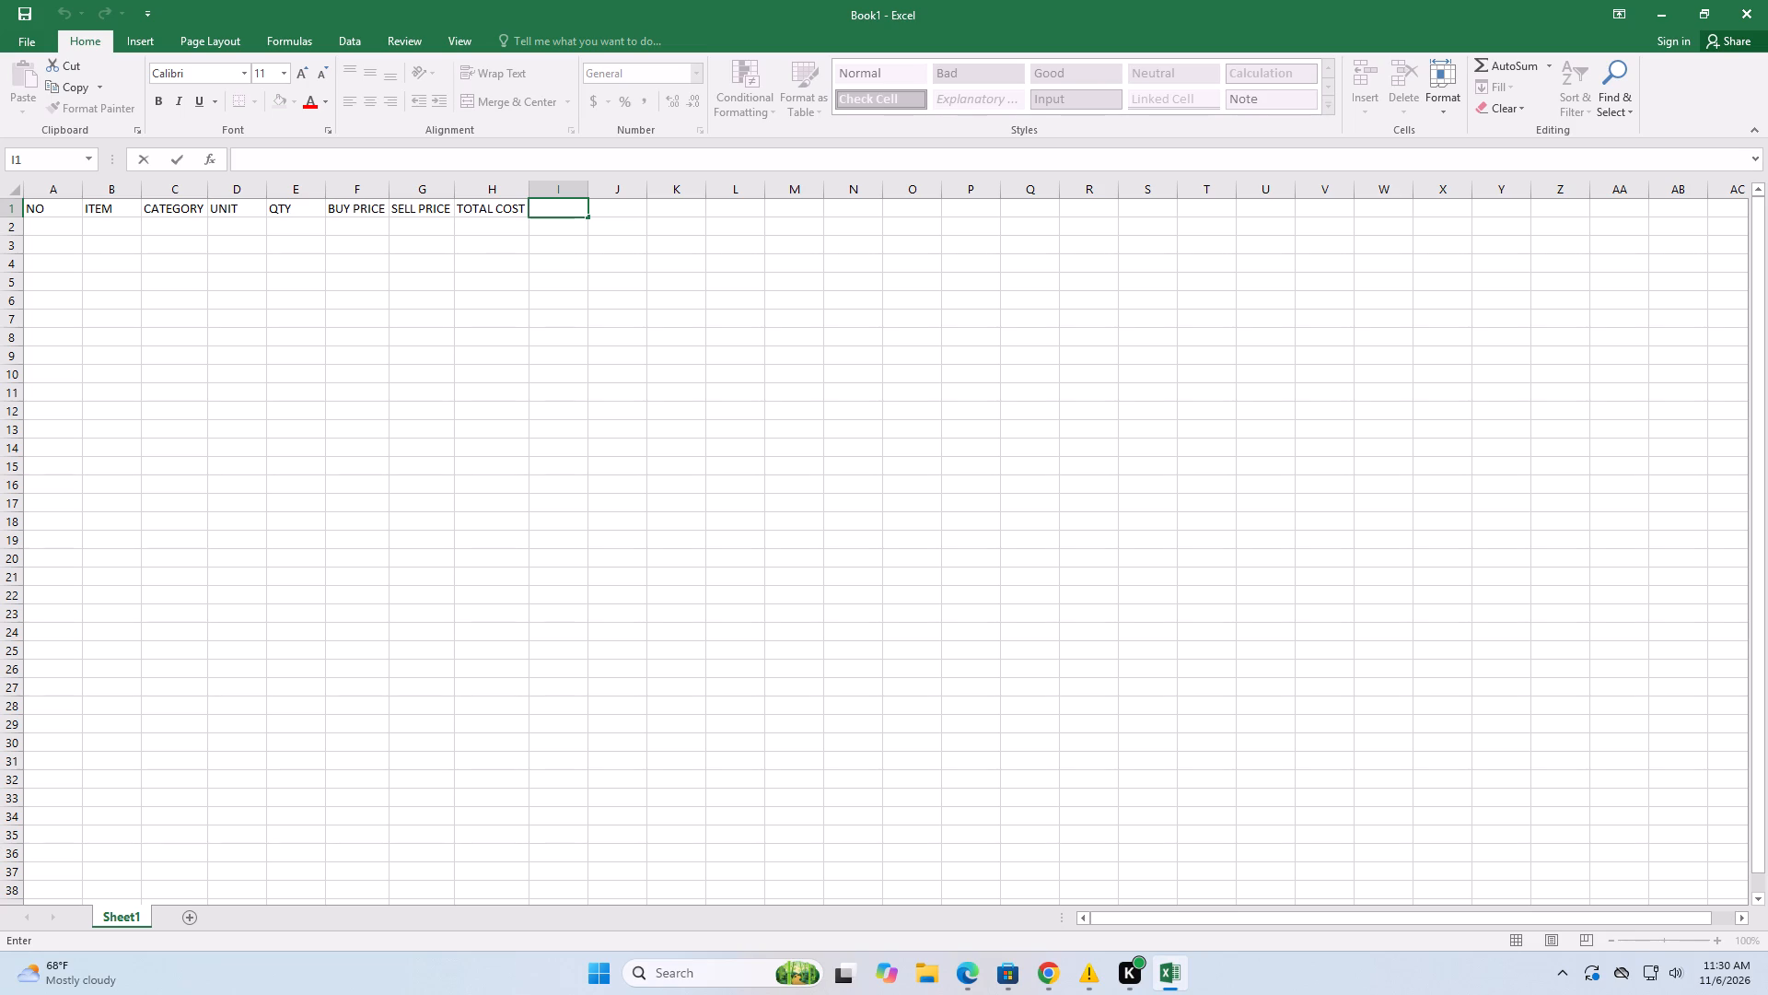
key("t")
type("OTAL")
key("space")
type("SALES")
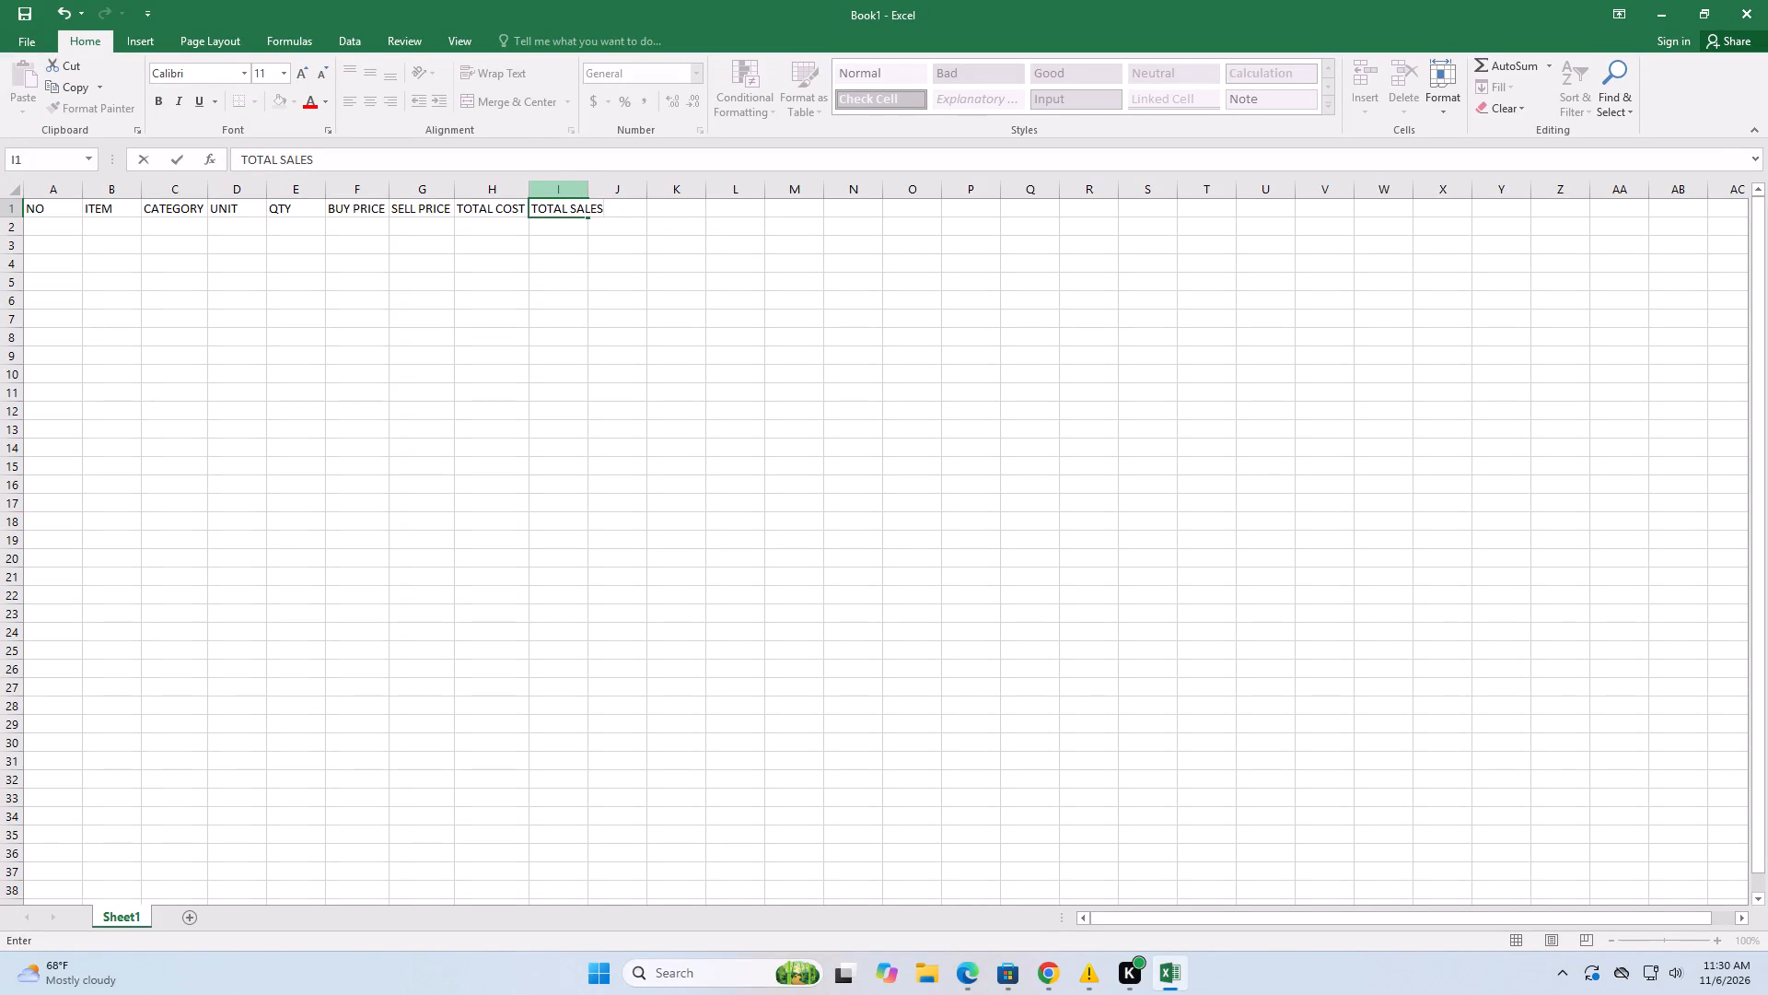
Auto-fit the width of column I to its TOTAL SALES header.
double_click(587, 193)
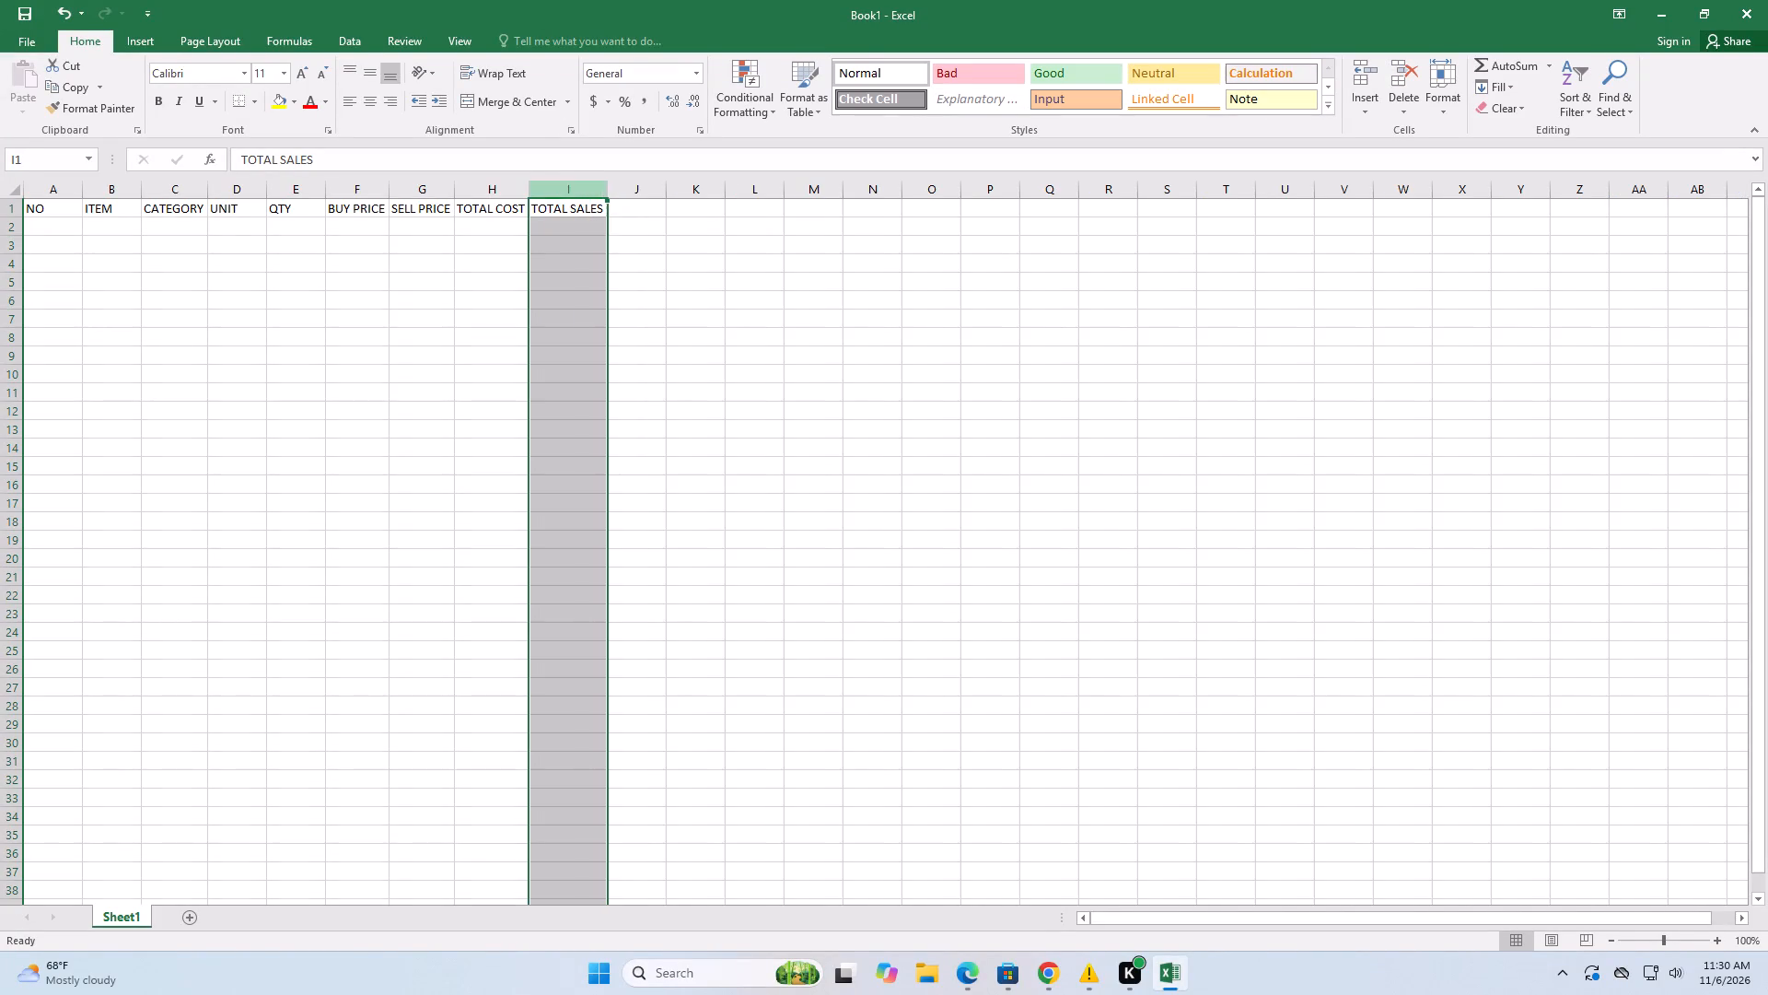
Enter the header PROFIT in cell J1, beside the TOTAL SALES header.
left_click(621, 209)
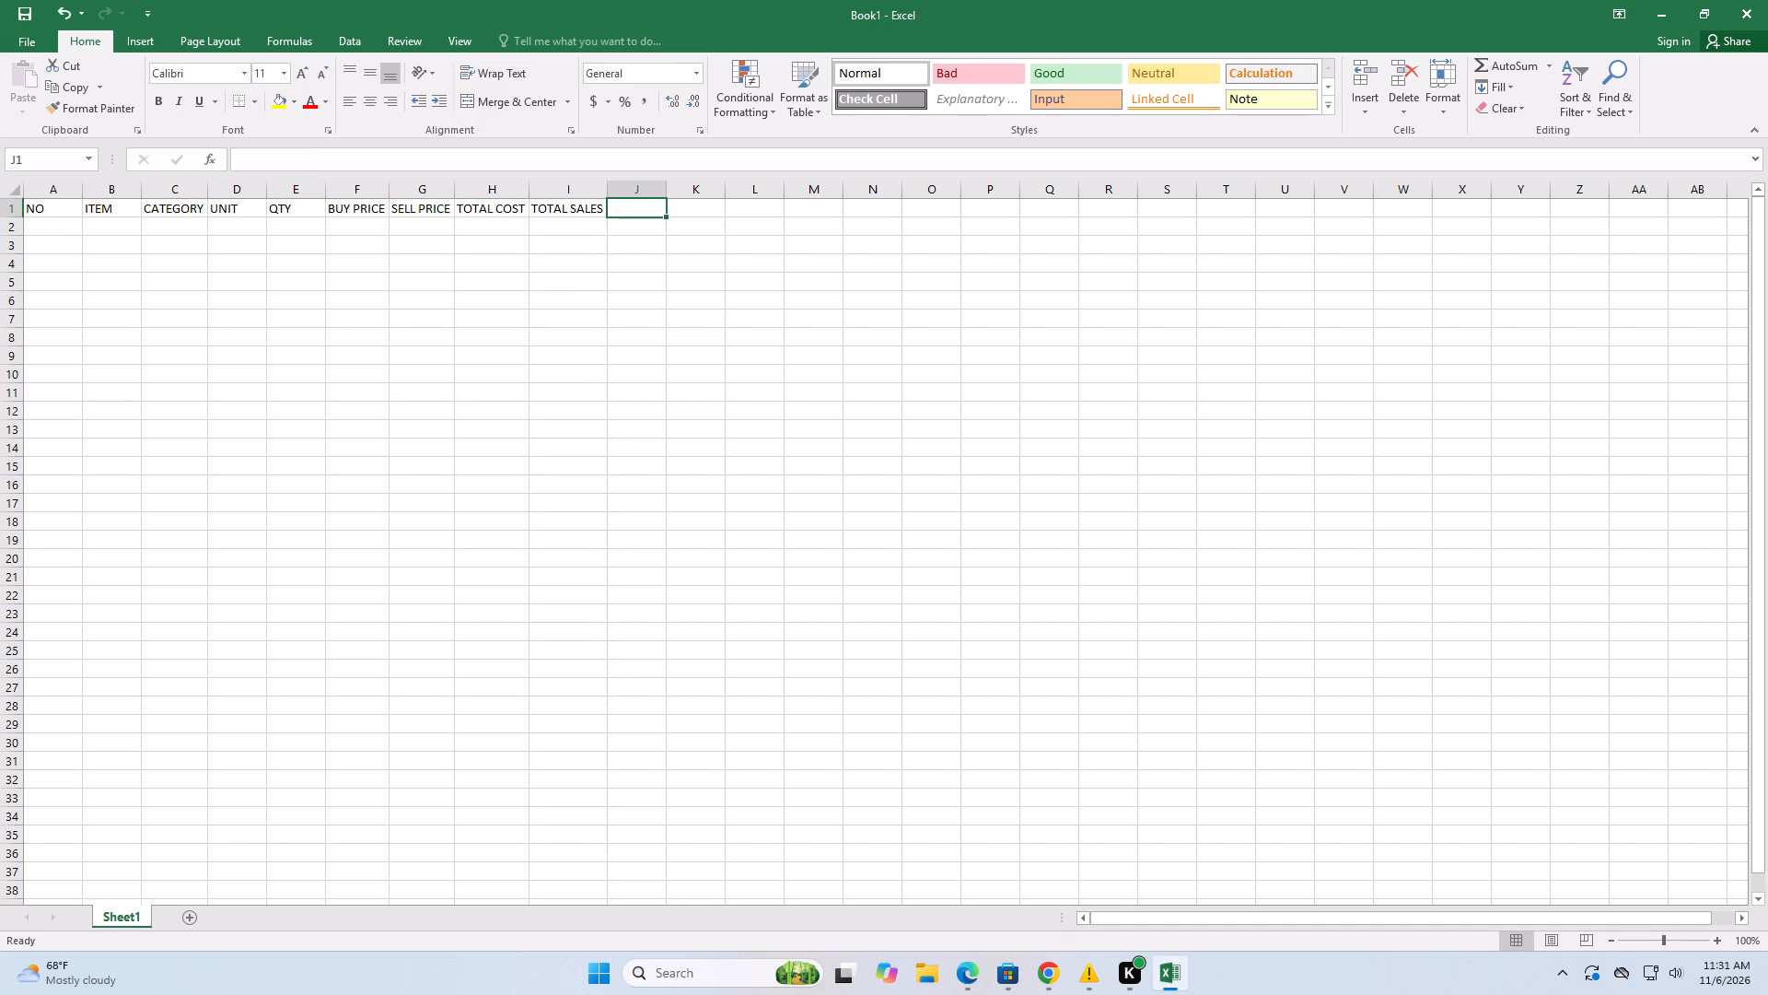
type("PROFIT")
double_click(619, 206)
type("PRO")
type("FIT")
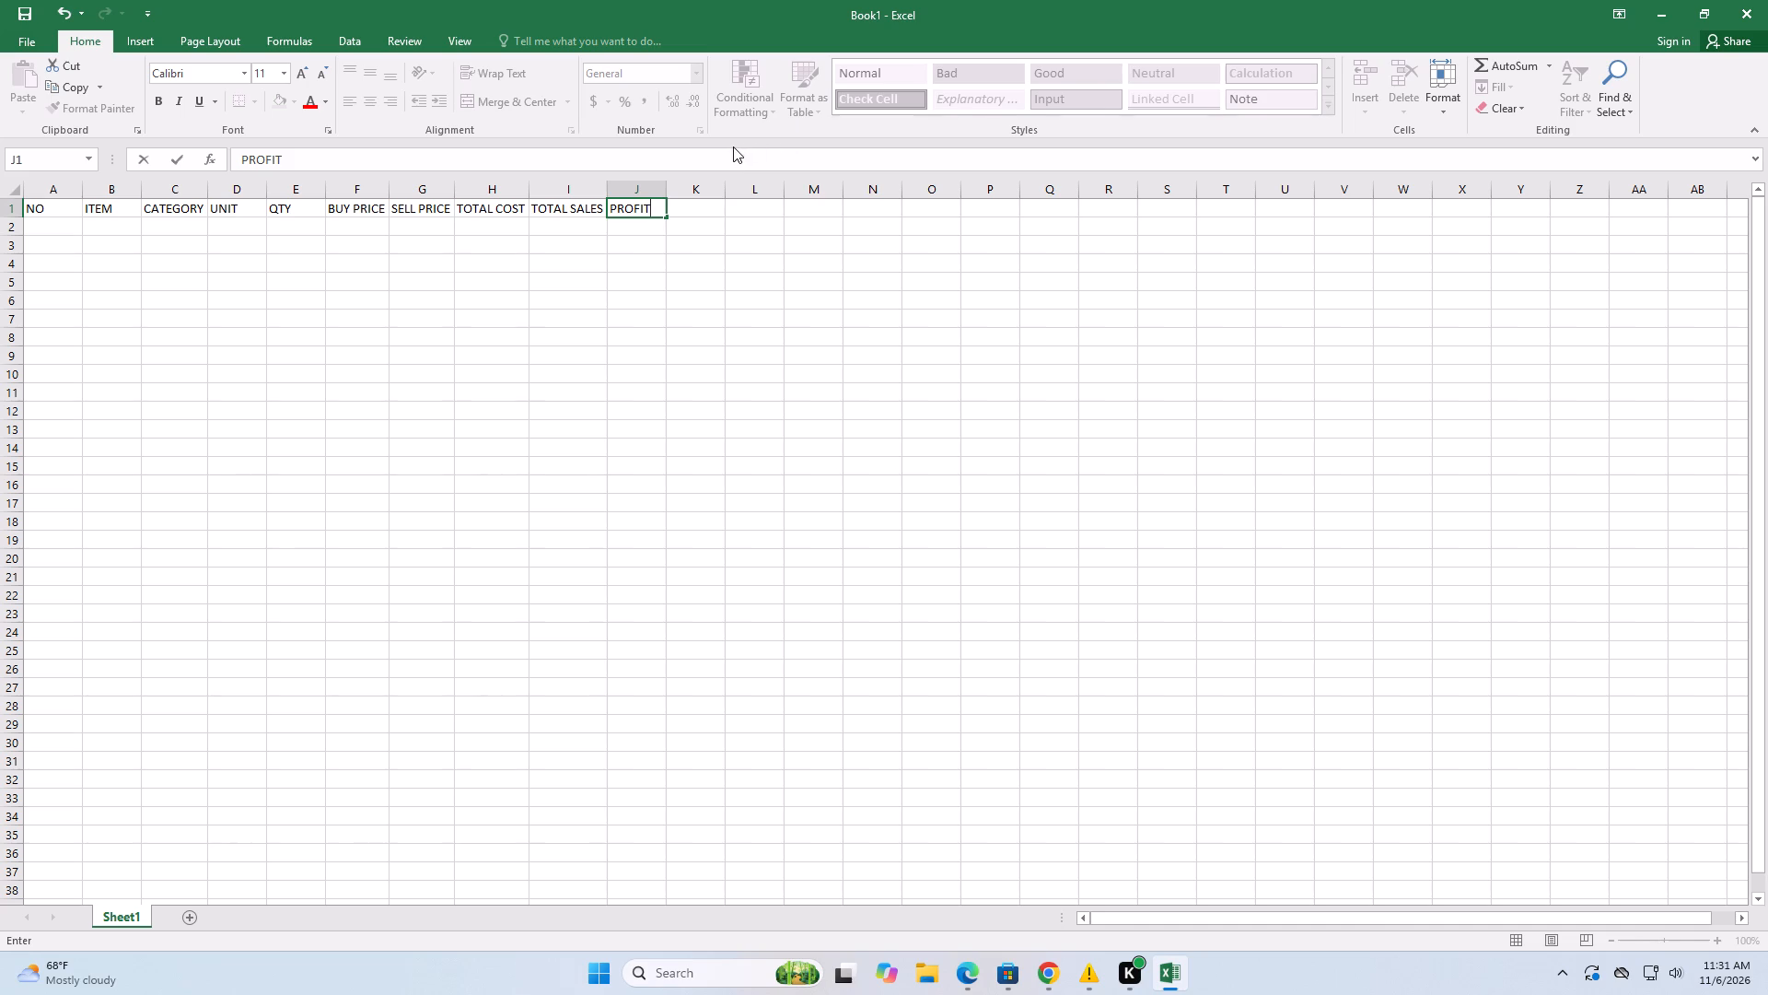
Enter the header EXPIRY in cell K1, beside the PROFIT header.
left_click(695, 209)
double_click(699, 207)
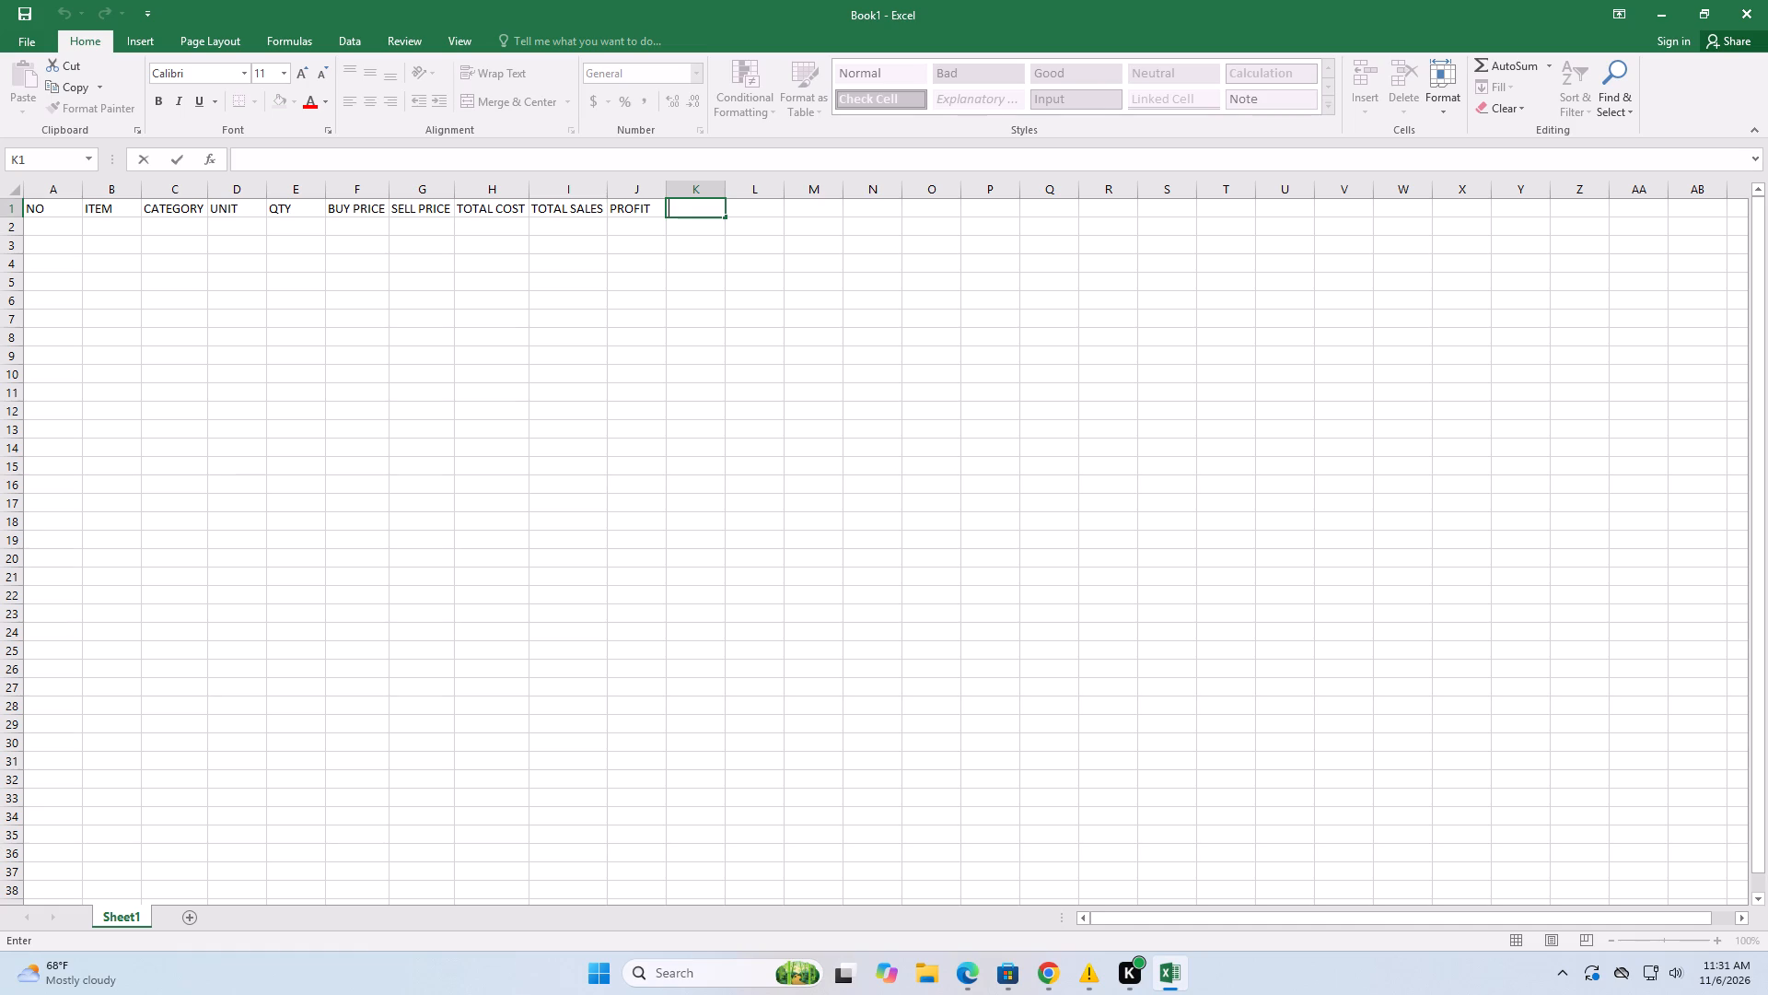
key("e")
type("XPIRY")
key("Right")
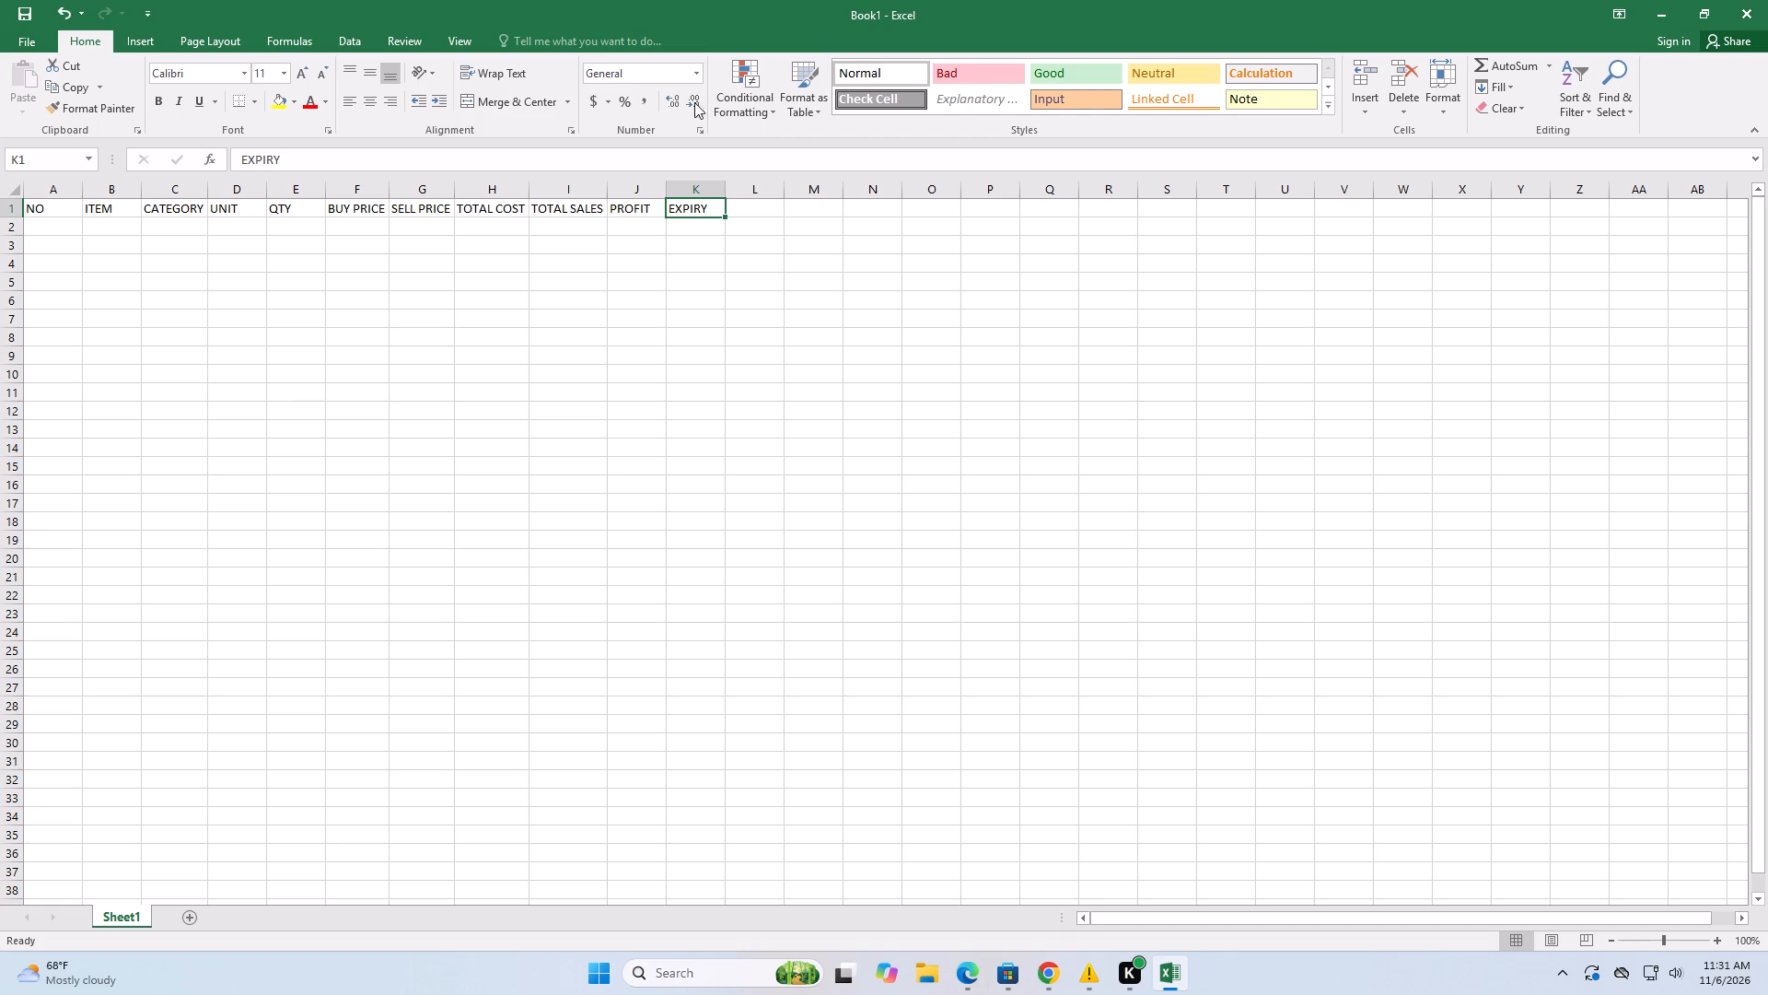
left_click(389, 79)
key("Right")
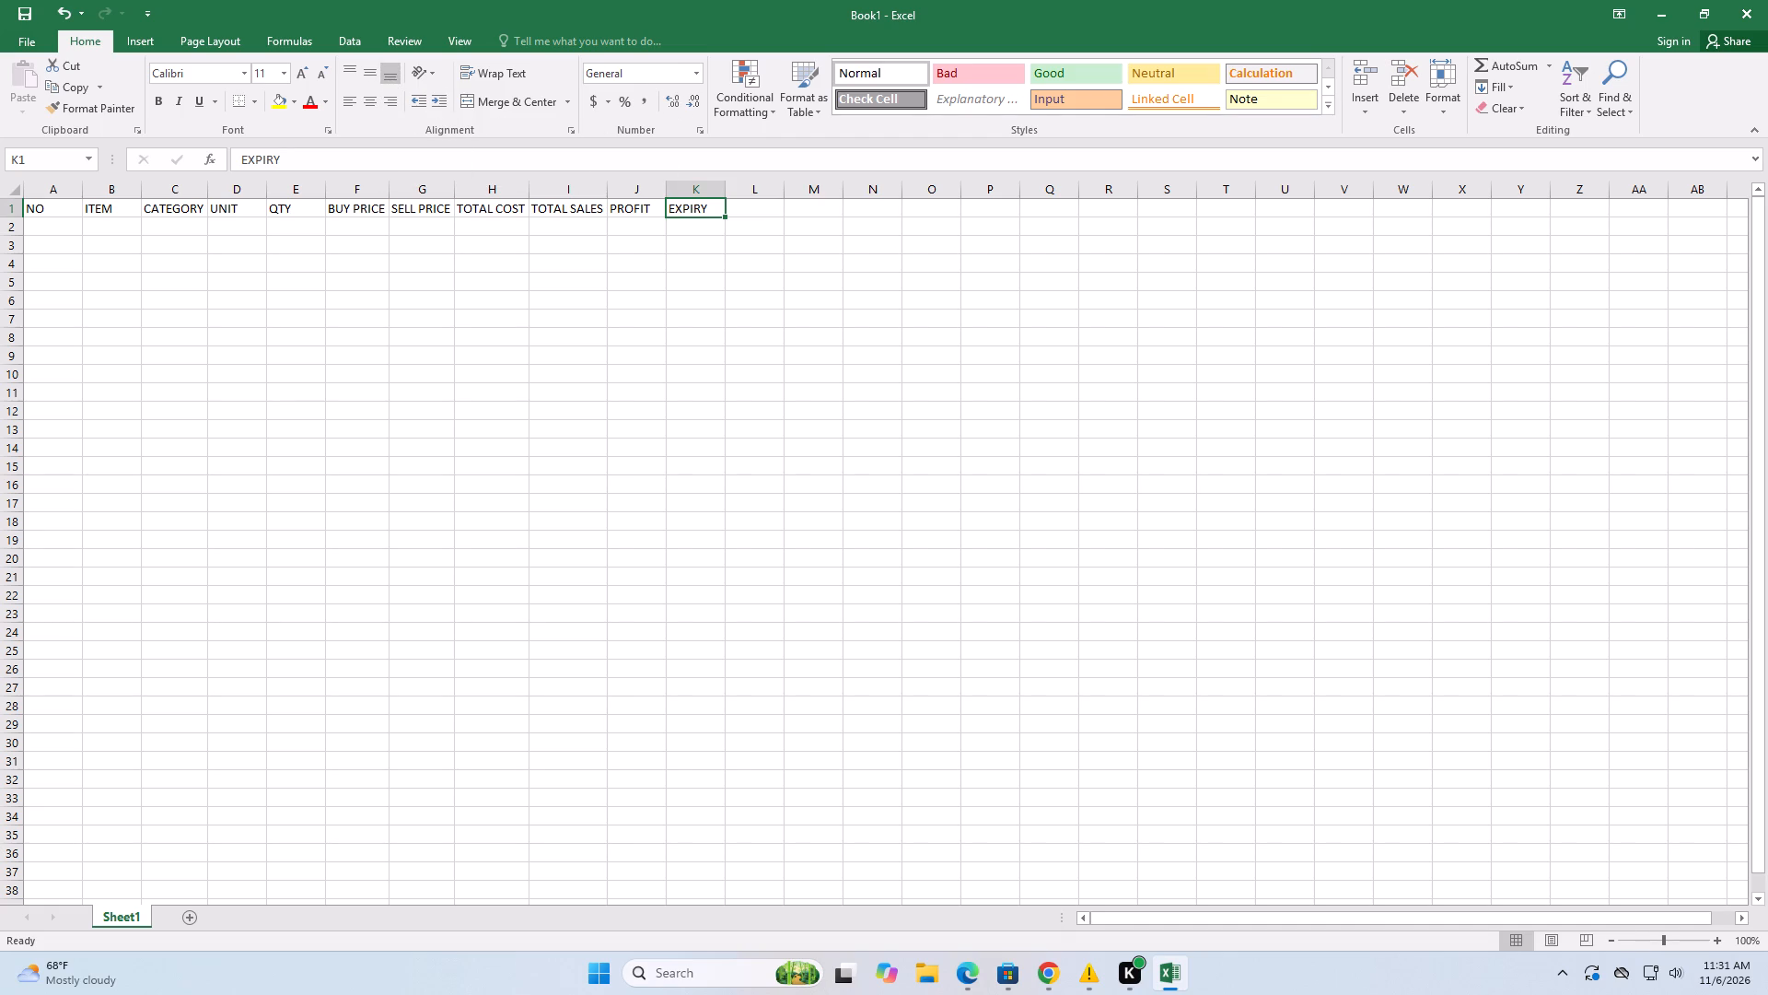
Enter the header DAYS LEFT in cell L1, beside the EXPIRY header.
left_click(751, 218)
left_click(744, 203)
double_click(744, 207)
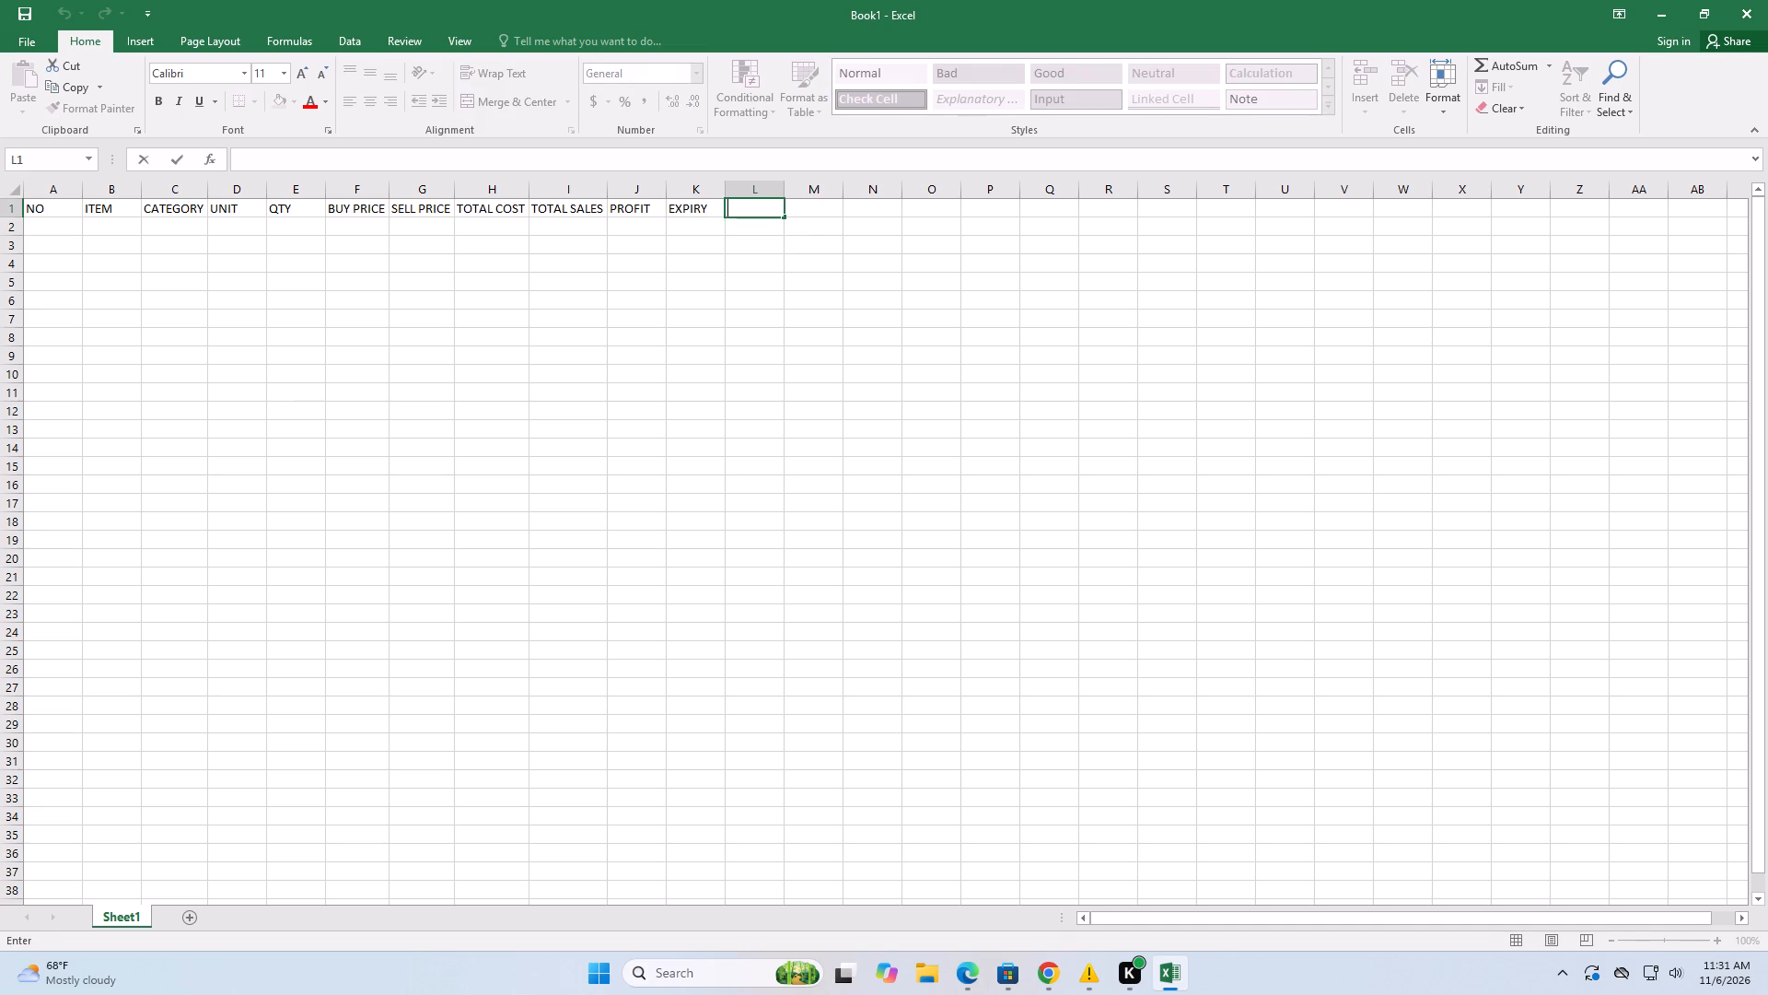
type("DAYS")
key("space")
type("LEFT")
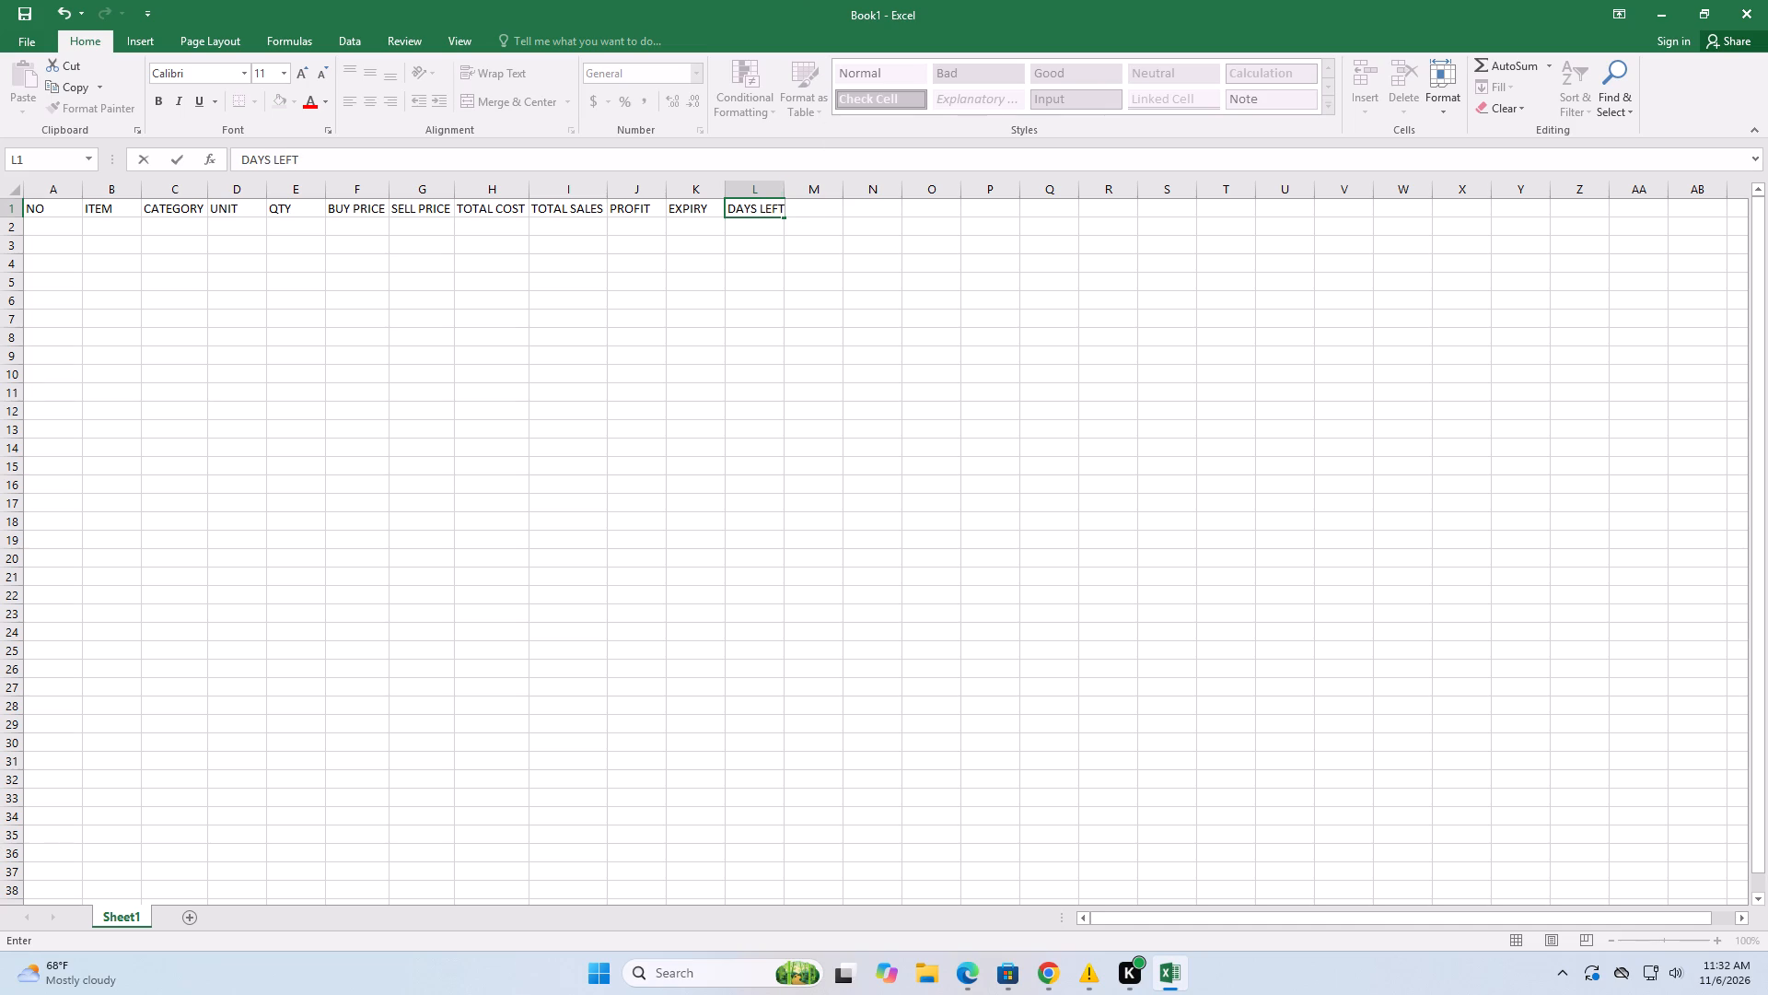
Auto-fit the width of column L to its DAYS LEFT header.
left_click(783, 191)
left_click(783, 191)
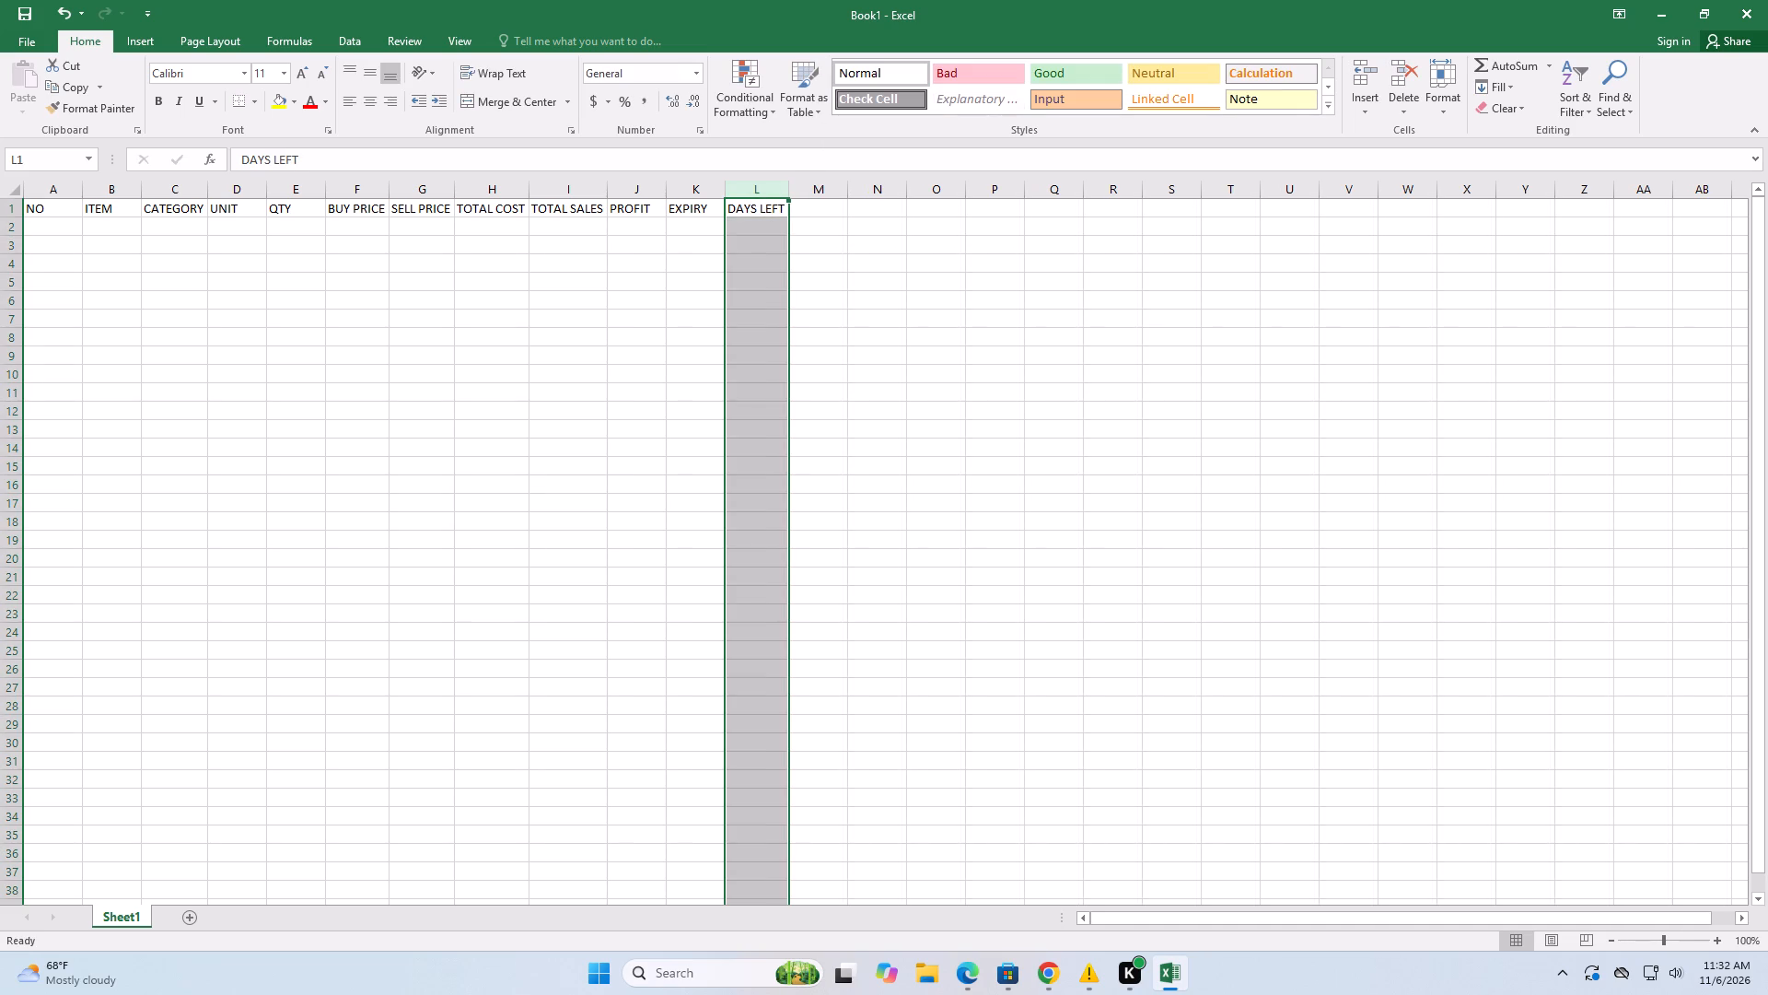
Enter the header STATUS in cell M1, beside the DAYS LEFT header.
left_click(801, 213)
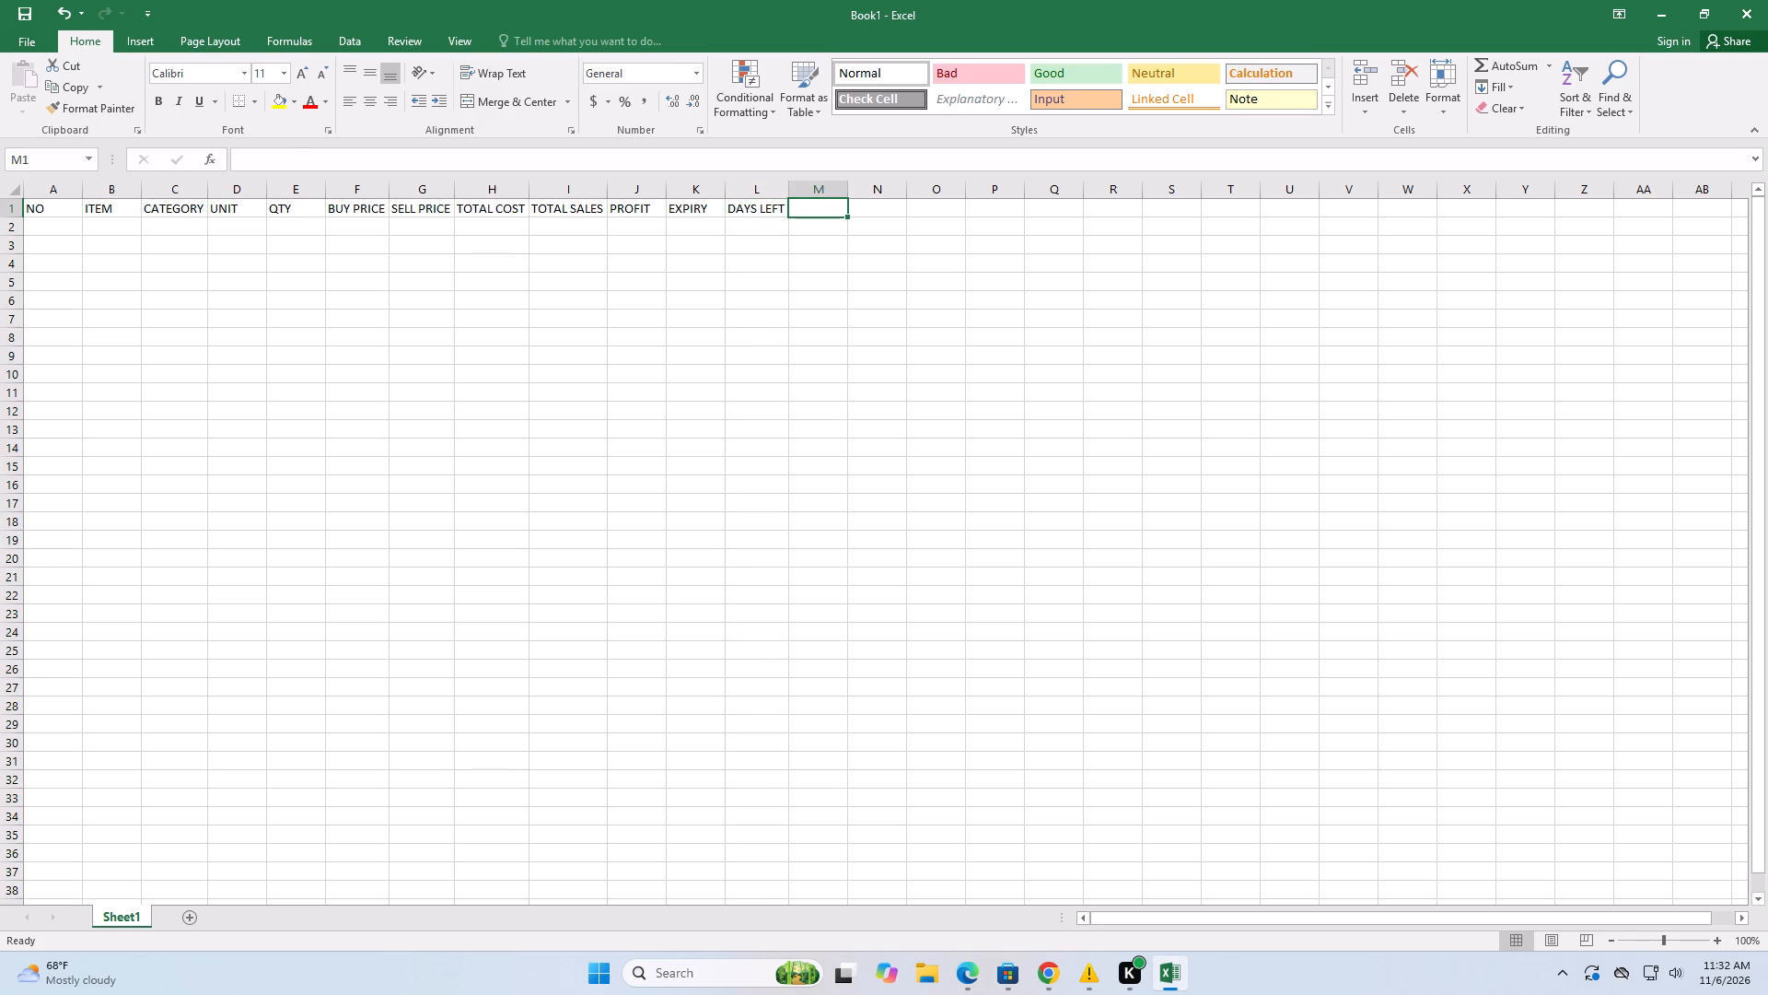
double_click(807, 213)
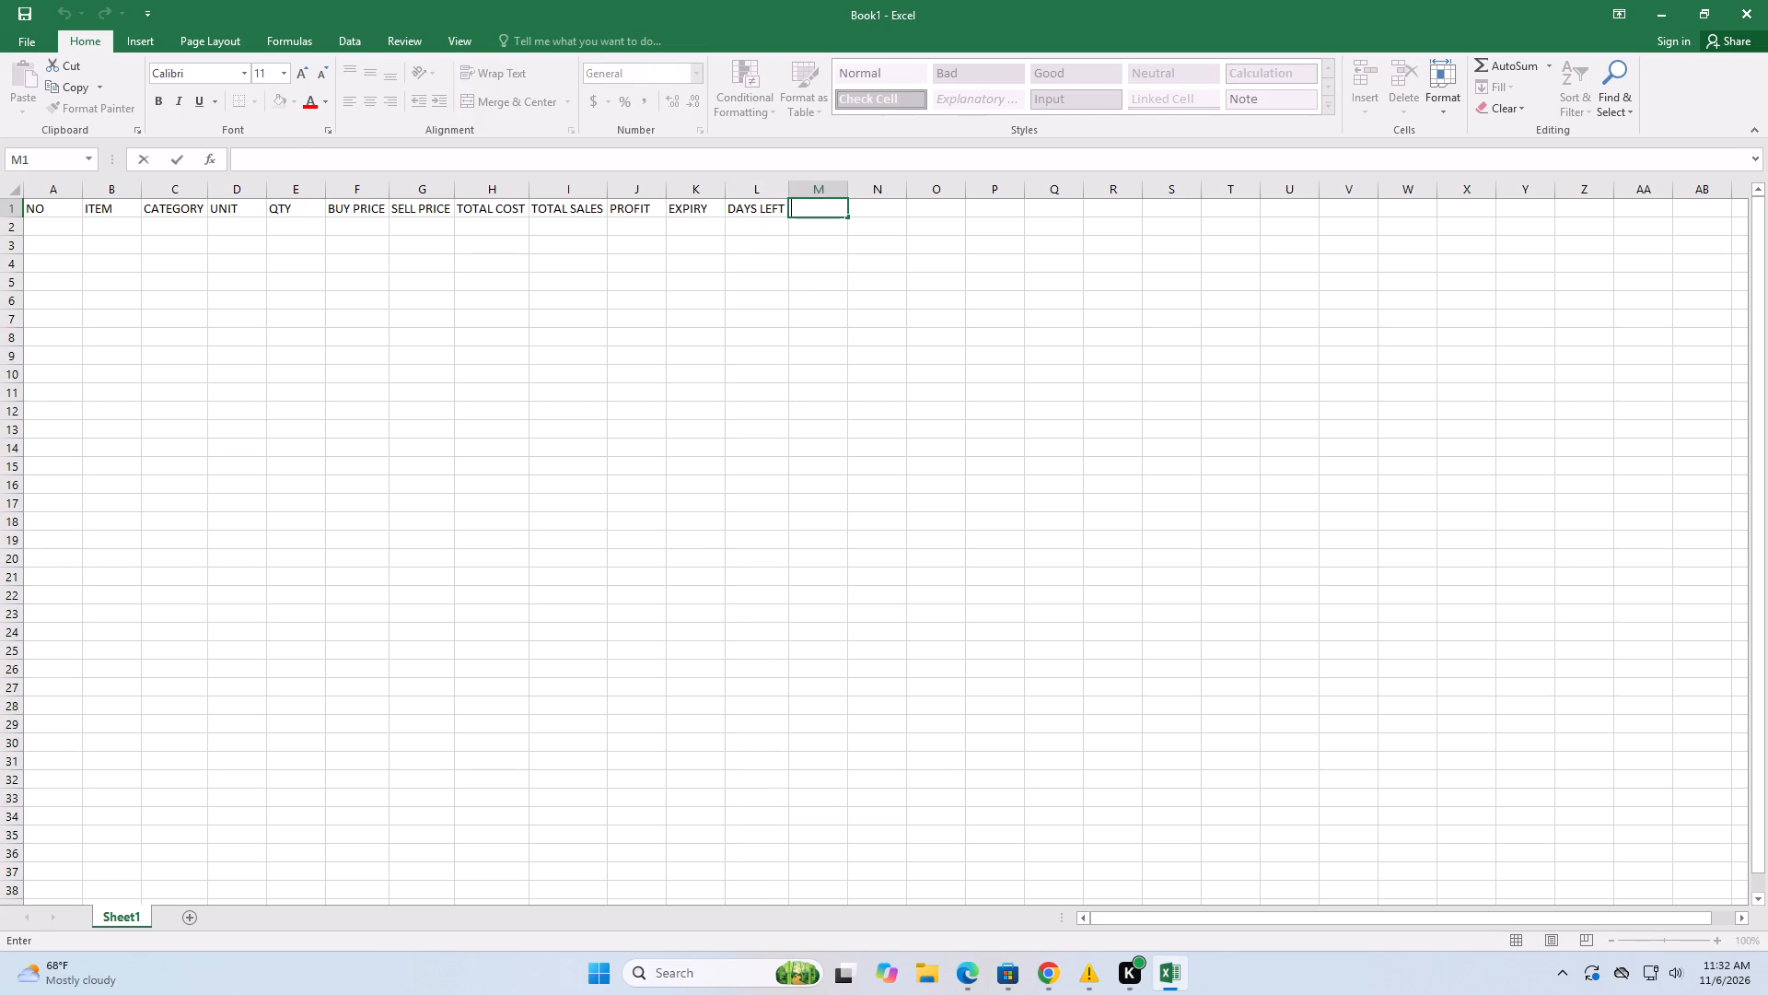
type("STATUS")
Try to enter the number 1 in cell A2, under the NO header.
left_click(52, 226)
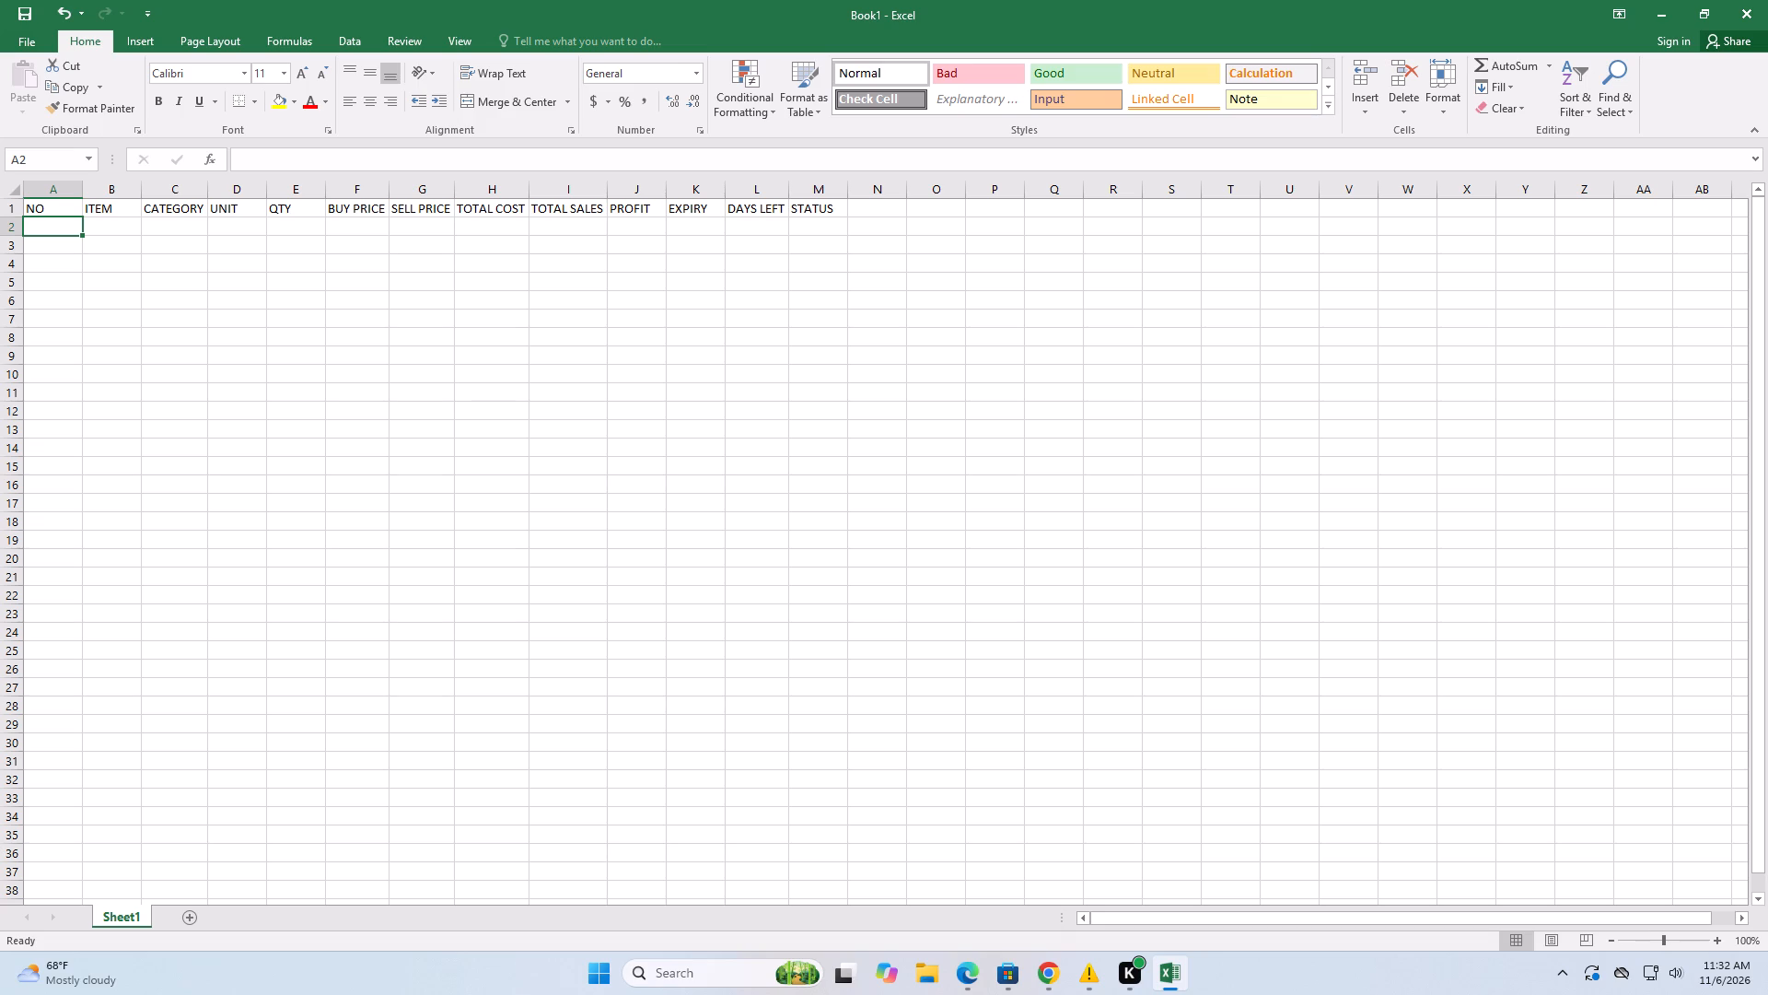
key("1")
key("Down")
key("Down")
key("Down")
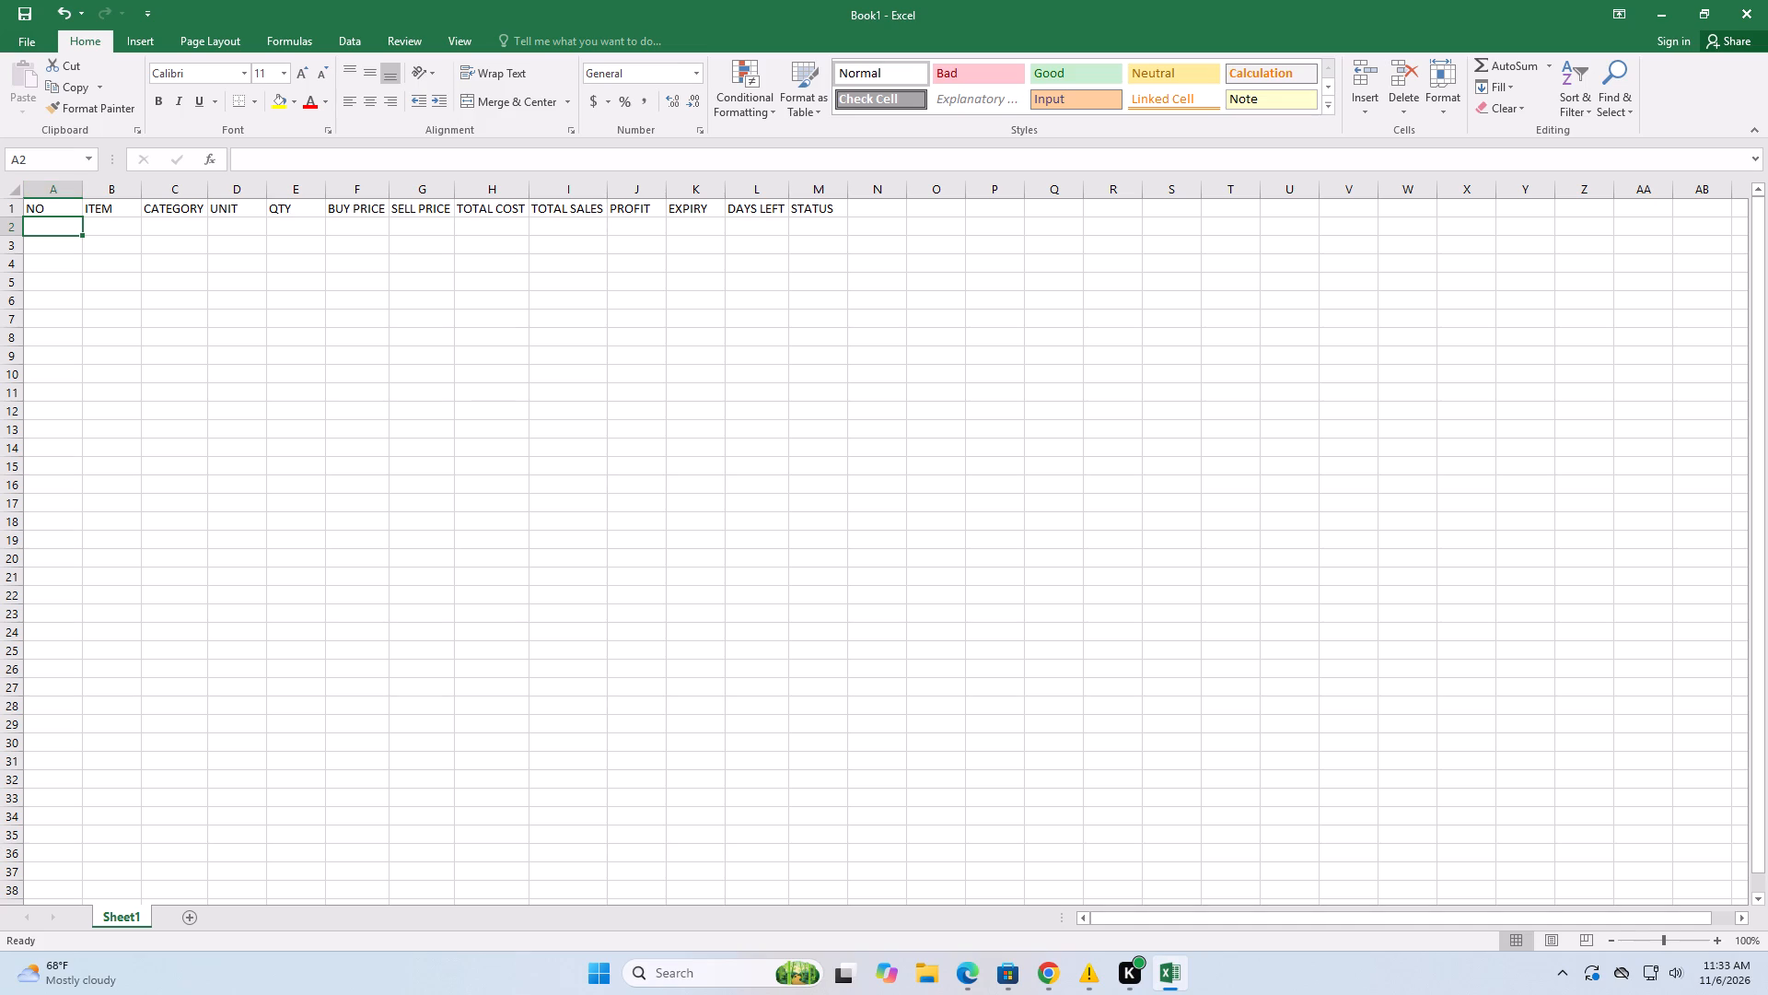
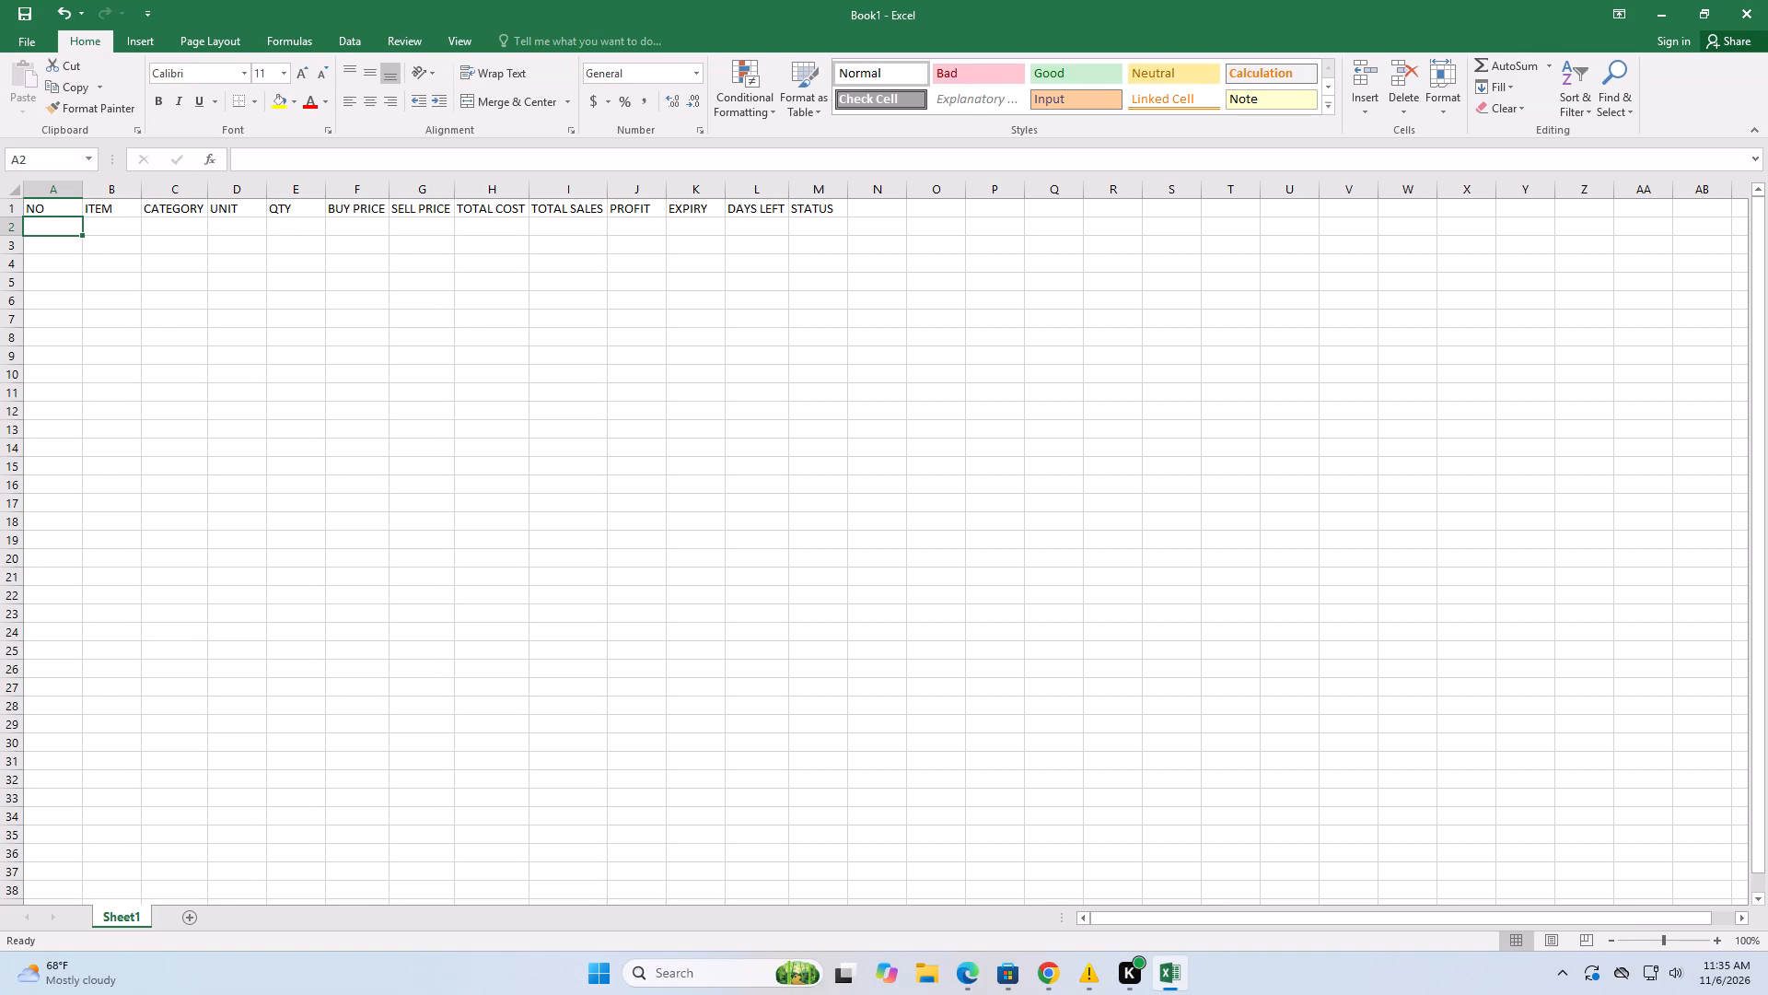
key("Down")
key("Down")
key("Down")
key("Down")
Enter the row numbers 1 and 2 in cells A2 and A3, under the NO header.
double_click(52, 231)
key("1")
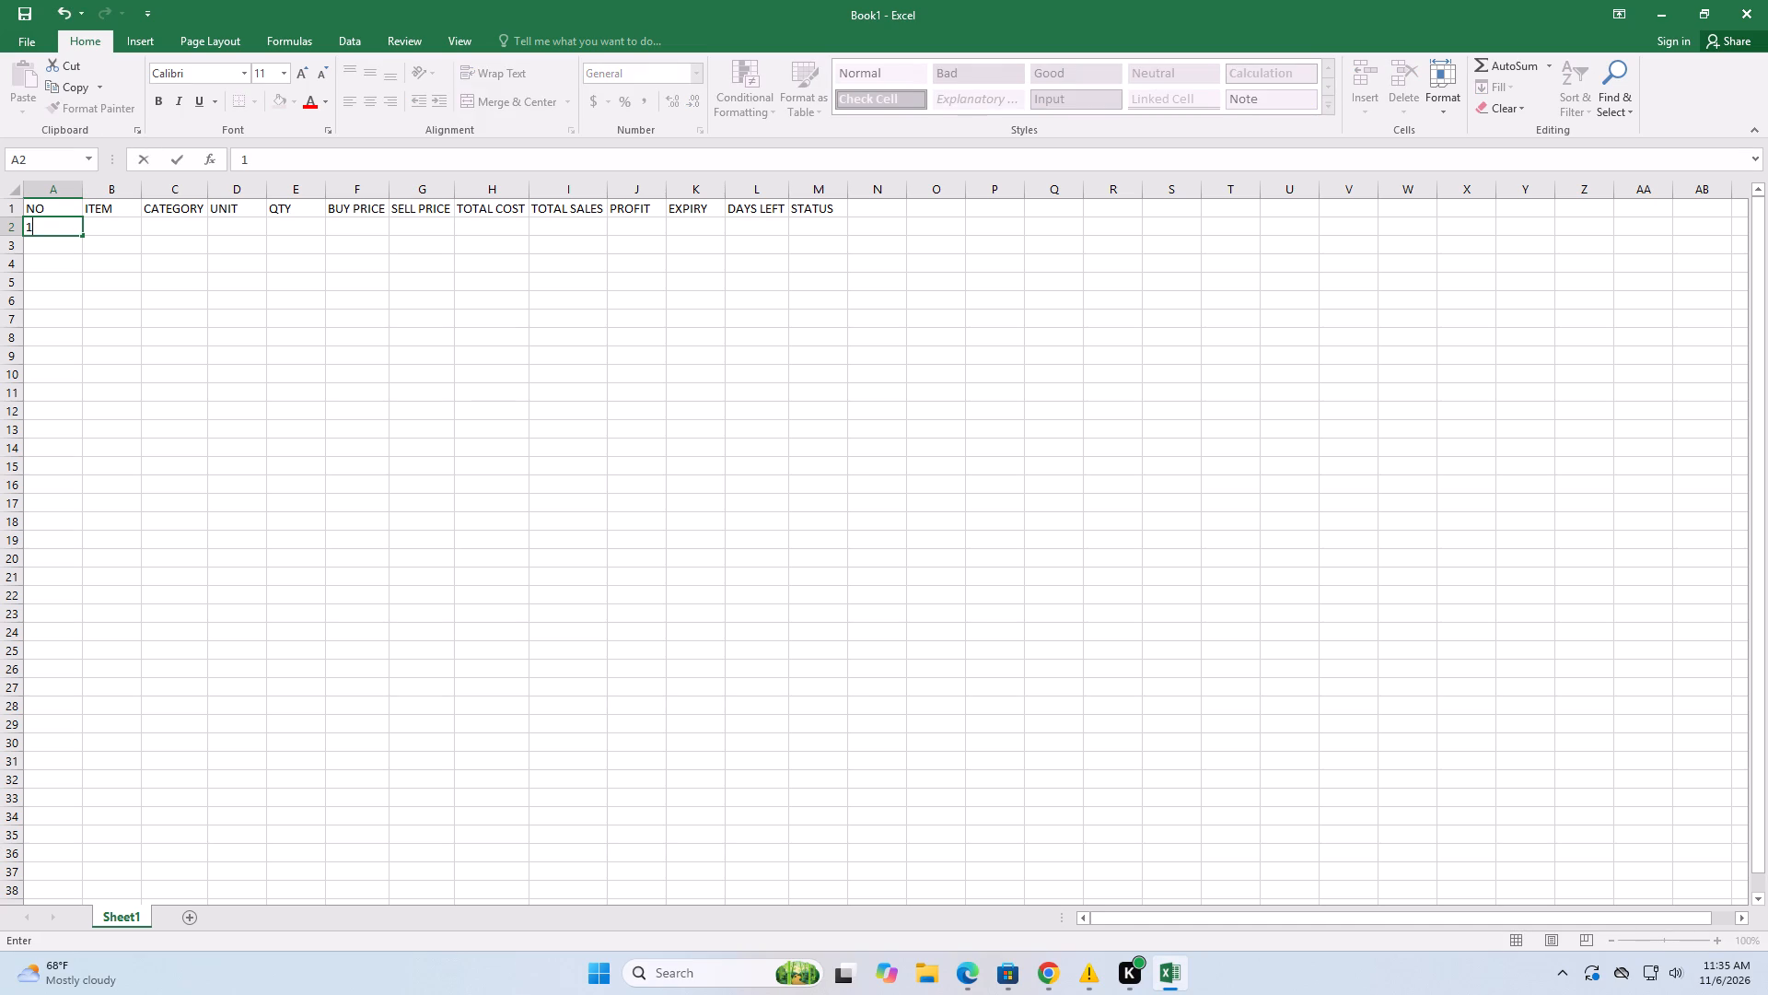
key("Down")
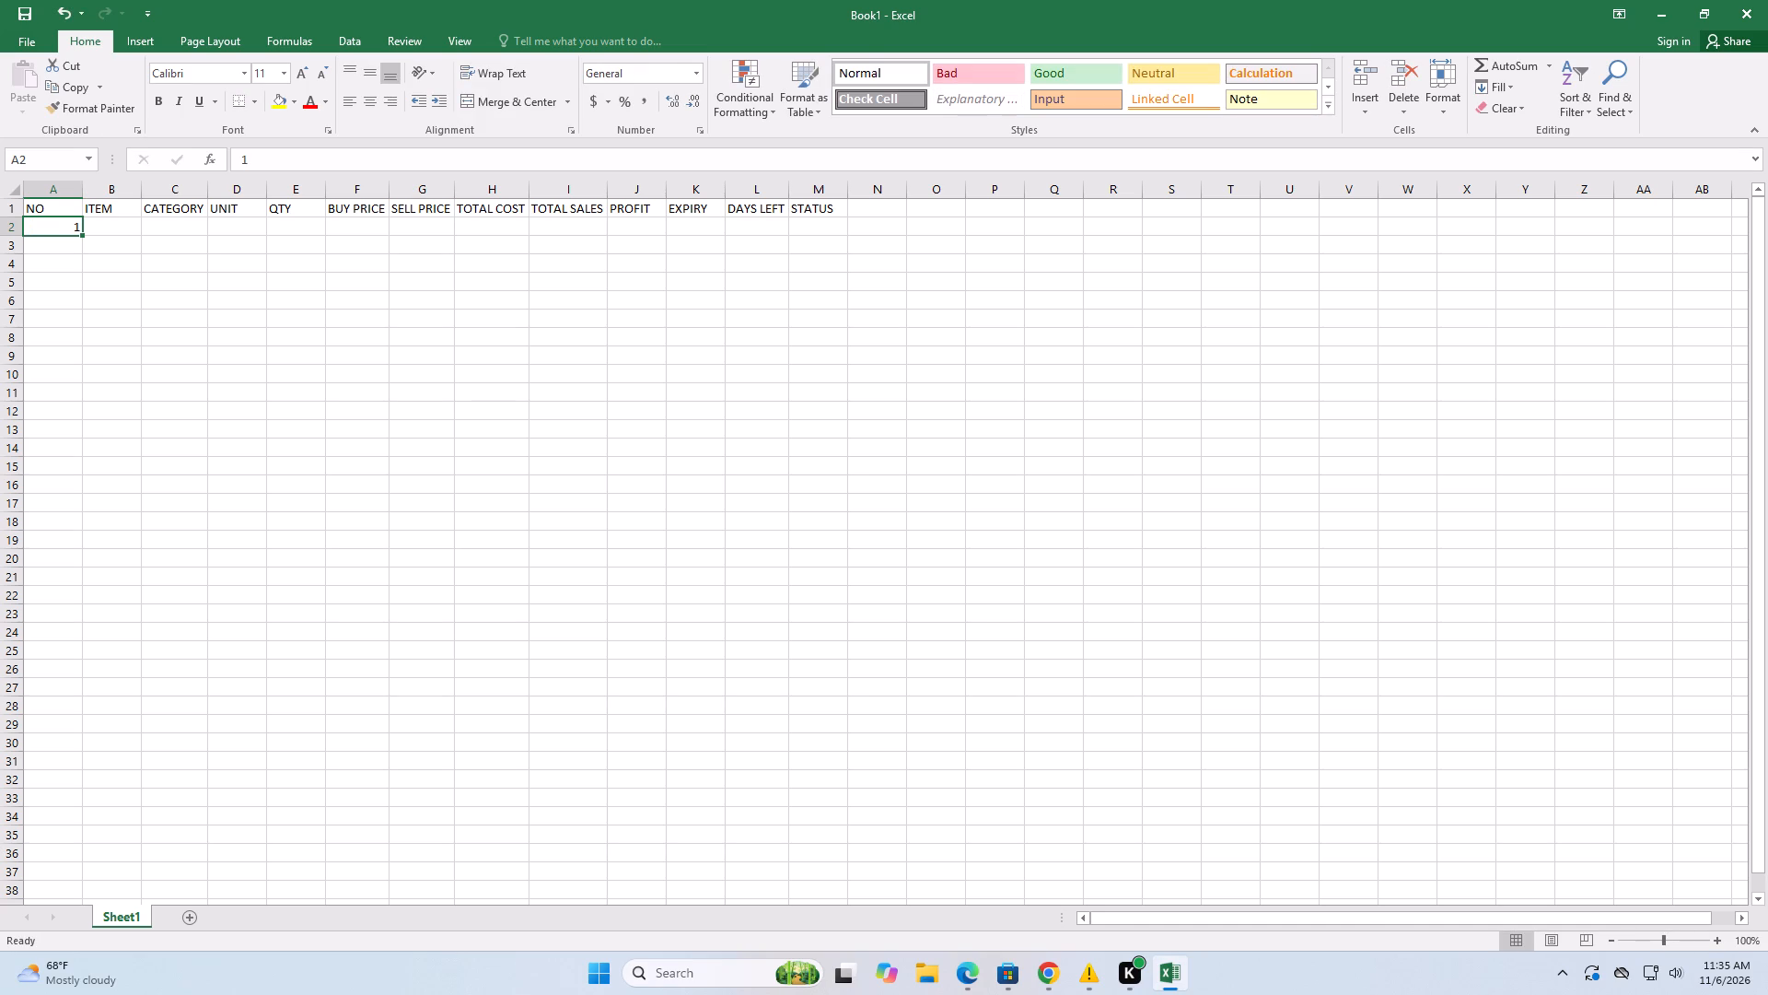
key("Down")
left_click(50, 246)
double_click(51, 246)
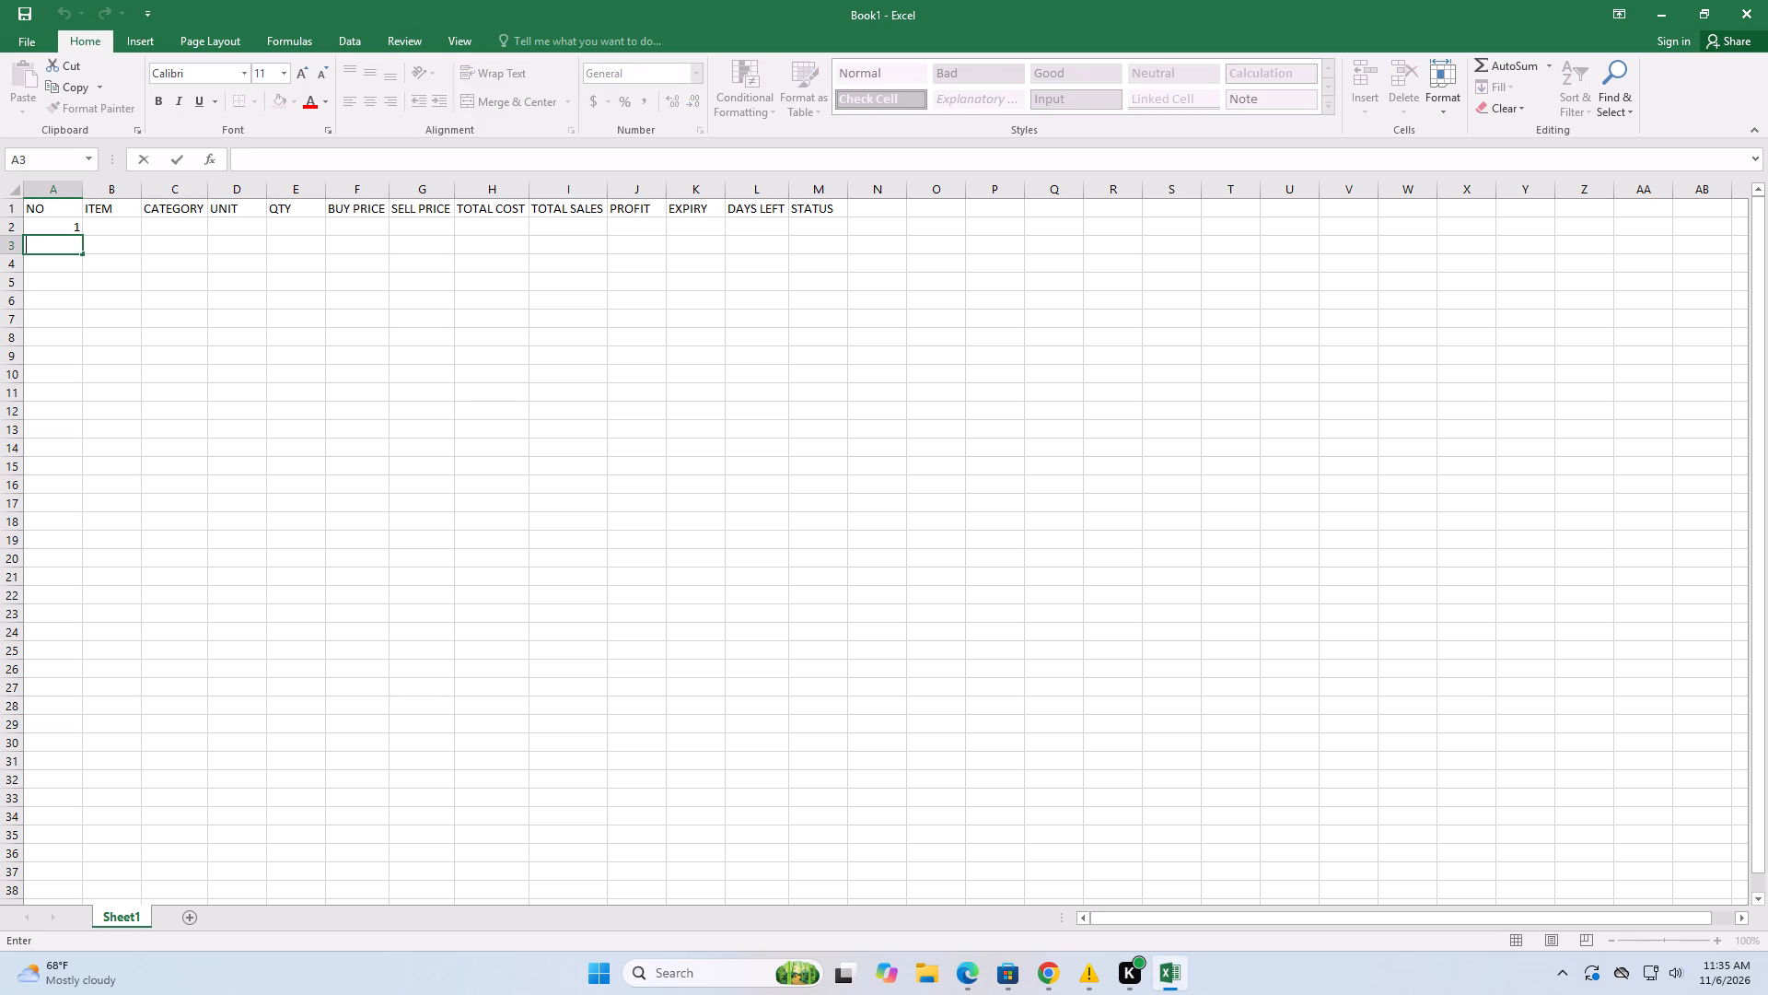
key("2")
left_click(52, 263)
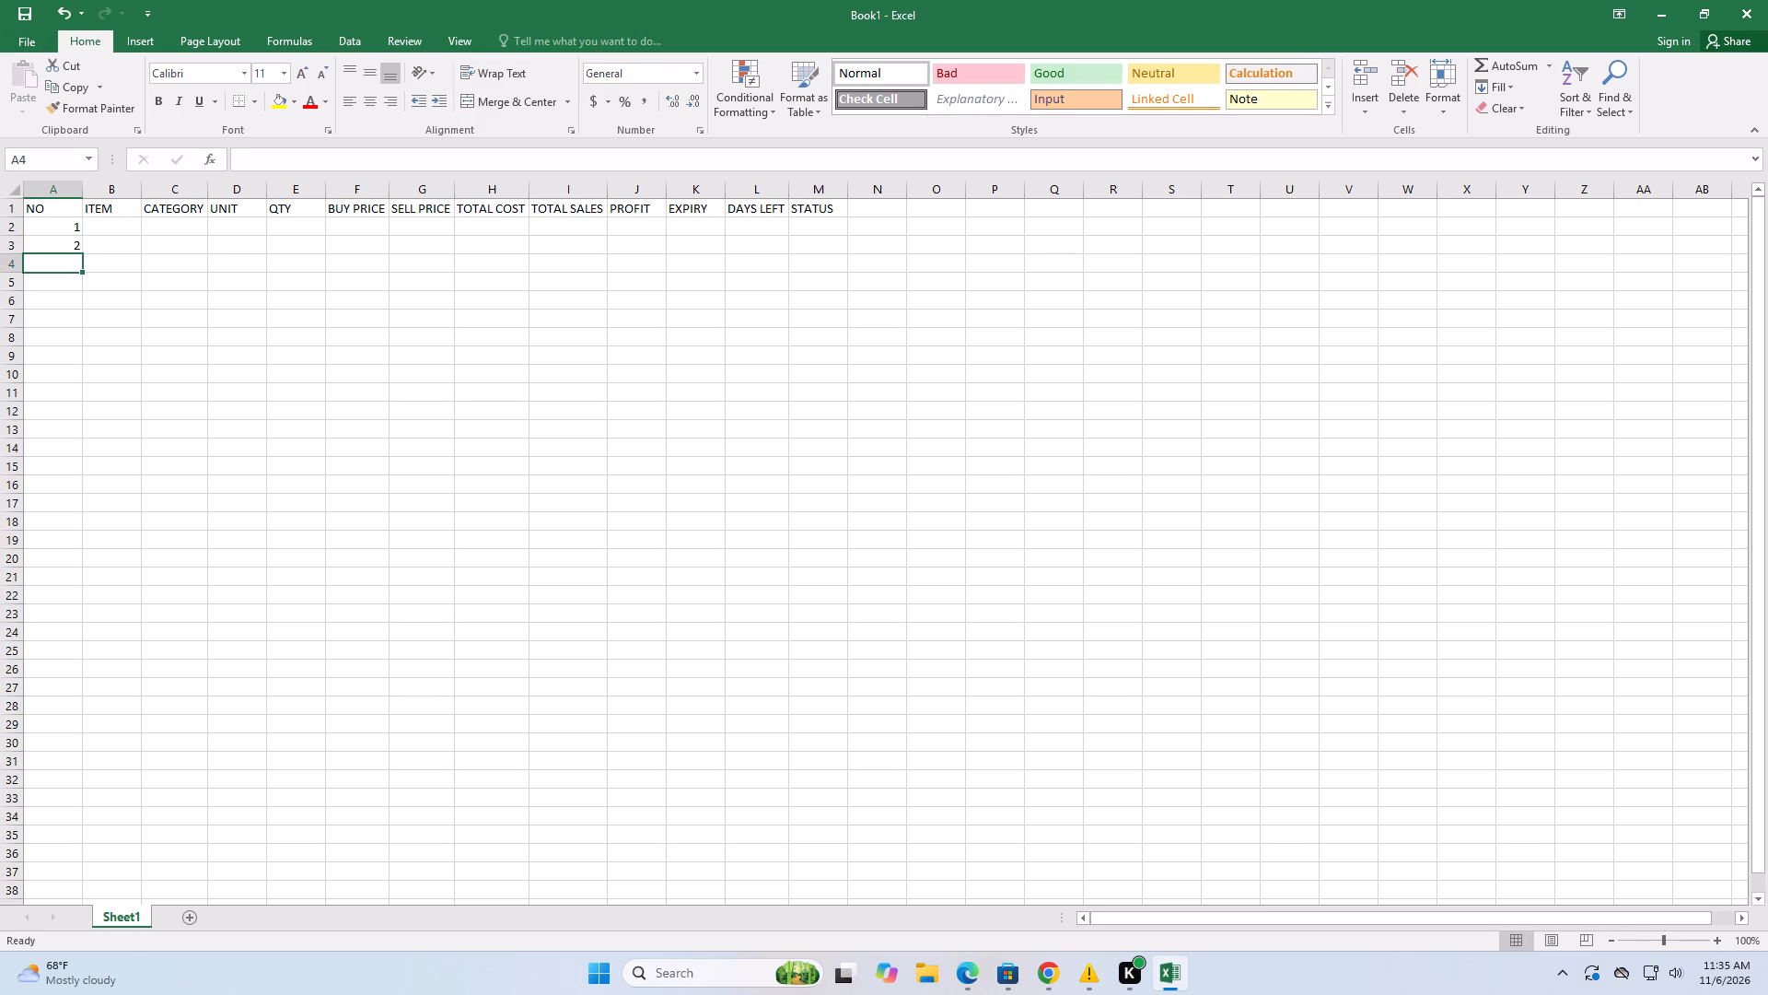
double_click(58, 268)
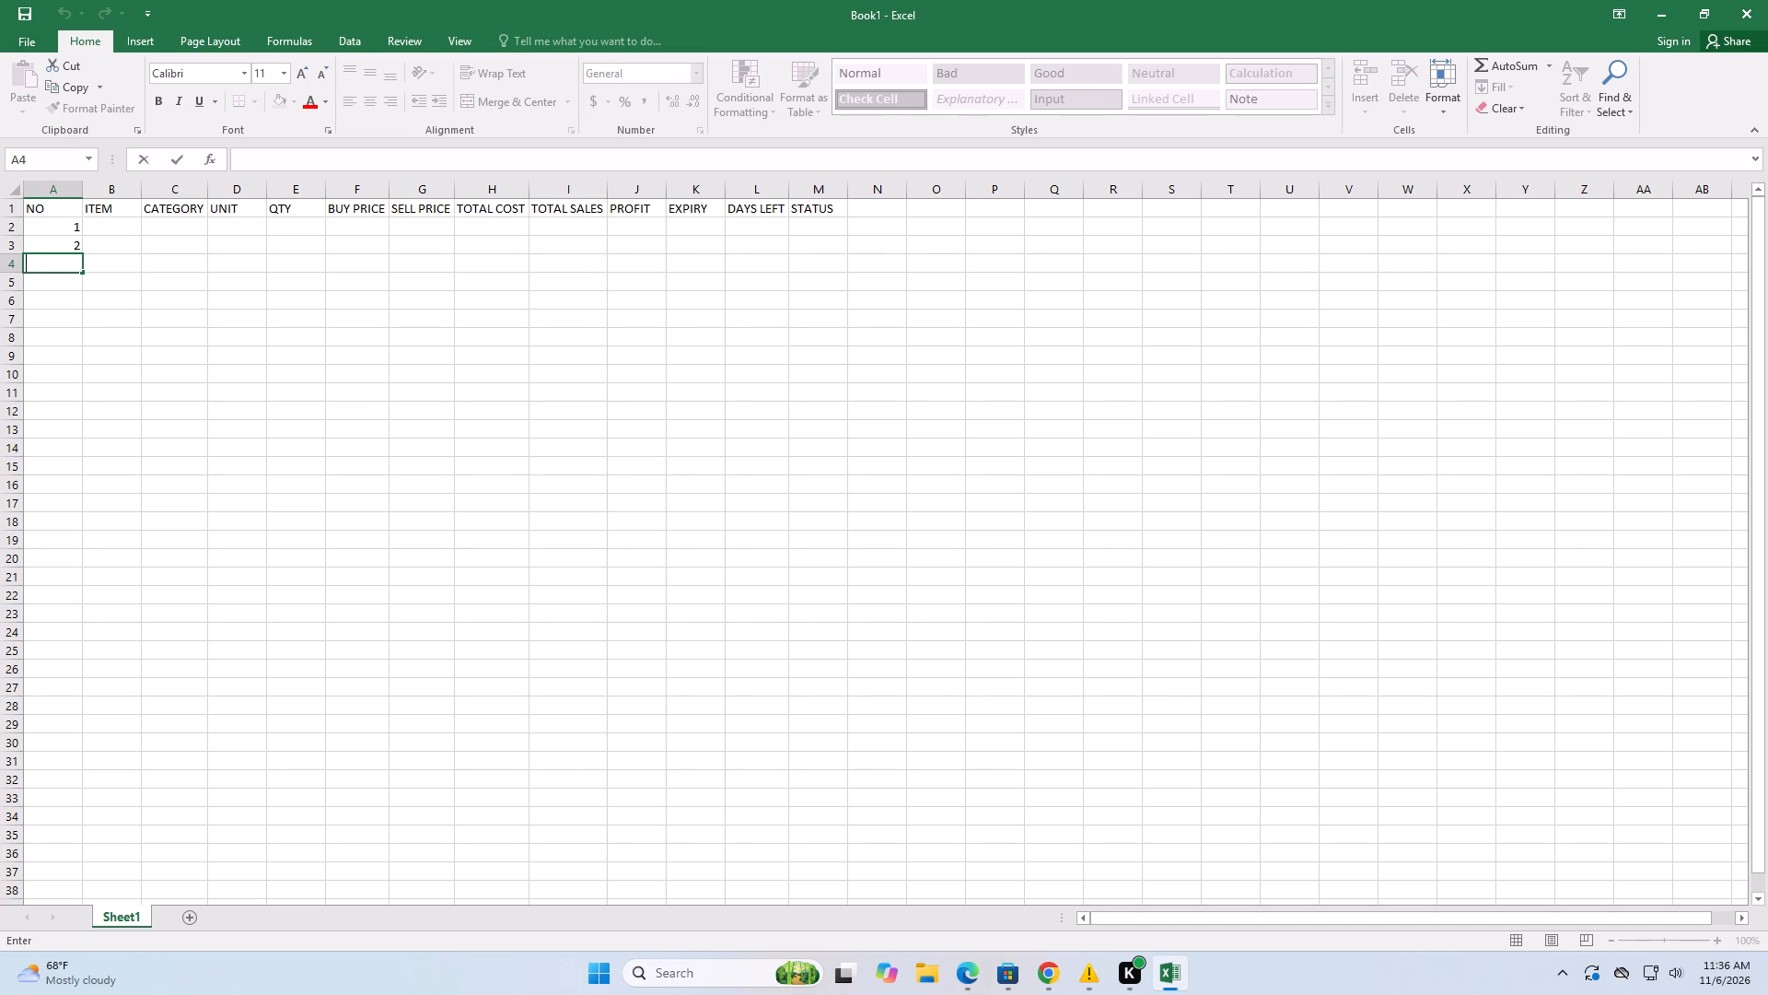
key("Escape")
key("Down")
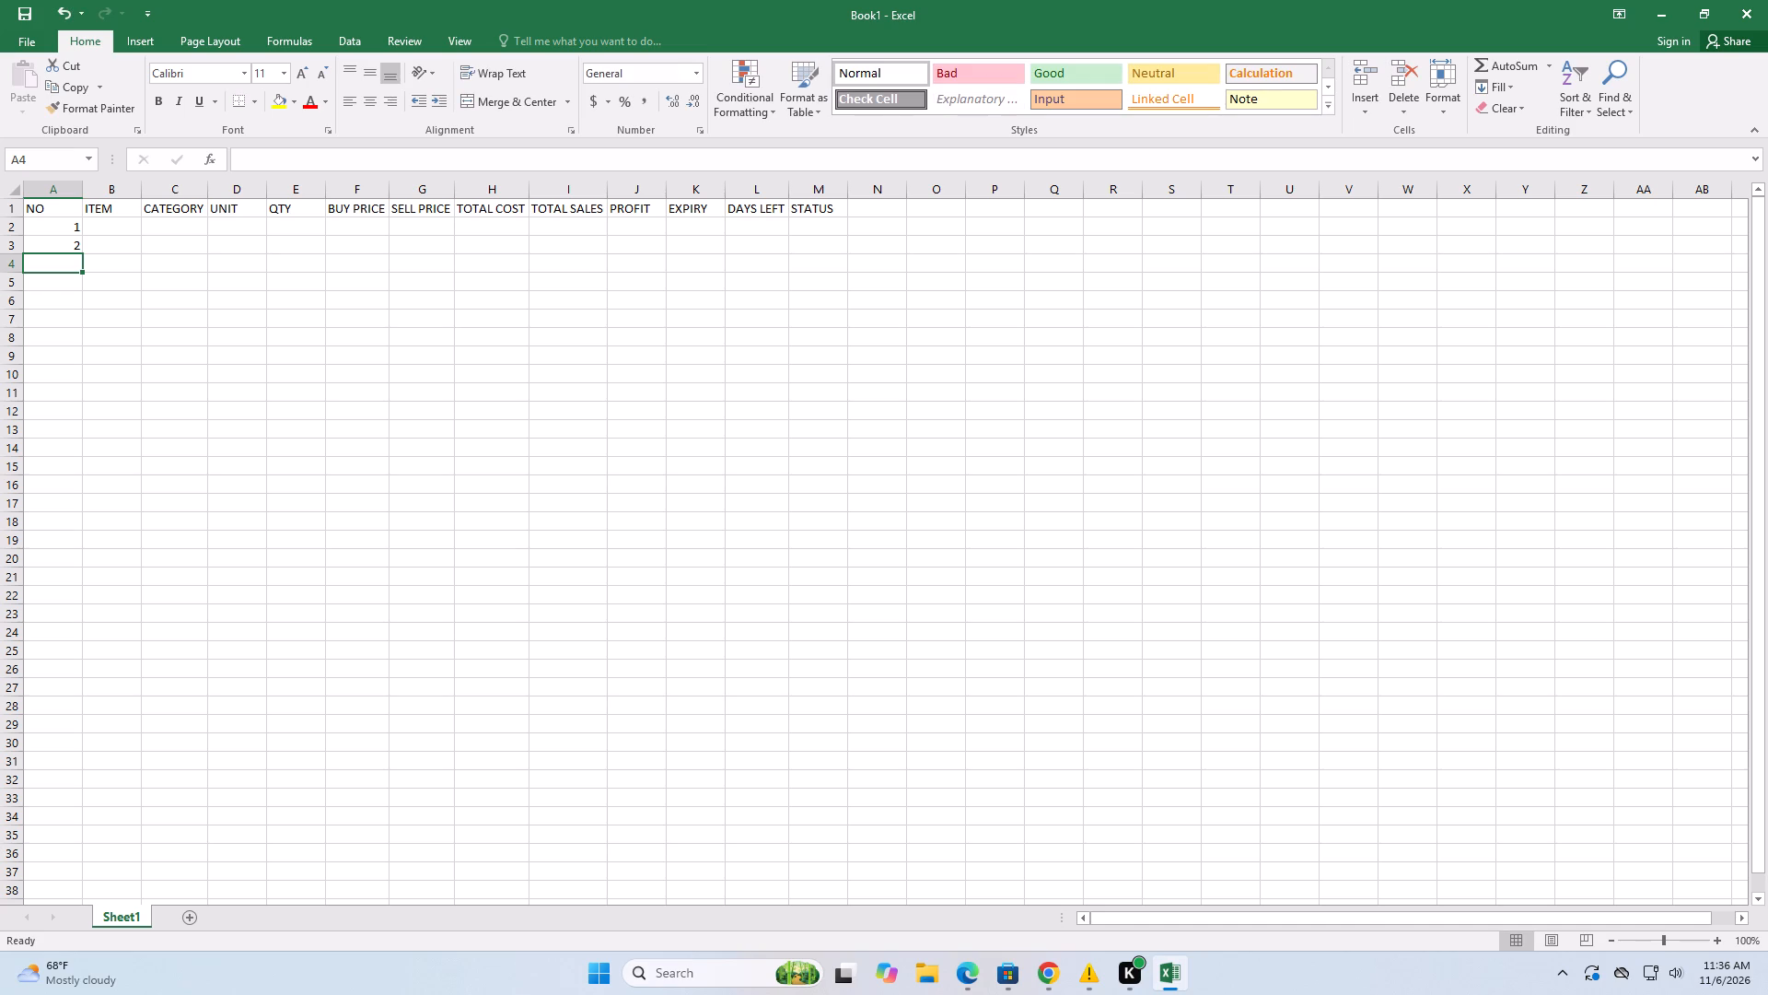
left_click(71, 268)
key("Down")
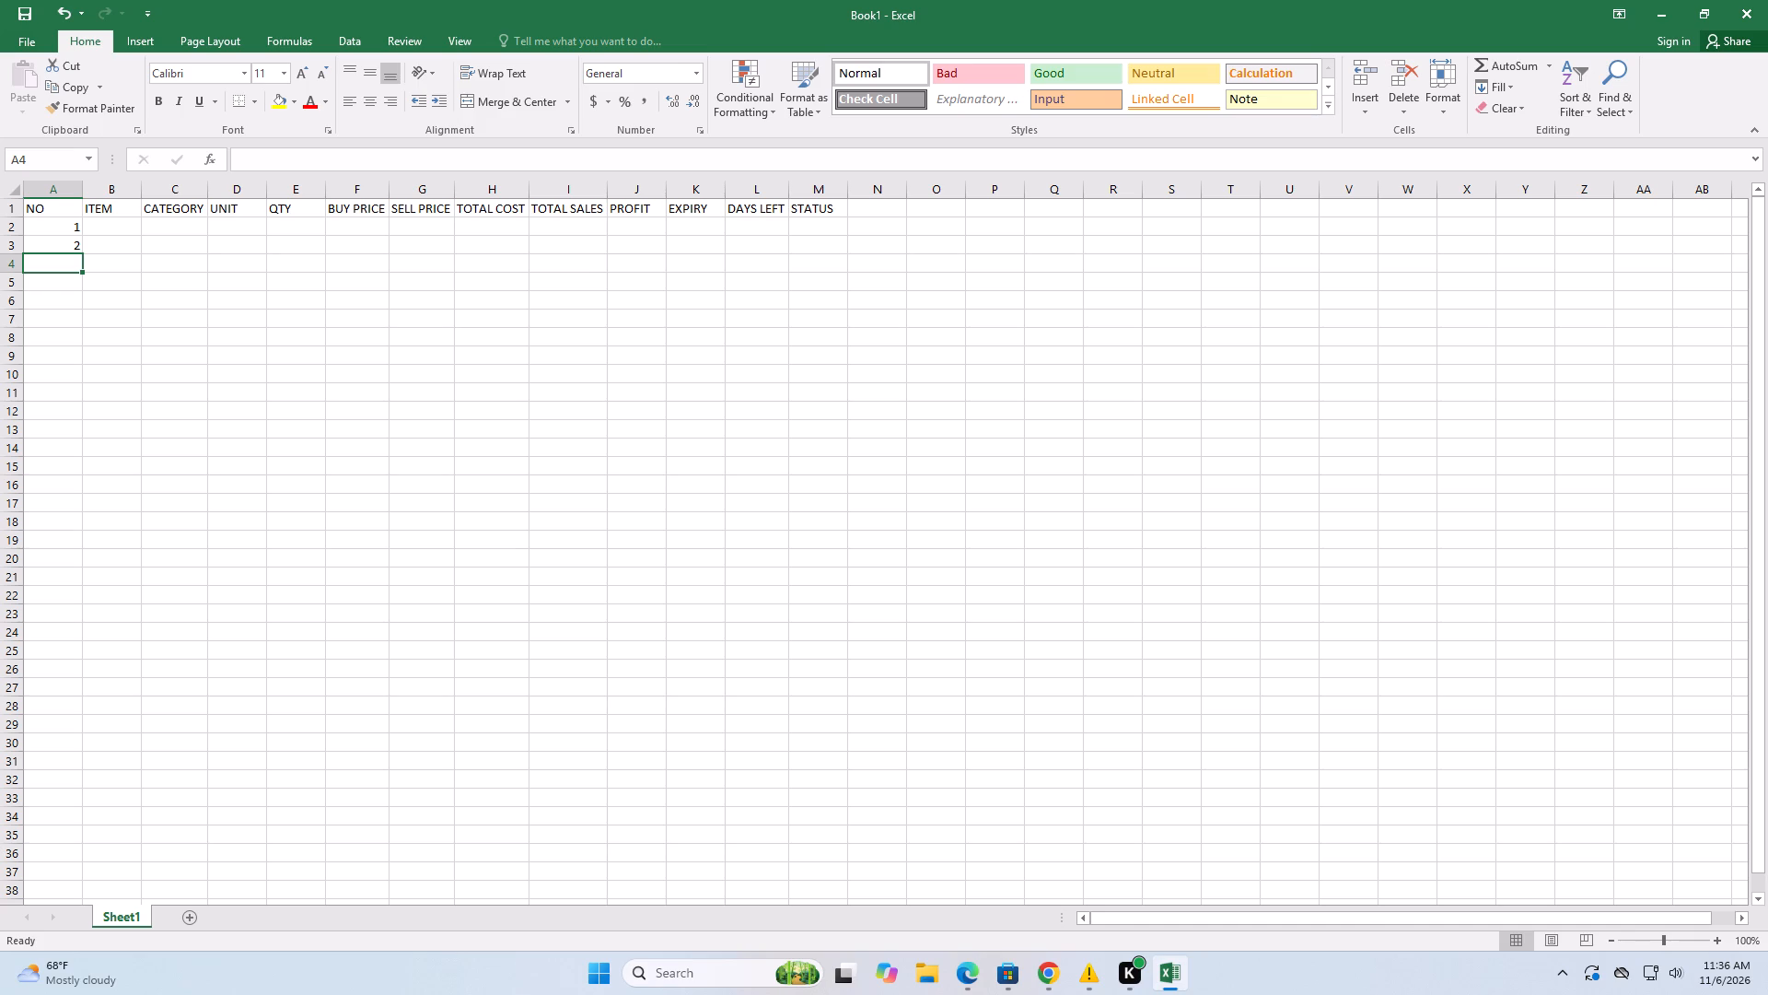
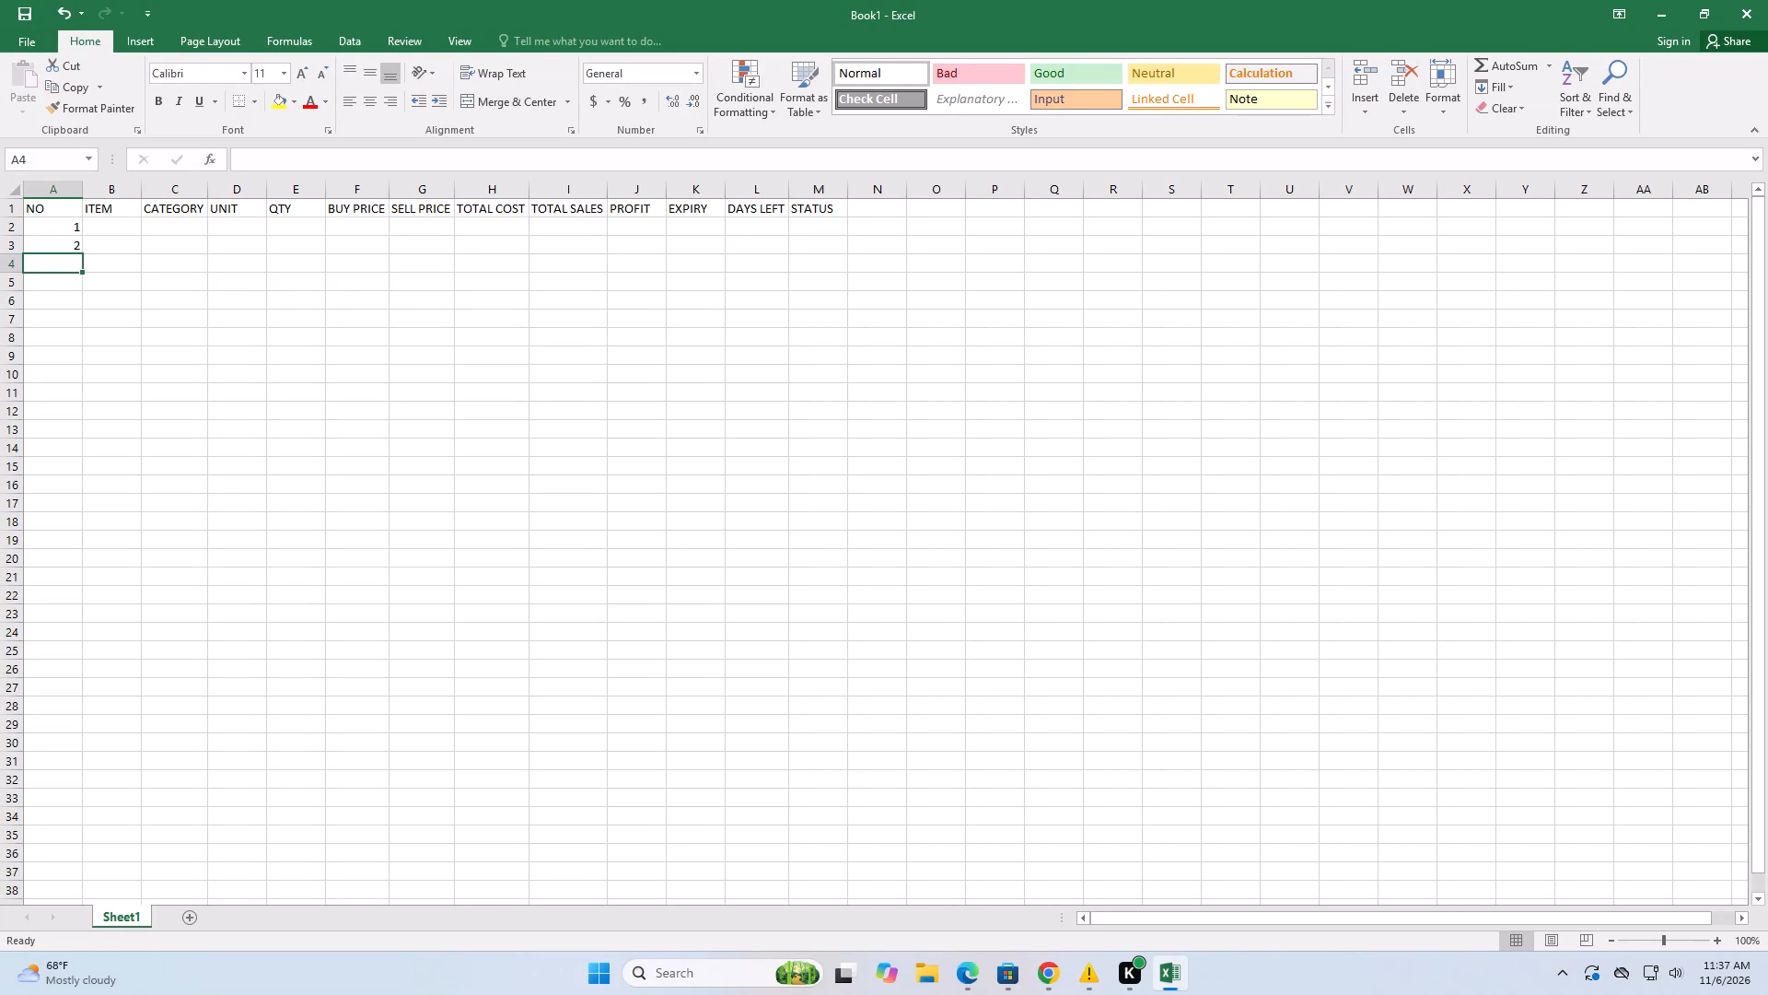
Open the empty cell A4 under the NO header for entry.
key("Down")
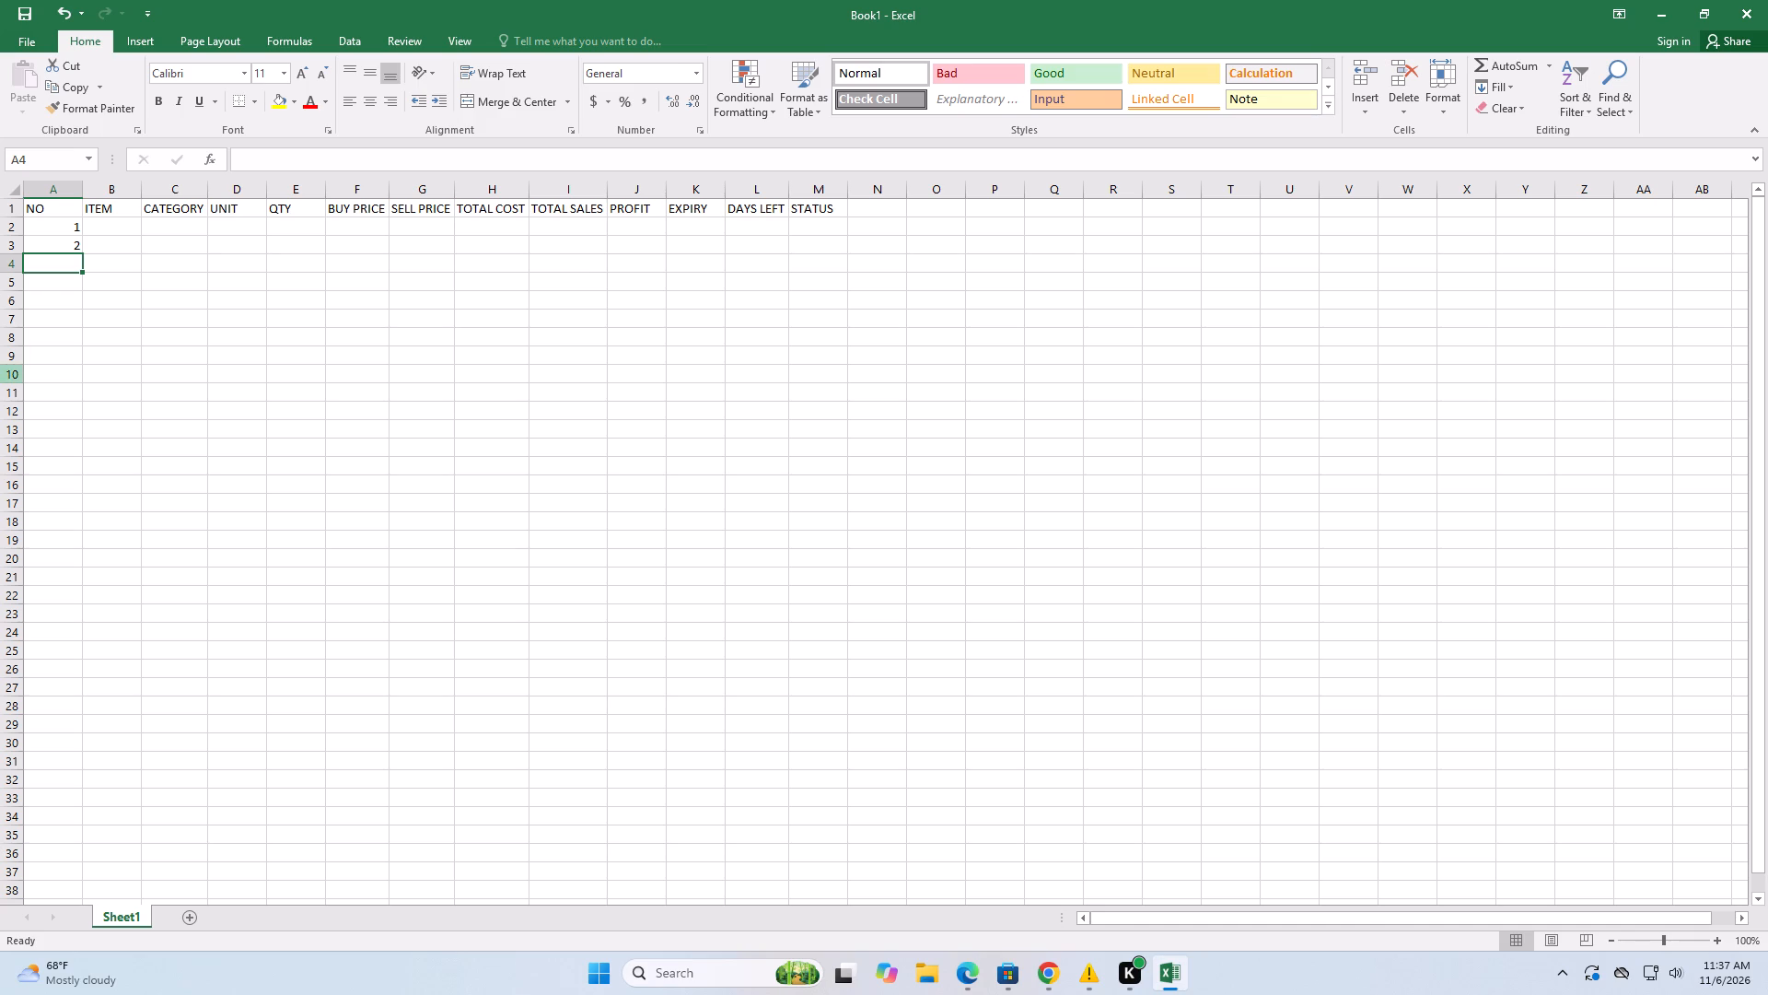
left_click(66, 258)
key("Return")
key("Up")
double_click(74, 263)
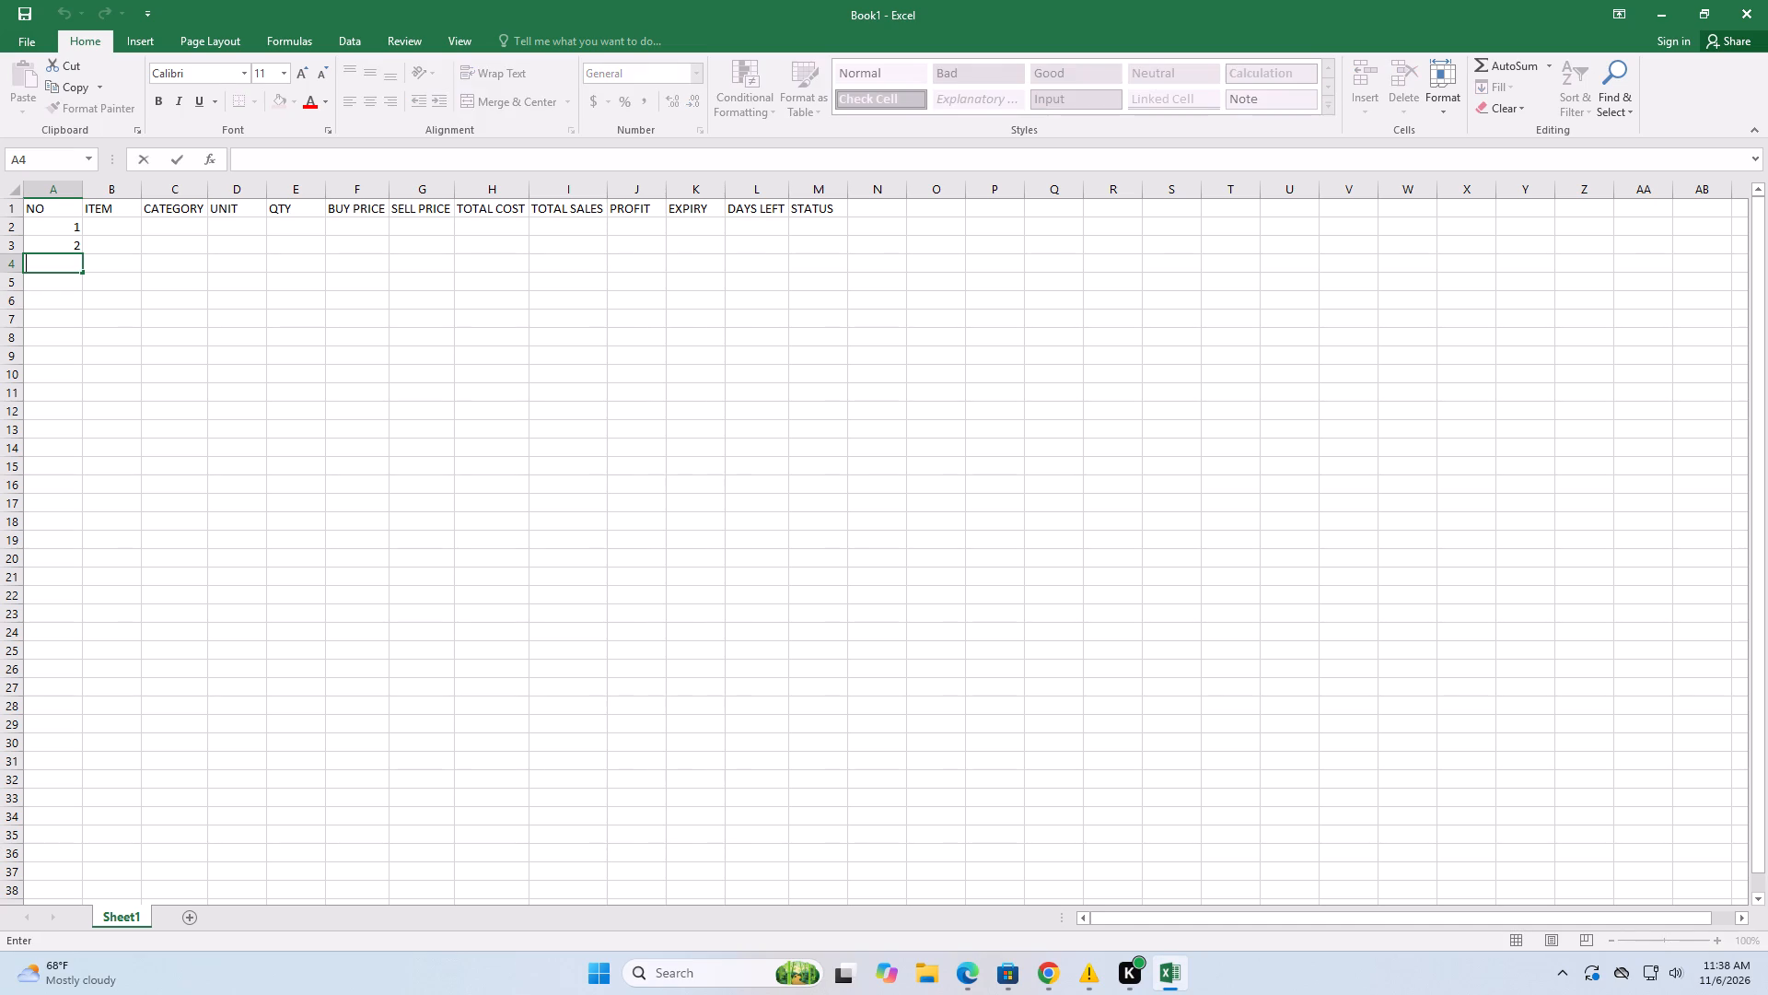
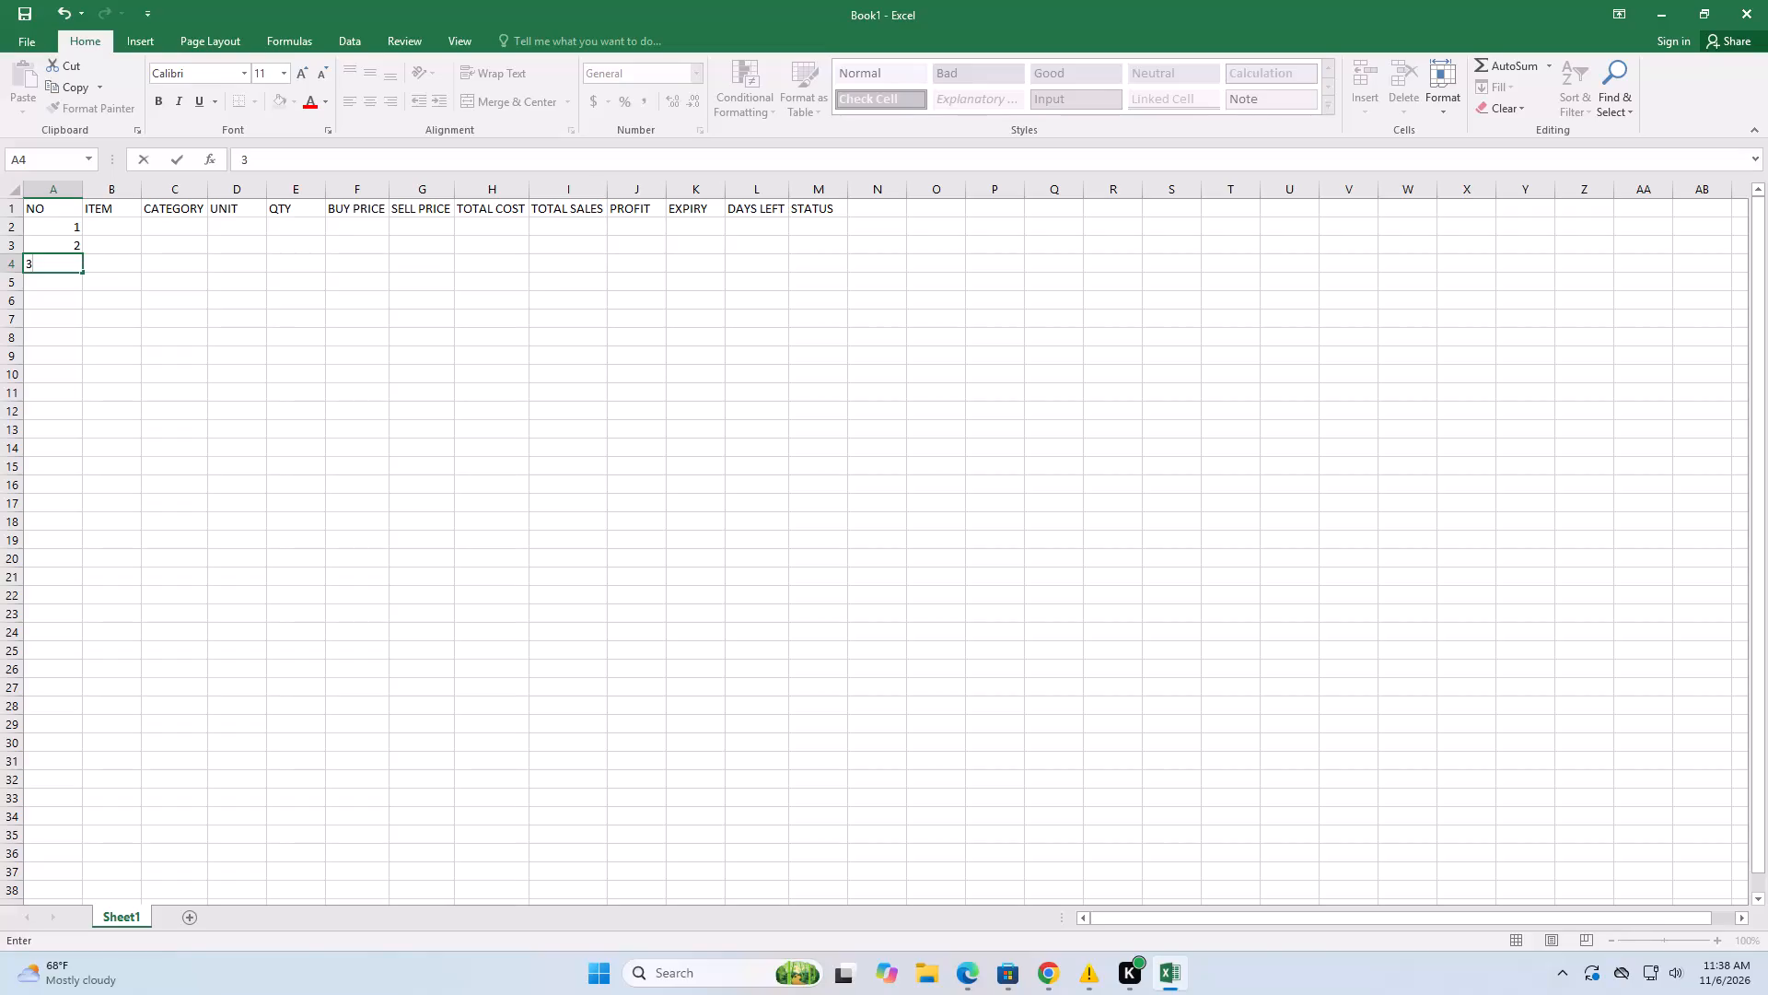
Keep 3 in A4 and enter the row numbers 4, 5 and 6 in cells A5 to A7 of the NO column.
scroll(196, 374, "up", 1)
key("Return")
key("Return")
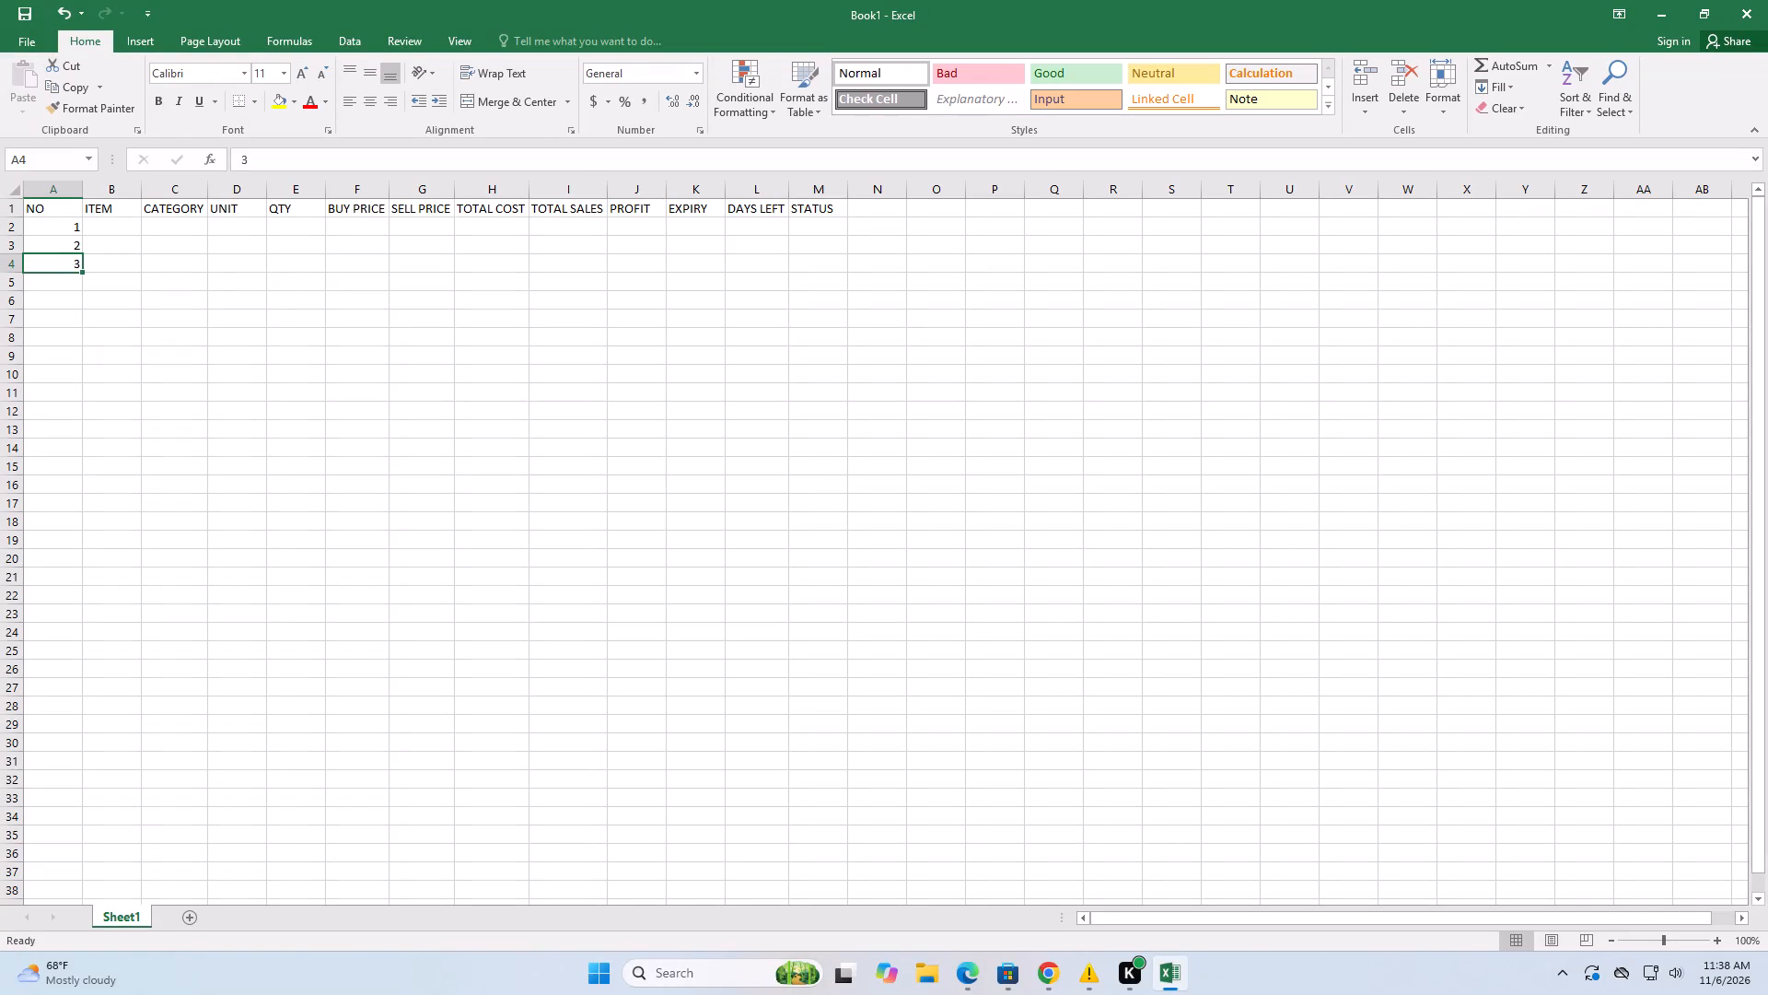
triple_click(55, 286)
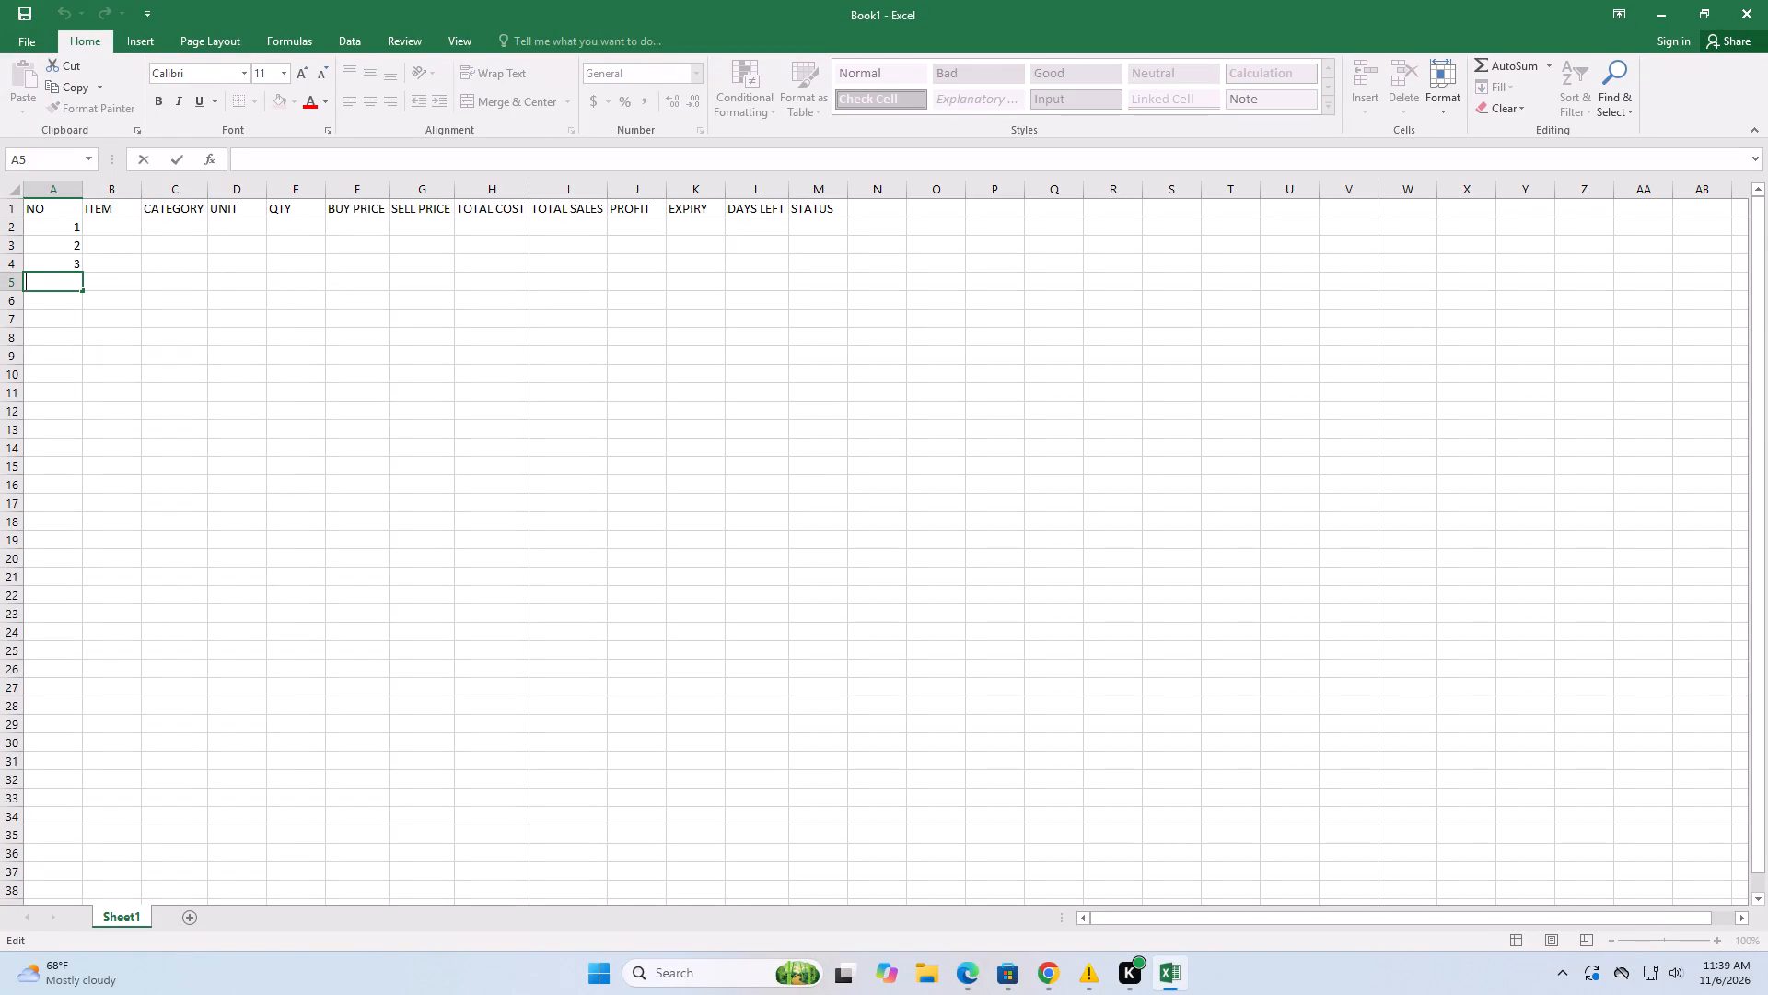
key("4")
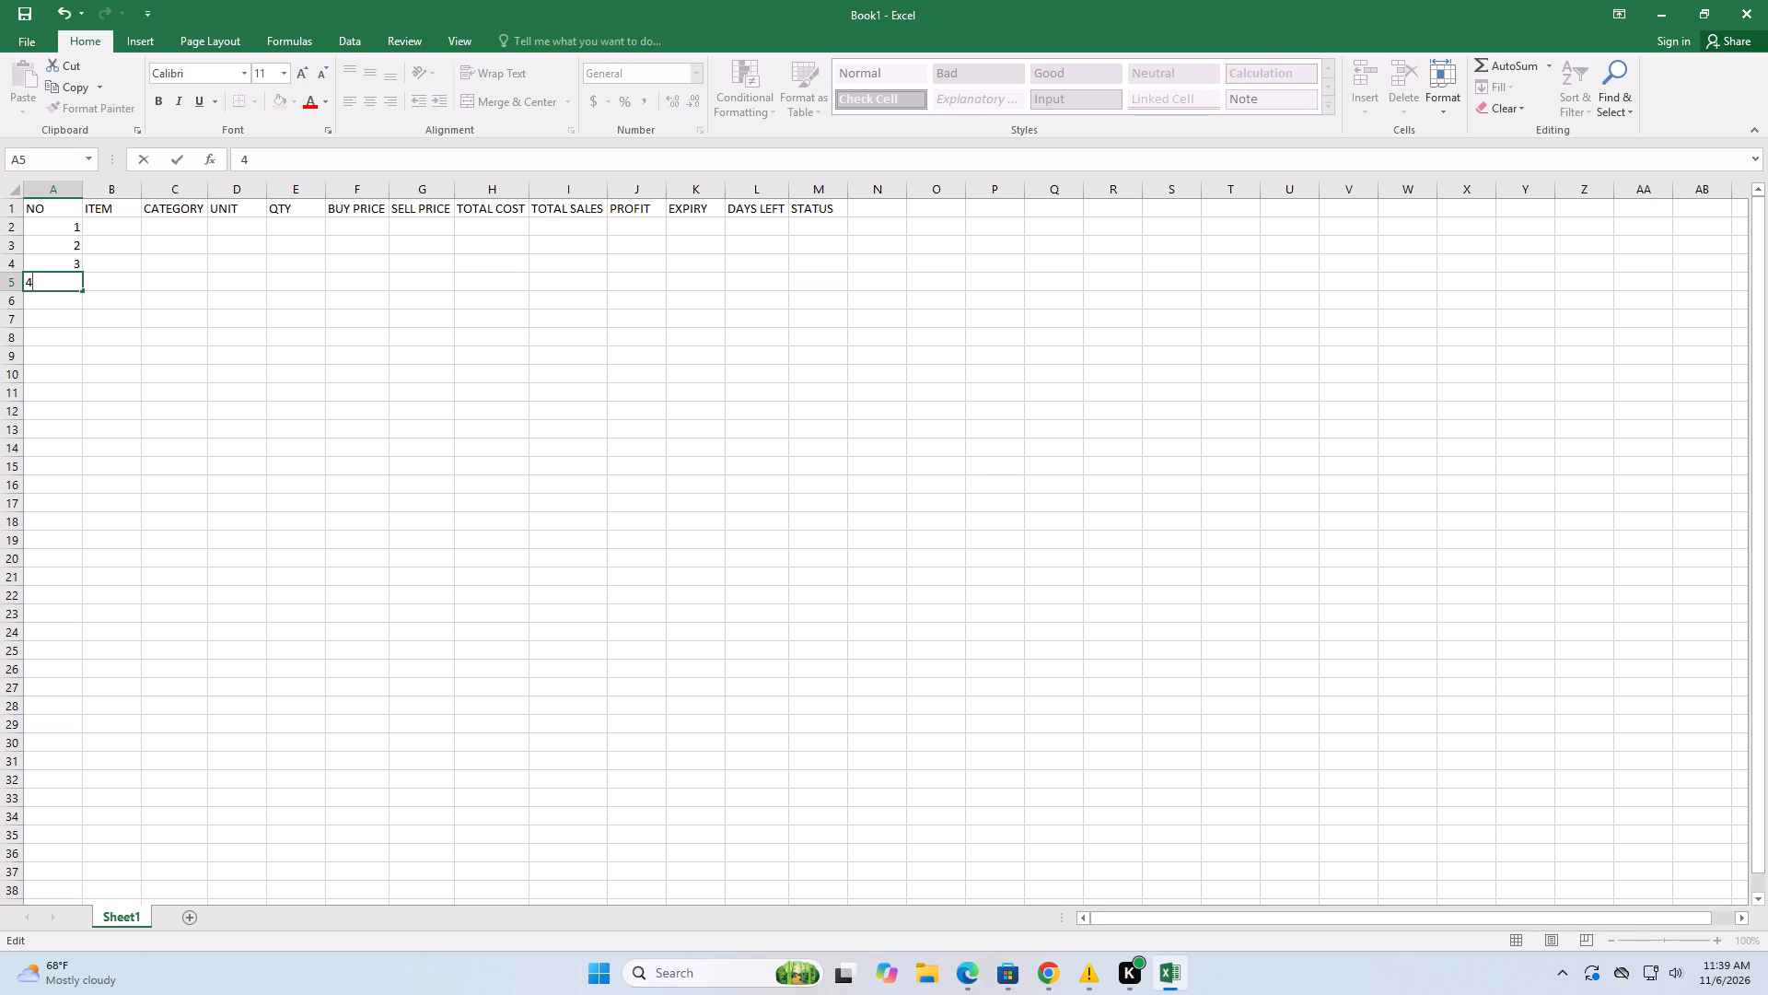
left_click(51, 297)
double_click(52, 298)
key("5")
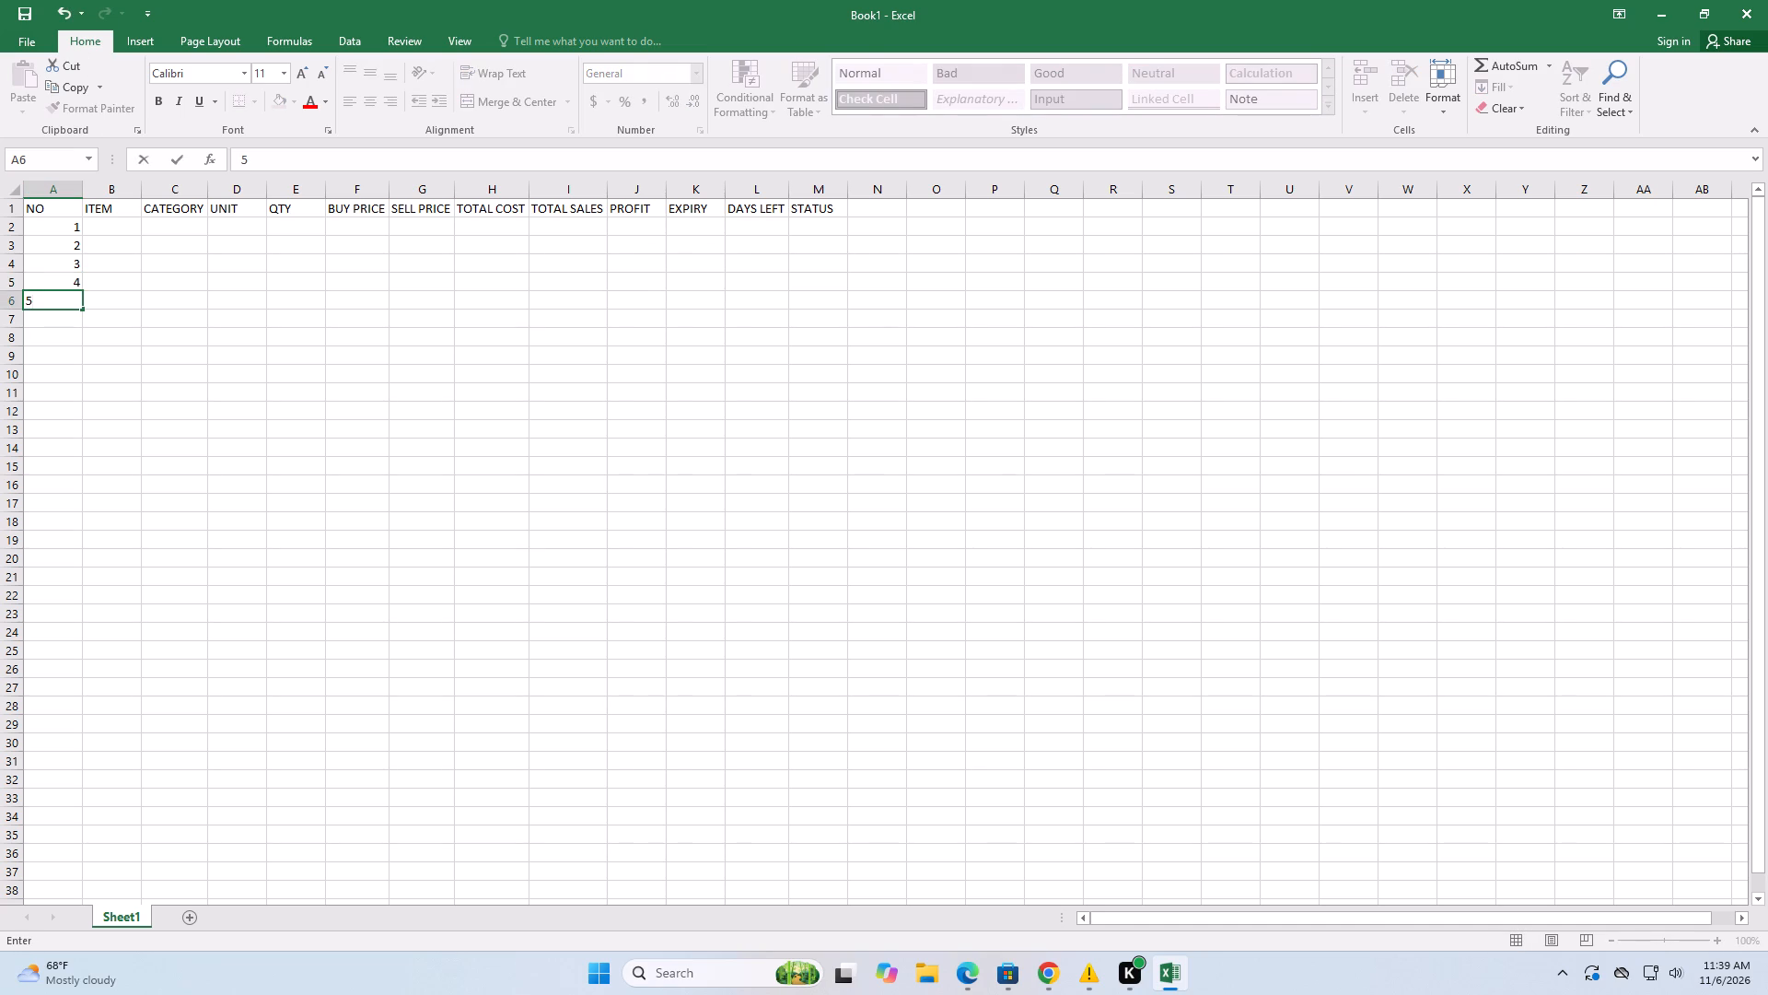
left_click(46, 316)
key("Return")
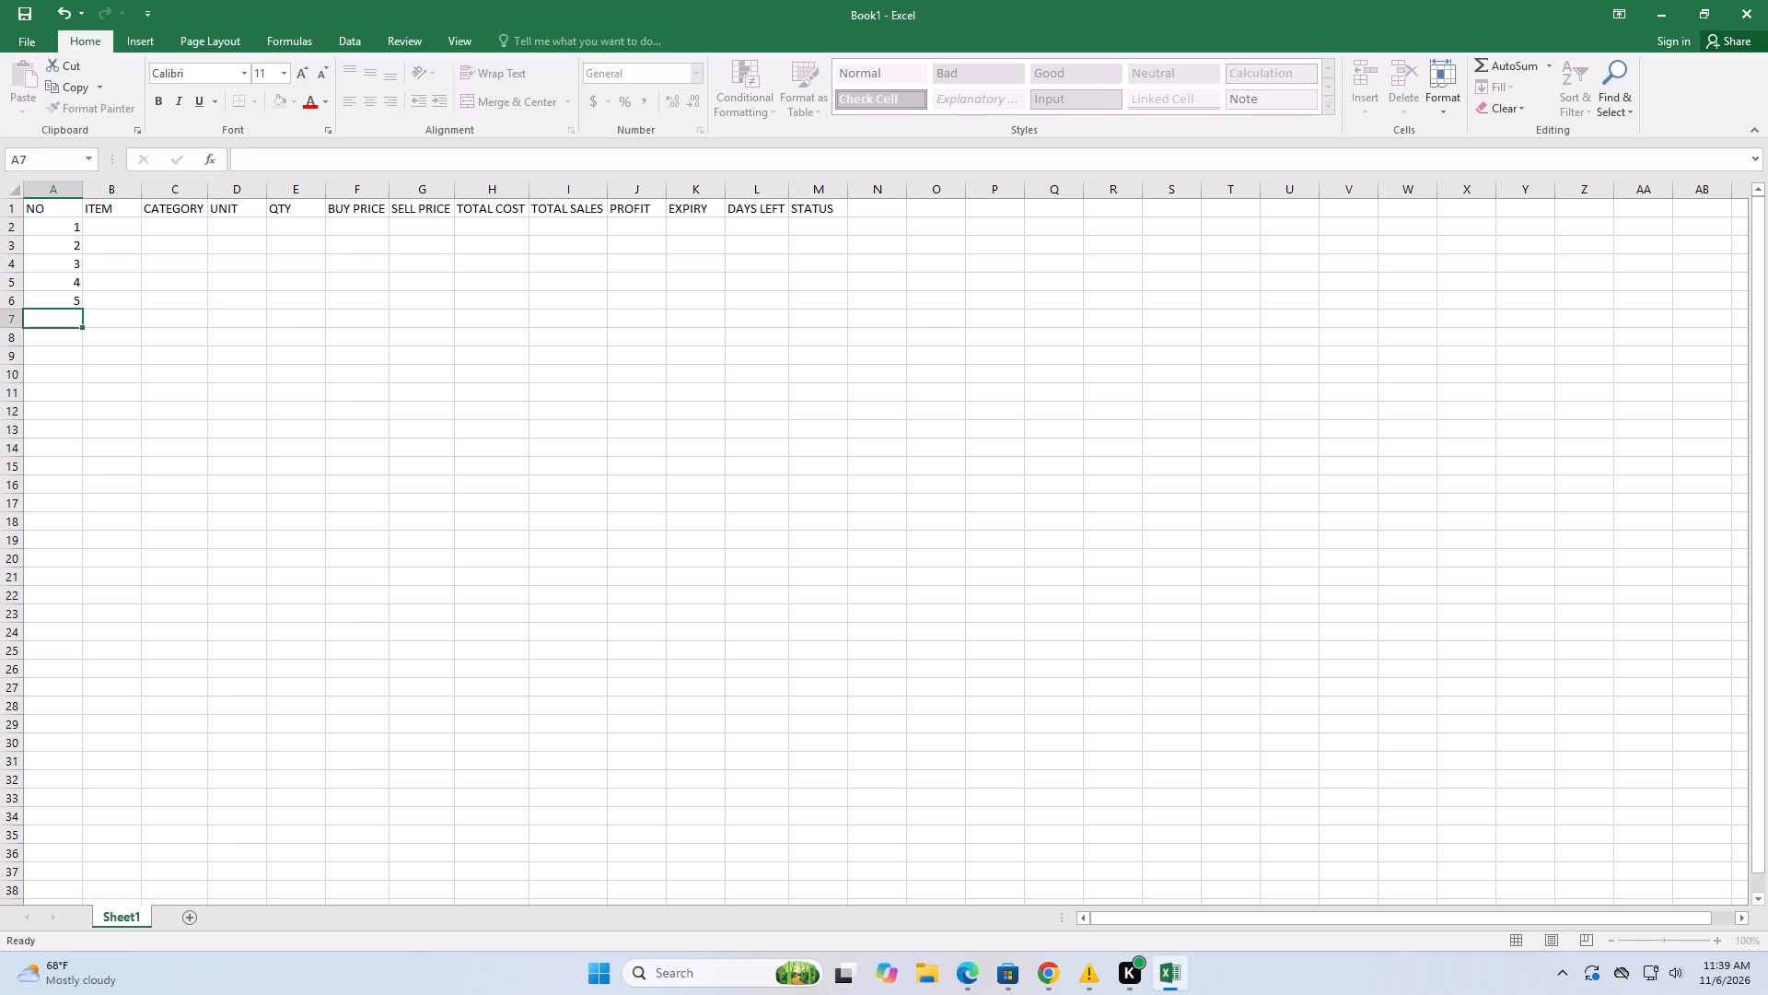
double_click(55, 321)
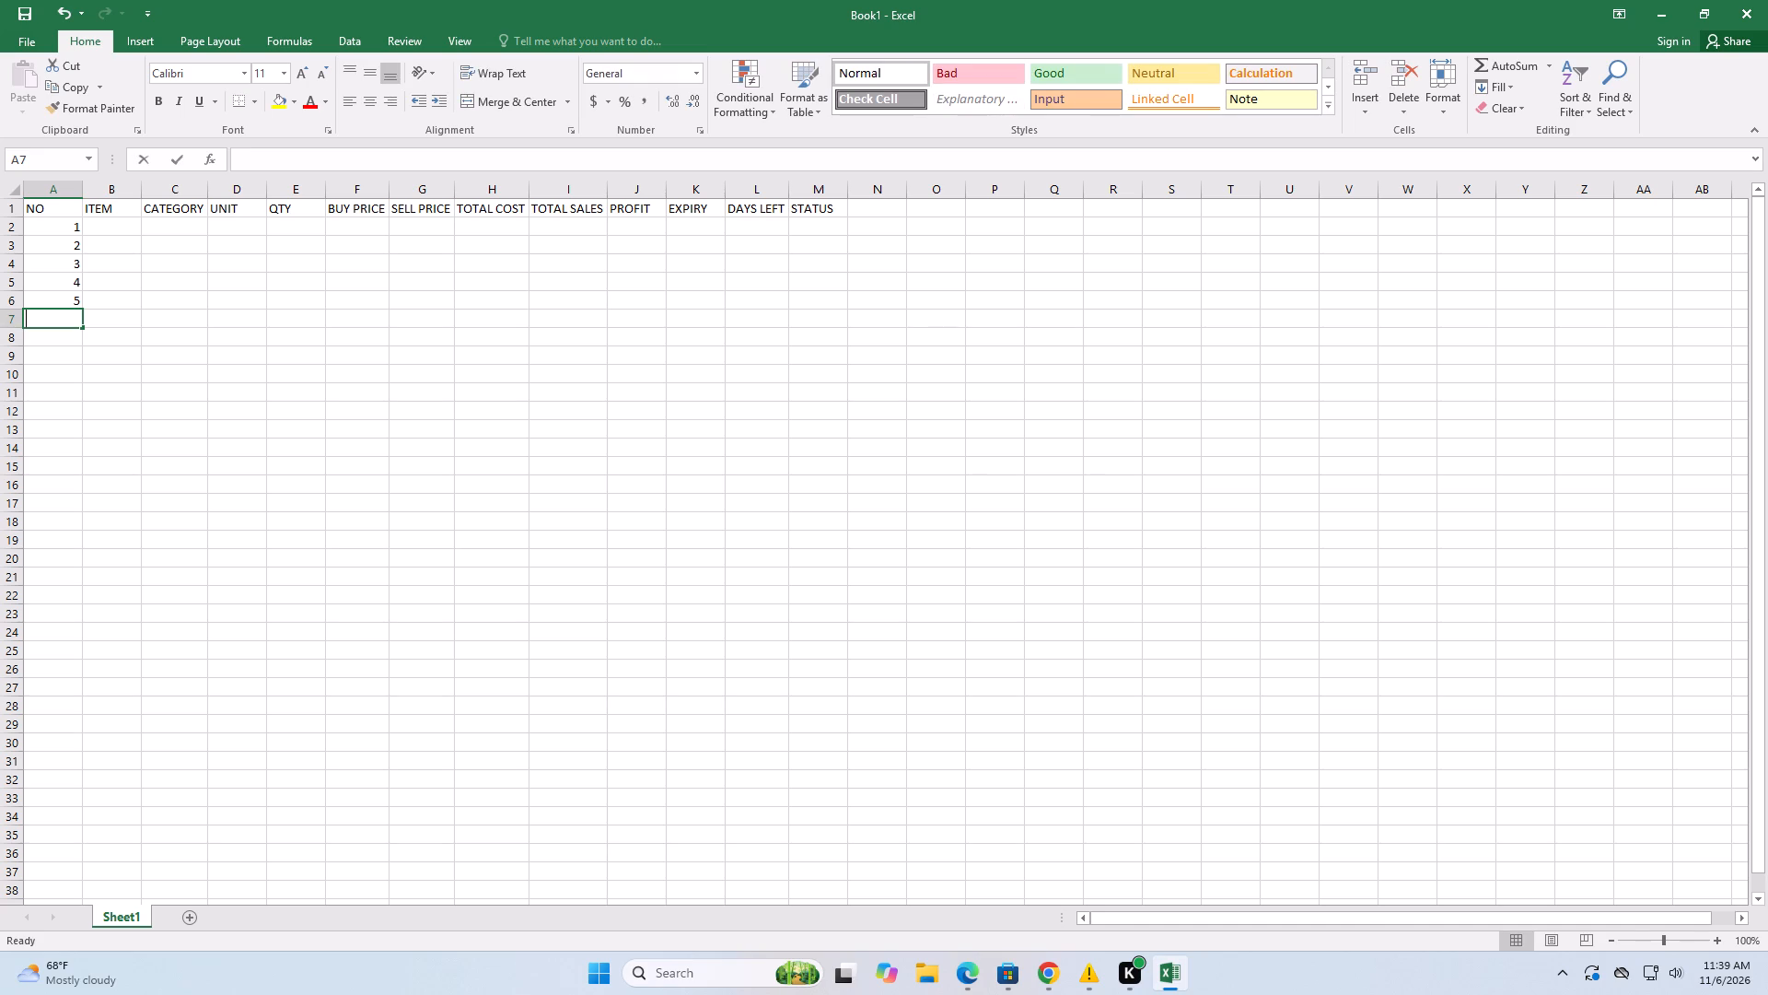
key("6")
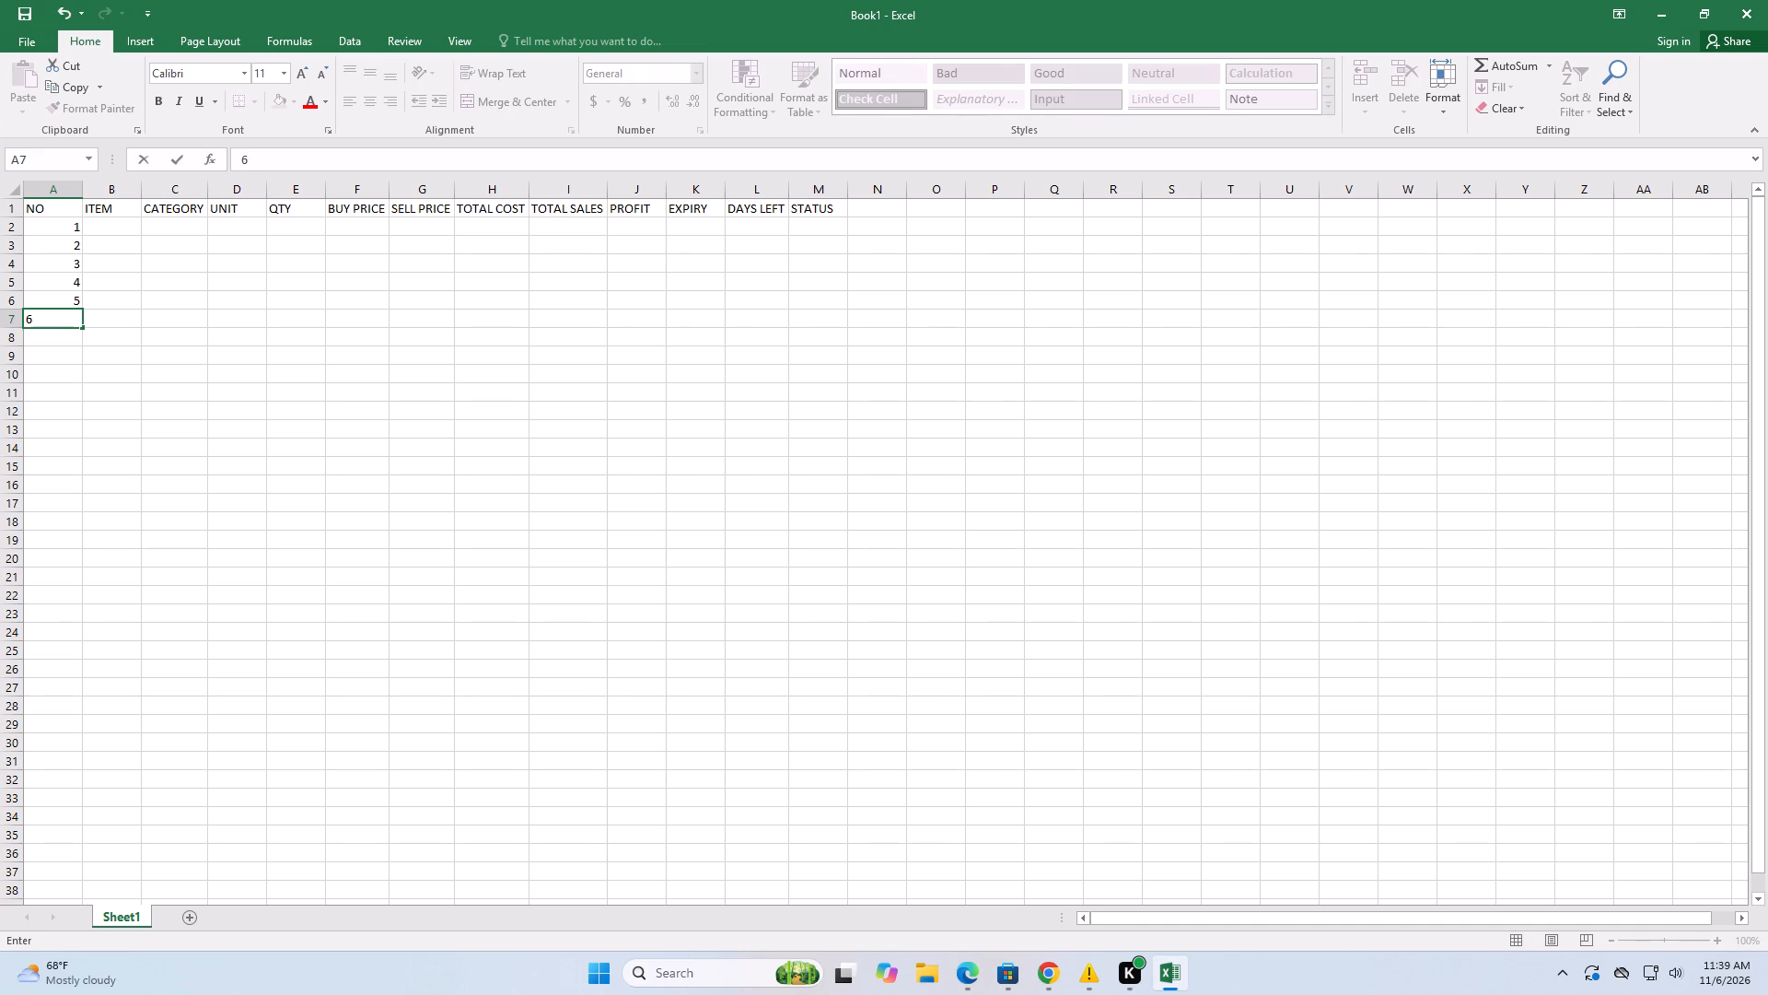
Enter the row numbers 7, 8 and 9 in cells A8 to A10 of the NO column.
left_click(46, 339)
double_click(41, 337)
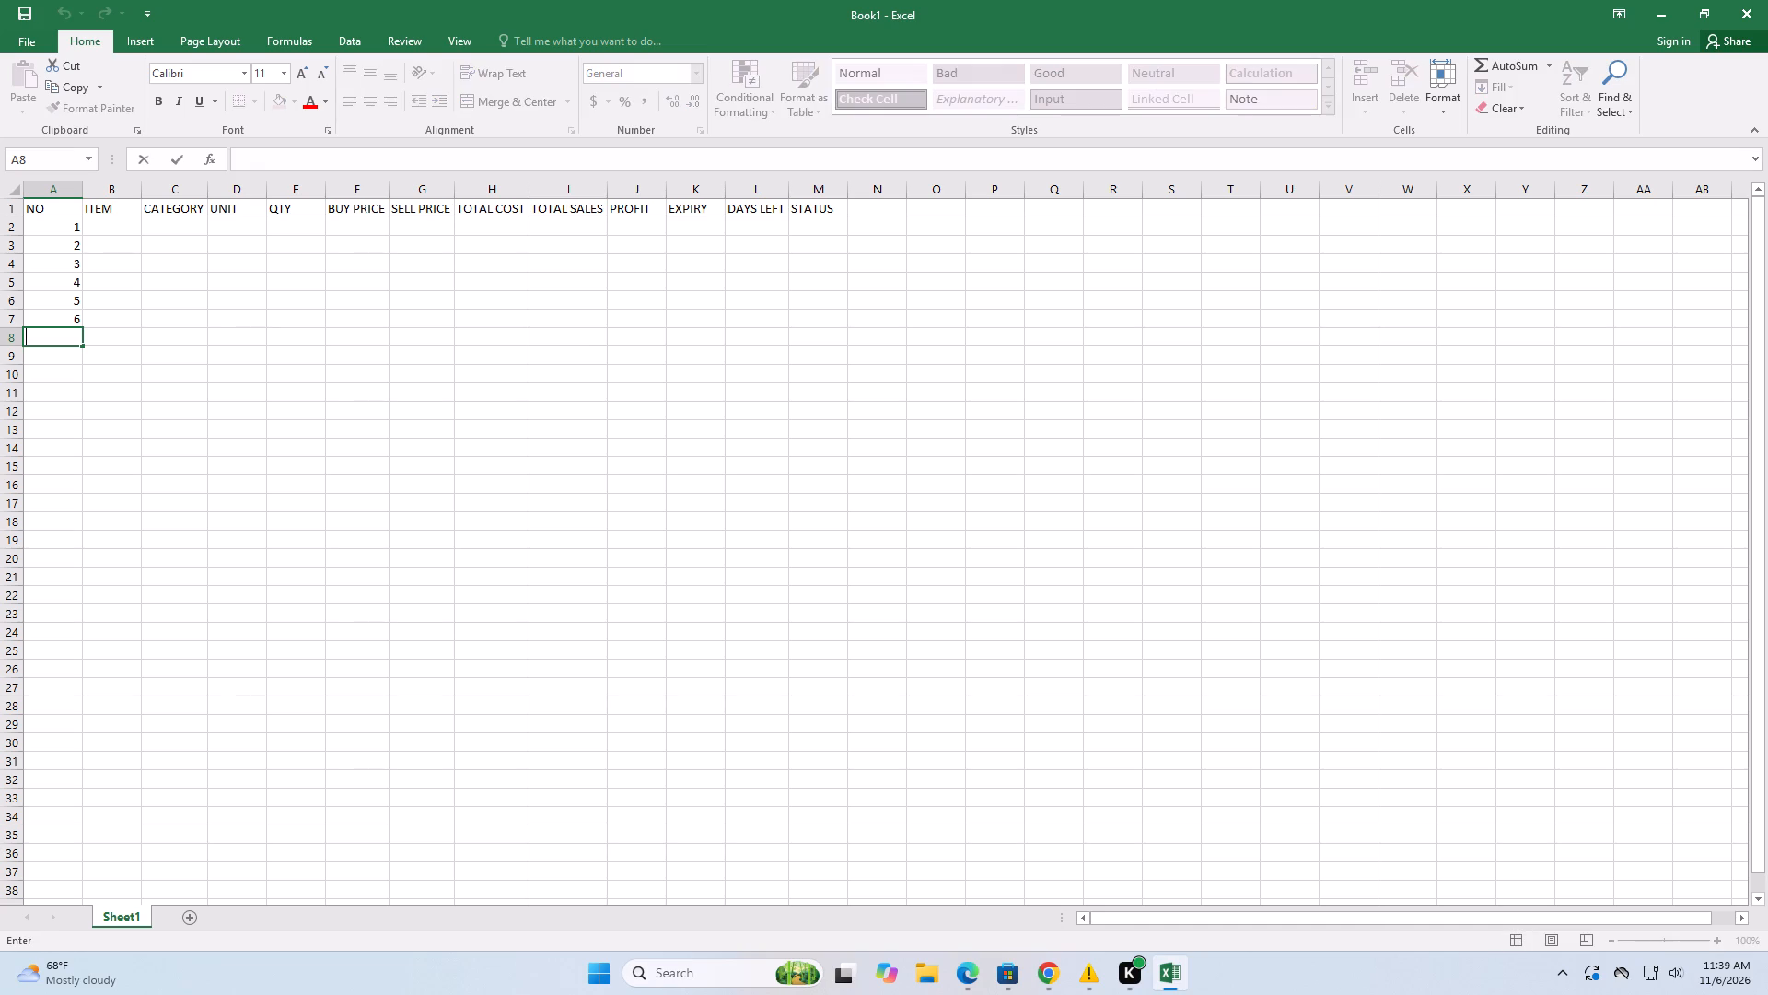
key("7")
left_click(57, 364)
double_click(60, 362)
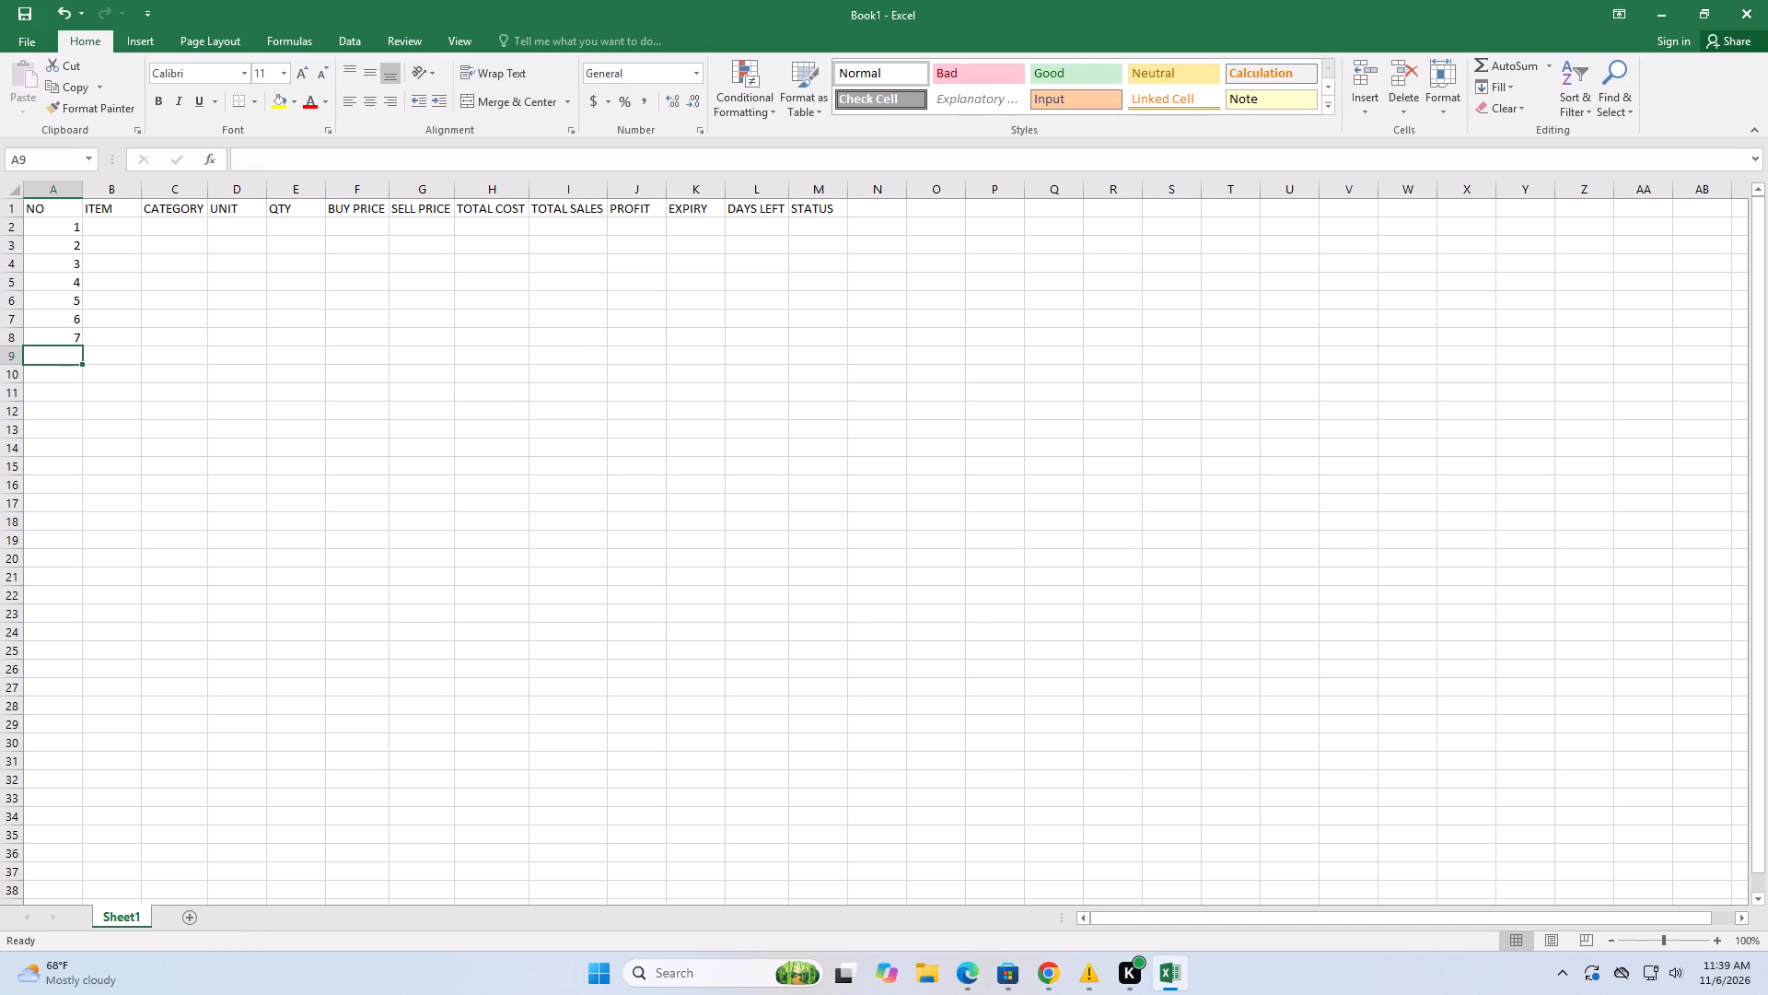
key("8")
key("8")
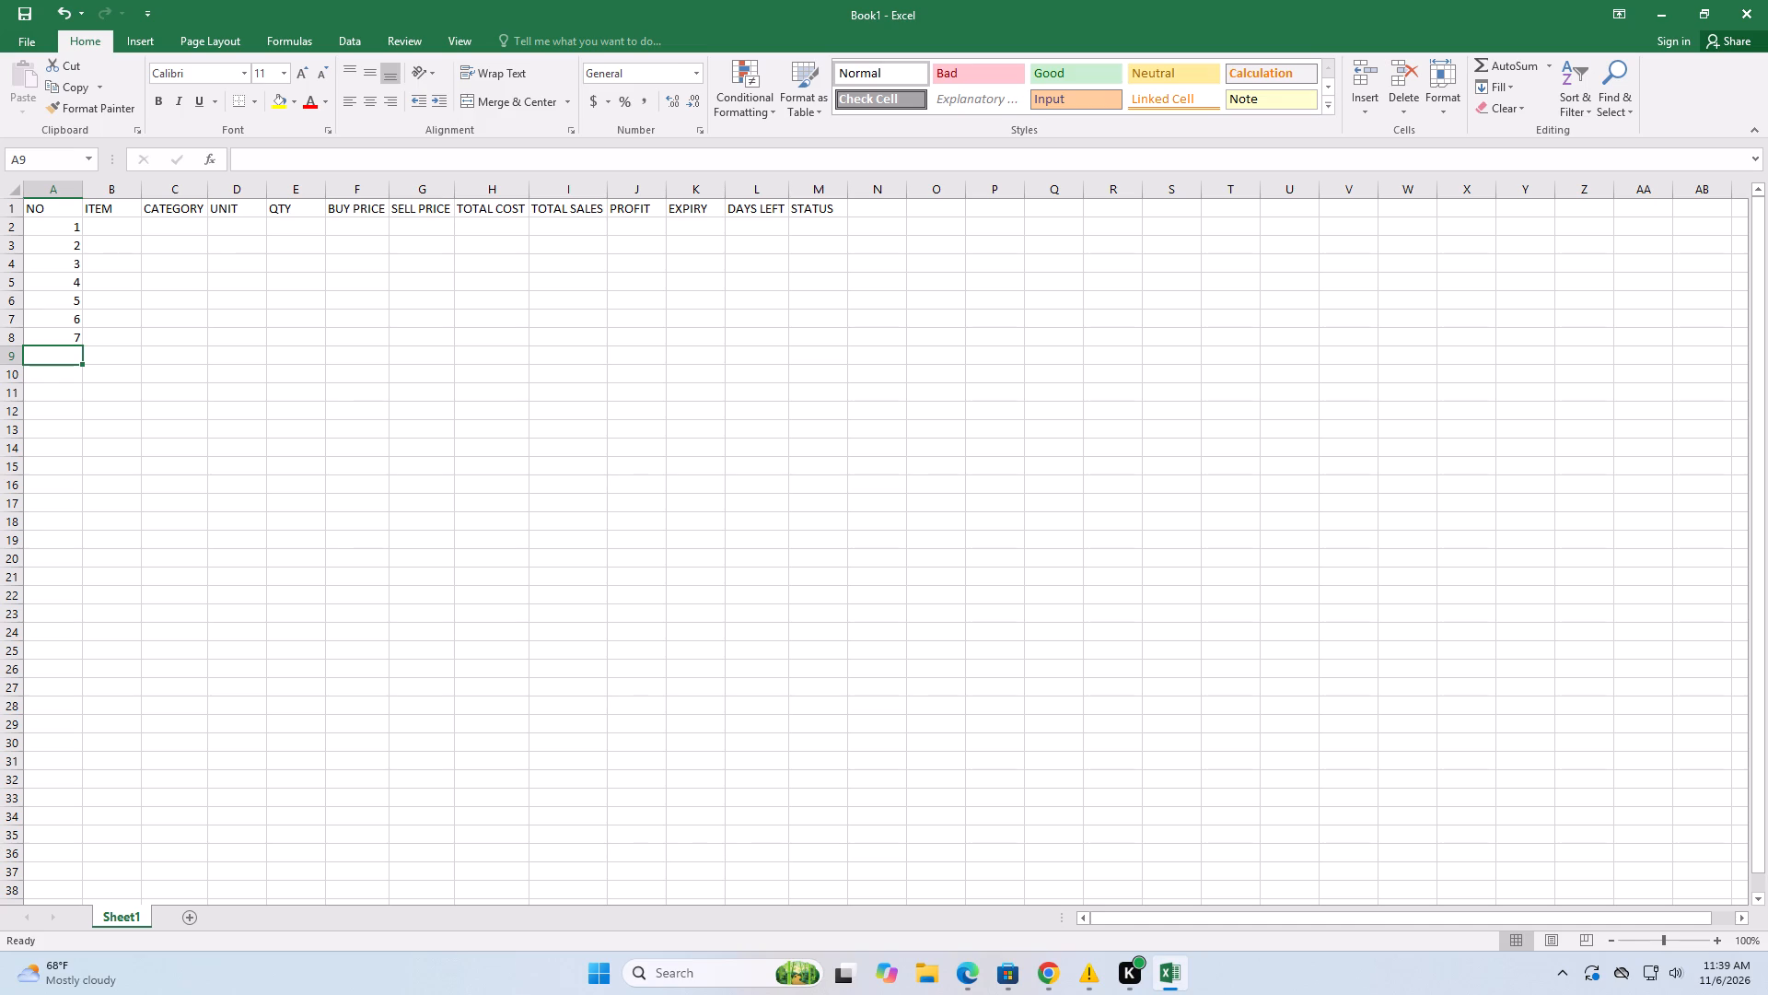
double_click(65, 357)
key("8")
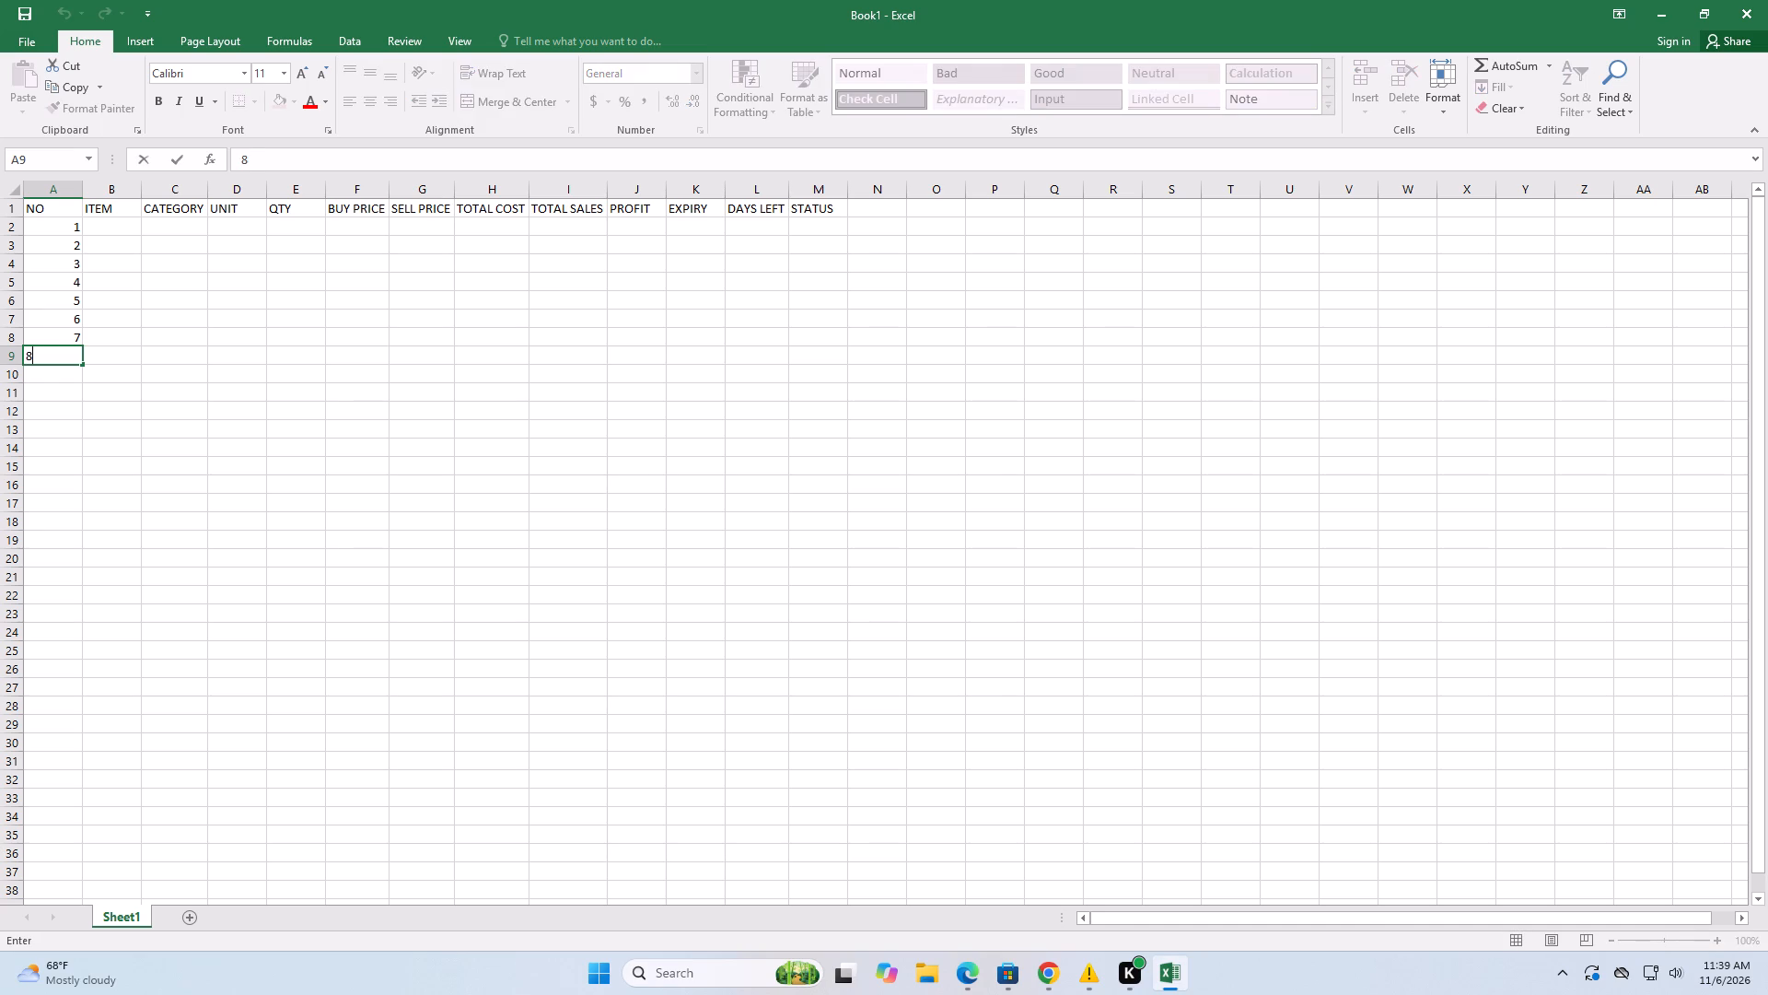
left_click(52, 376)
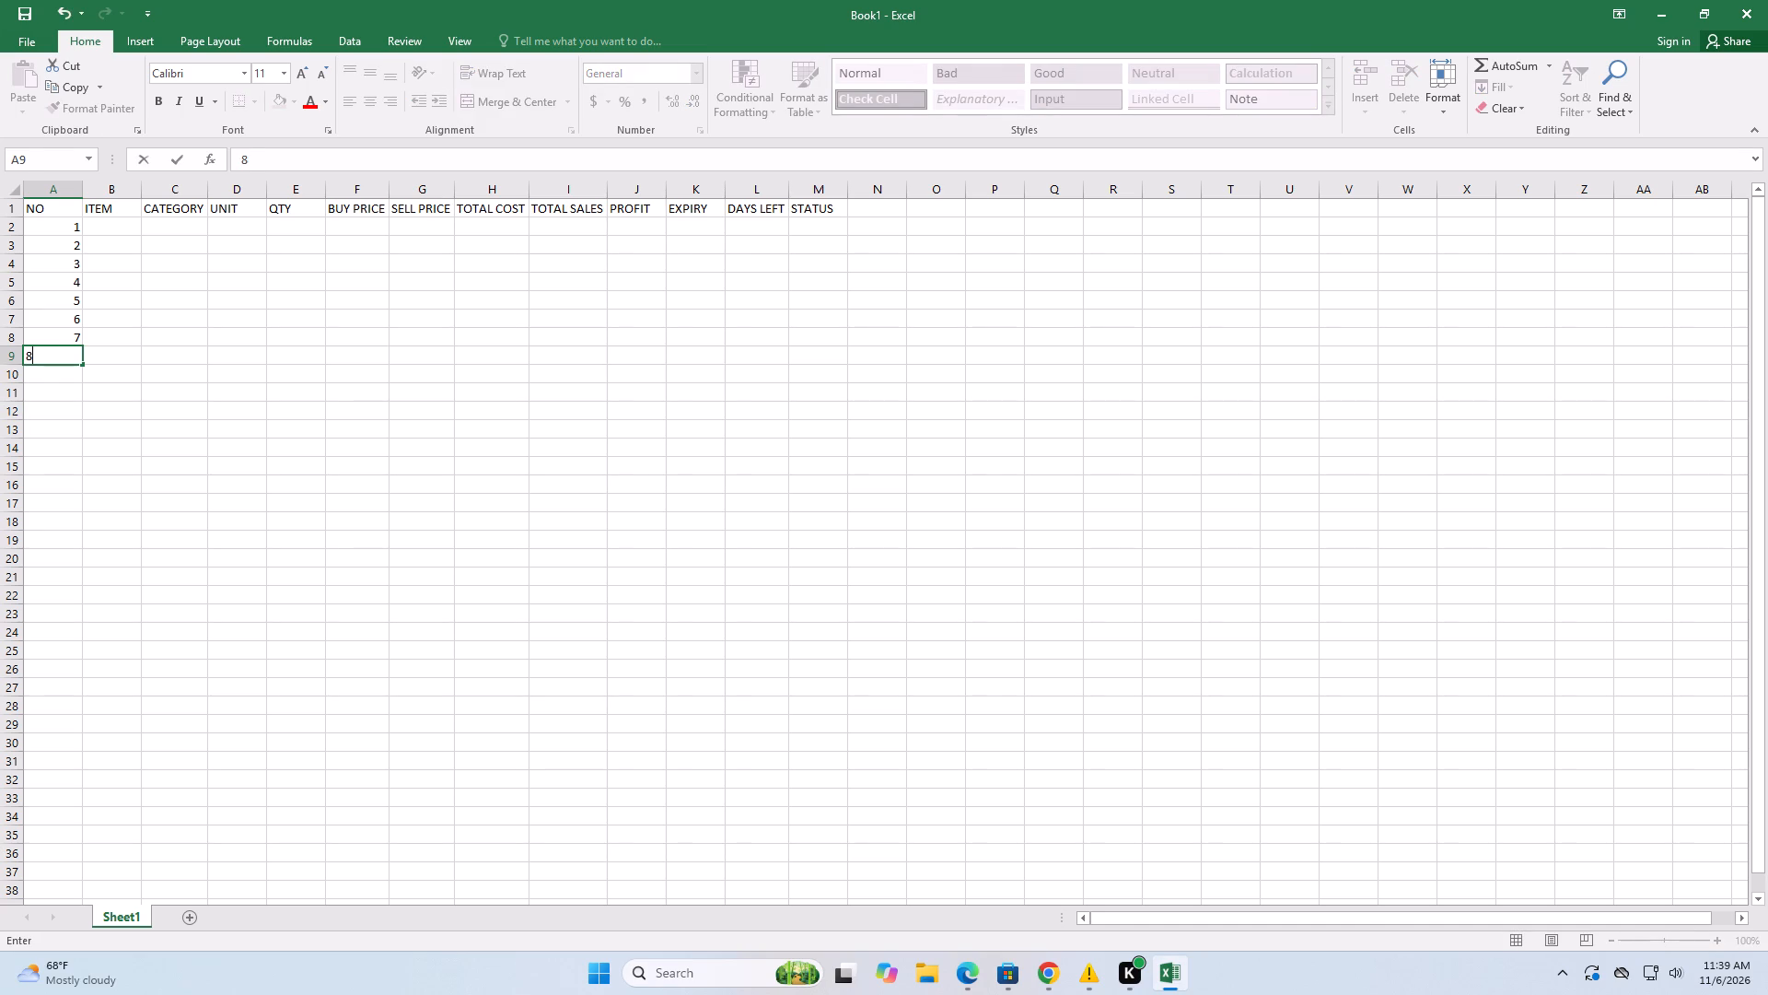
double_click(52, 376)
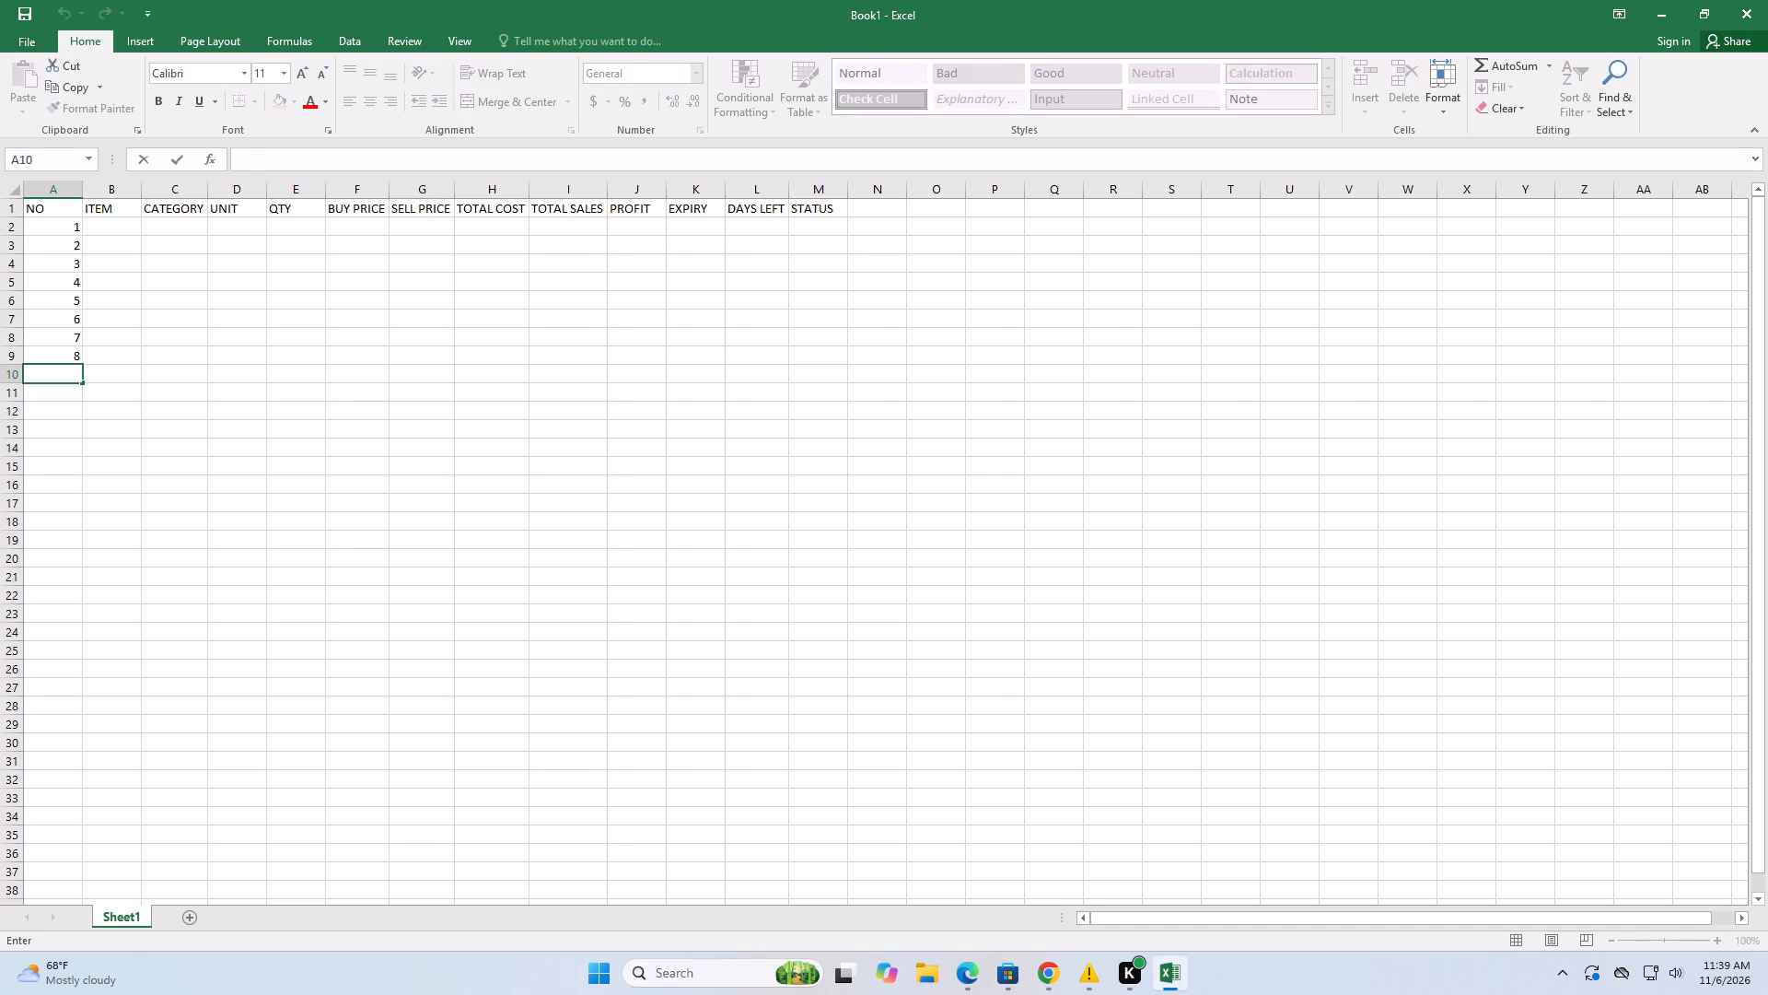
key("9")
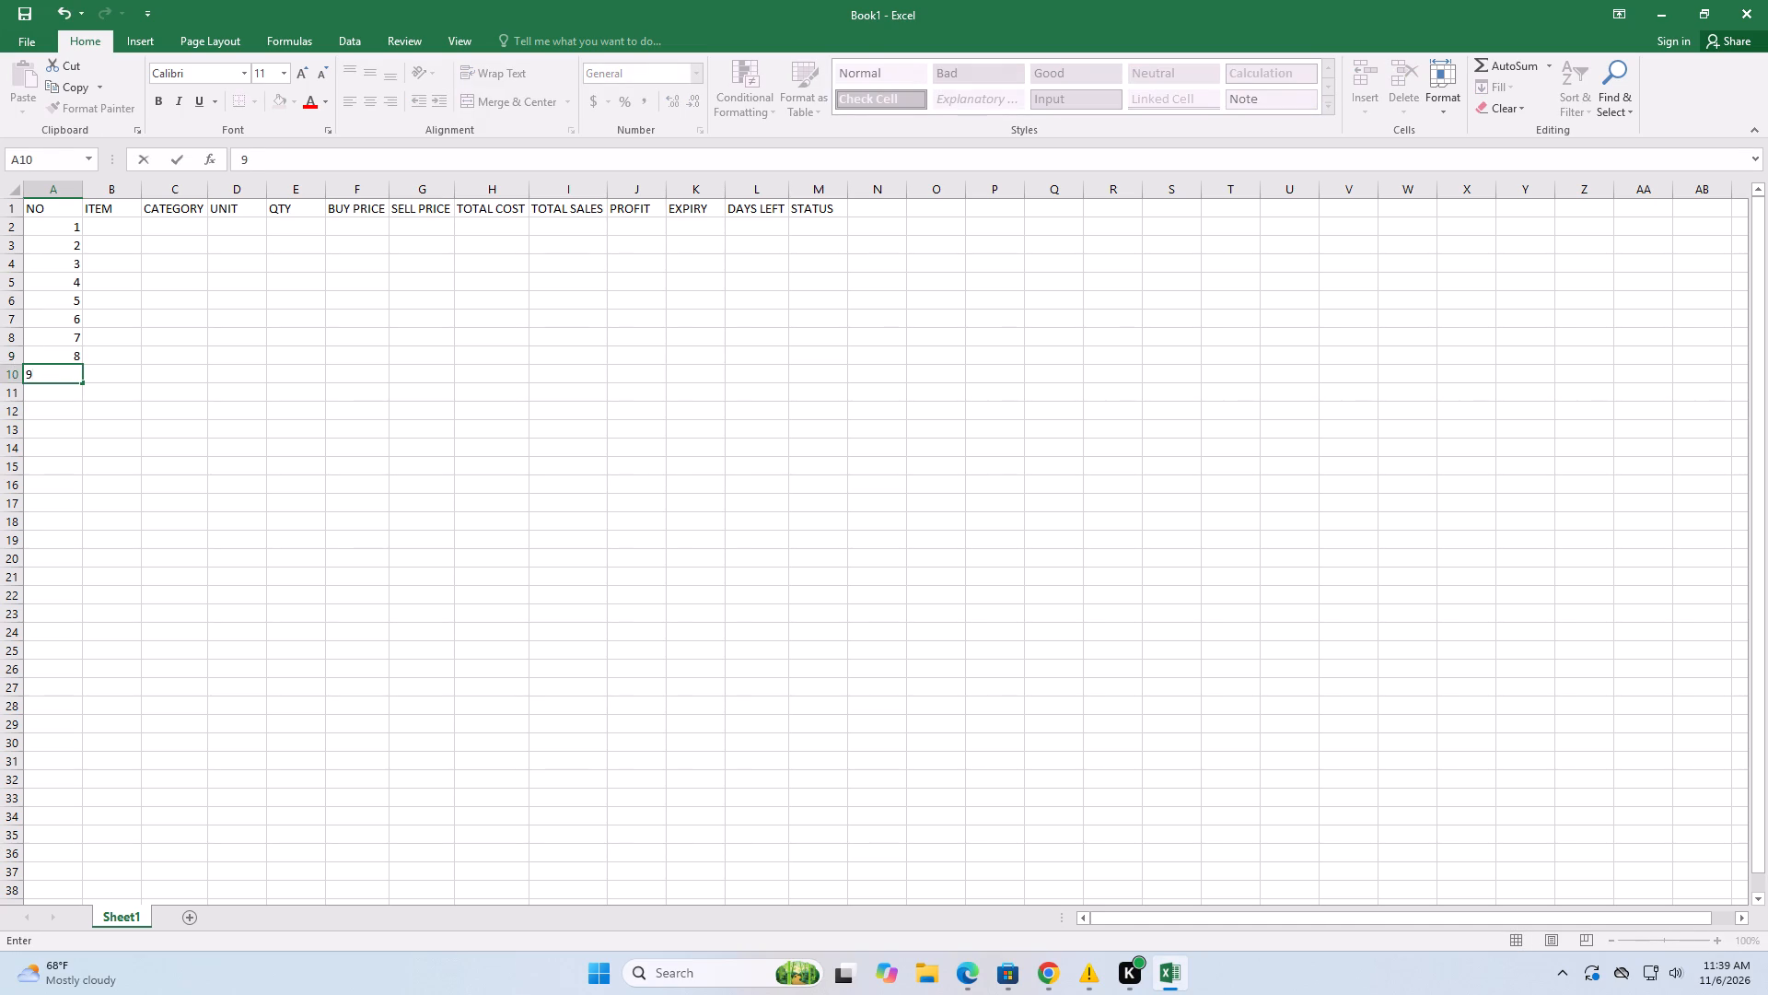
Enter the row numbers 10 and 11 in cells A11 and A12 of the NO column.
left_click(52, 392)
double_click(52, 392)
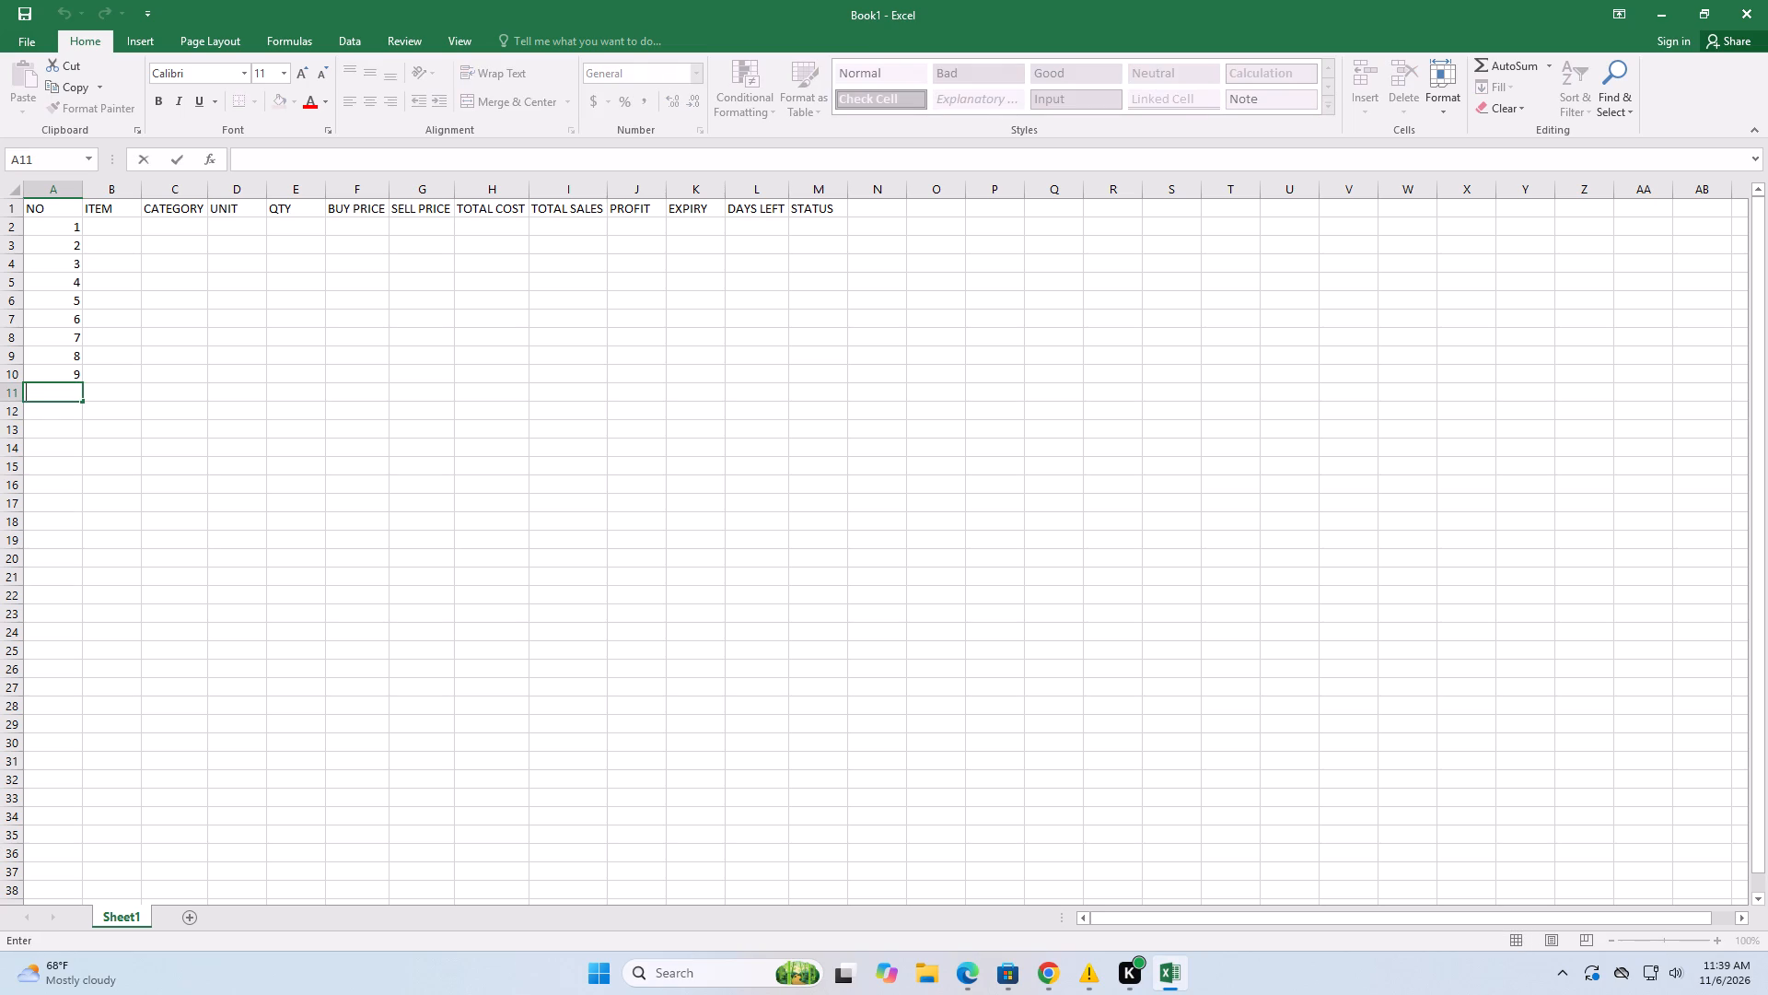
key("1")
key("0")
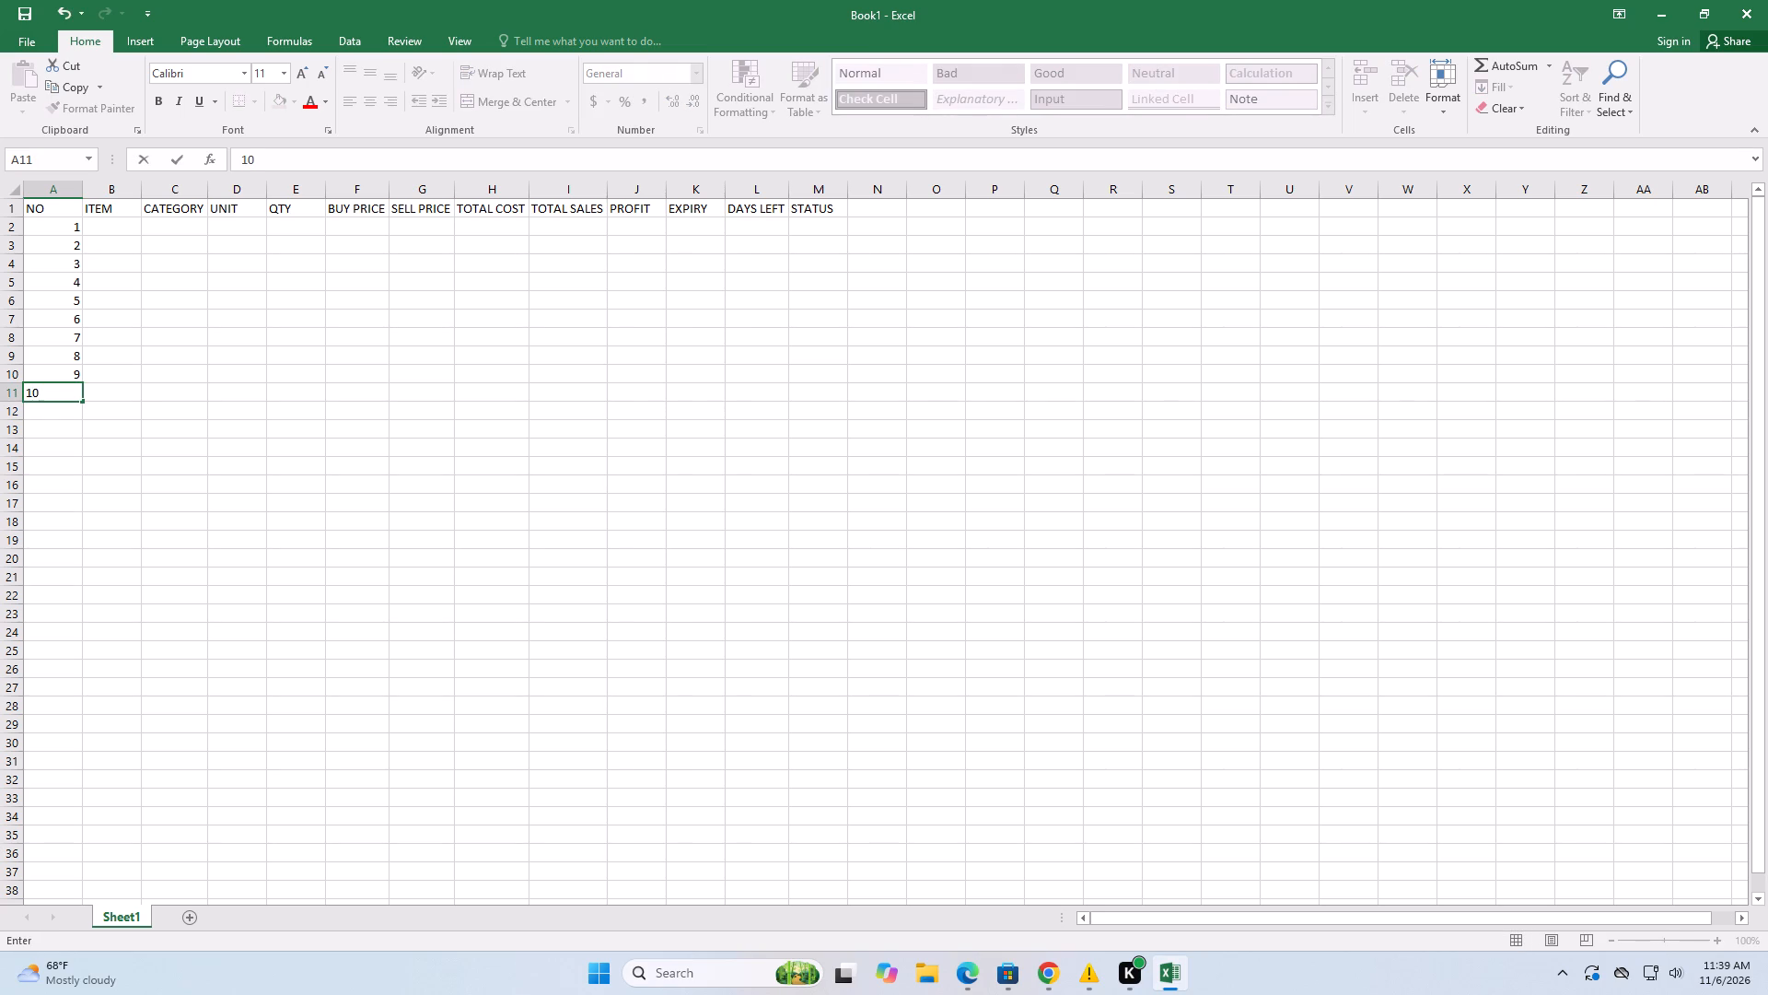
left_click(61, 419)
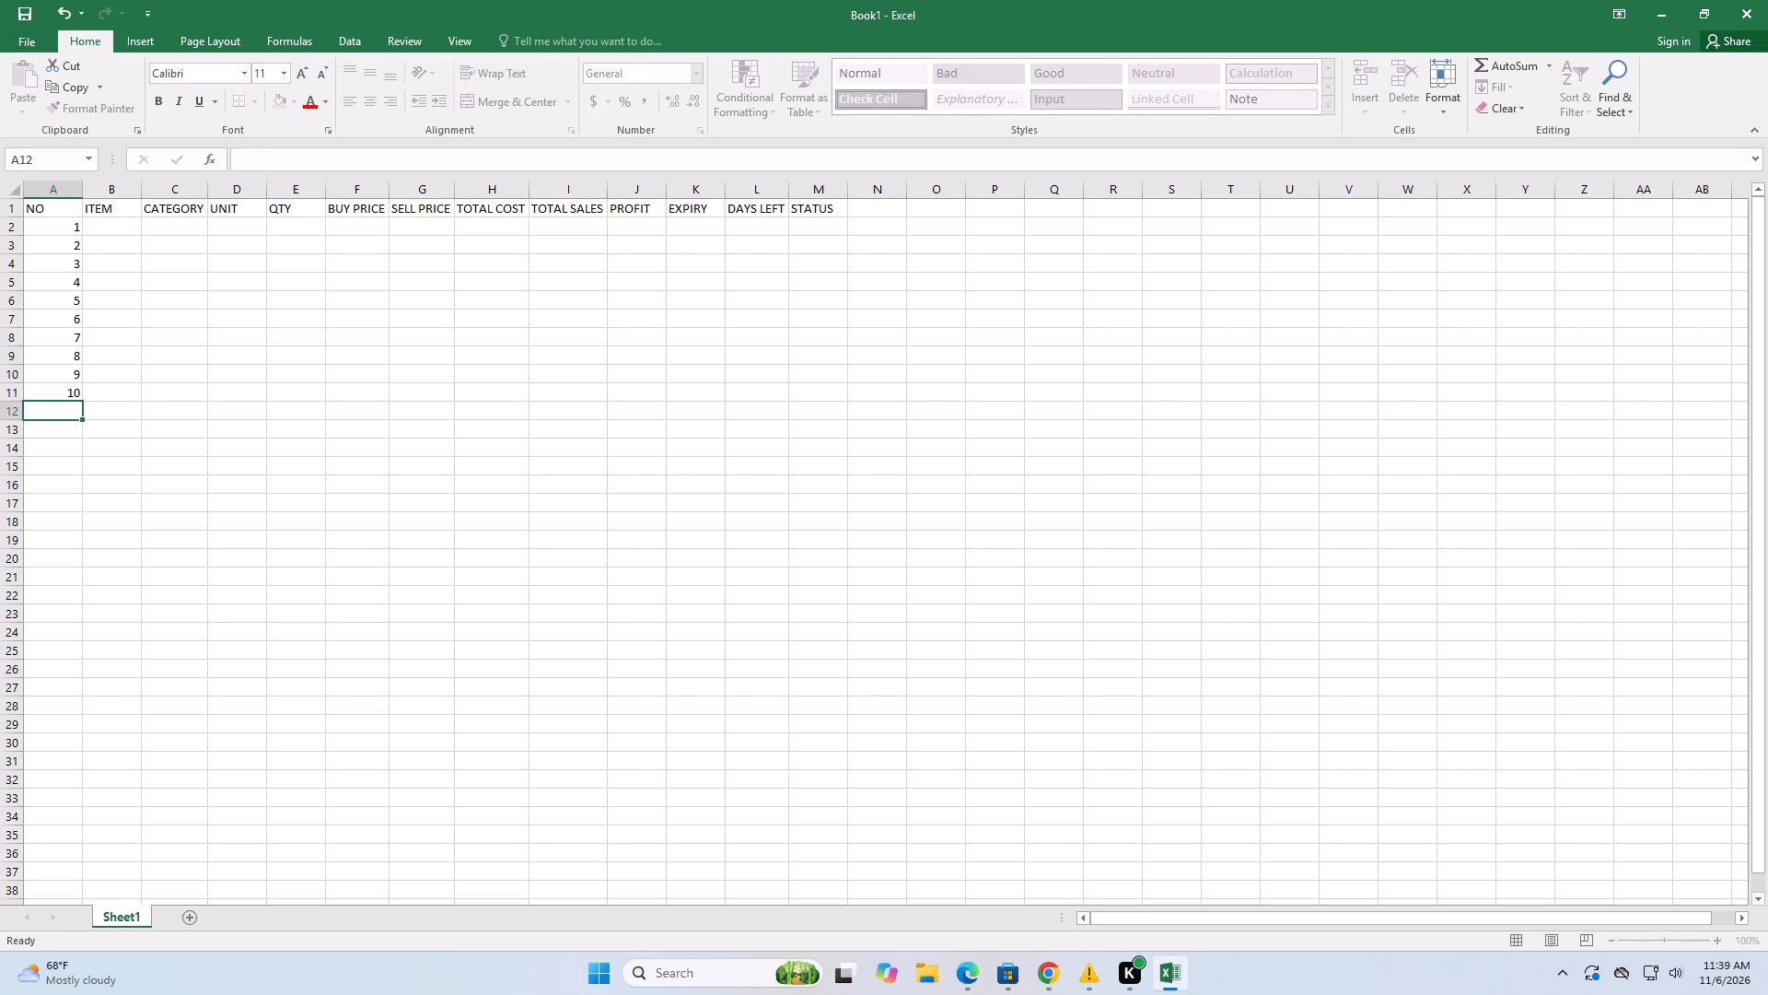
double_click(64, 419)
double_click(61, 410)
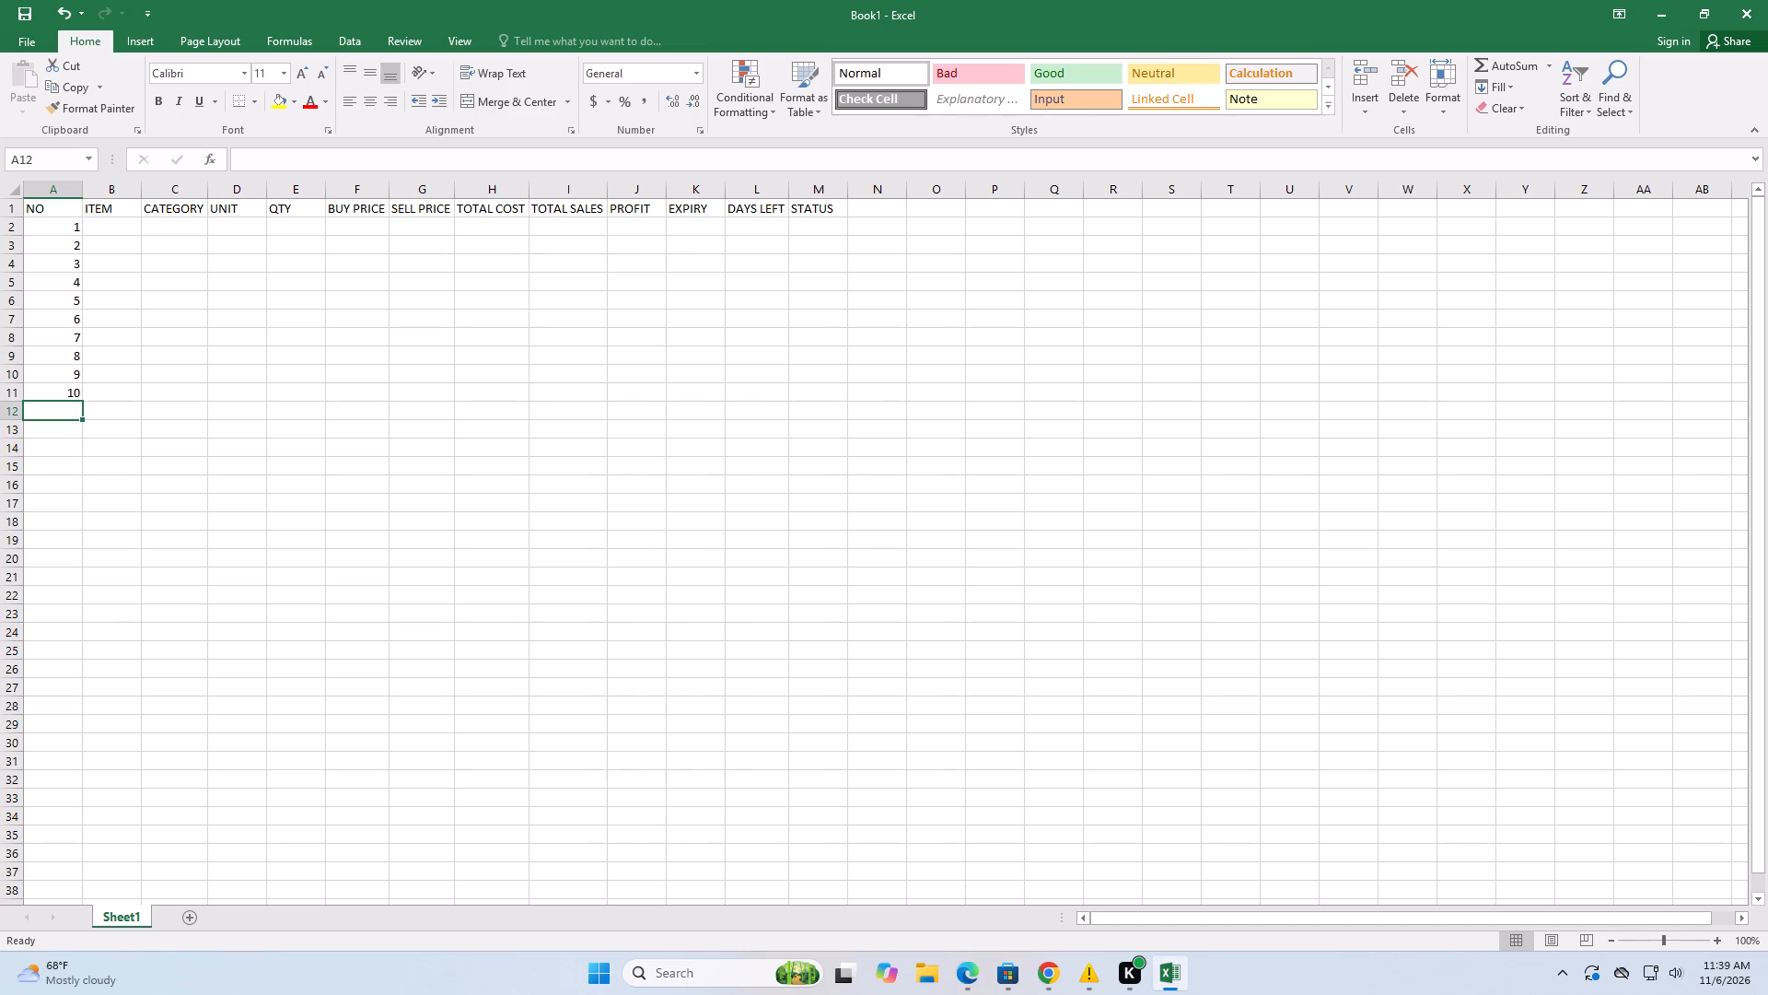
type("11")
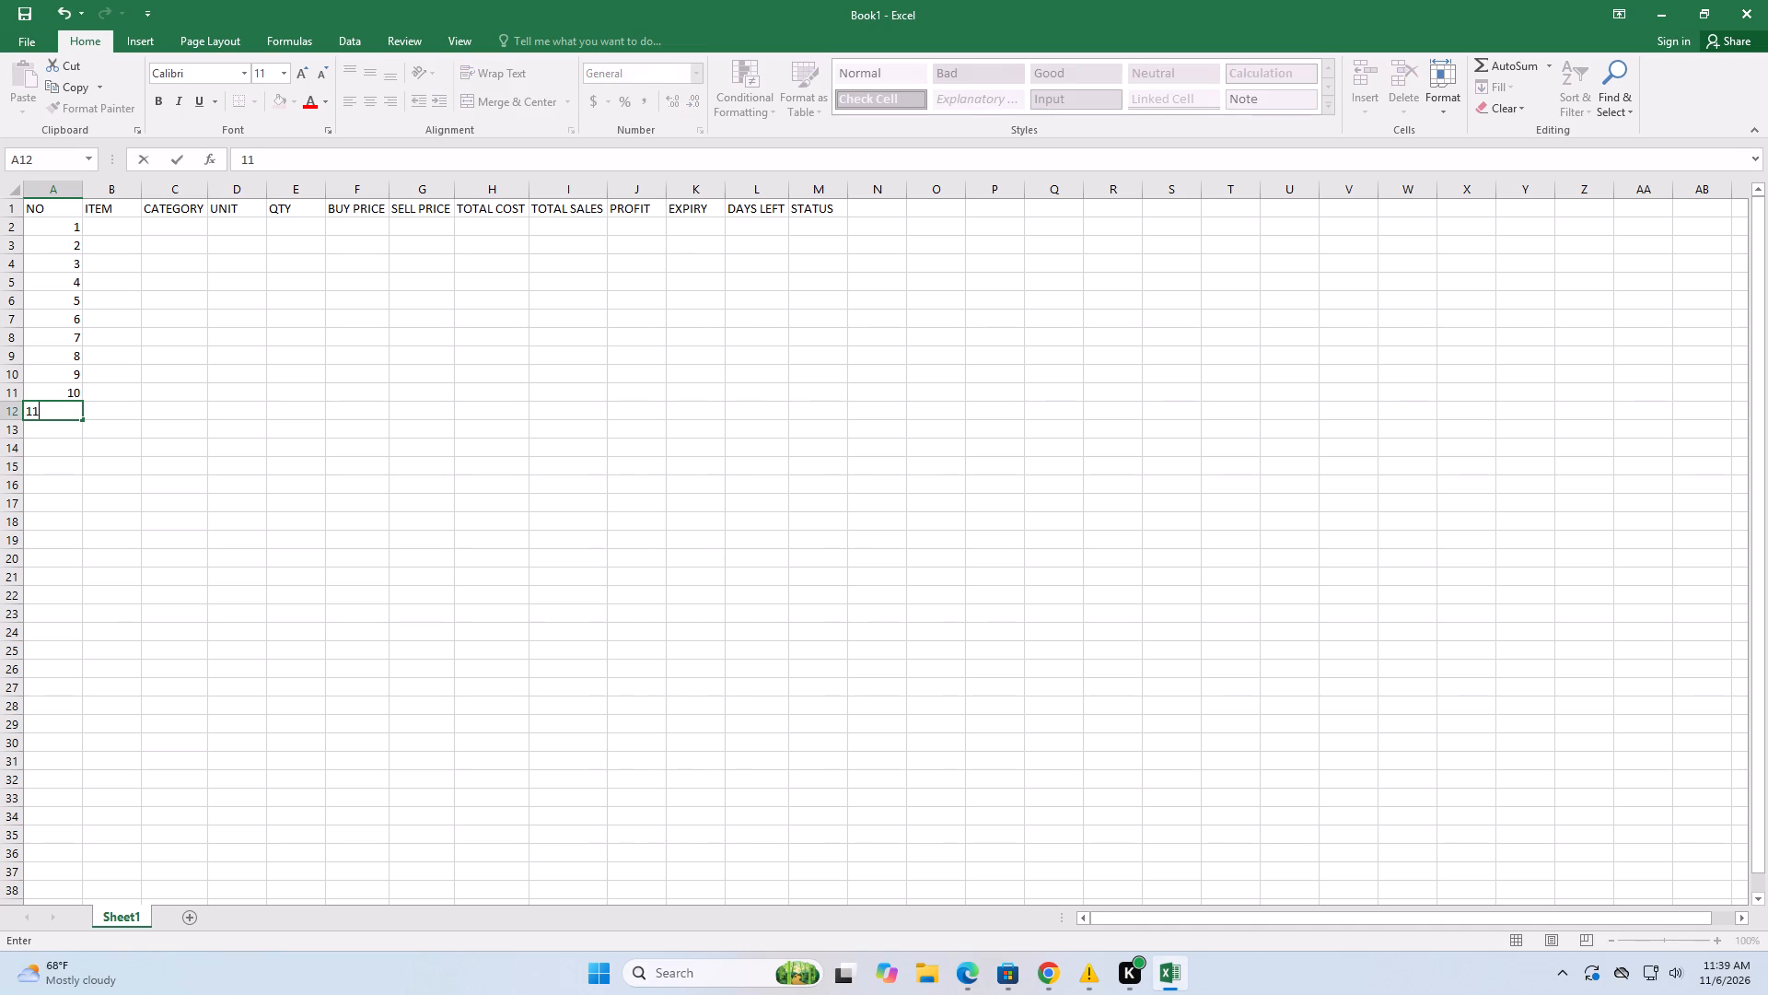
Enter the row number 12 in cell A13 of the NO column.
left_click(77, 437)
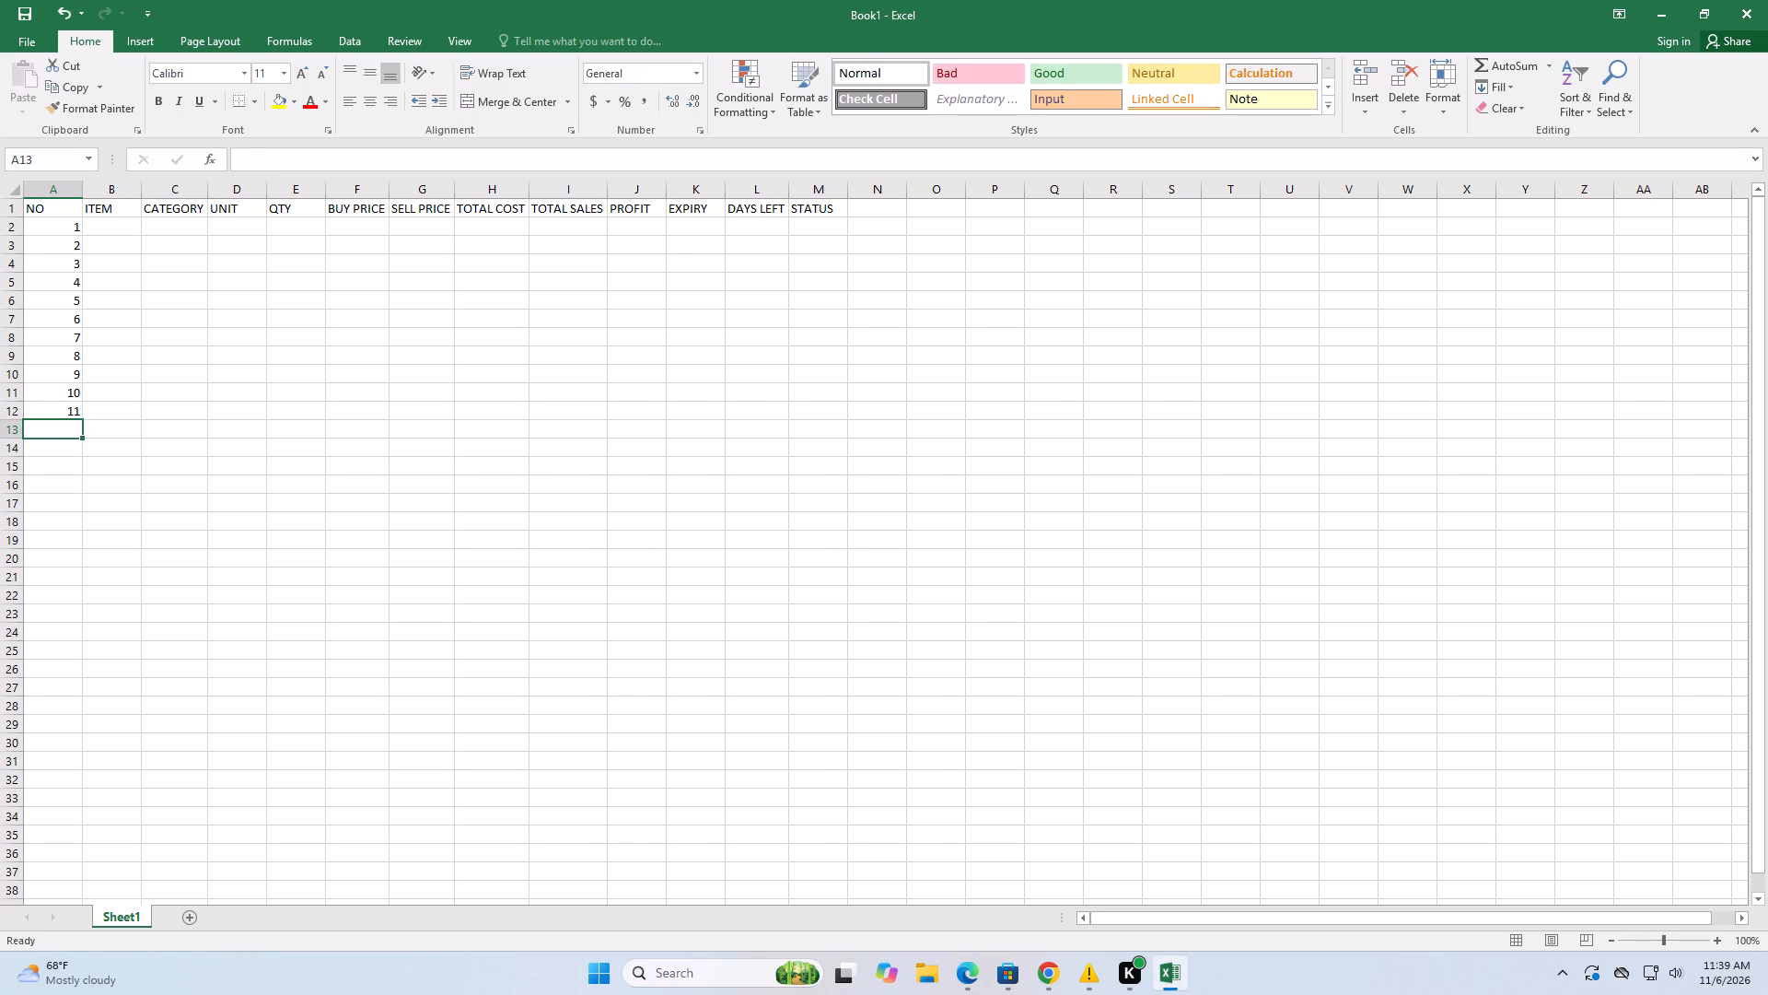
double_click(78, 436)
left_click(51, 433)
left_click_drag(54, 433, 63, 434)
type("12")
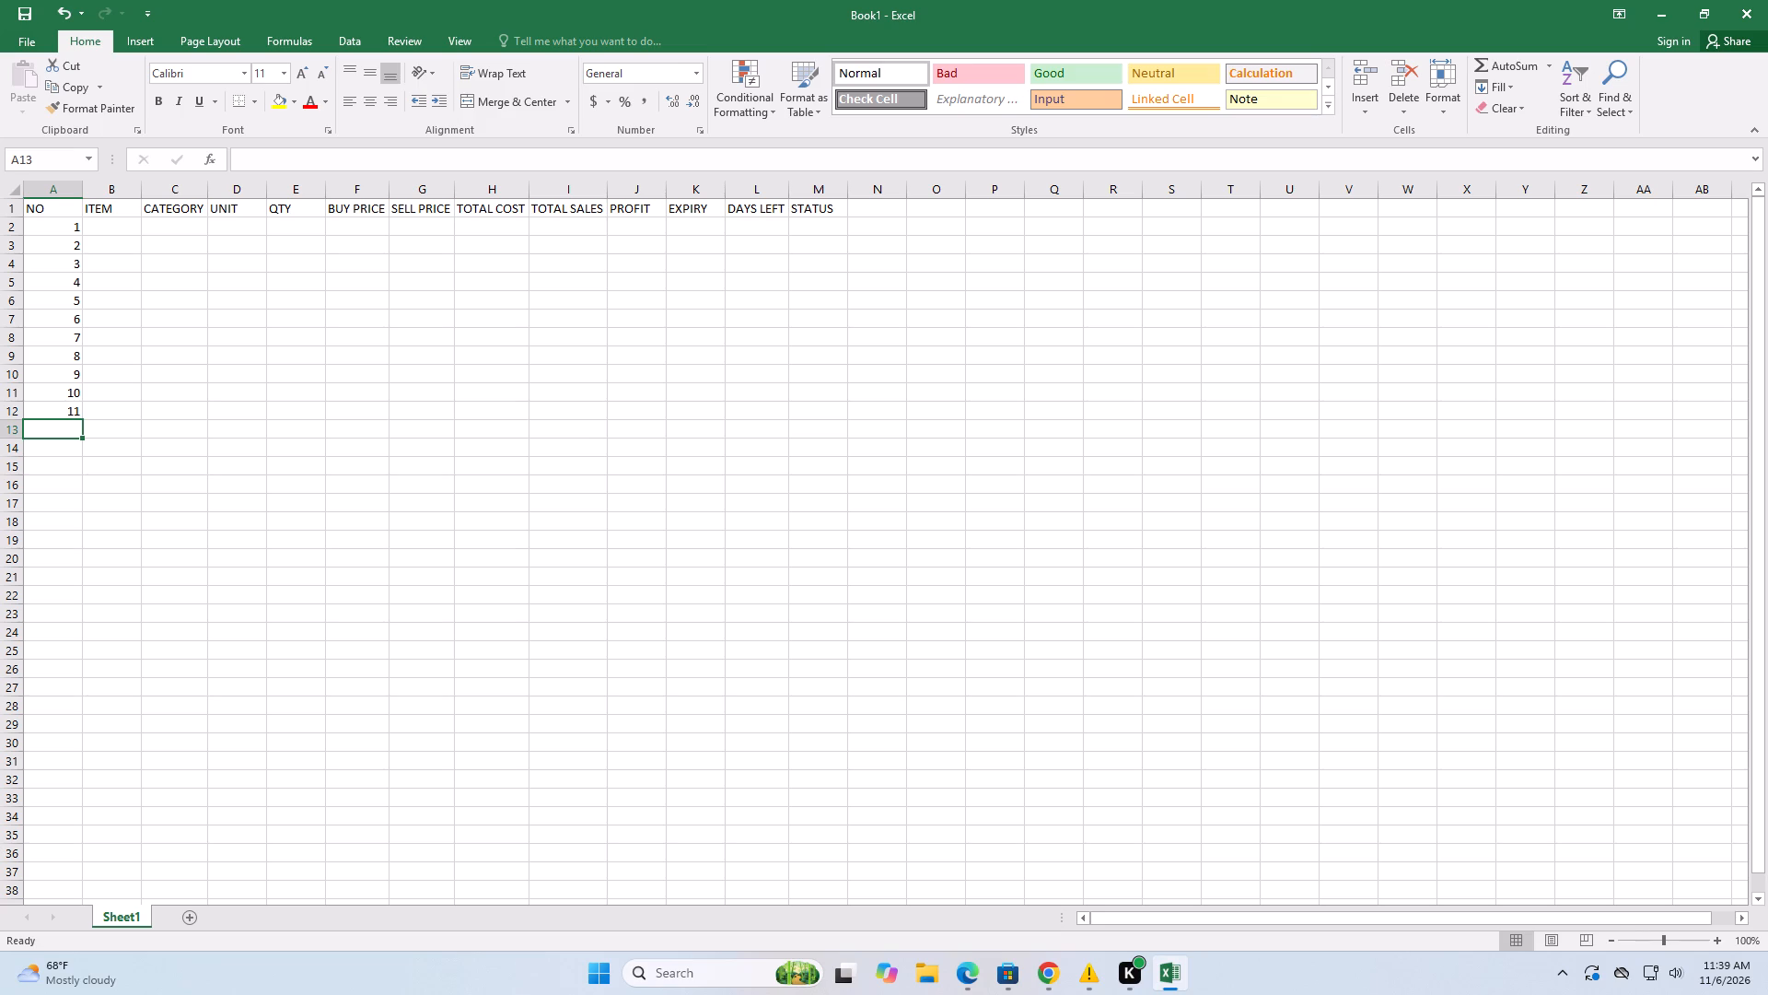
double_click(48, 431)
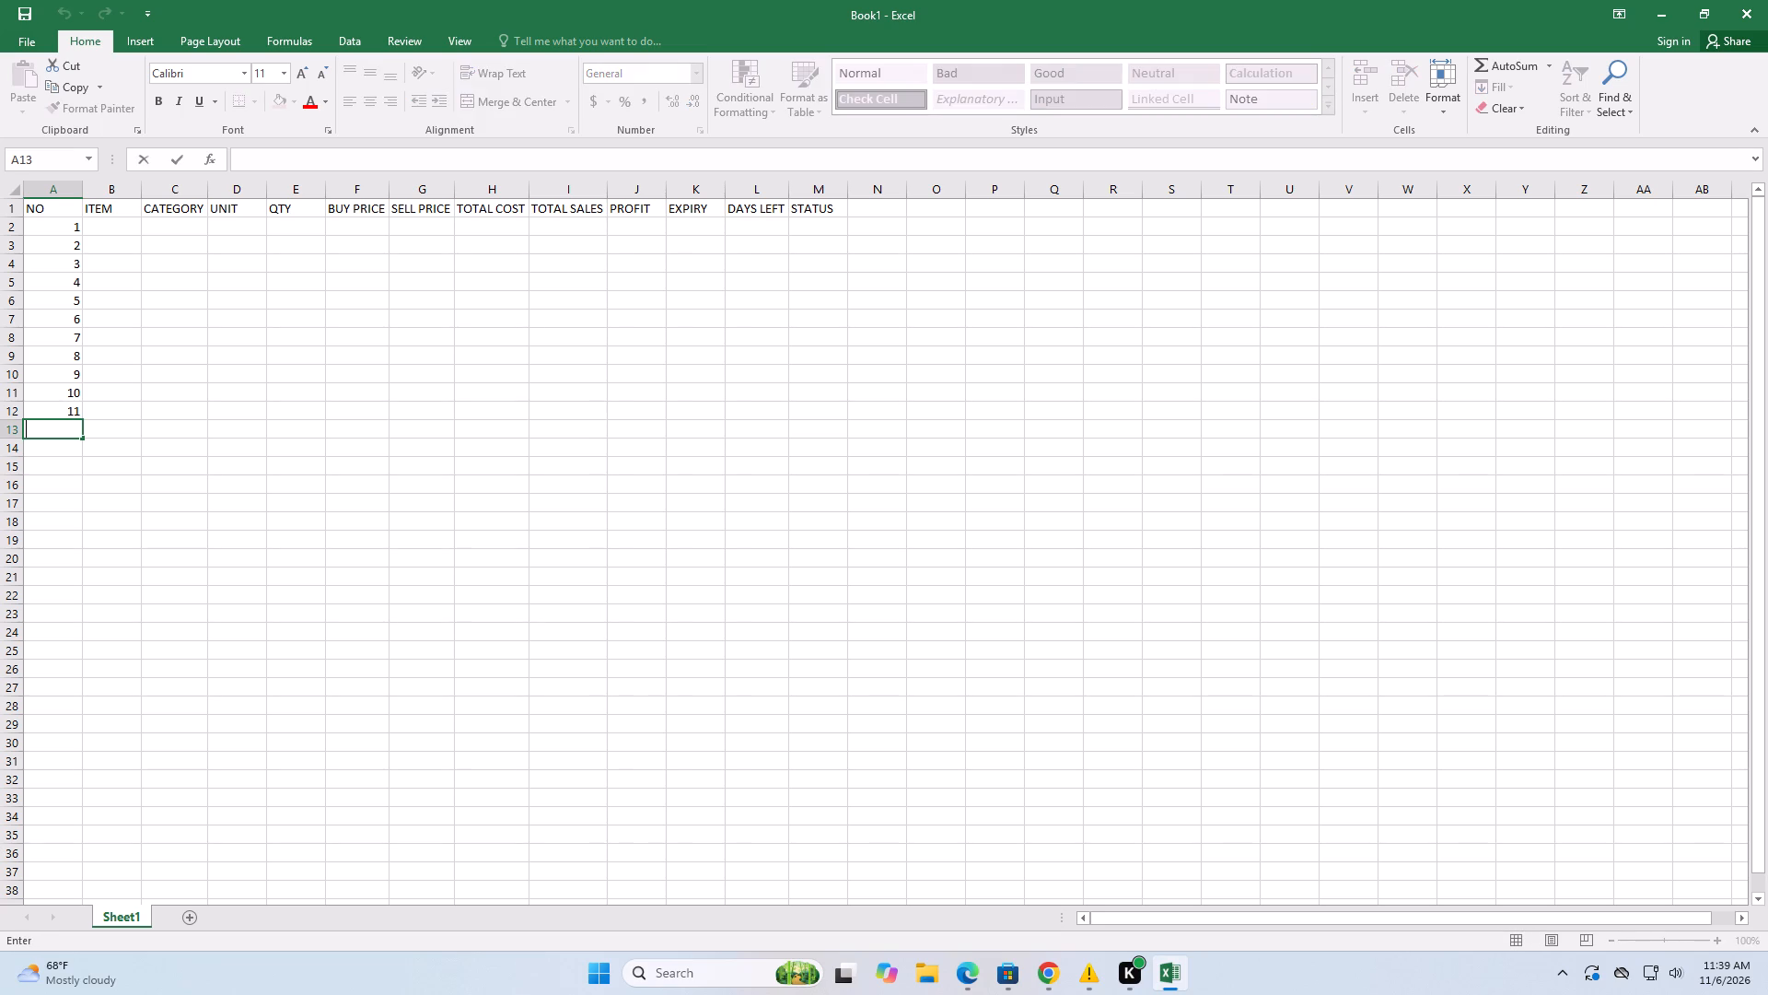
key("BackSpace")
type("12")
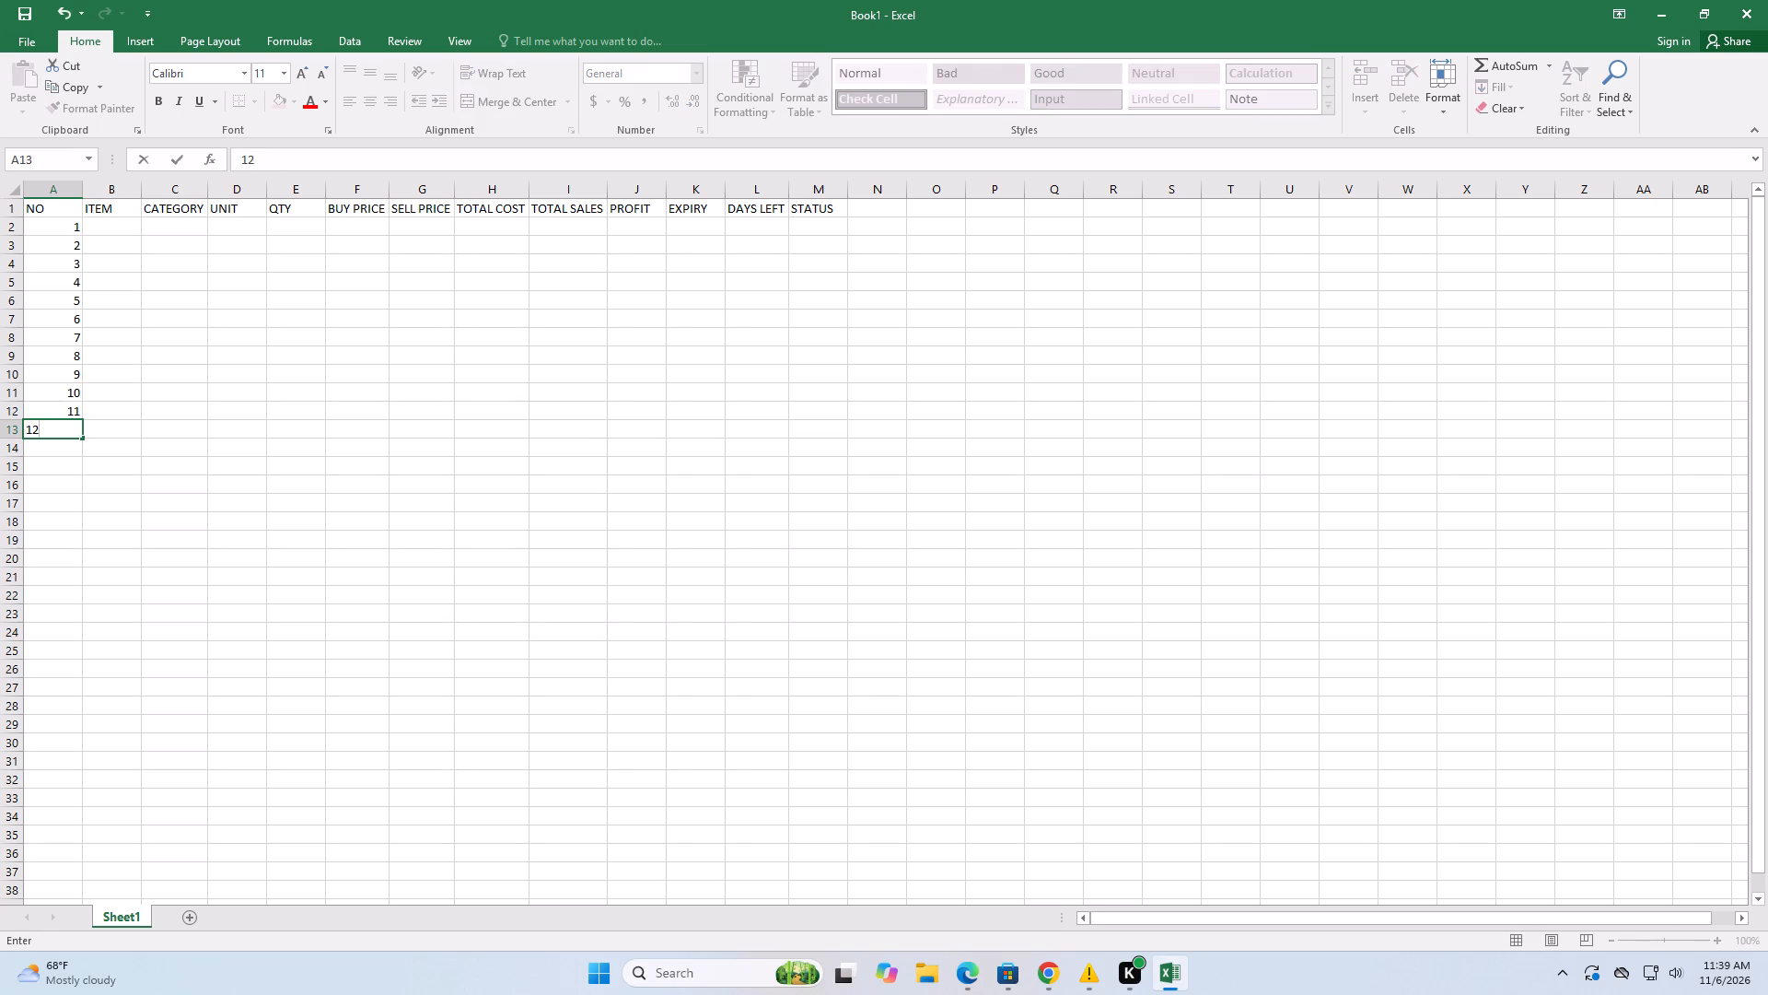
Enter the row numbers 13 and 14 in cells A14 and A15 of the NO column.
left_click(51, 448)
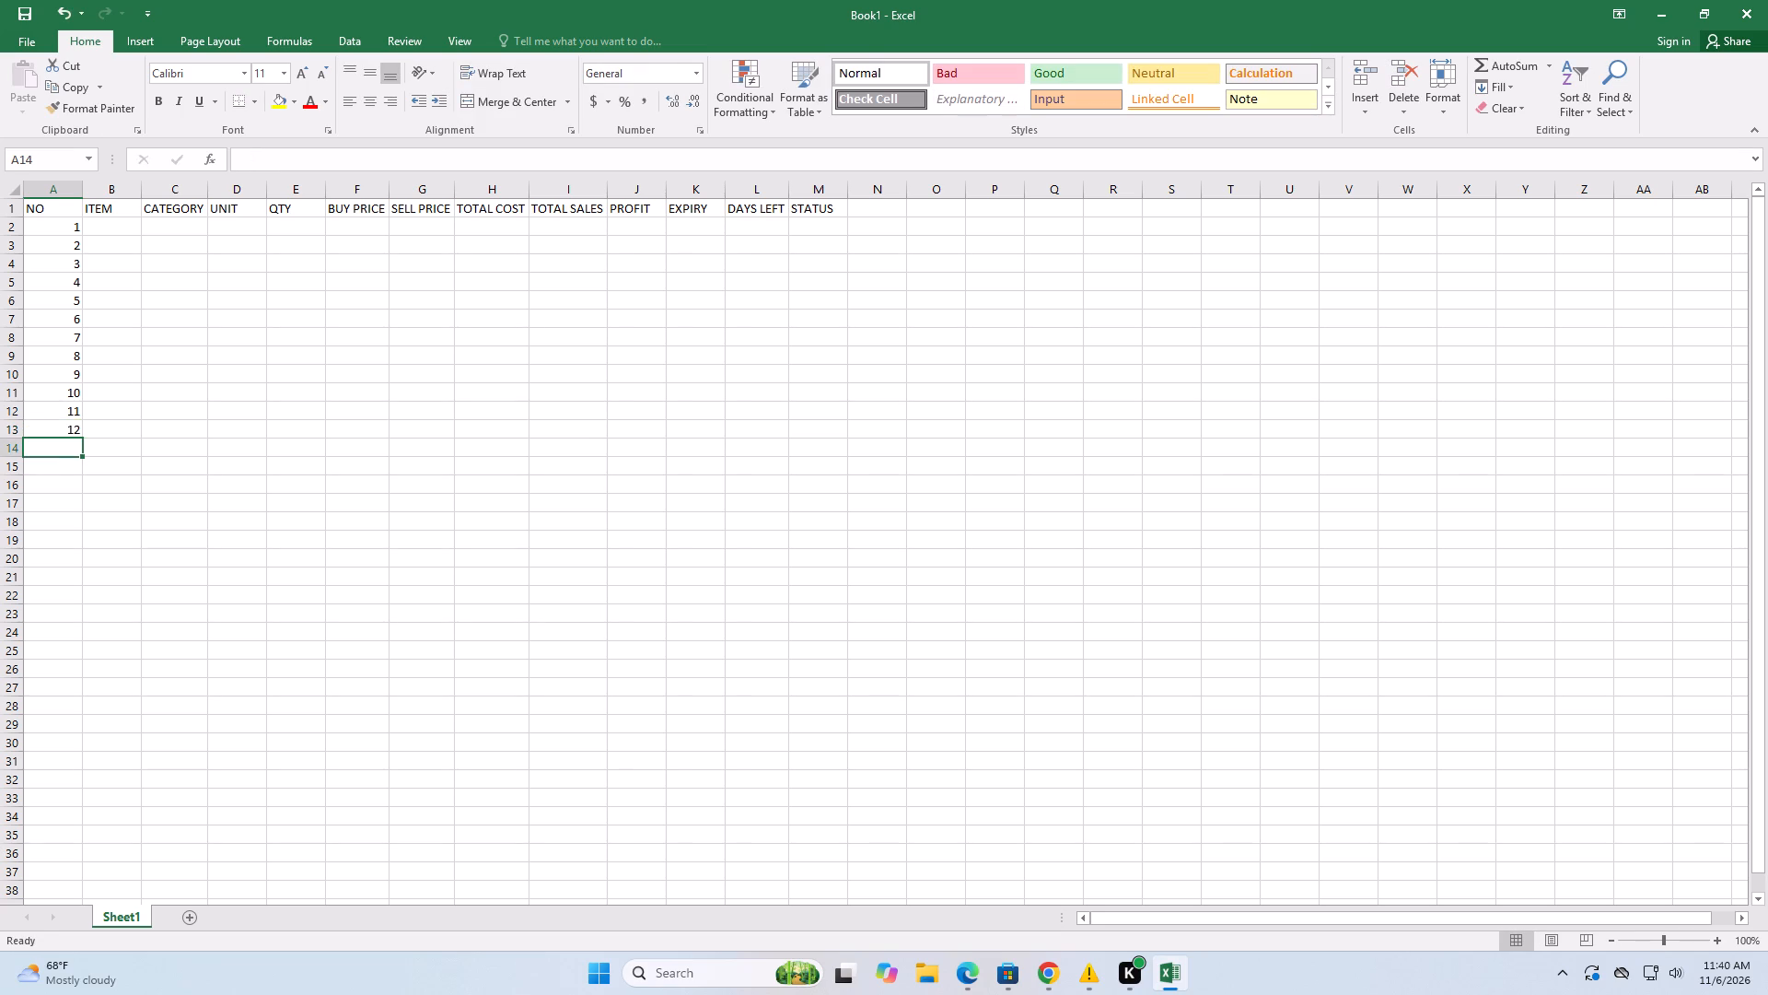
double_click(57, 447)
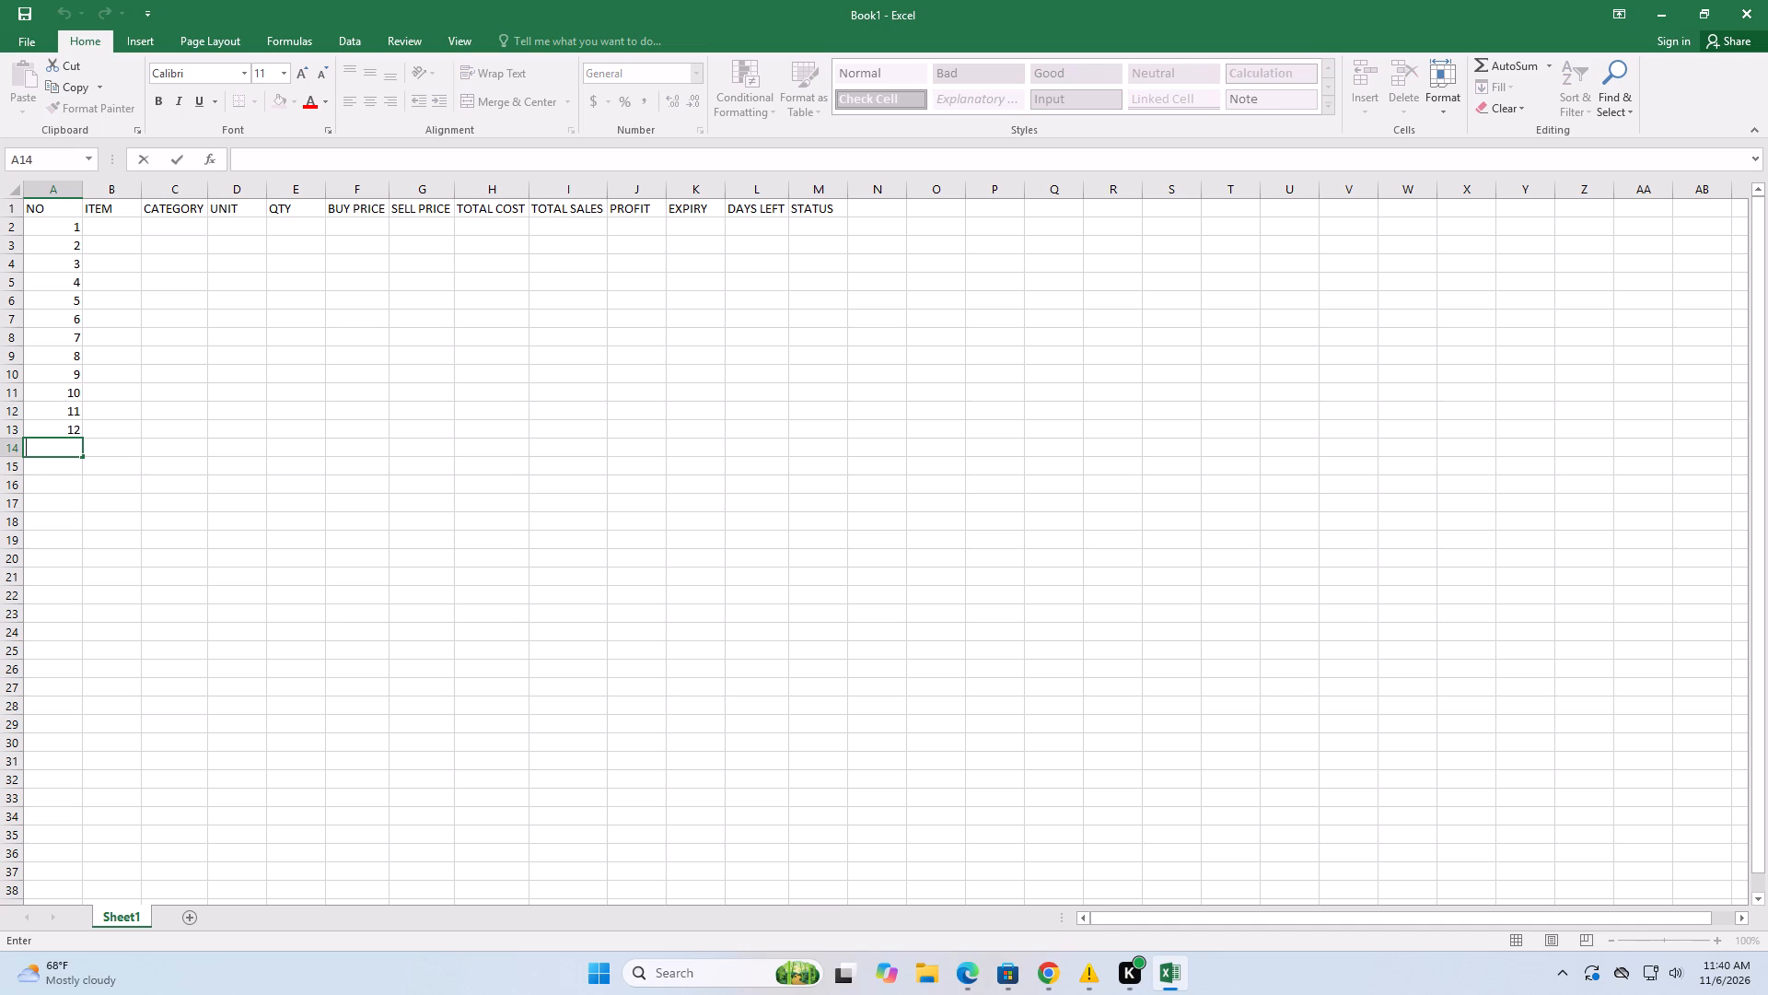
key("1")
key("3")
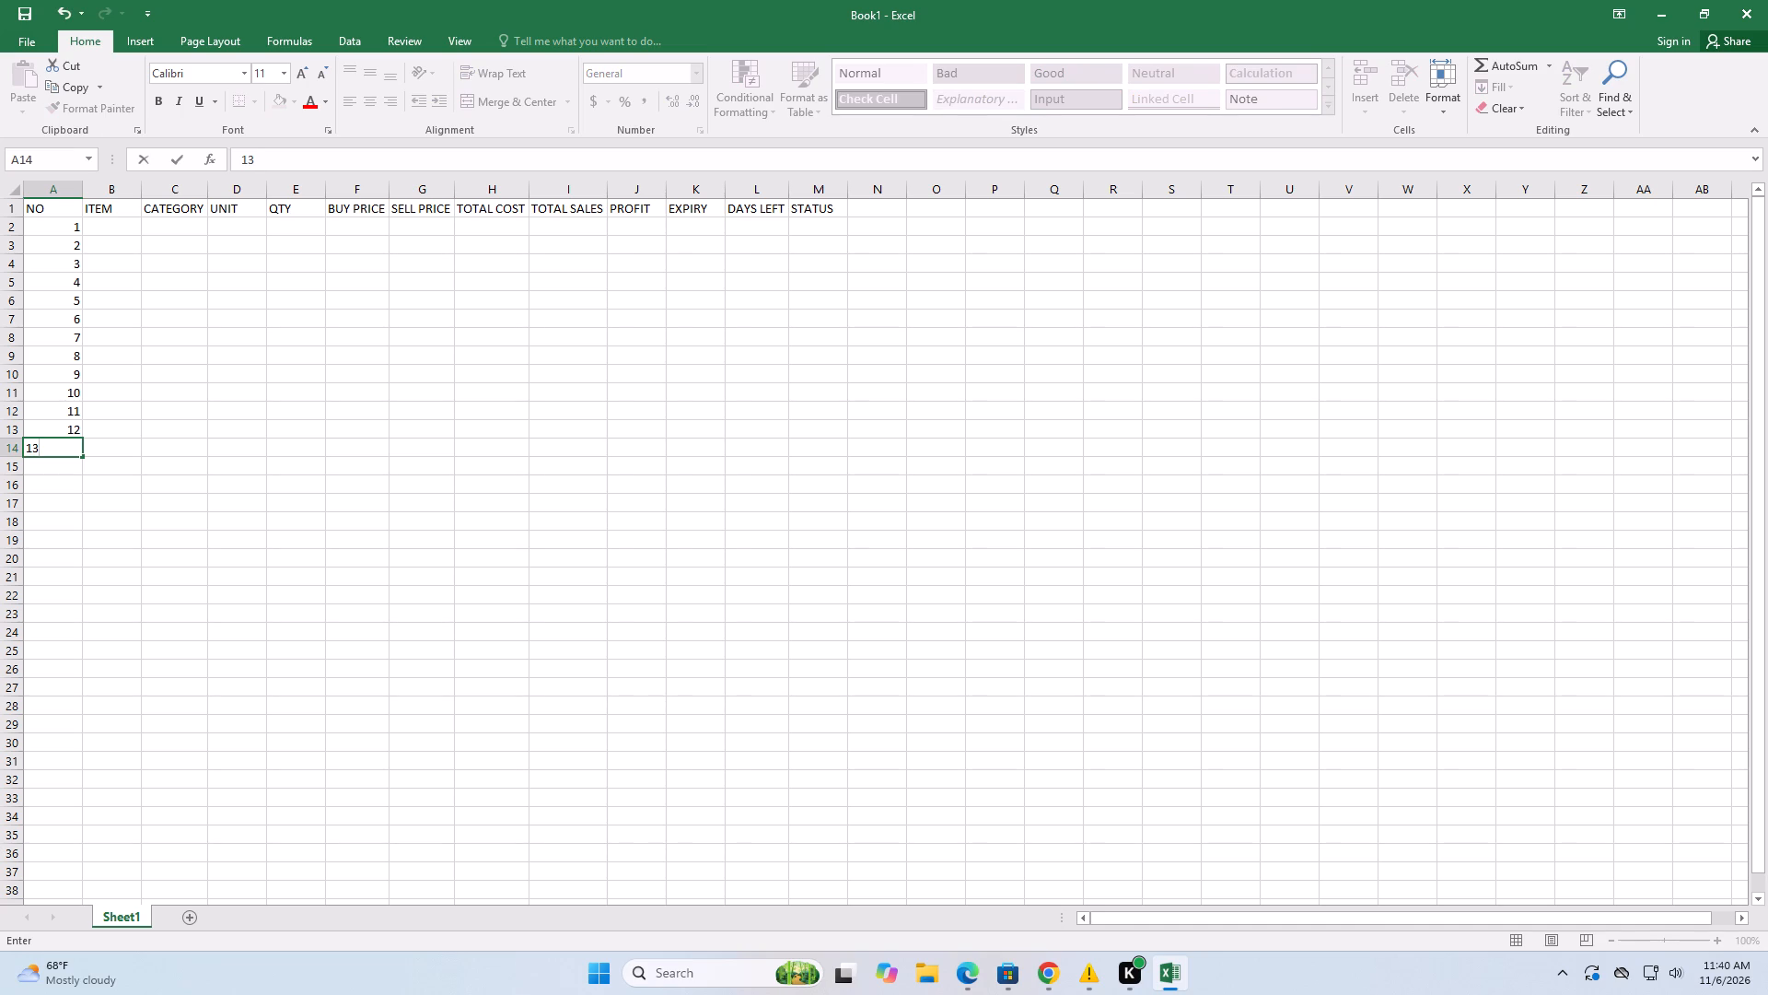
left_click(47, 460)
left_click(47, 460)
left_click(47, 464)
type("14")
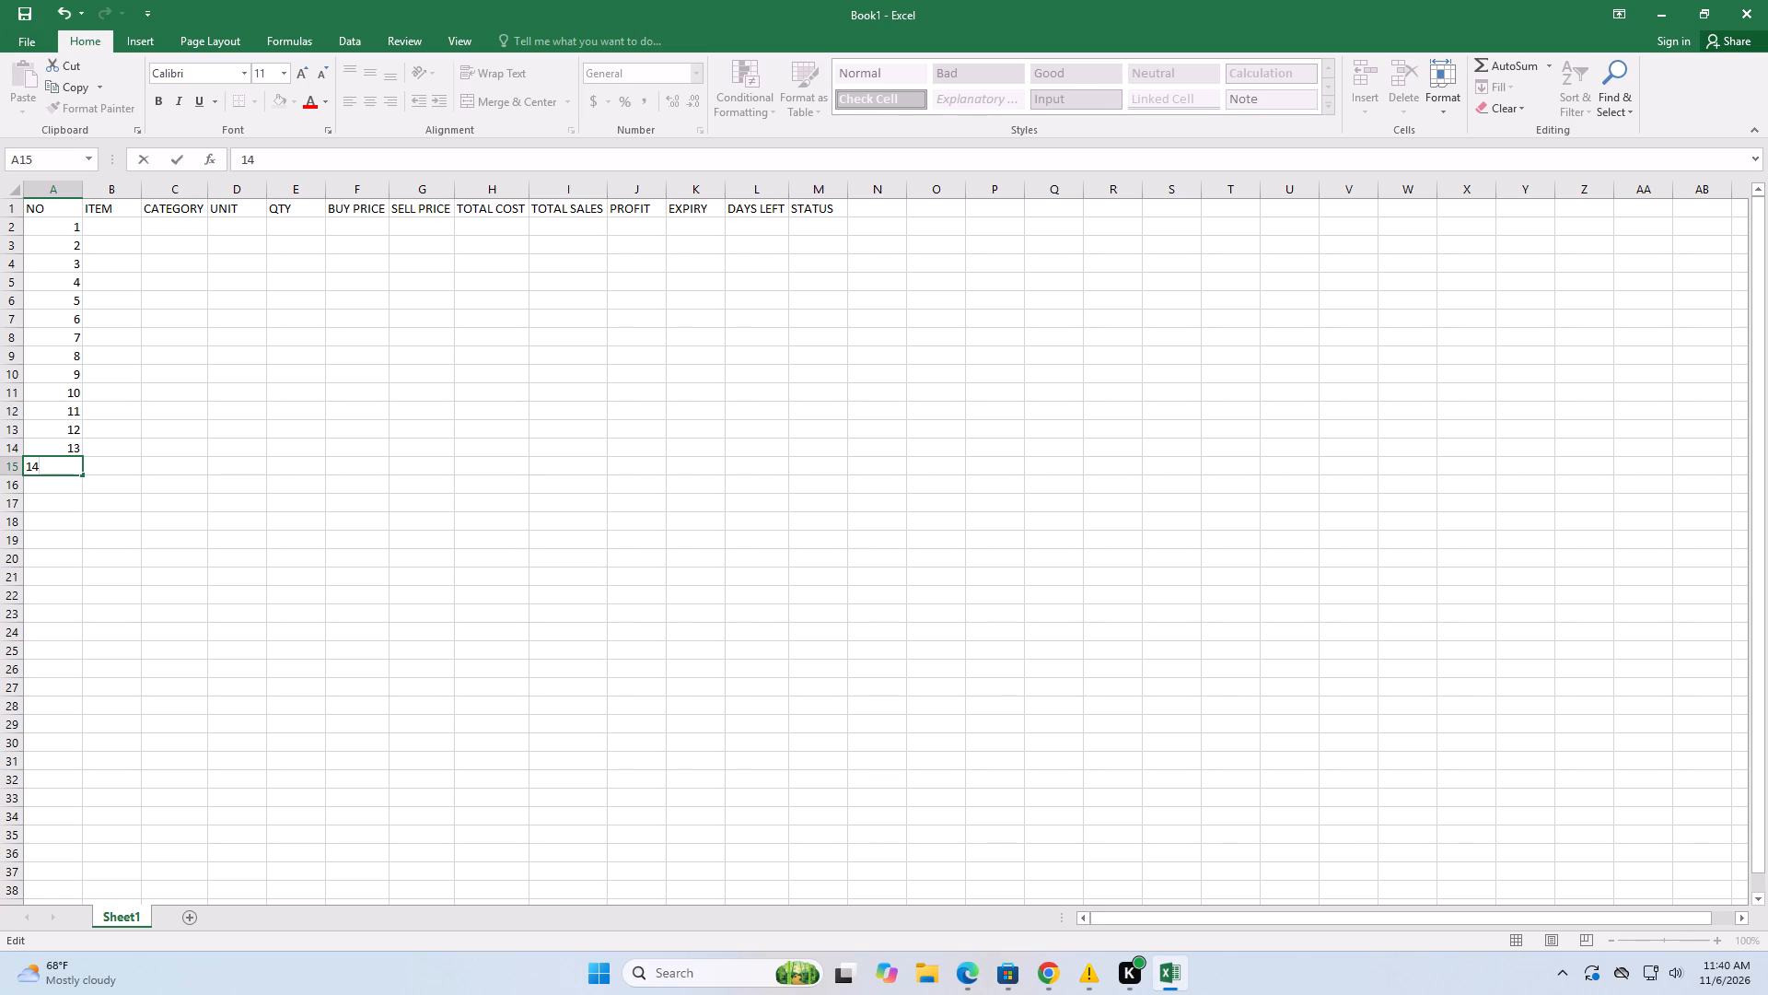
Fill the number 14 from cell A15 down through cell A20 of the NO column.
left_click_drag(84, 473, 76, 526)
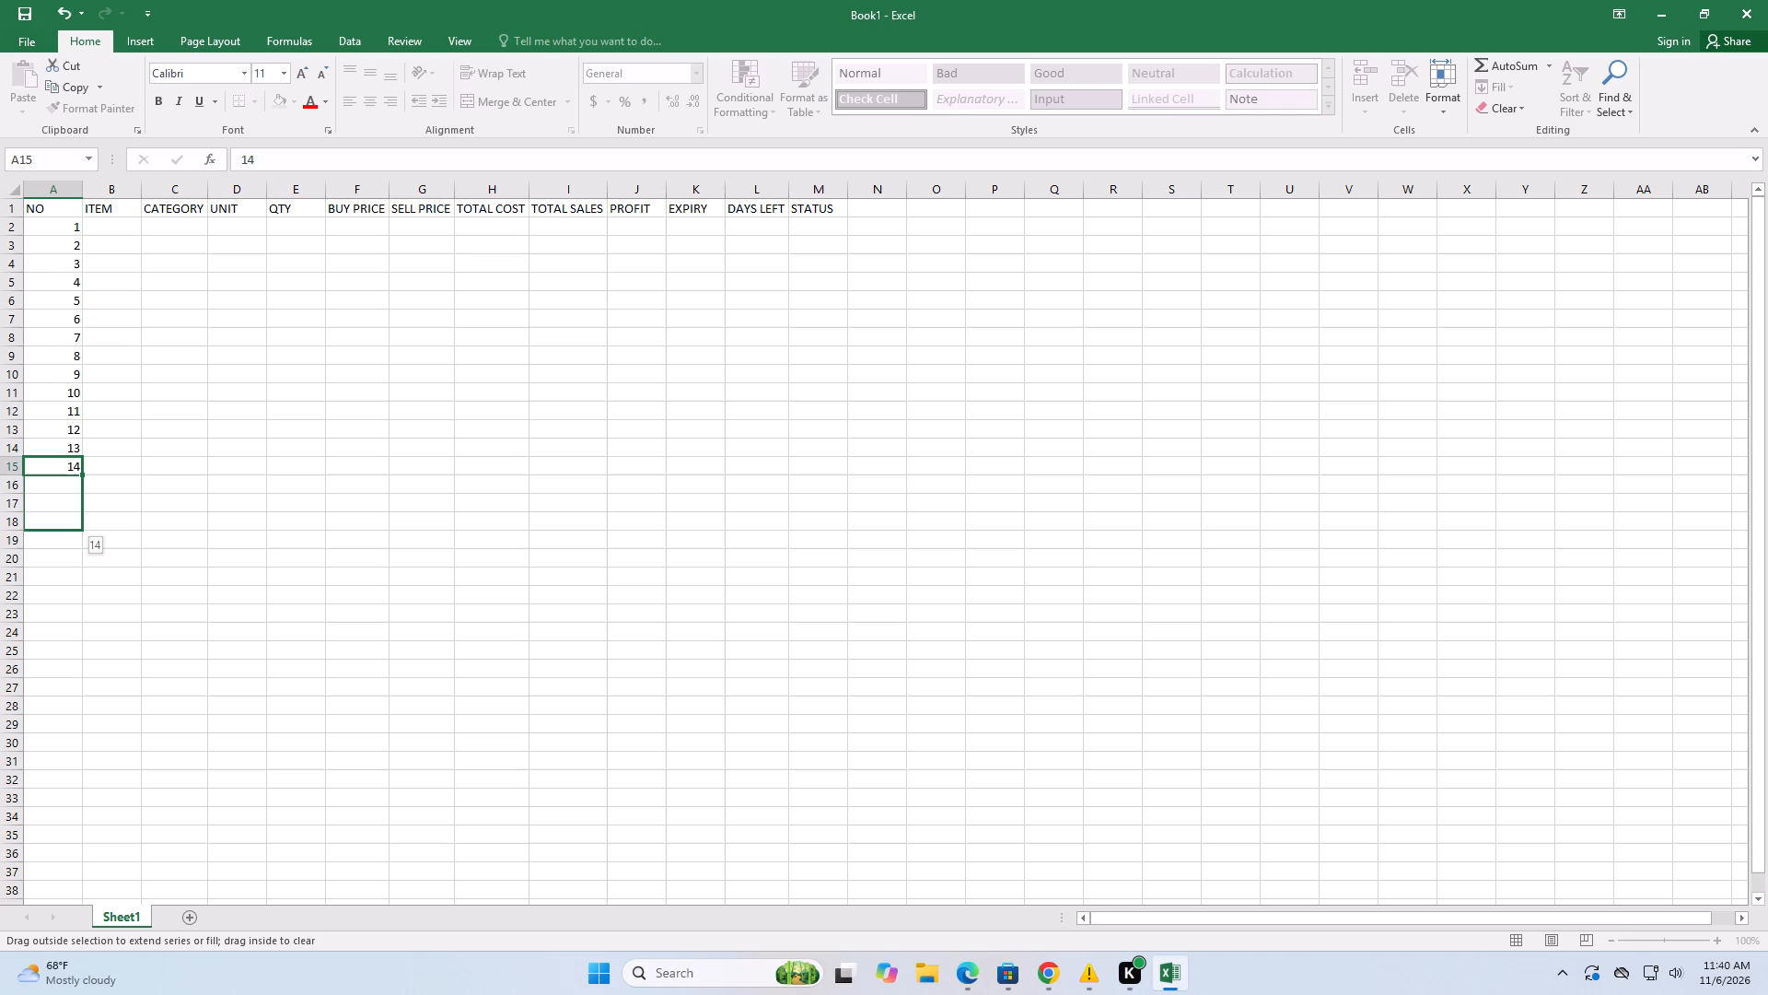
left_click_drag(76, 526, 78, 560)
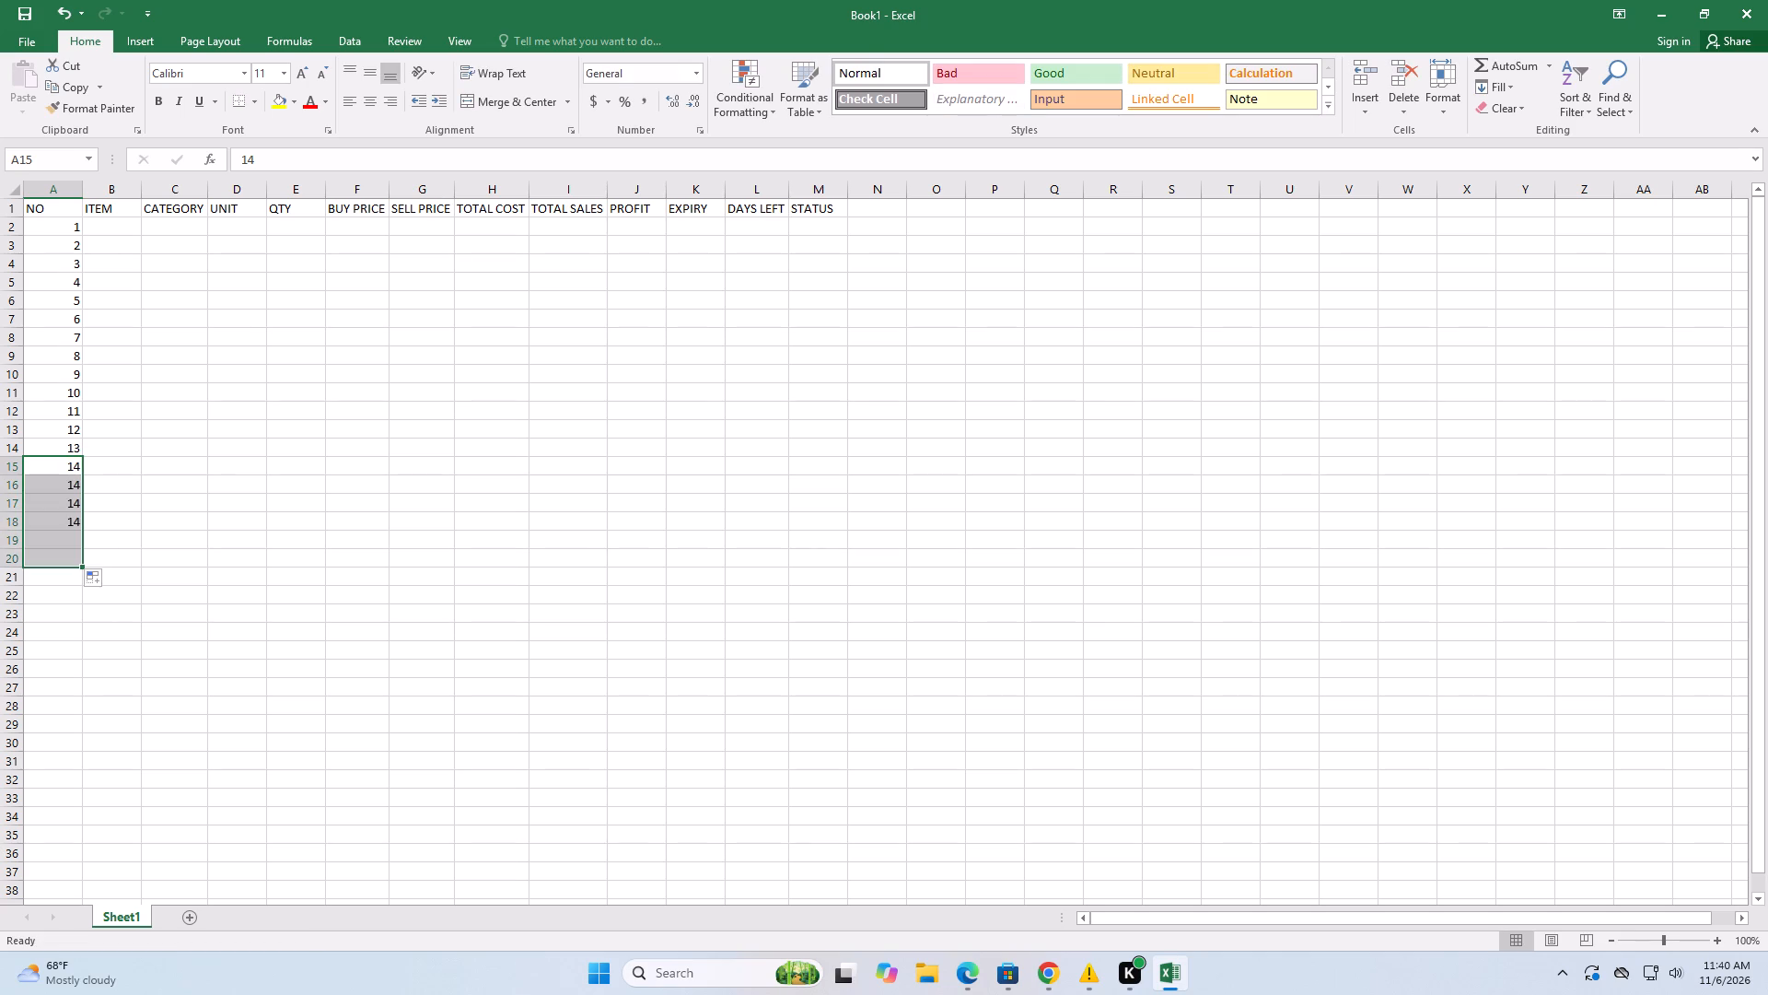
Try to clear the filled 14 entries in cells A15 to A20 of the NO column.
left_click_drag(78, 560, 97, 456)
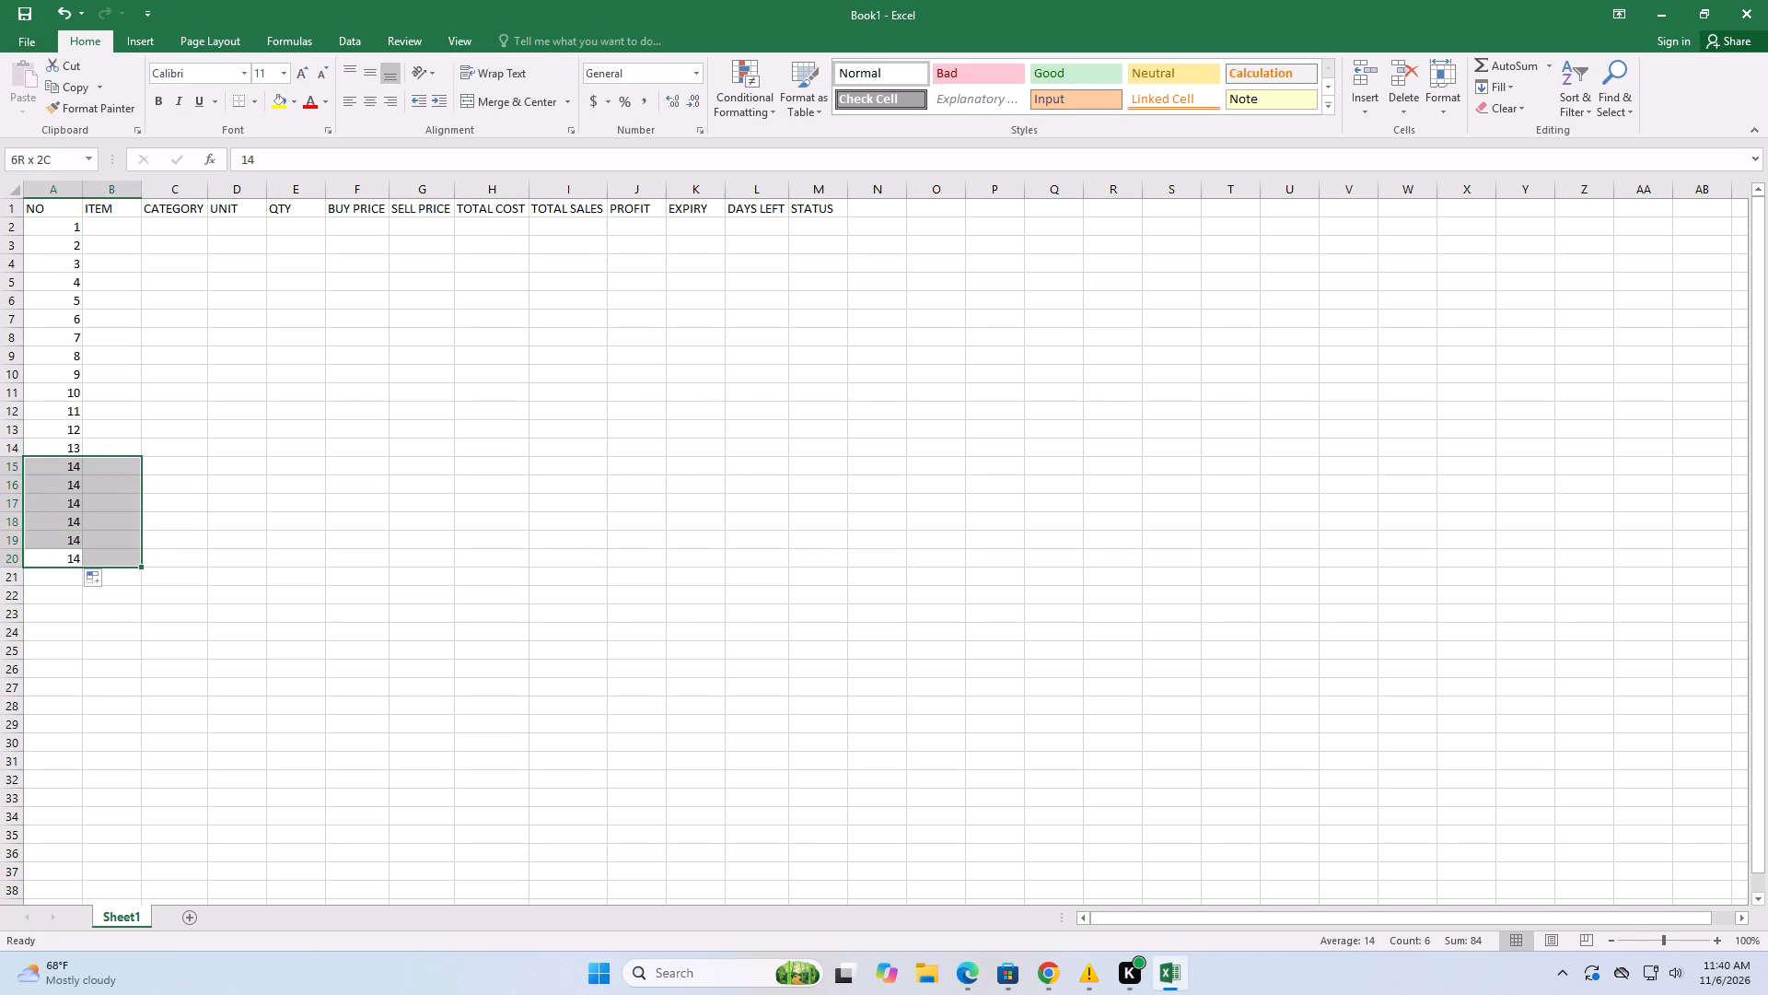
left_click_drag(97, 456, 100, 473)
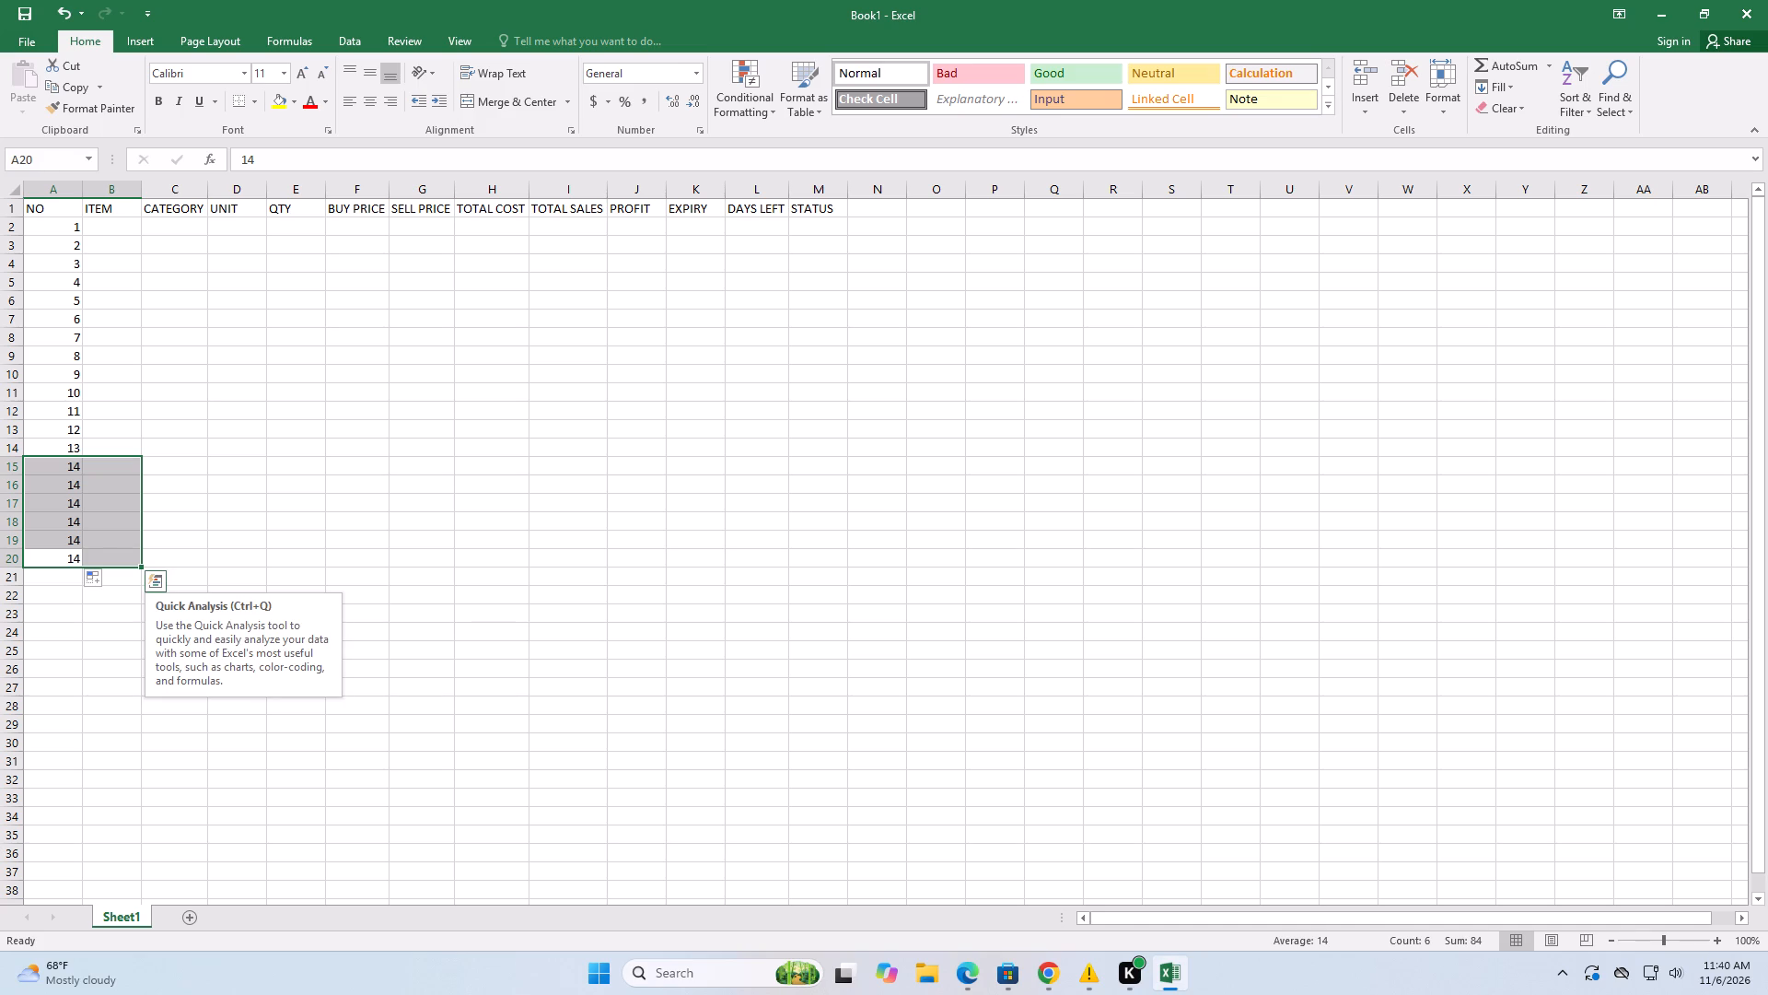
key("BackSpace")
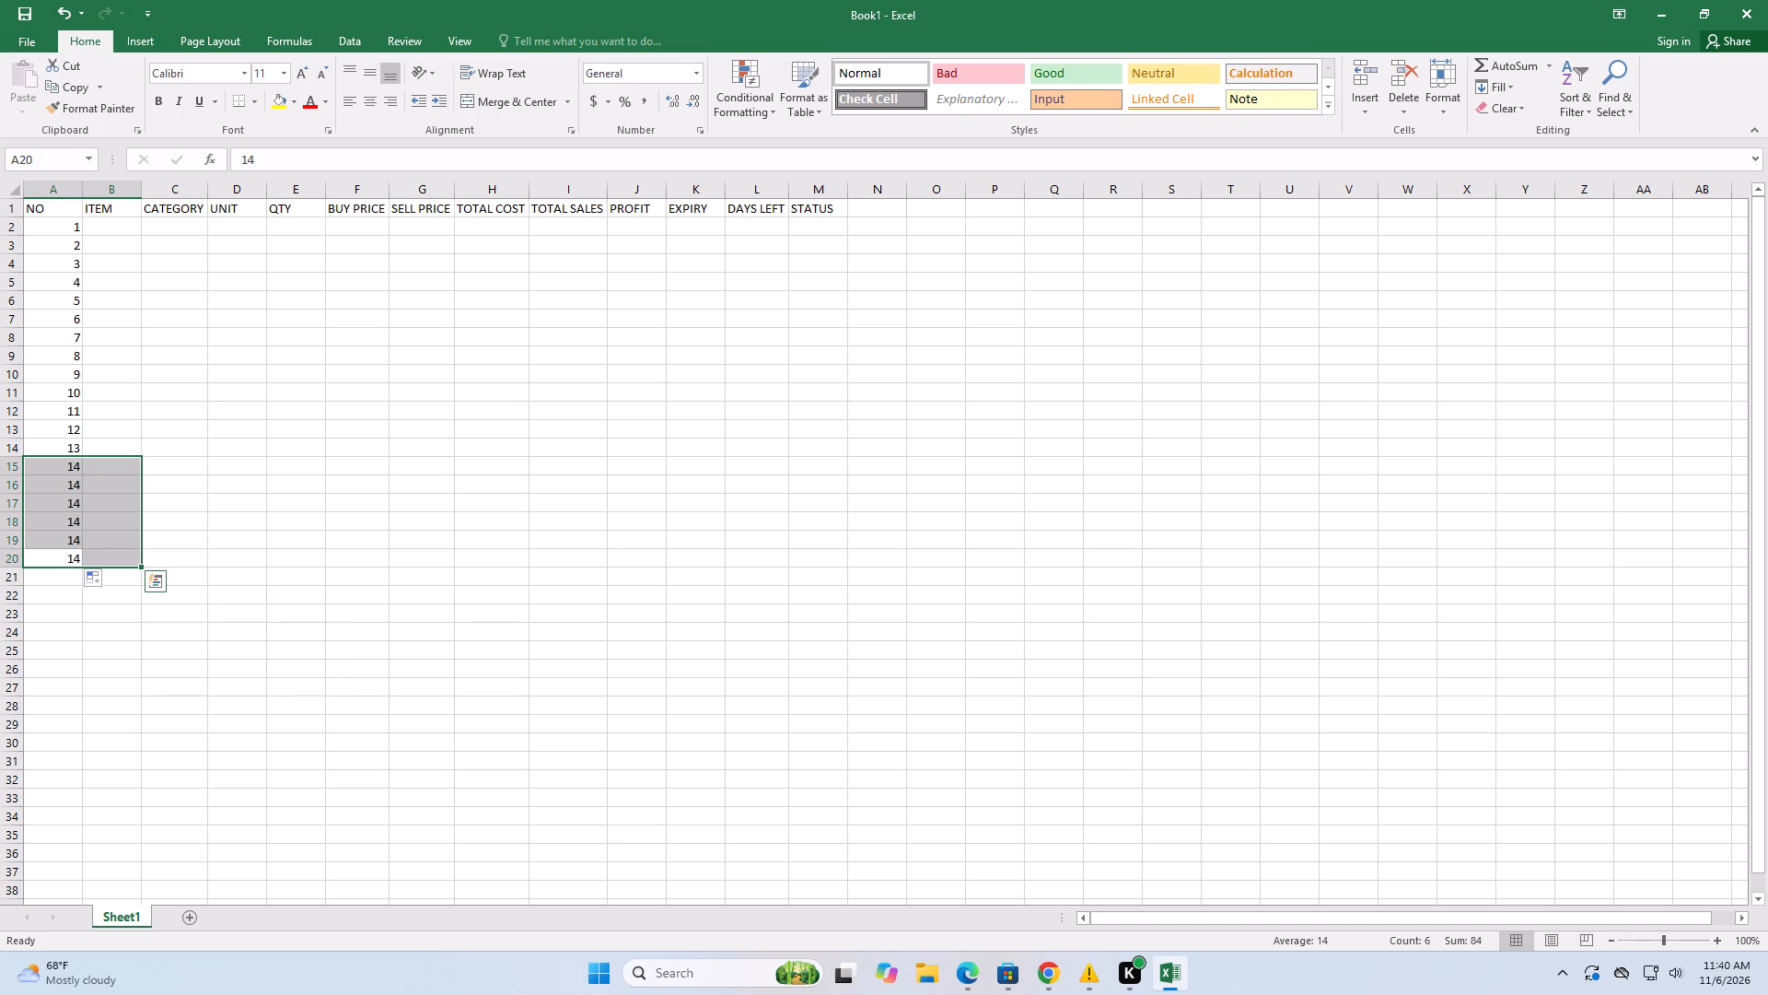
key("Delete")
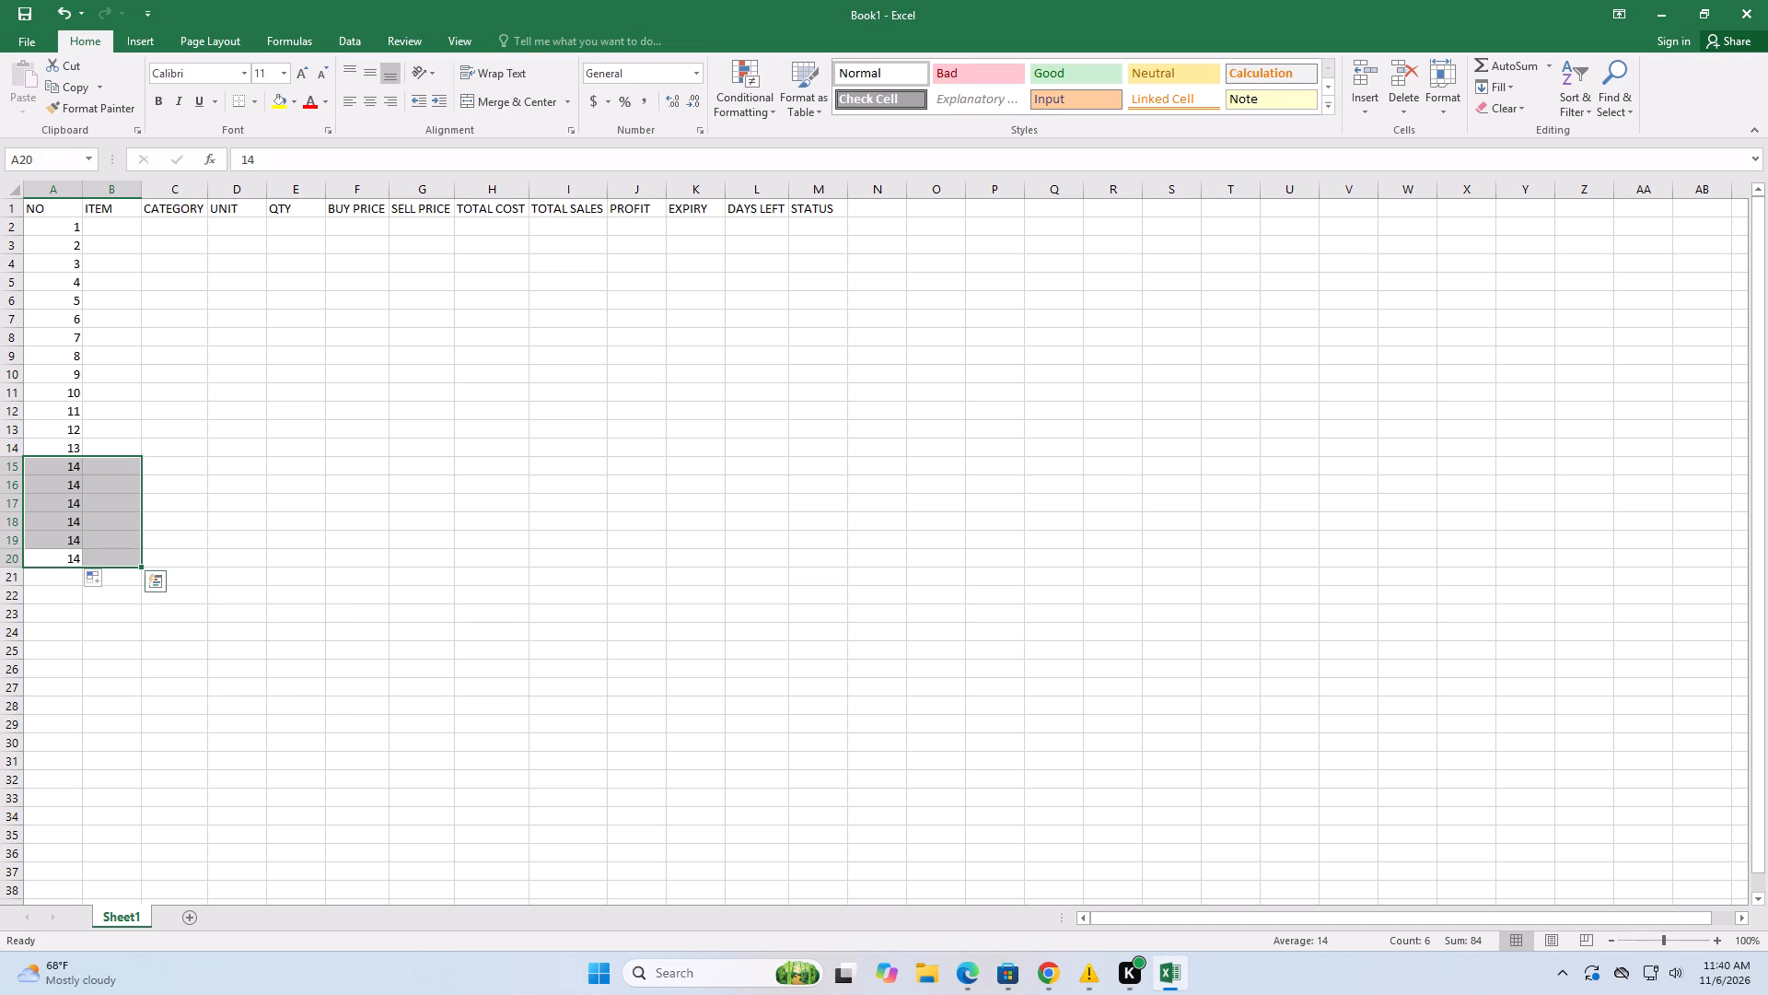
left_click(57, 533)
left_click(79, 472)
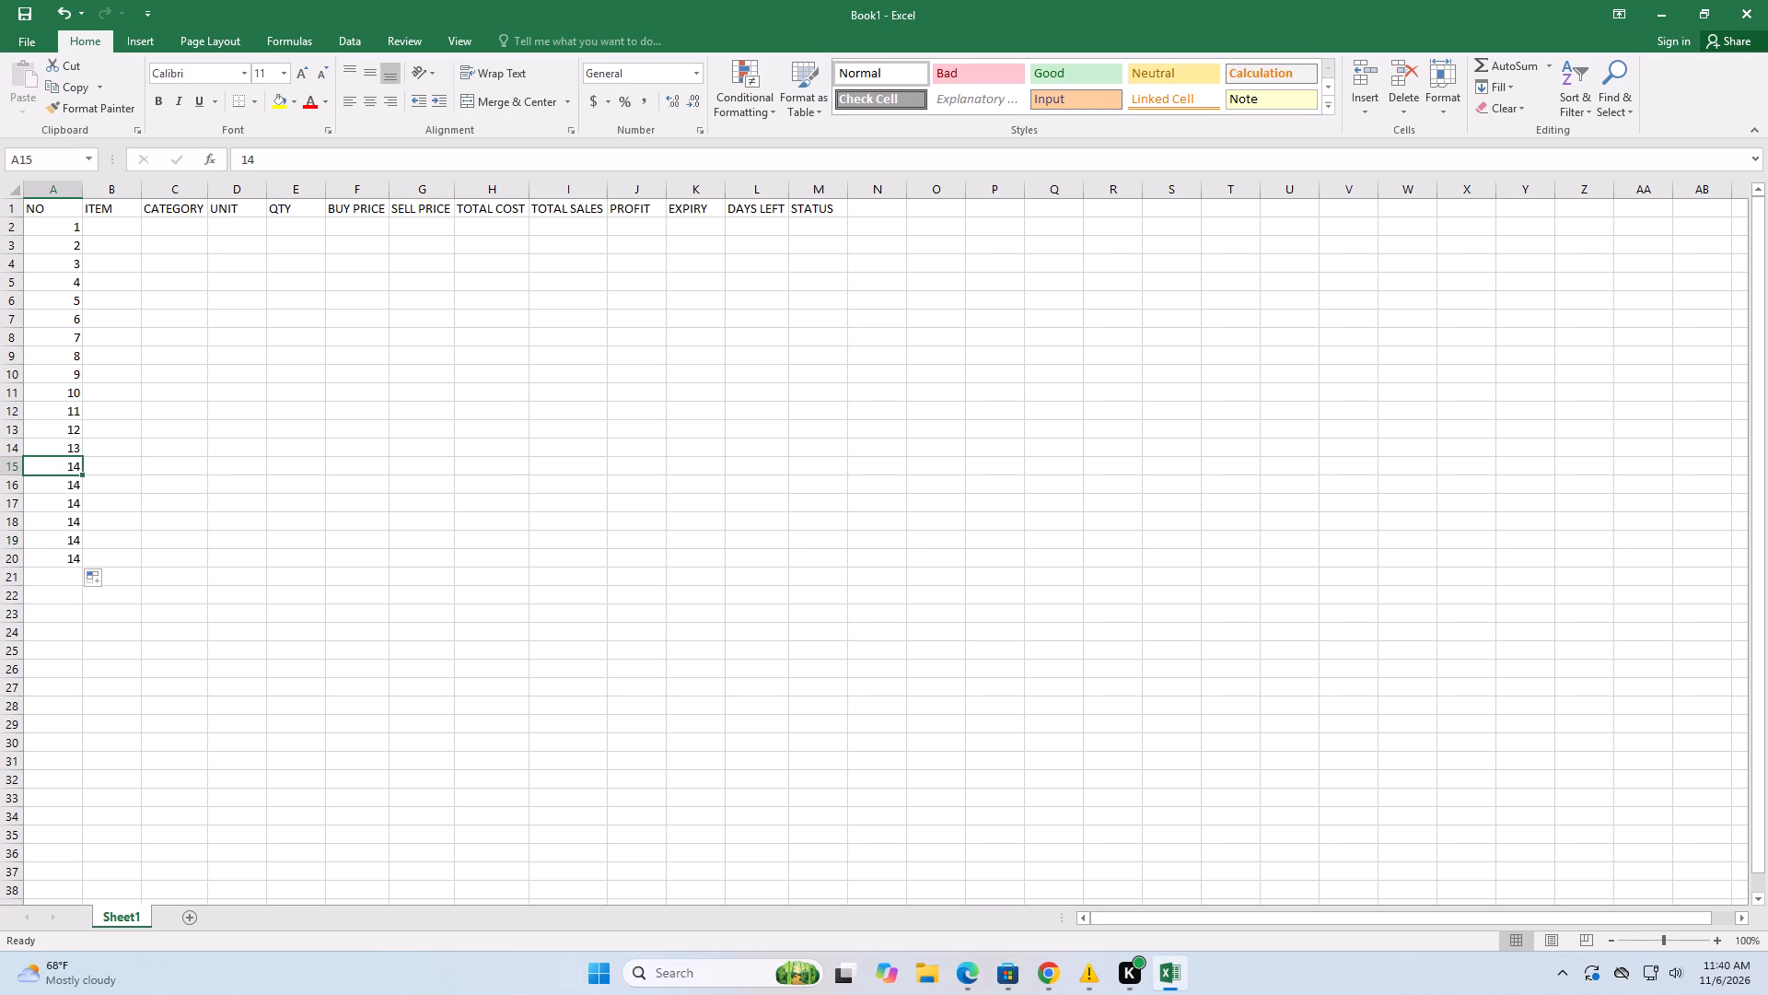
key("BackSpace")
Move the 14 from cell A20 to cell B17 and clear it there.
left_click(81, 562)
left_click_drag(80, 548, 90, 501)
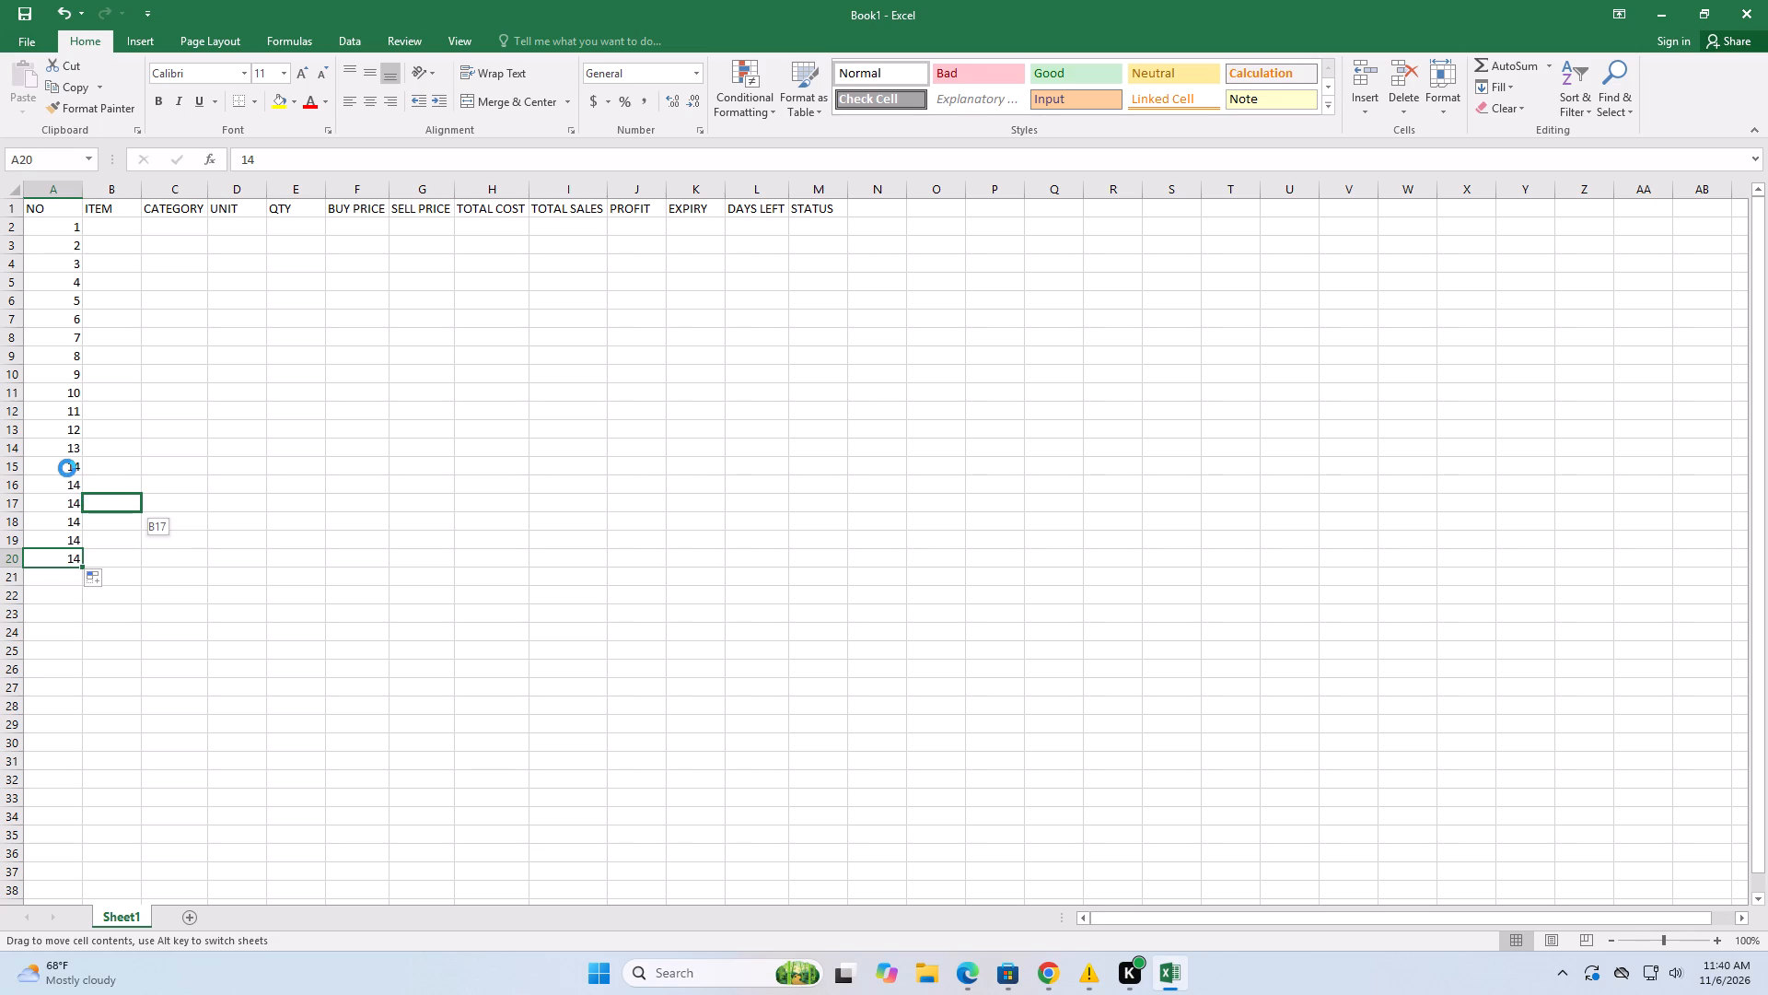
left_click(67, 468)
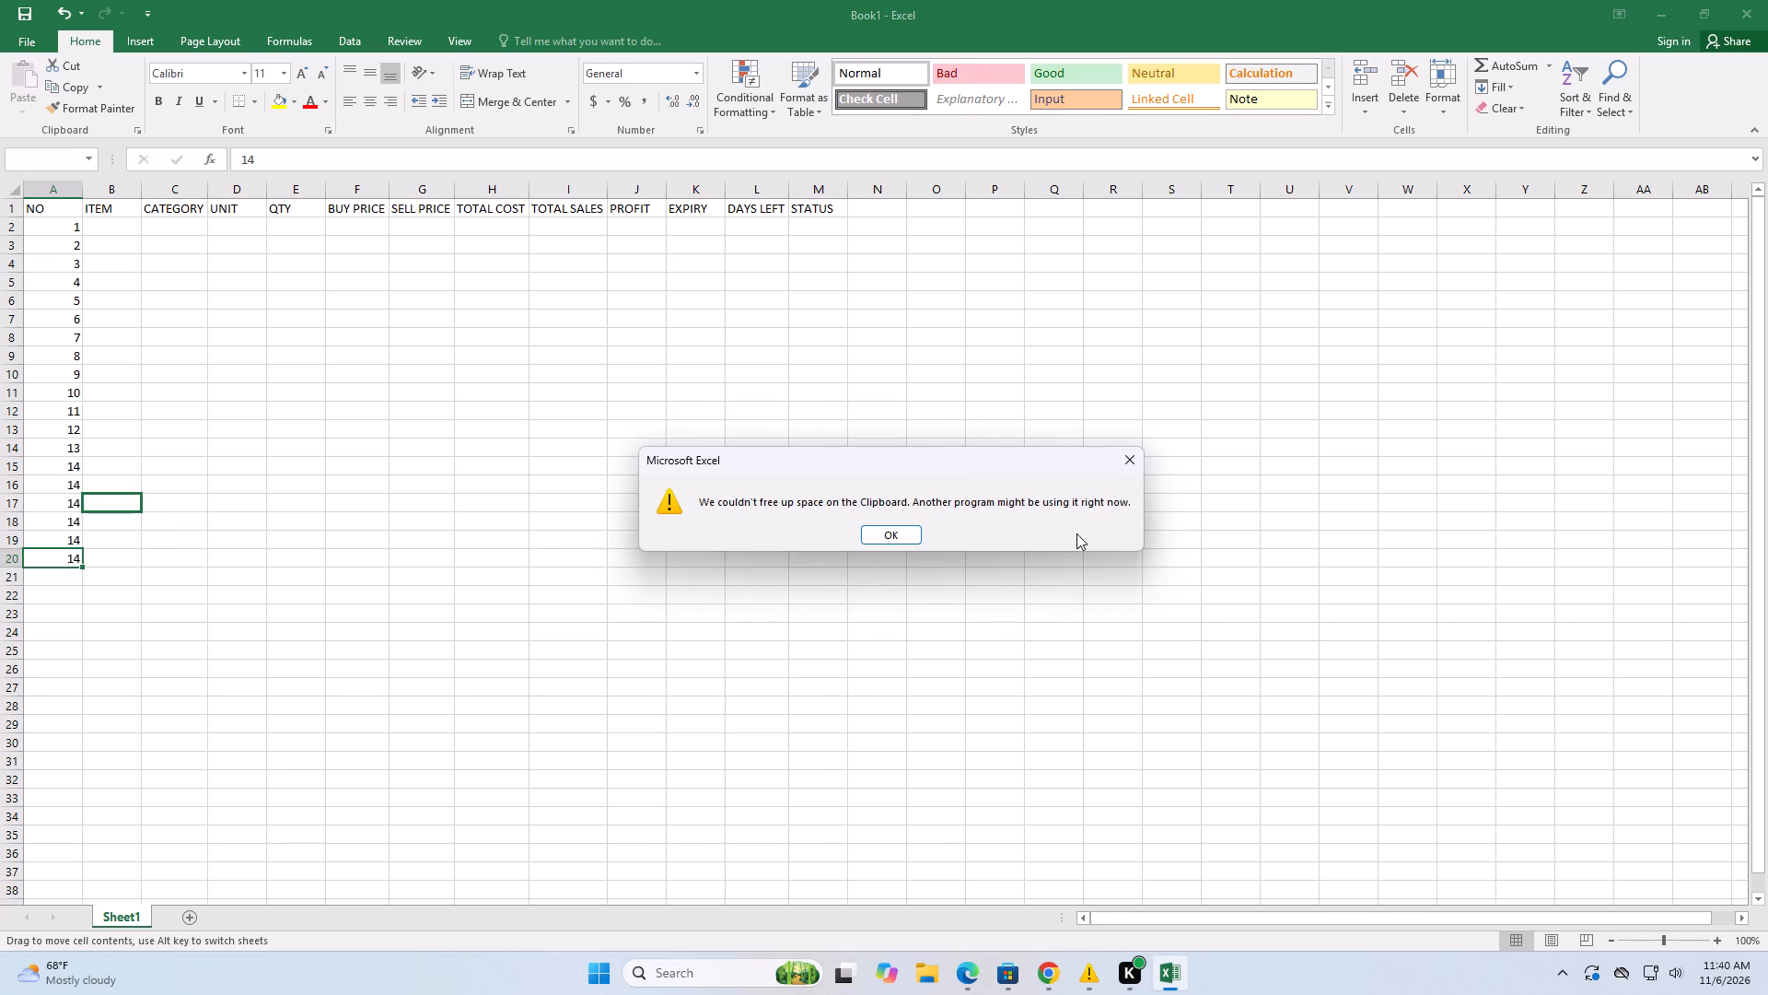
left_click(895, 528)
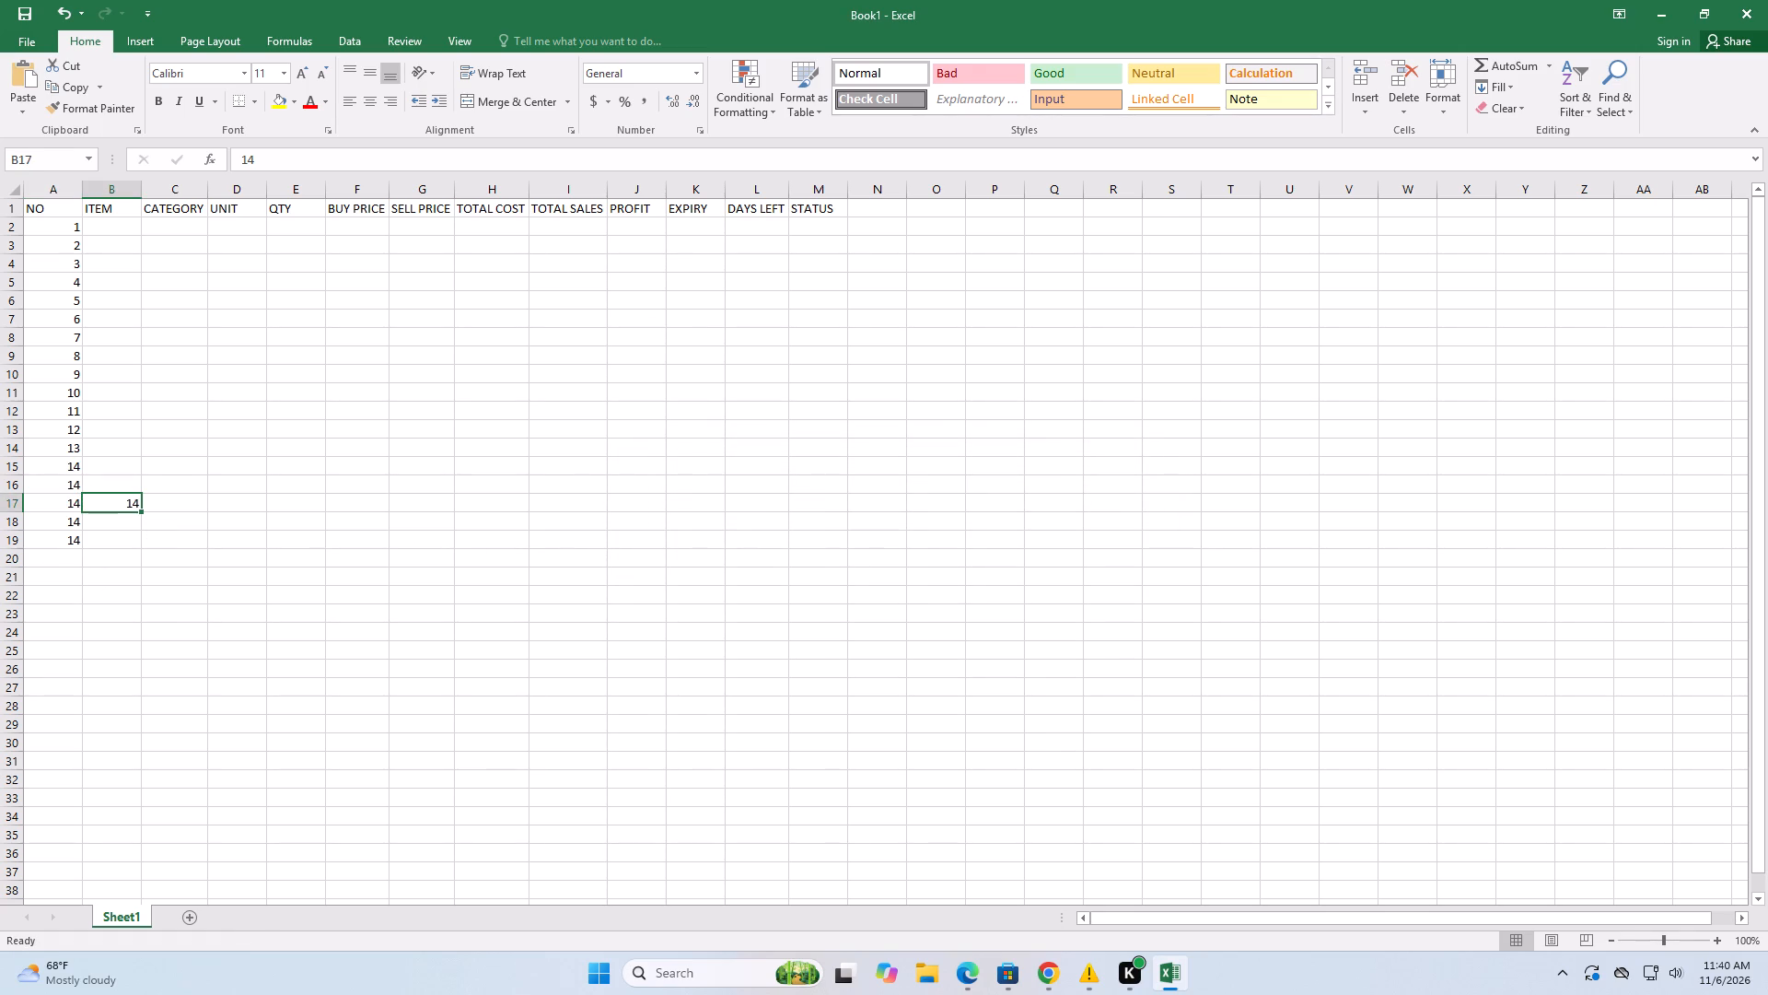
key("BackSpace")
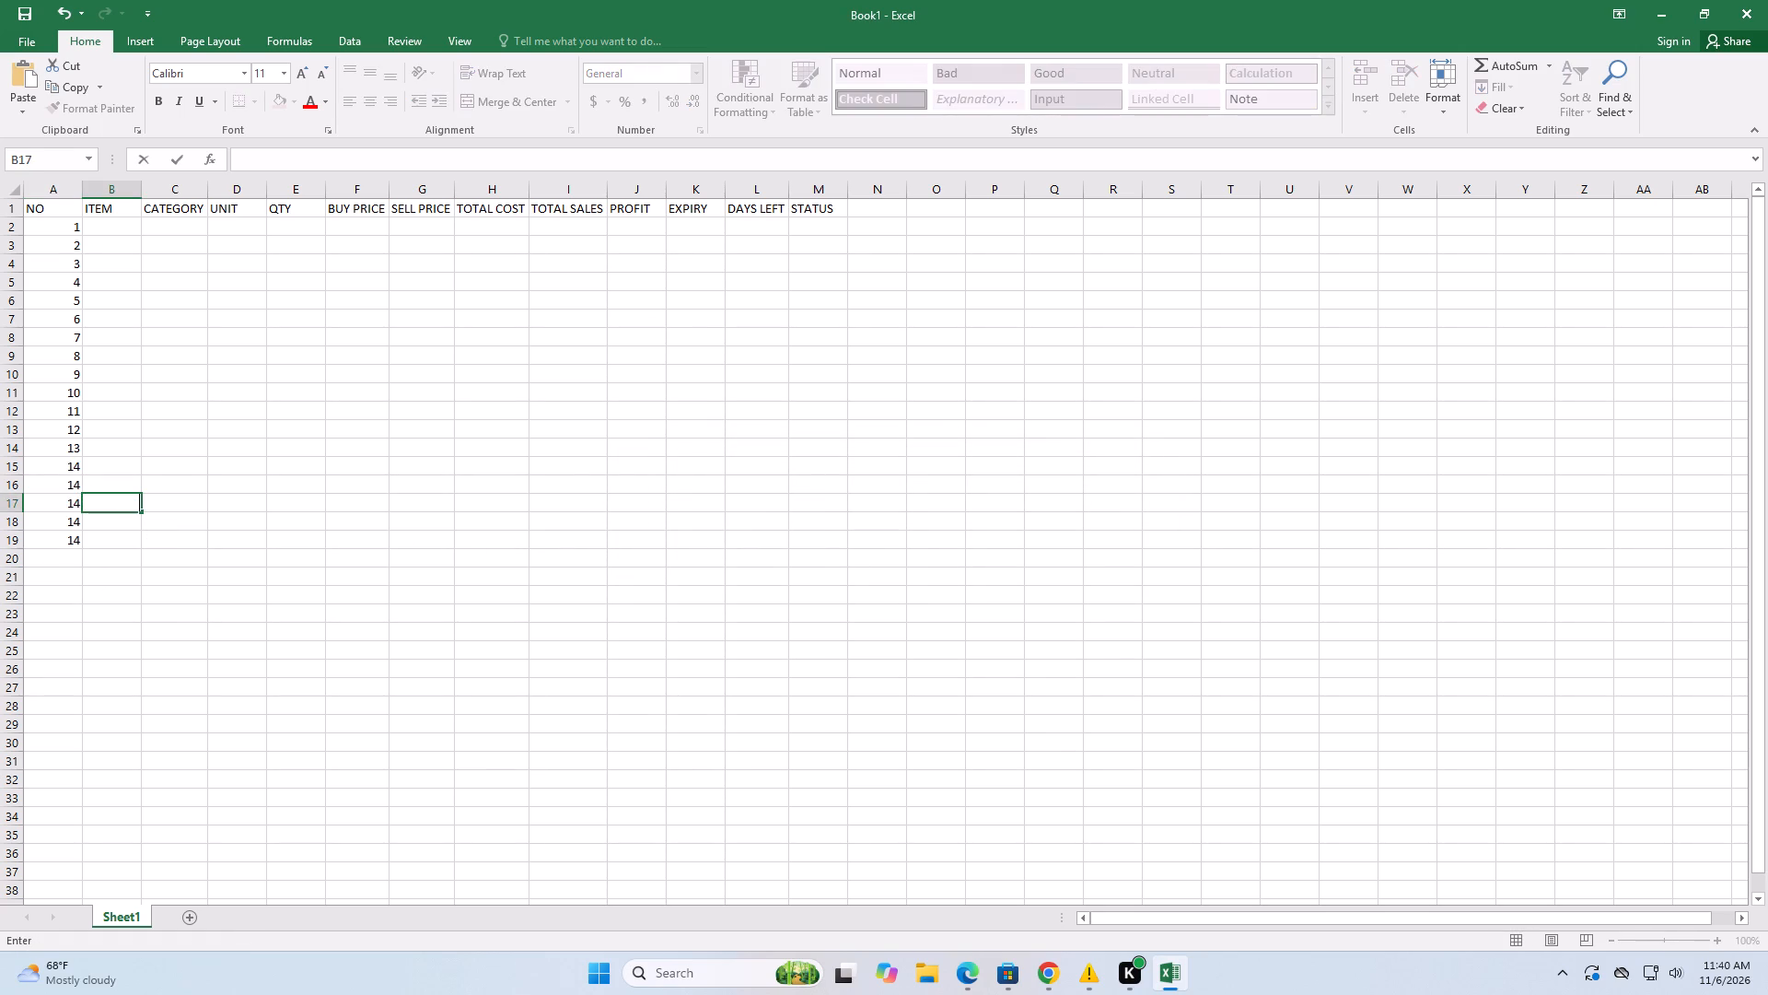
Replace the number in cell A16 of the NO column with 15.
left_click(64, 491)
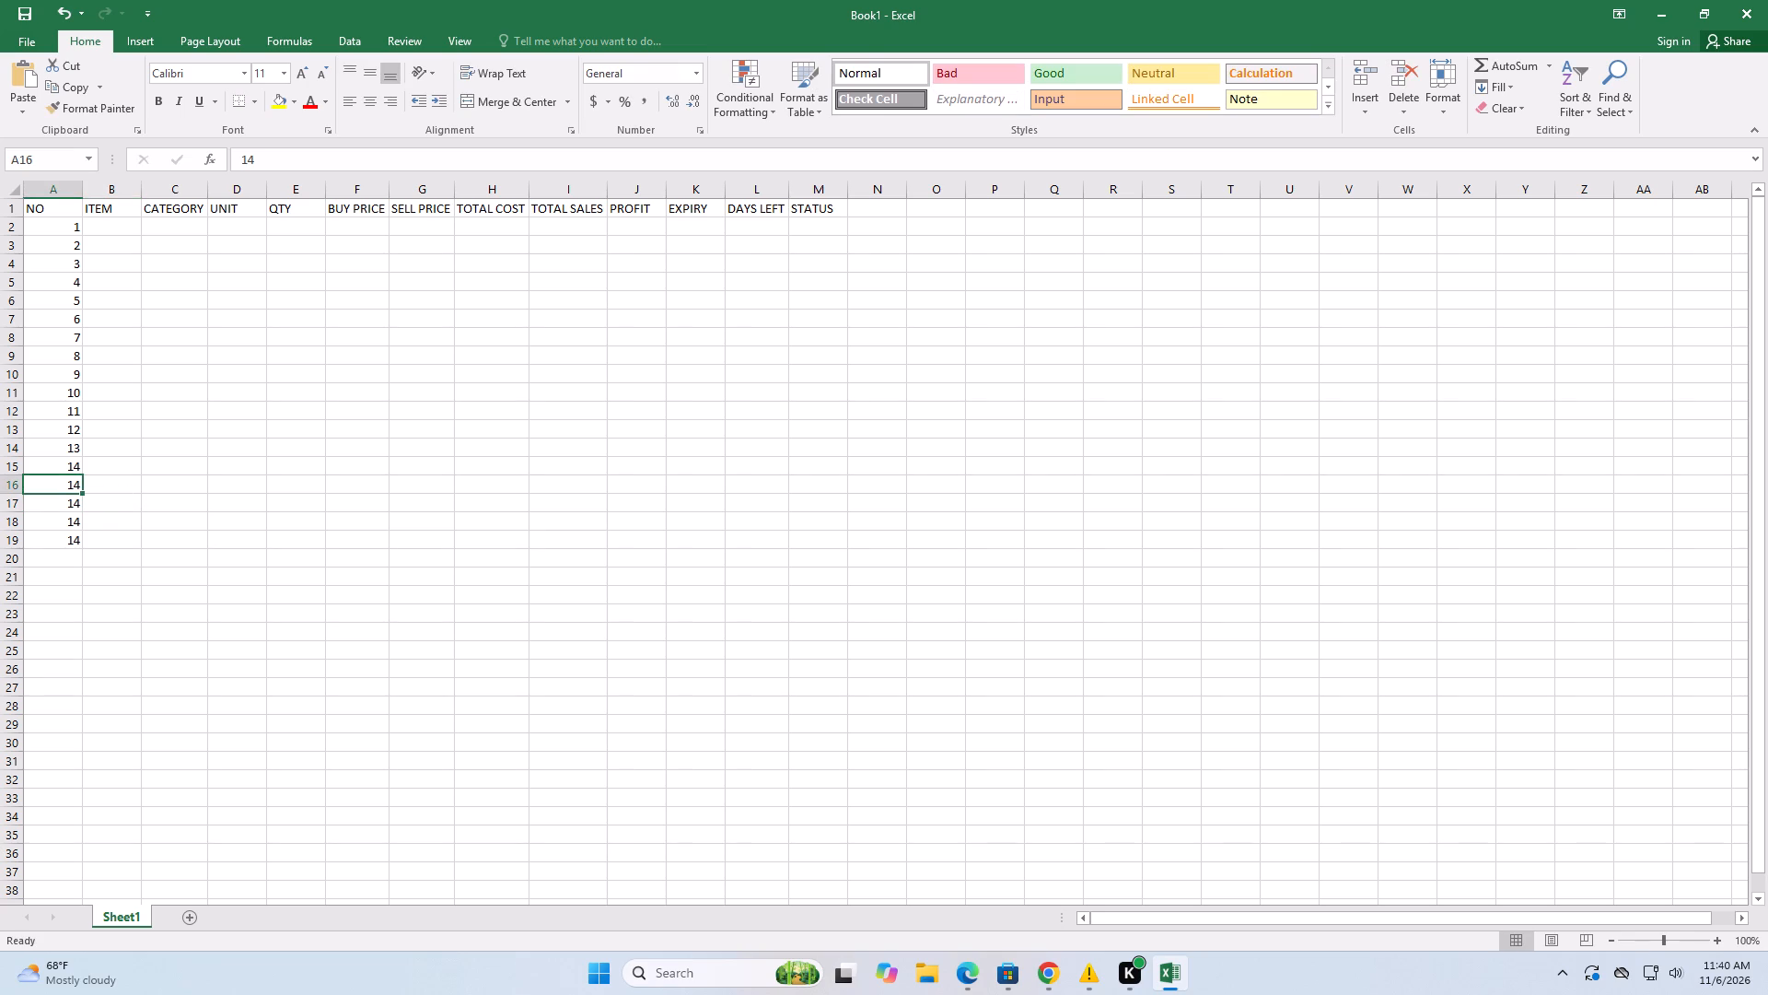
triple_click(57, 487)
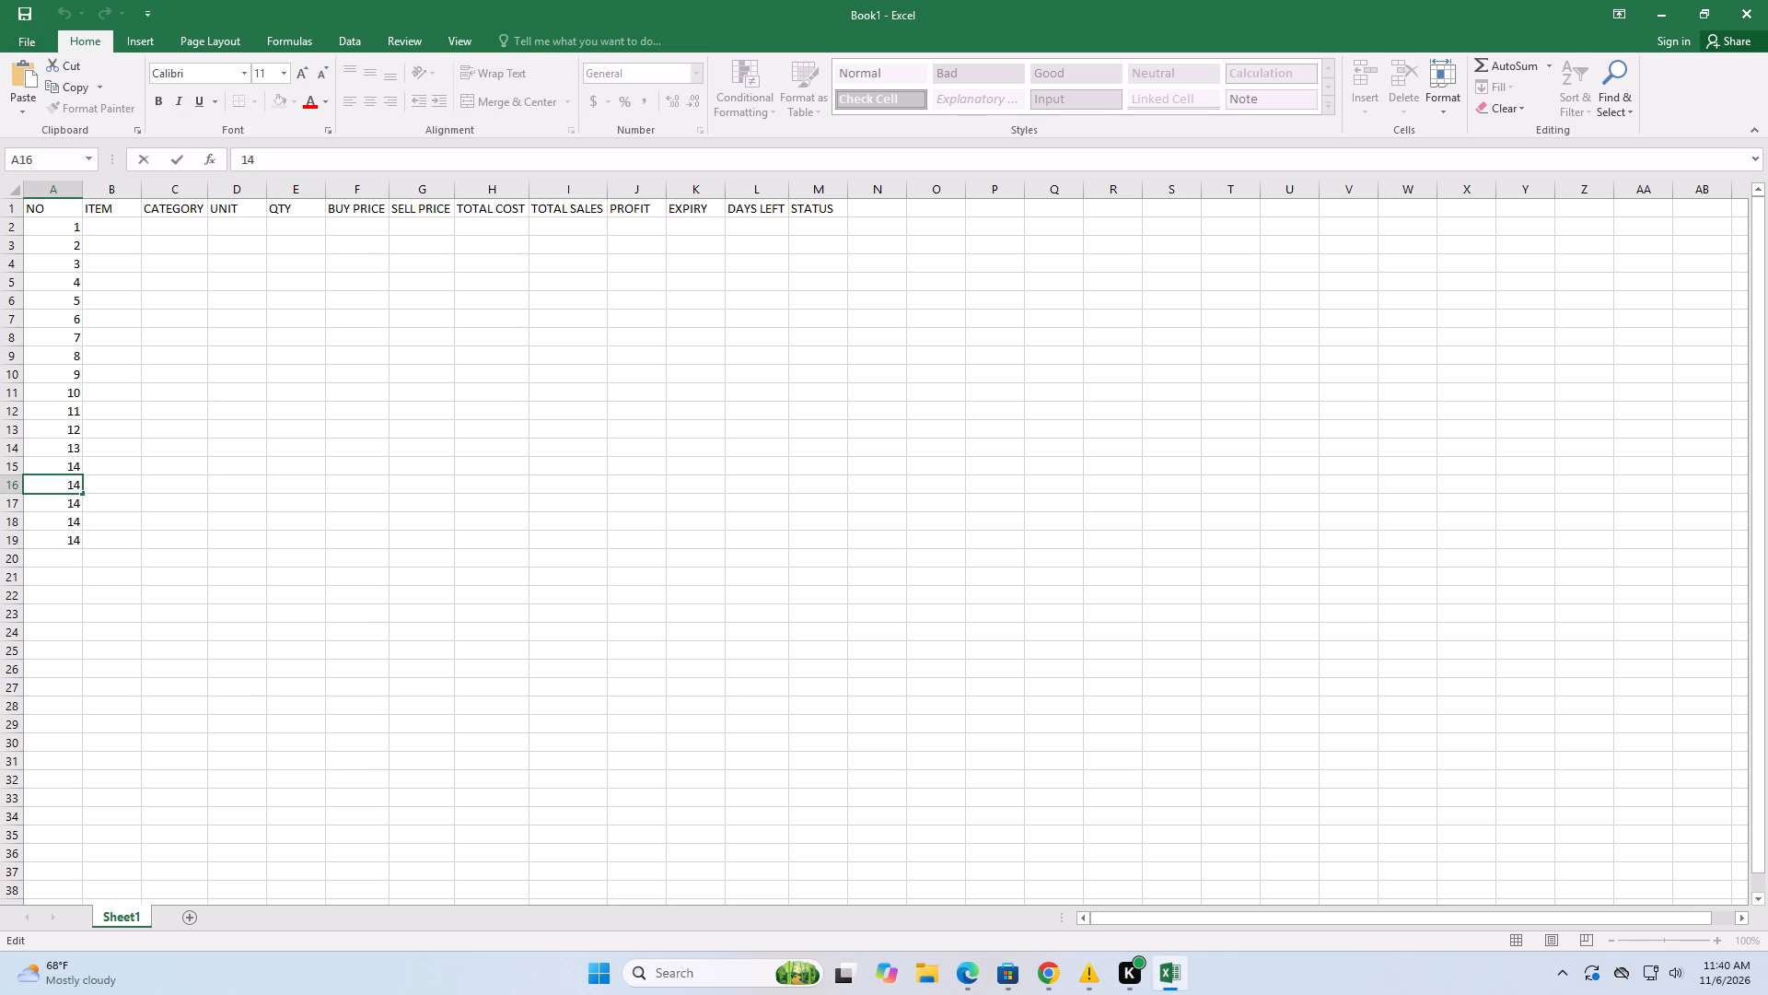
key("Right")
key("Right")
key("BackSpace")
key("BackSpace")
key("1")
key("5")
key("Down")
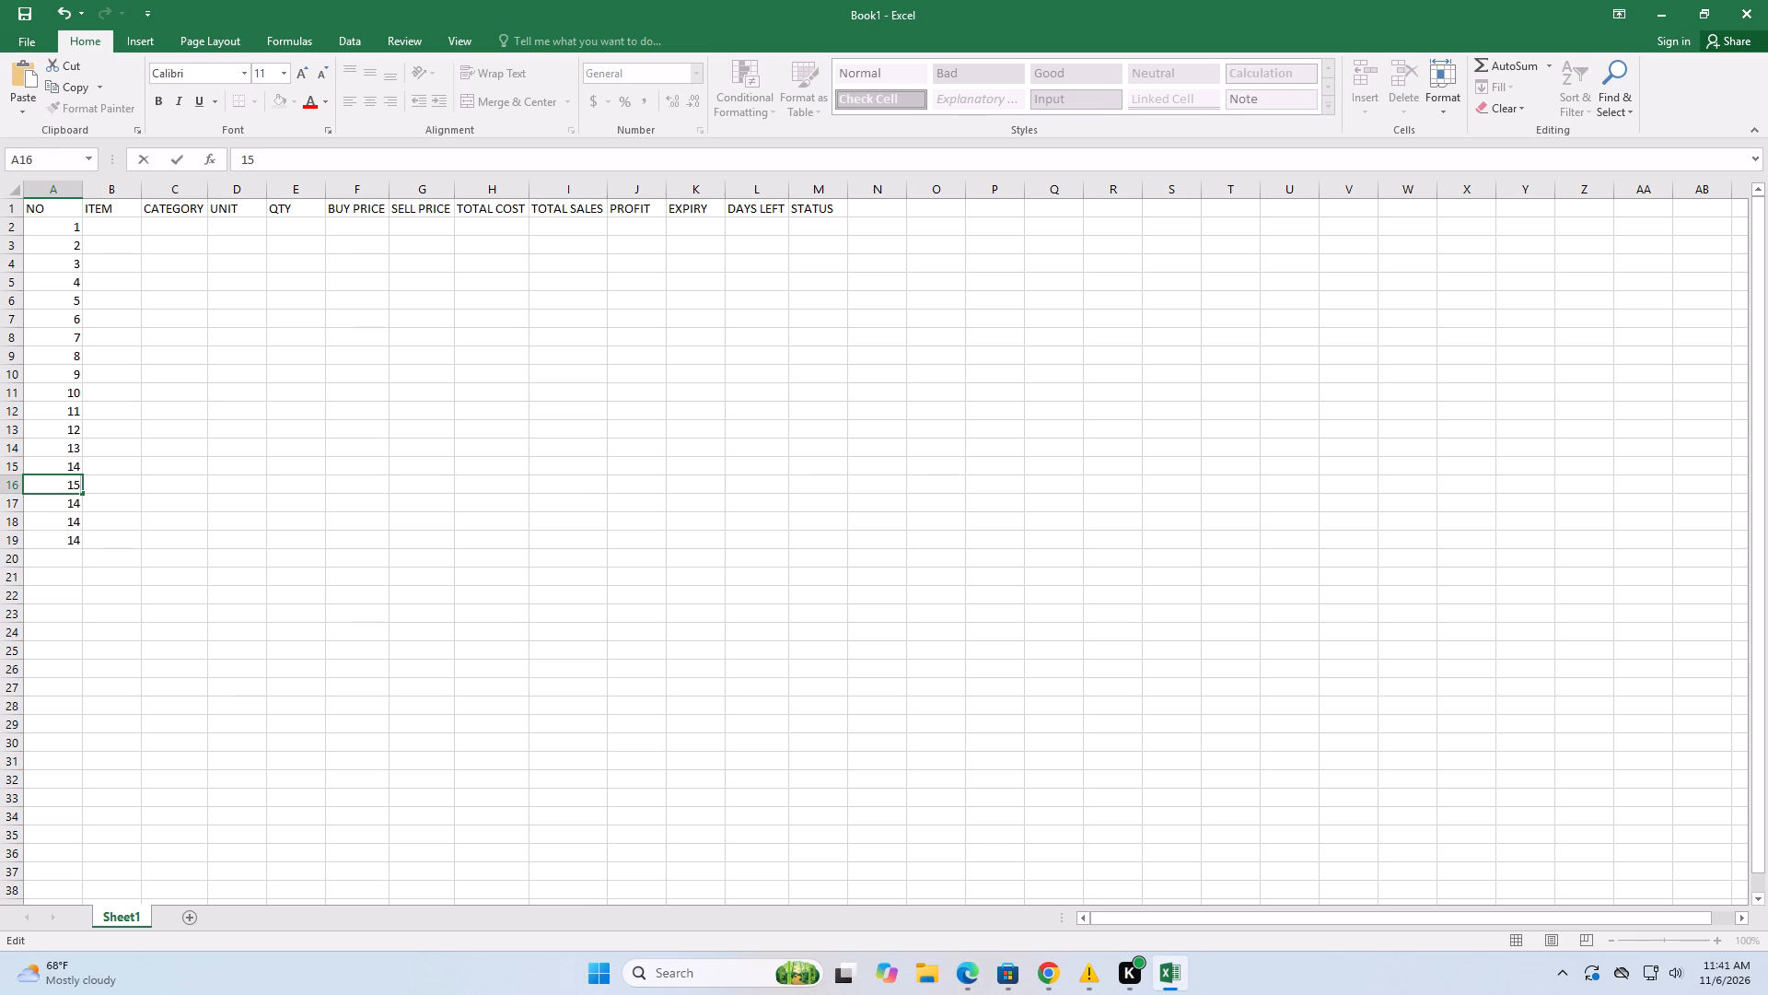
Change the number in cell A17 of the NO column to 16.
left_click(76, 511)
double_click(78, 506)
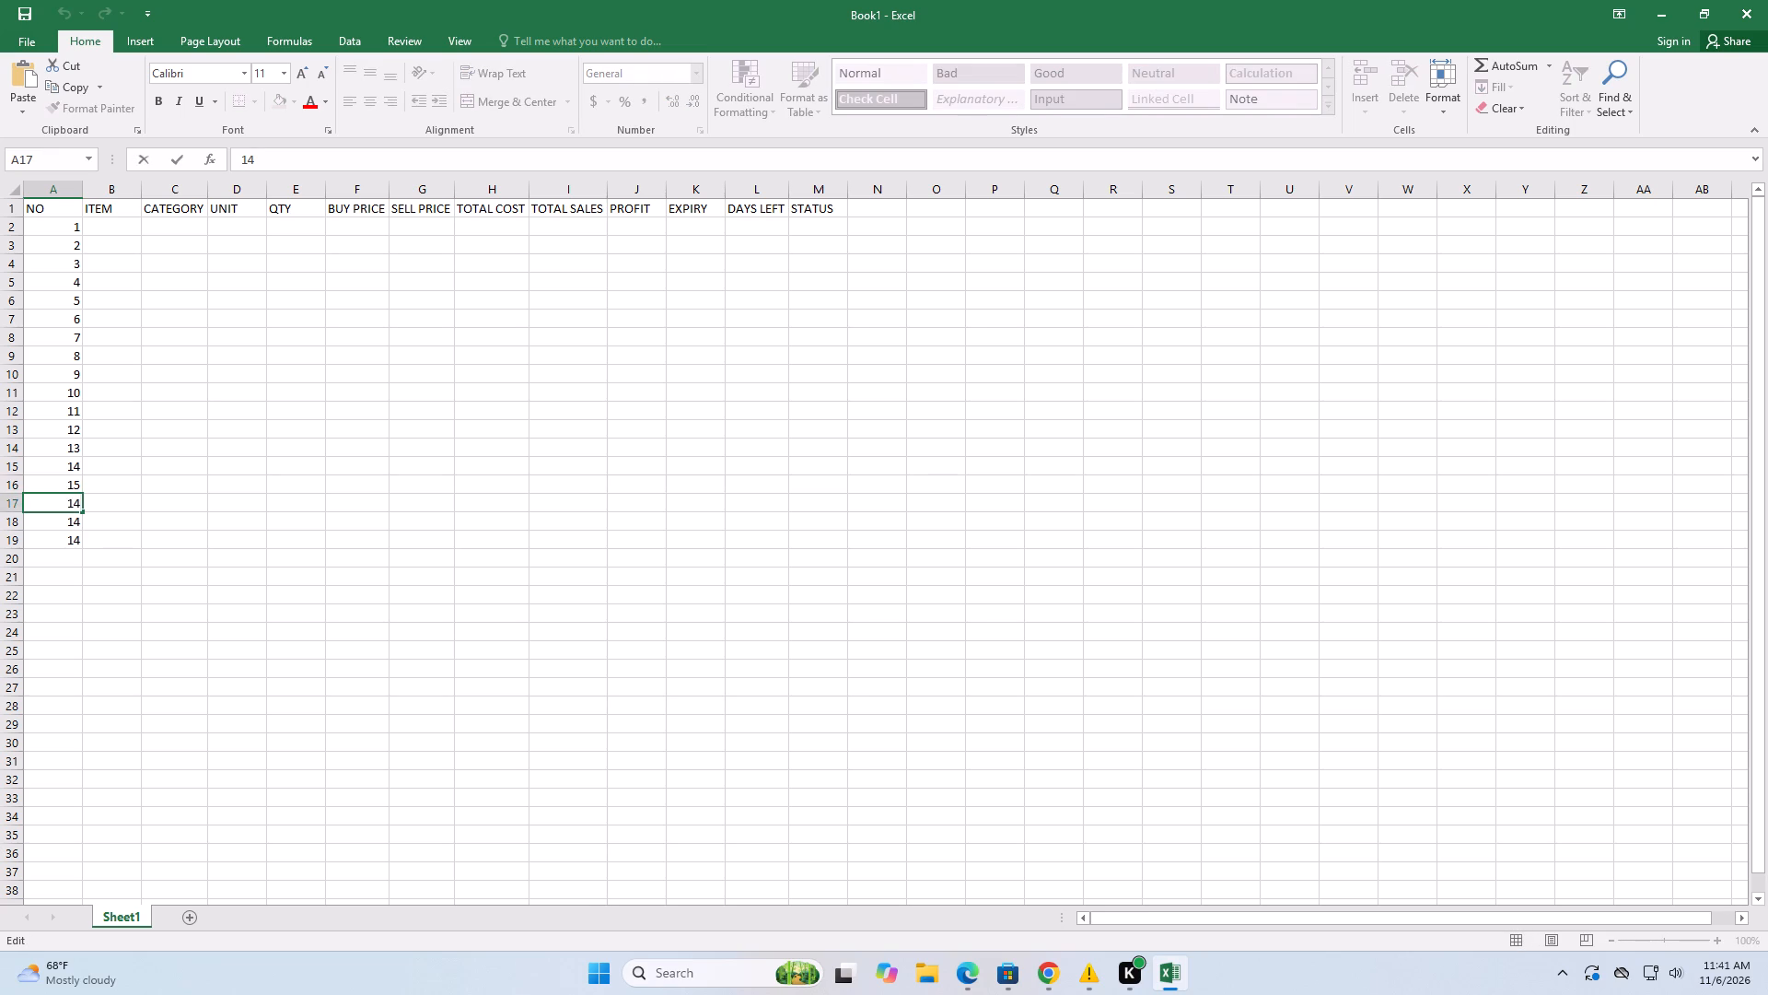
key("BackSpace")
key("6")
Change the number in cell A18 of the NO column to 17.
left_click(62, 525)
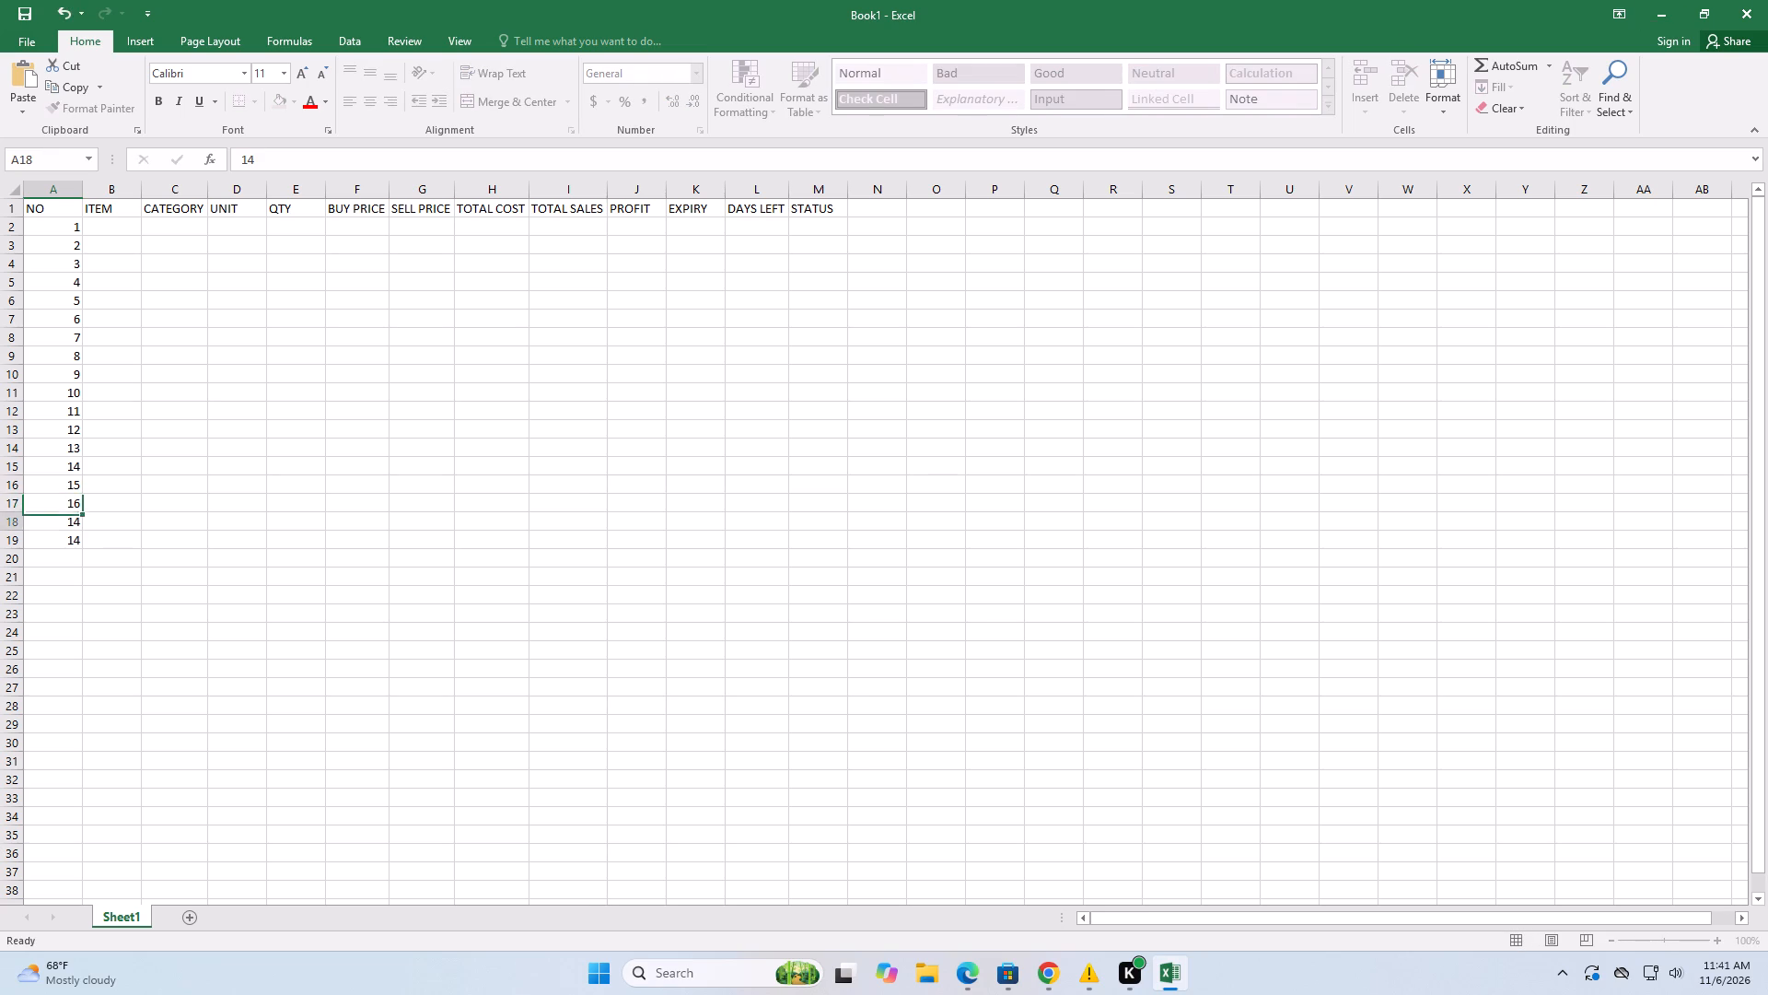
double_click(67, 521)
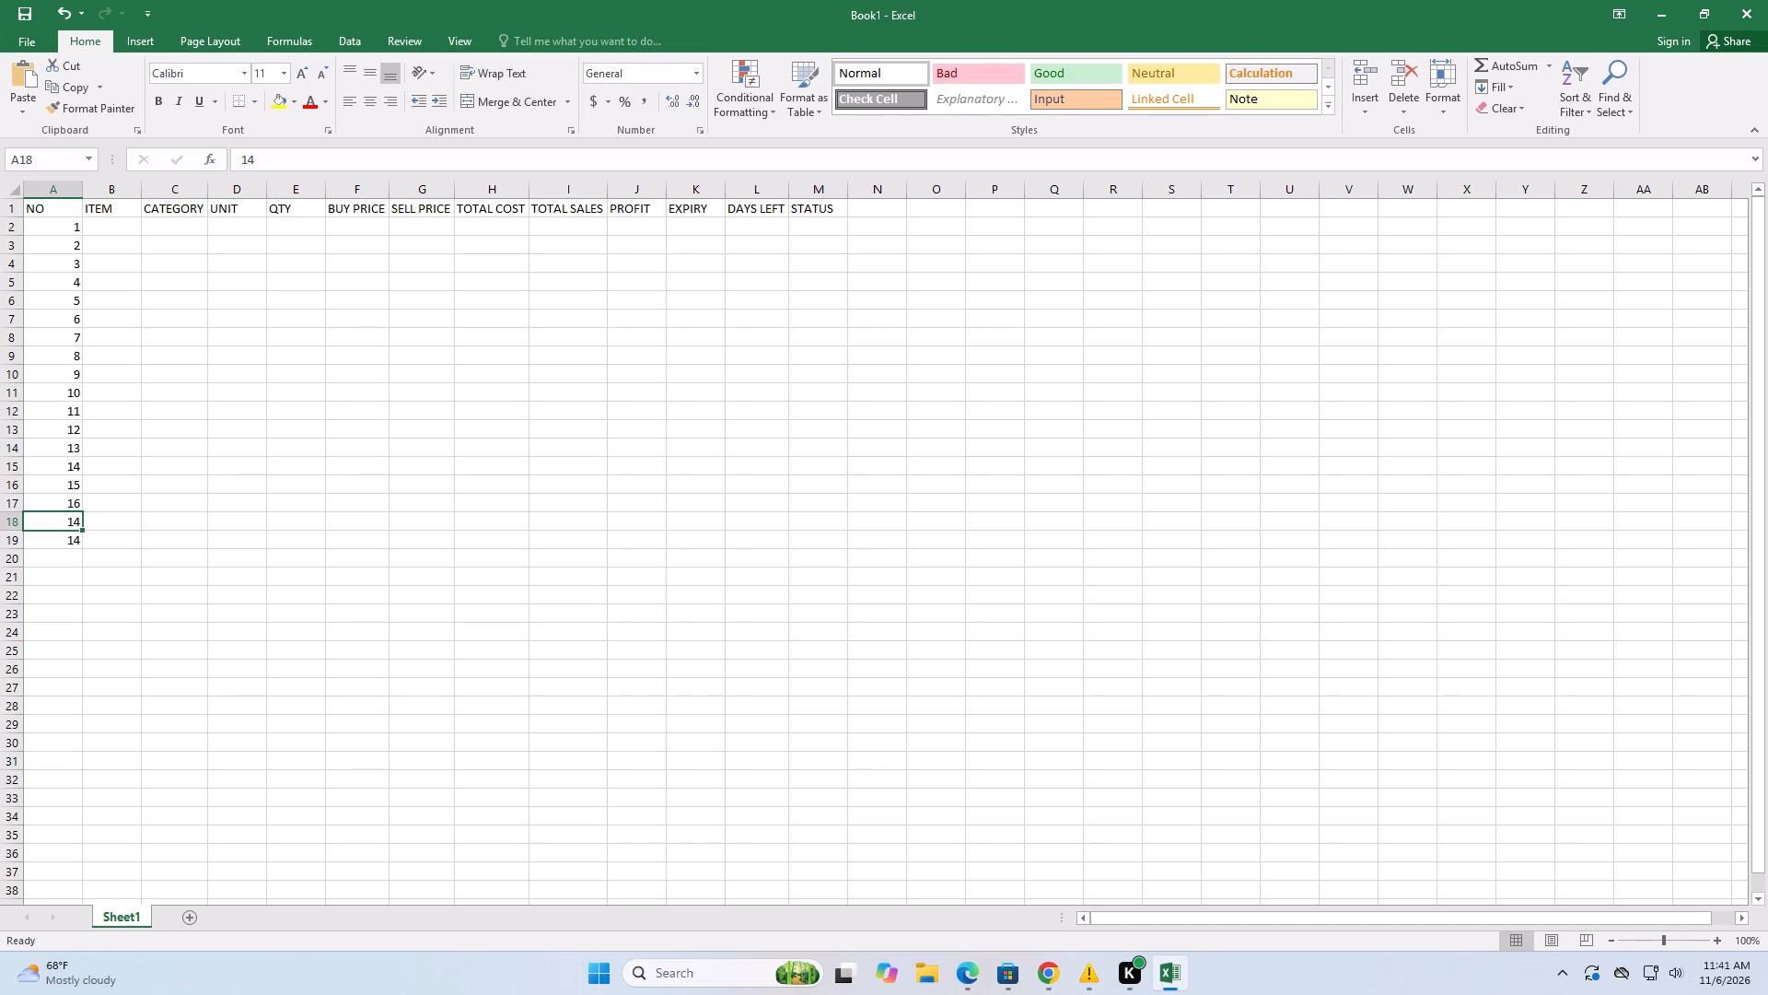
double_click(65, 527)
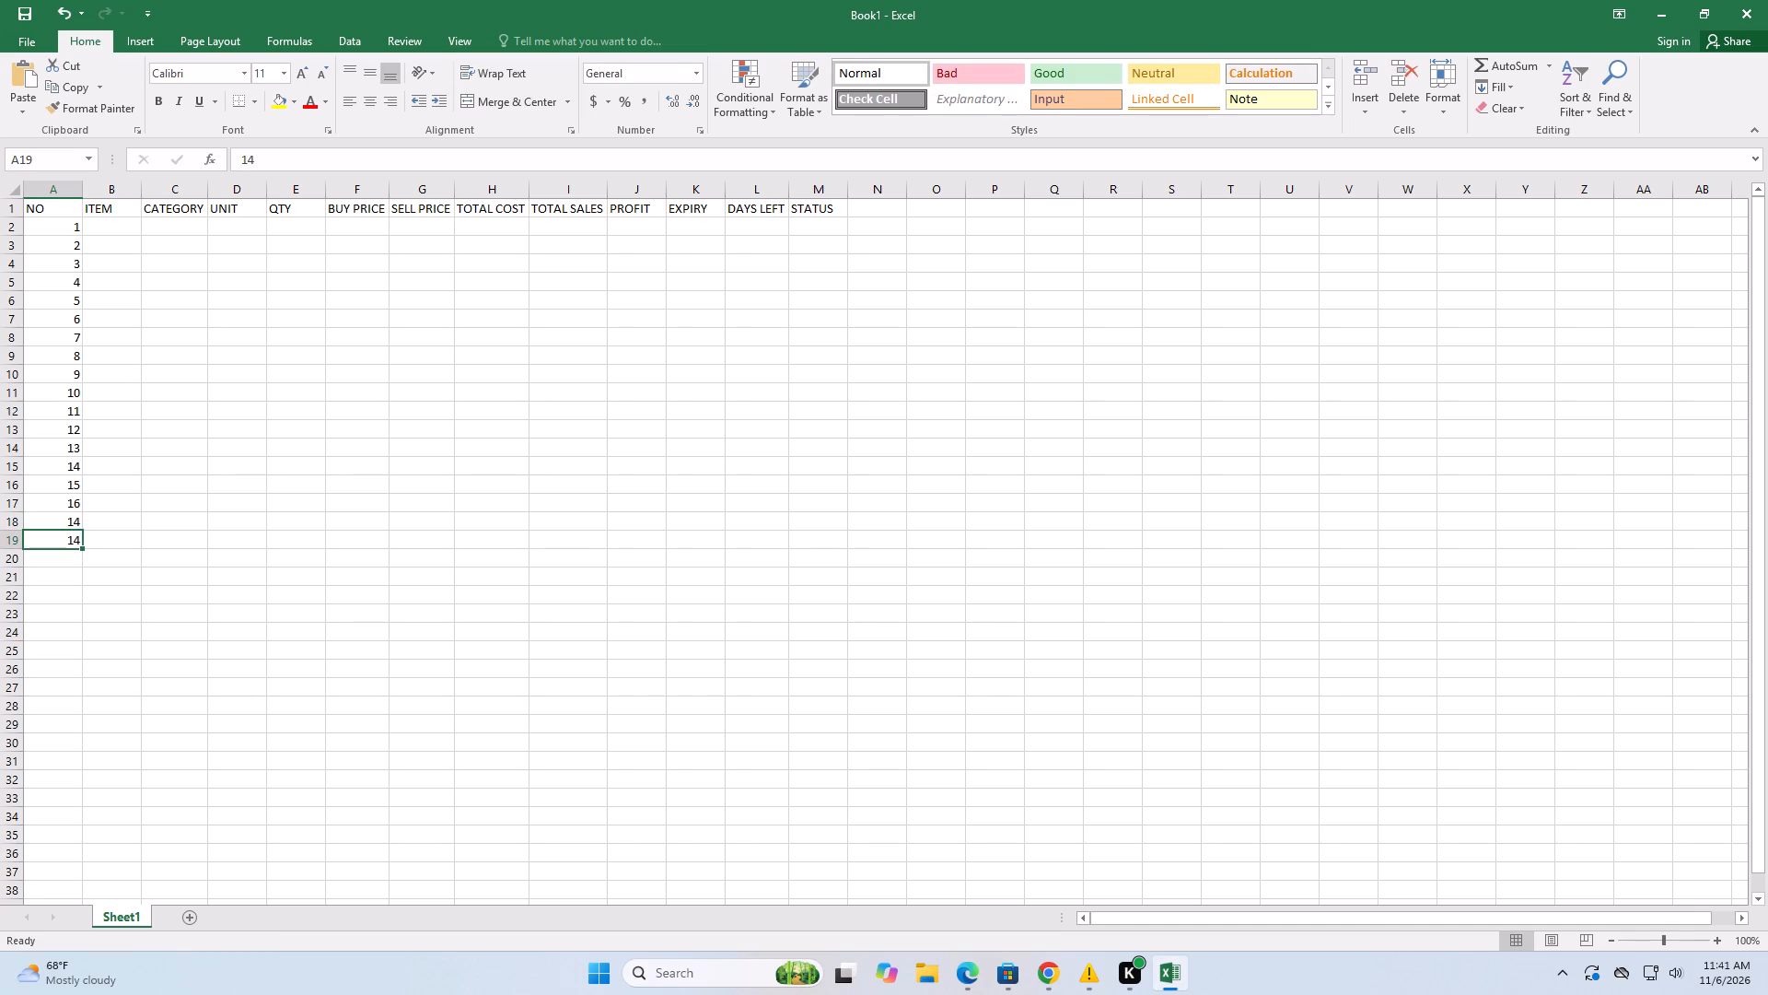
left_click(78, 517)
double_click(71, 518)
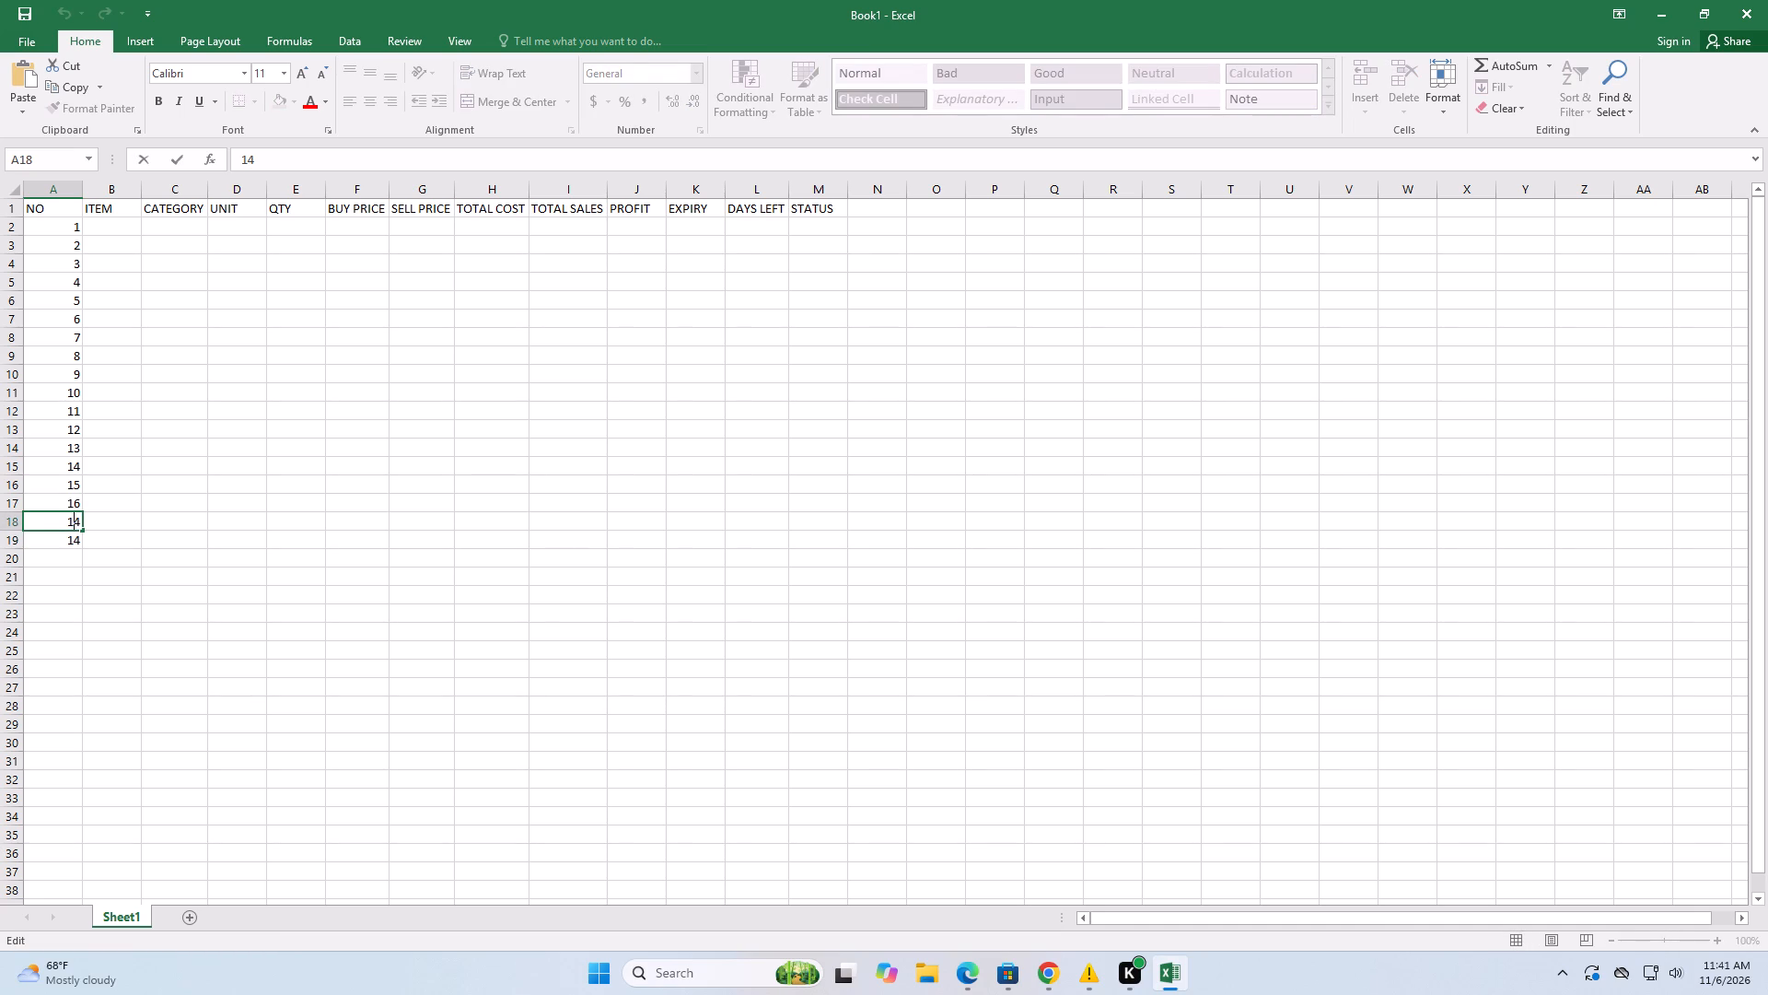
key("Right")
key("BackSpace")
key("7")
Change the number in cell A19 of the NO column to 18.
double_click(63, 543)
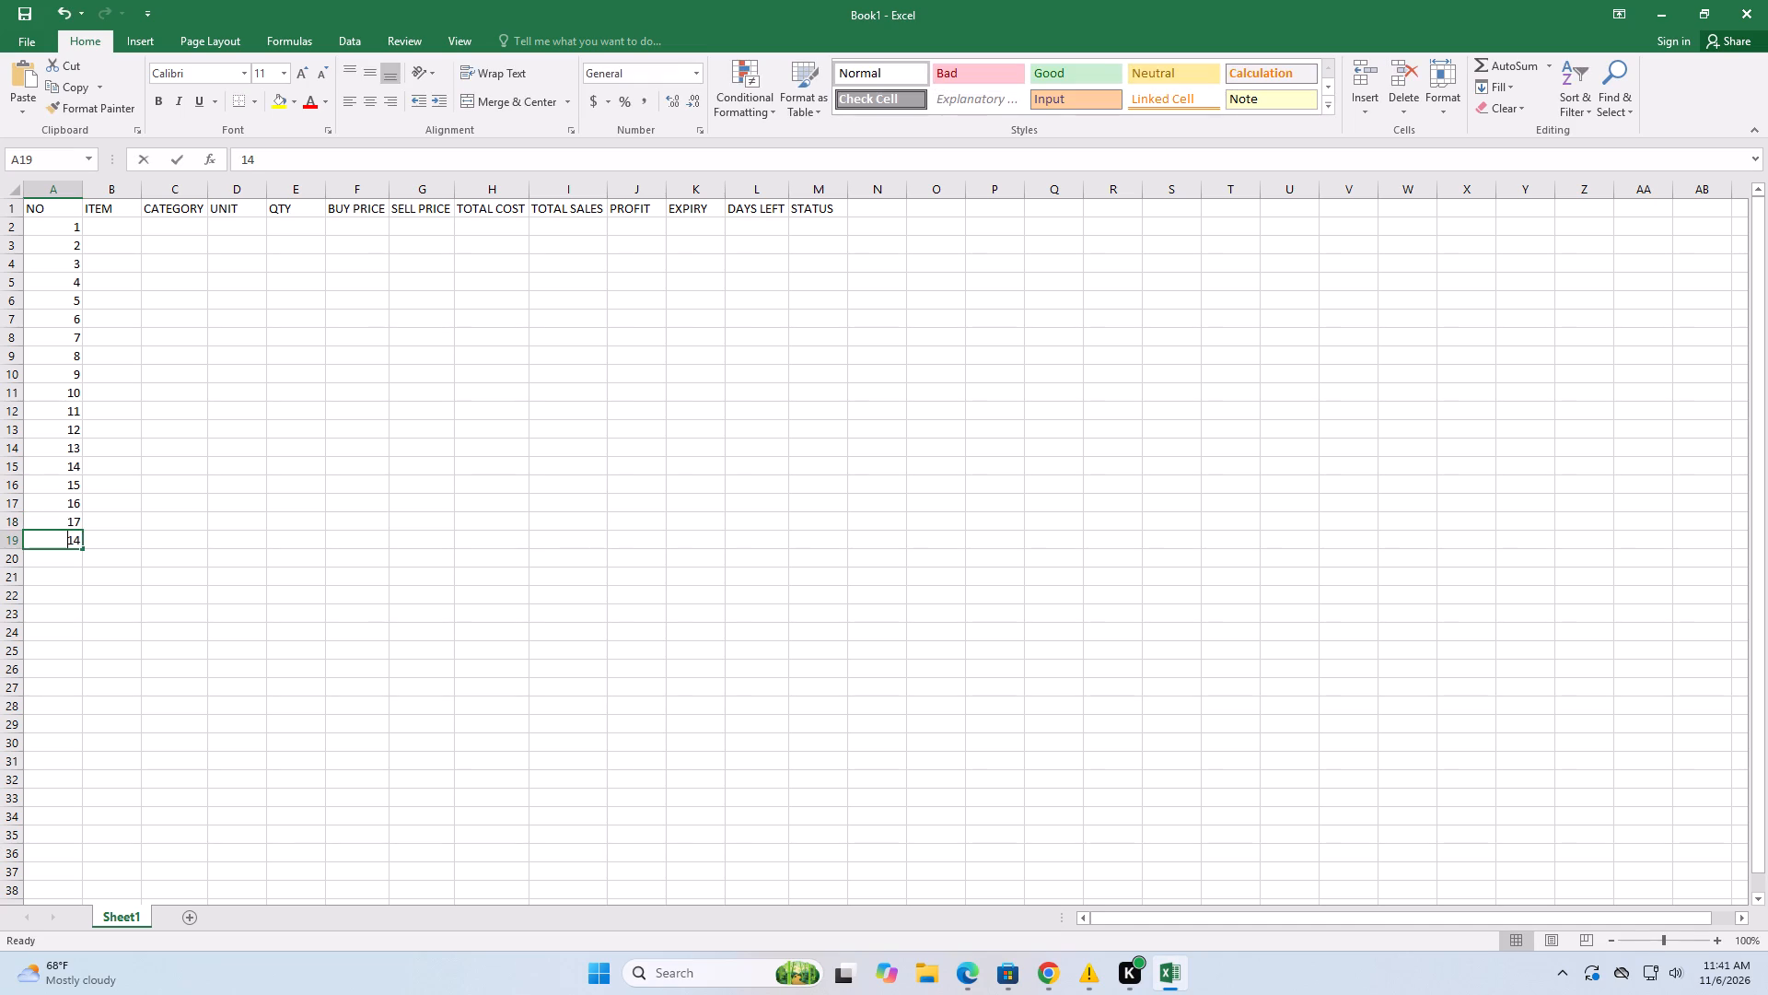
key("Right")
key("Right")
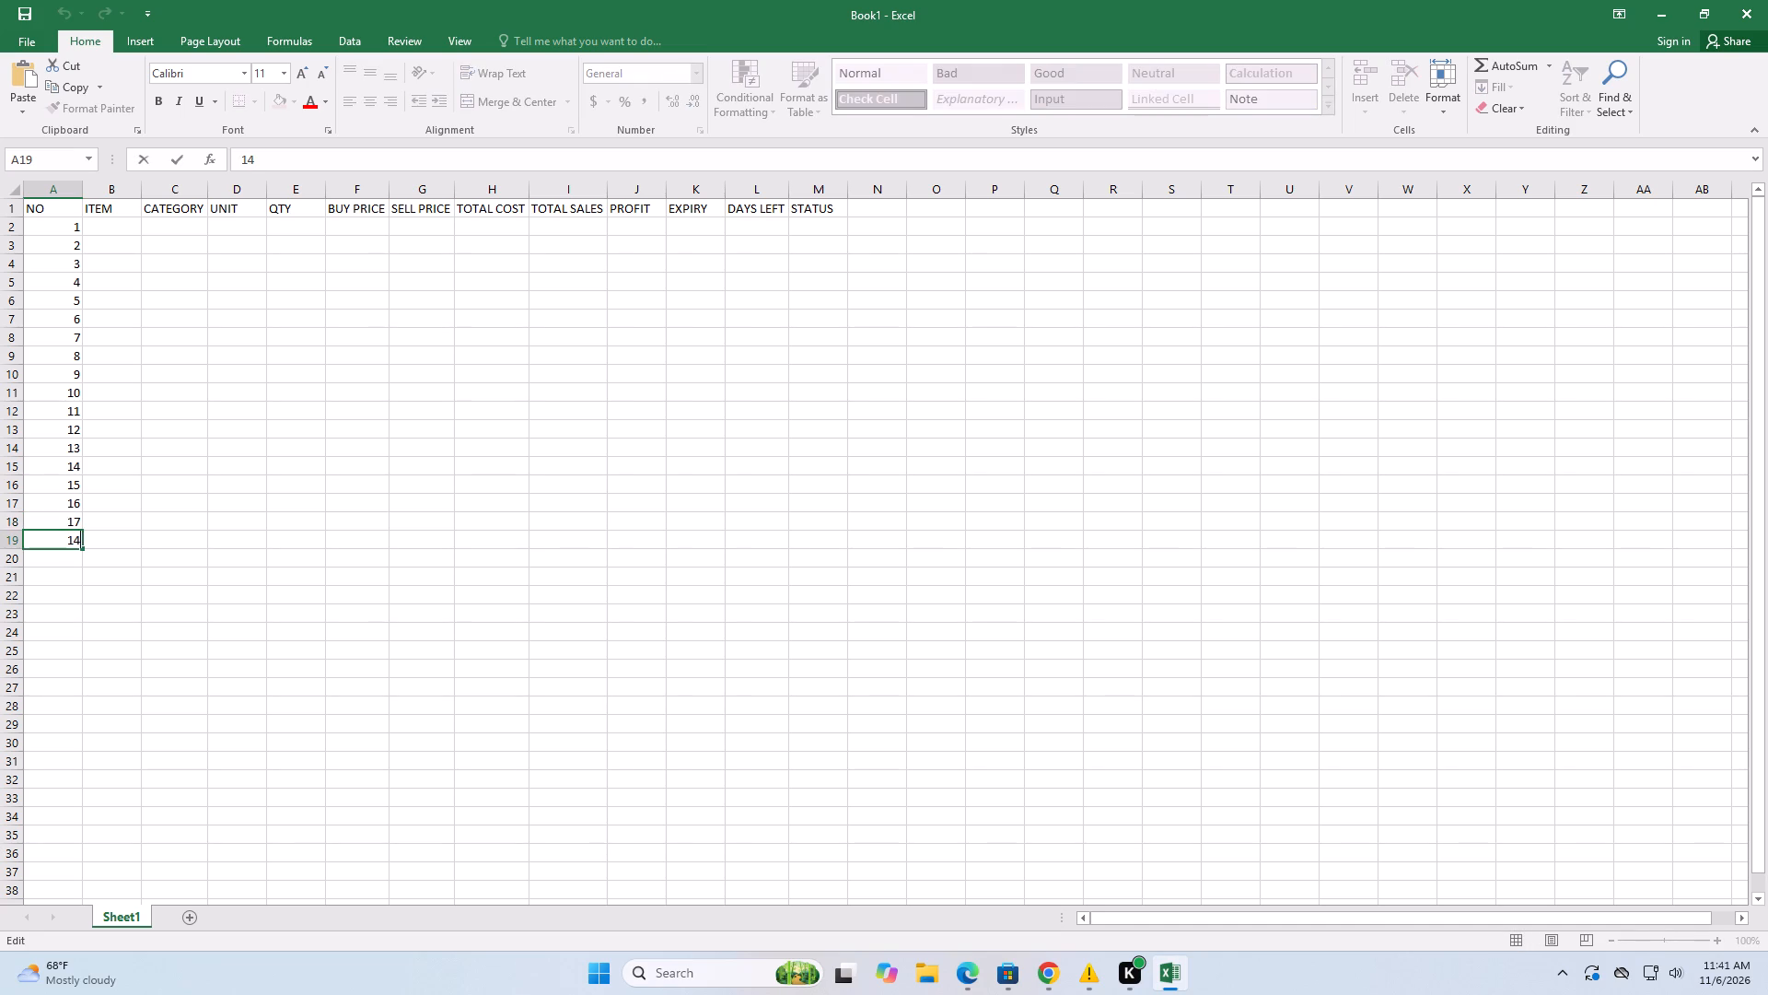
key("BackSpace")
key("8")
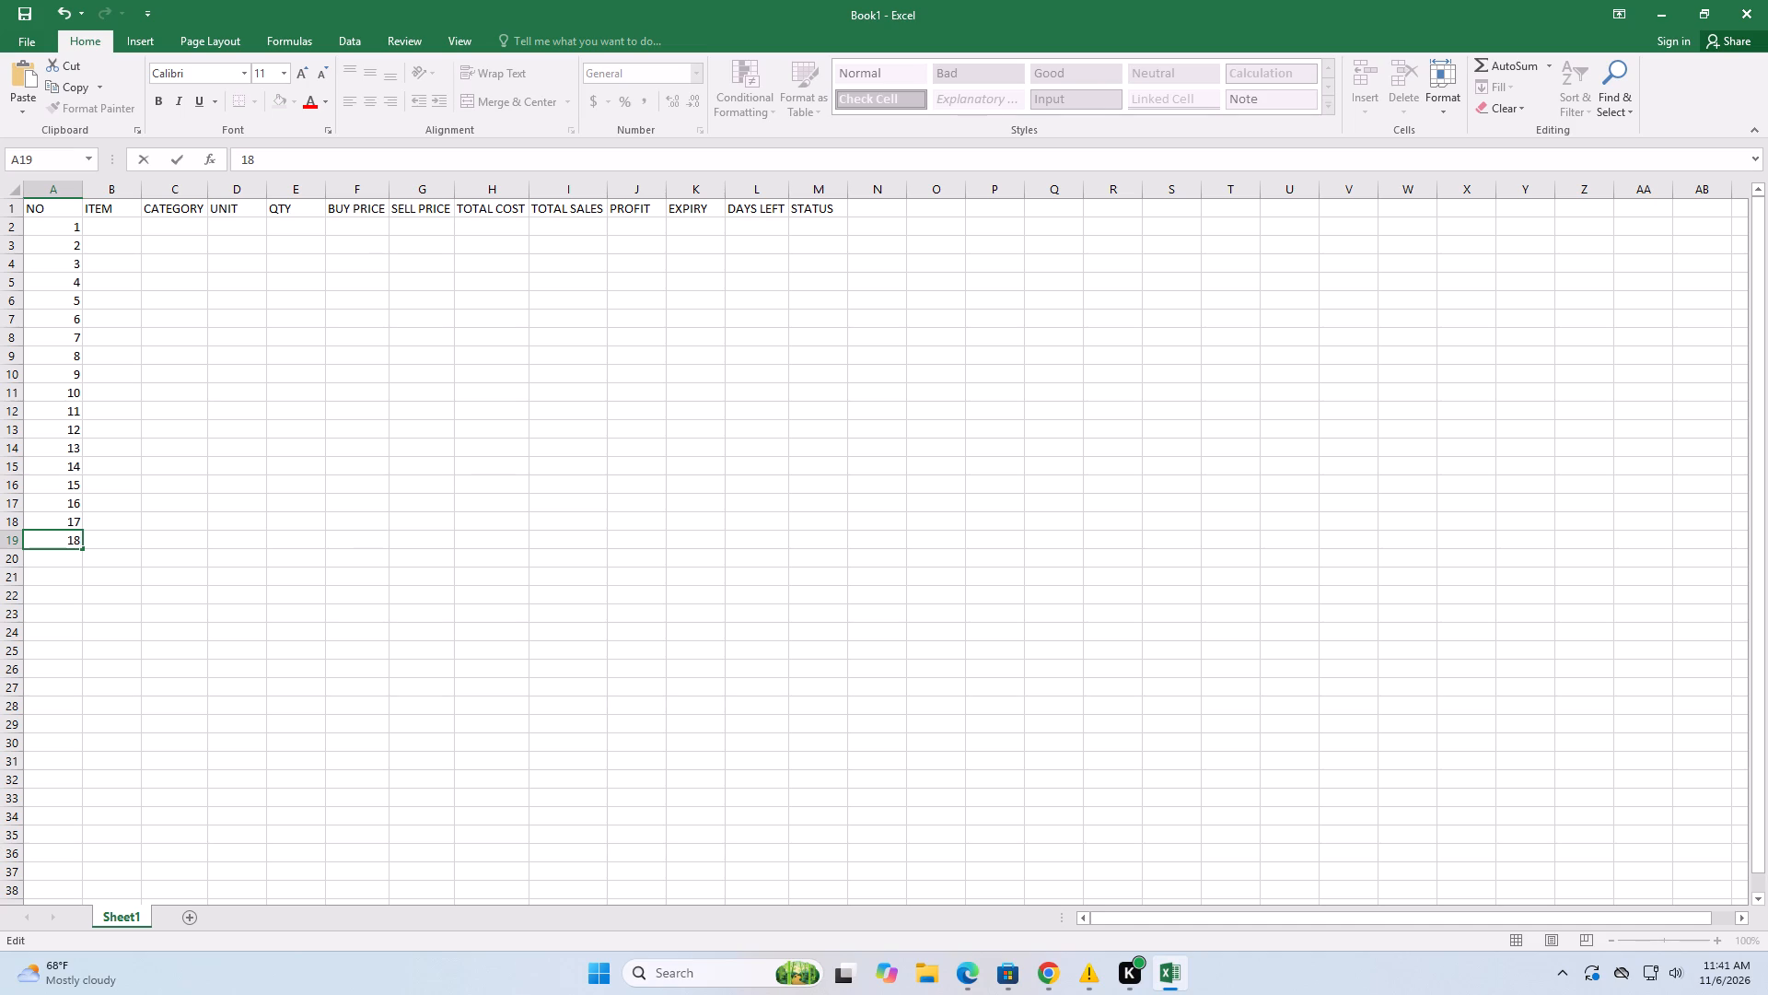
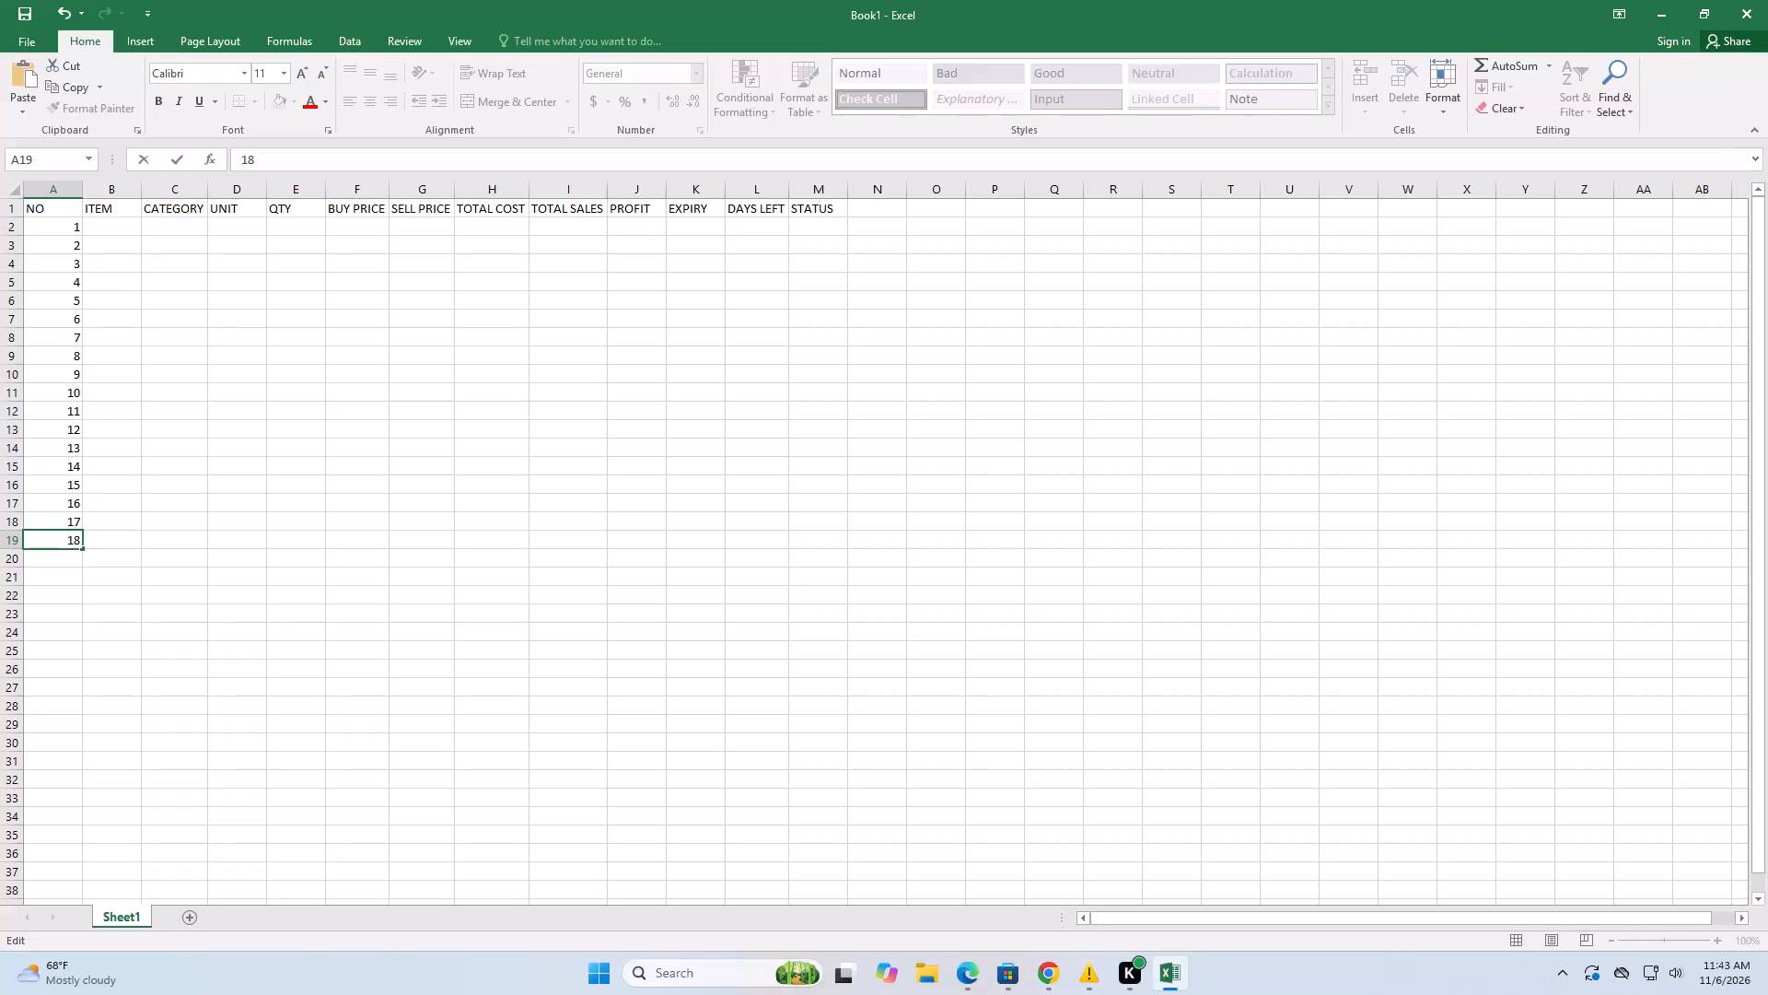
Enter 19 in cell A20 of the NO column.
left_click(21, 562)
double_click(37, 553)
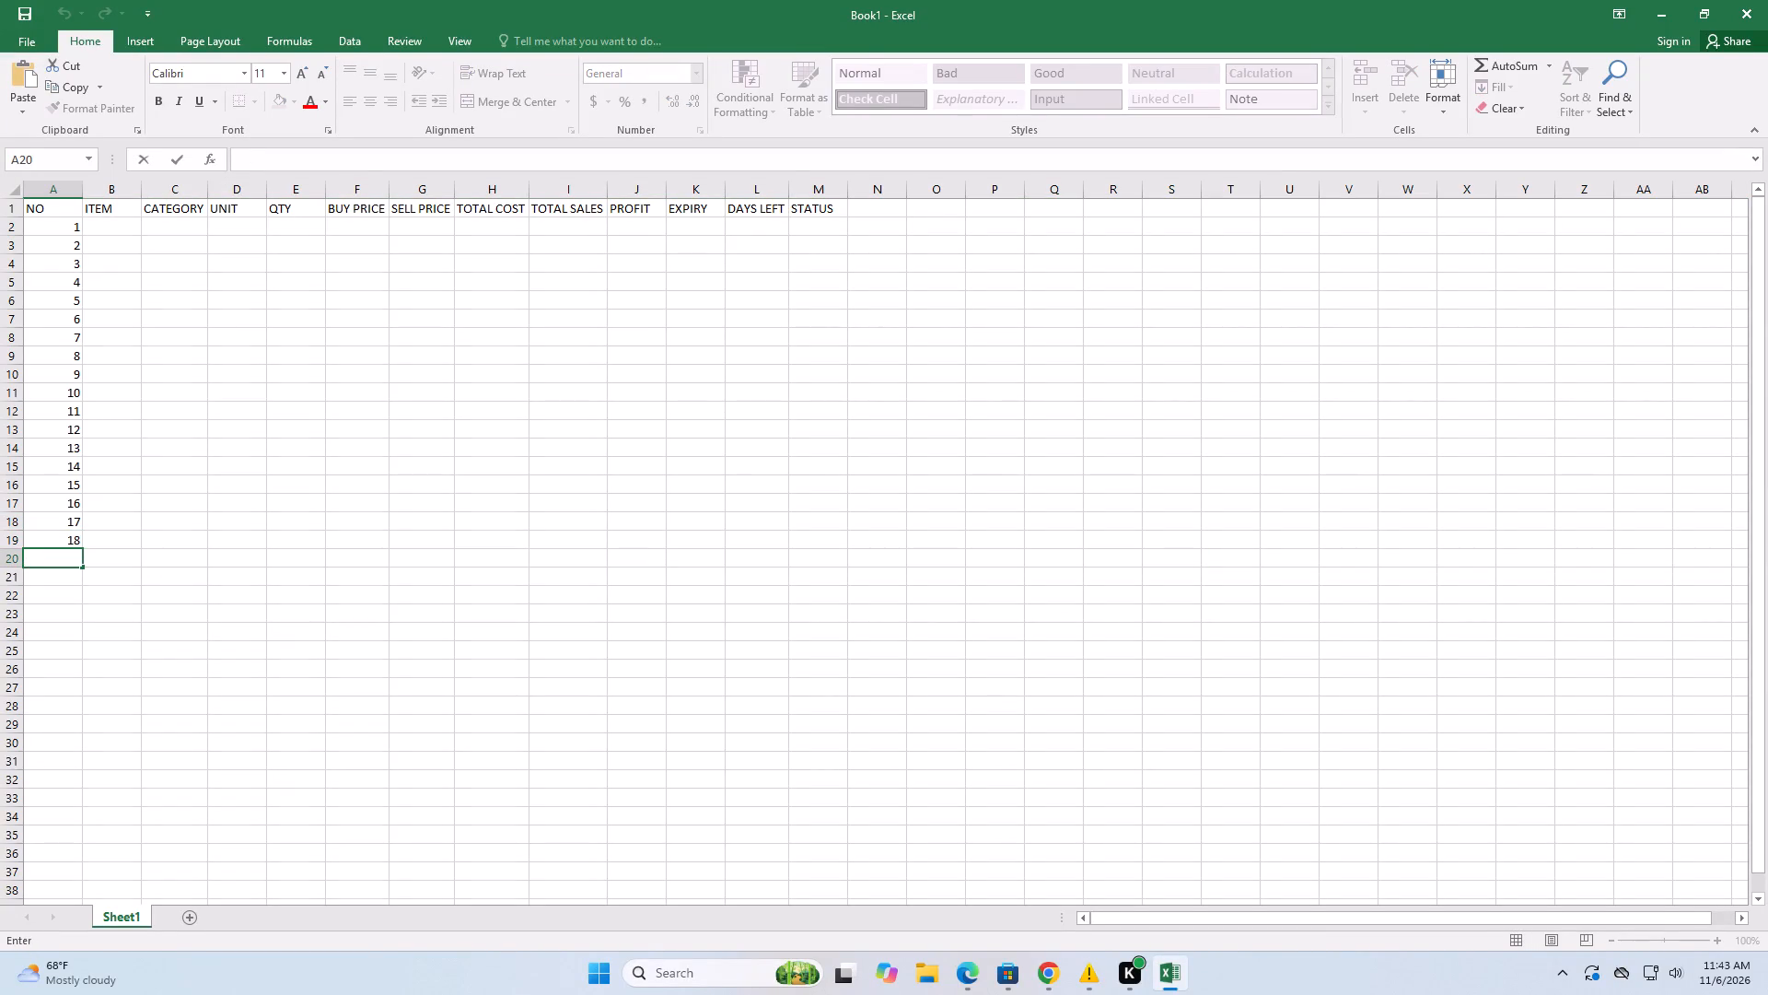
key("1")
key("9")
key("Right")
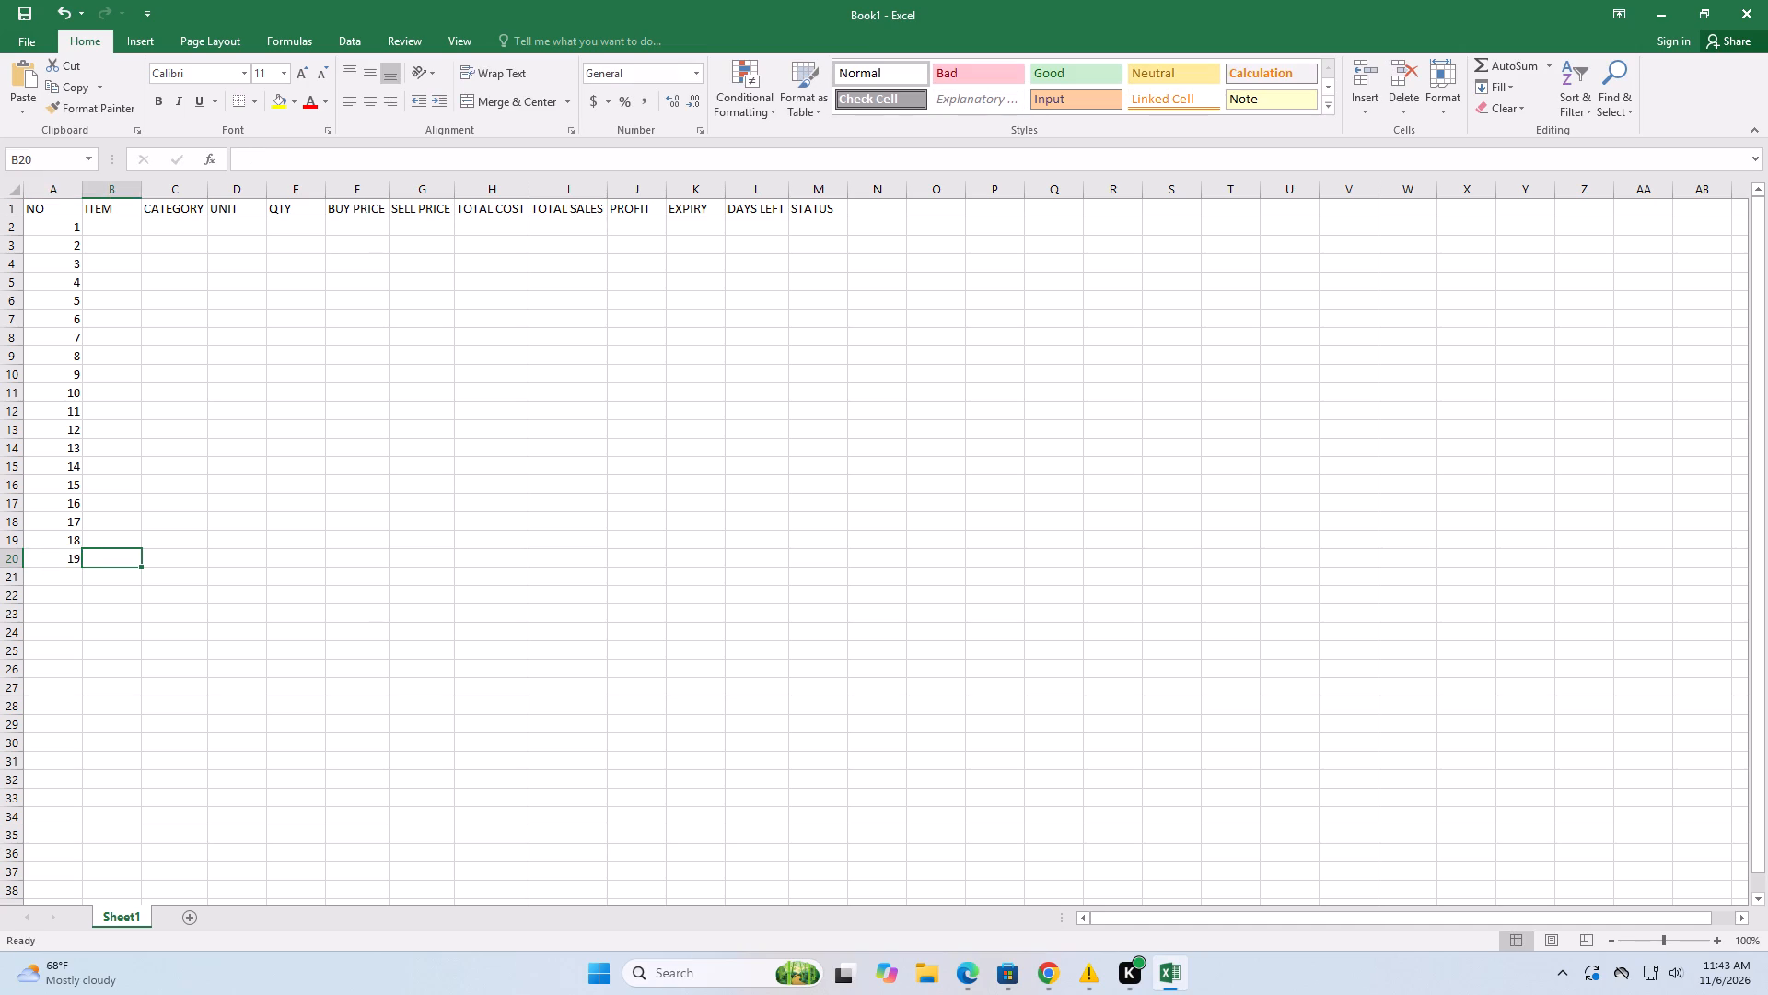
Enter Paracetamol as the first item in cell B2 of the ITEM column.
key("Up")
key("Up")
key("Up")
key("Up")
key("Up")
key("Up")
key("Up")
key("Up")
key("Up")
key("Up")
key("Up")
key("Up")
key("Up")
key("Up")
key("Up")
key("Up")
key("Up")
key("Up")
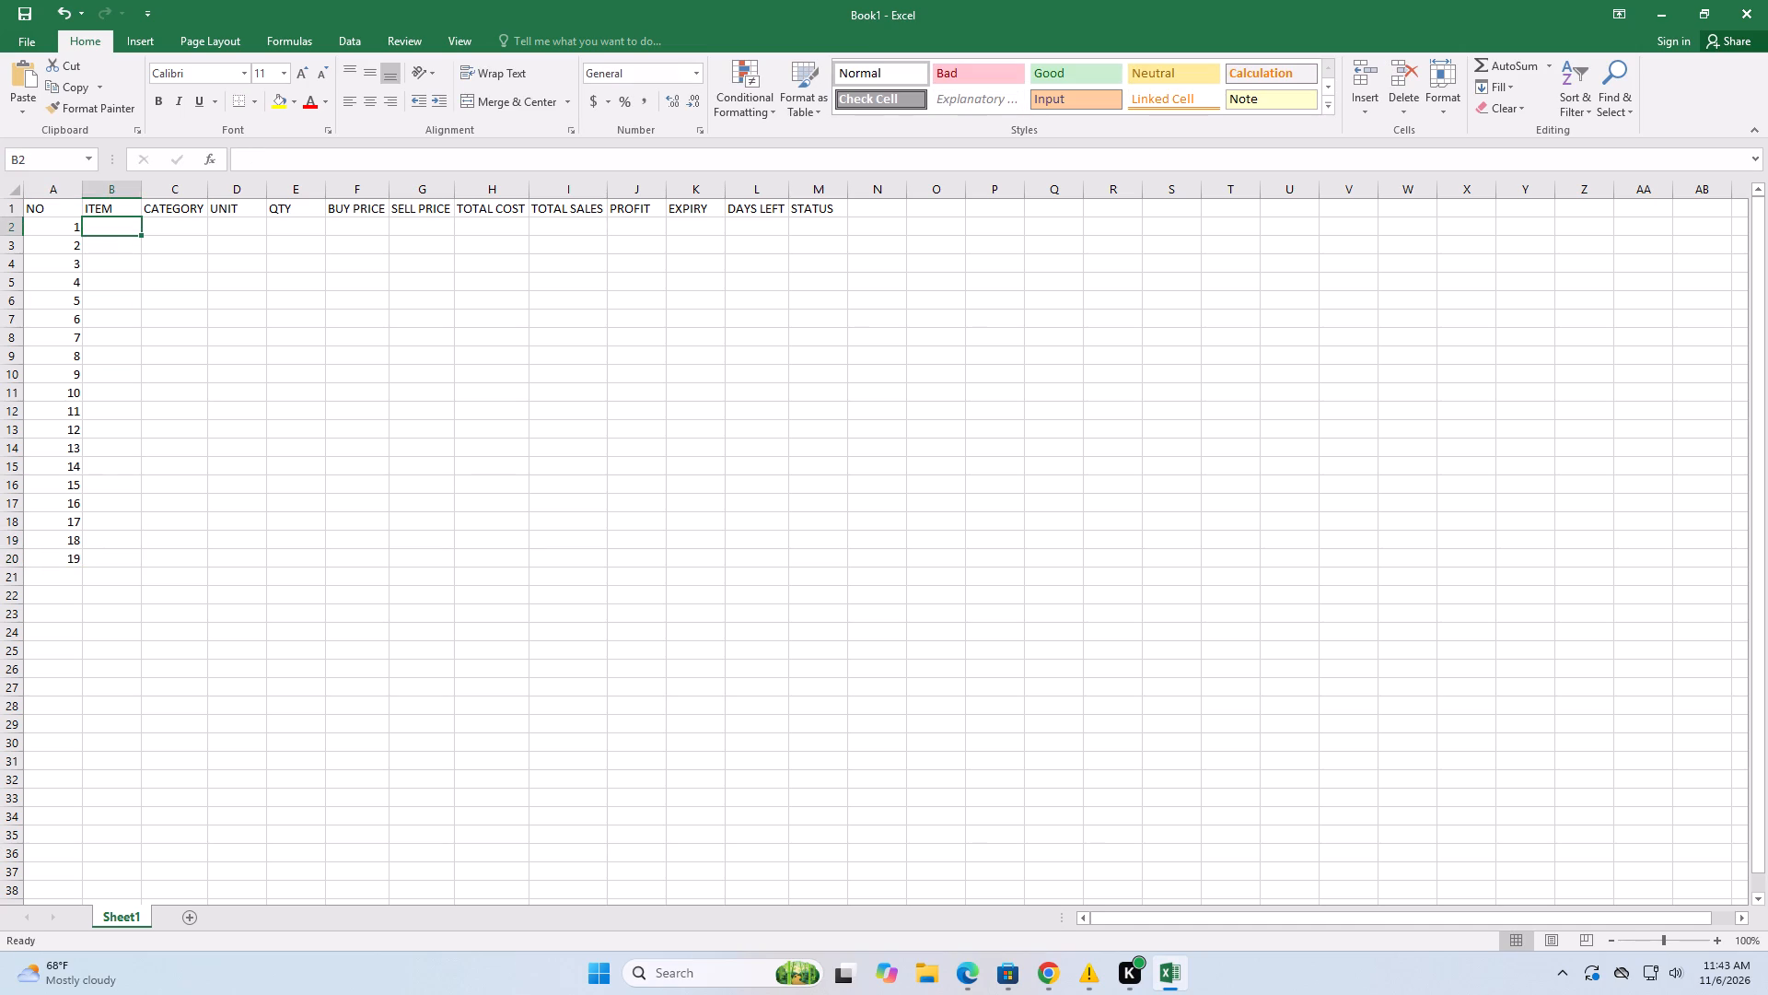
key("h")
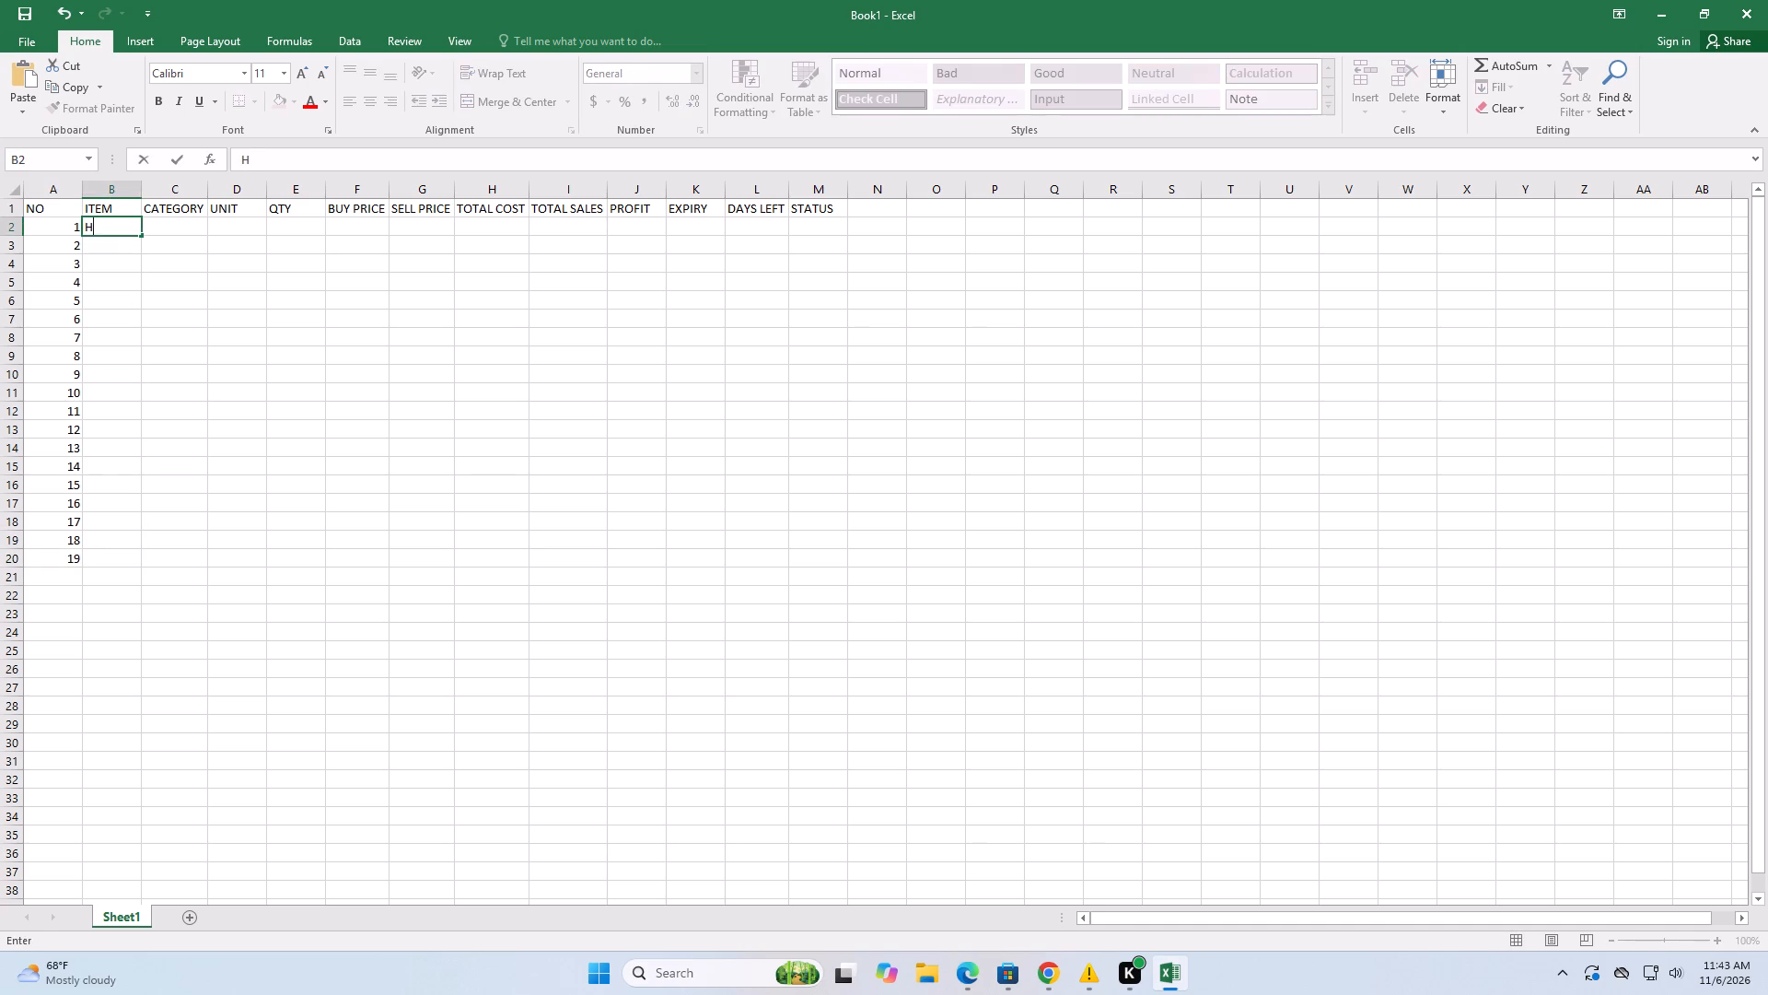
key("BackSpace")
key("p")
type("aracet")
key("a")
type("mol")
key("Down")
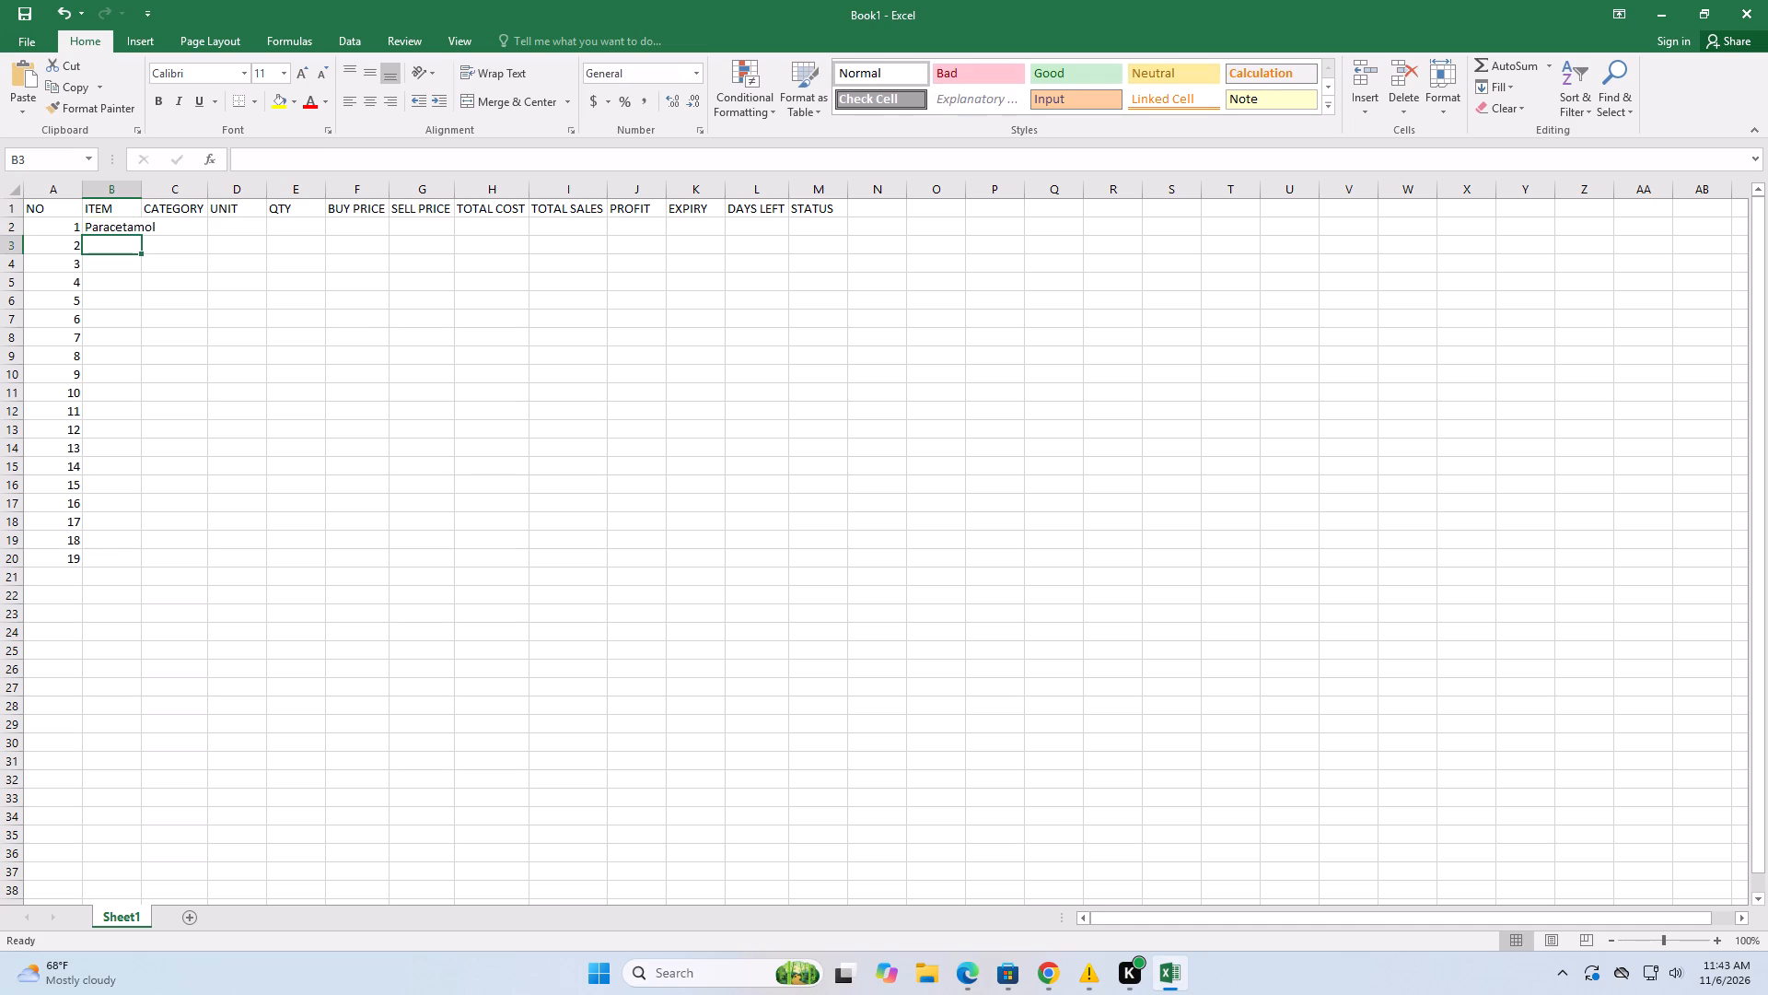
Auto-fit the width of the ITEM column to its contents.
left_click(130, 226)
double_click(142, 194)
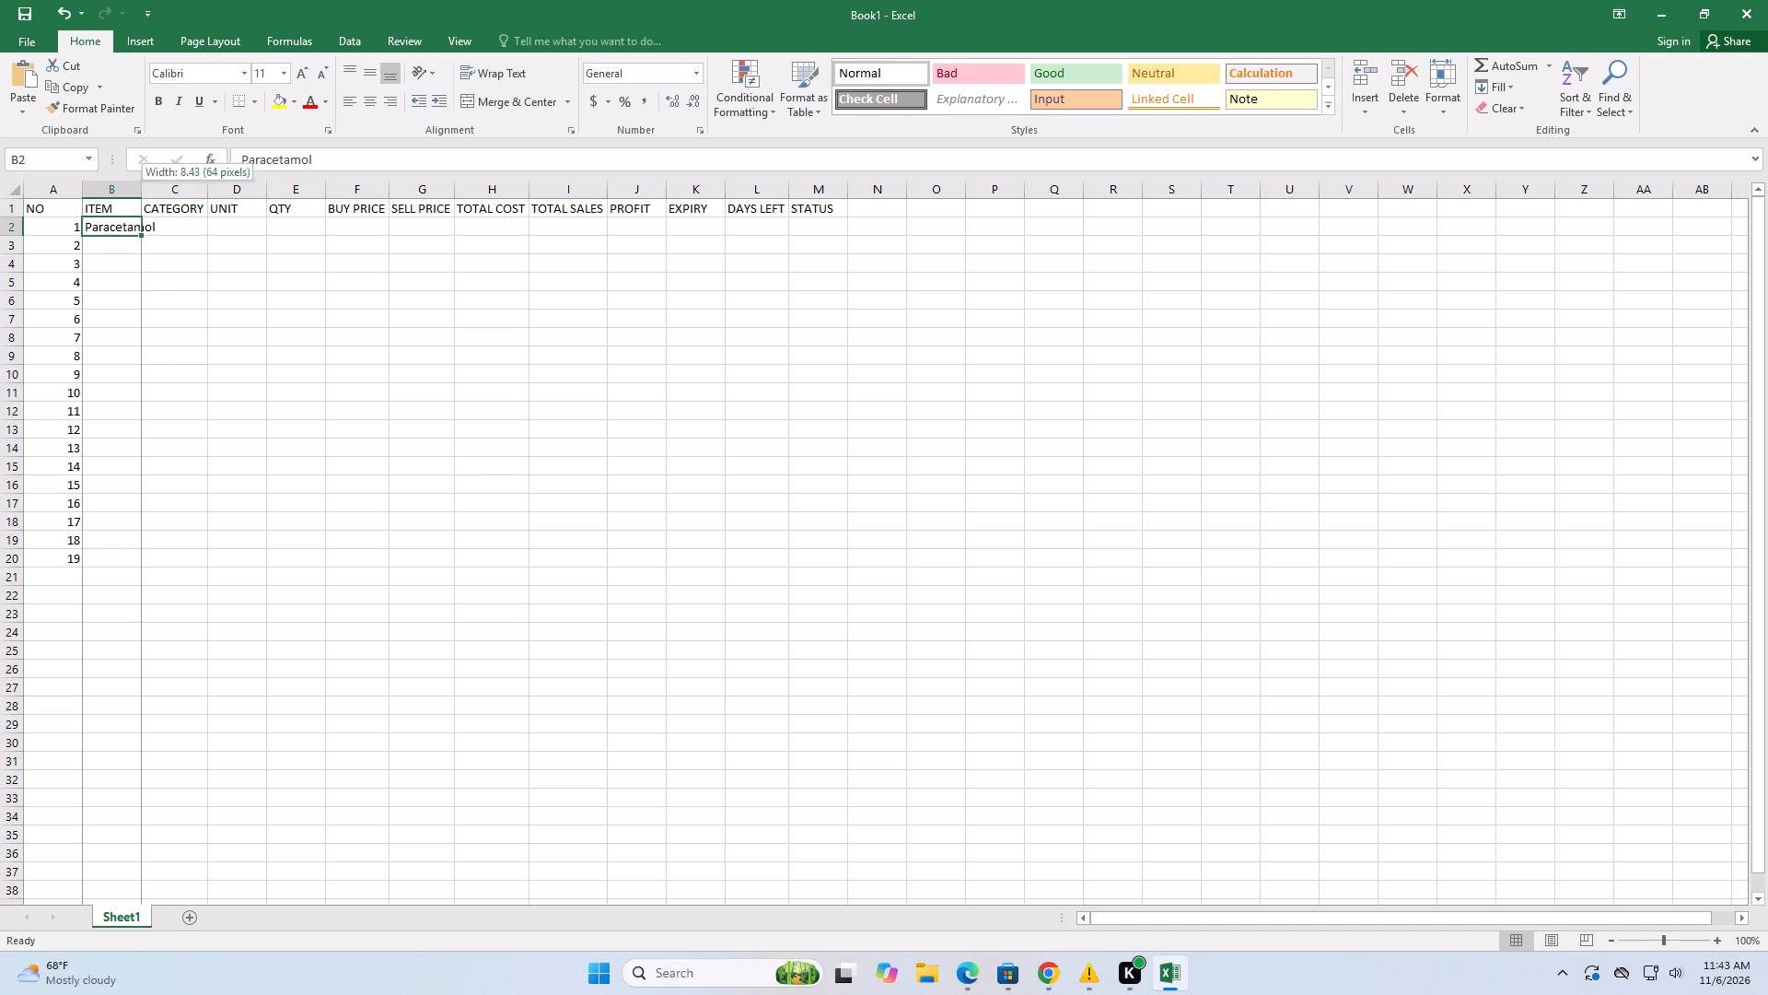
Enter Amoxicillin in cell B3 of the ITEM column.
left_click(129, 252)
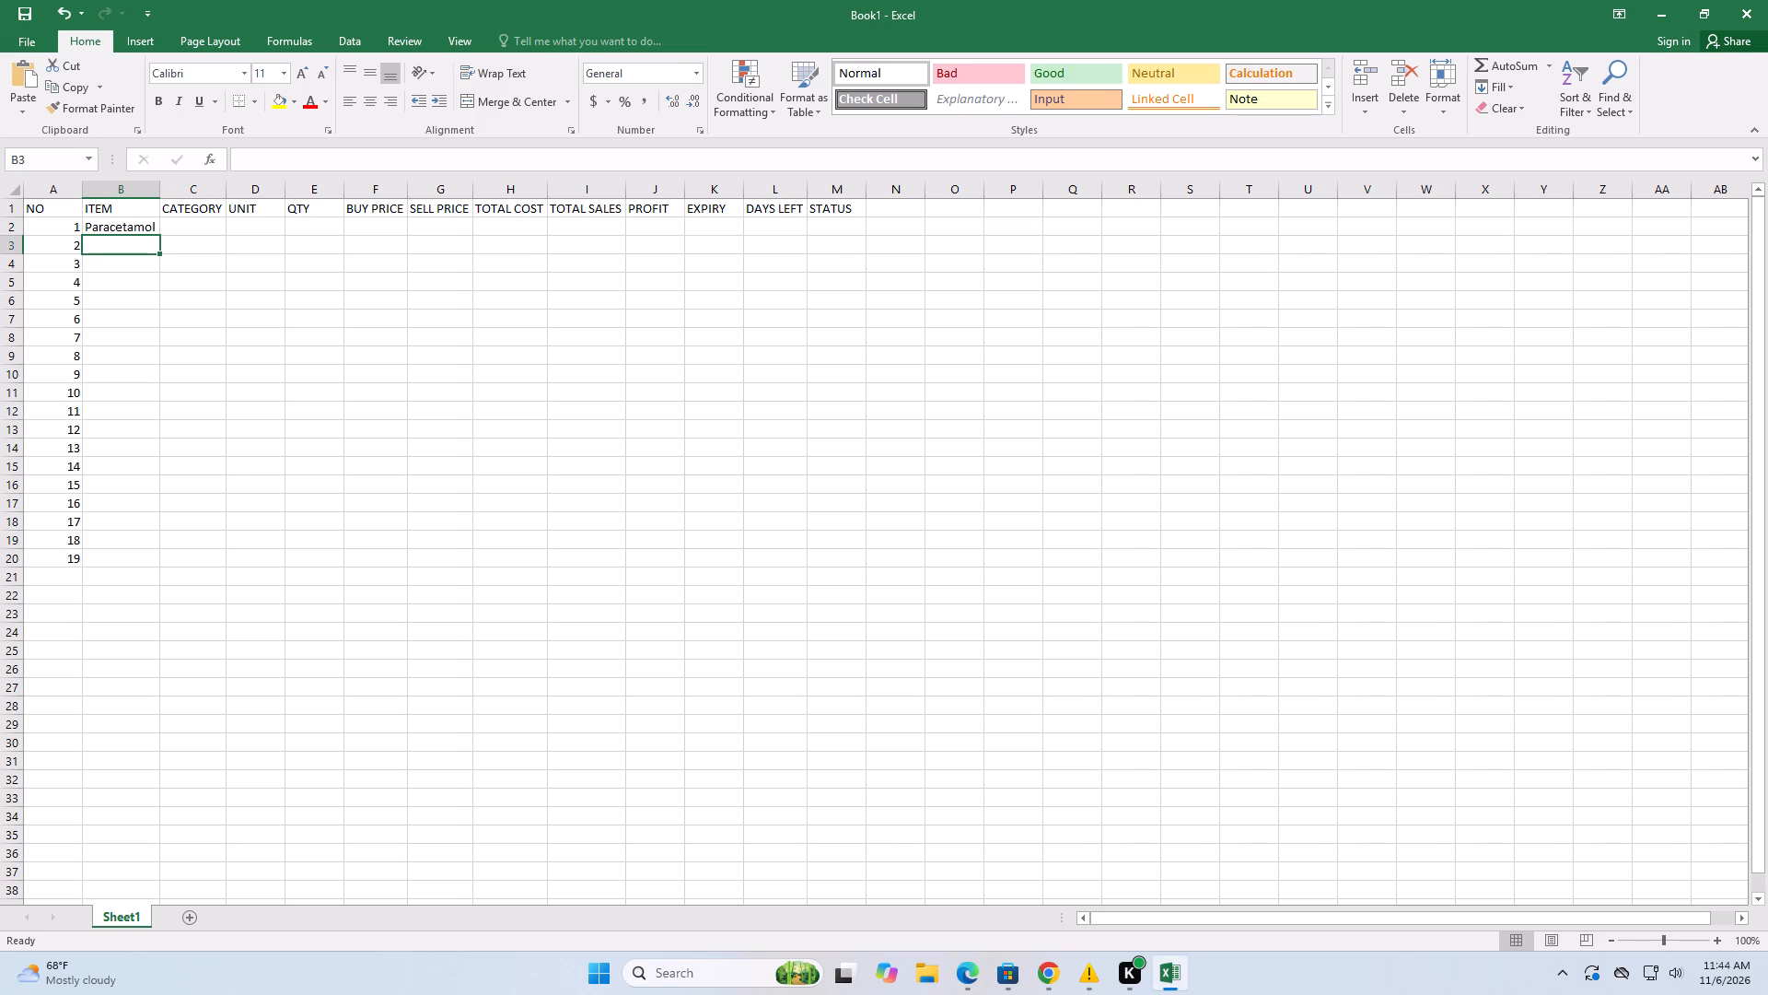
key("a")
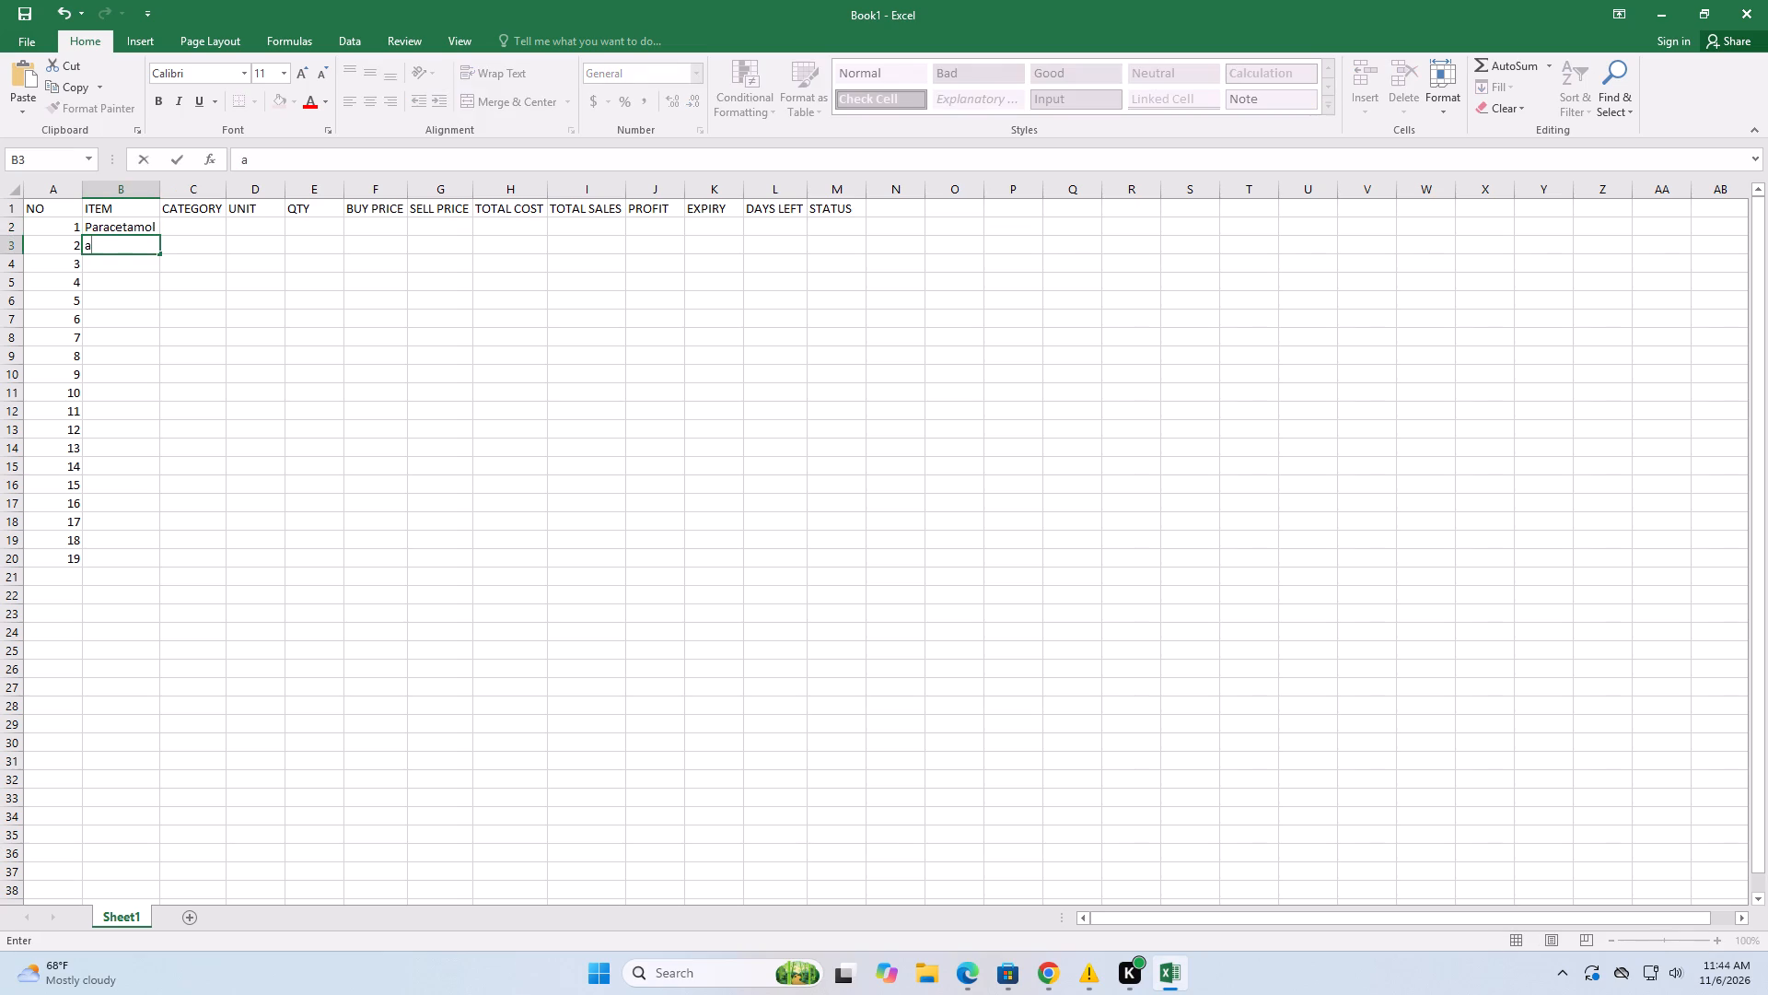
key("BackSpace")
type("mo")
type("xi")
type("cillin")
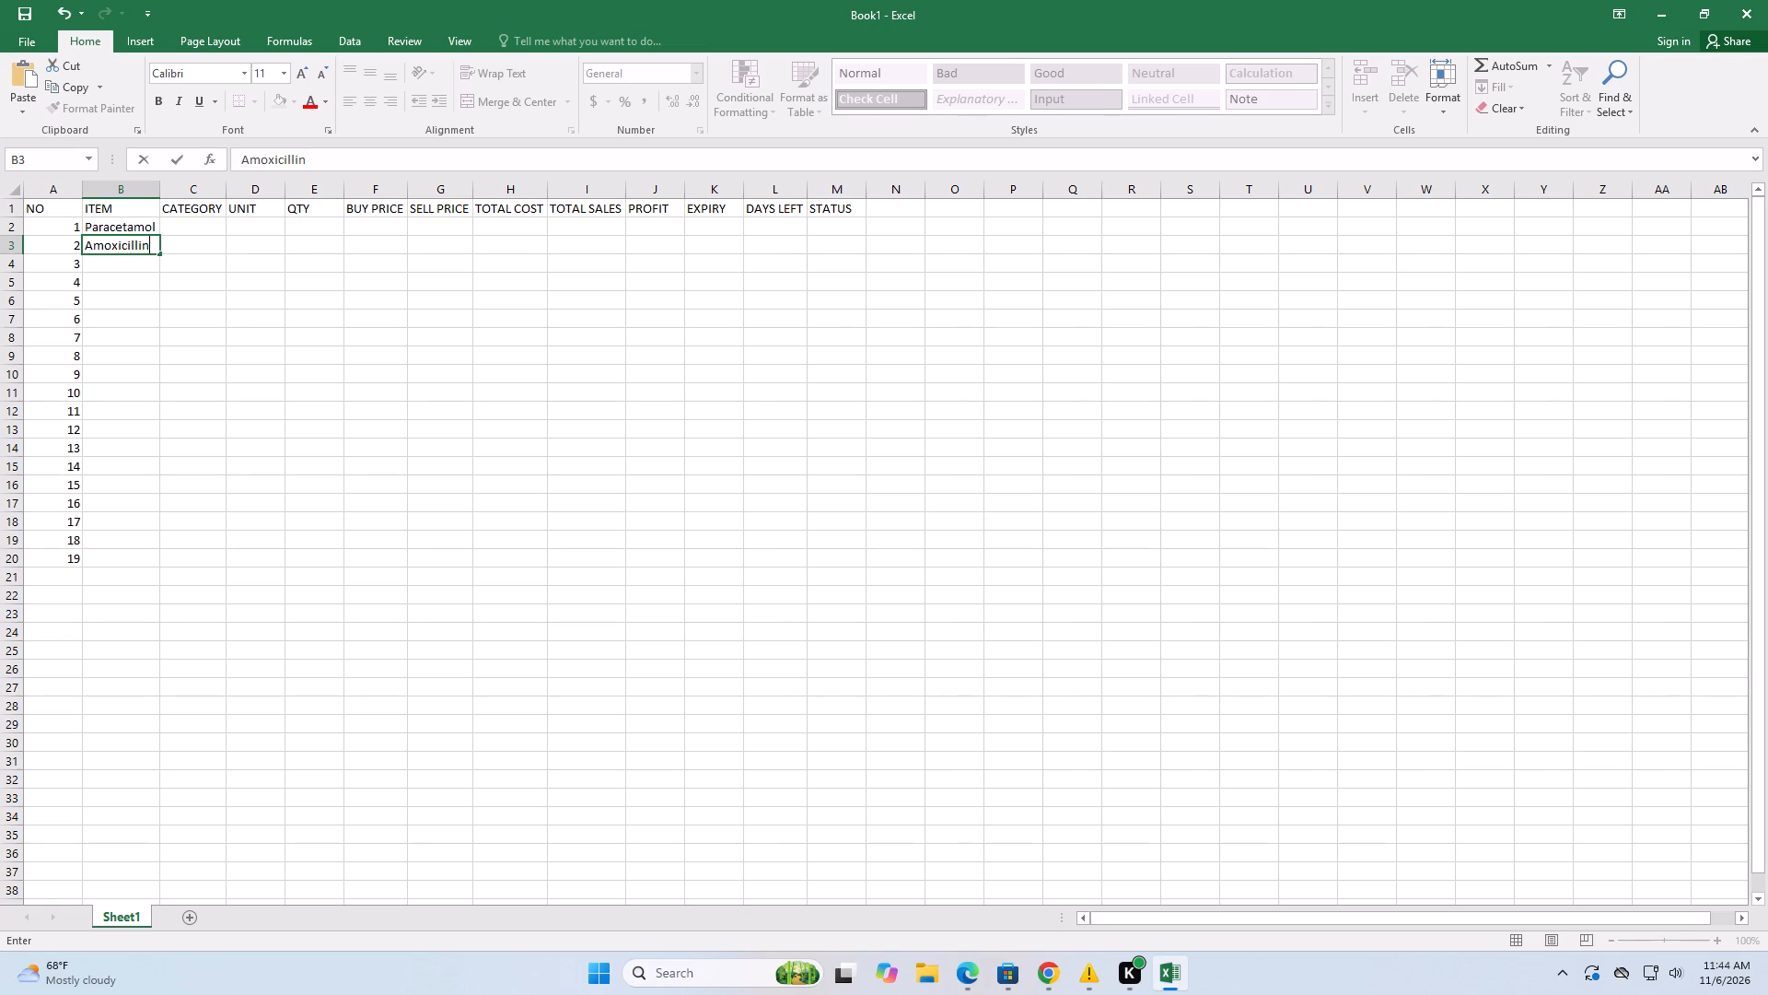
key("Down")
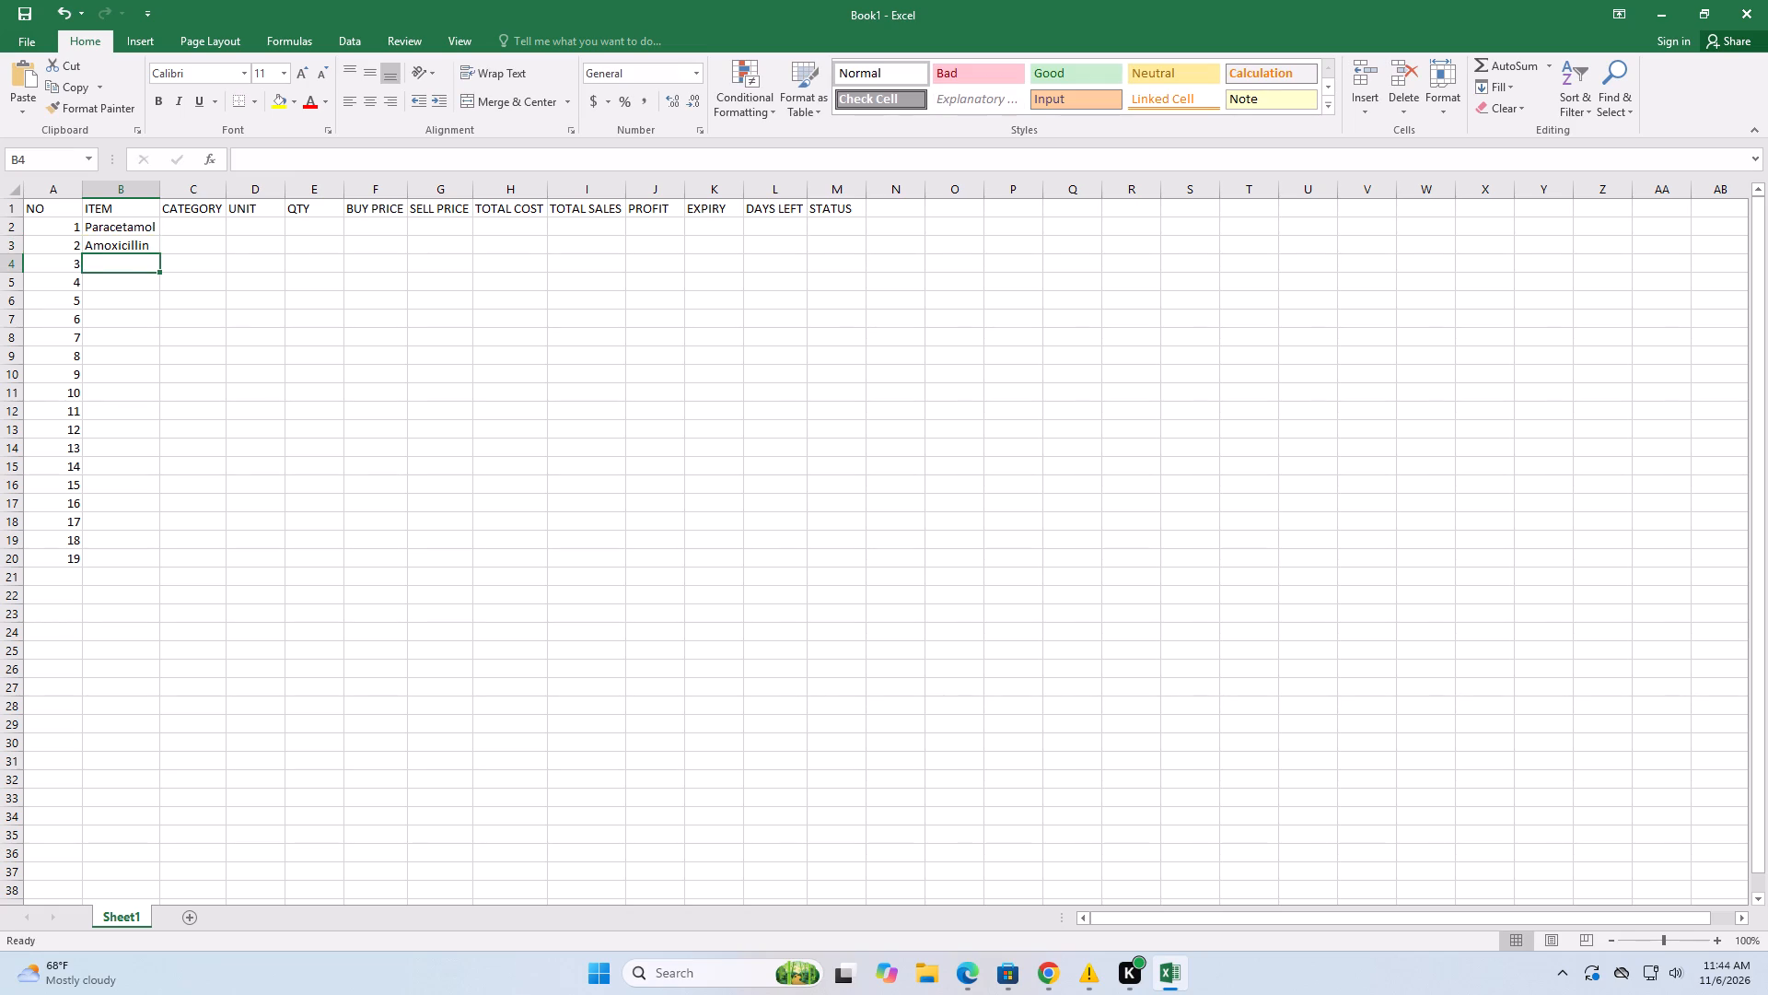
Enter the items Vitamin c in cell B4 and Pnadol in cell B5 of the ITEM column.
key("v")
type("itamin")
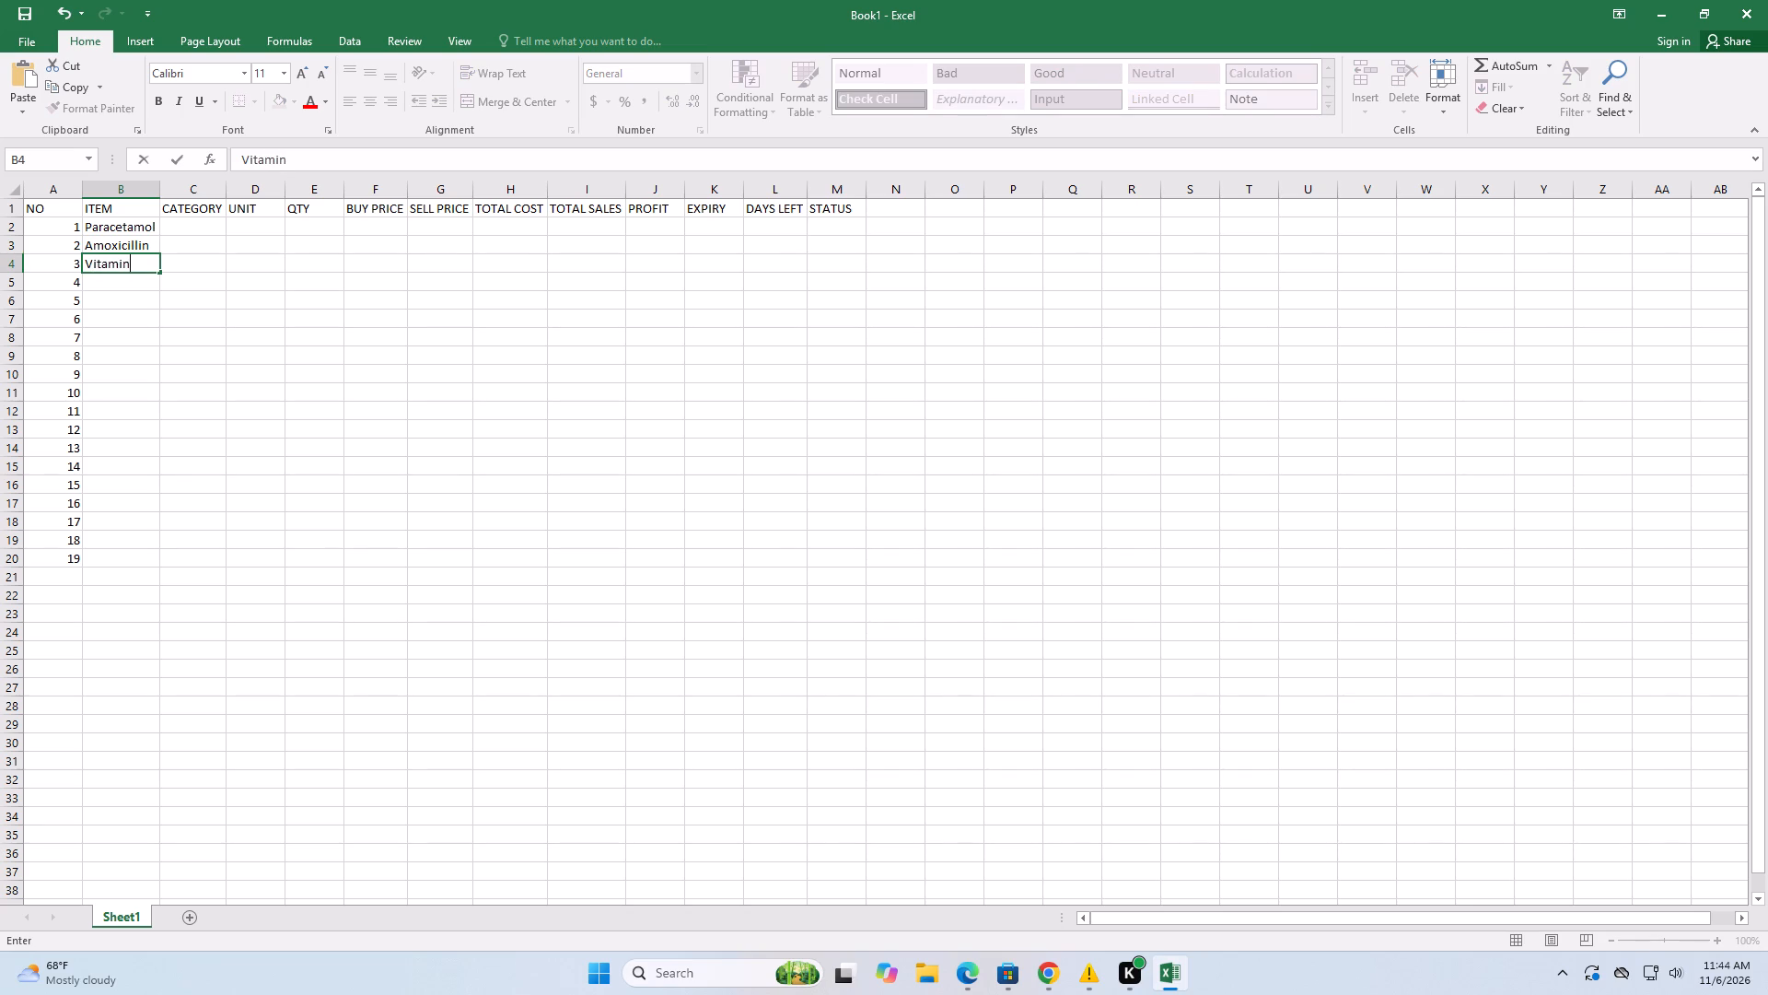
key("space")
key("c")
key("Down")
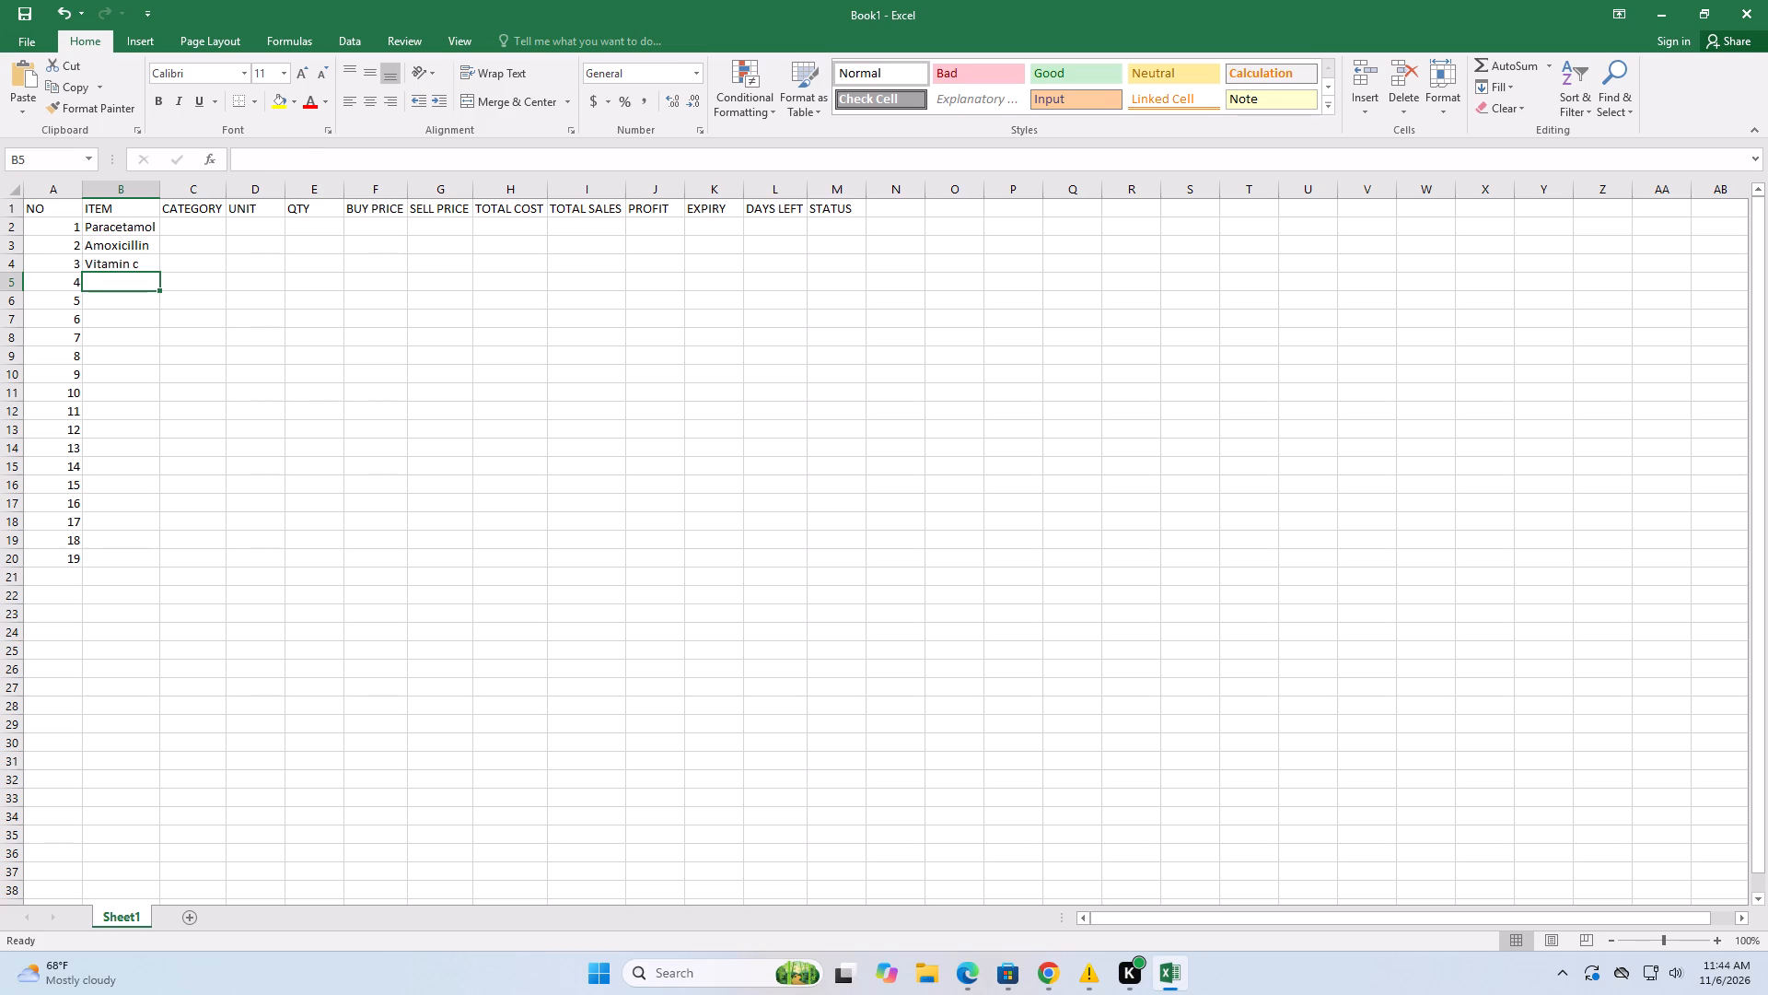
type("nadol")
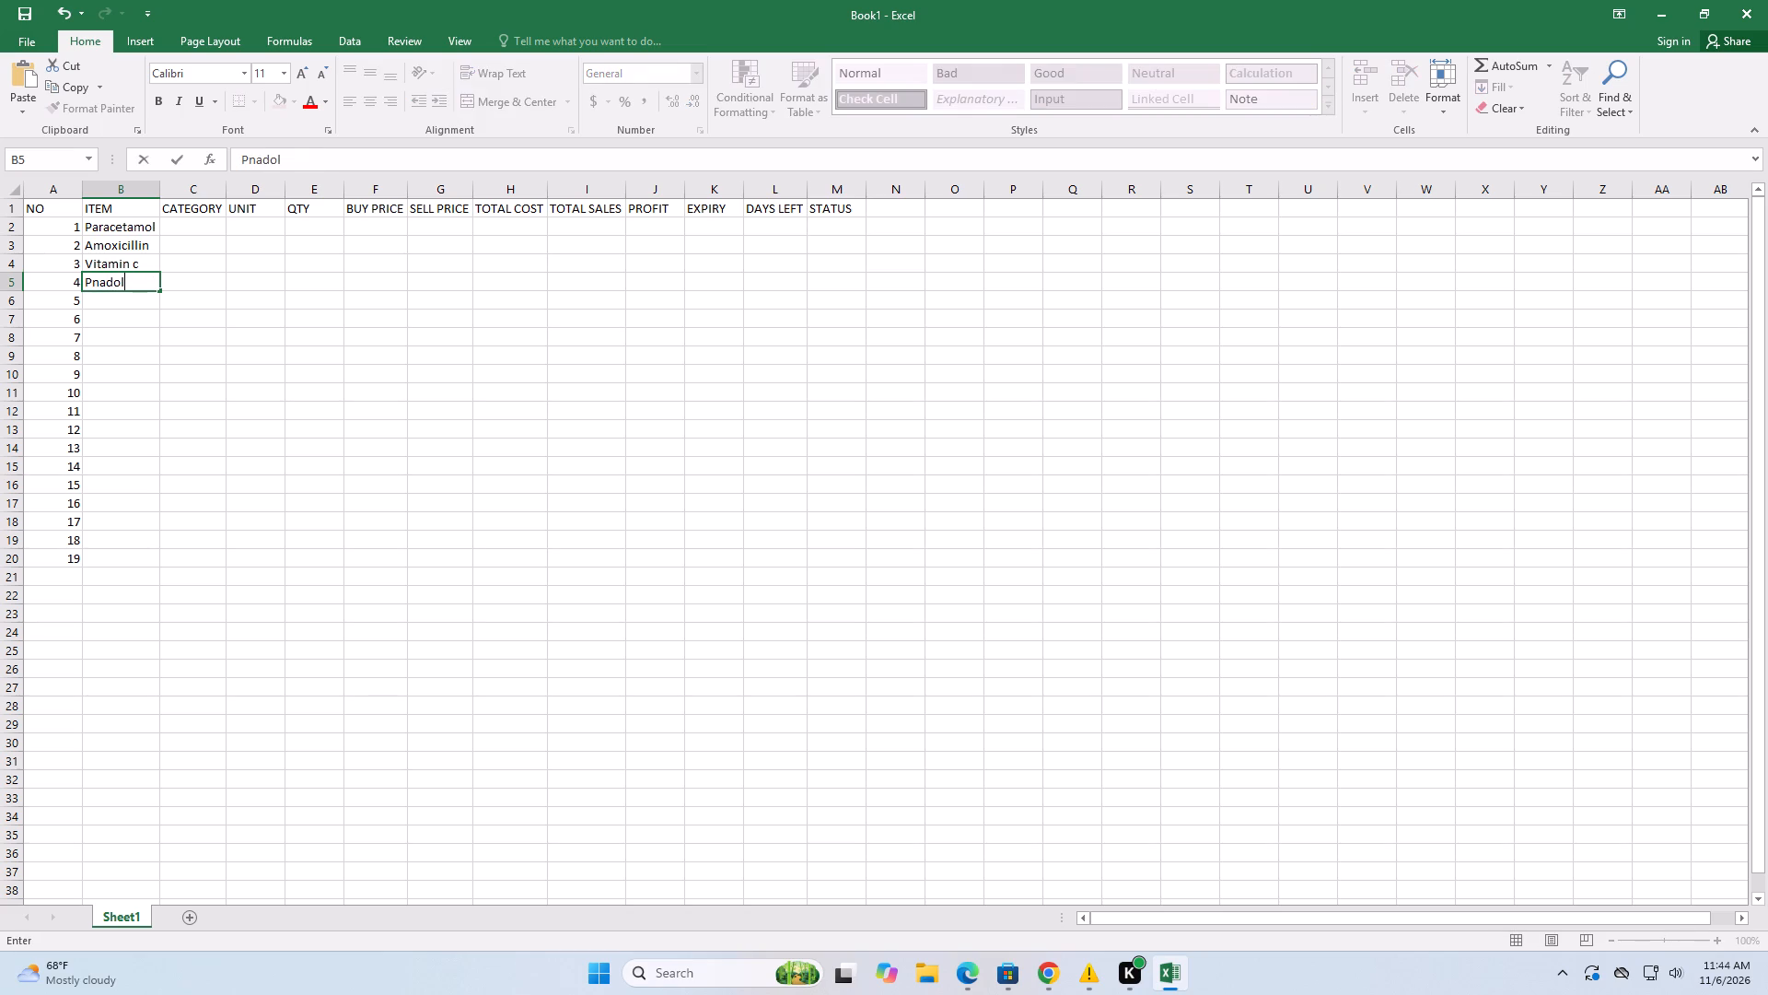
key("Down")
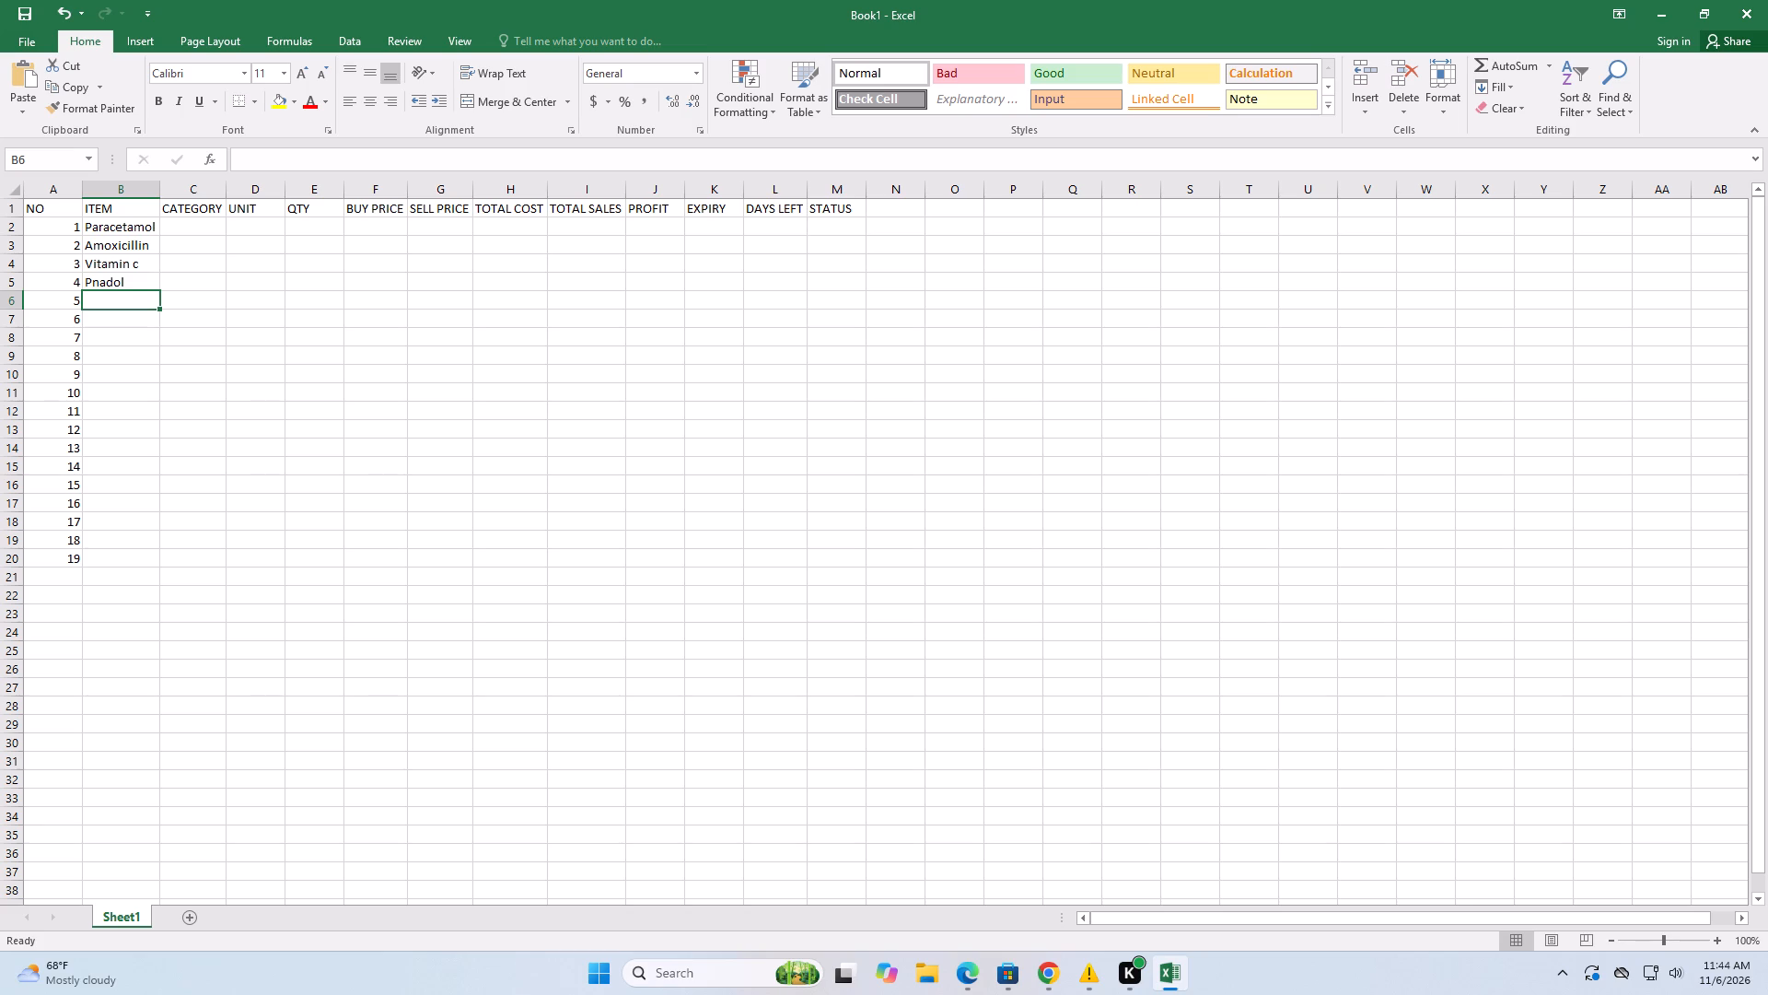
Enter Cough syrup in cell B6 of the ITEM column.
key("c")
type("ough")
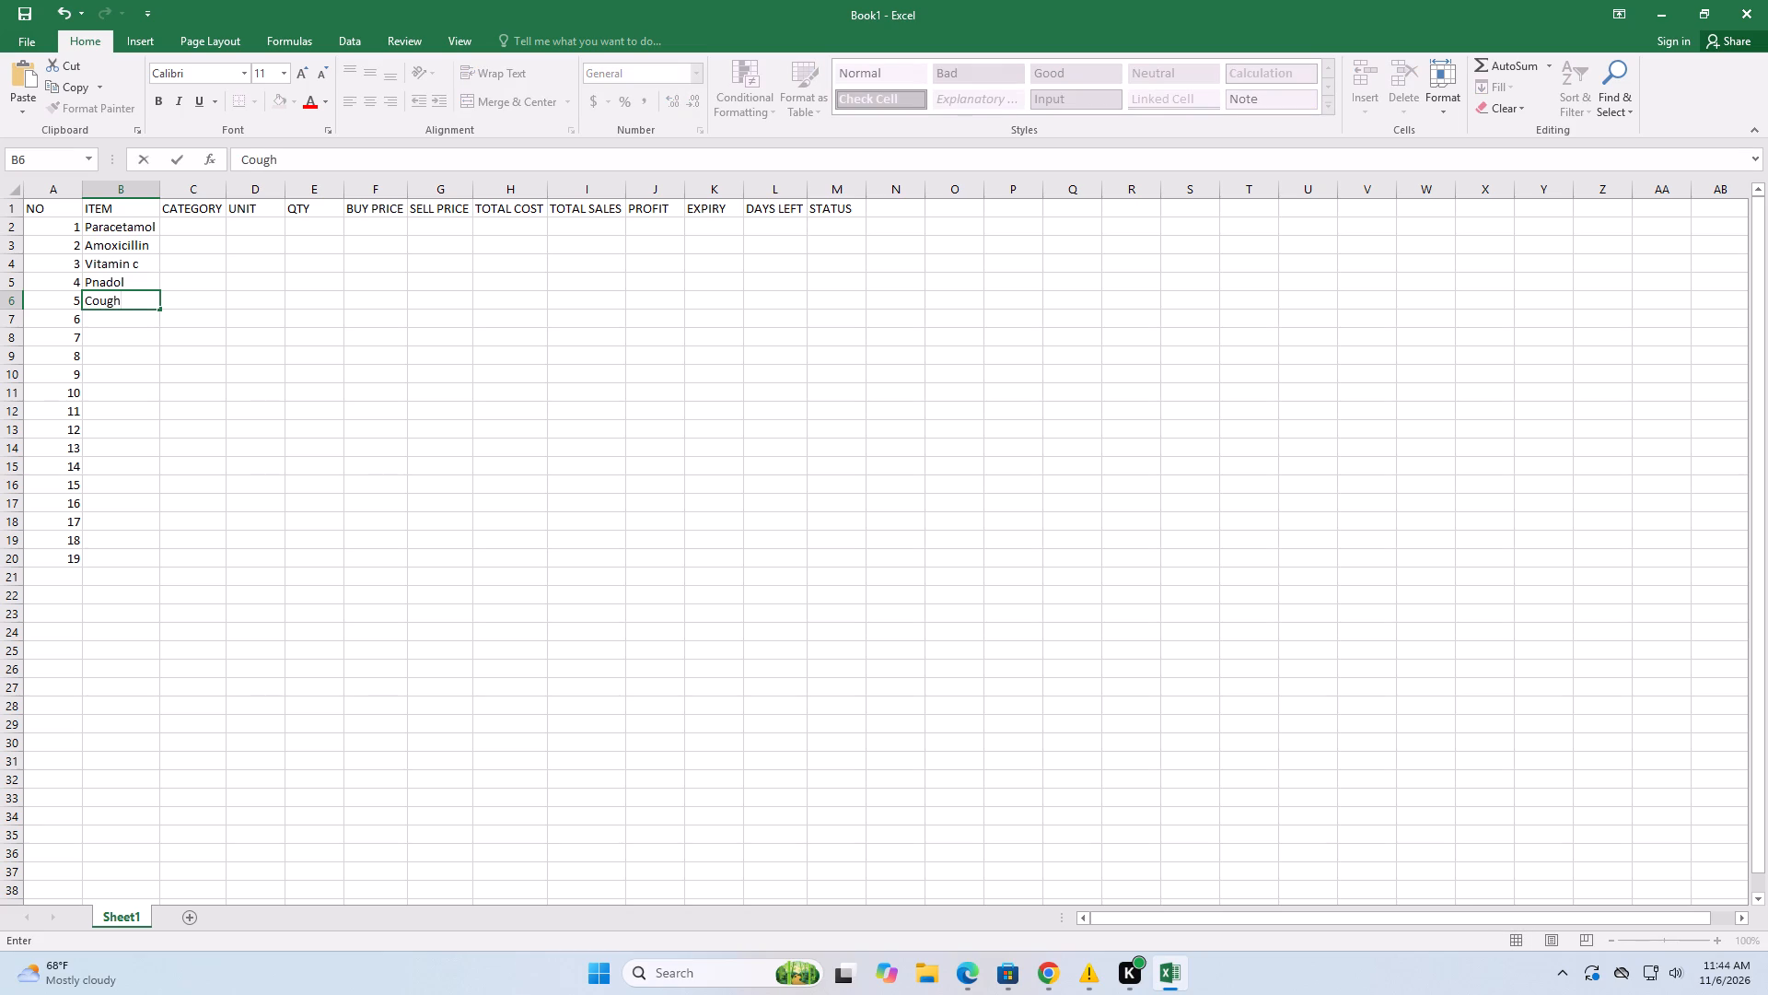
key("space")
type("sy")
type("rup")
key("Down")
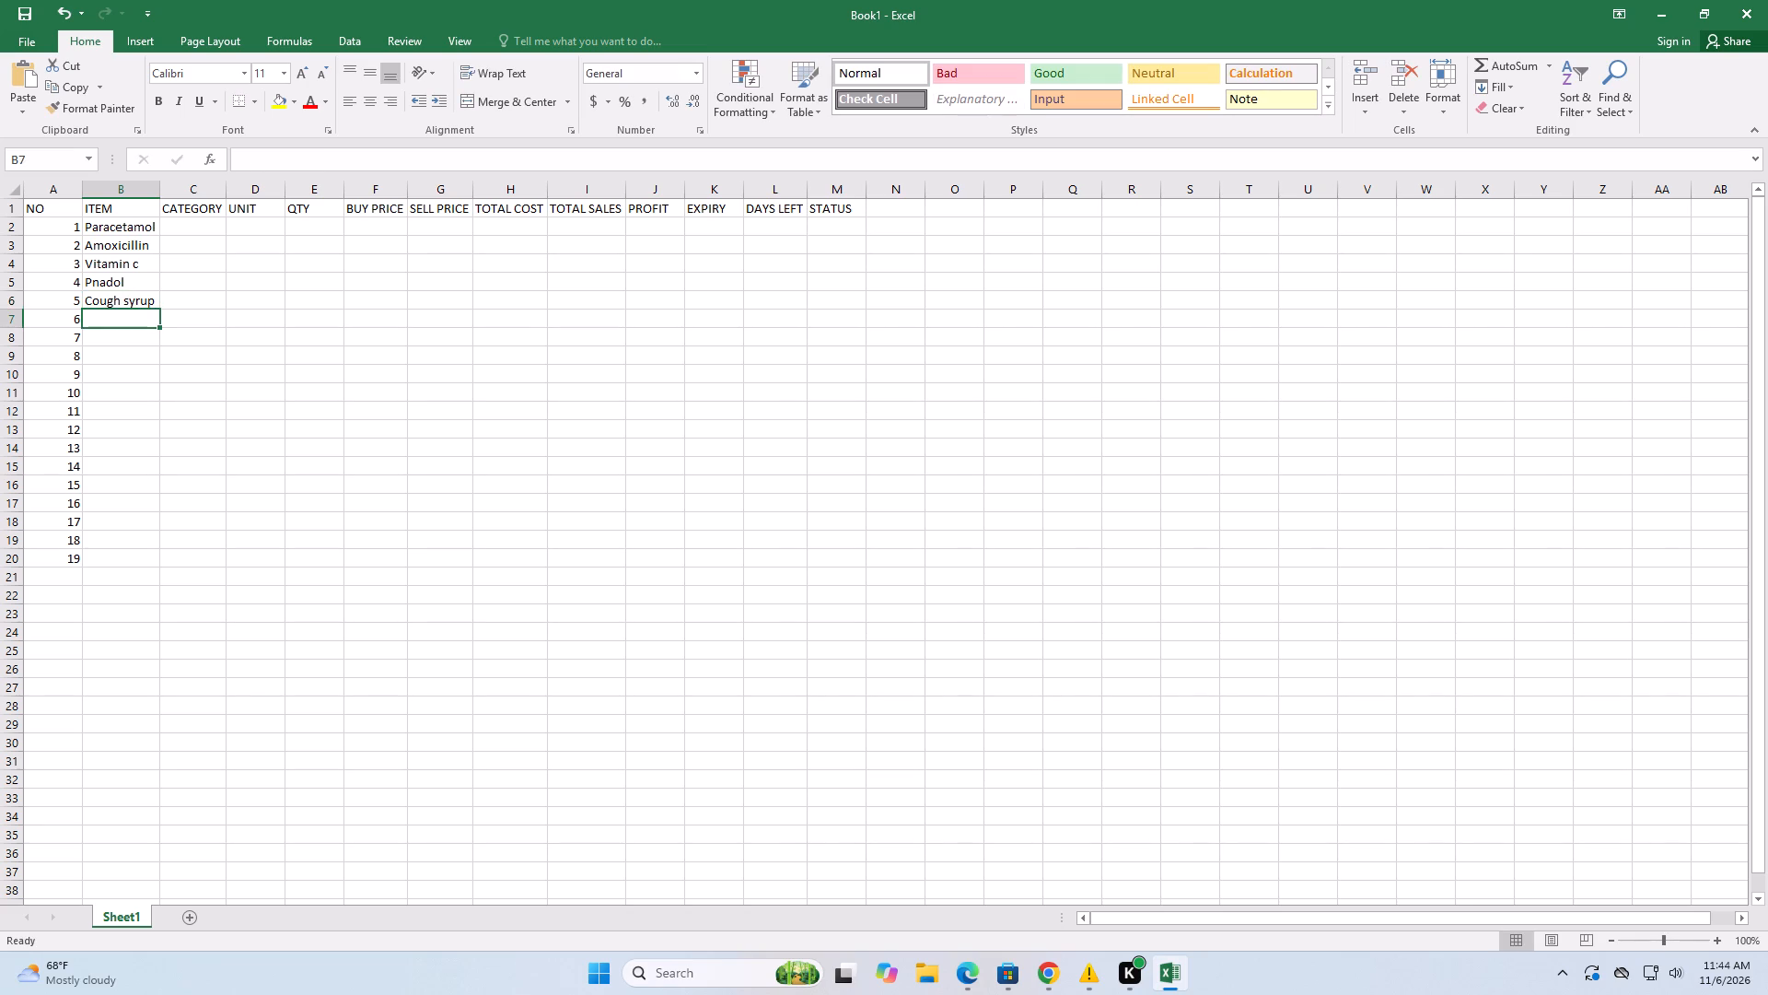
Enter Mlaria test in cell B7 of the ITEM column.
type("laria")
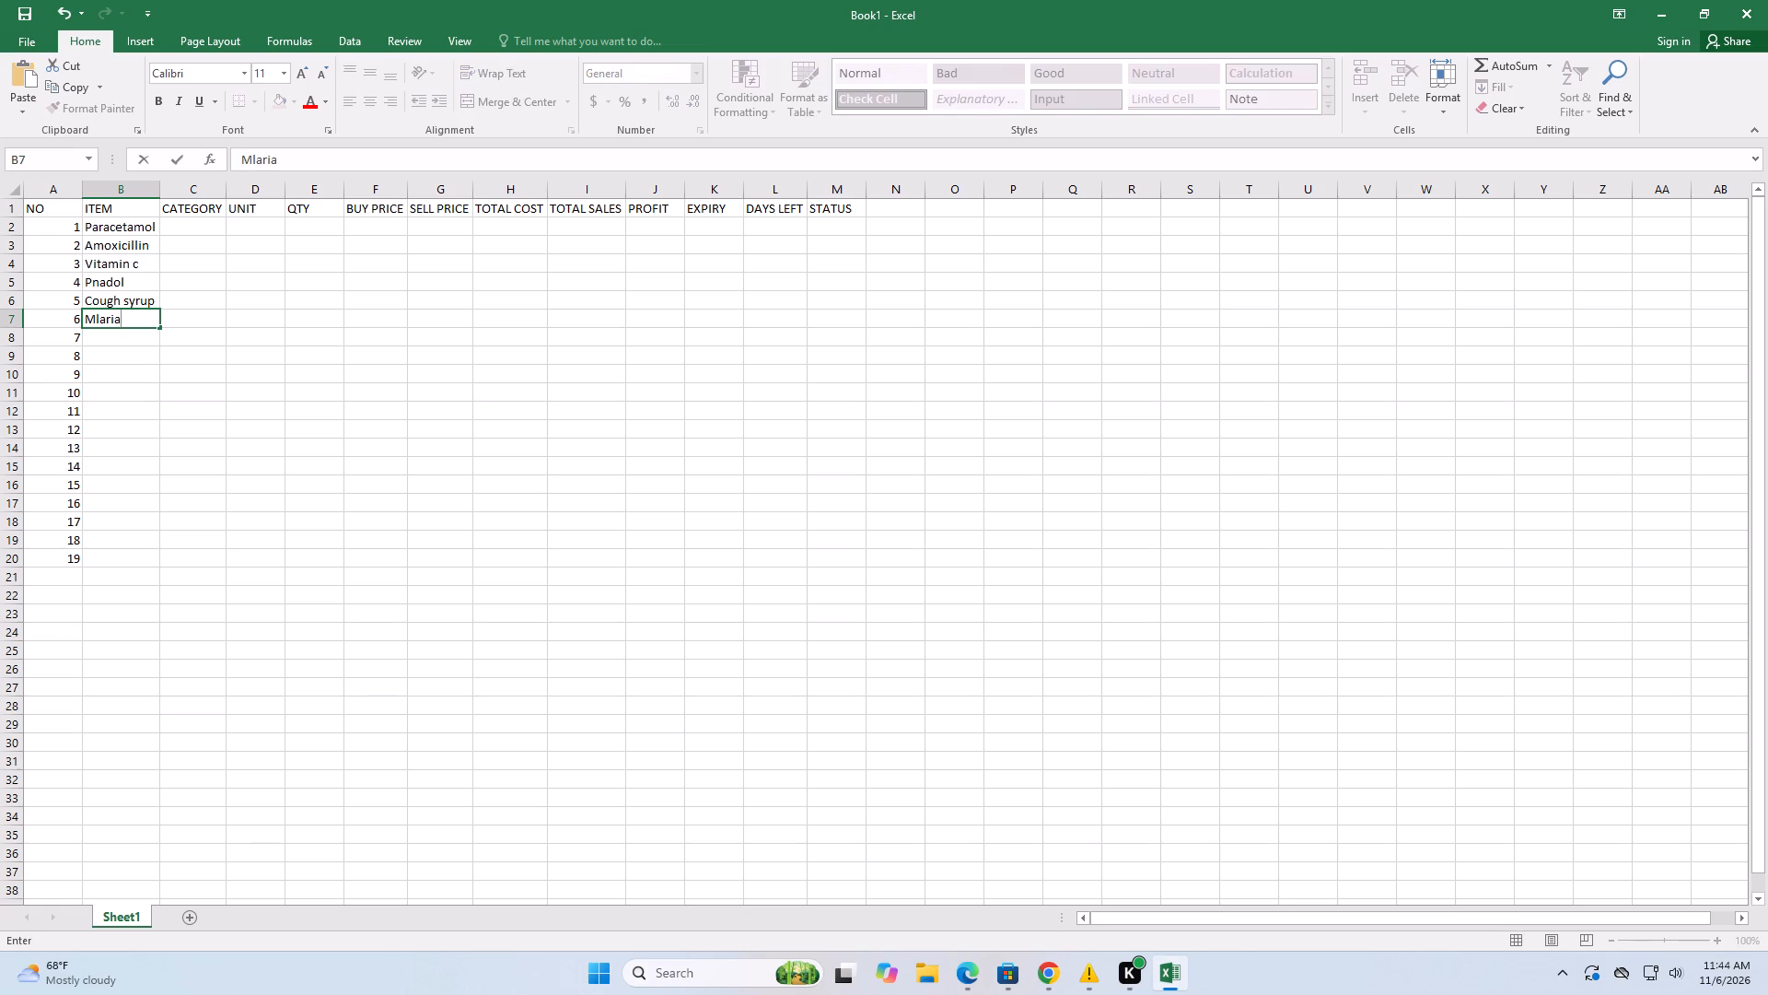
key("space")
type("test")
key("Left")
Replace the misspelled item in cell B7 of the ITEM column with Malaria test.
key("Left")
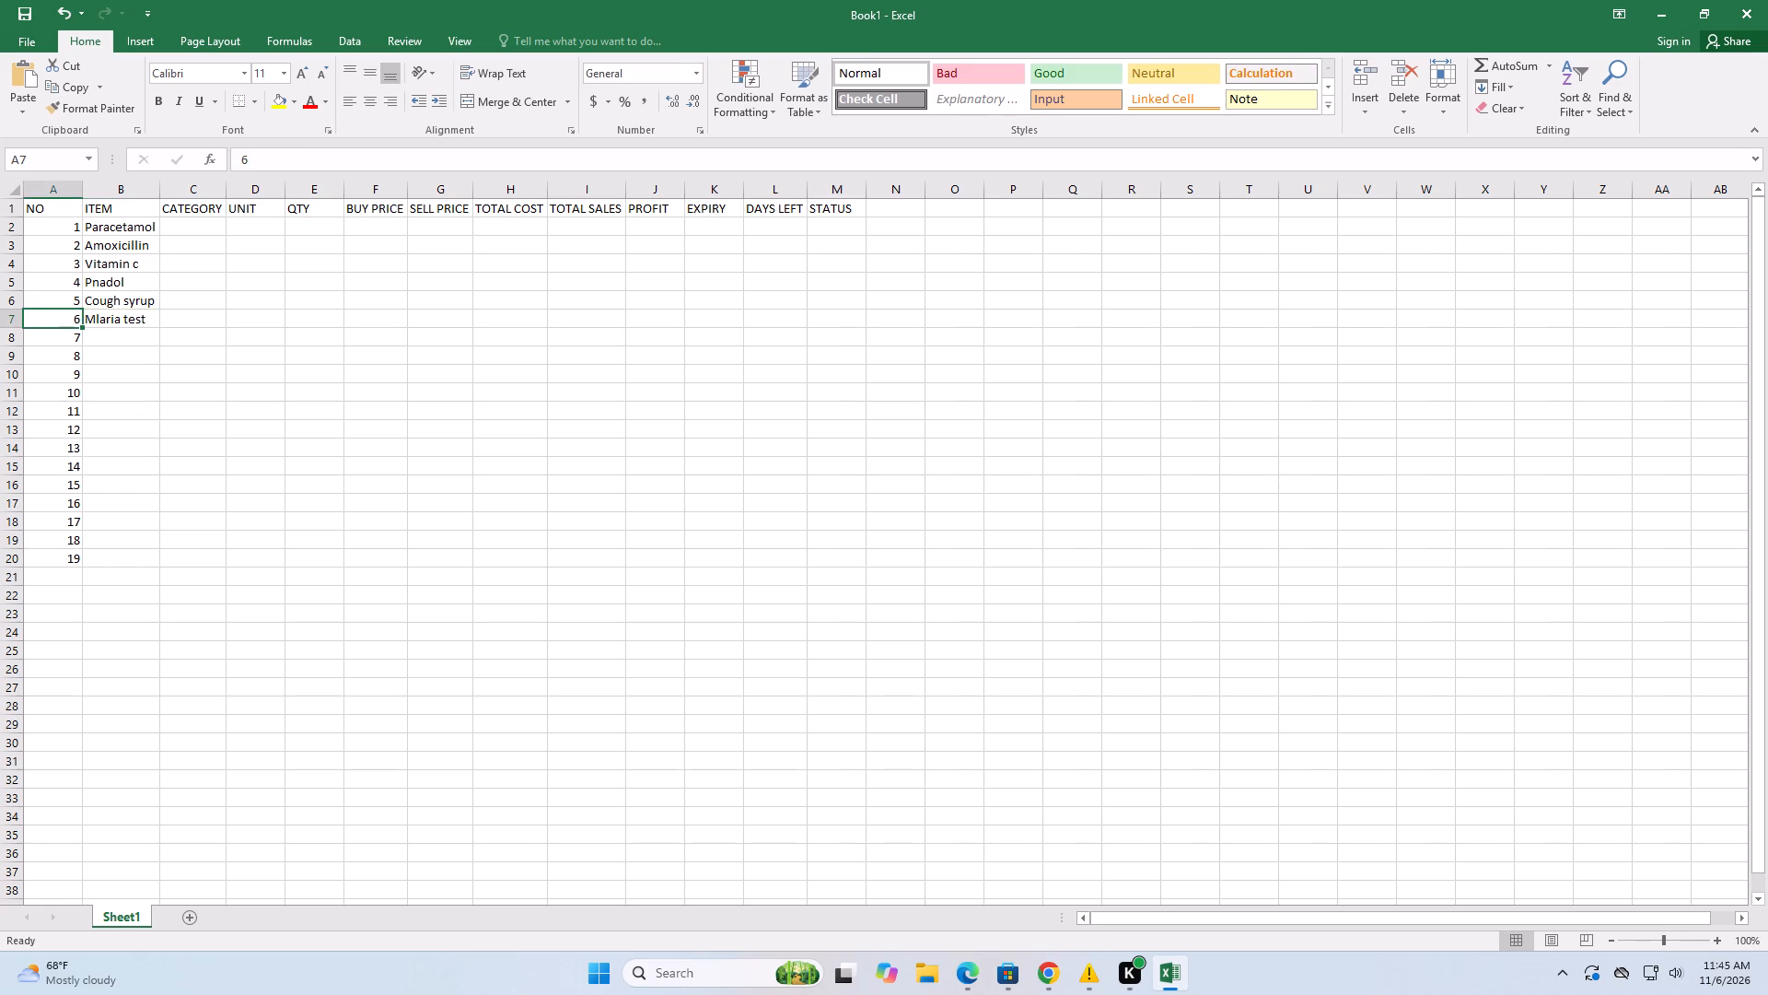
key("Right")
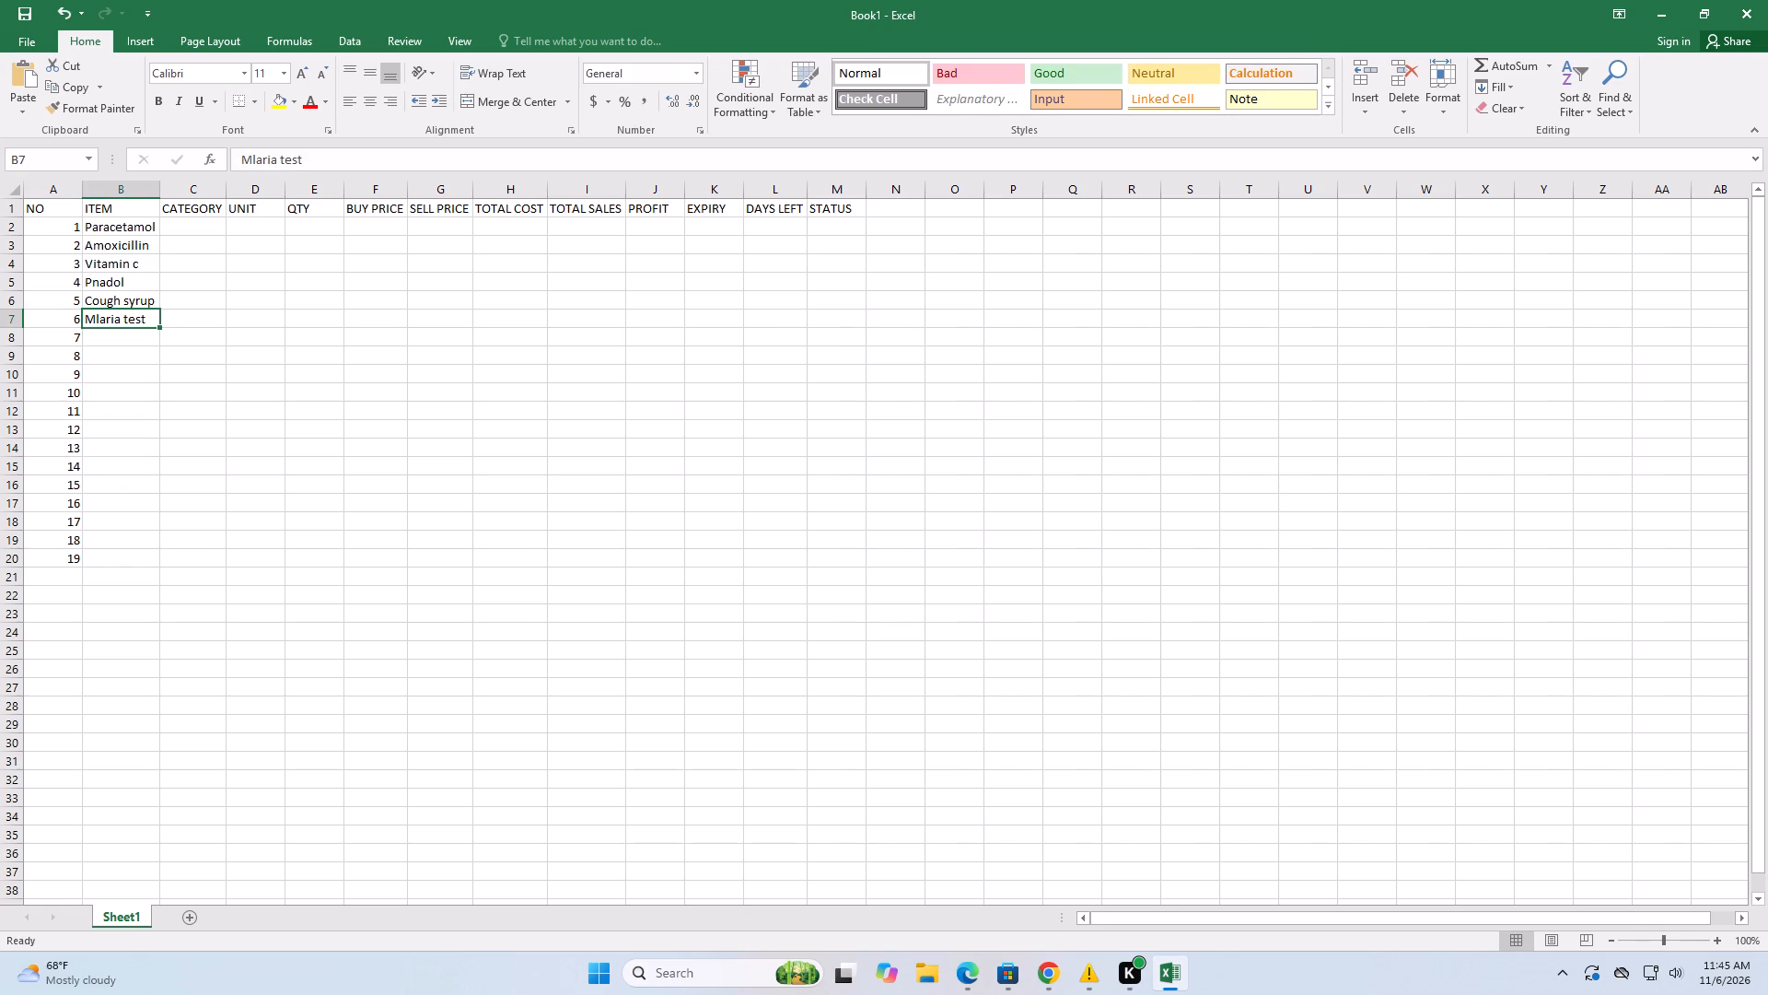
key("BackSpace")
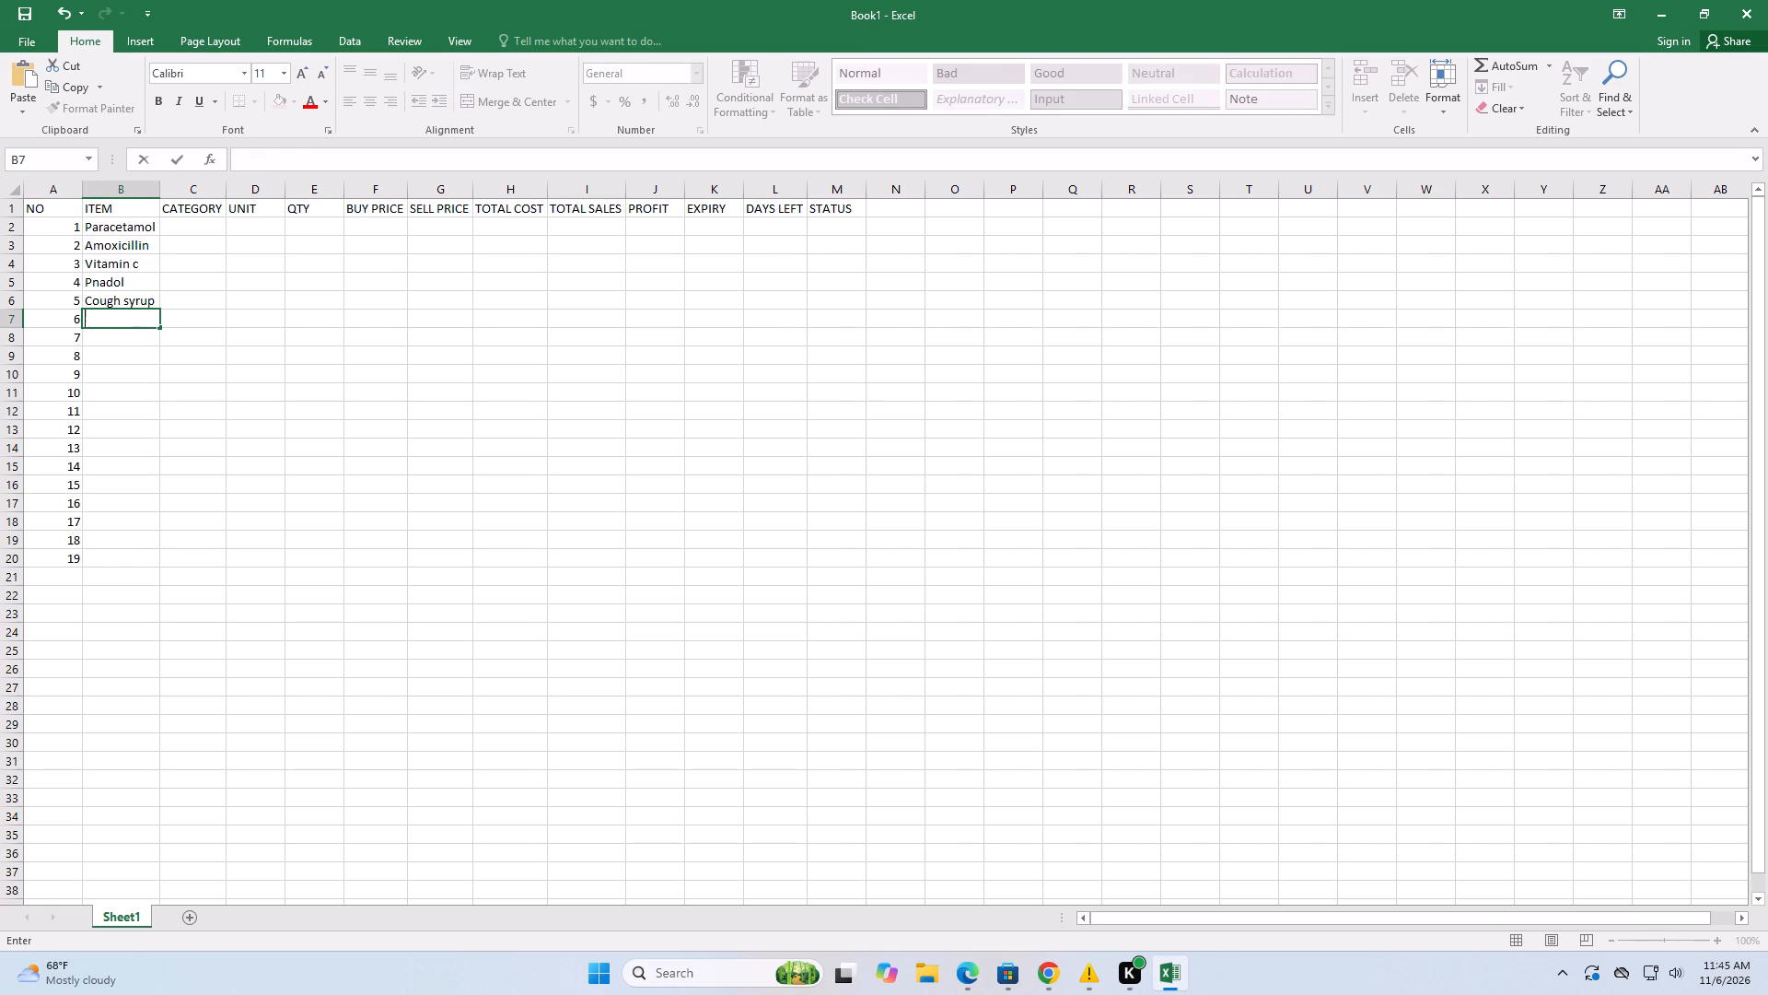
key("m")
type("alaria")
key("space")
type("test")
Enter Gloves in cell B8 of the ITEM column.
key("Down")
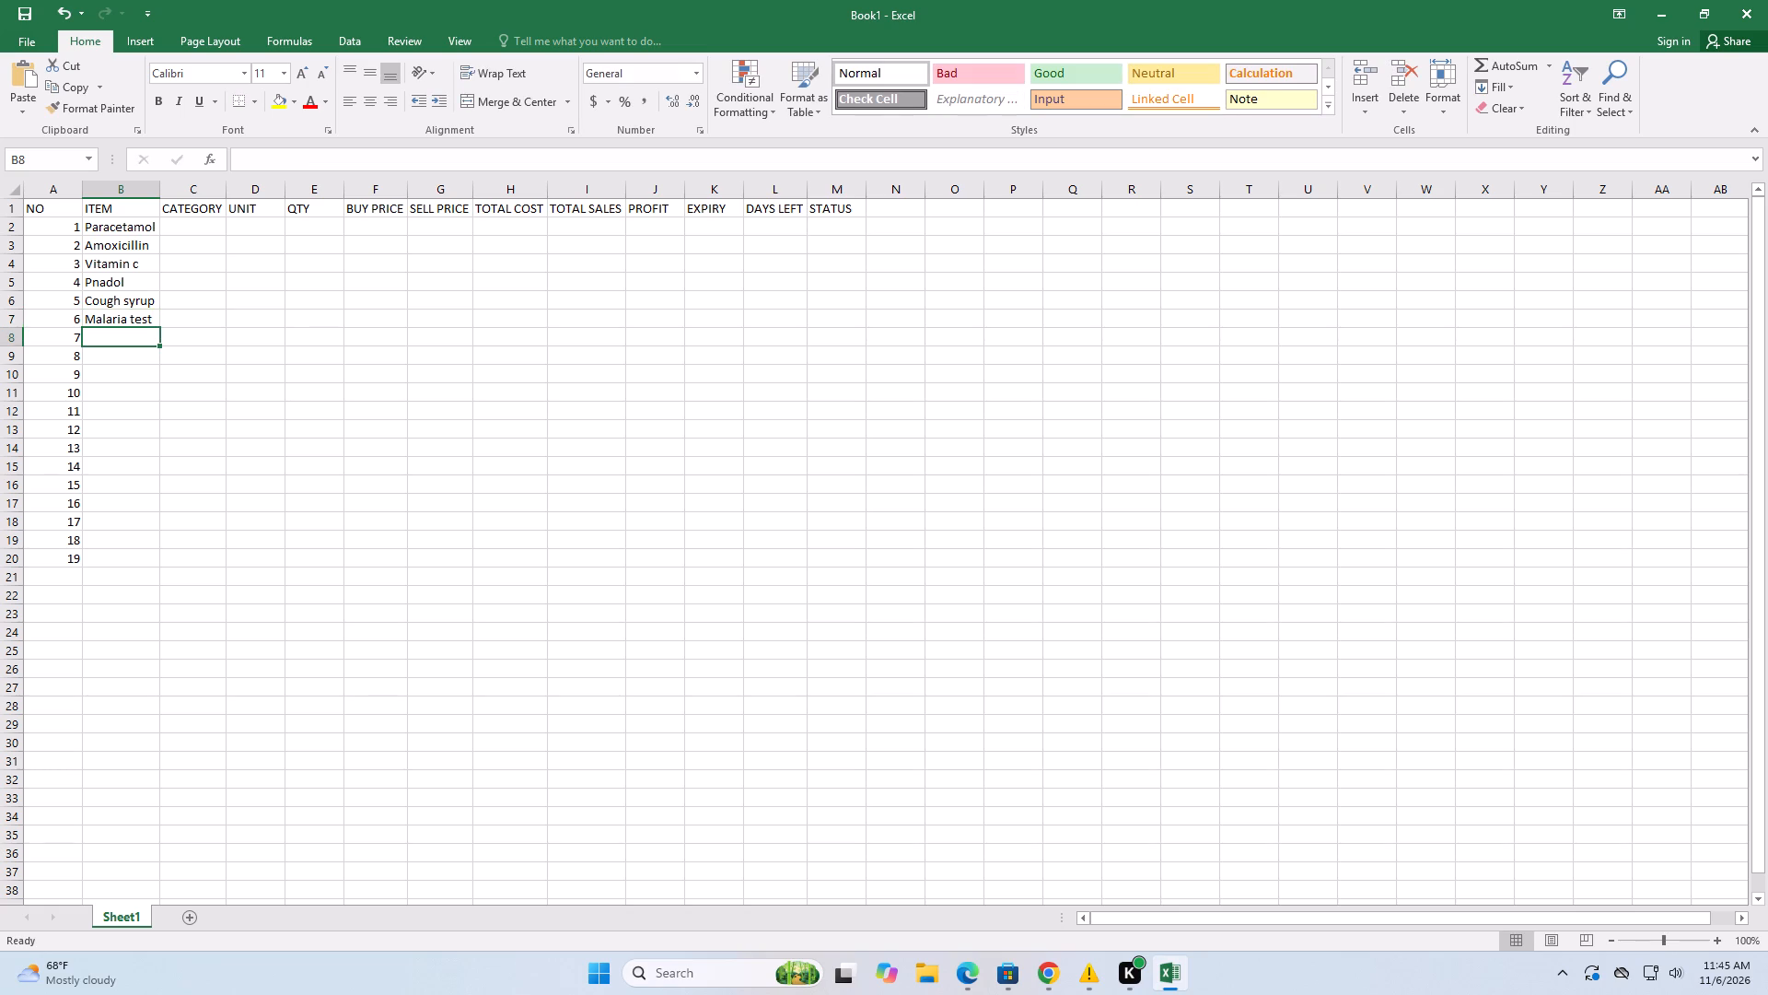
type("GL0OVES")
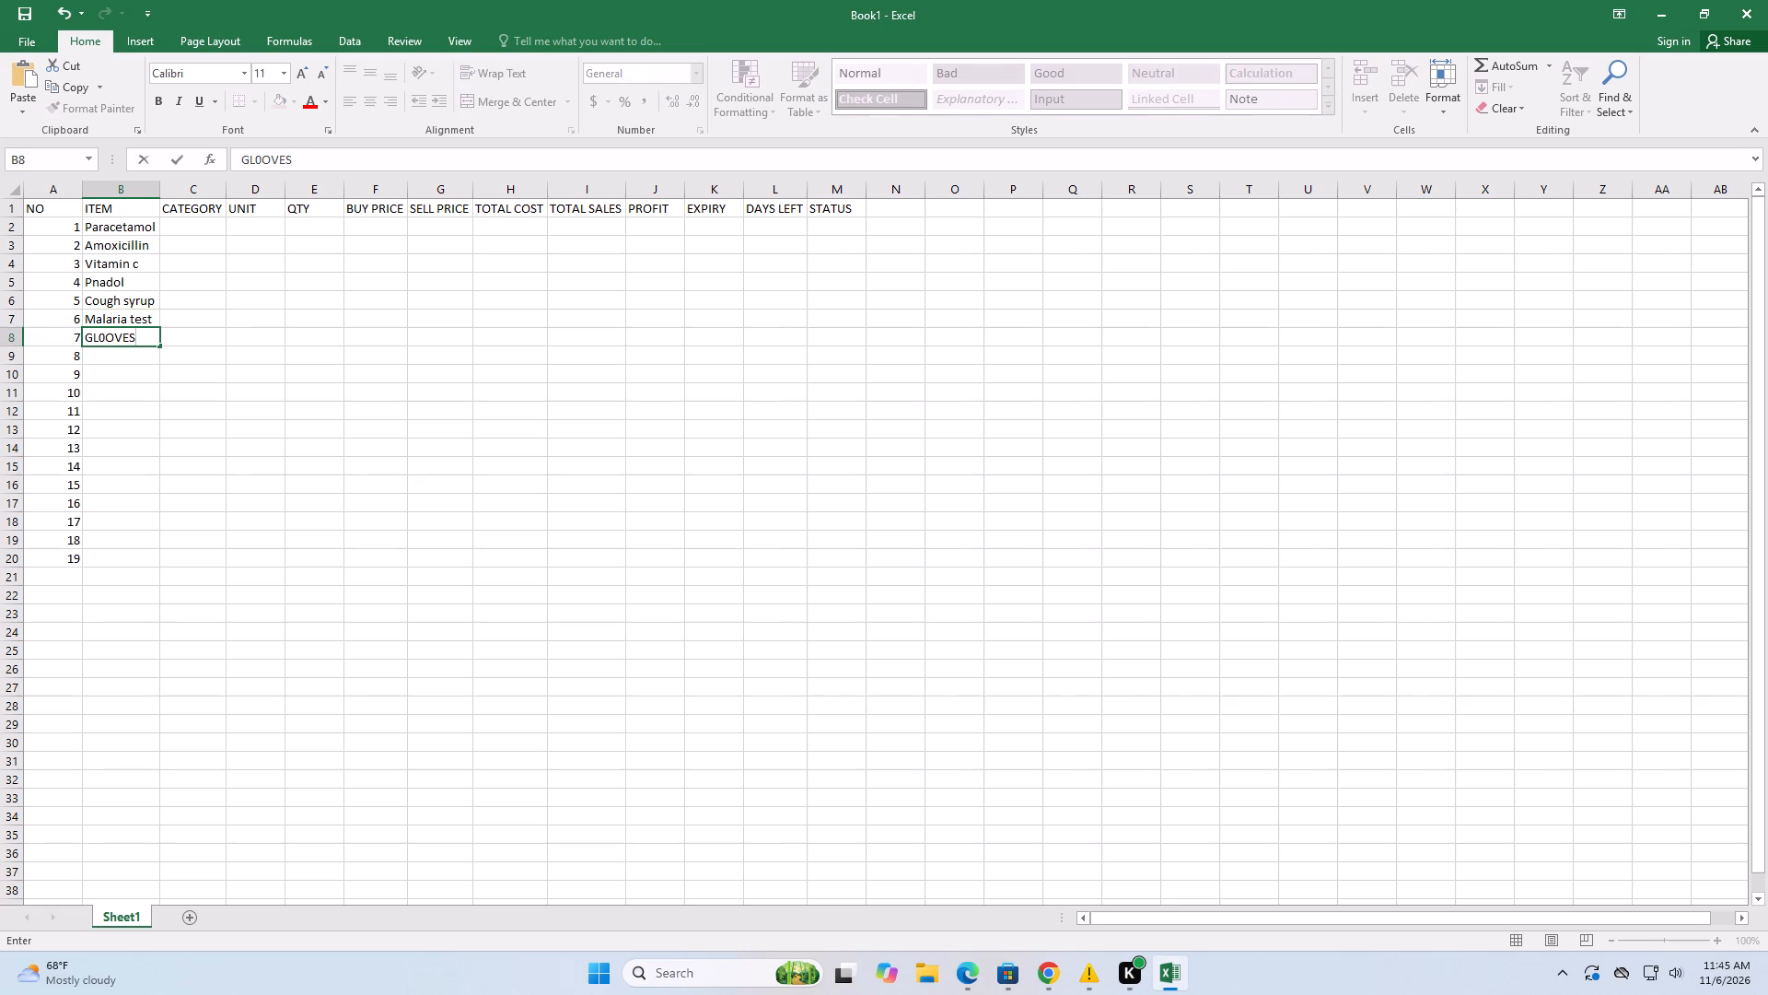
key("BackSpace")
key("BackSpace")
key("BackSpace")
key("BackSpace")
key("BackSpace")
key("BackSpace")
type("lo")
type("ves")
key("Down")
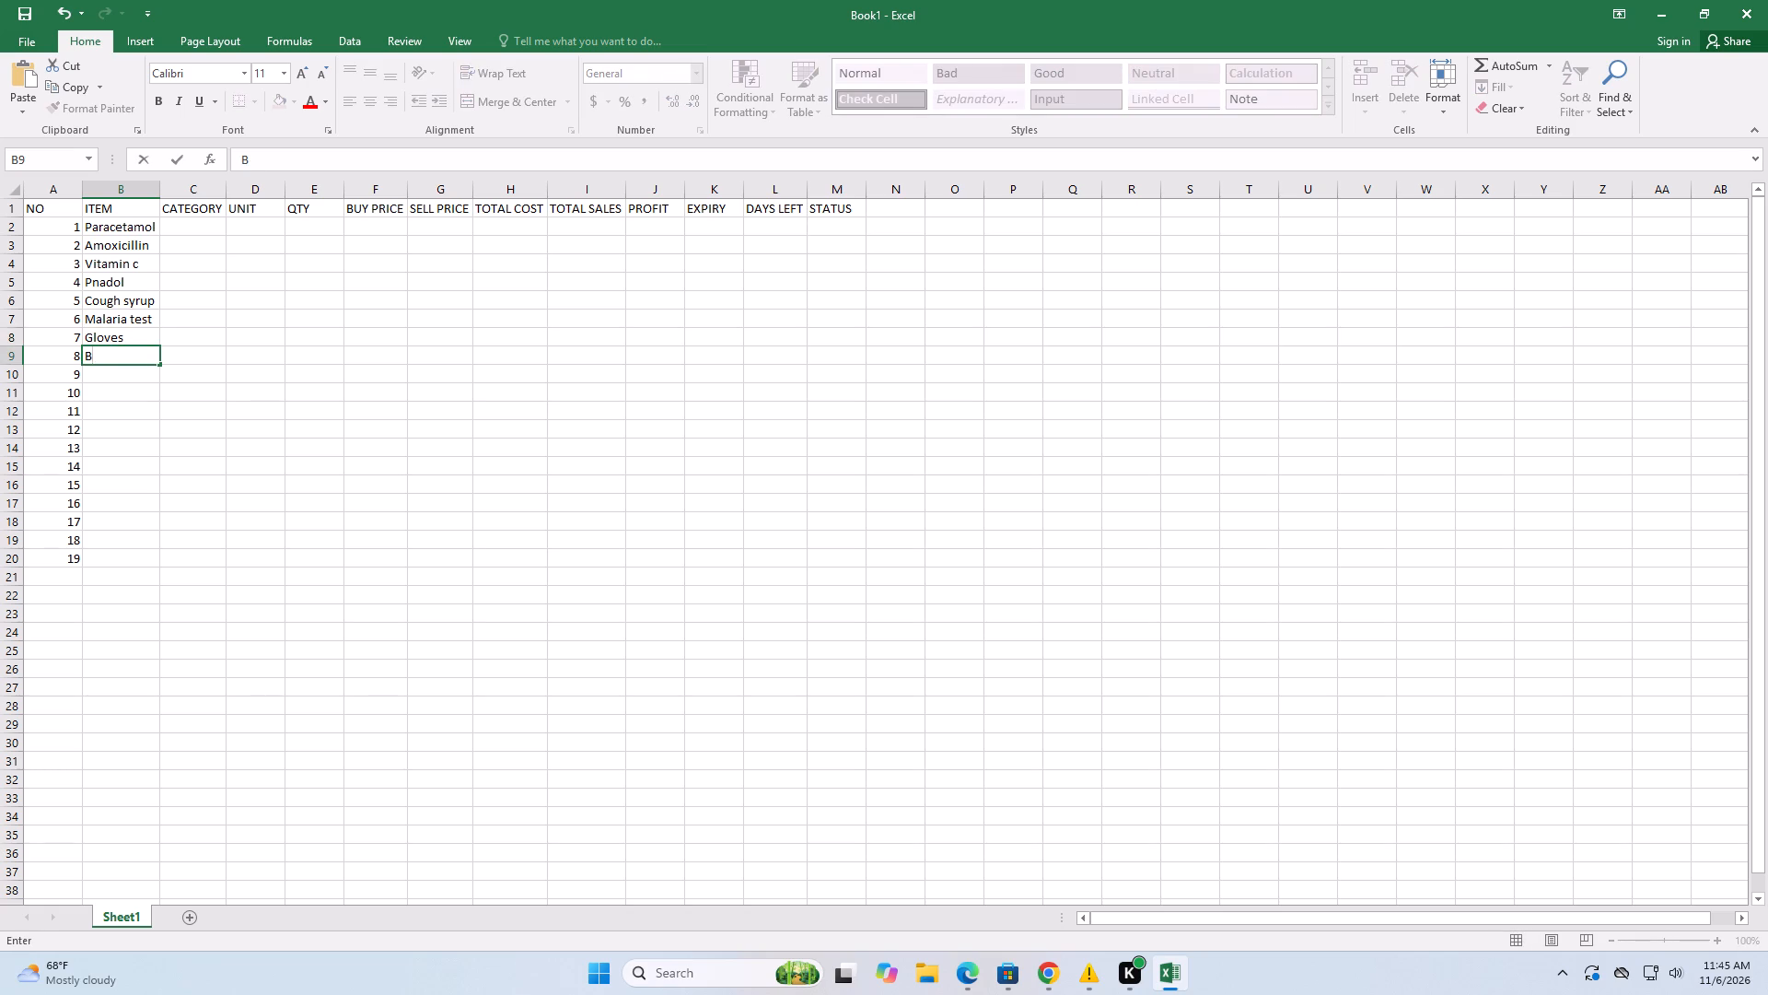
Enter the items Bandage in cell B9 and Spirit in cell B10 of the ITEM column.
type("anda")
type("ge")
key("Down")
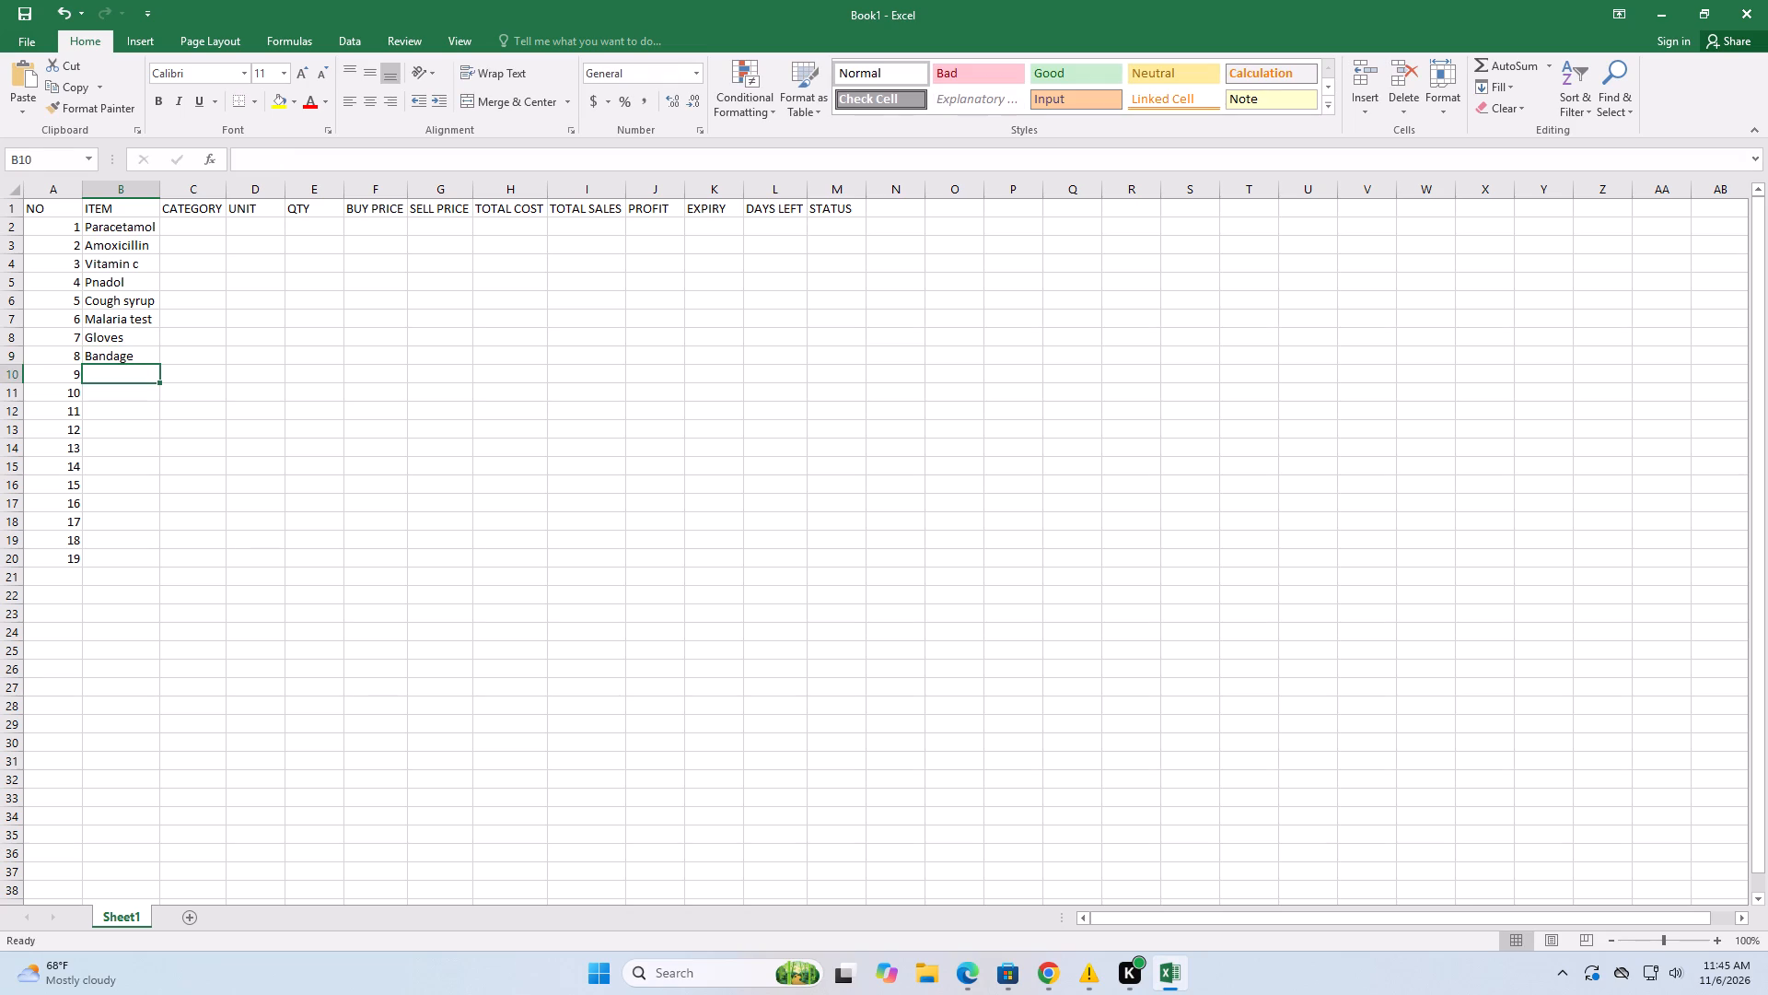
type("pi")
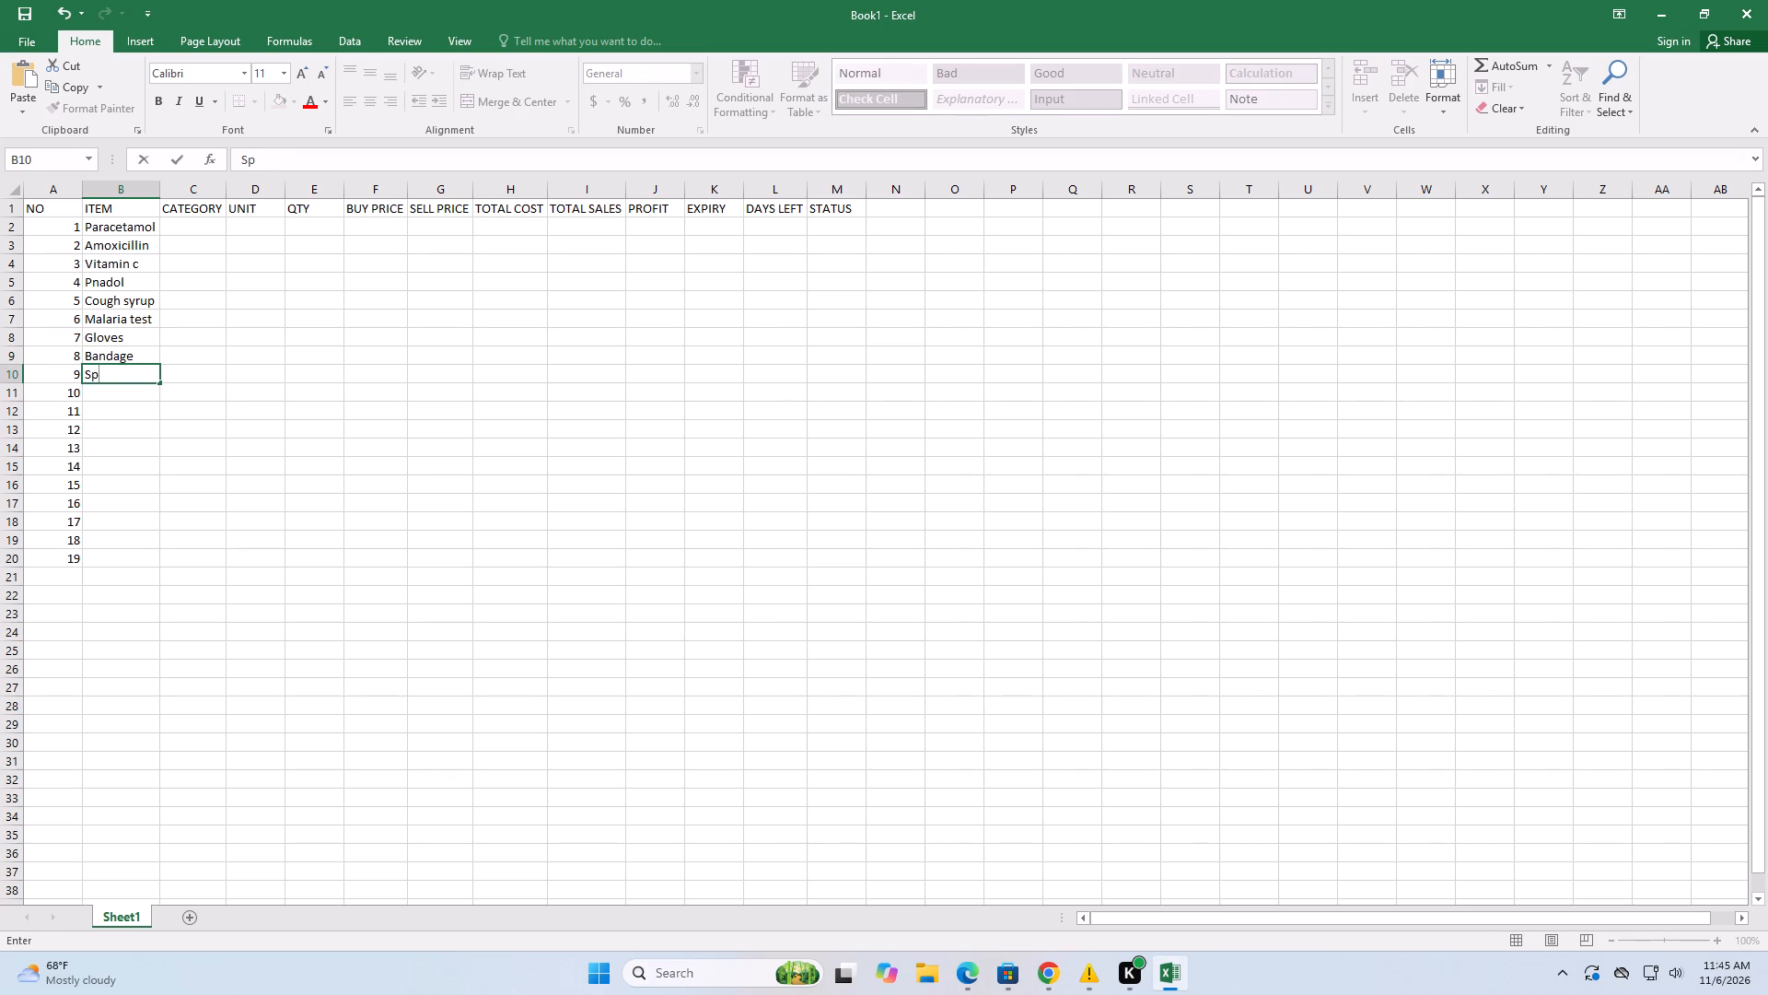
type("rit")
key("Down")
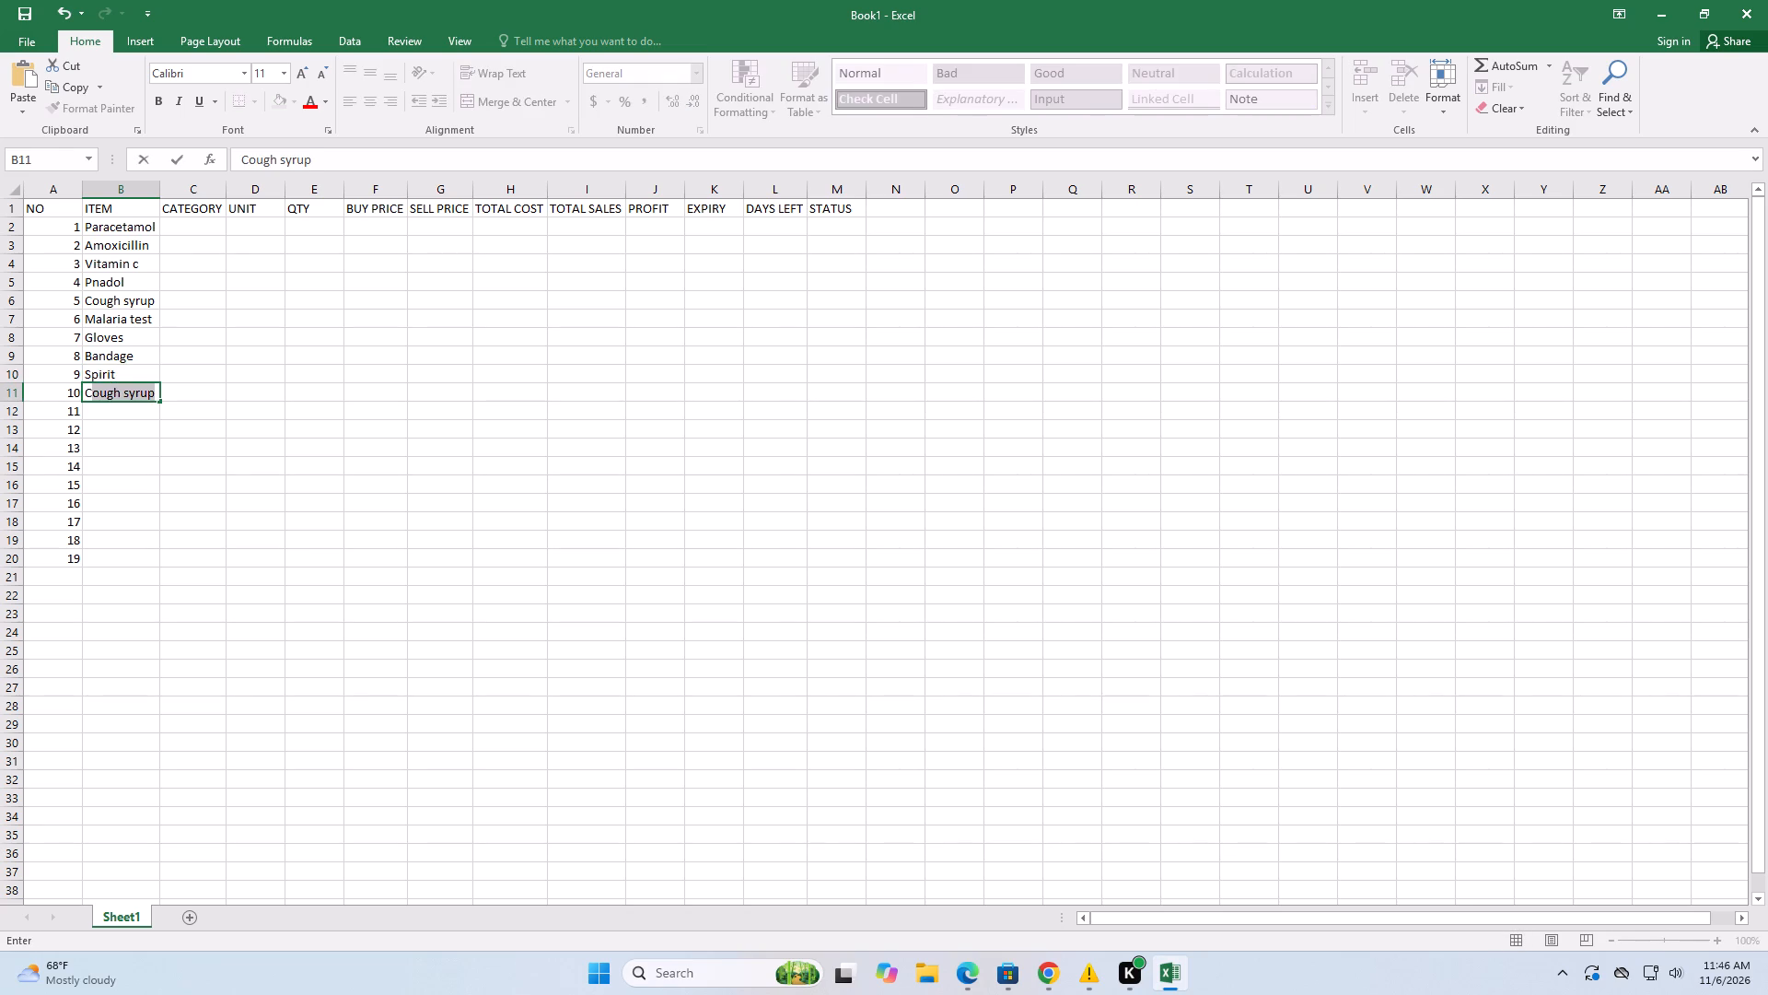
Enter the items Cotton wool in cell B11 and Ibuprofen in cell B12 of the ITEM column.
key("o")
key("t")
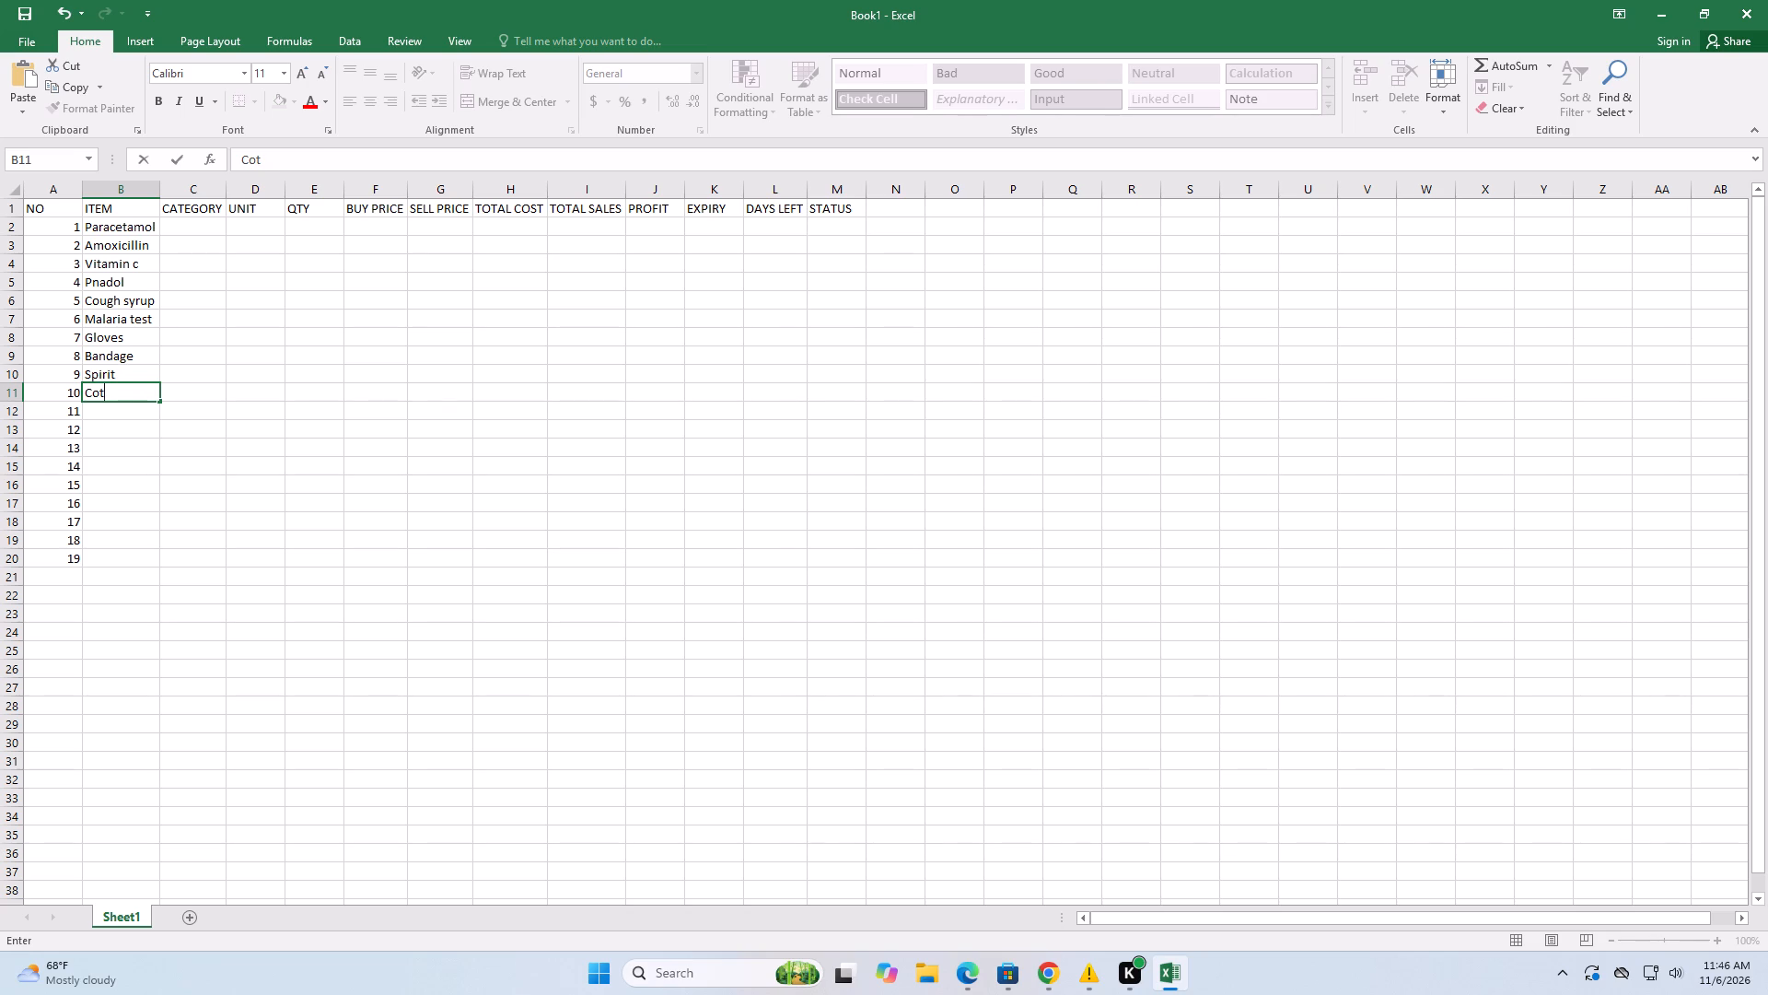
type("ton wool")
key("Down")
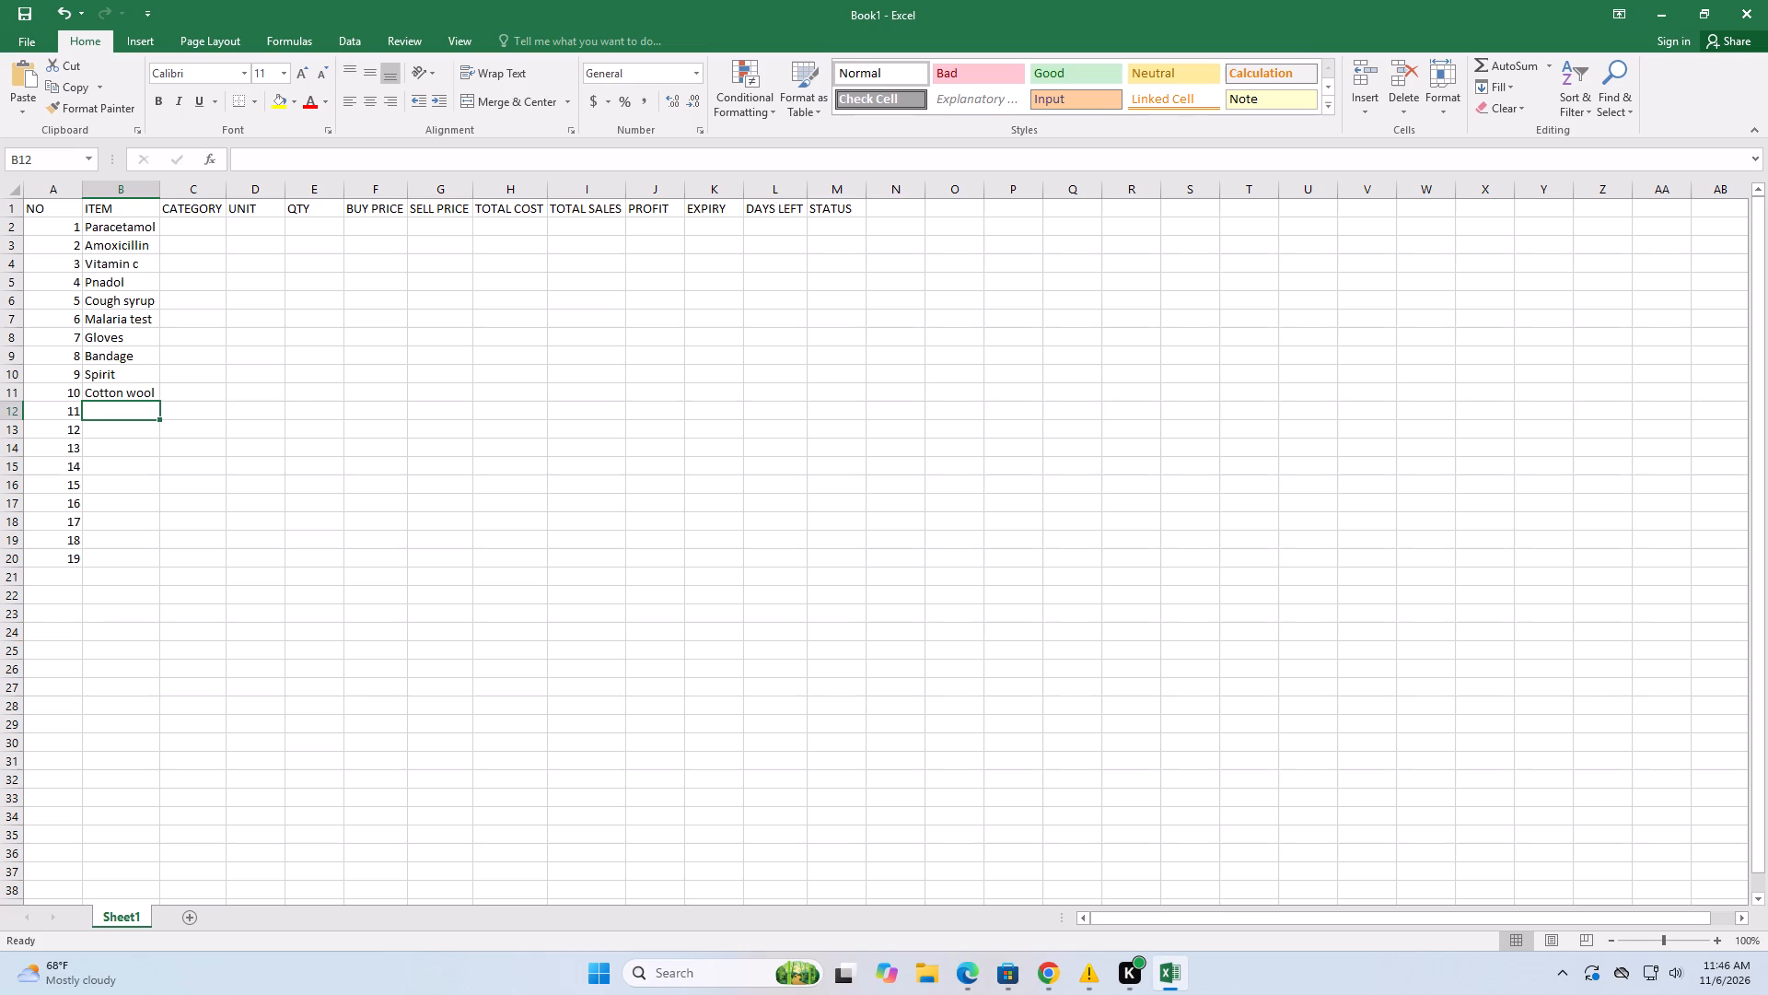
key("i")
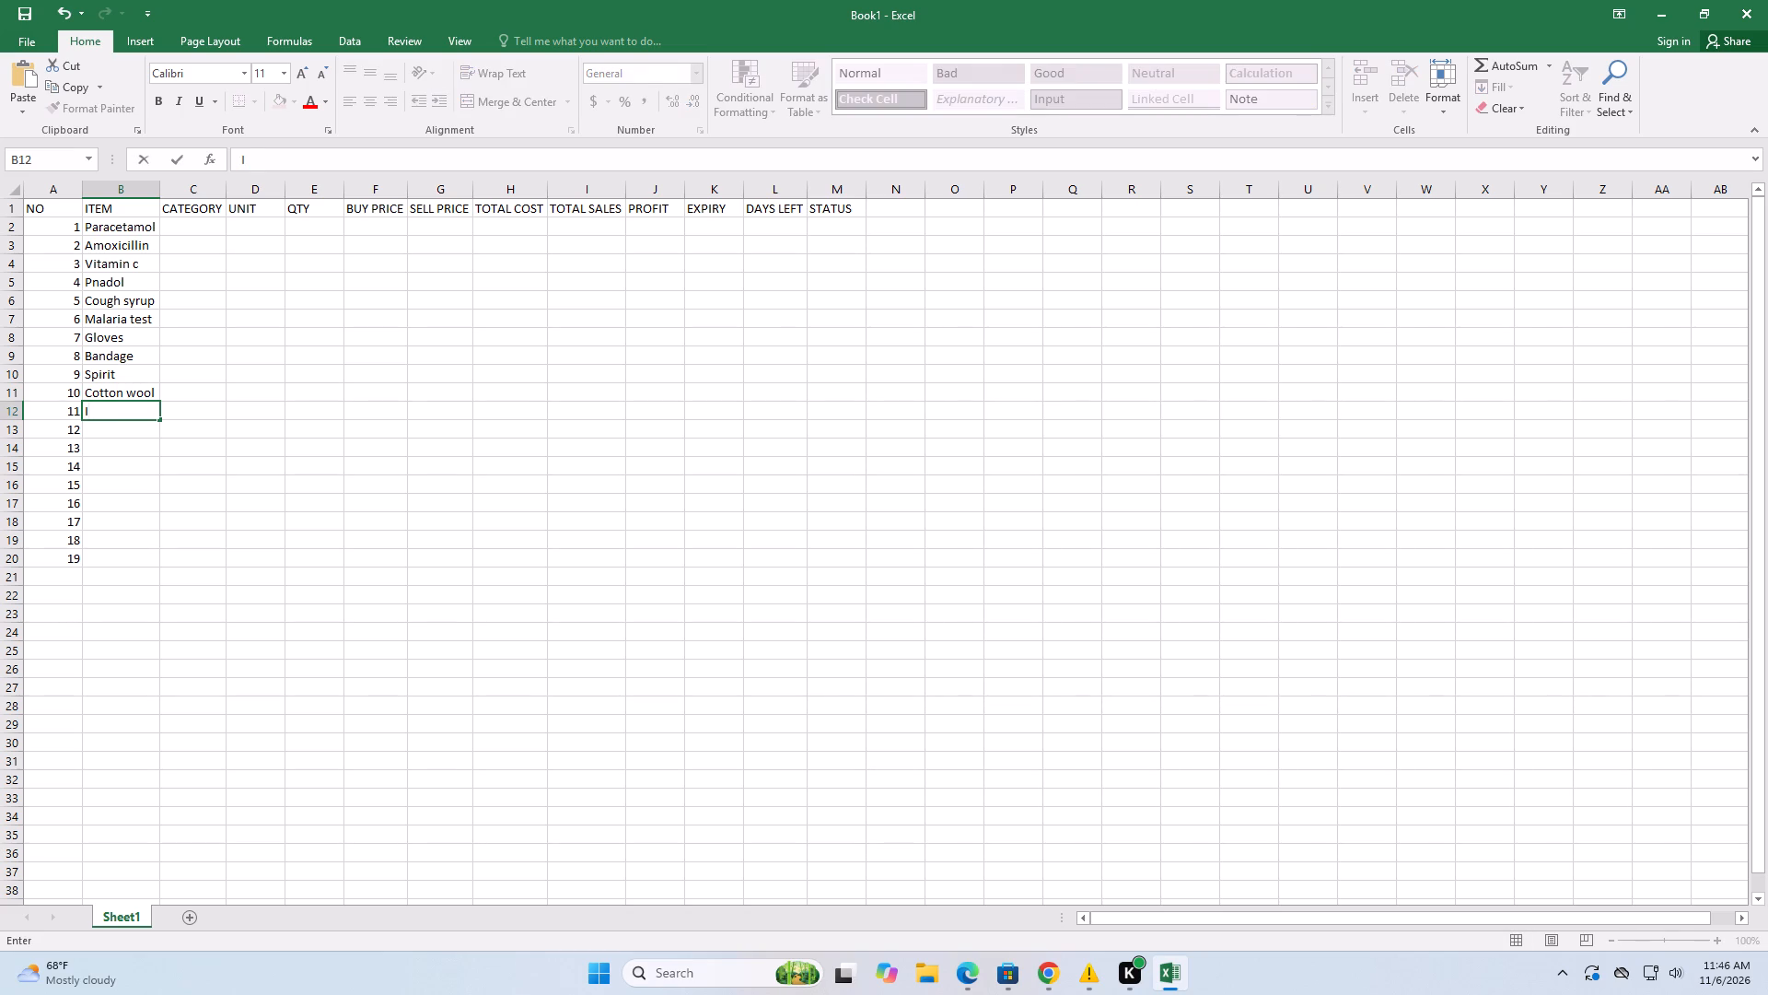
type("buprofen")
key("Down")
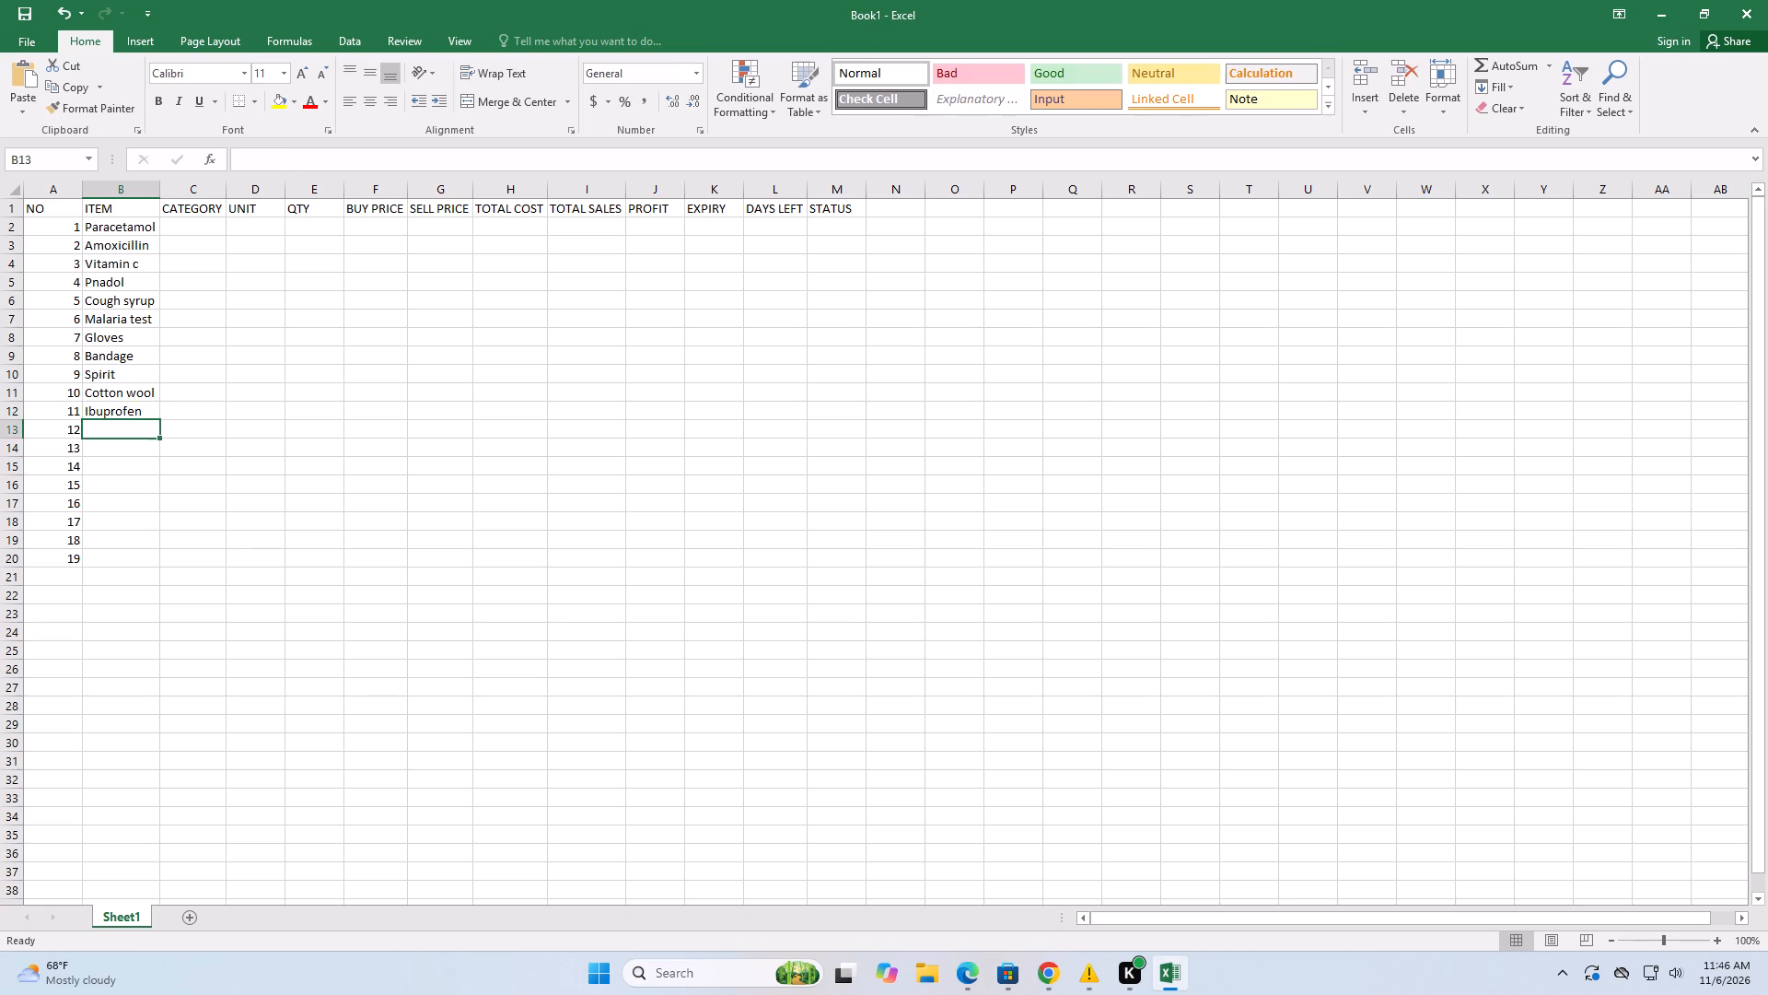
Enter the items Ors in cell B13 and Eye drops in cell B14 of the ITEM column.
key("o")
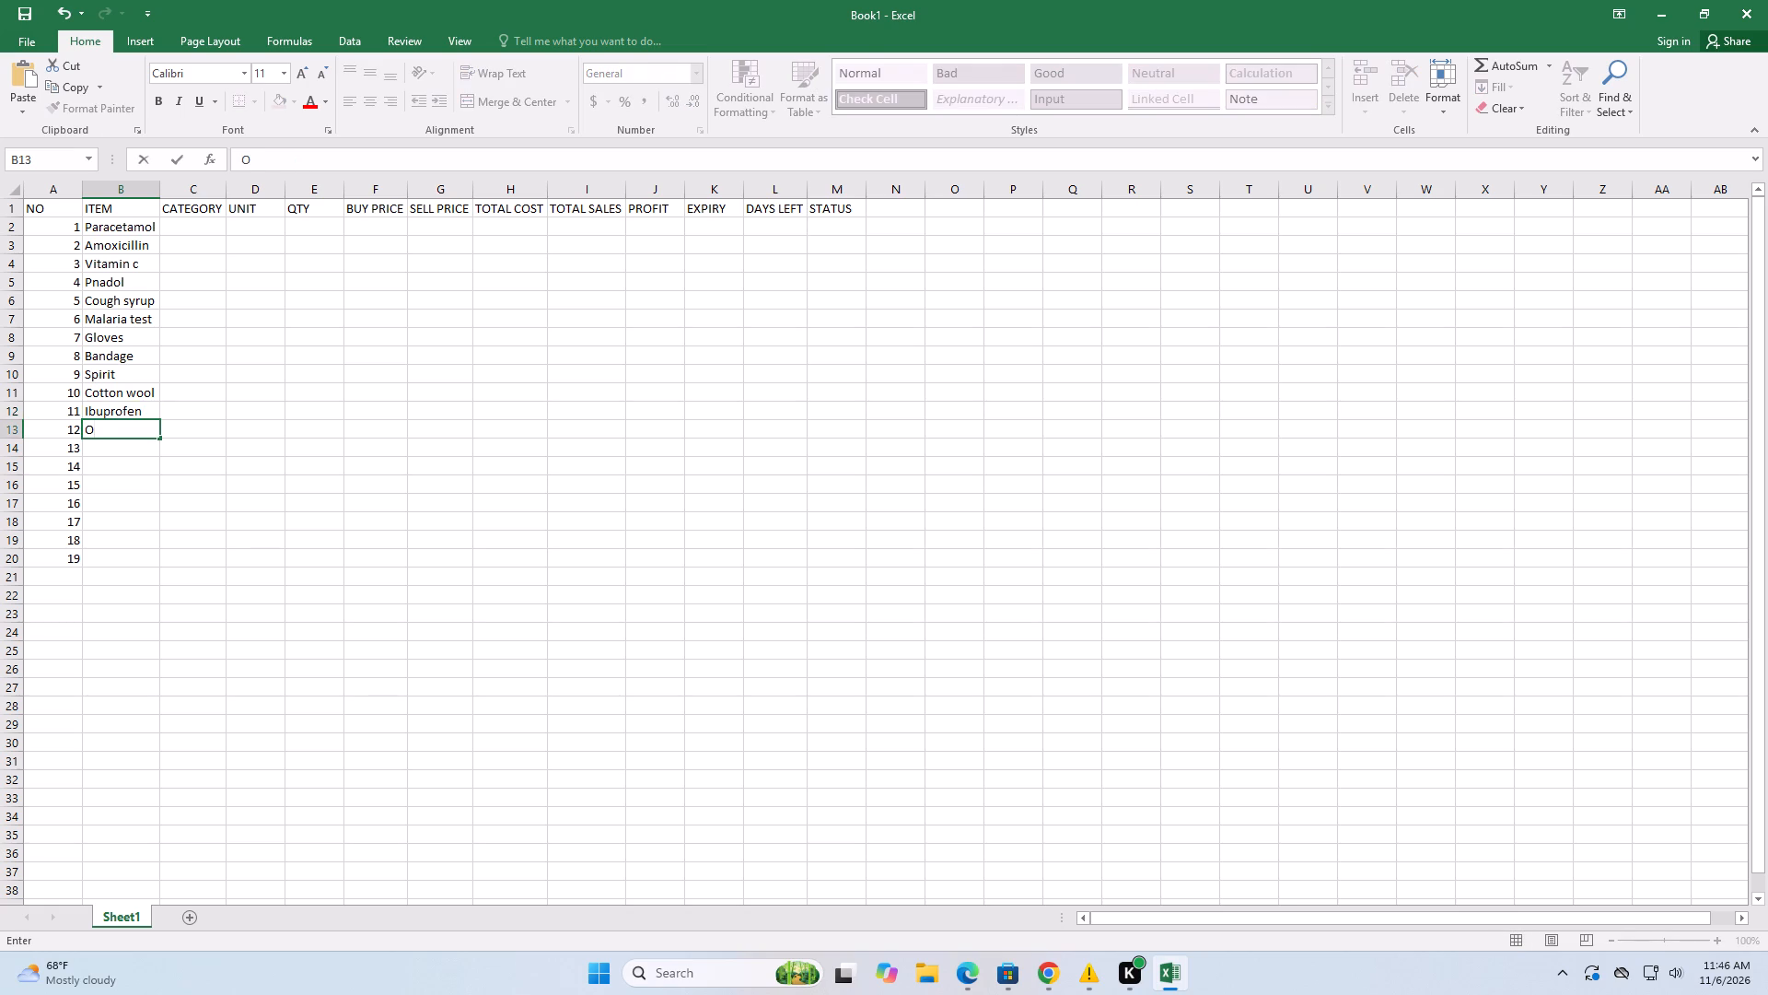
type("rs")
key("Down")
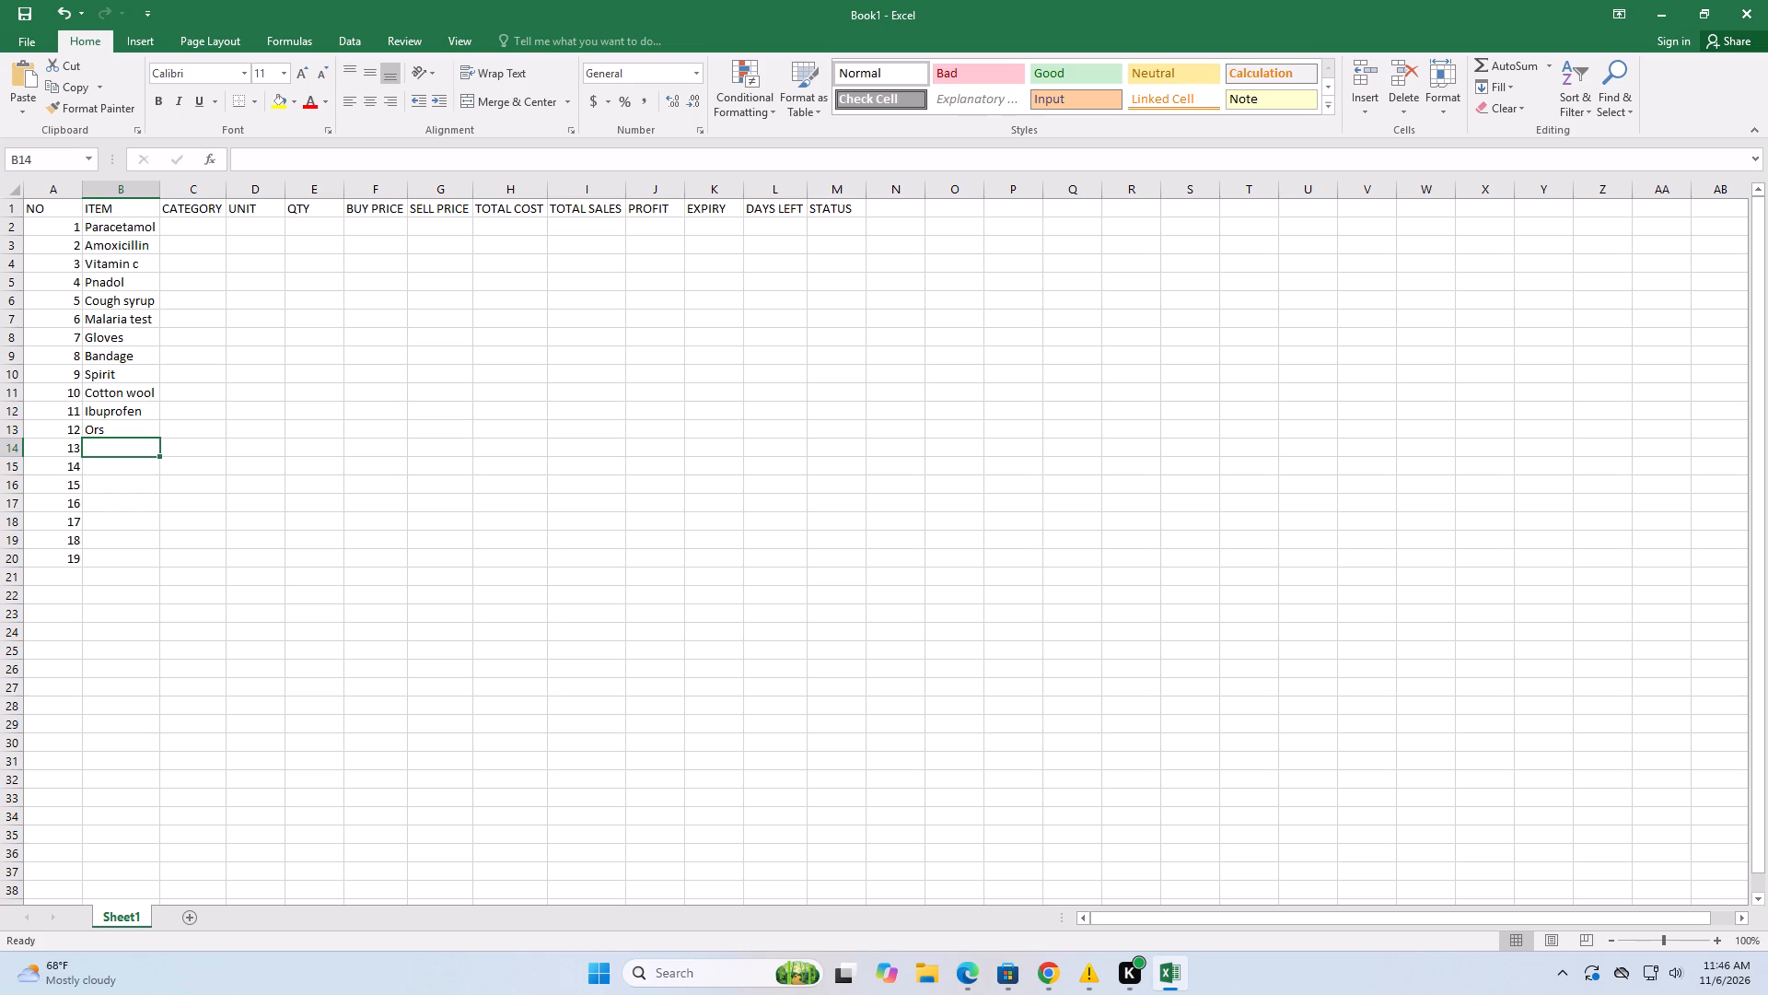
key("e")
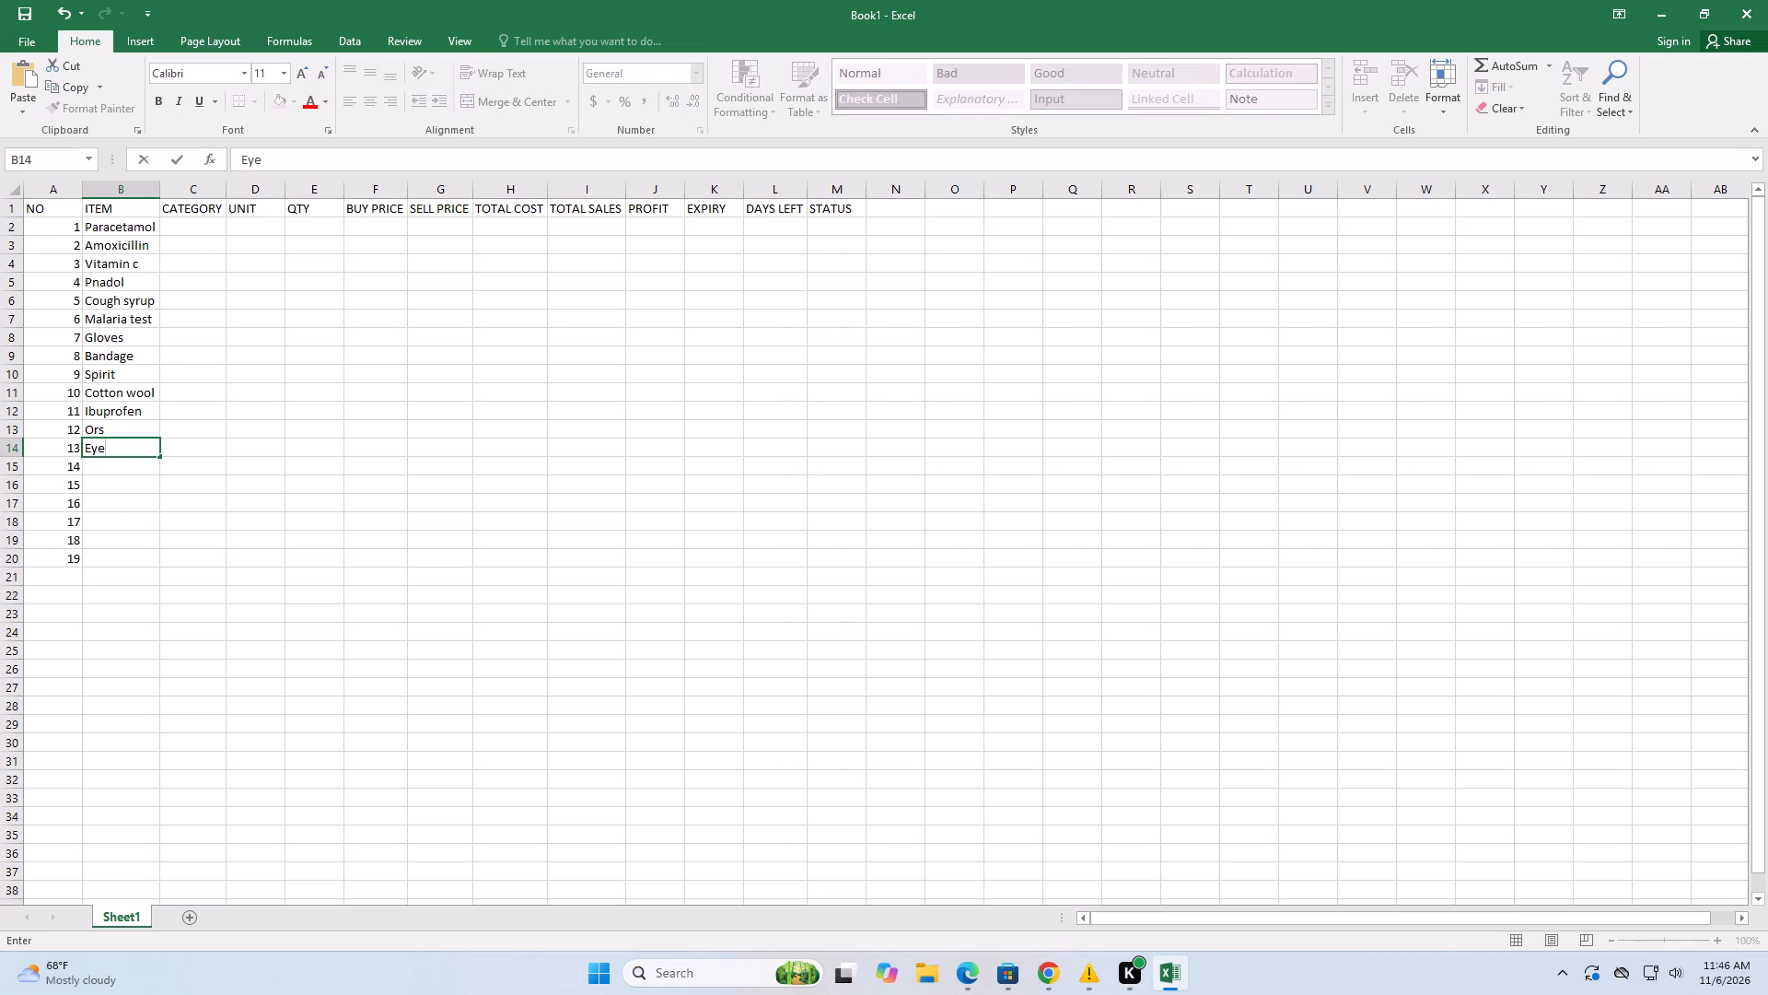
type("dr")
type("op")
key("s")
key("Down")
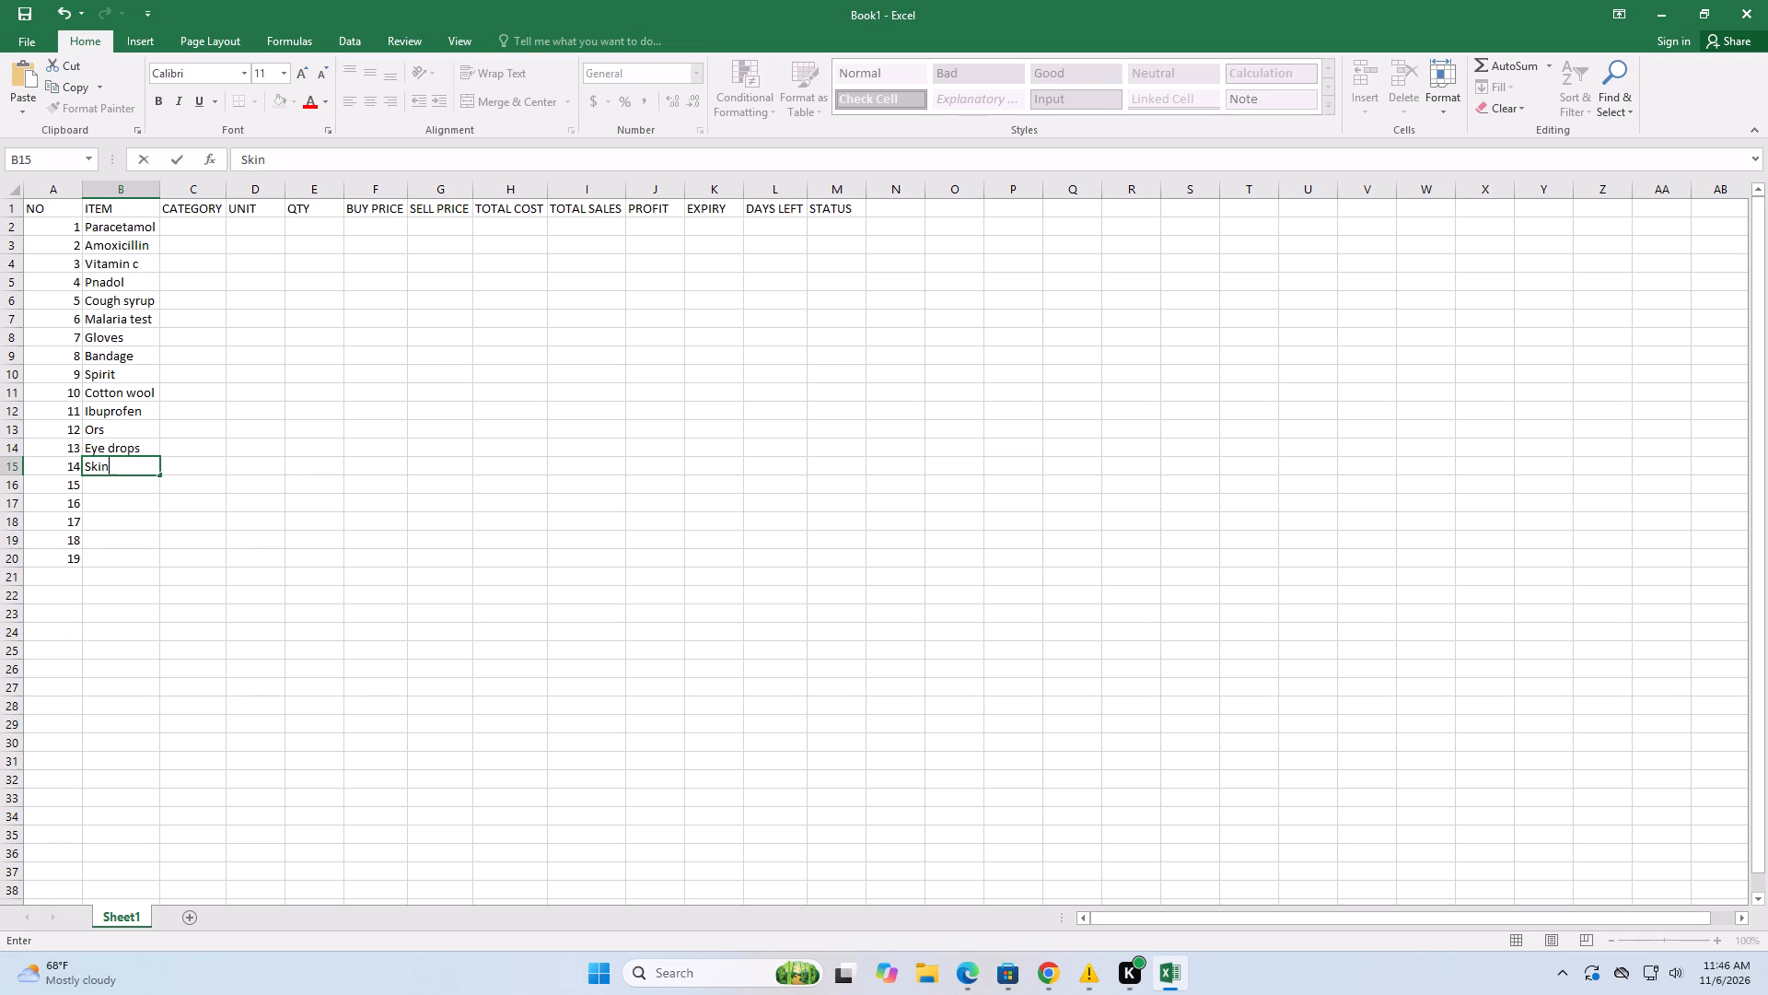
Enter the items Skin cream in cell B15 and Syringe in cell B16 of the ITEM column.
type("scrip")
key("BackSpace")
key("BackSpace")
key("BackSpace")
key("BackSpace")
key("BackSpace")
type("cream")
key("Down")
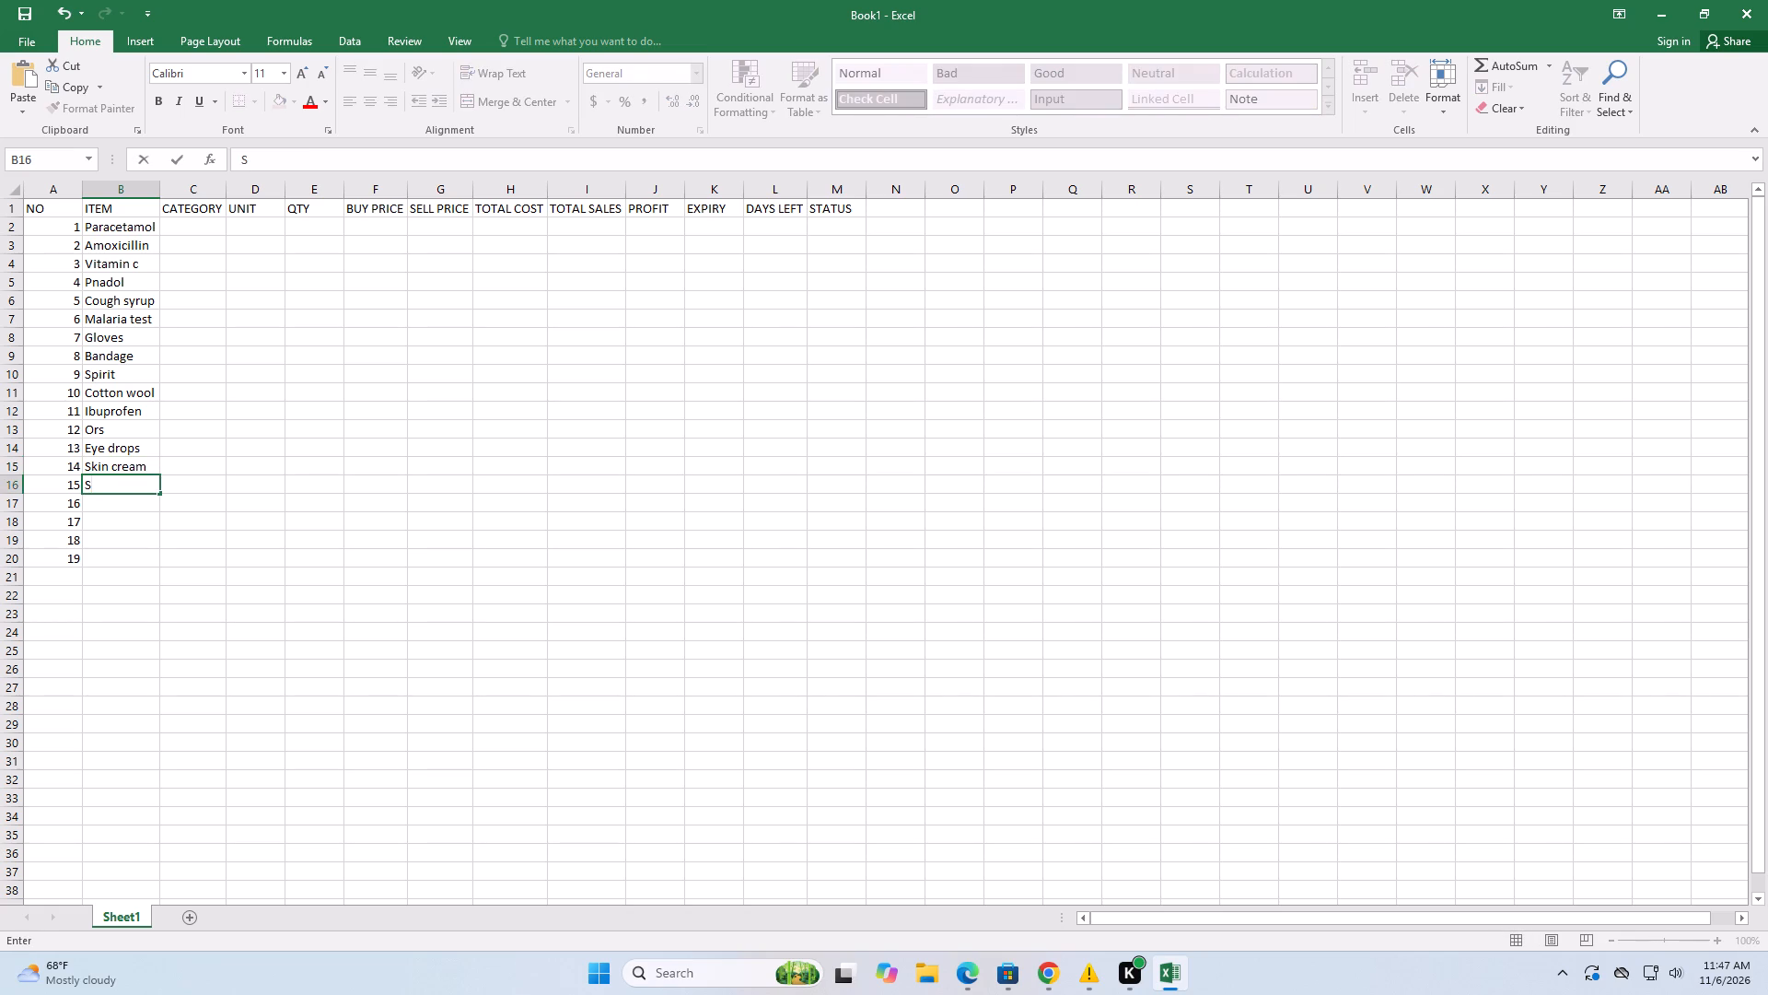
key("y")
type("ringe")
key("Down")
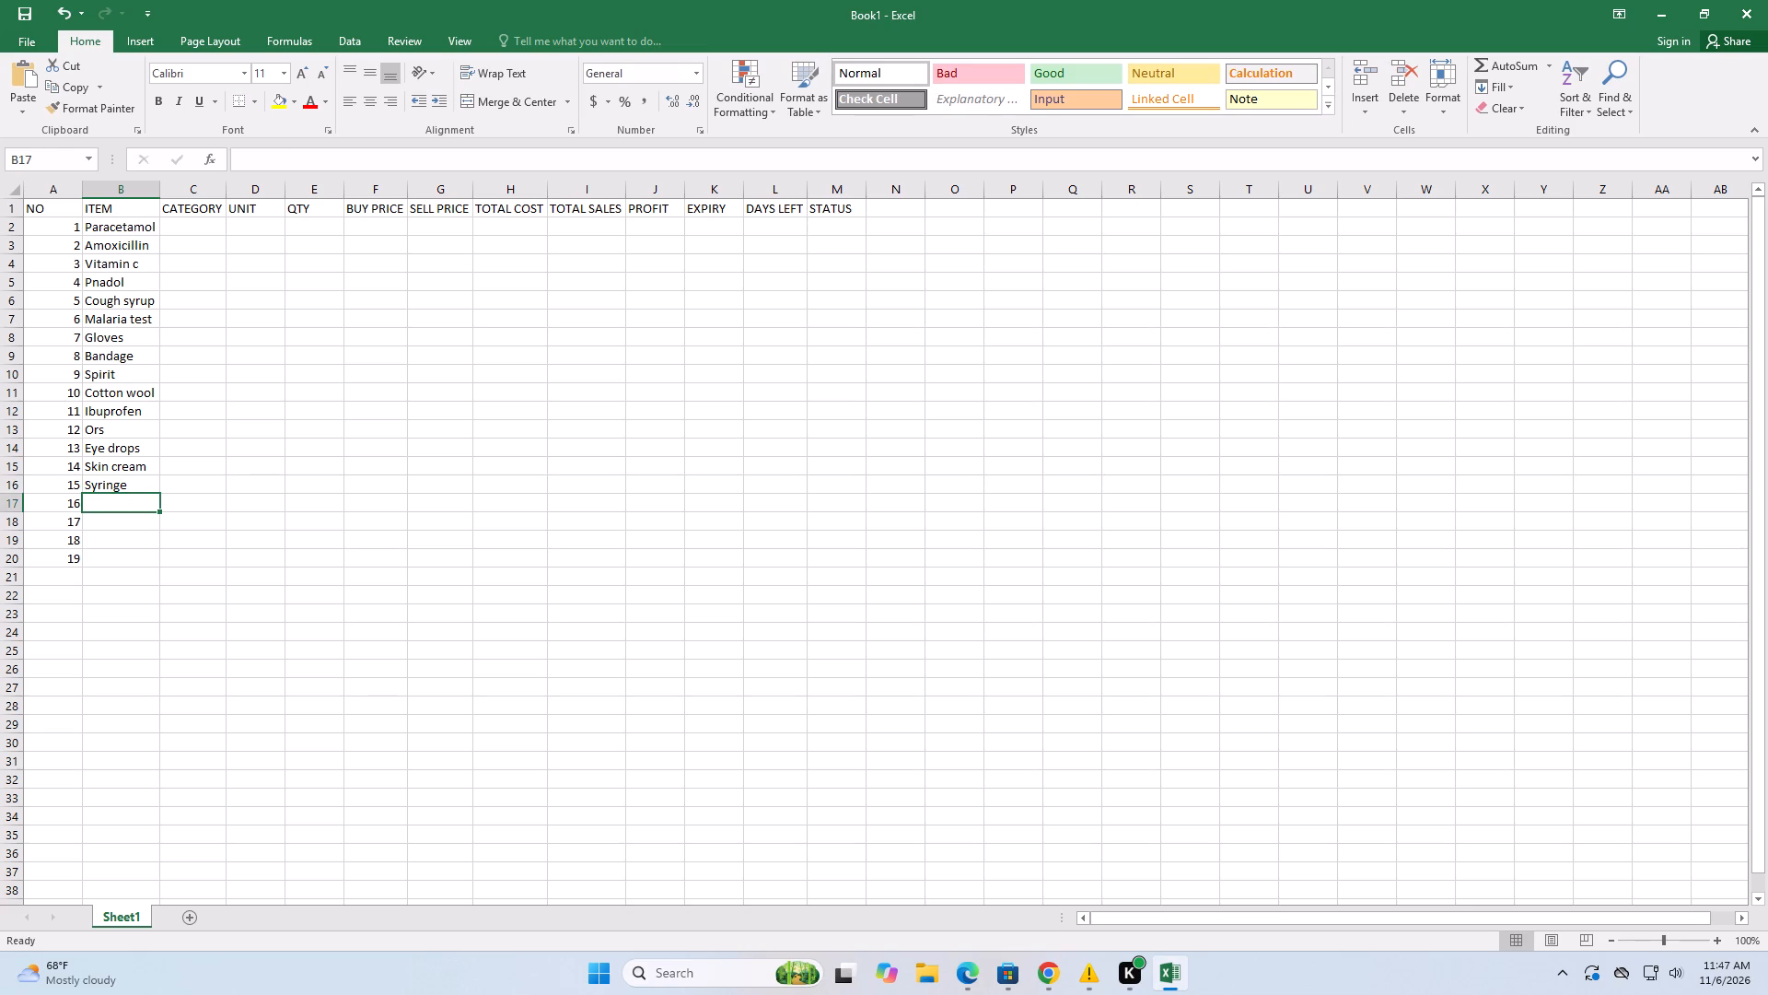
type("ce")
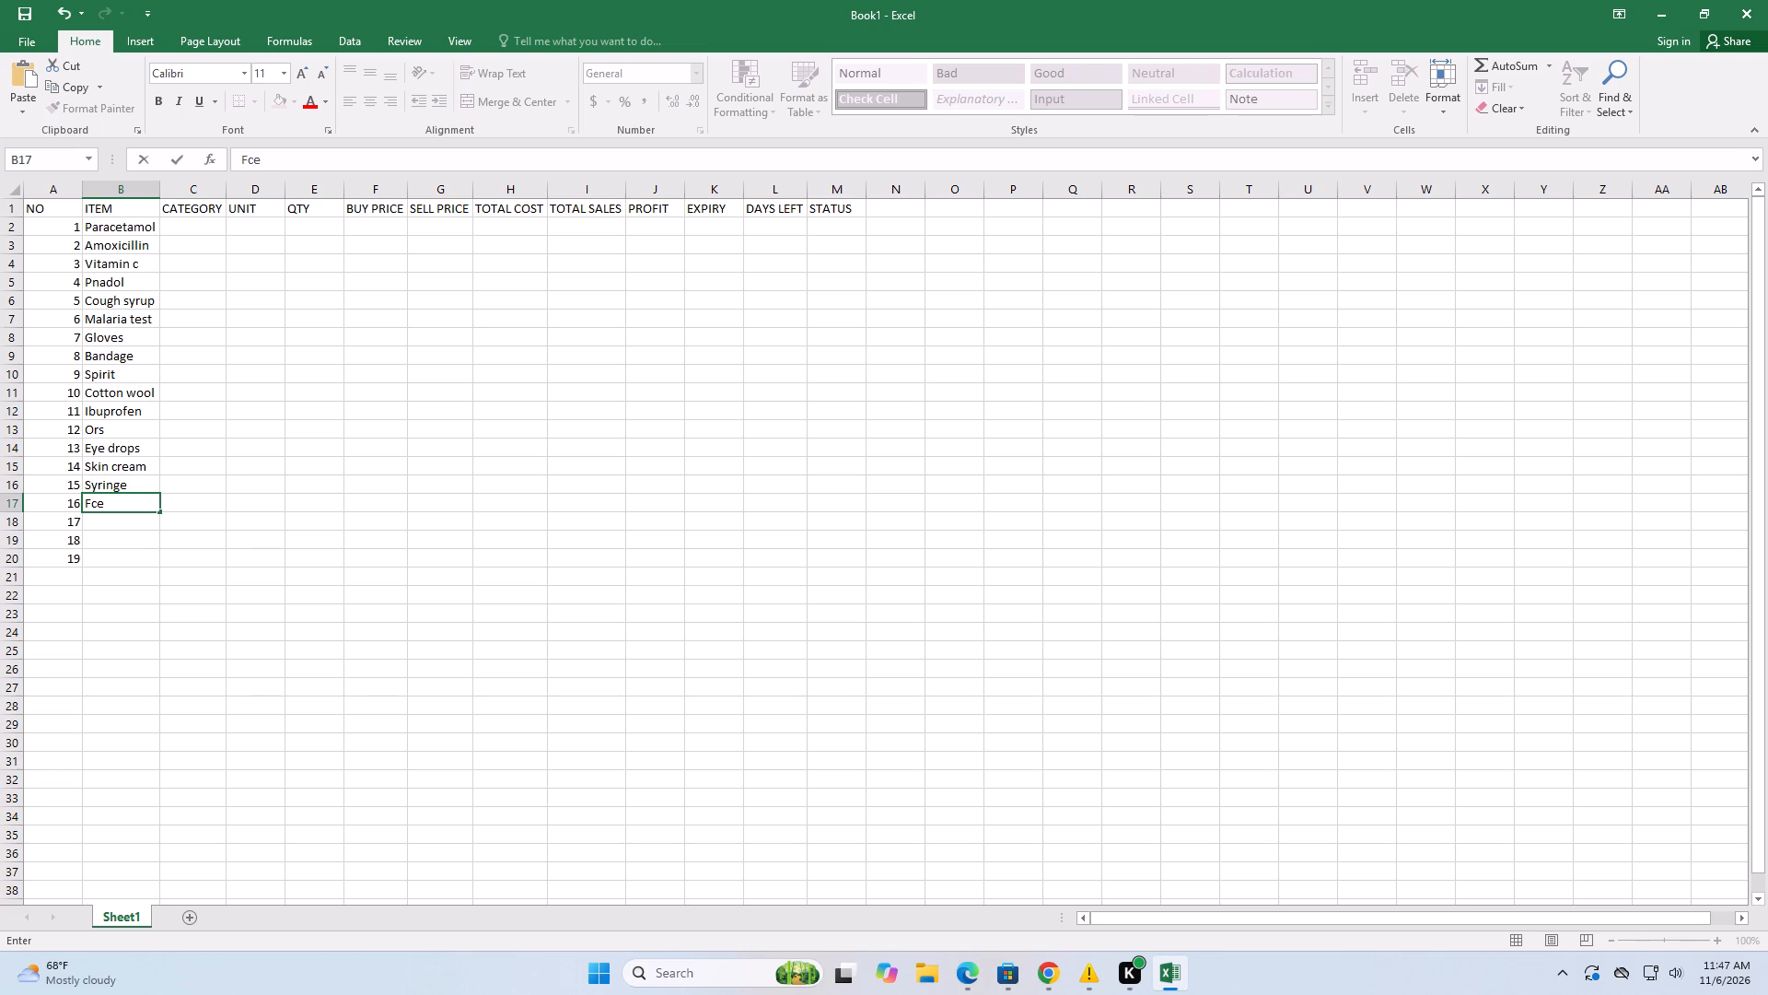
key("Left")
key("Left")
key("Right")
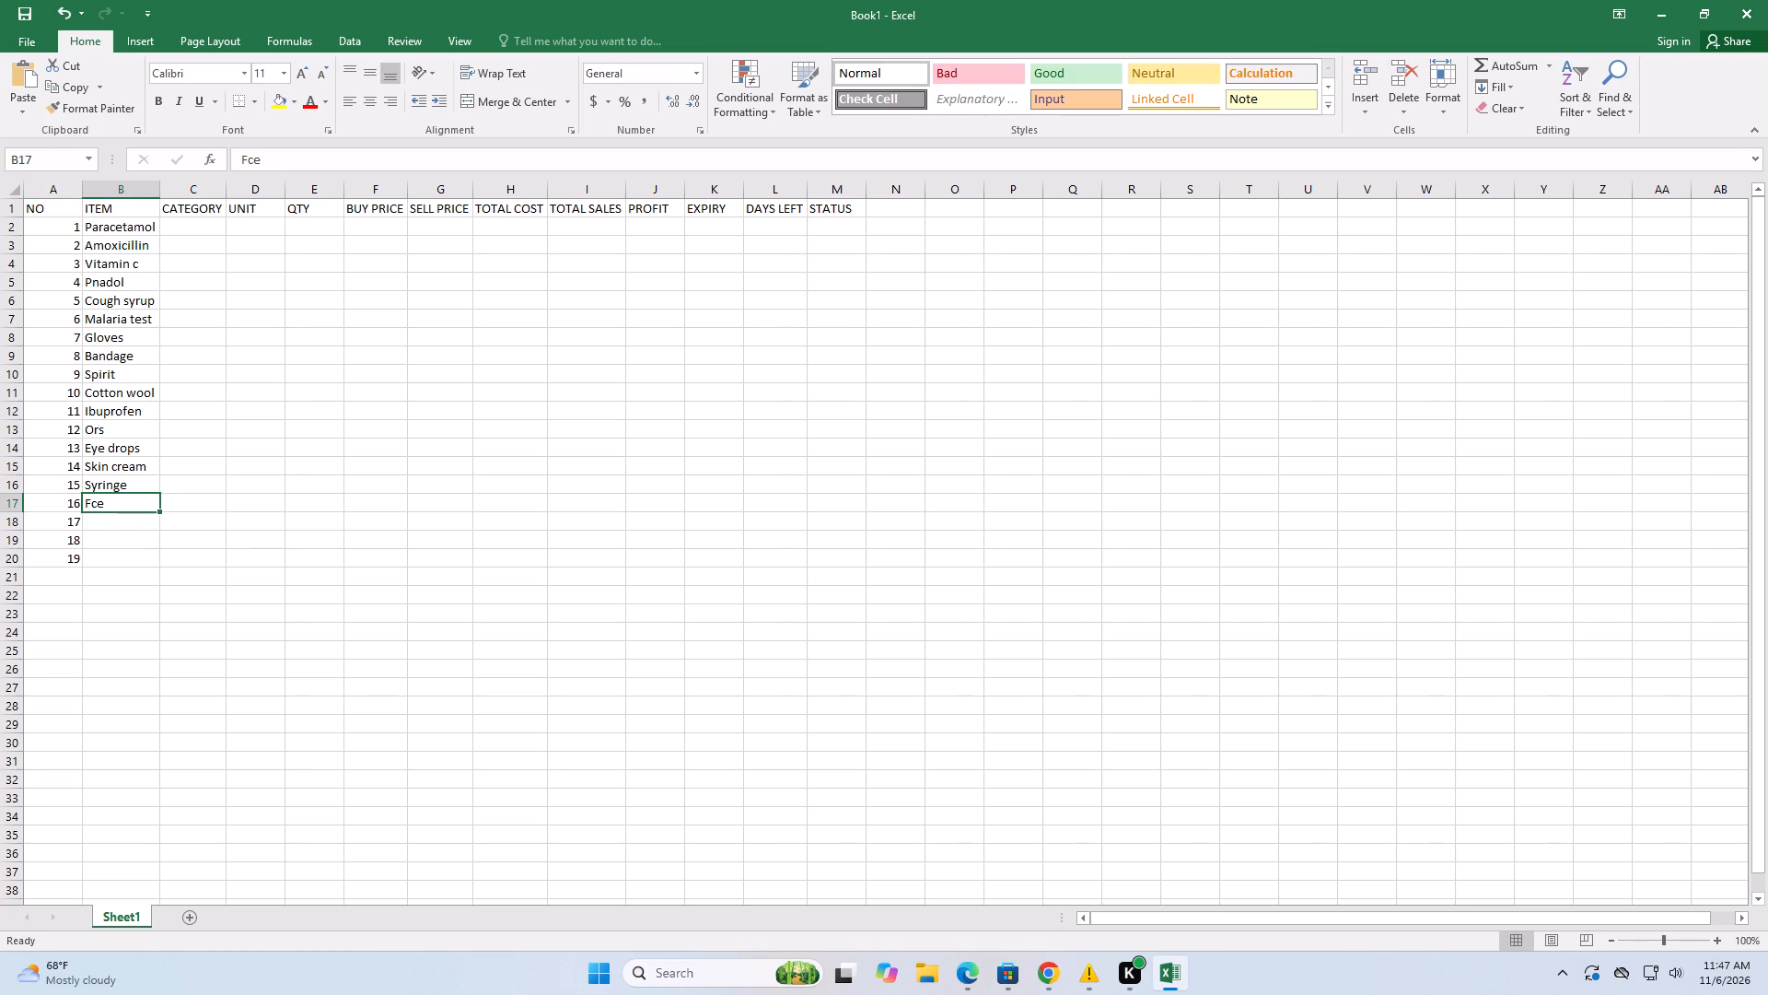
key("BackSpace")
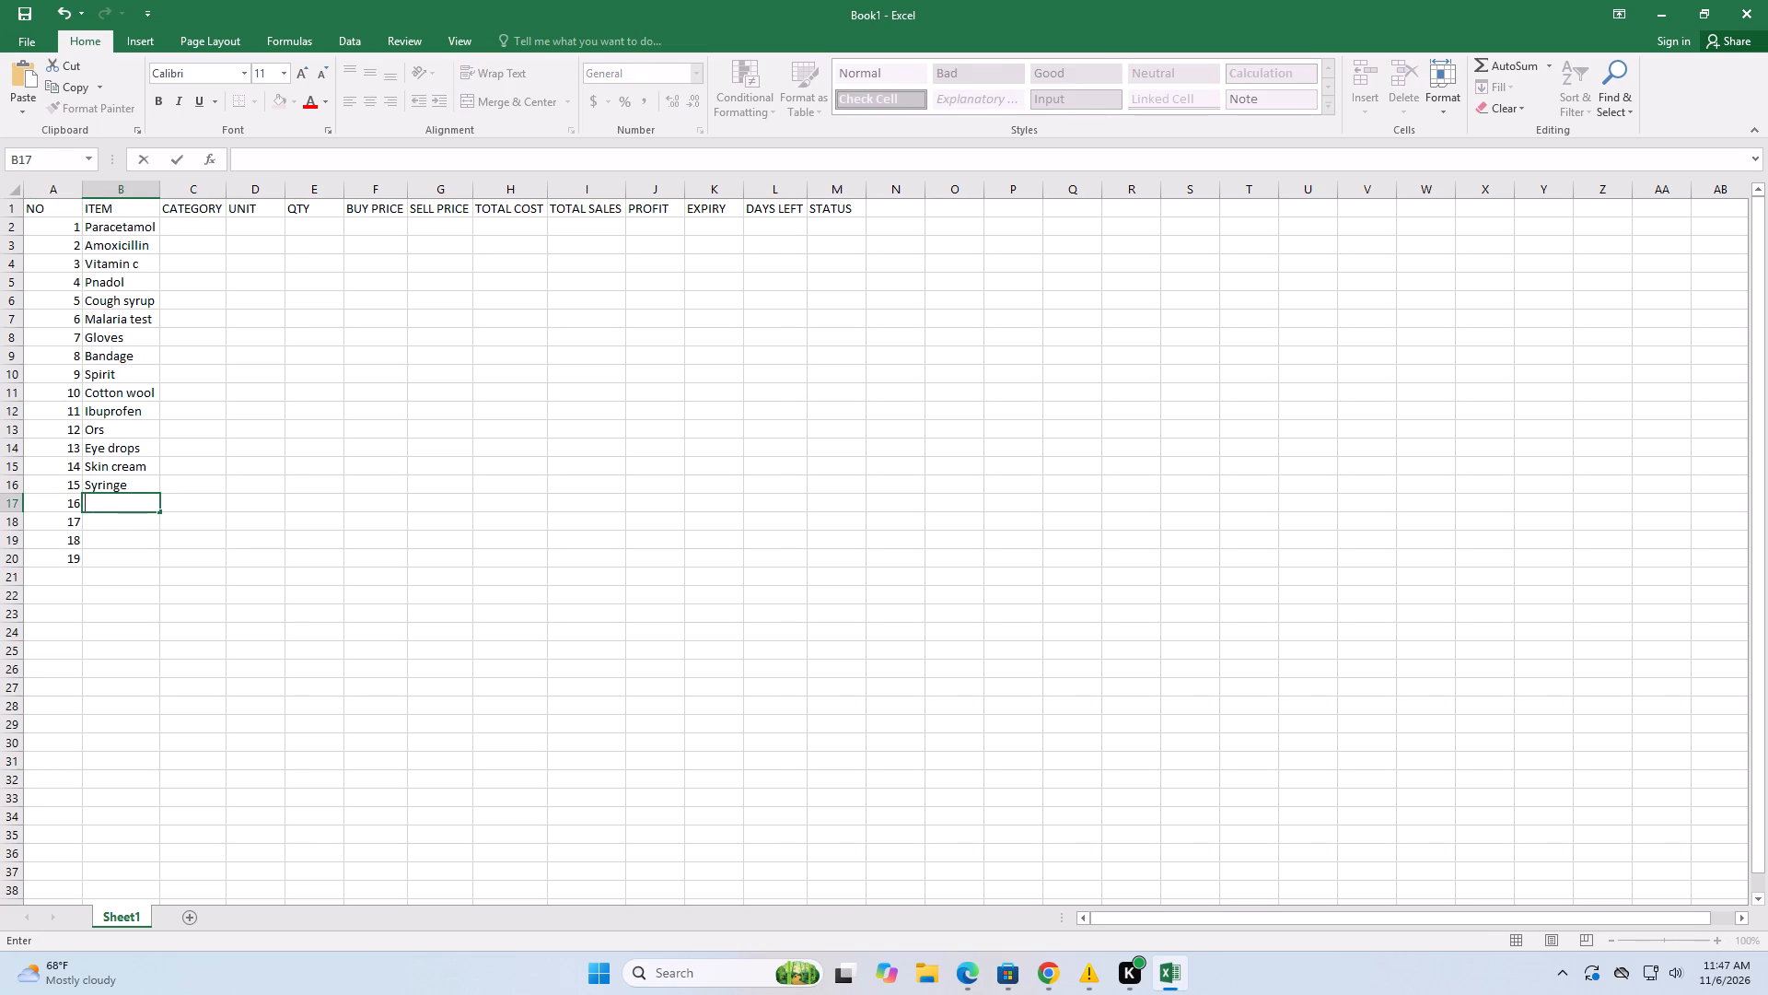
Enter the items Face mask in cell B17 and Dettol in cell B18 of the ITEM column.
key("f")
key("a")
type("ce")
key("space")
type("m,ask")
key("BackSpace")
key("BackSpace")
key("BackSpace")
key("BackSpace")
type("ask")
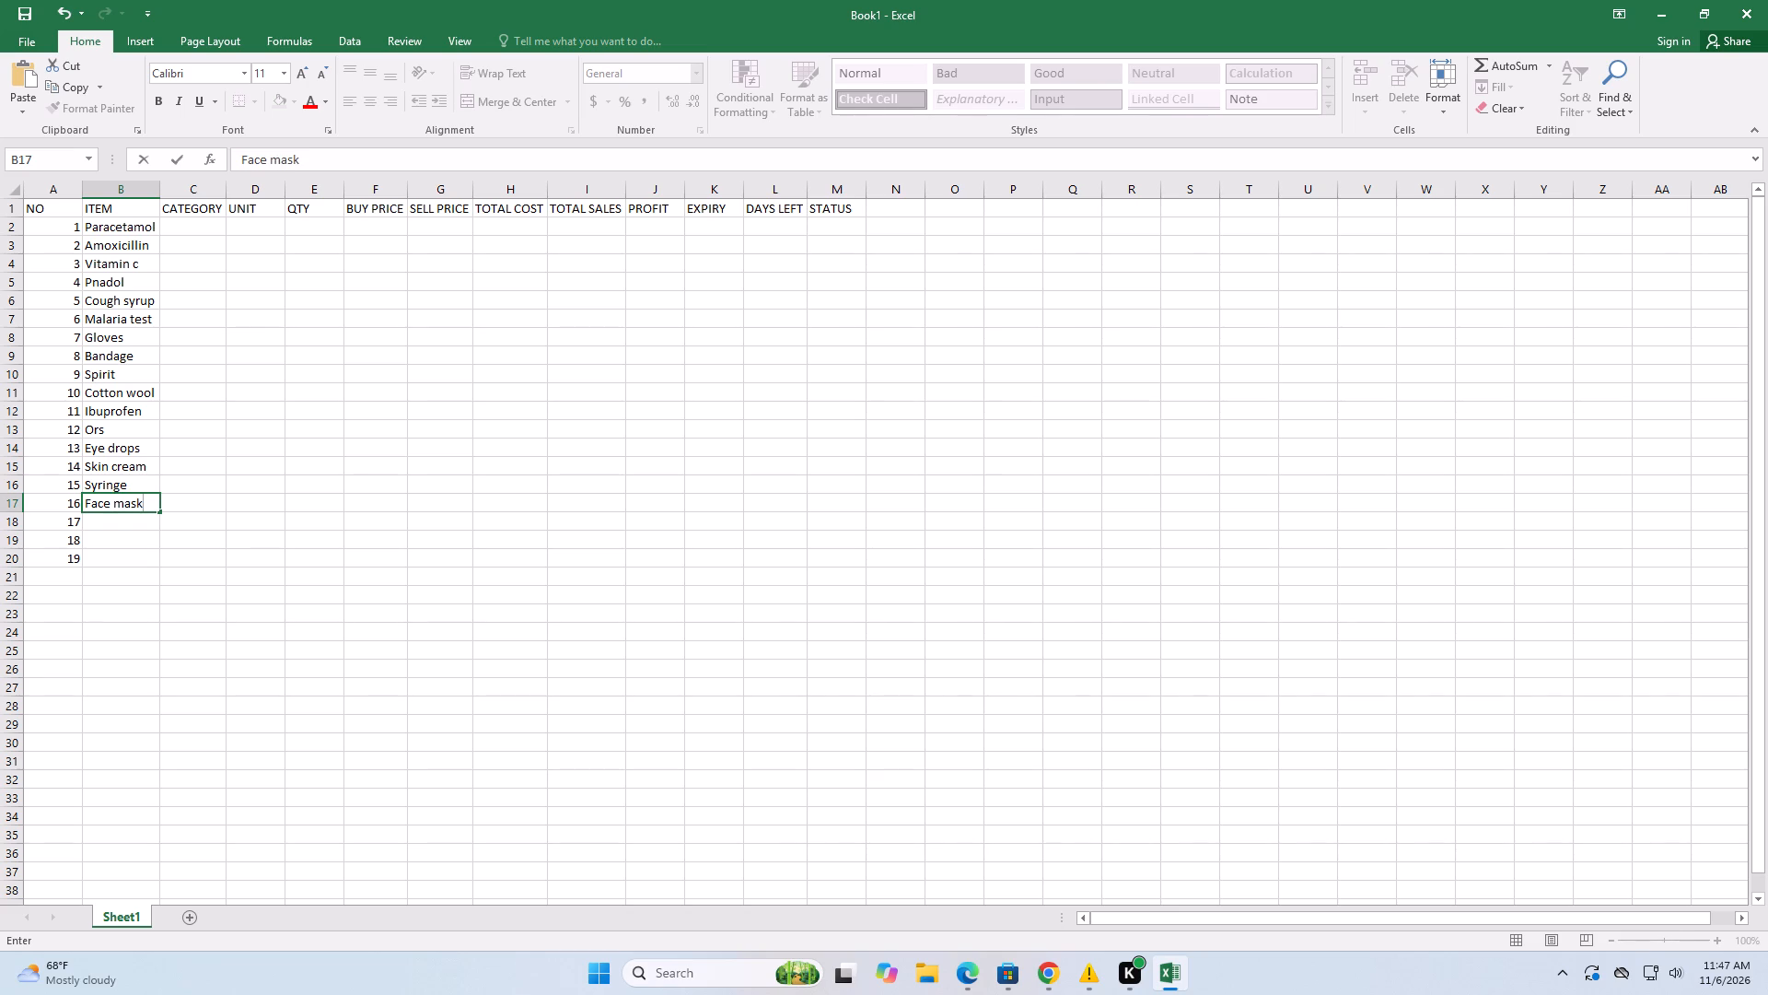
key("Down")
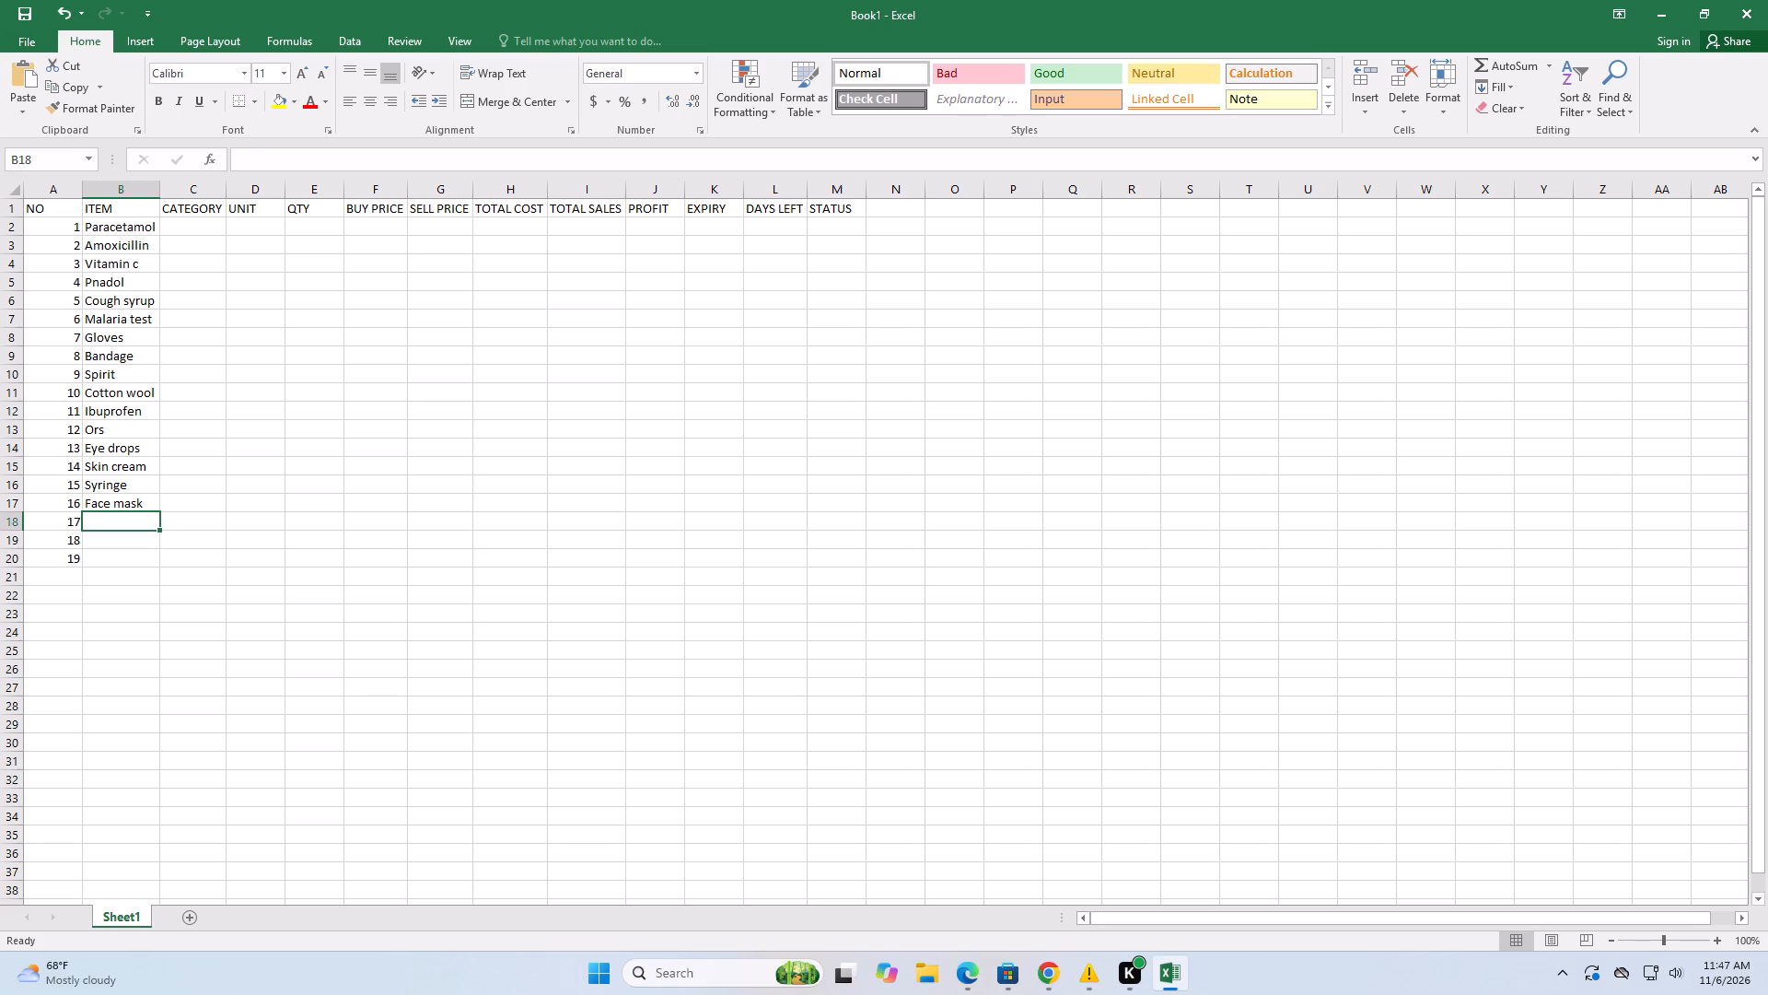
type("ettol")
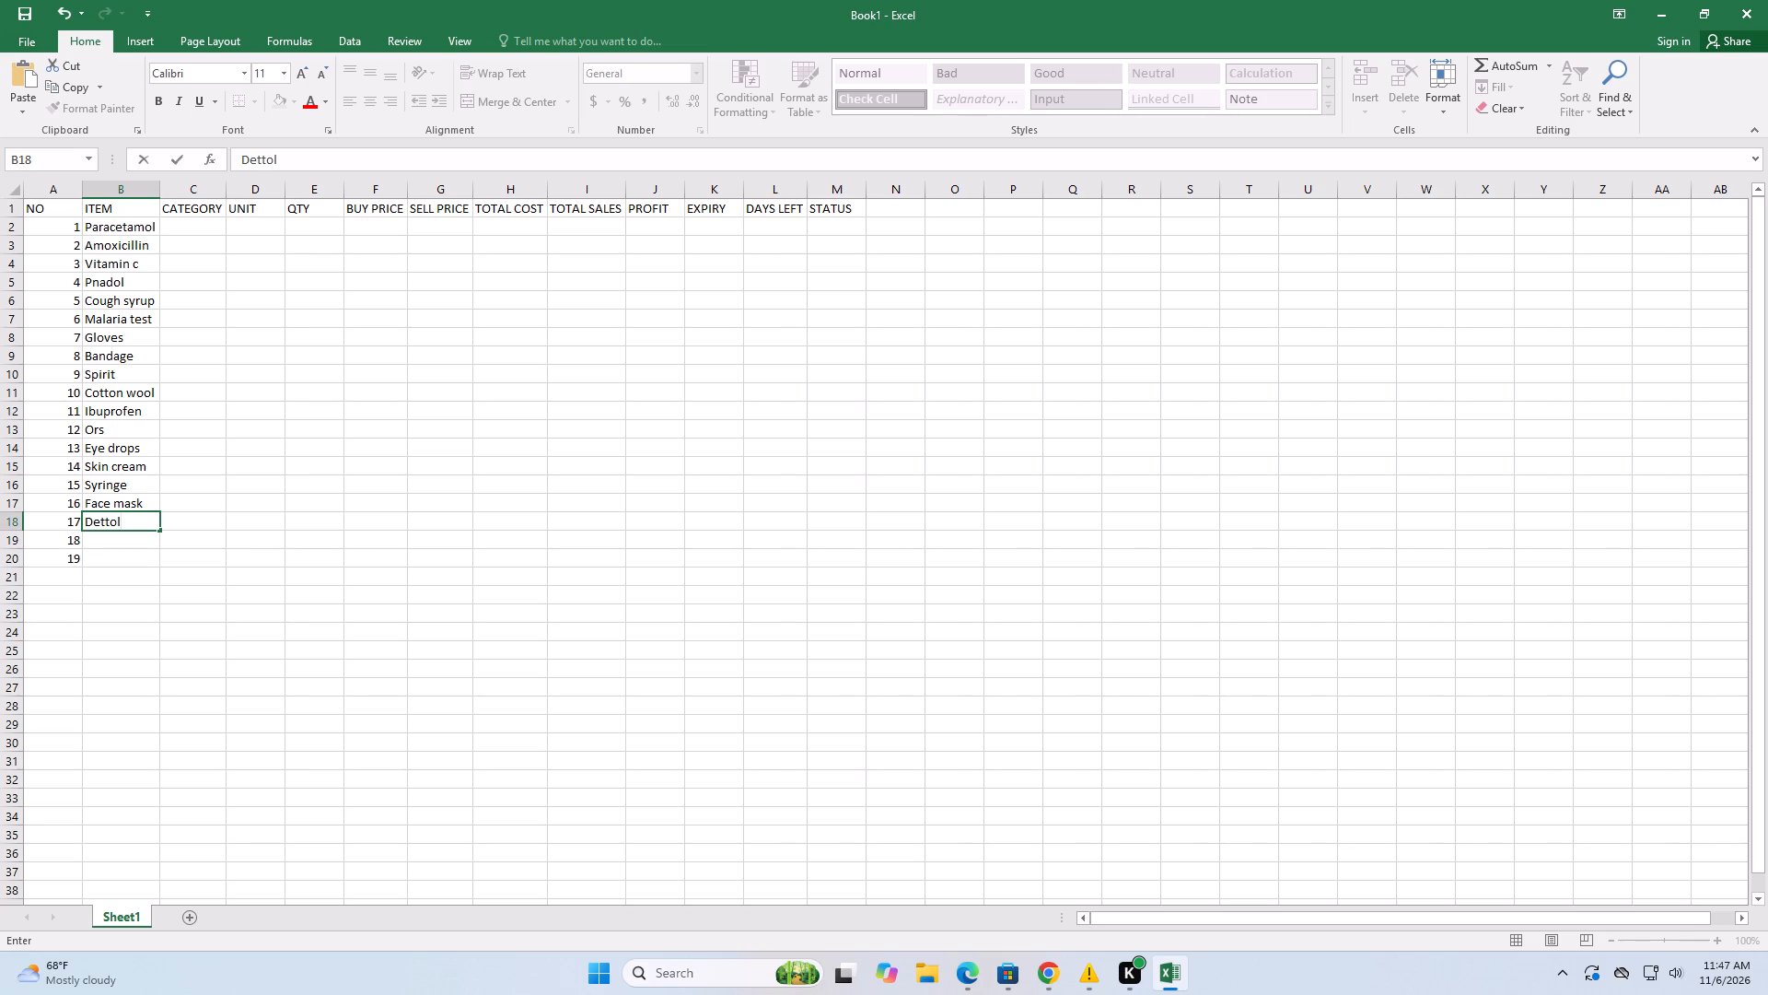
key("Down")
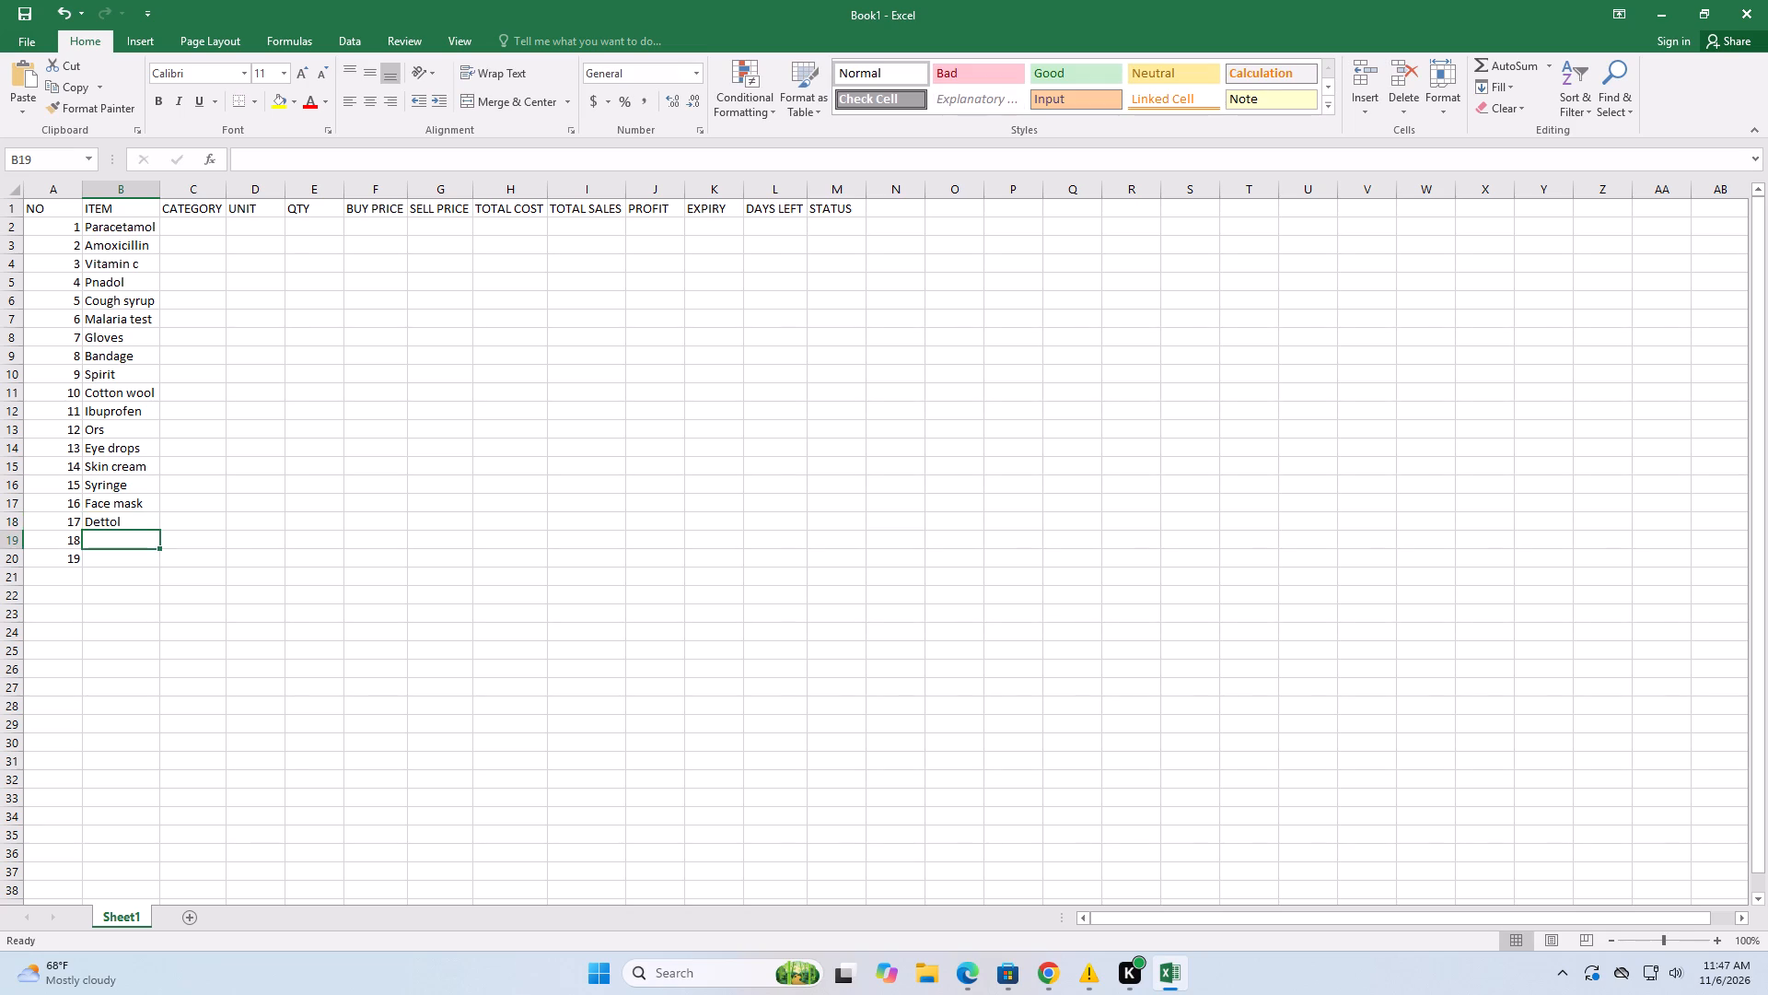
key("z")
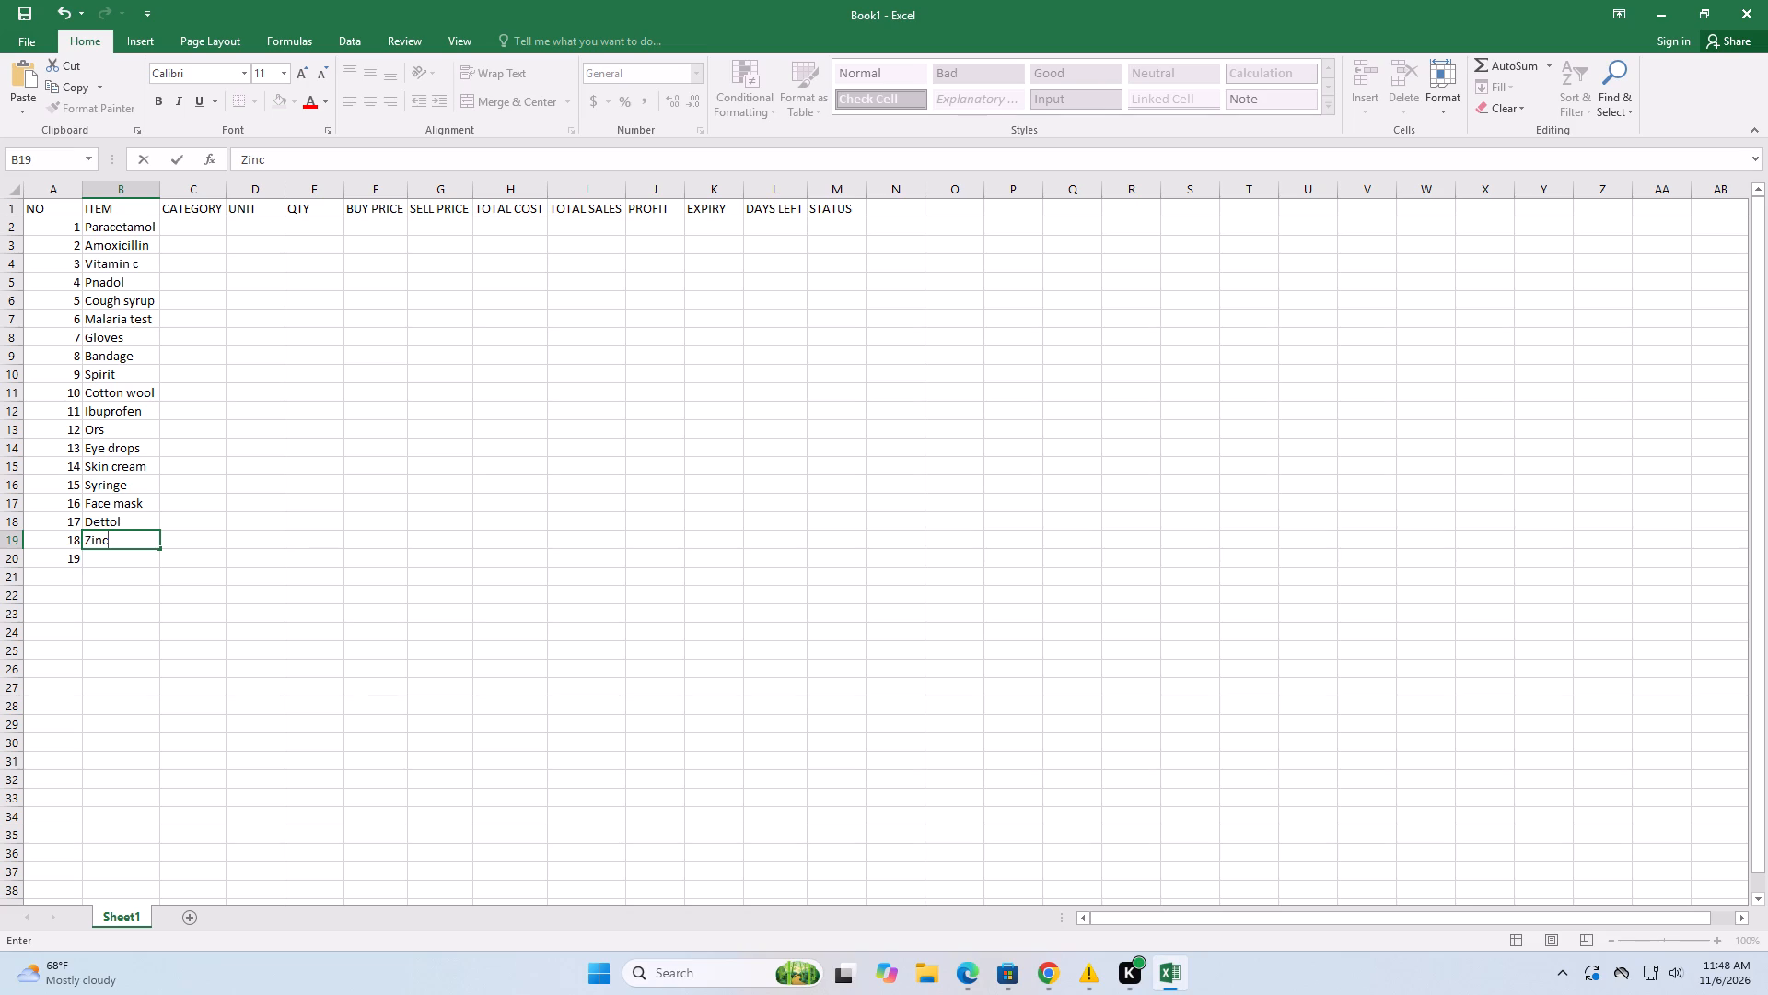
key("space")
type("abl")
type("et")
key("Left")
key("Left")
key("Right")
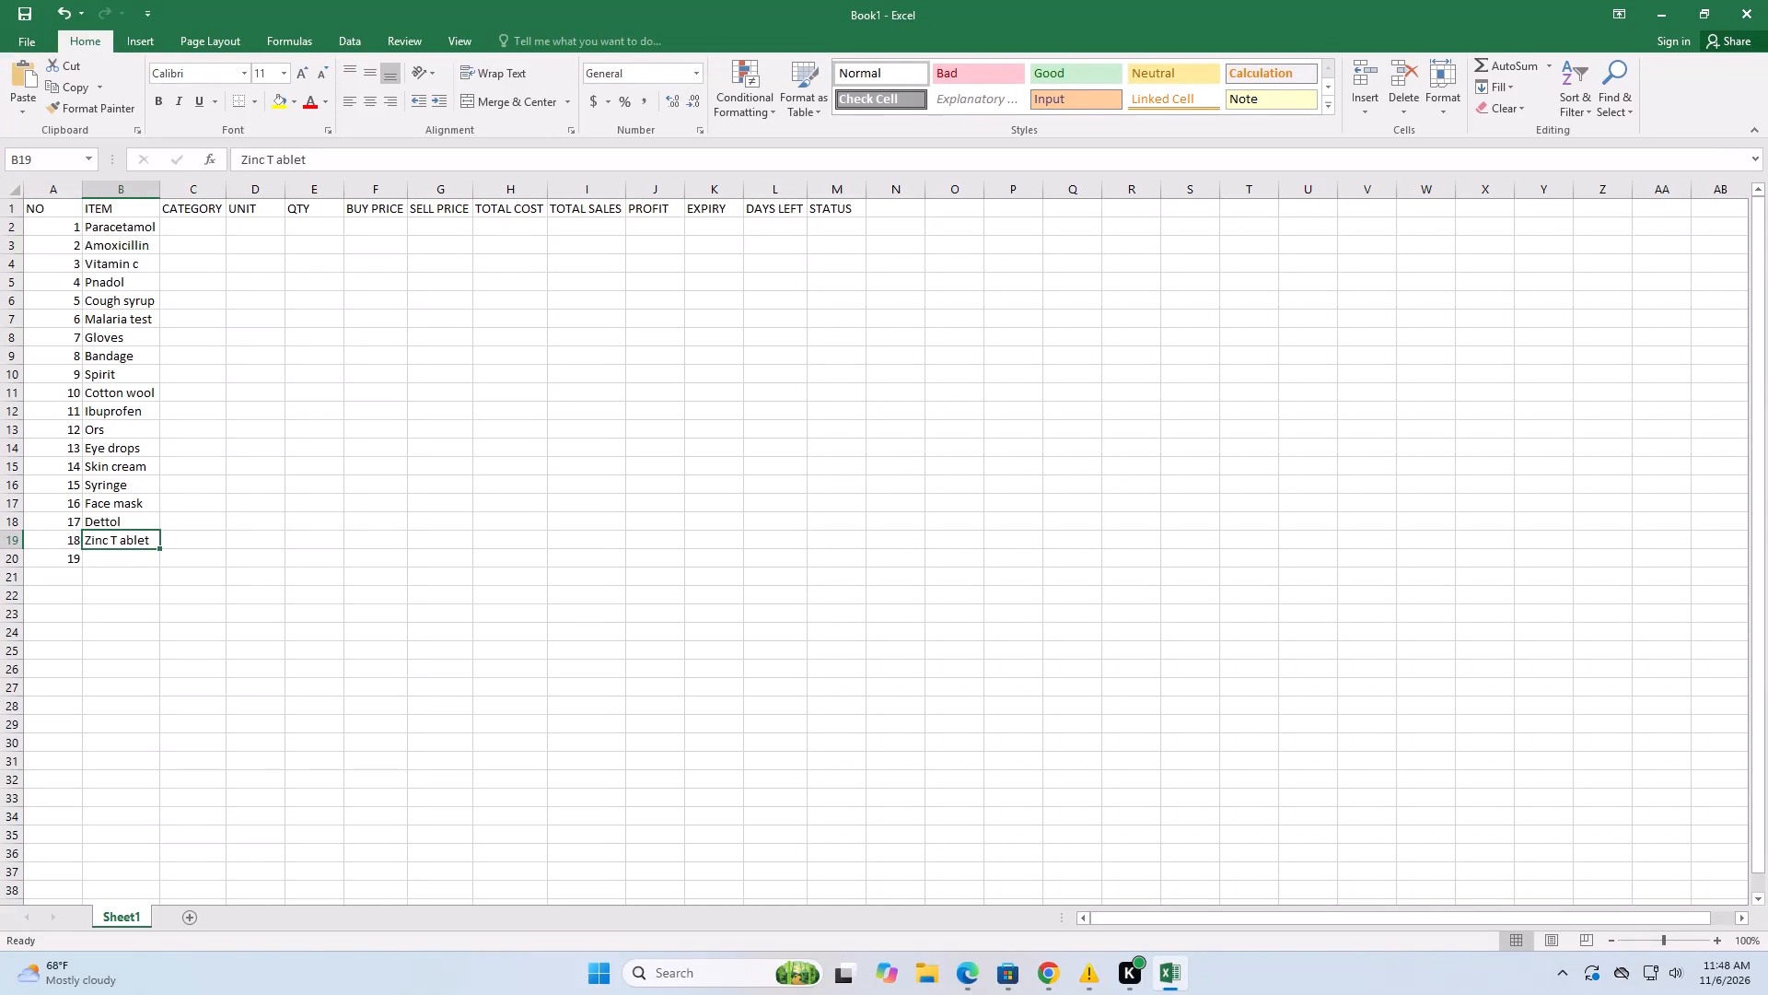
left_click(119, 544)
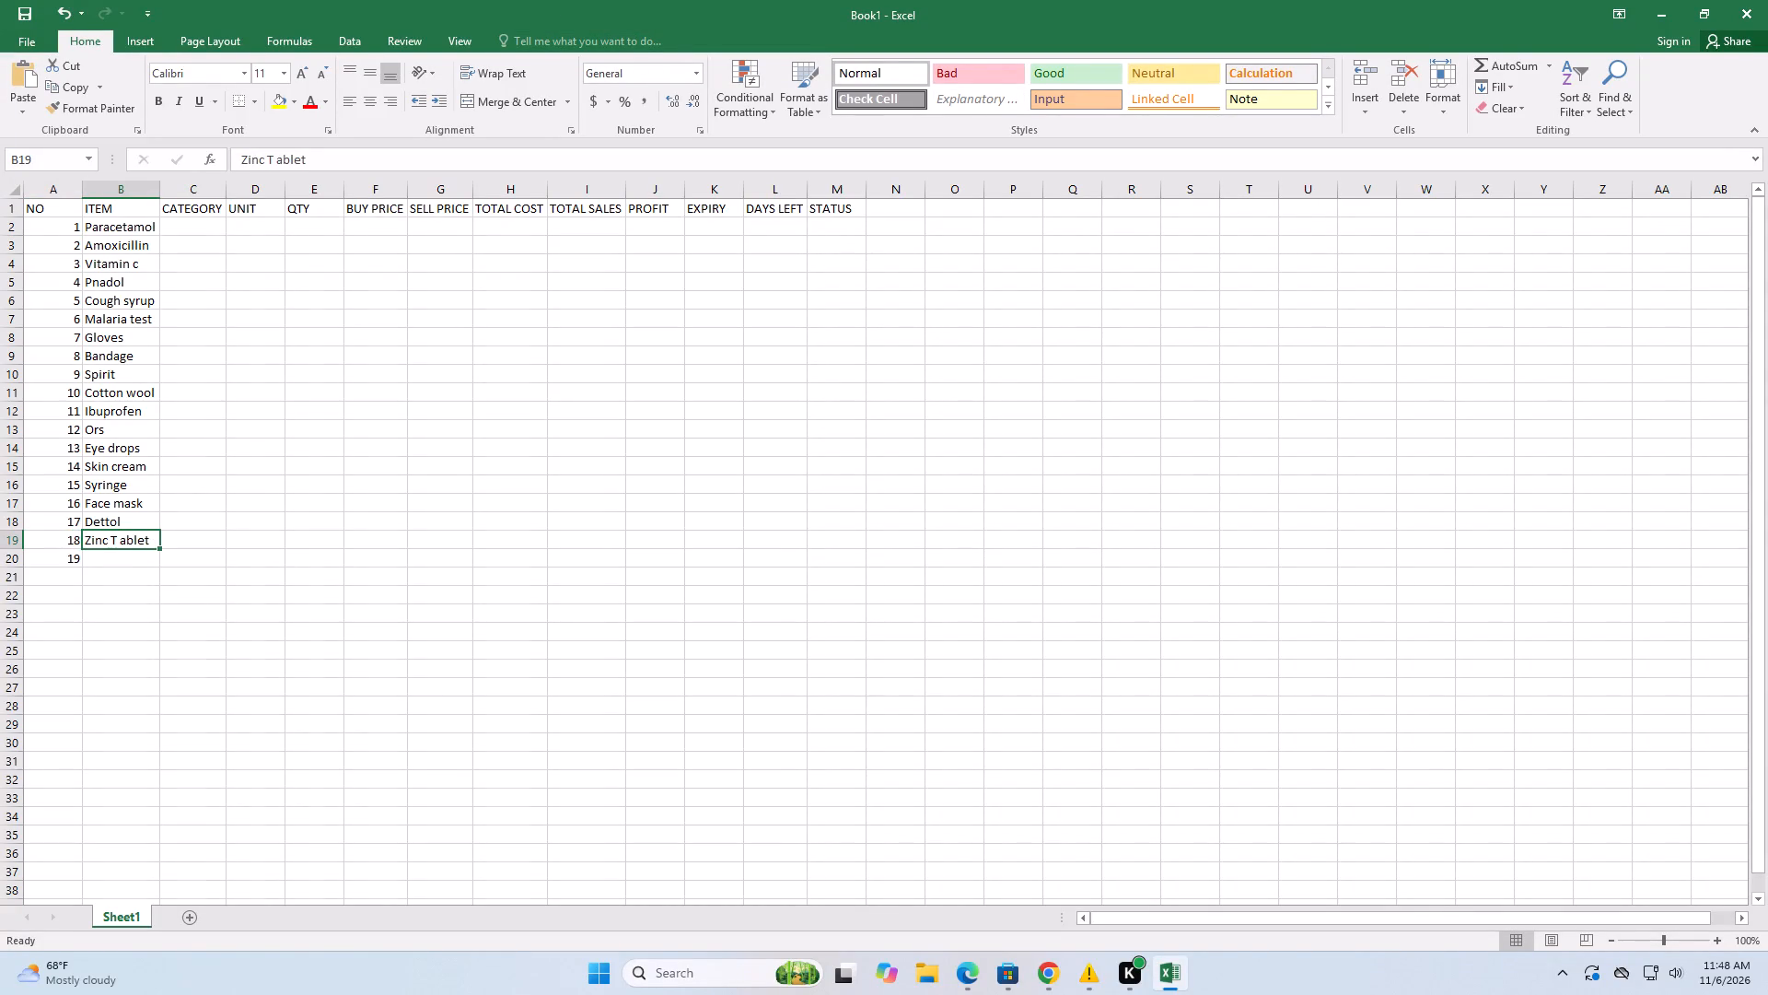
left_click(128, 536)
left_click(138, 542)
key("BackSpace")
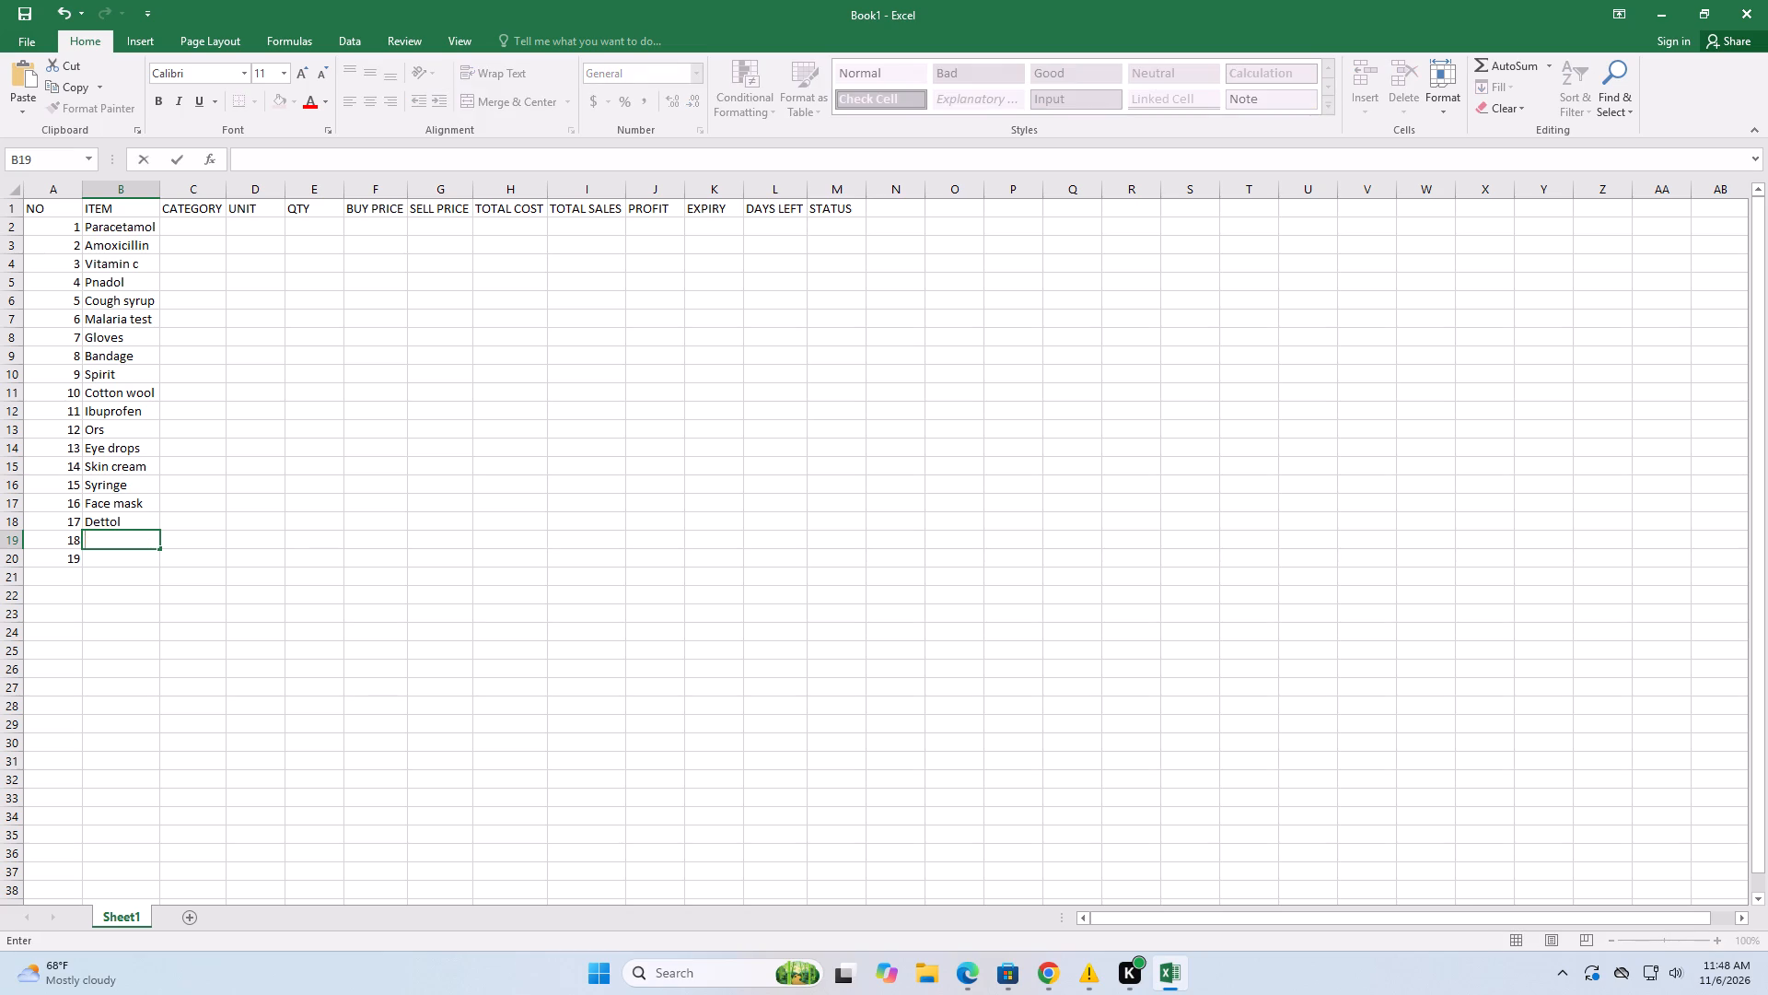
Enter the items Zinc Tablet in cell B19 and Antiseptics in cell B20 of the ITEM column.
type("inc")
key("space")
key("a")
type("bl")
type("et")
key("Down")
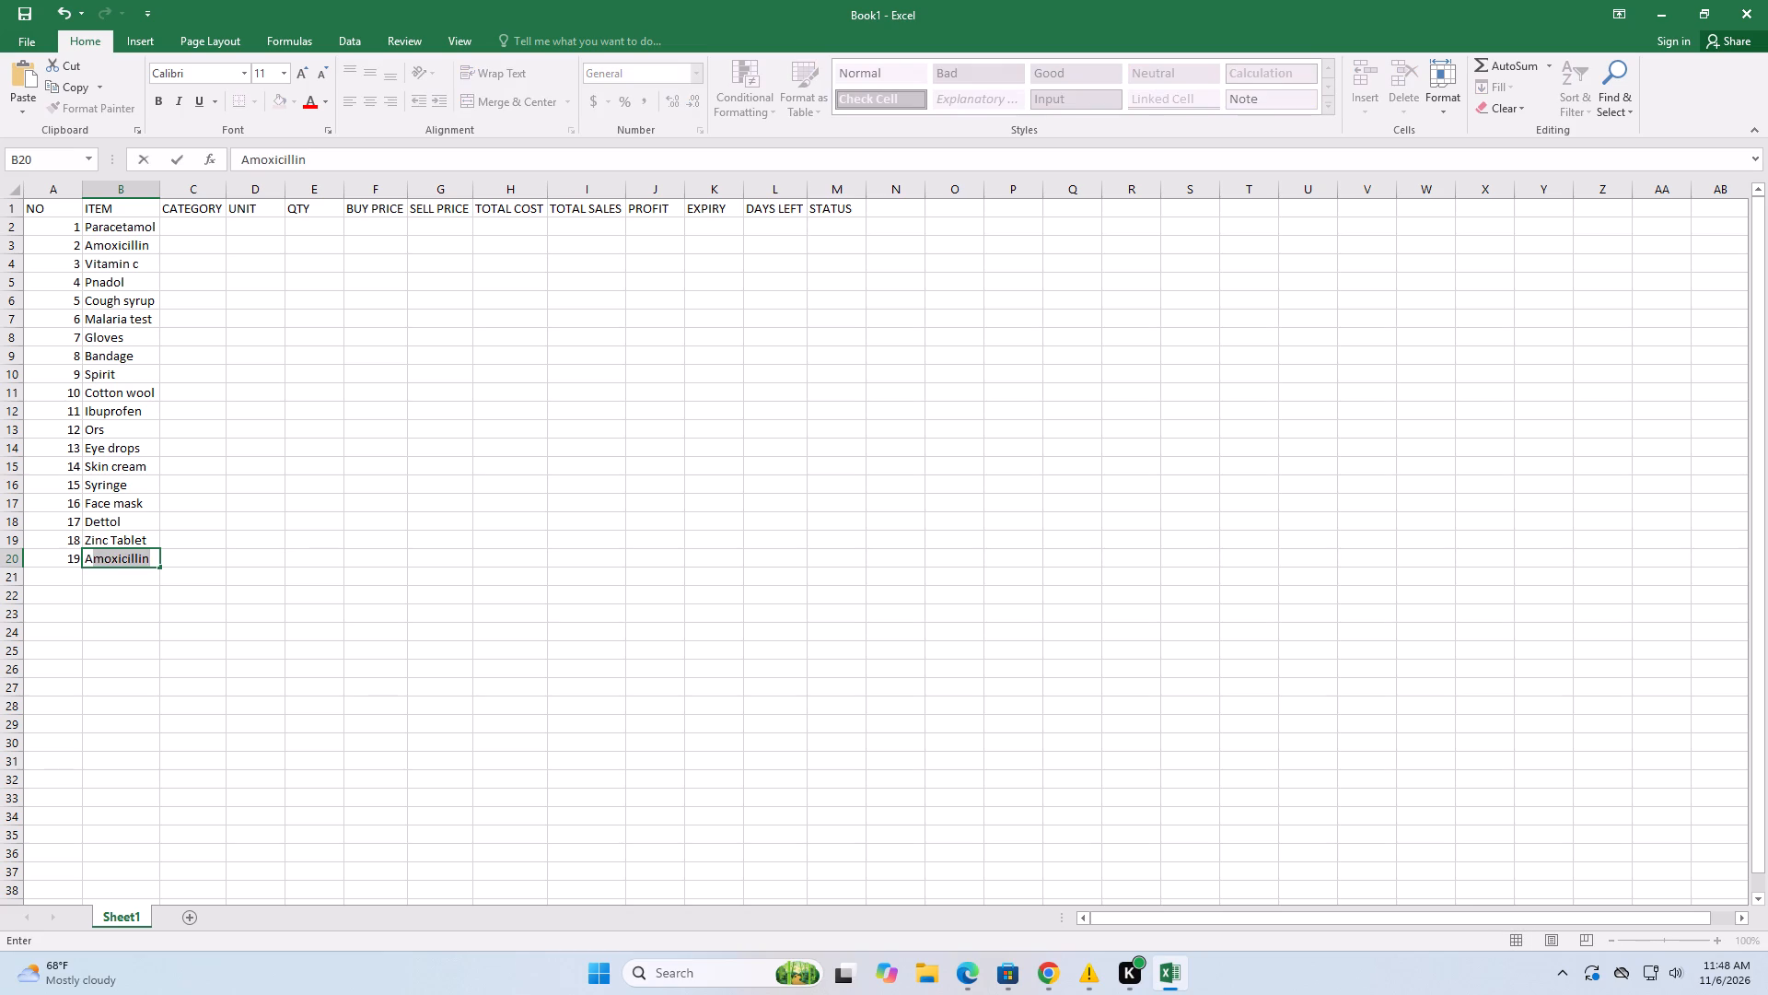
type("nt")
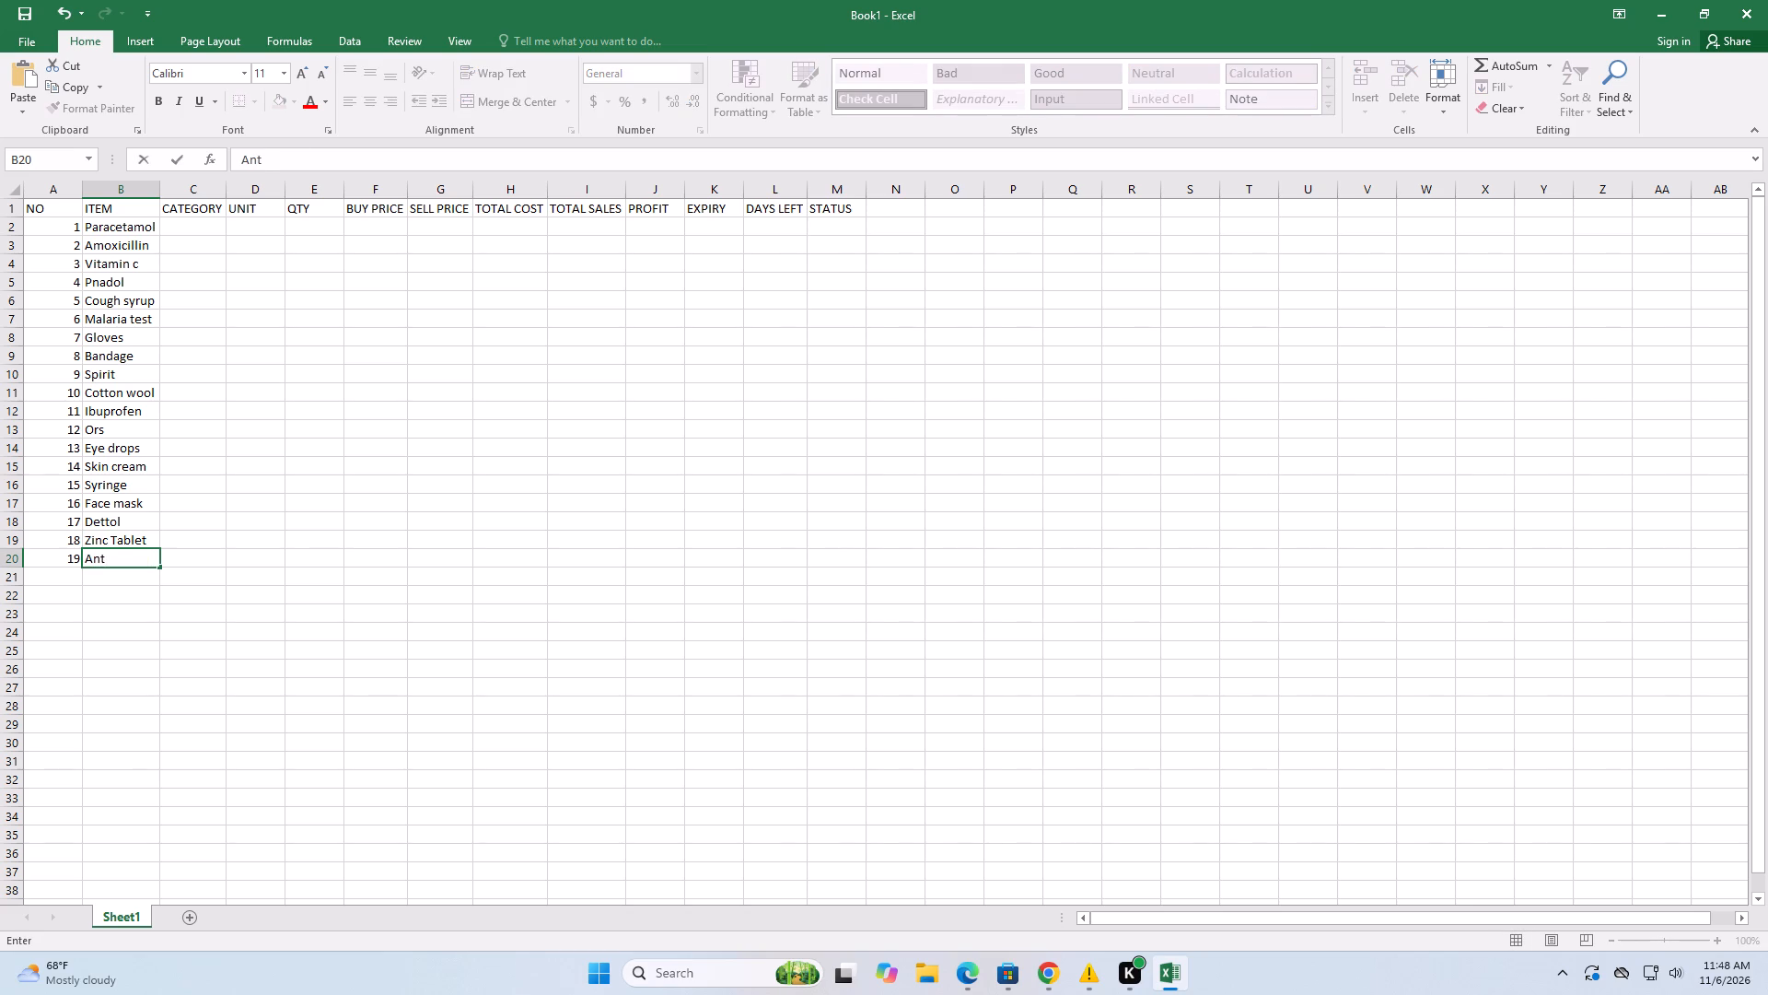
type("isepti")
type("cs")
key("Right")
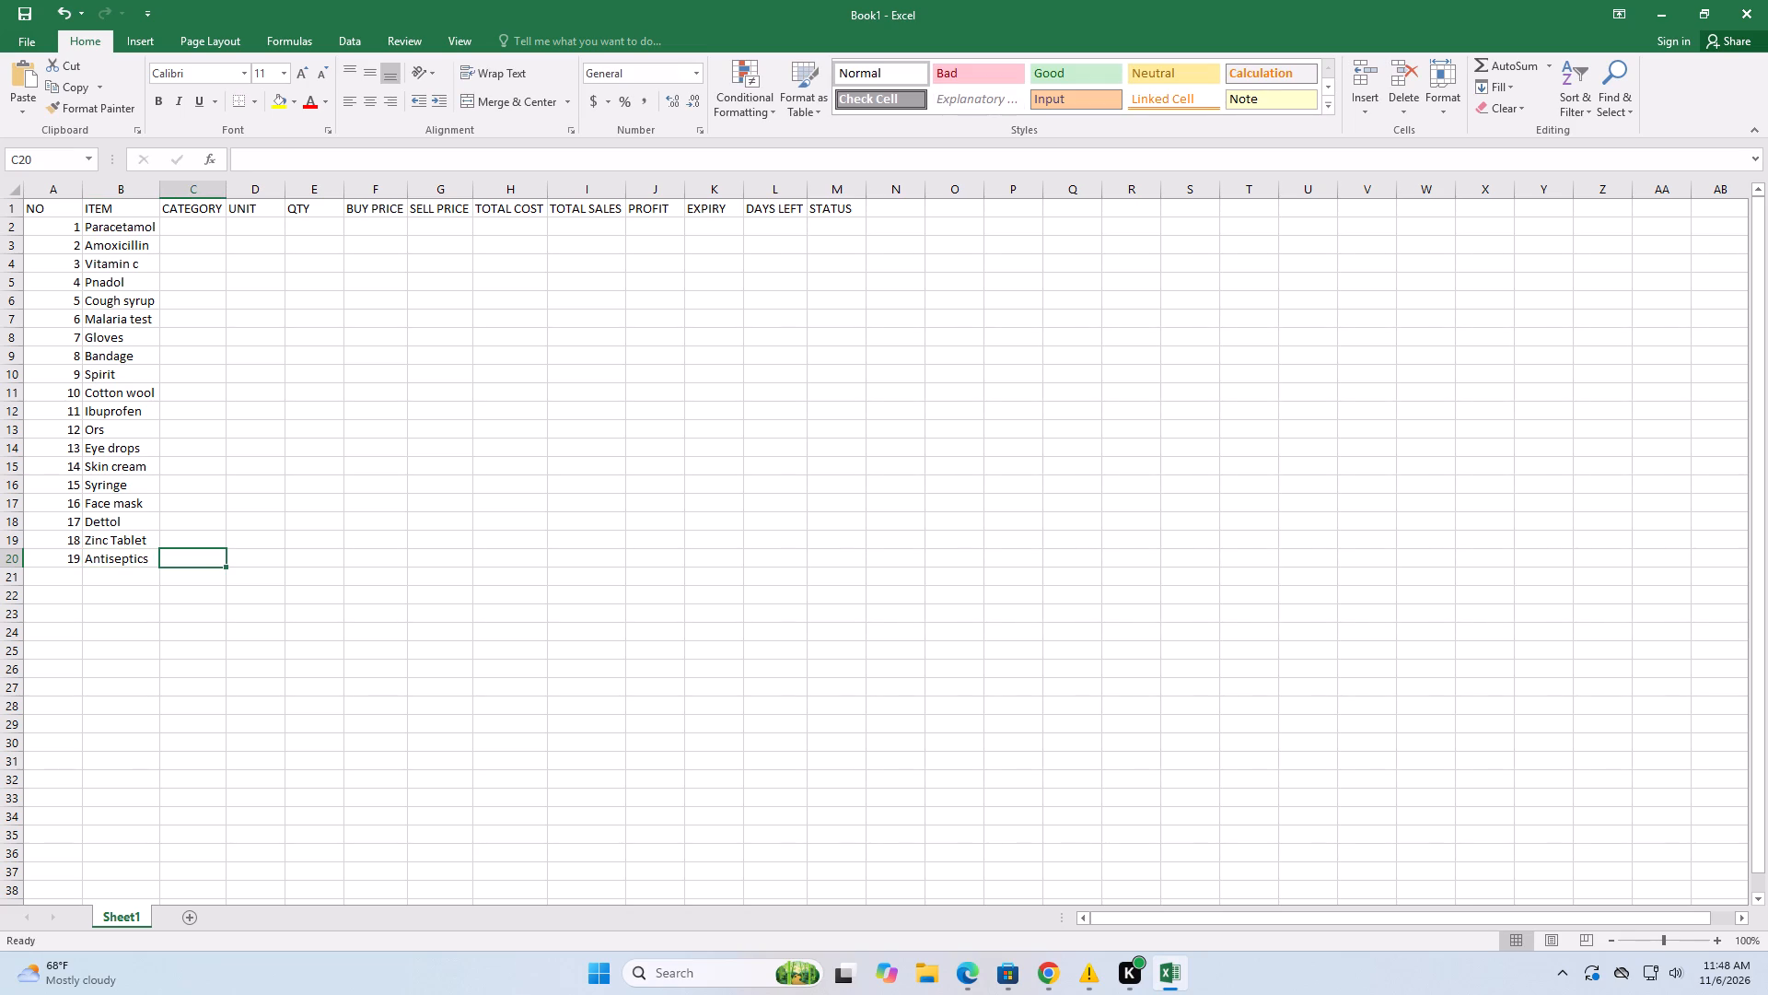
Enter medicine in cell C2 of the CATEGORY column as the category for Paracetamol.
key("Up")
key("Up")
key("Up")
key("Up")
key("Up")
key("Up")
key("Up")
key("Up")
key("Up")
key("Up")
key("Up")
key("Up")
key("Up")
key("Up")
key("Up")
key("Up")
key("Up")
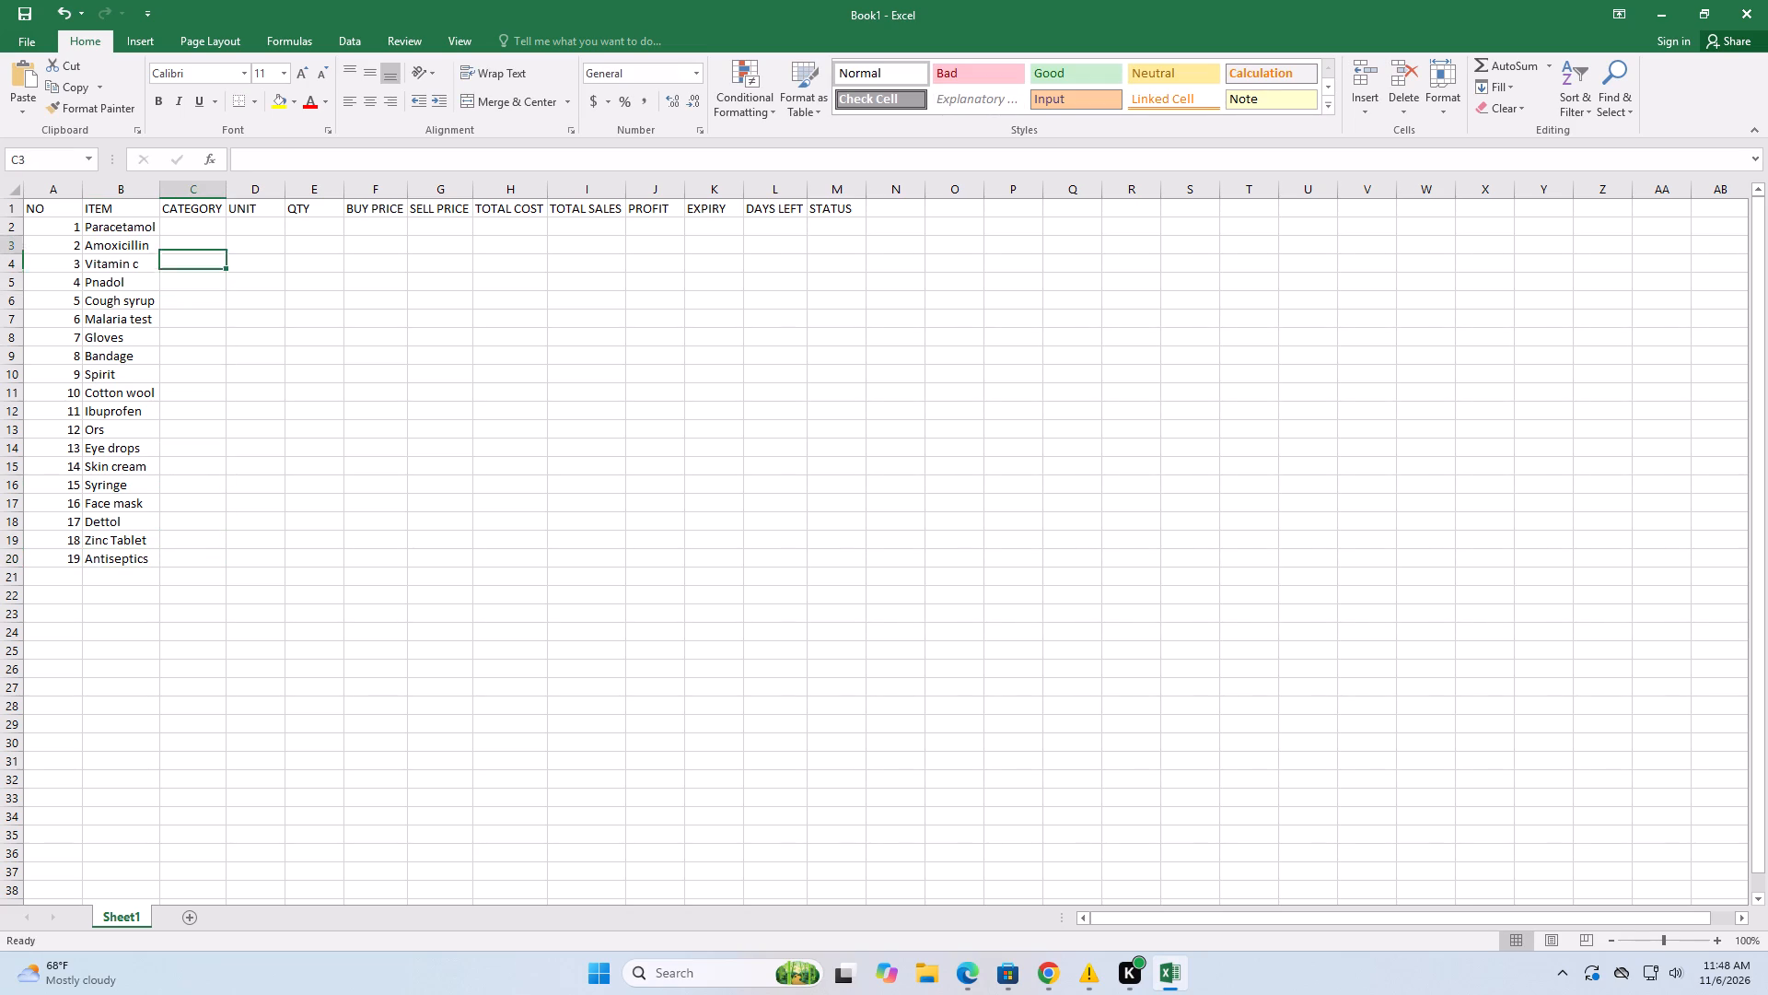
key("Up")
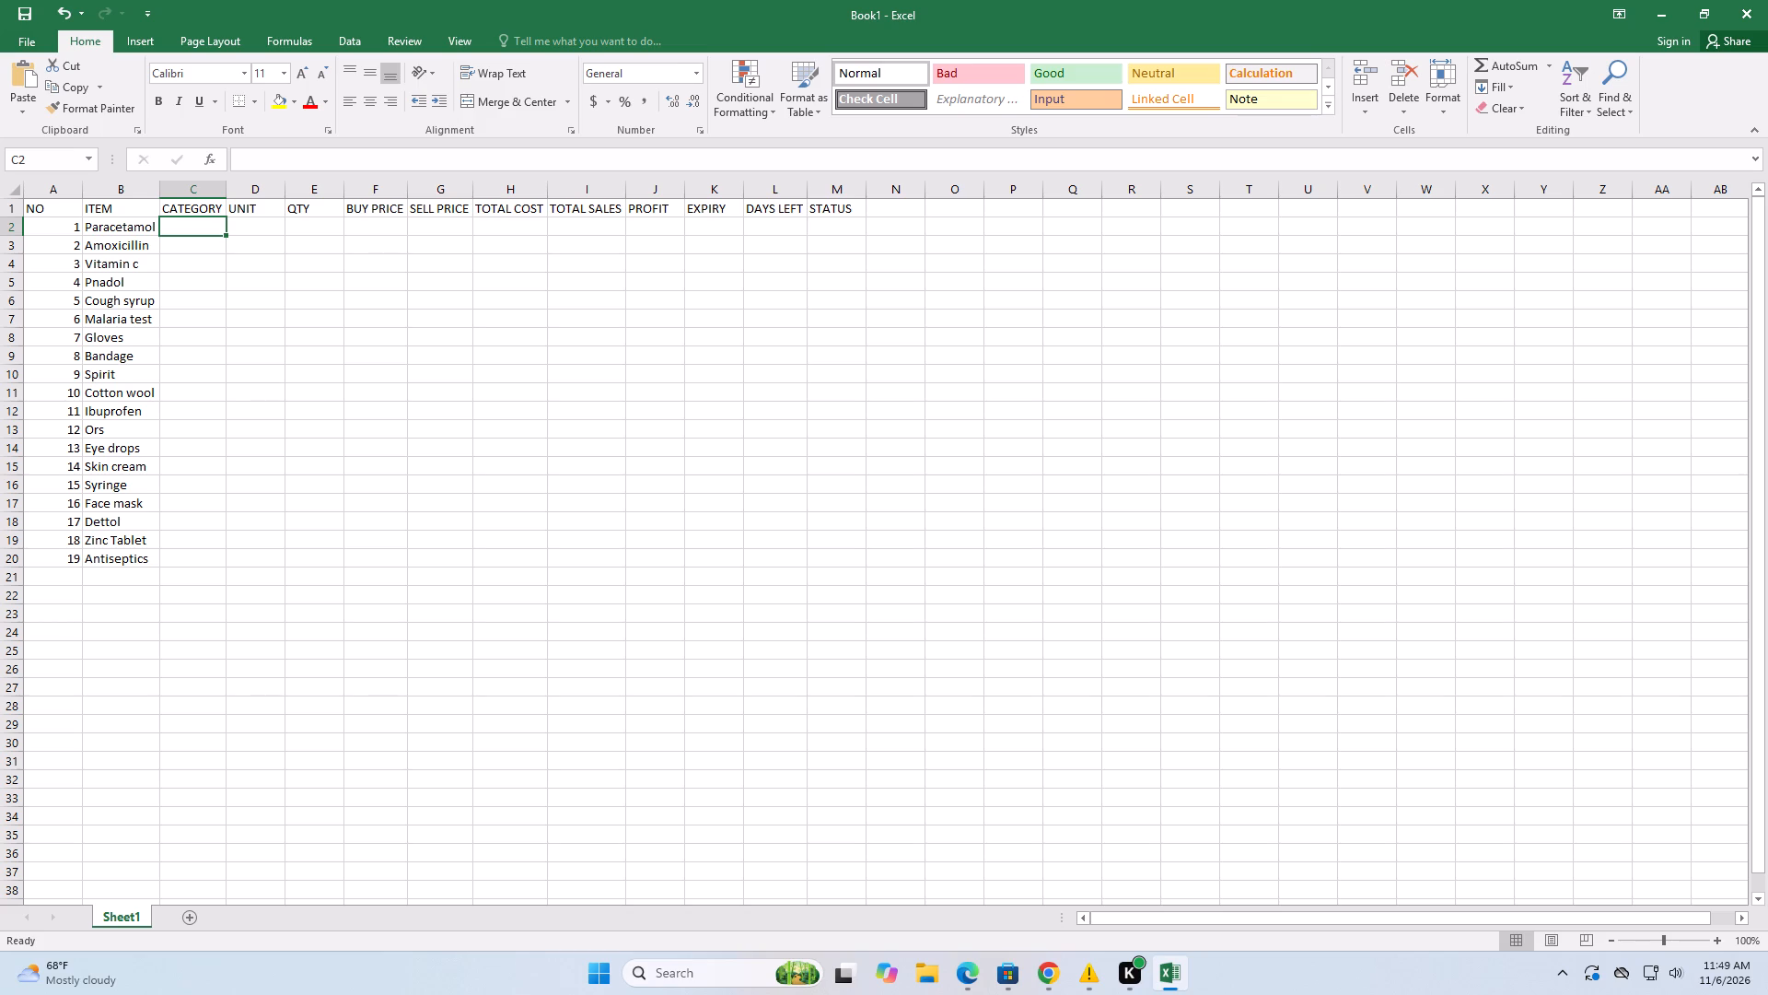
key("m")
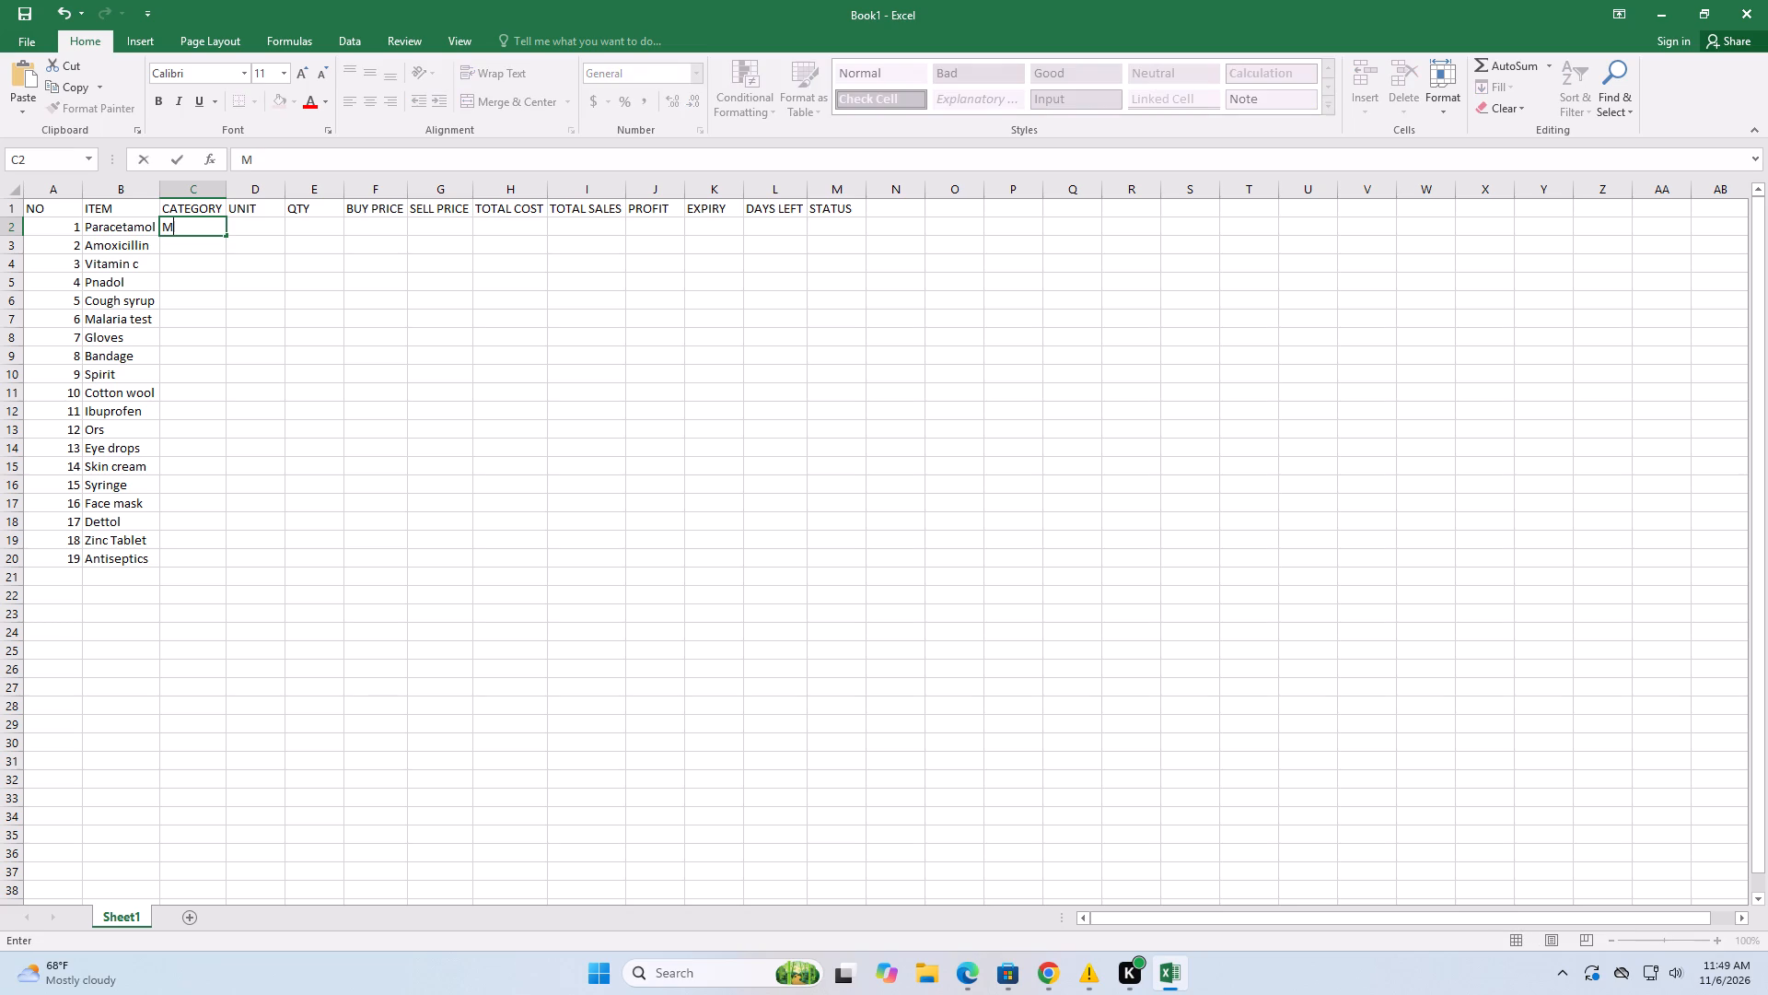
key("BackSpace")
type("medicine")
key("Down")
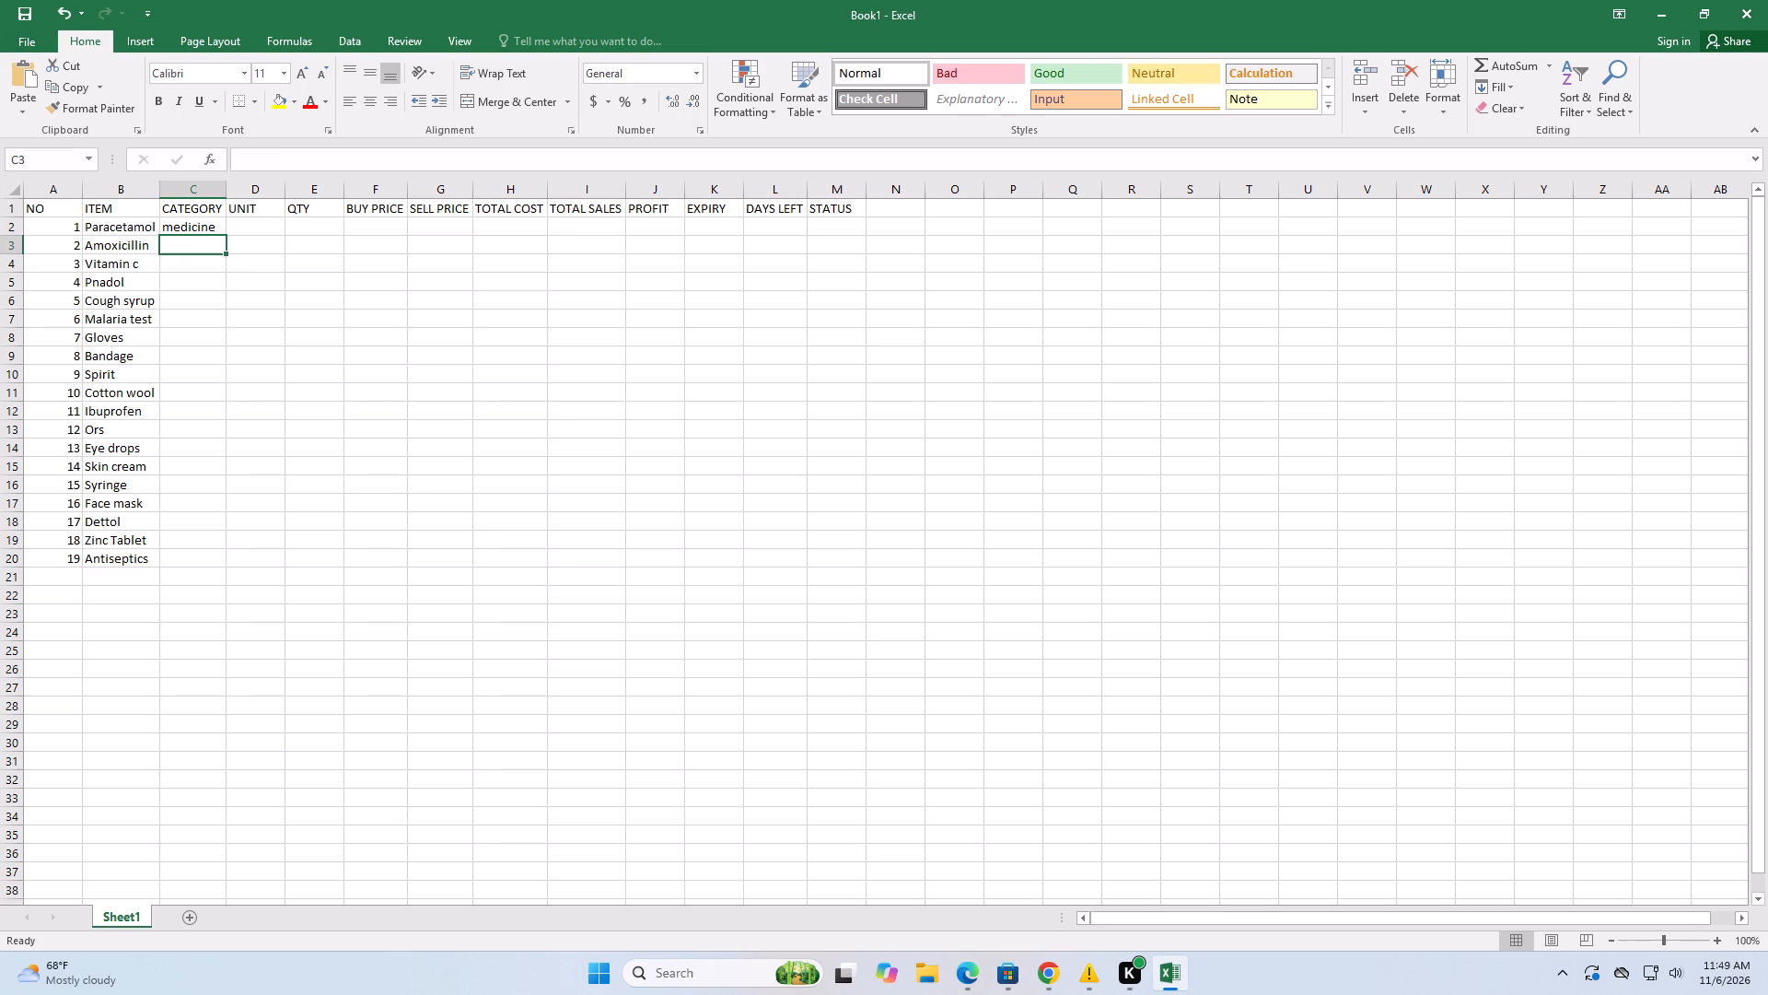
Enter medicine in cells C3 to C6 of the CATEGORY column, for Amoxicillin through Cough syrup.
type("me")
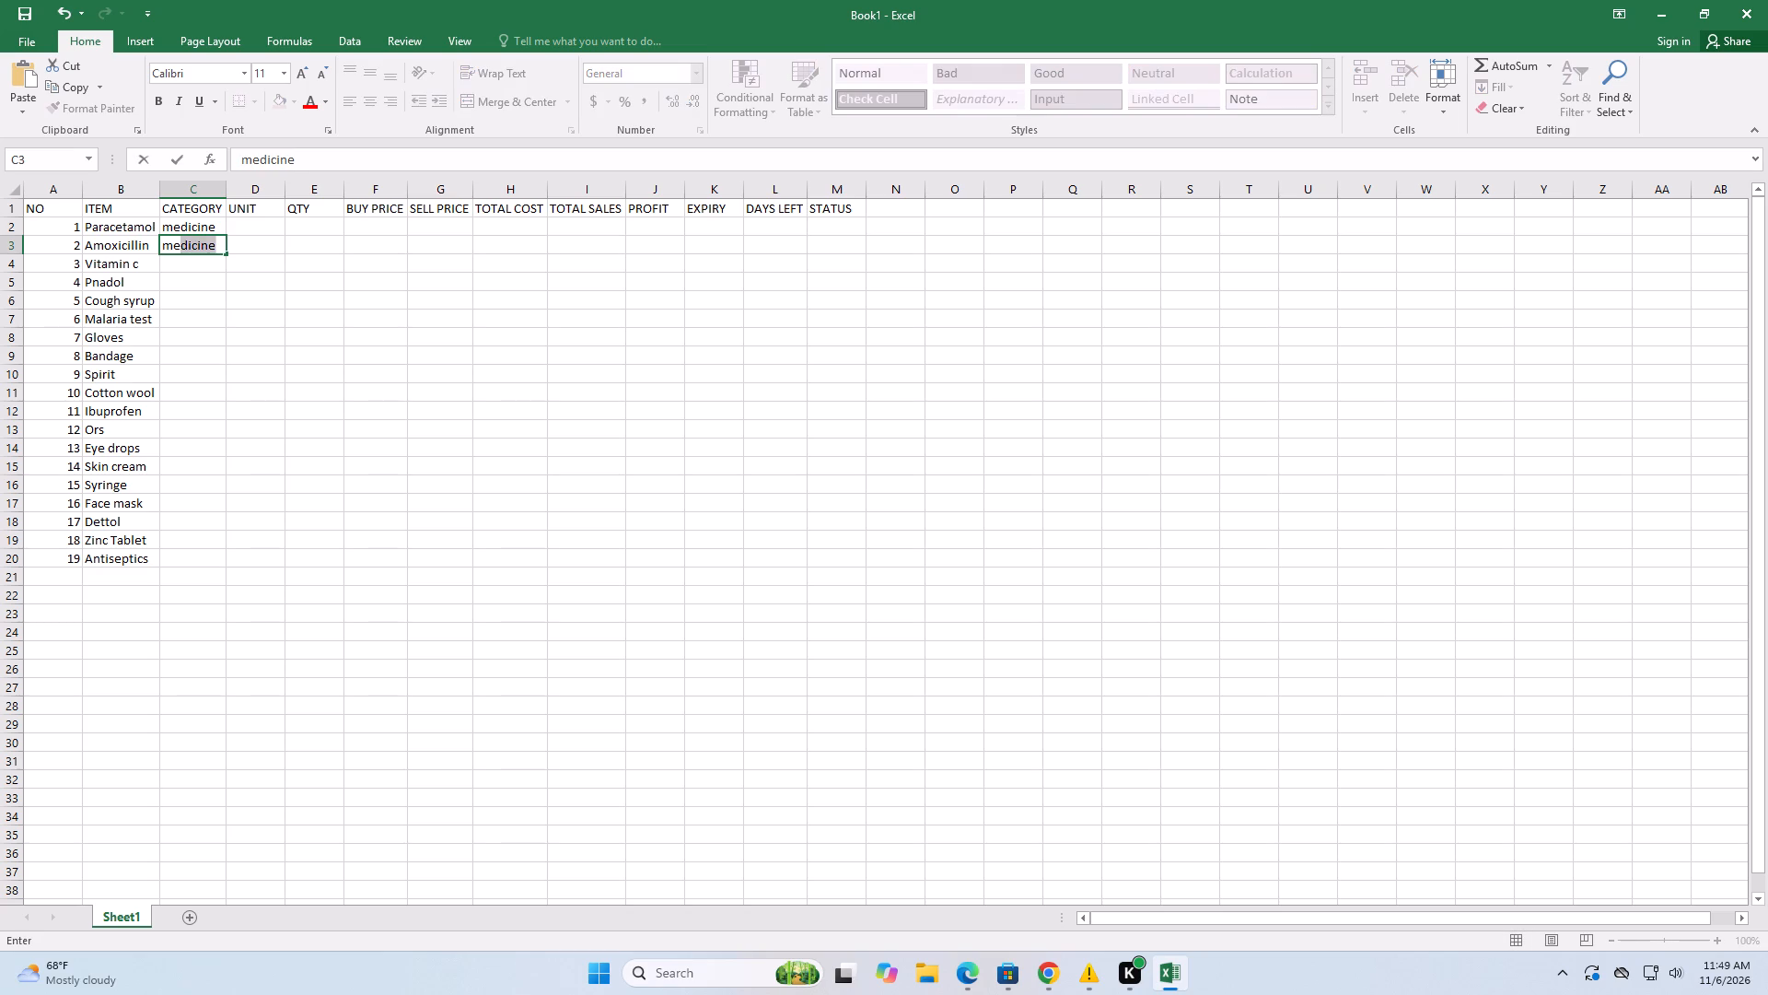
key("Down")
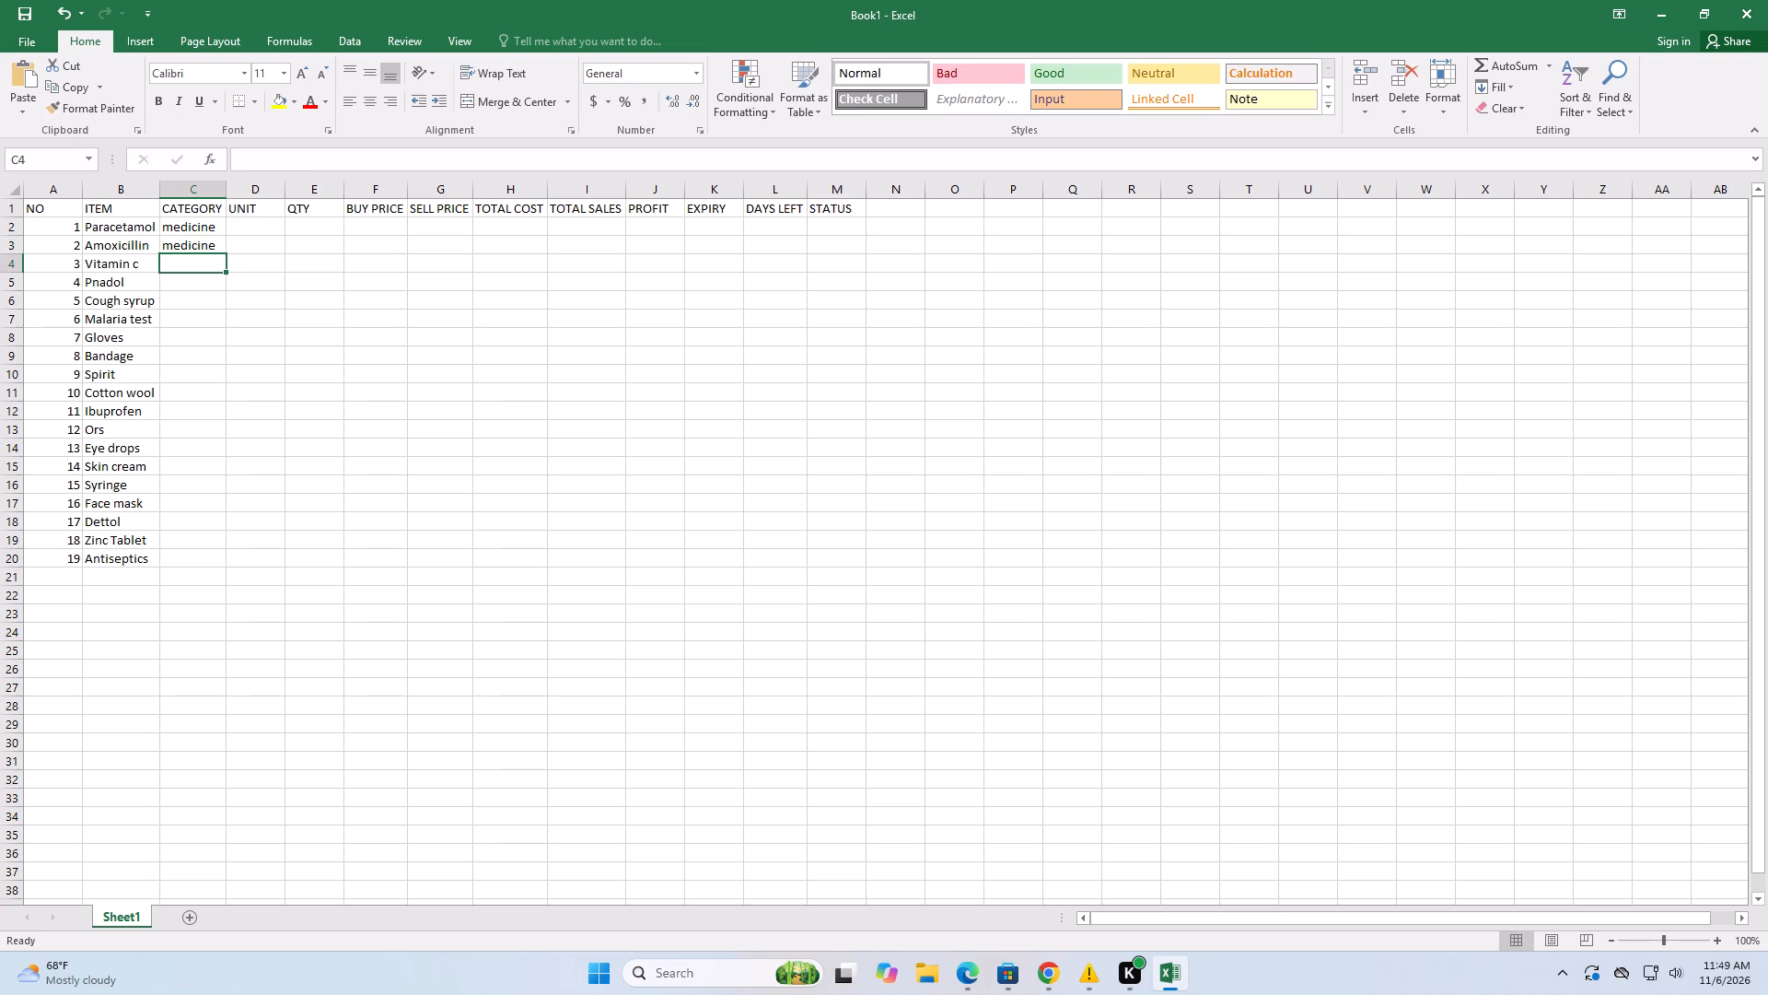
type("me")
key("Down")
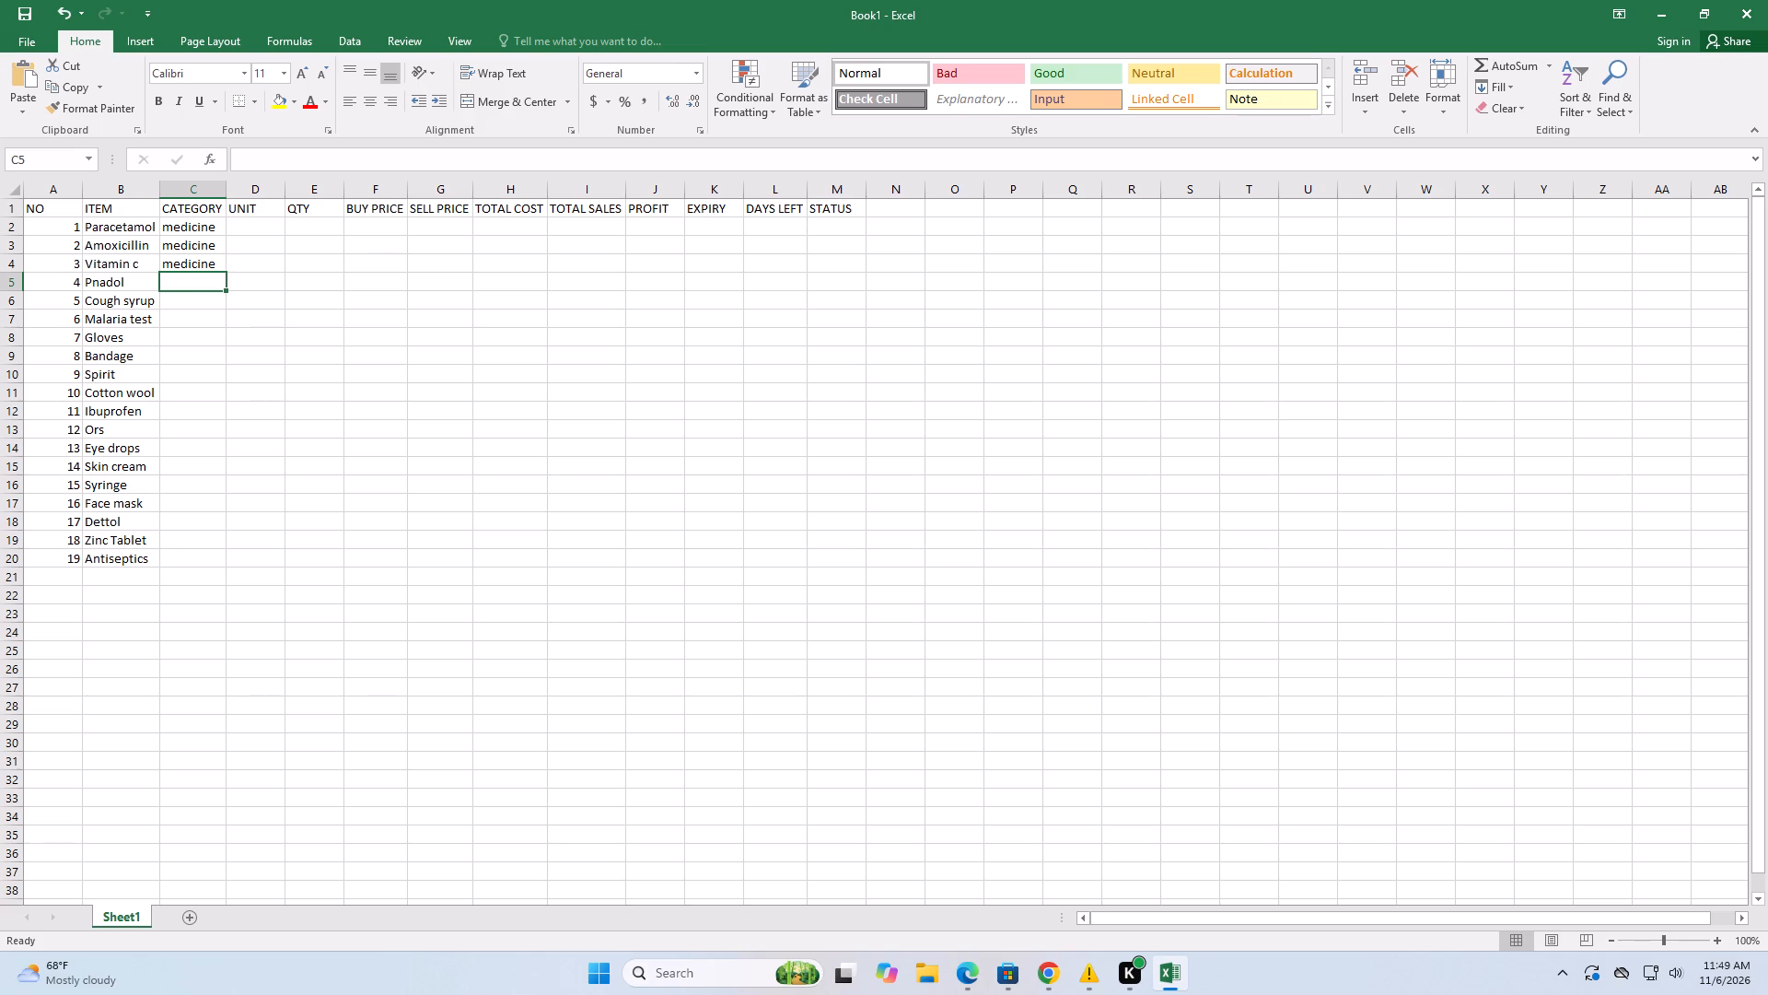
type("me")
key("Down")
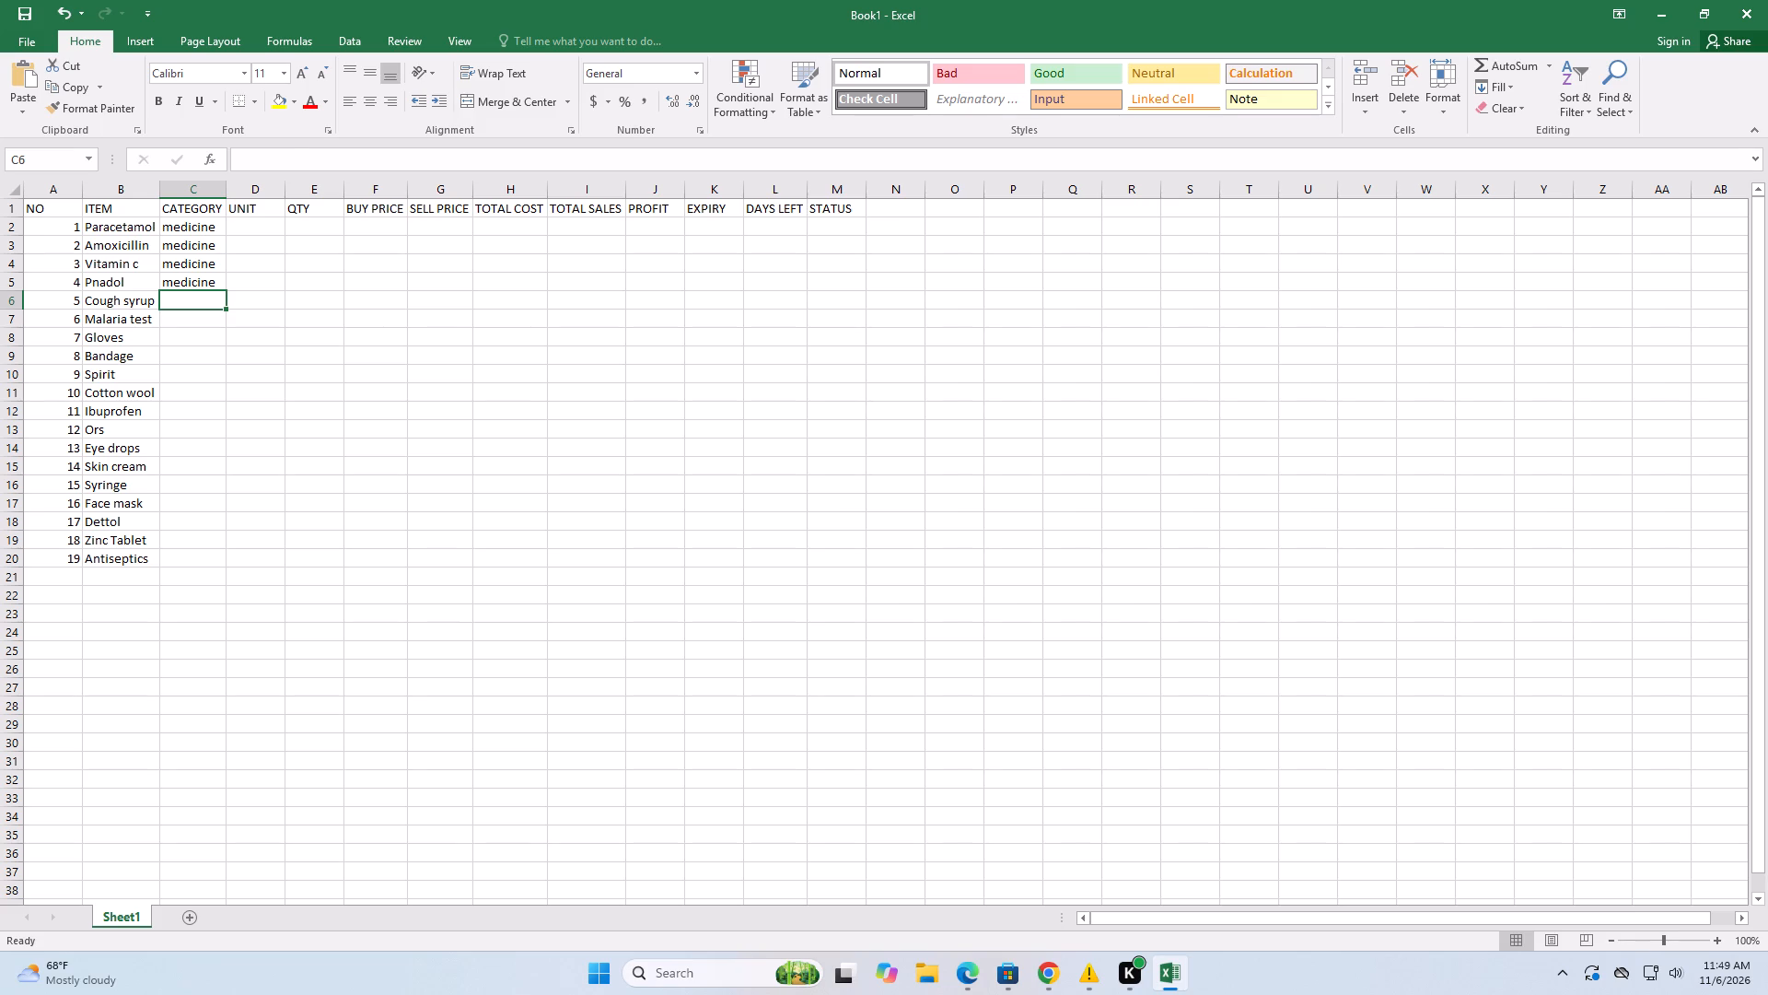
type("me")
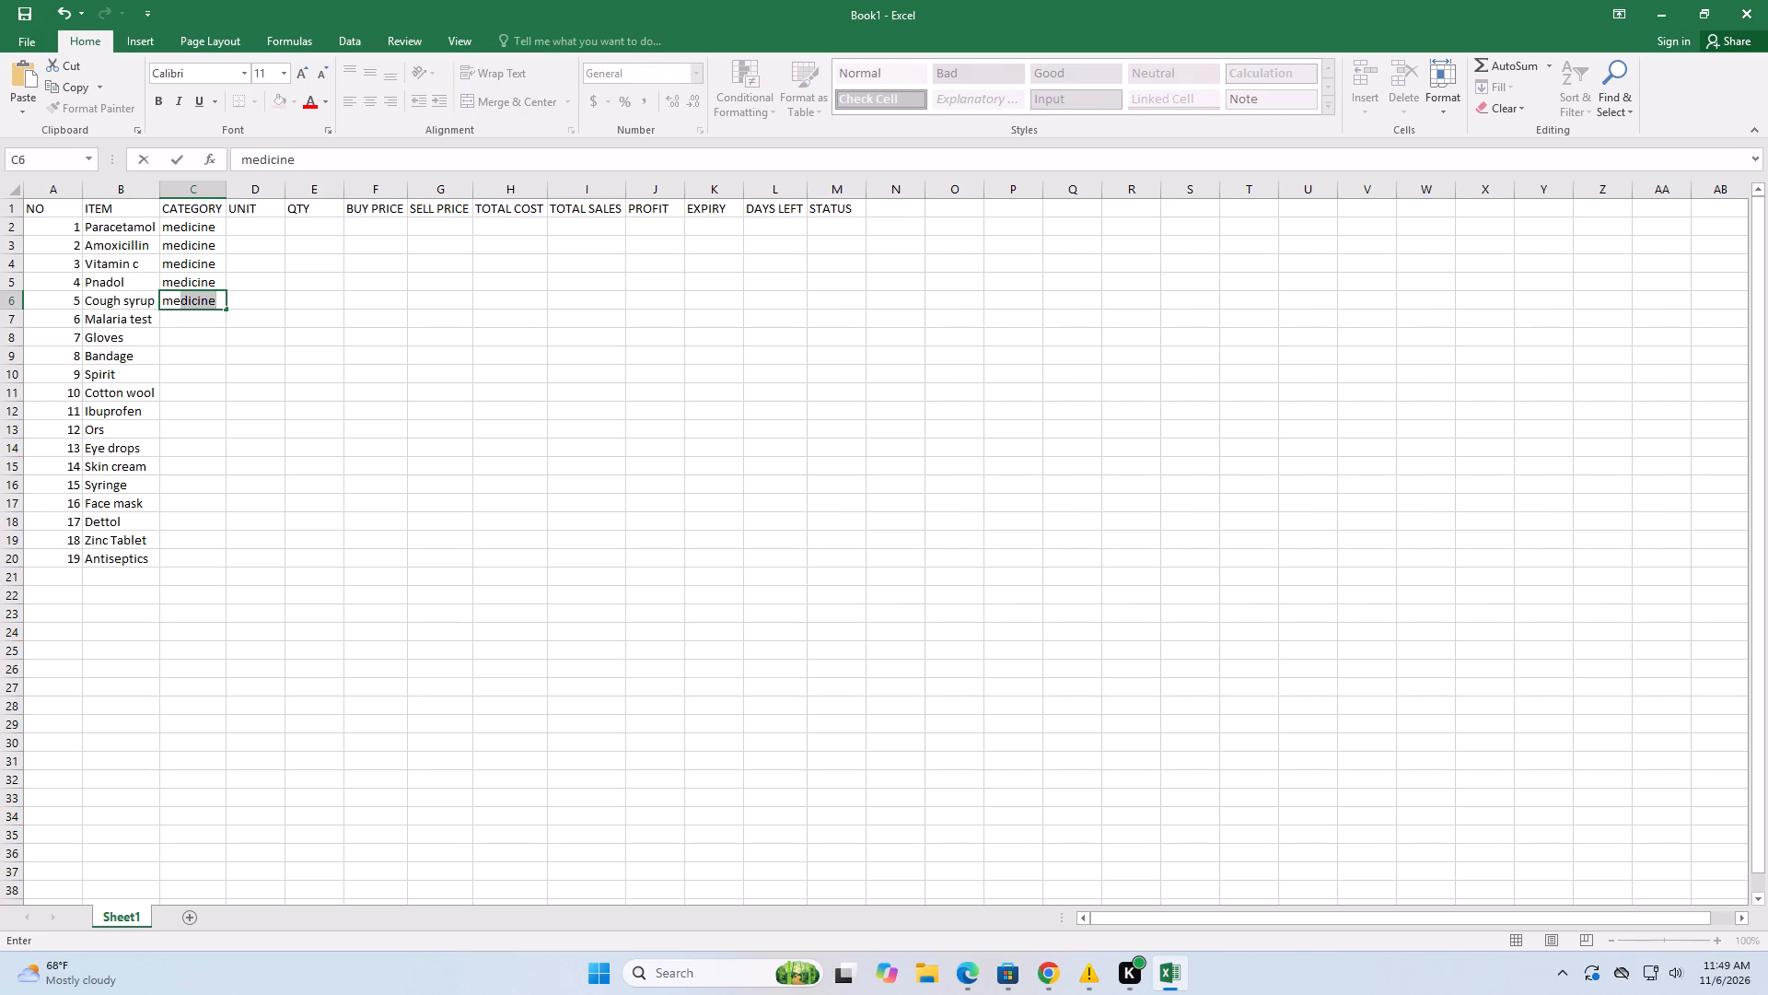
key("Down")
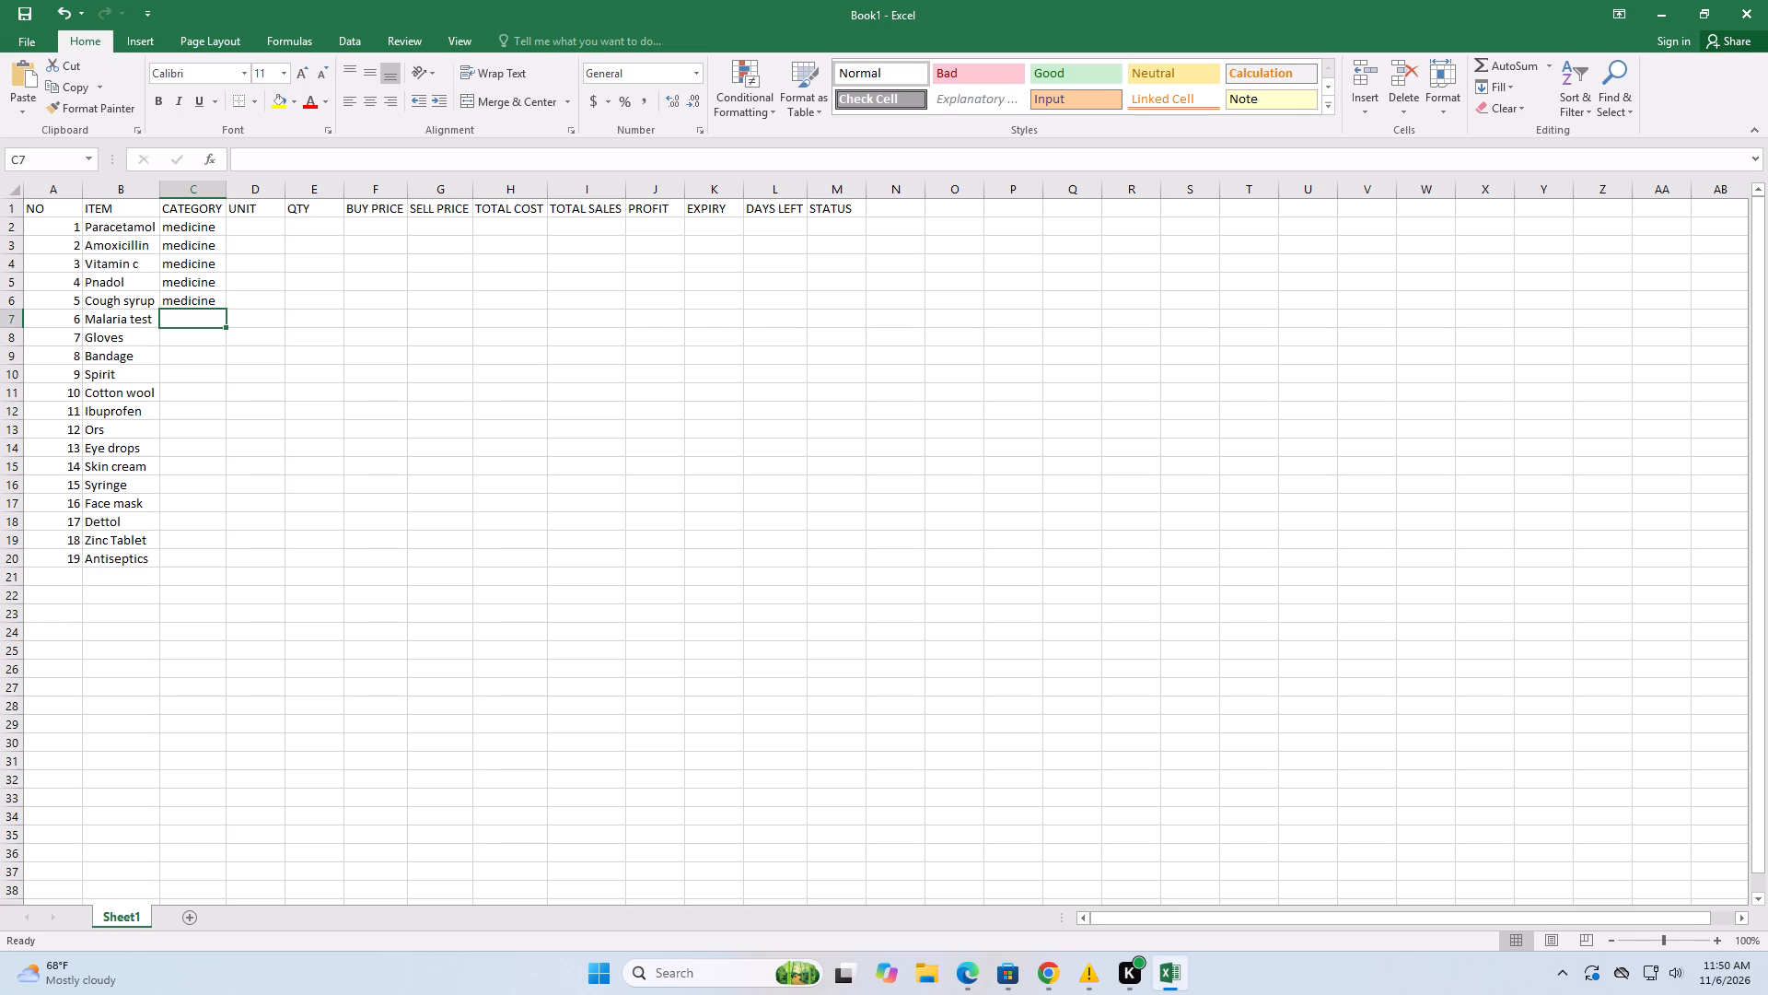
Enter test in cell C7 of the CATEGORY column as the category for Malaria test.
type("te")
type("st")
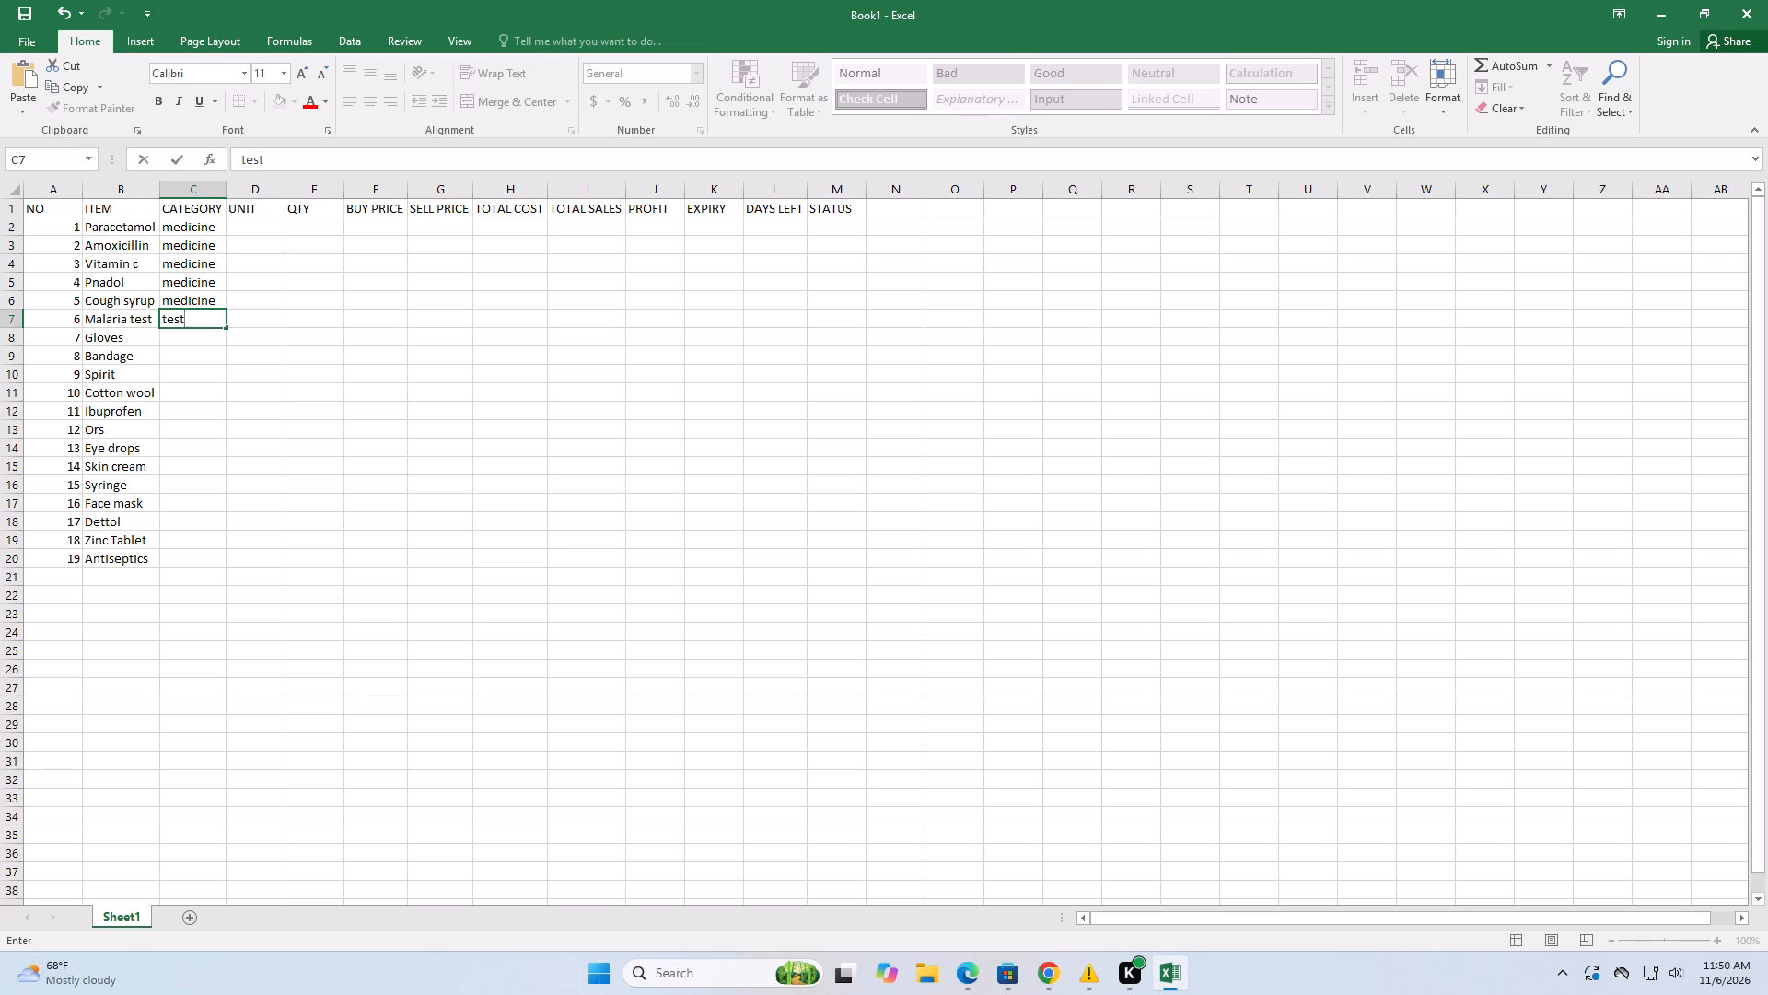
key("Down")
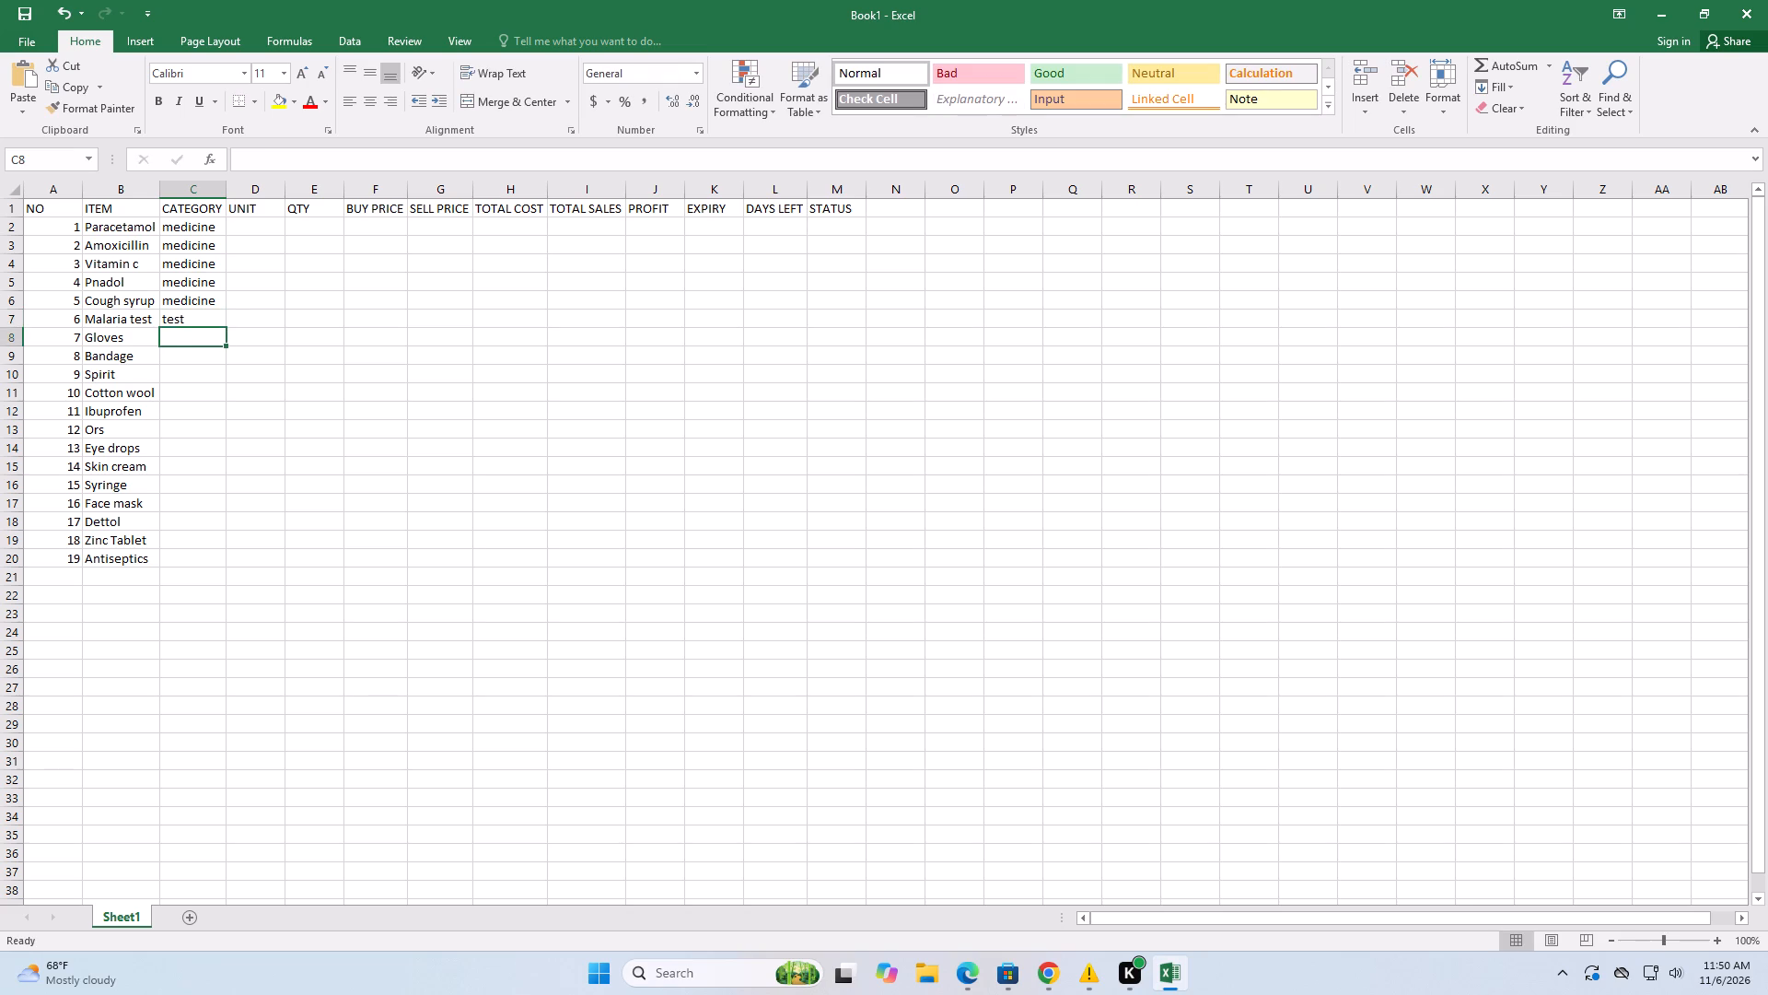
Enter supply in cells C8 to C11 of the CATEGORY column, for Gloves through Cotton wool.
type("supply")
key("Down")
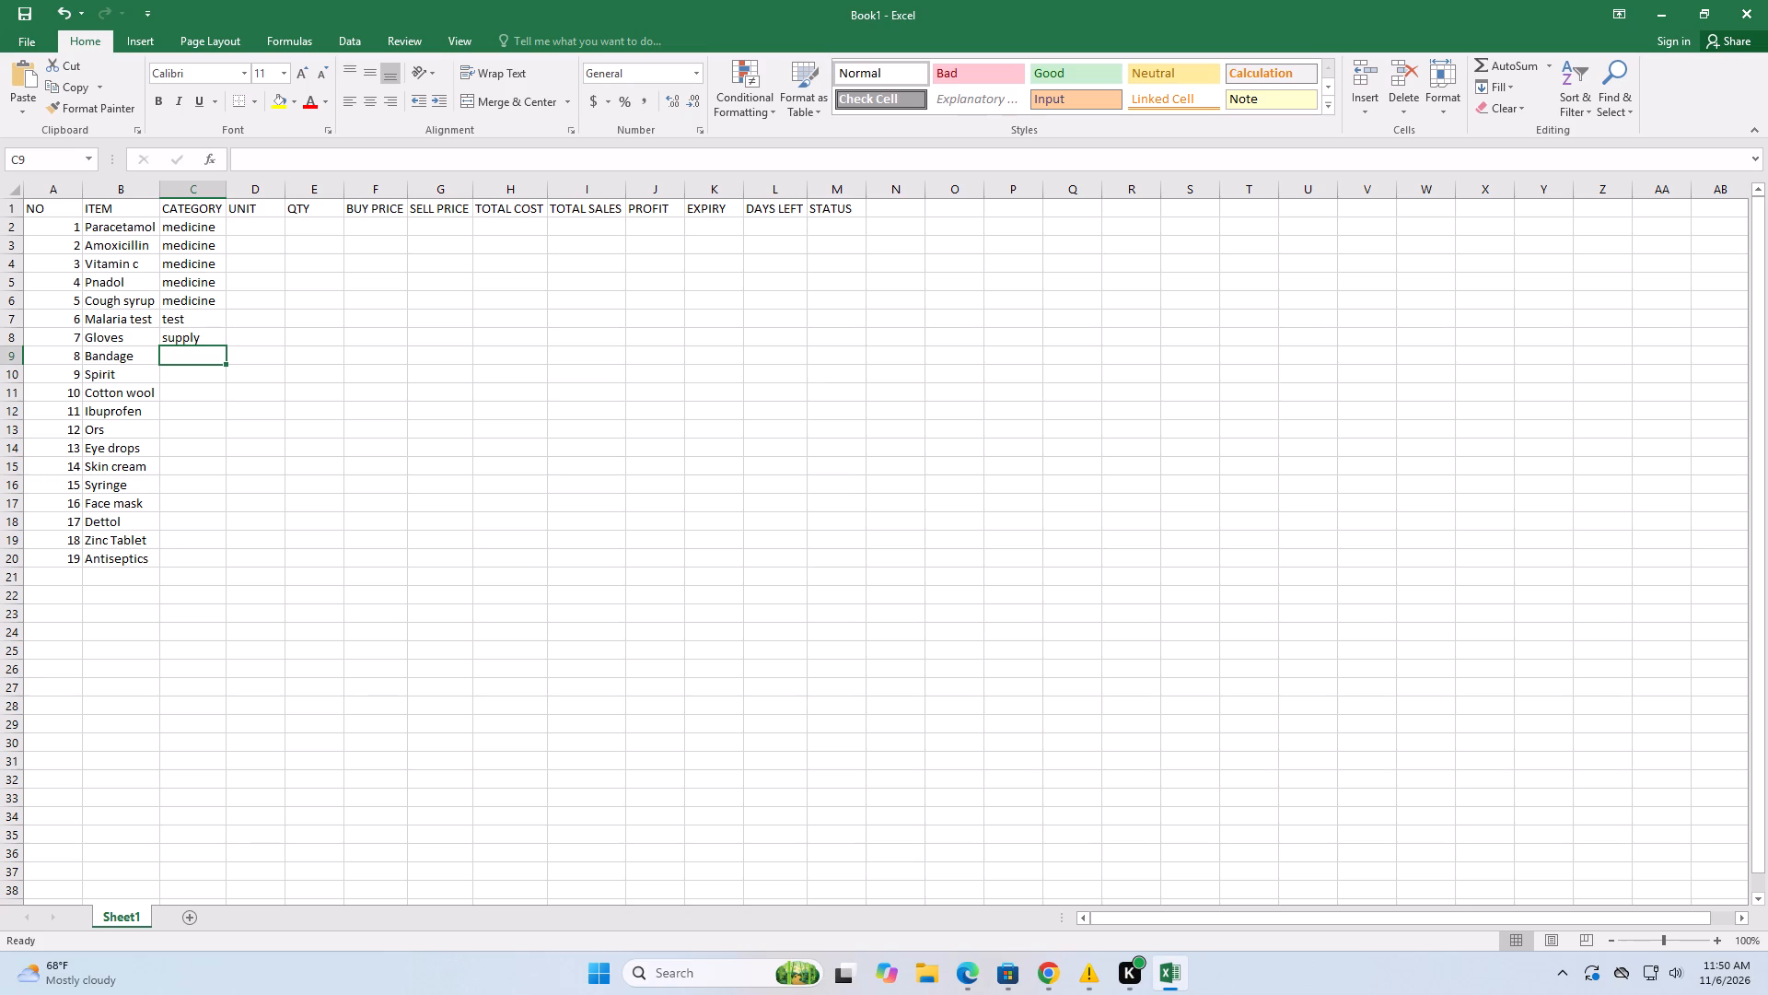
type("sup")
key("Down")
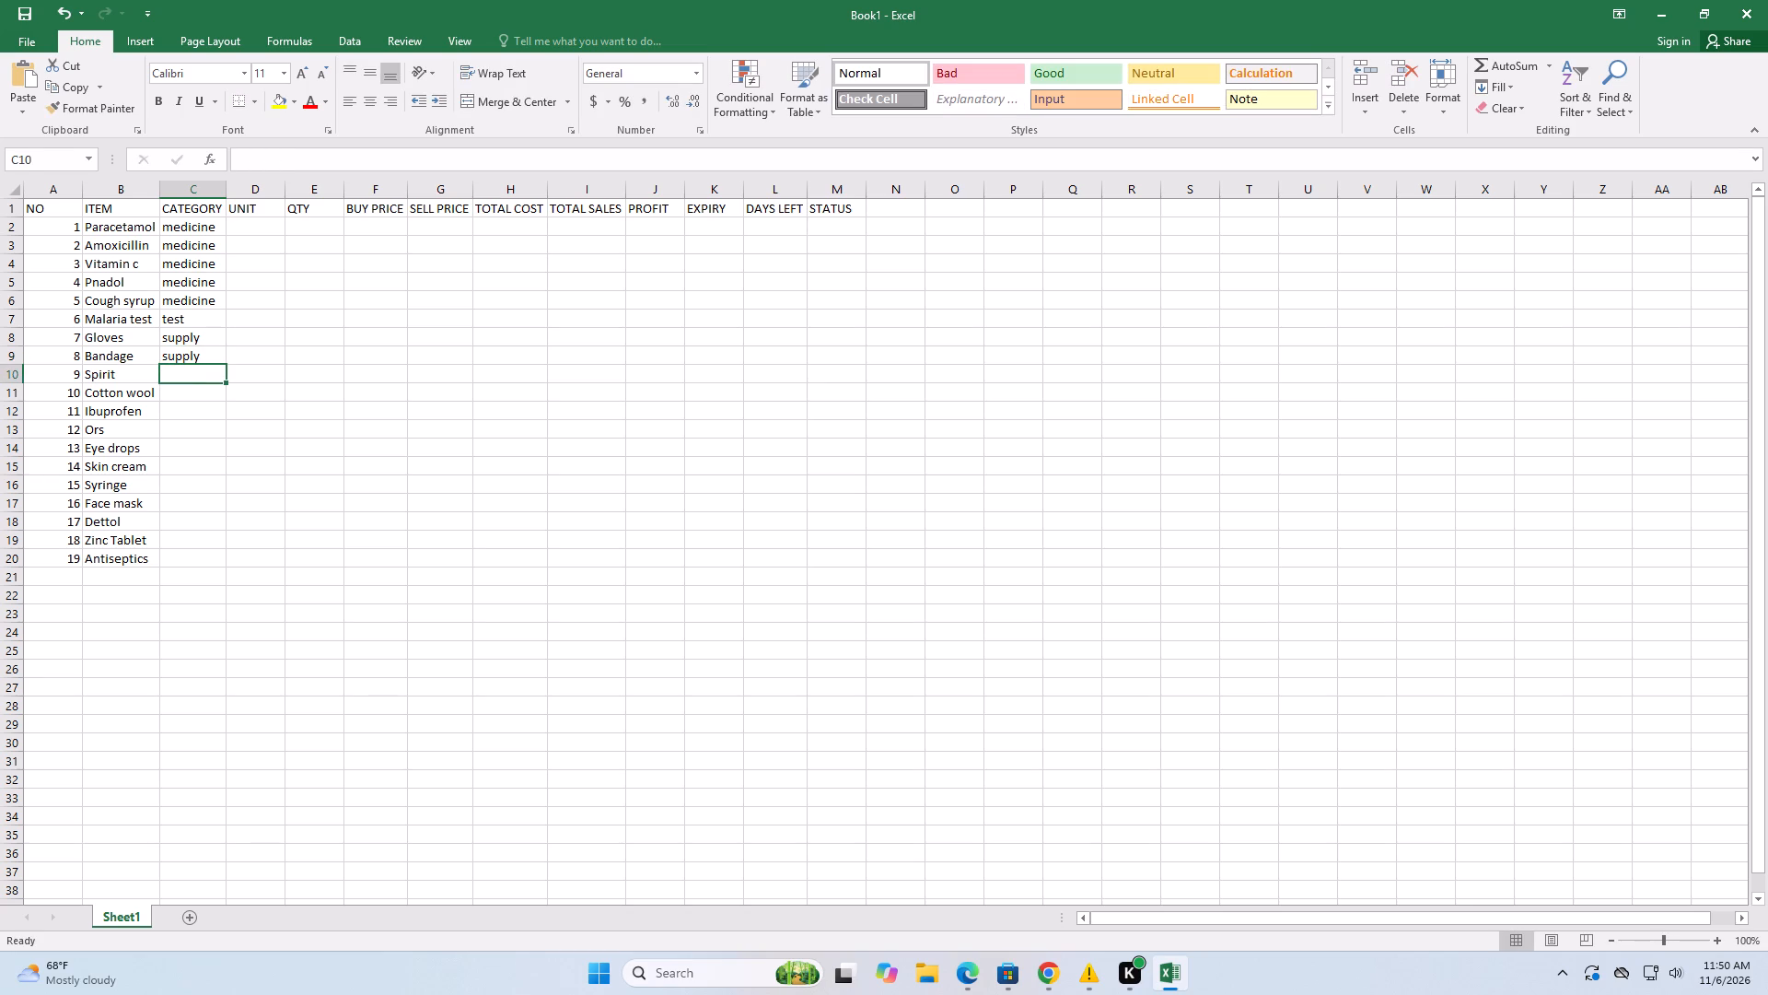
type("sup")
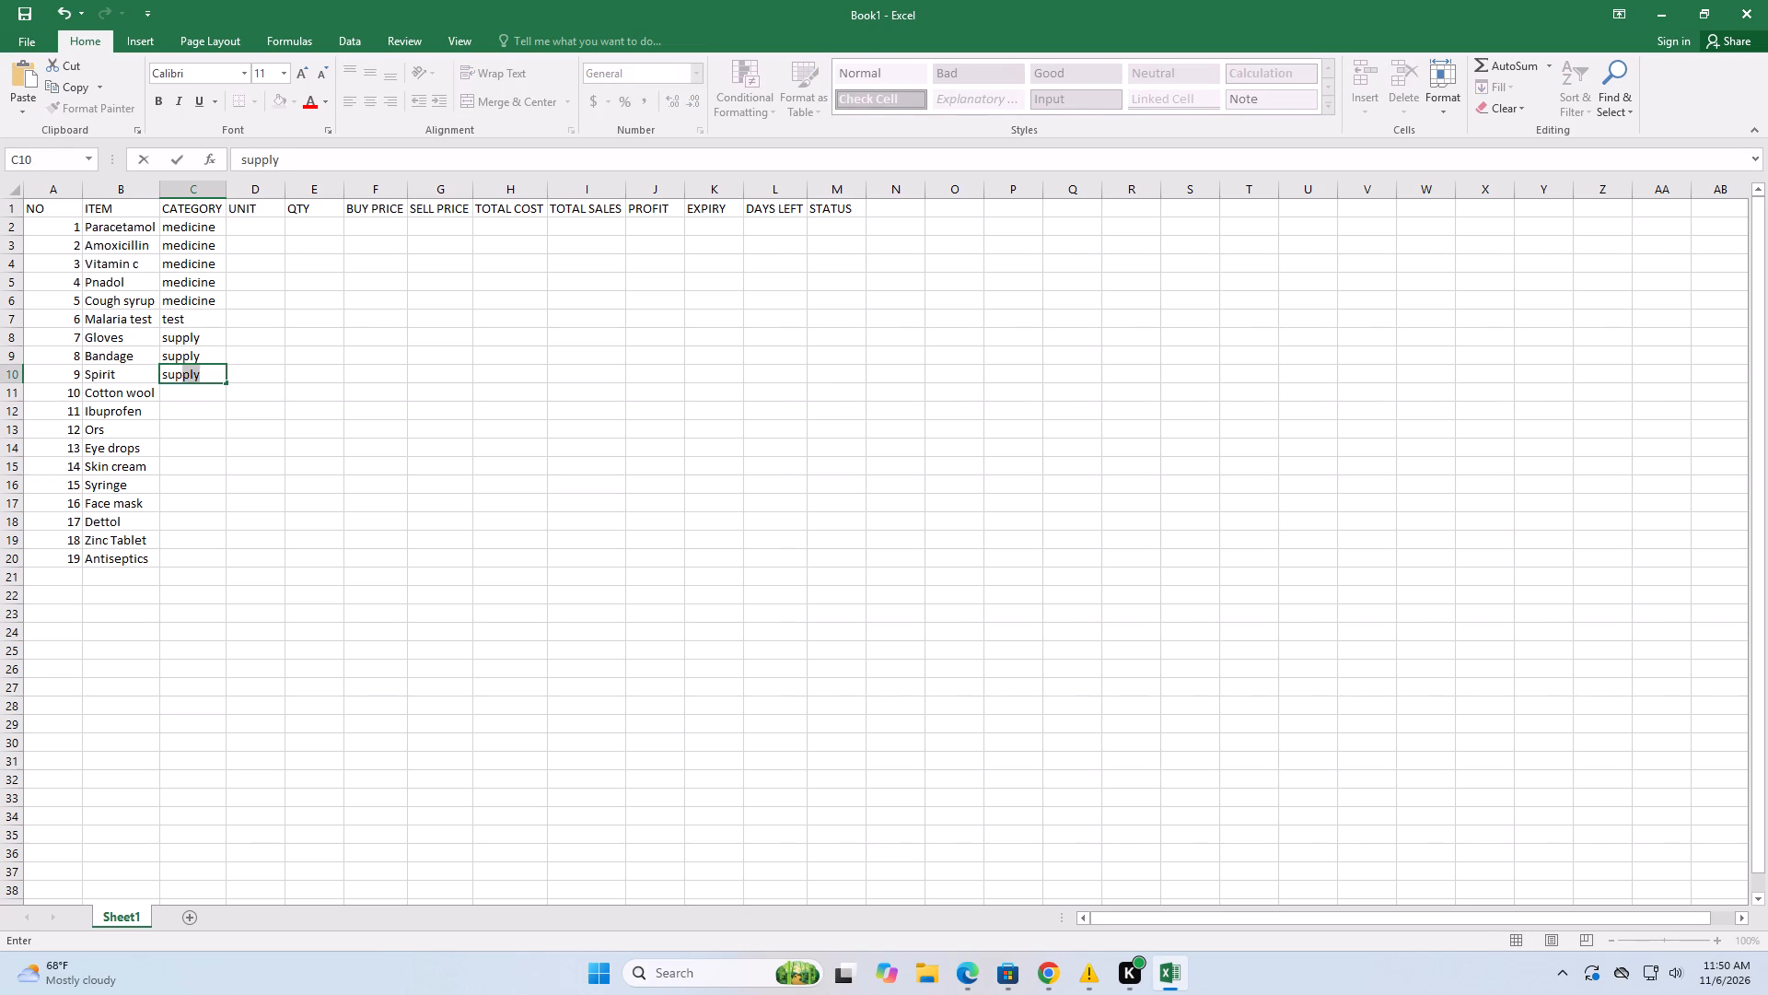
key("Down")
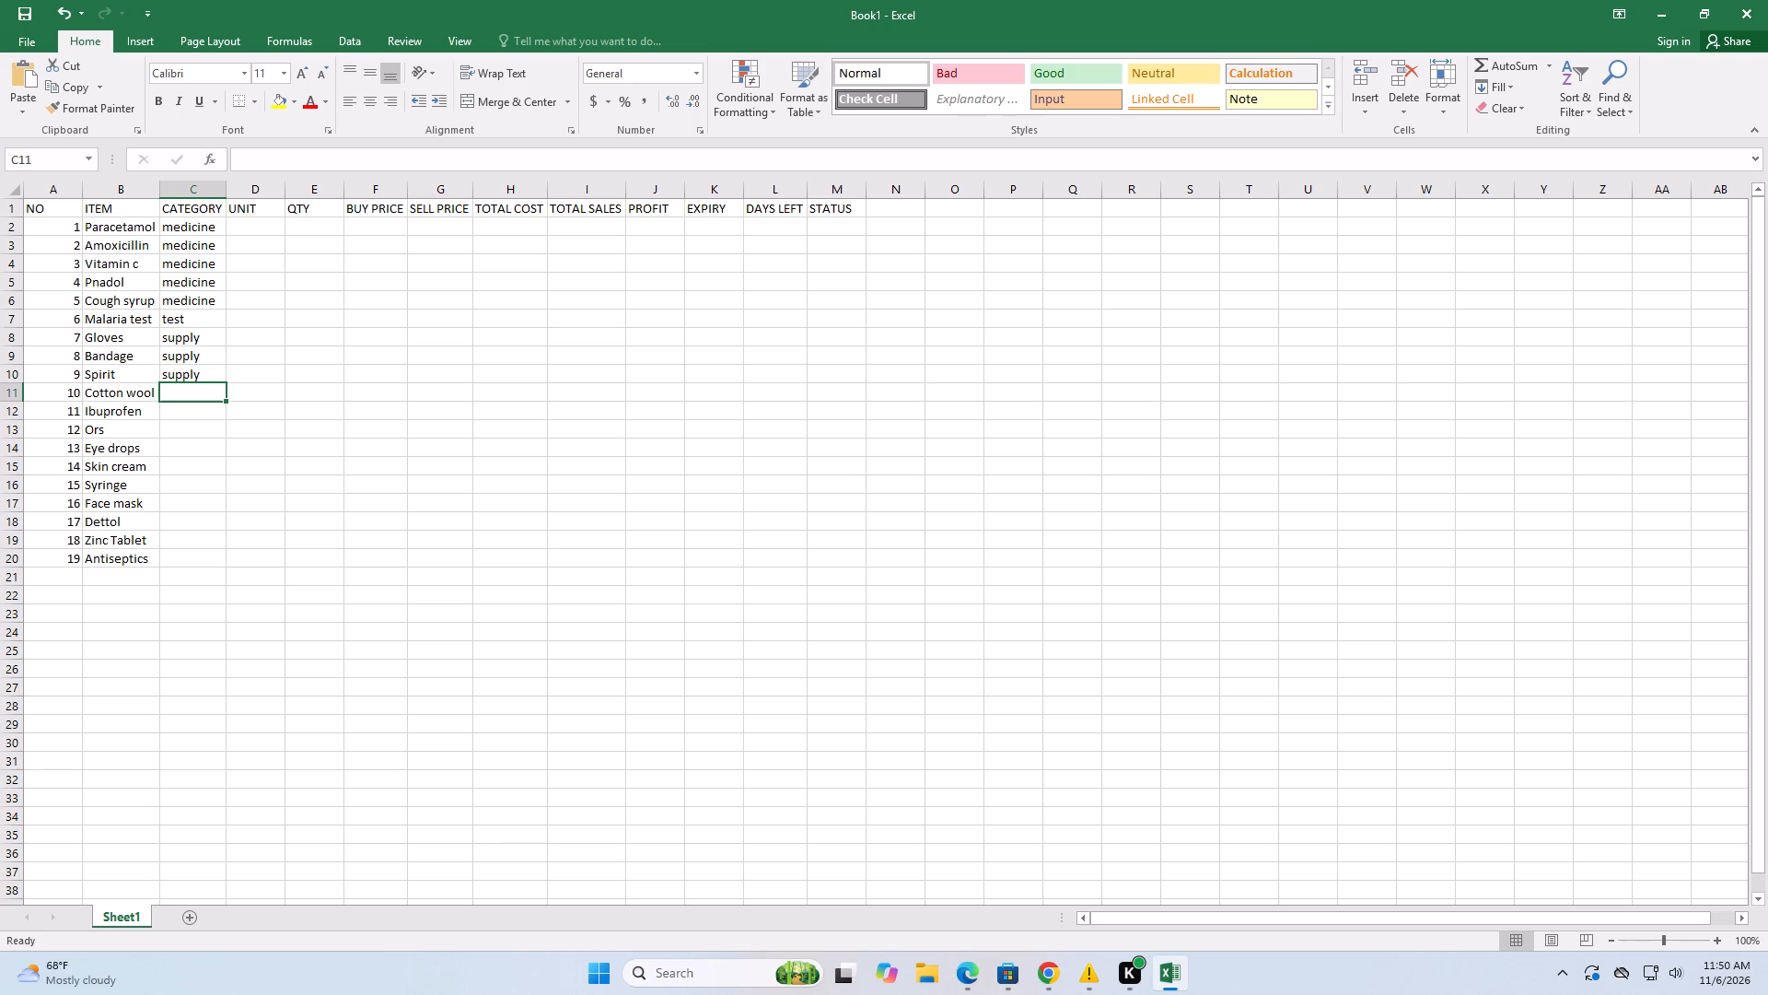
type("su")
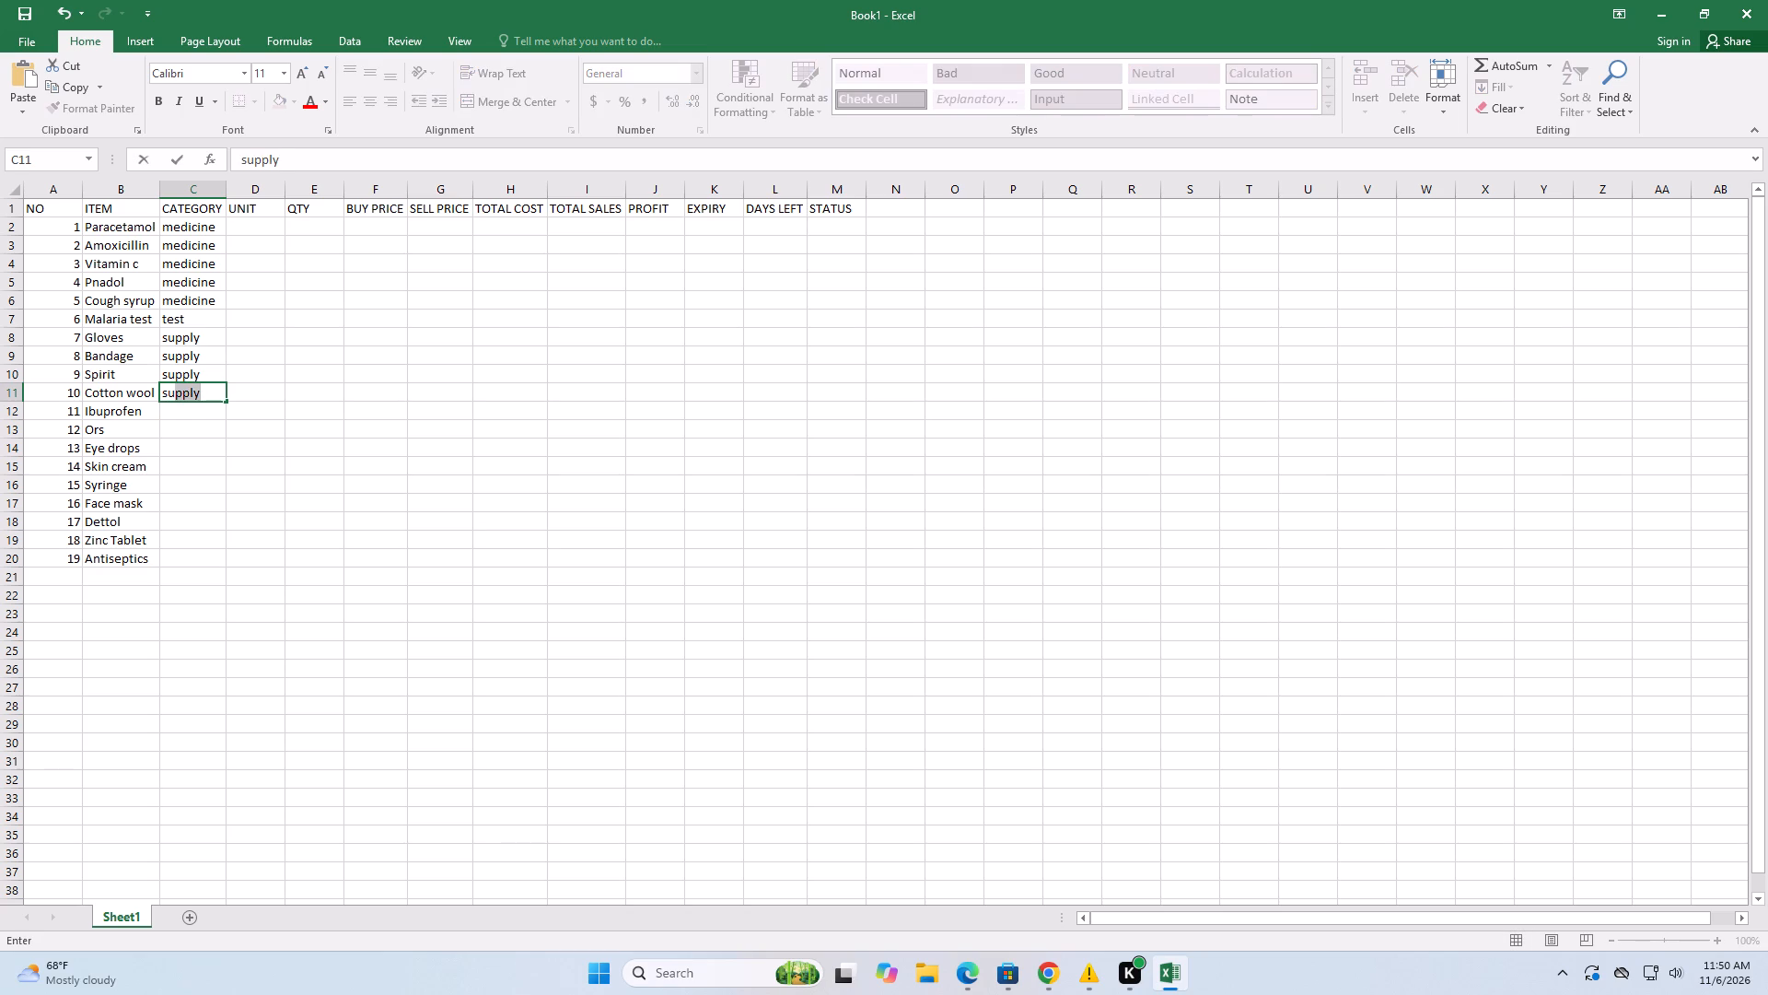
key("Down")
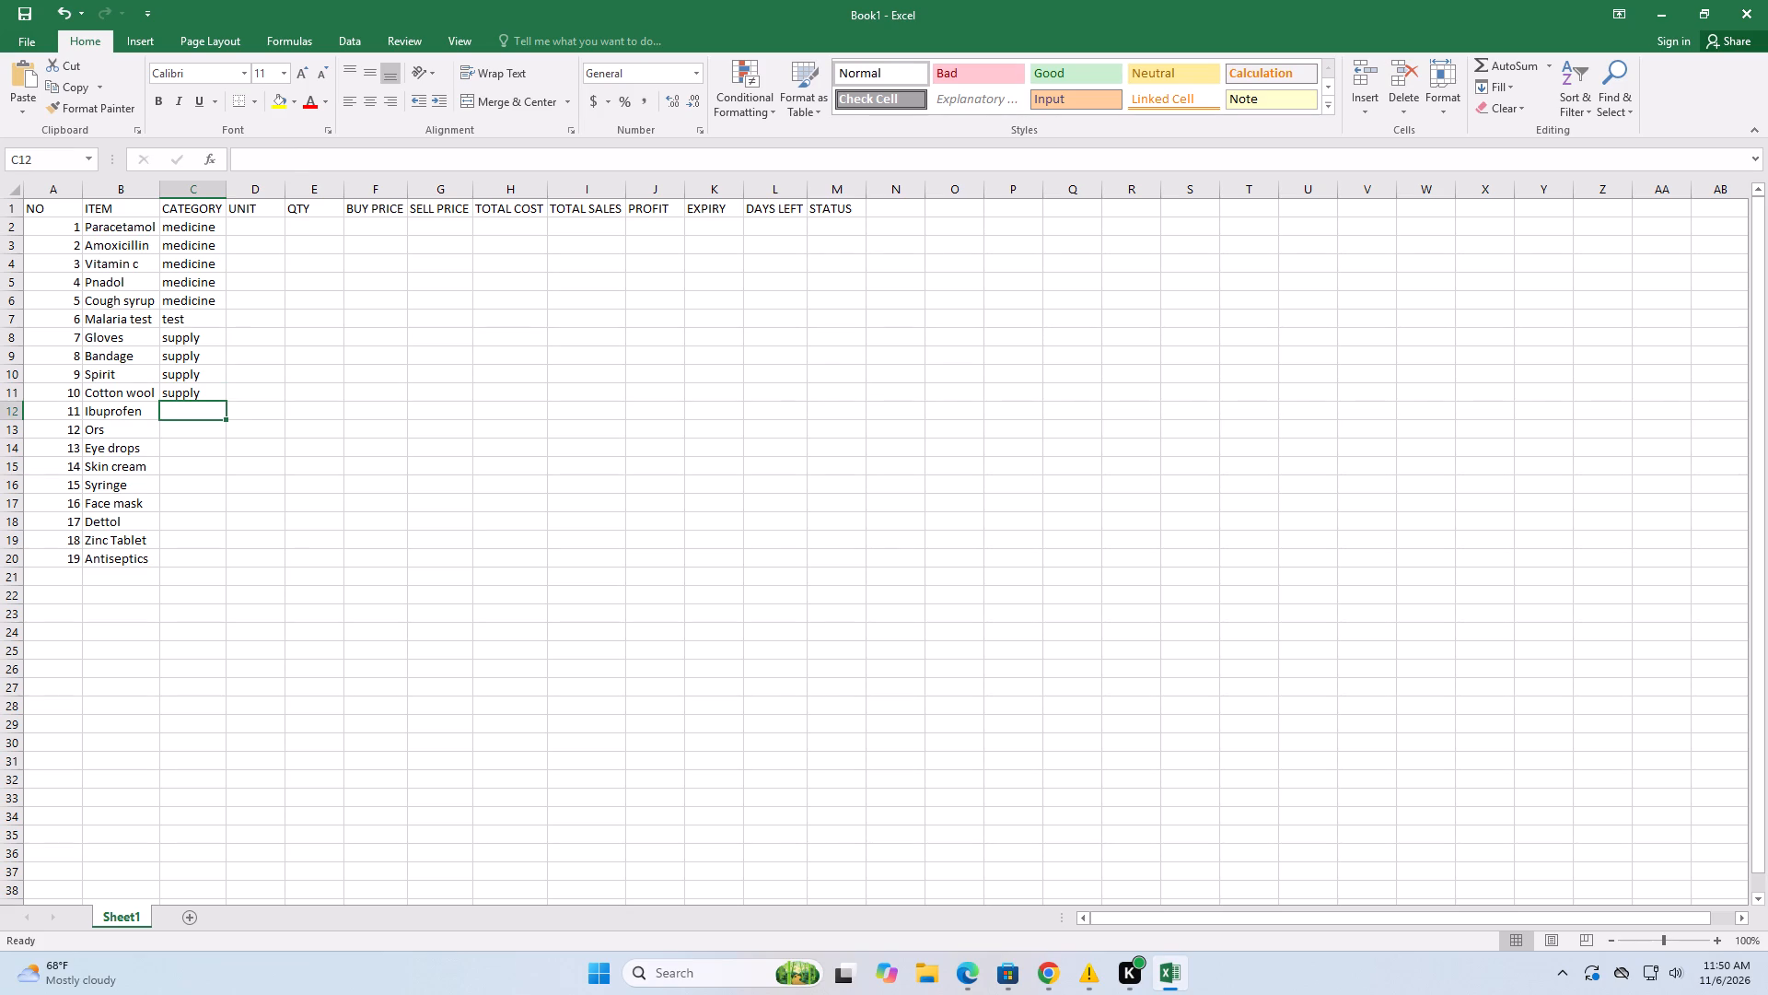
Enter medicine in cells C12 to C15 of the CATEGORY column, for Ibuprofen through Skin cream.
type("me")
key("Down")
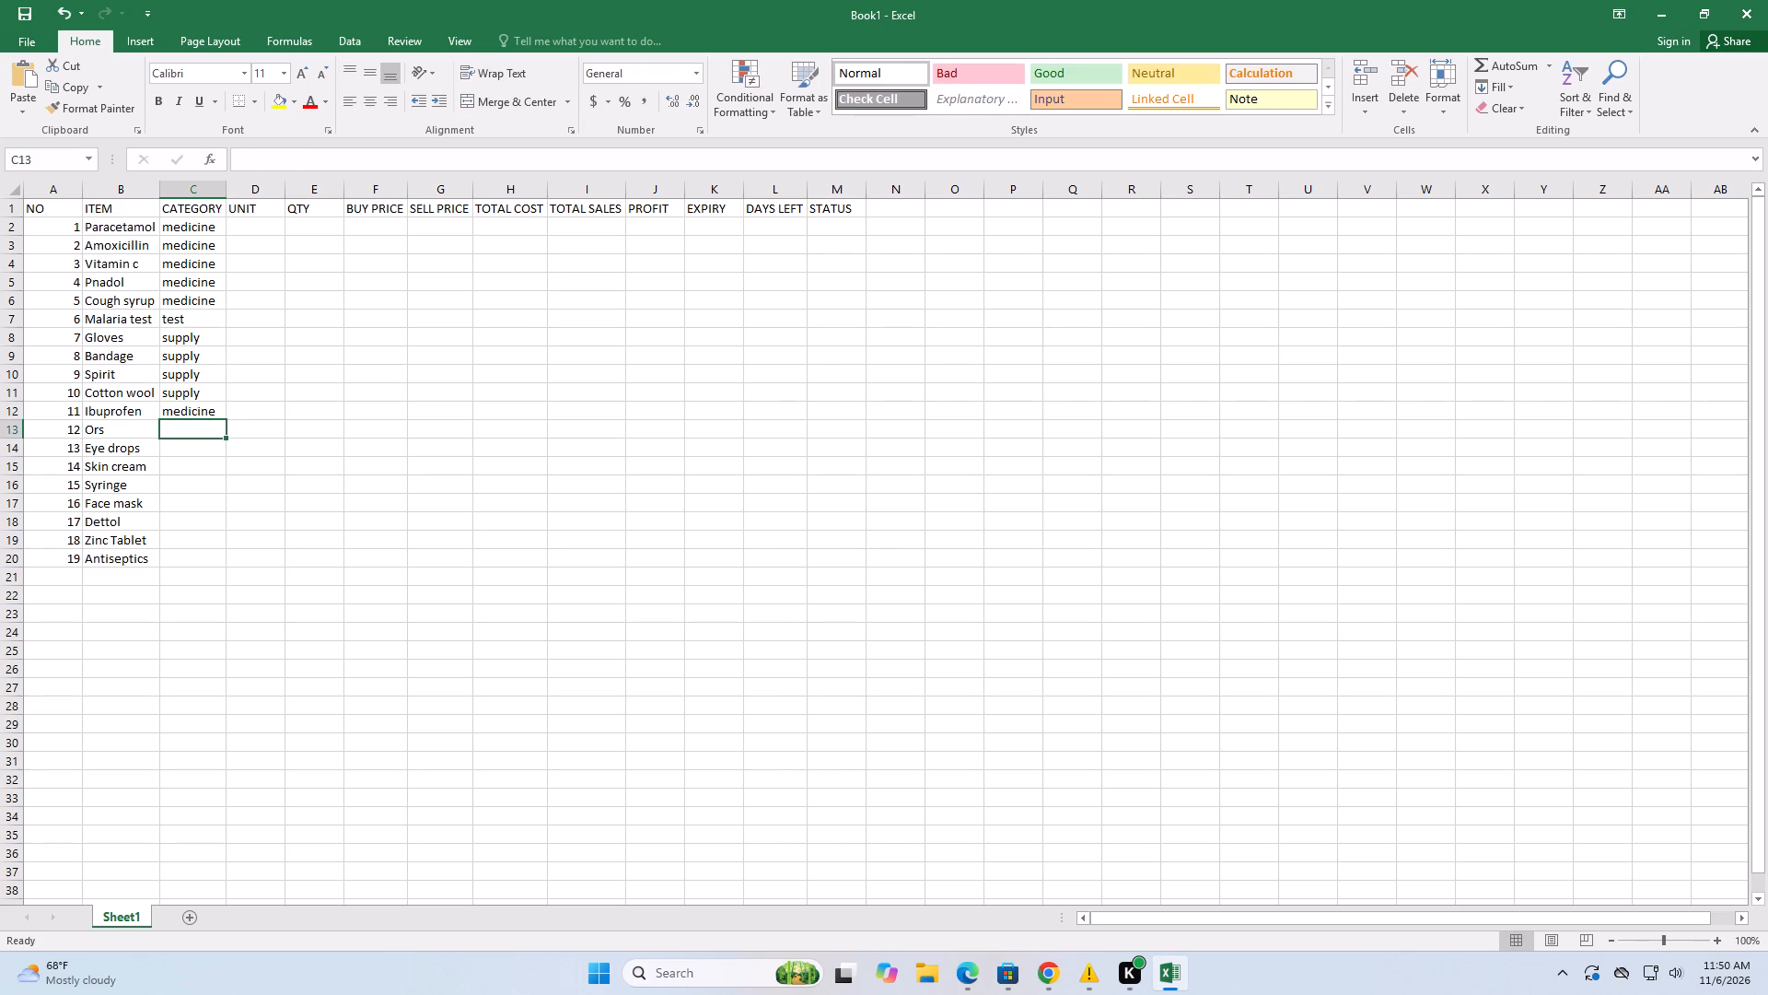
type("me")
key("Down")
type("me")
key("Down")
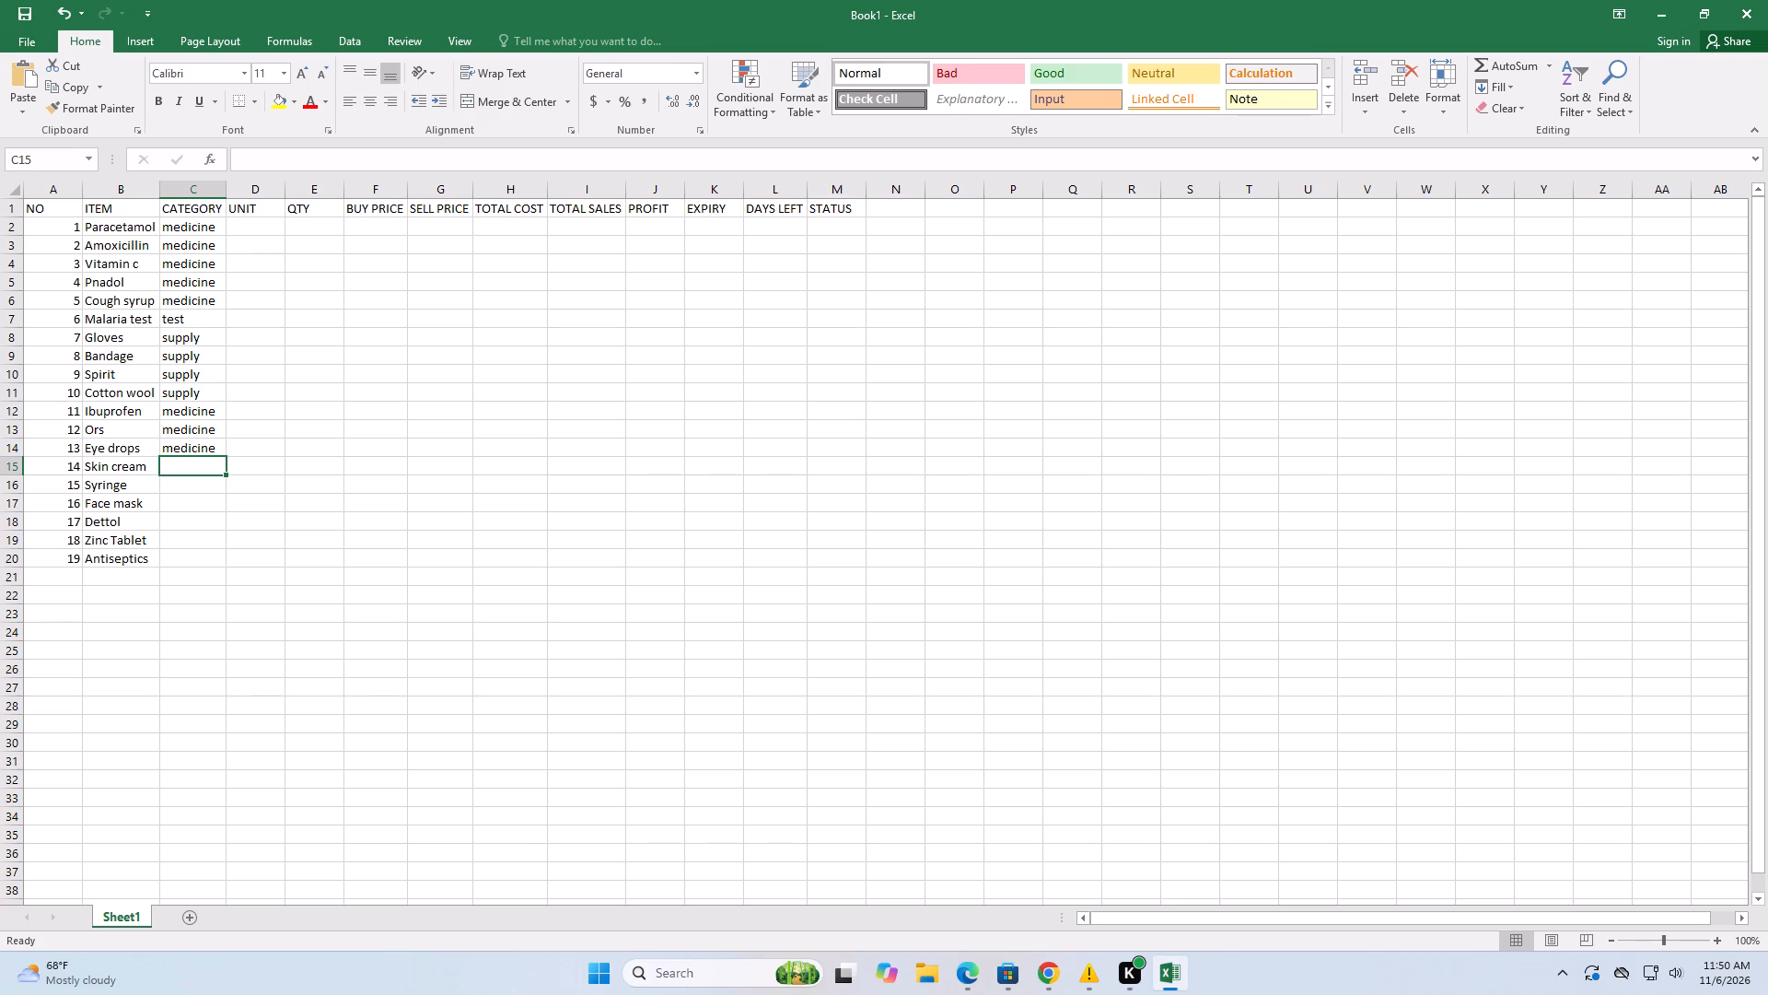
key("n")
key("BackSpace")
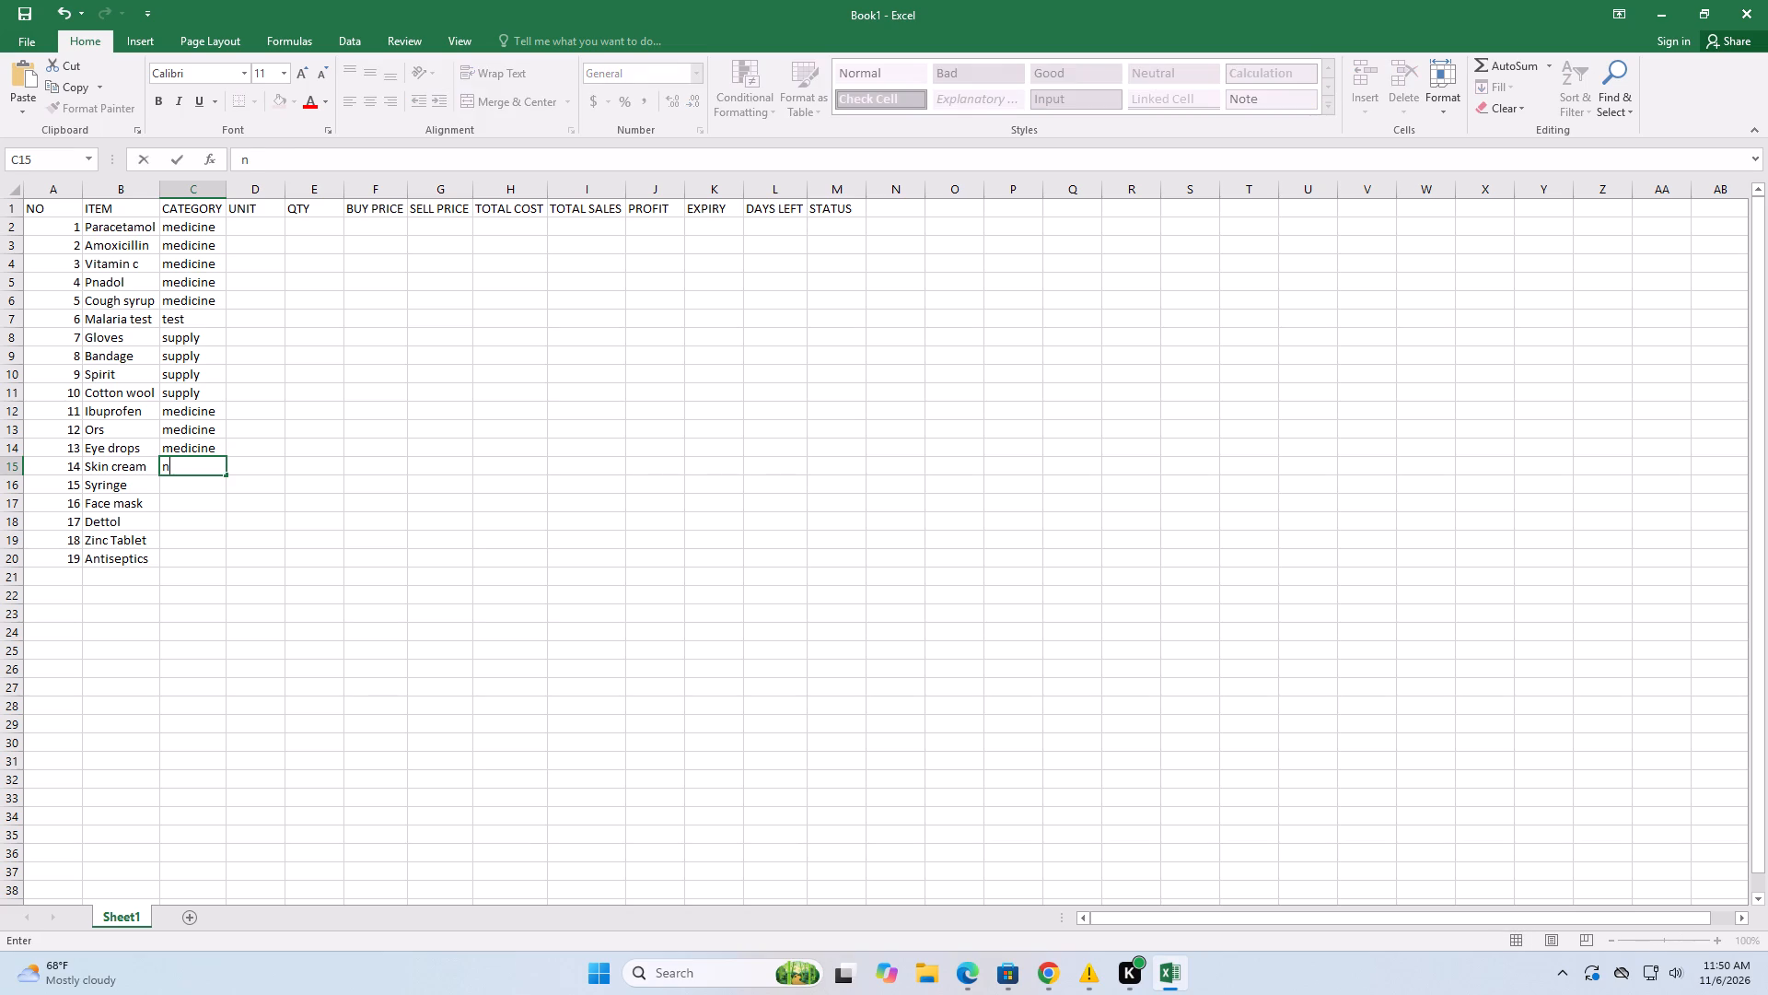
type("me")
key("Down")
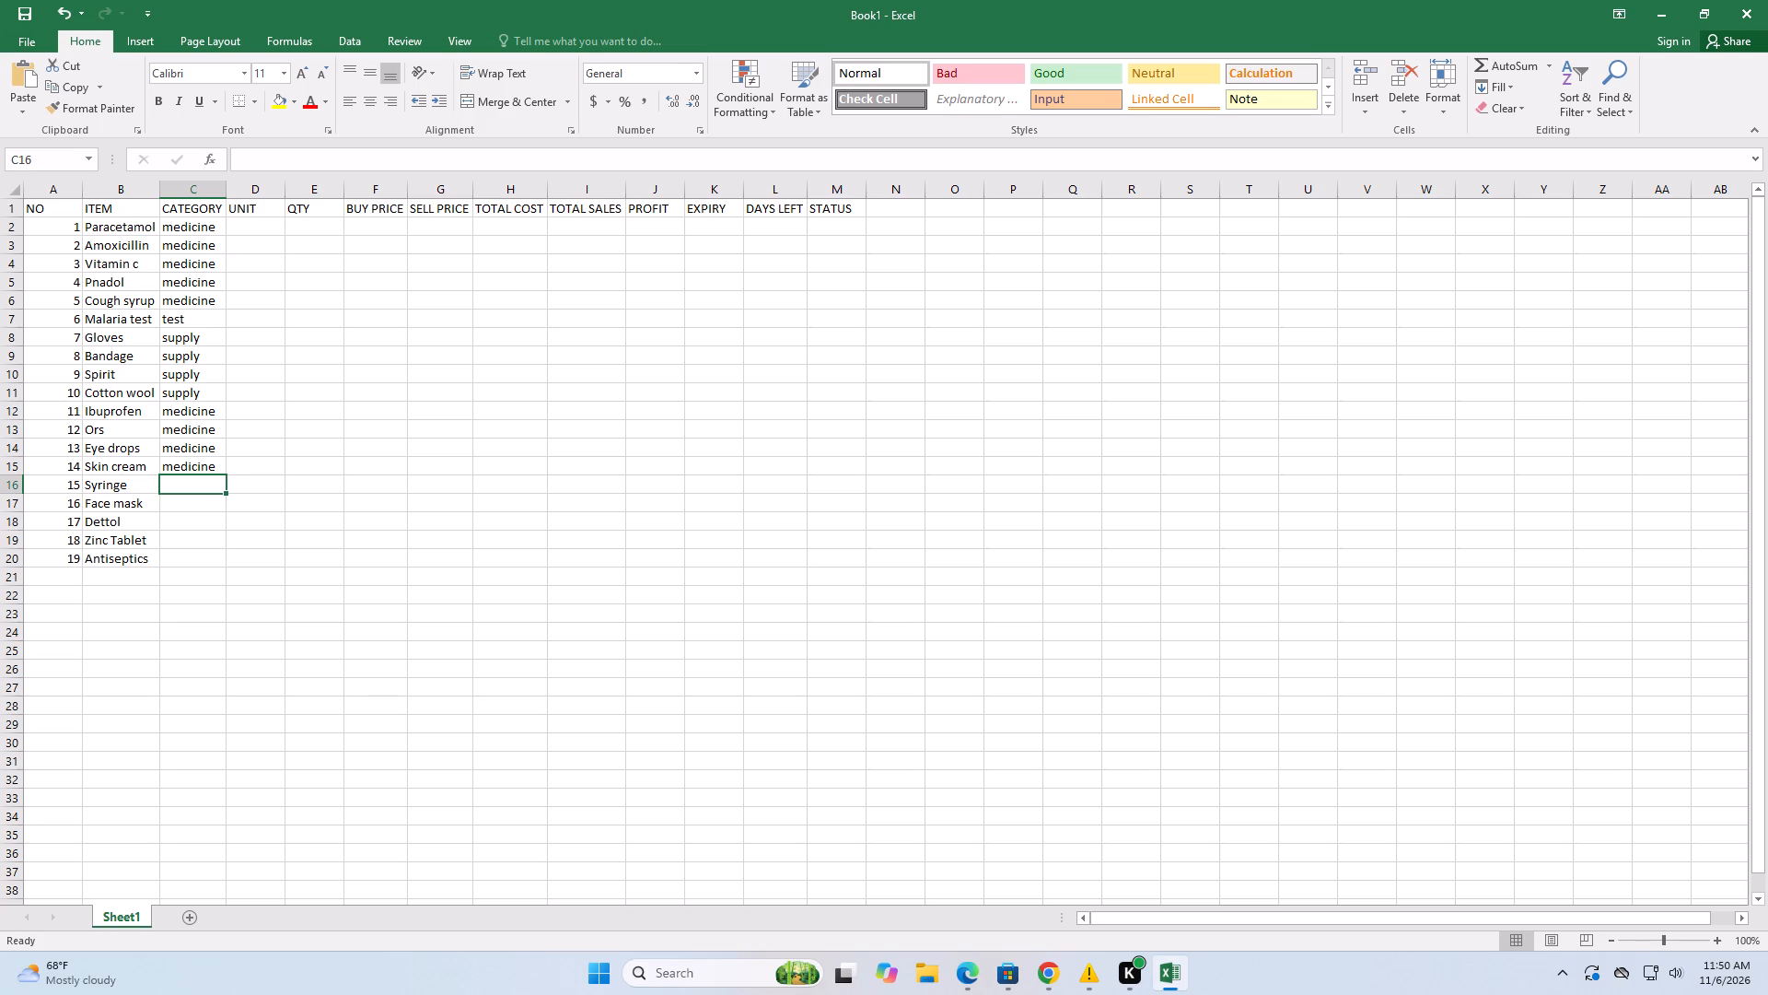
Enter supply in cells C16 to C18 of the CATEGORY column, for Syringe, Face mask and Dettol.
type("su")
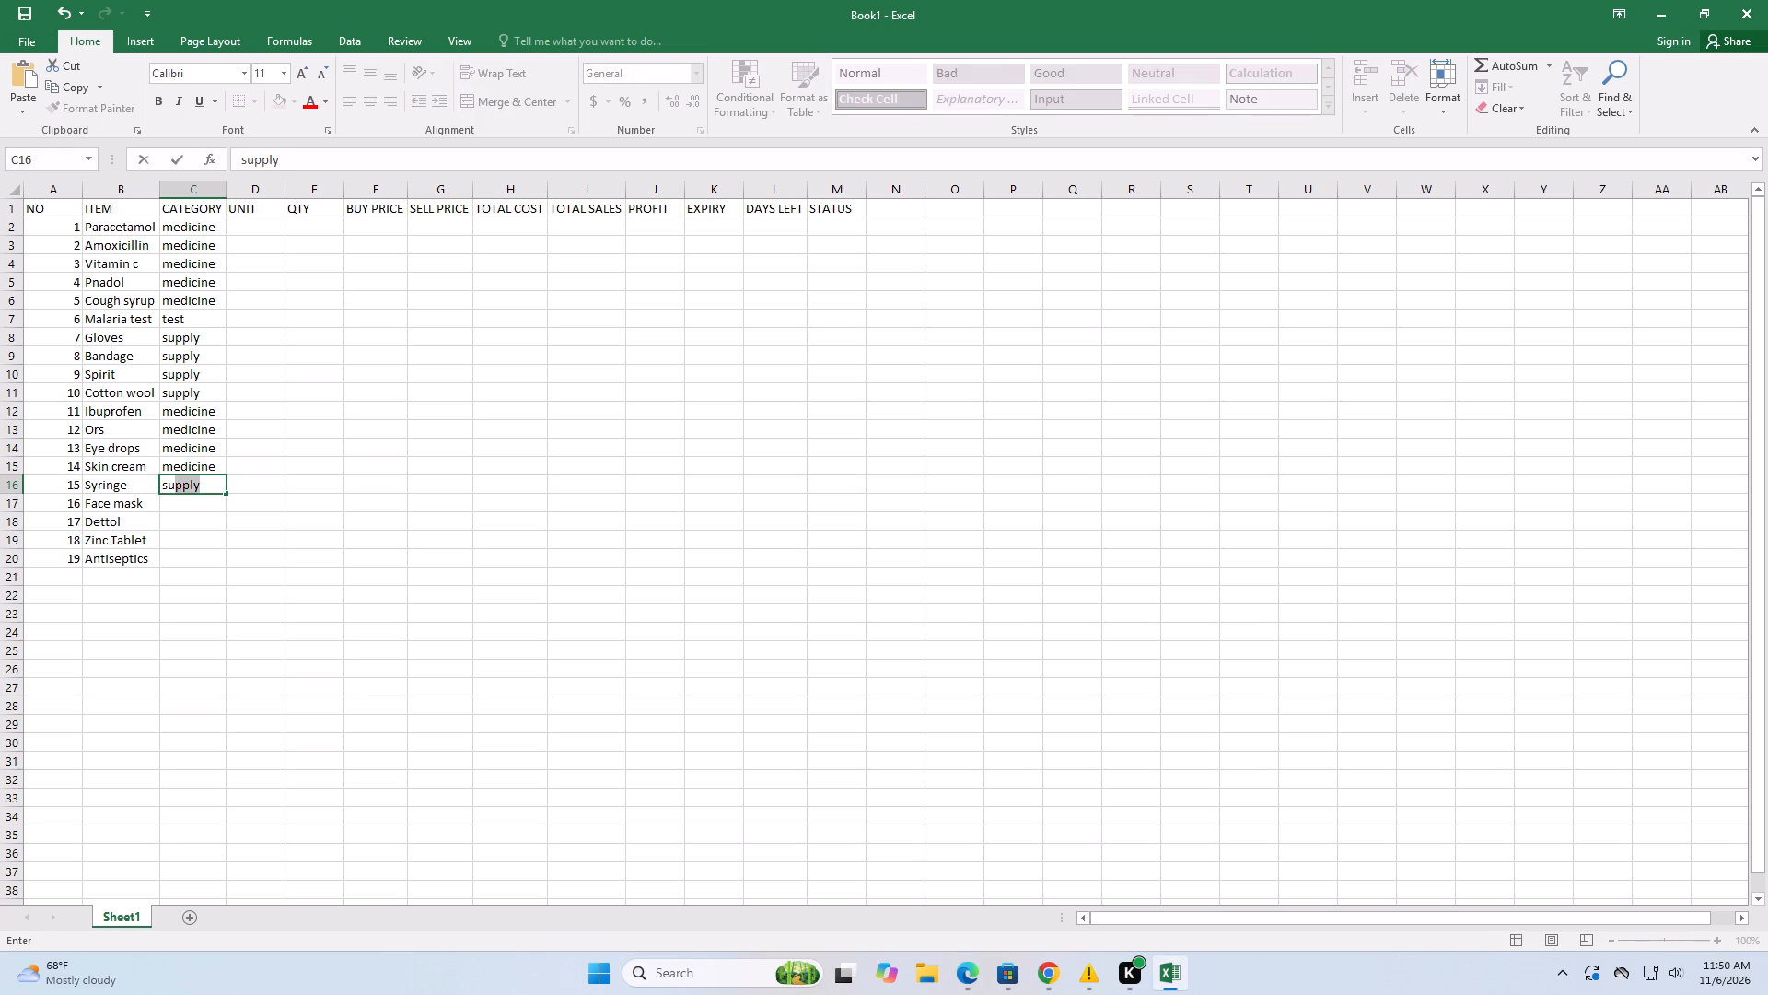
key("Down")
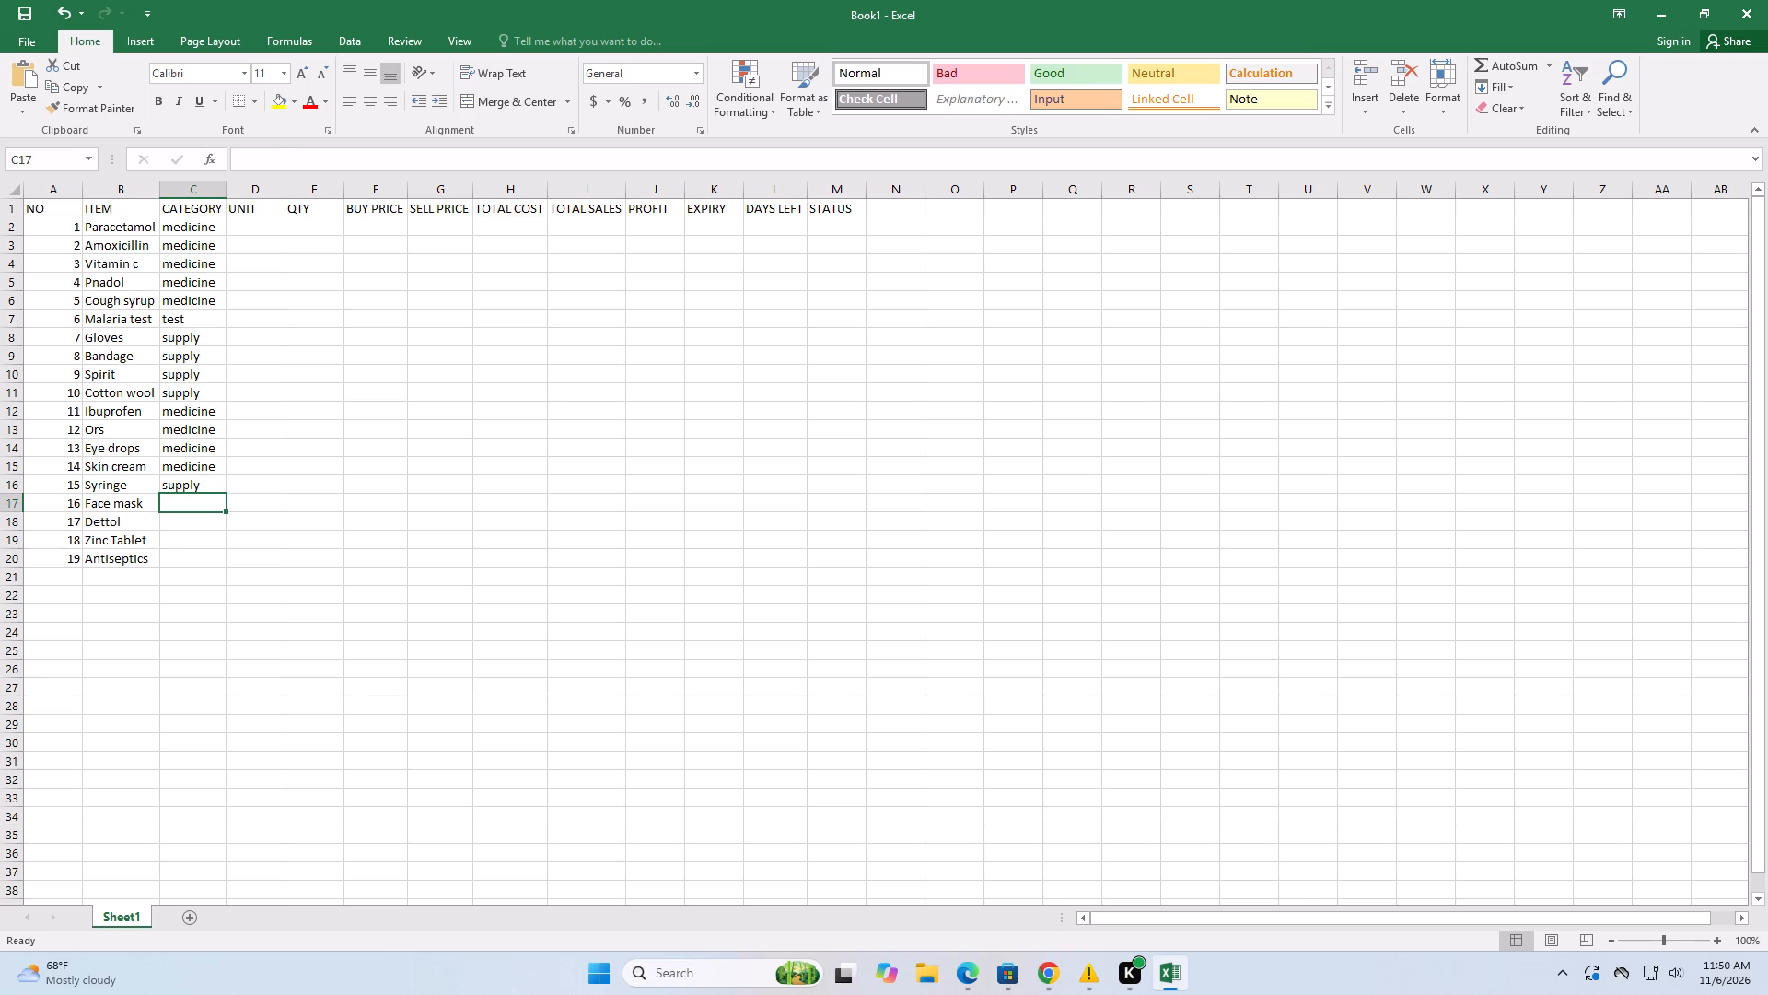
type("su")
key("Down")
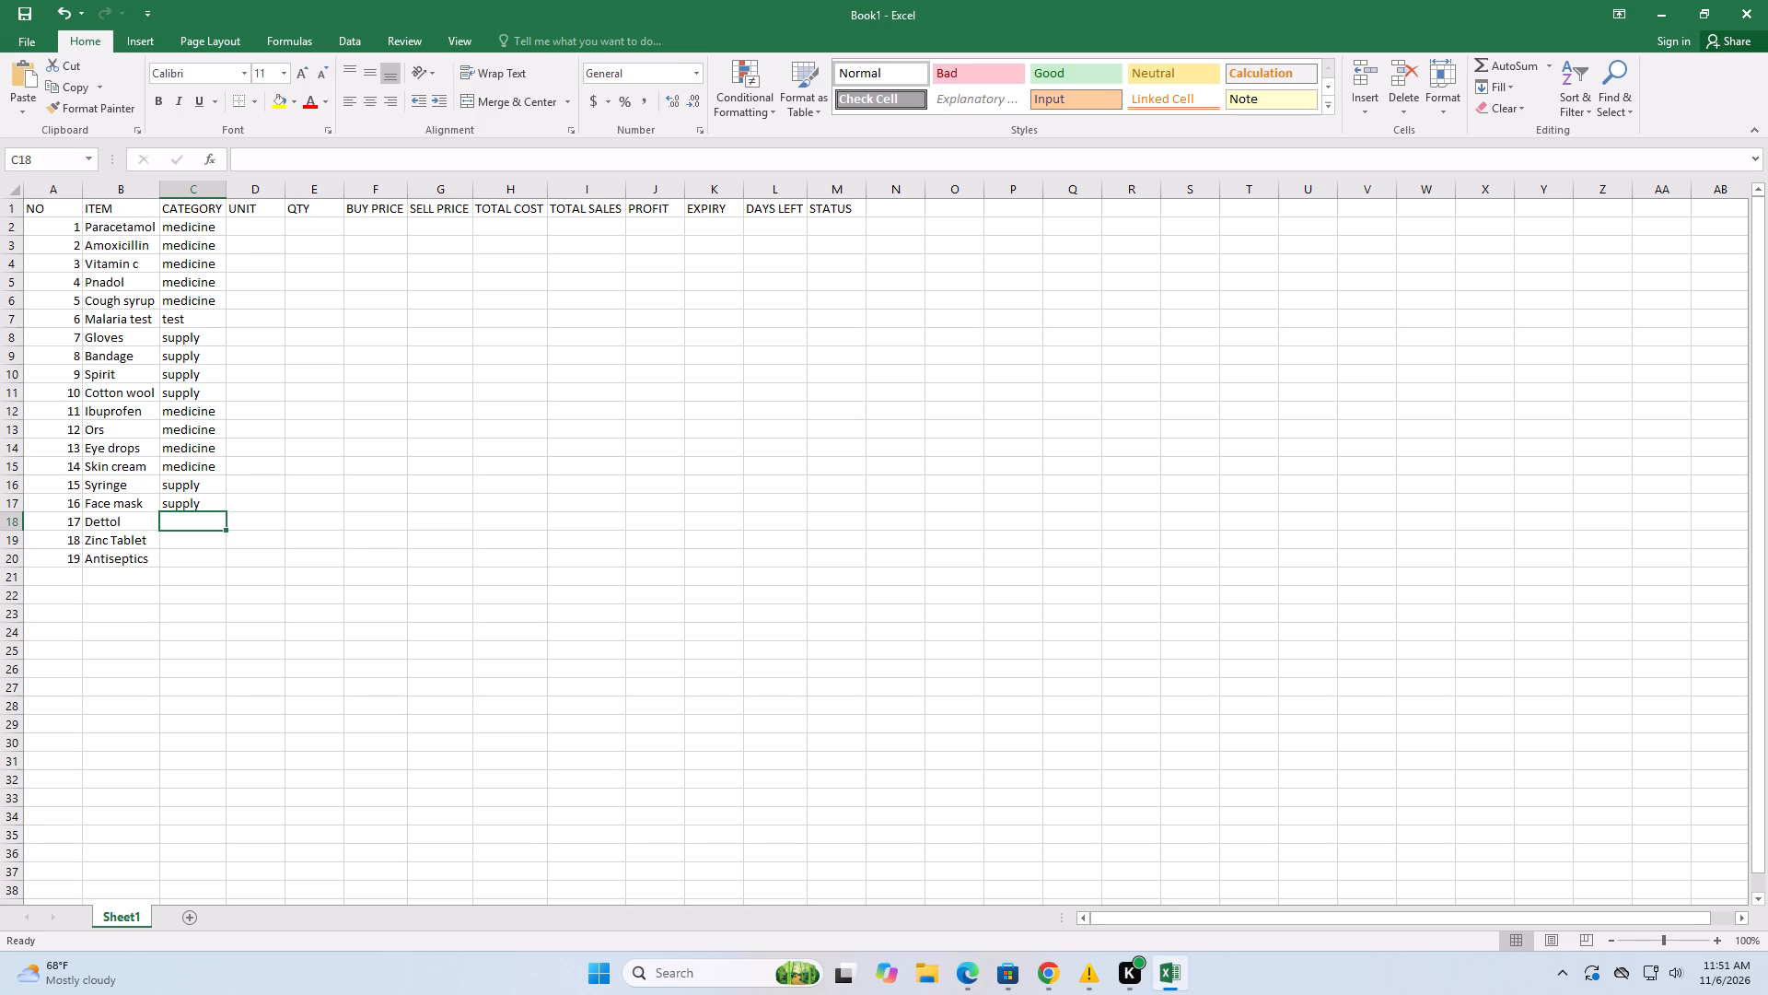
type("su")
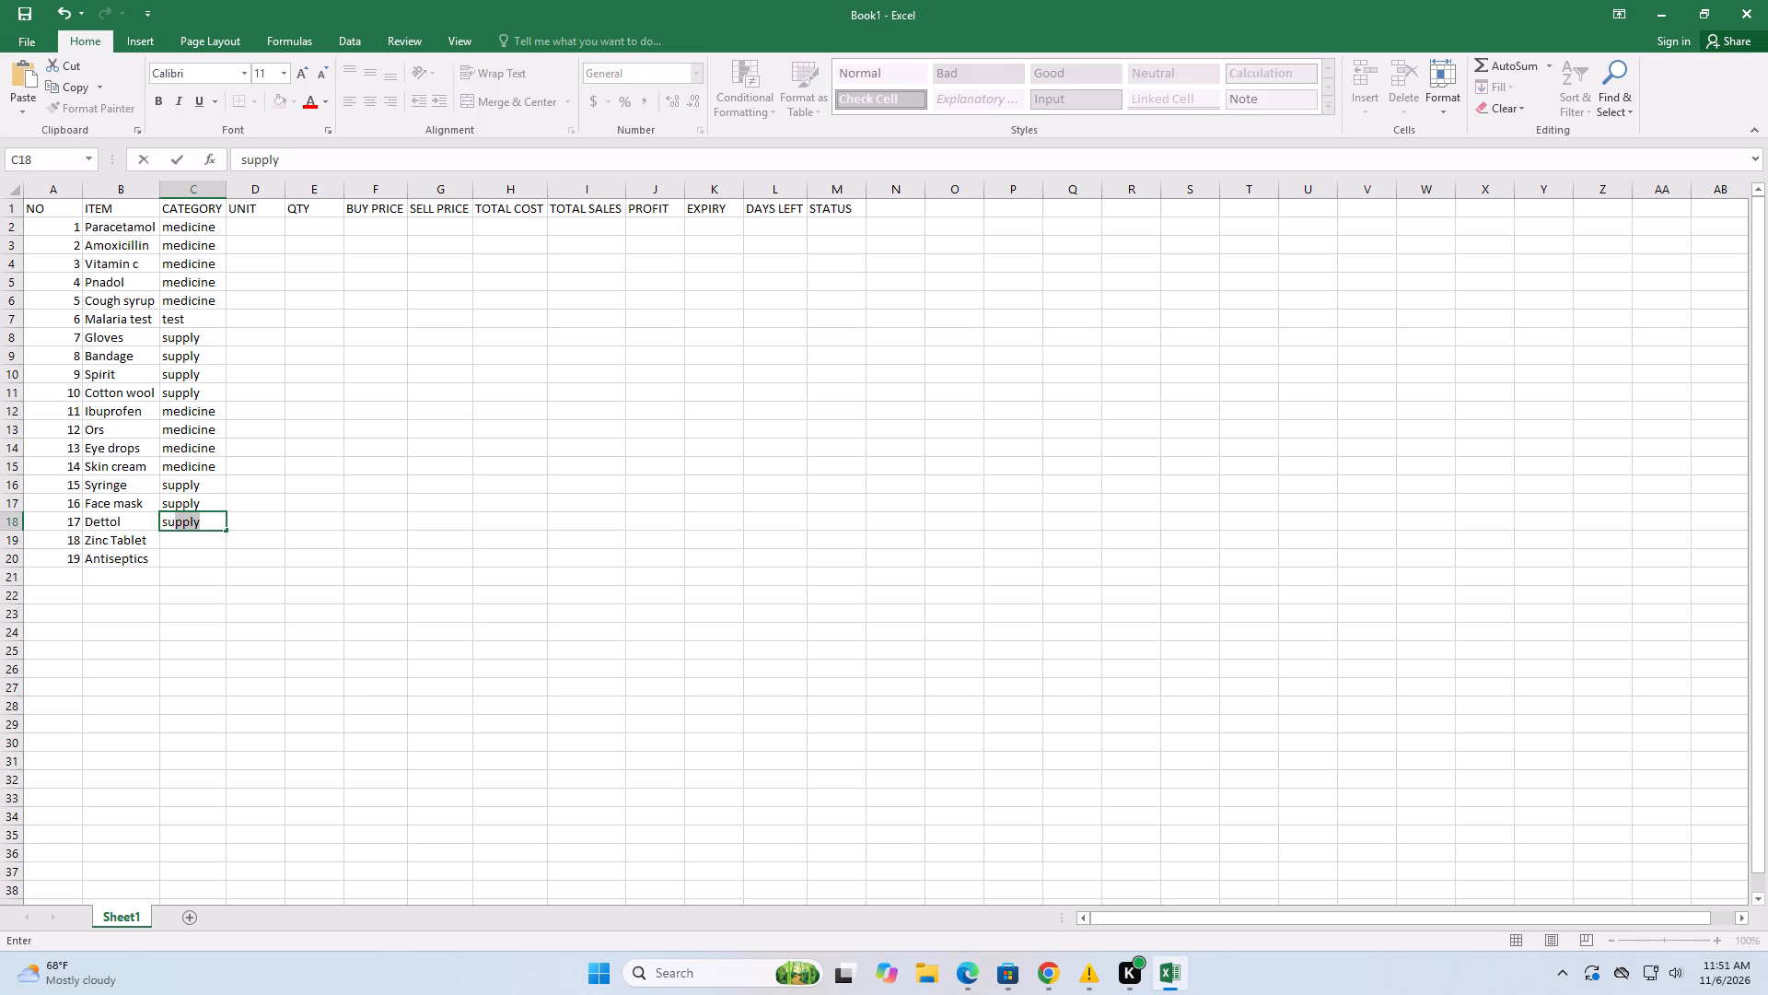
key("Down")
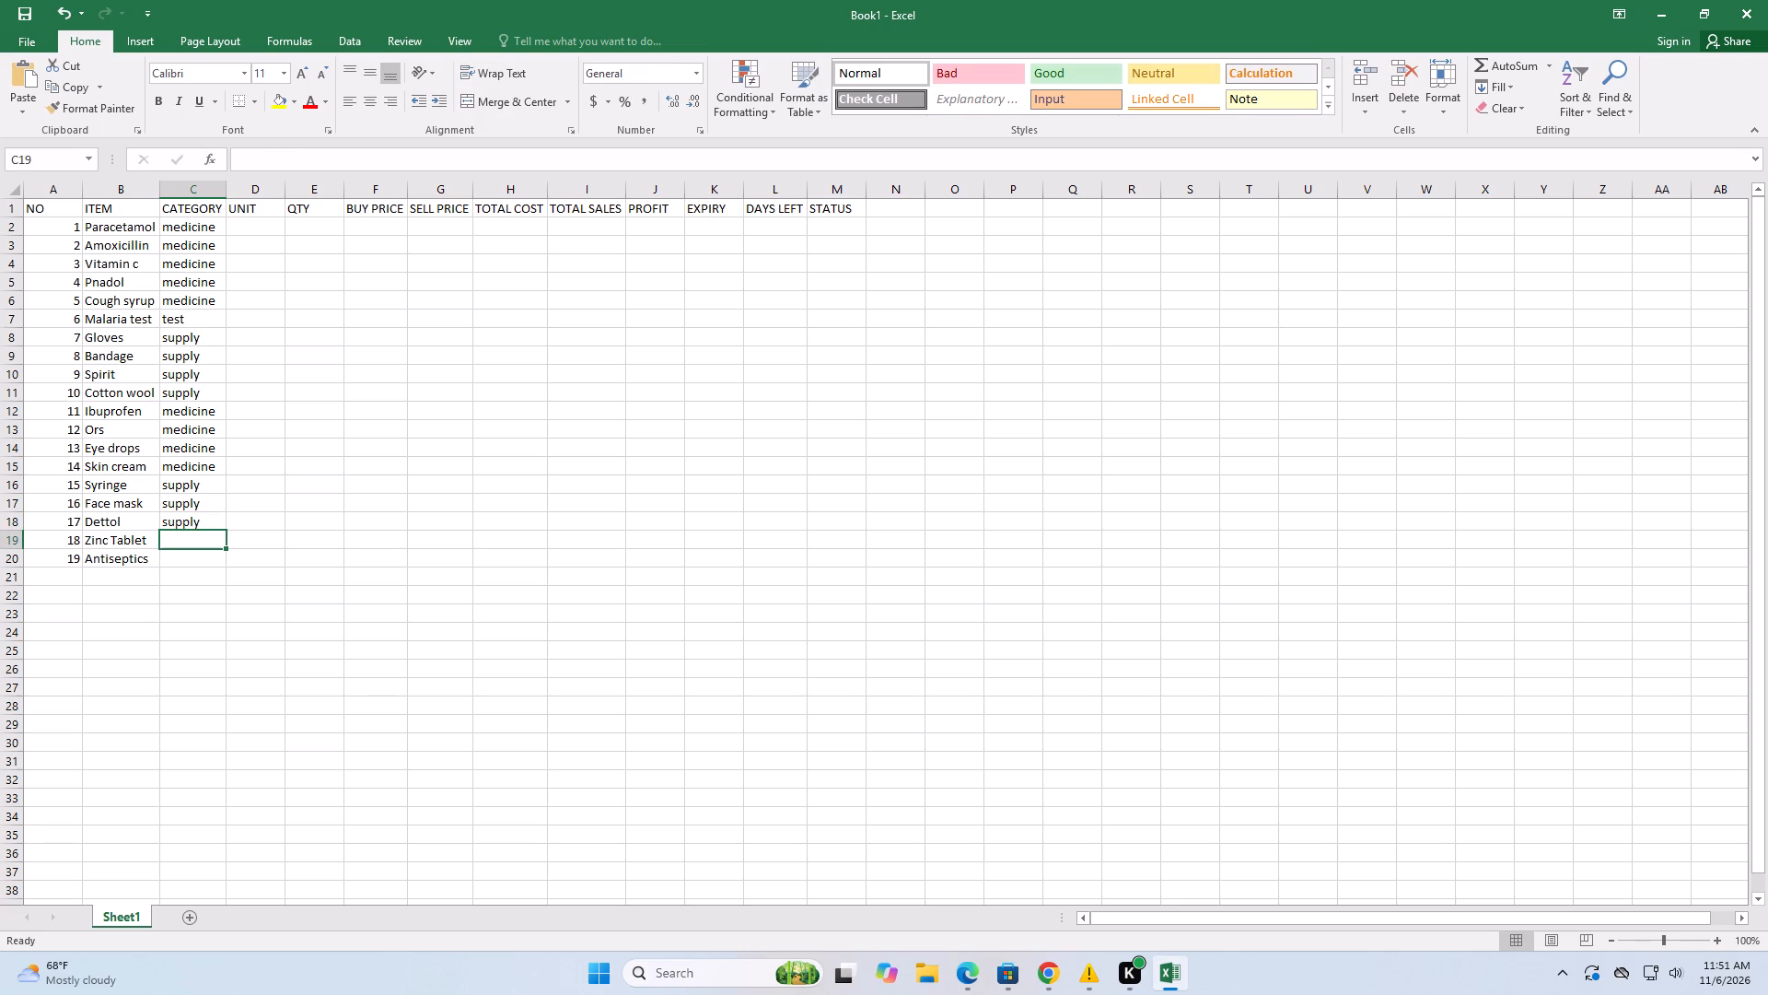
Enter the categories medicine for Zinc Tablet in cell C19 and supply for Antiseptics in cell C20.
key("m")
key("Down")
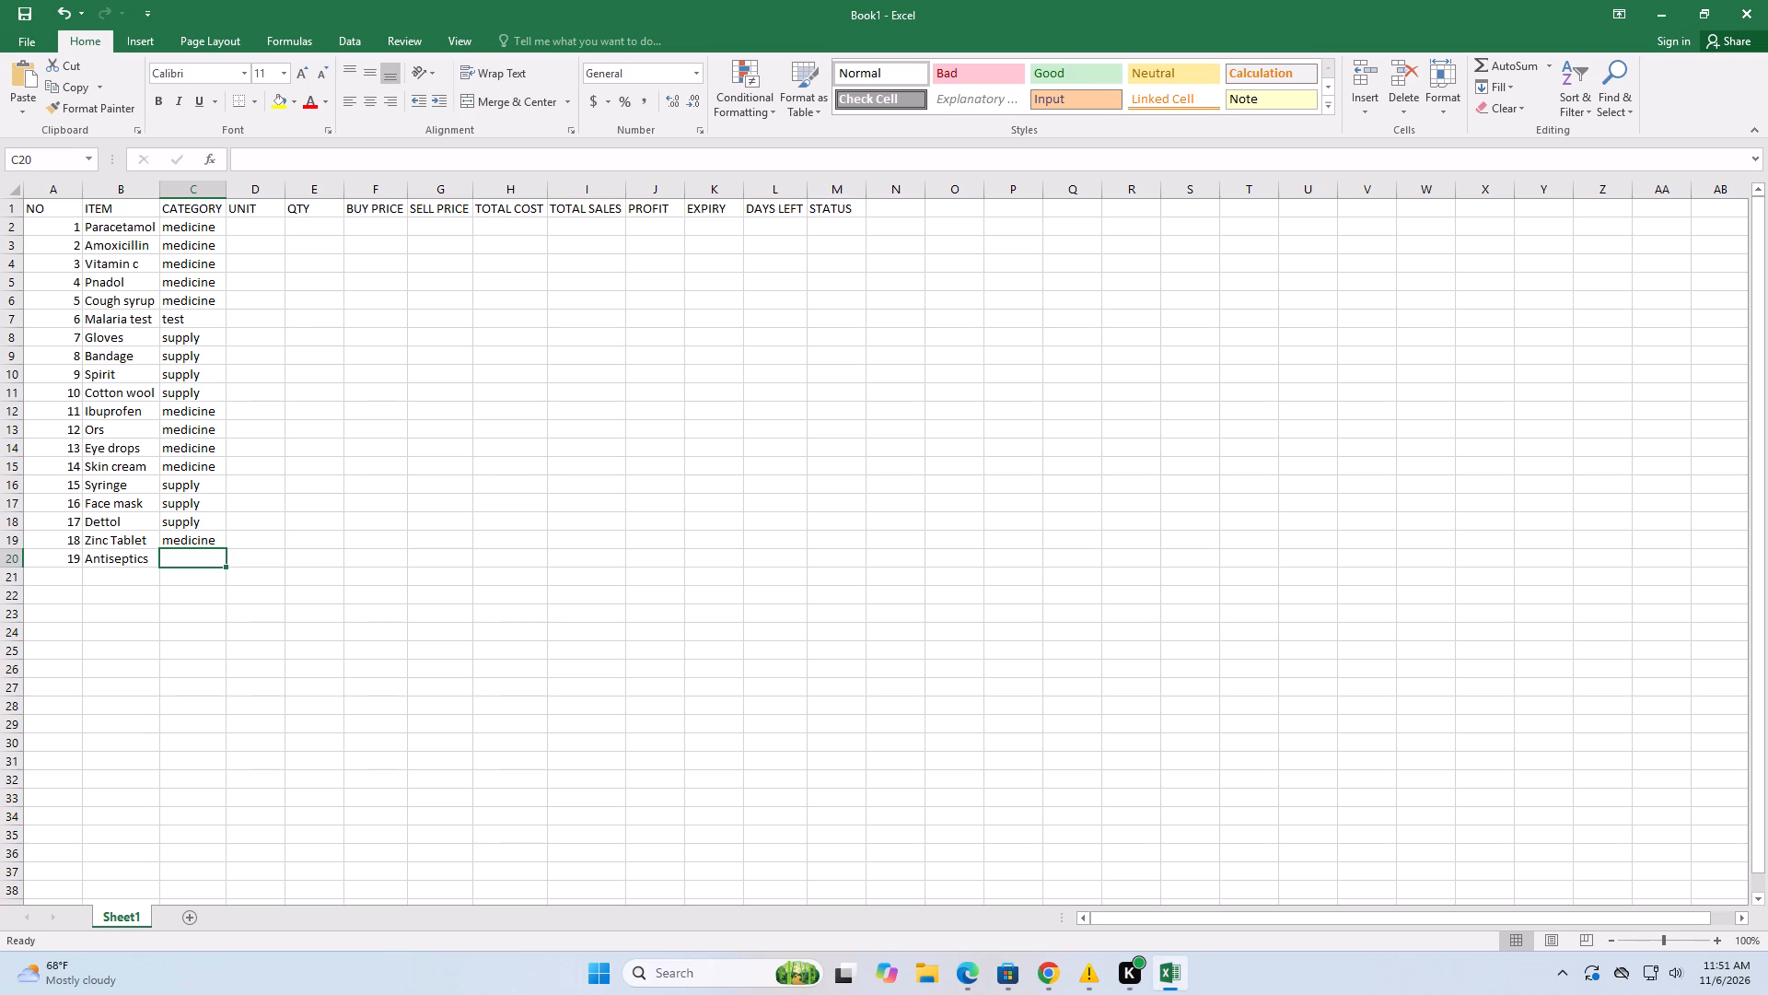
key("s")
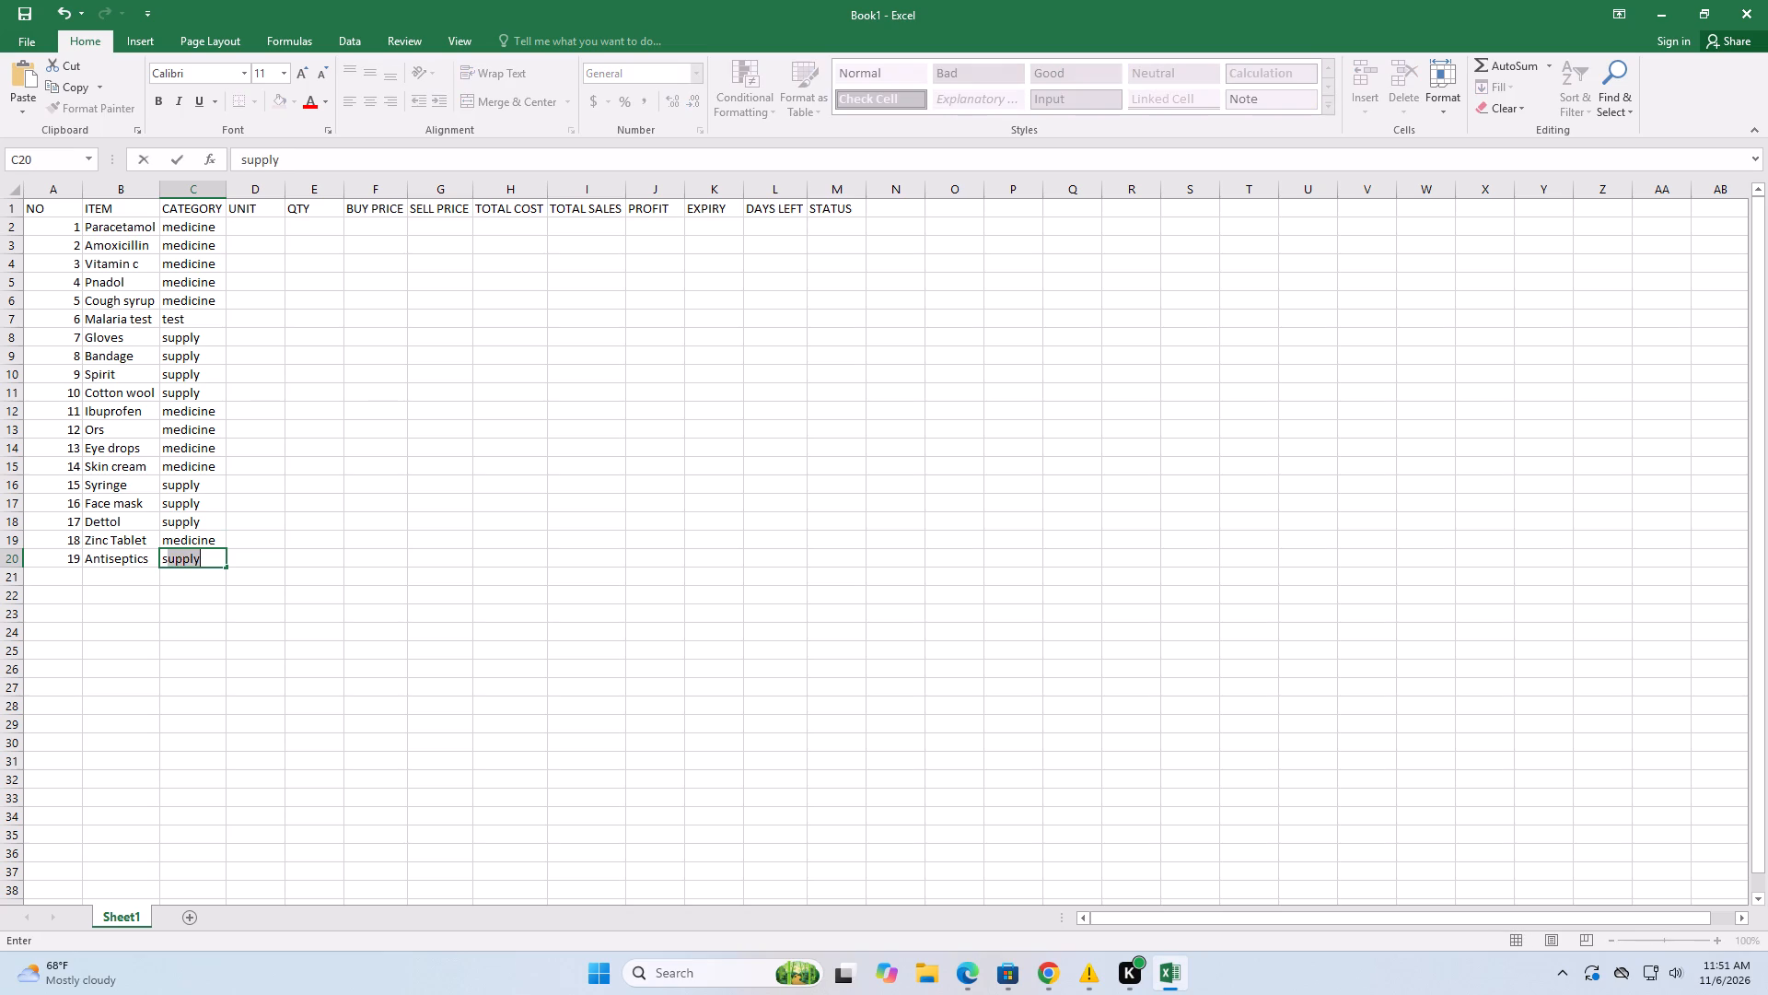
key("Right")
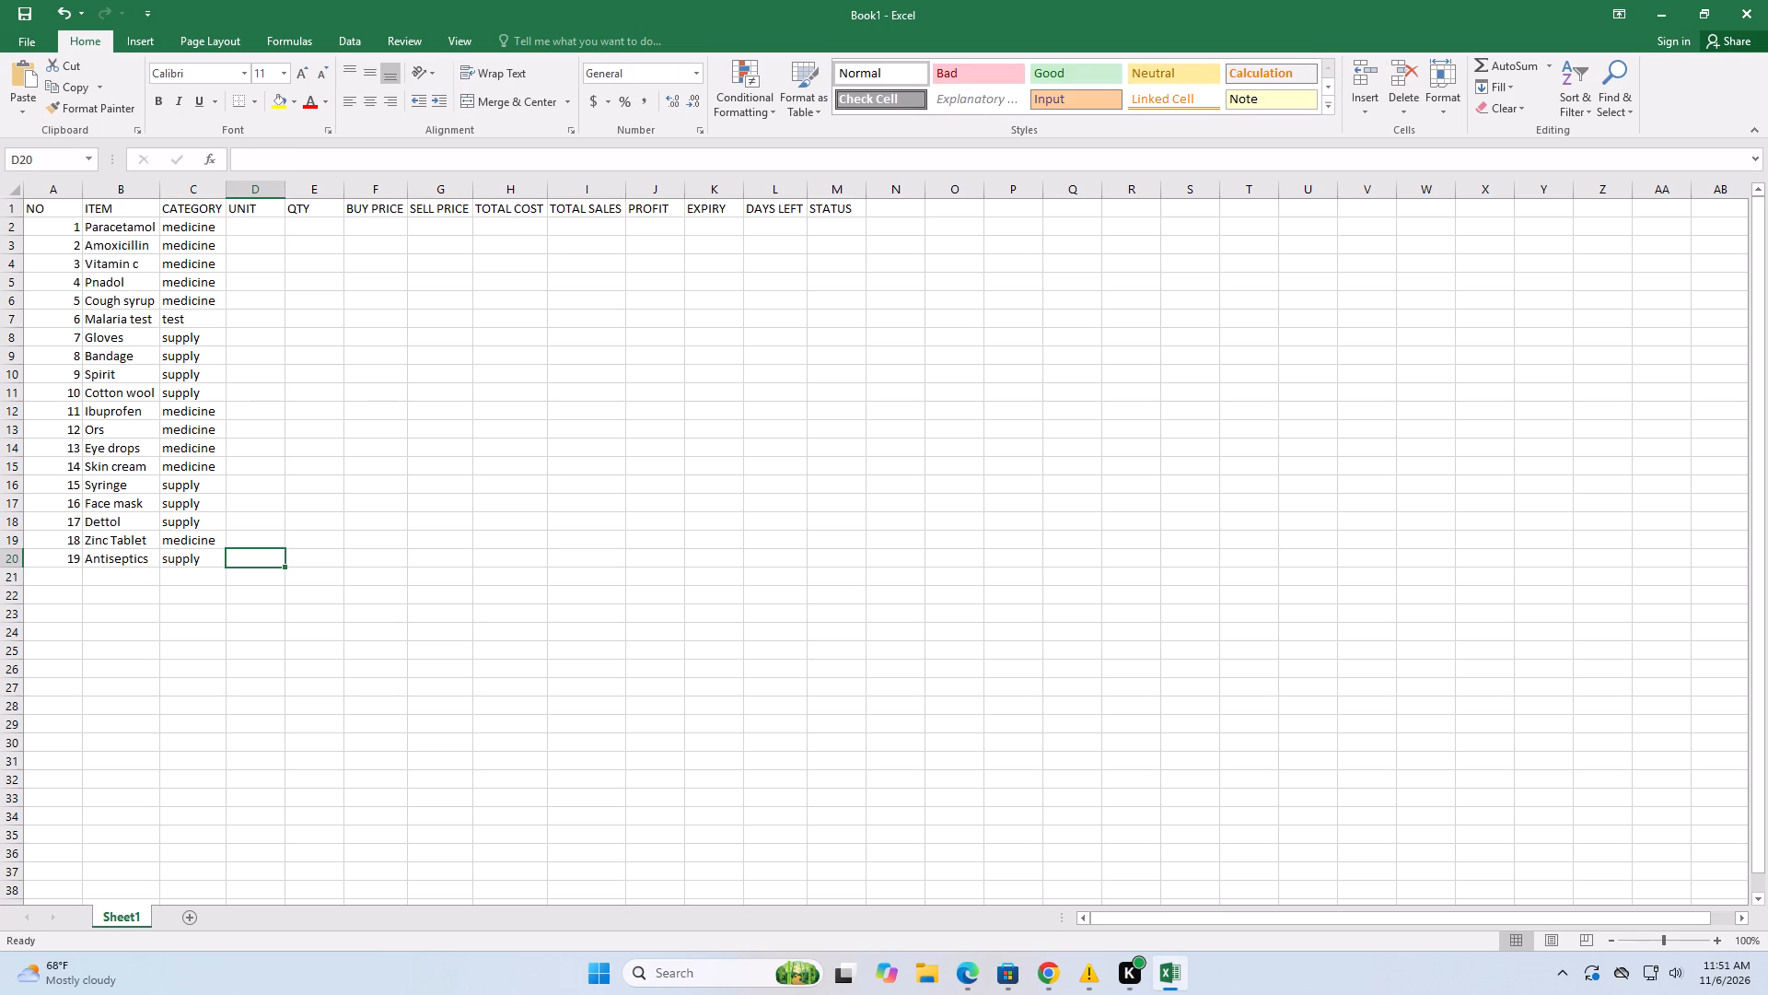
Enter box in cells D2 and D3 of the UNIT column, for Paracetamol and Amoxicillin.
key("Up")
key("Up")
key("Up")
key("Up")
key("Up")
key("Up")
key("Up")
key("Up")
key("Up")
key("Up")
key("Up")
key("Up")
key("Up")
key("Up")
key("Up")
key("Up")
key("Up")
key("Up")
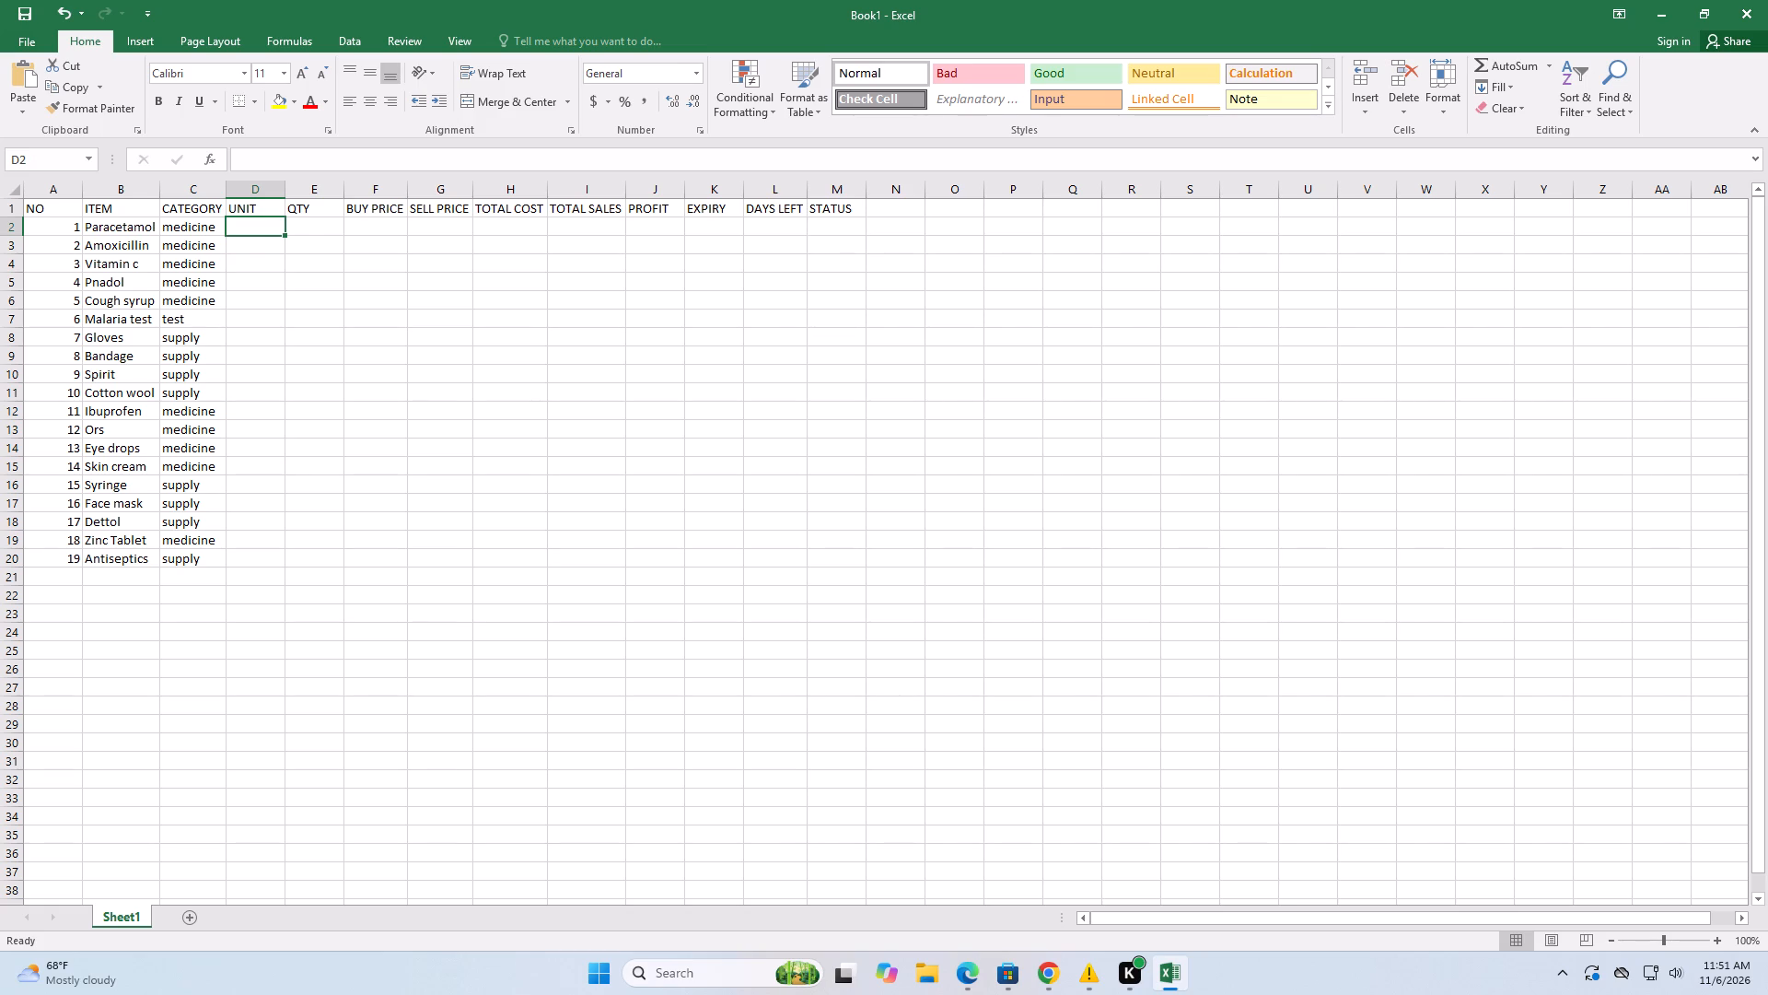
type("bo")
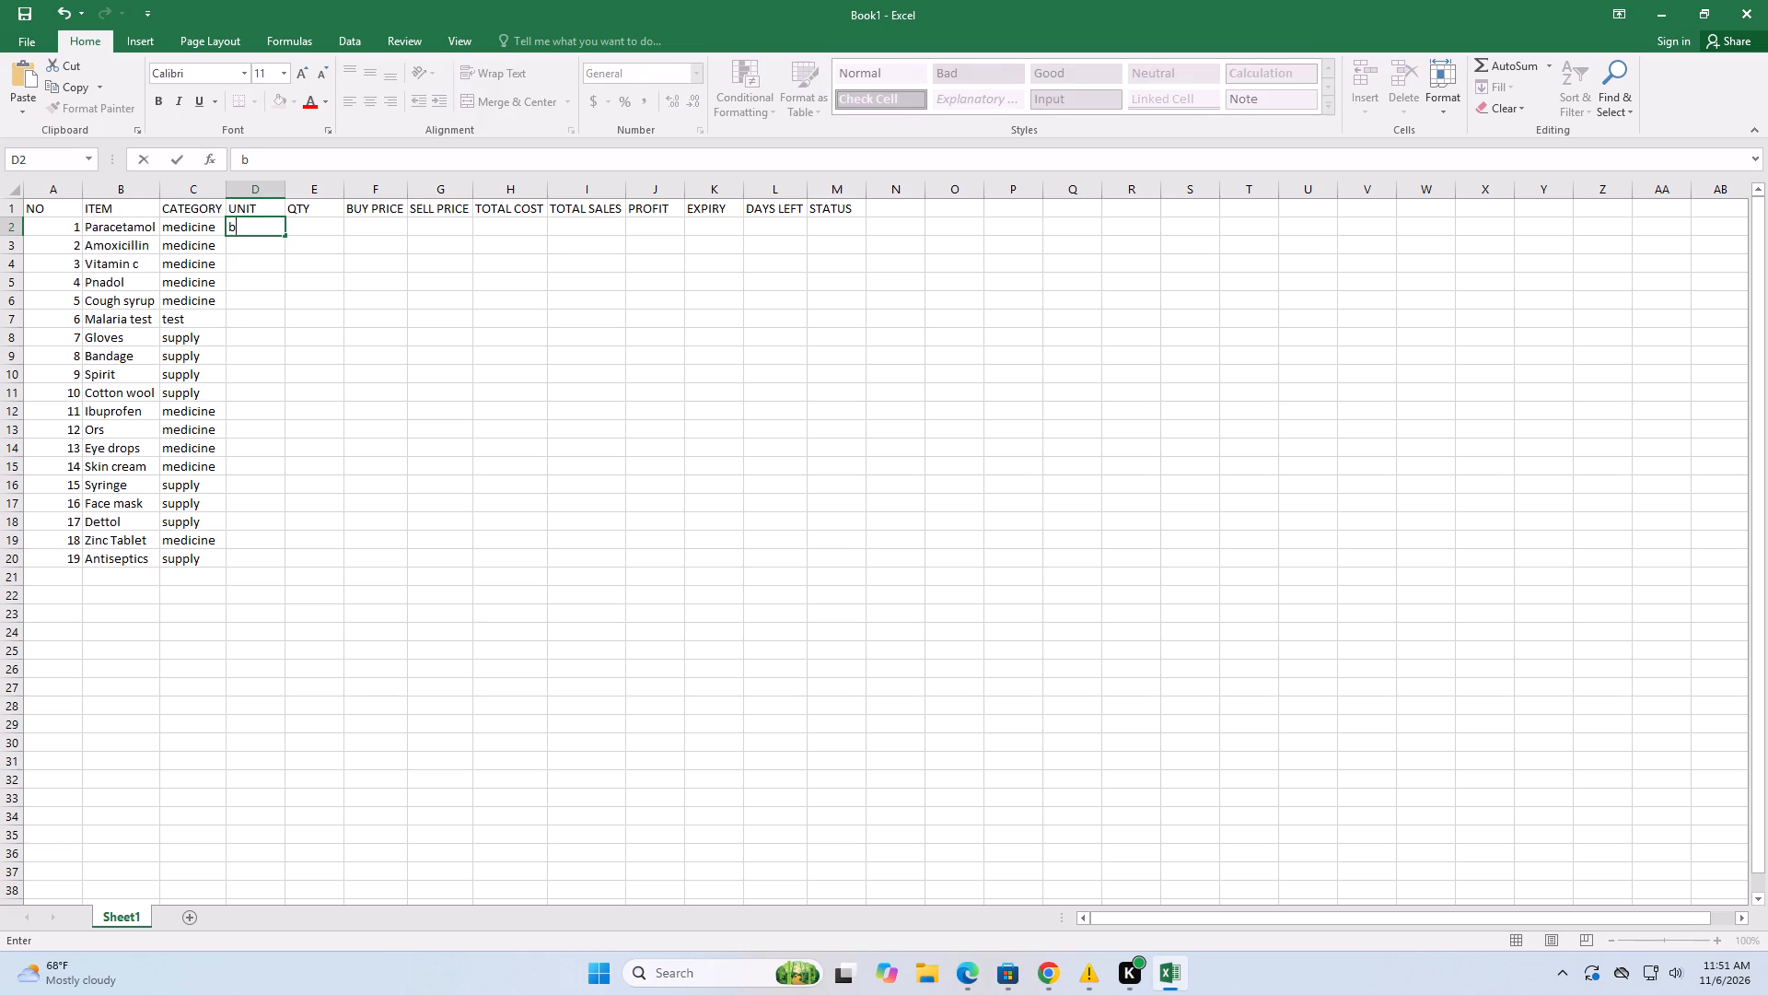
key("x")
key("Down")
key("b")
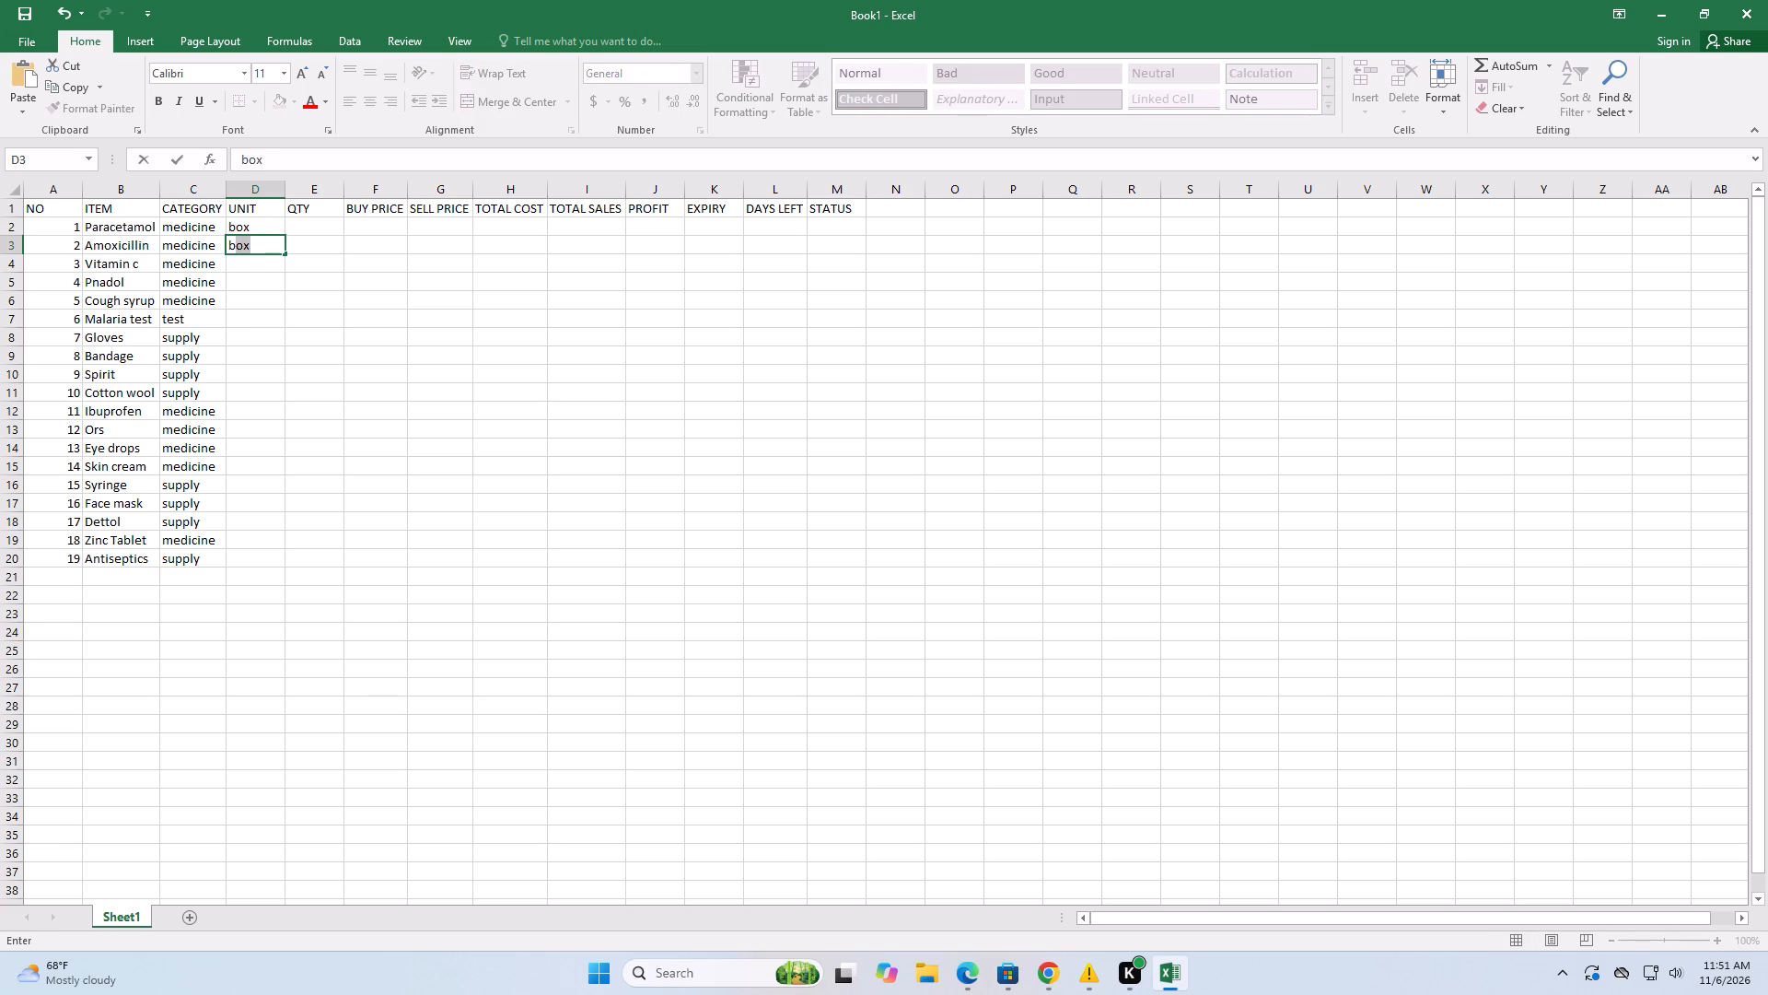
key("Down")
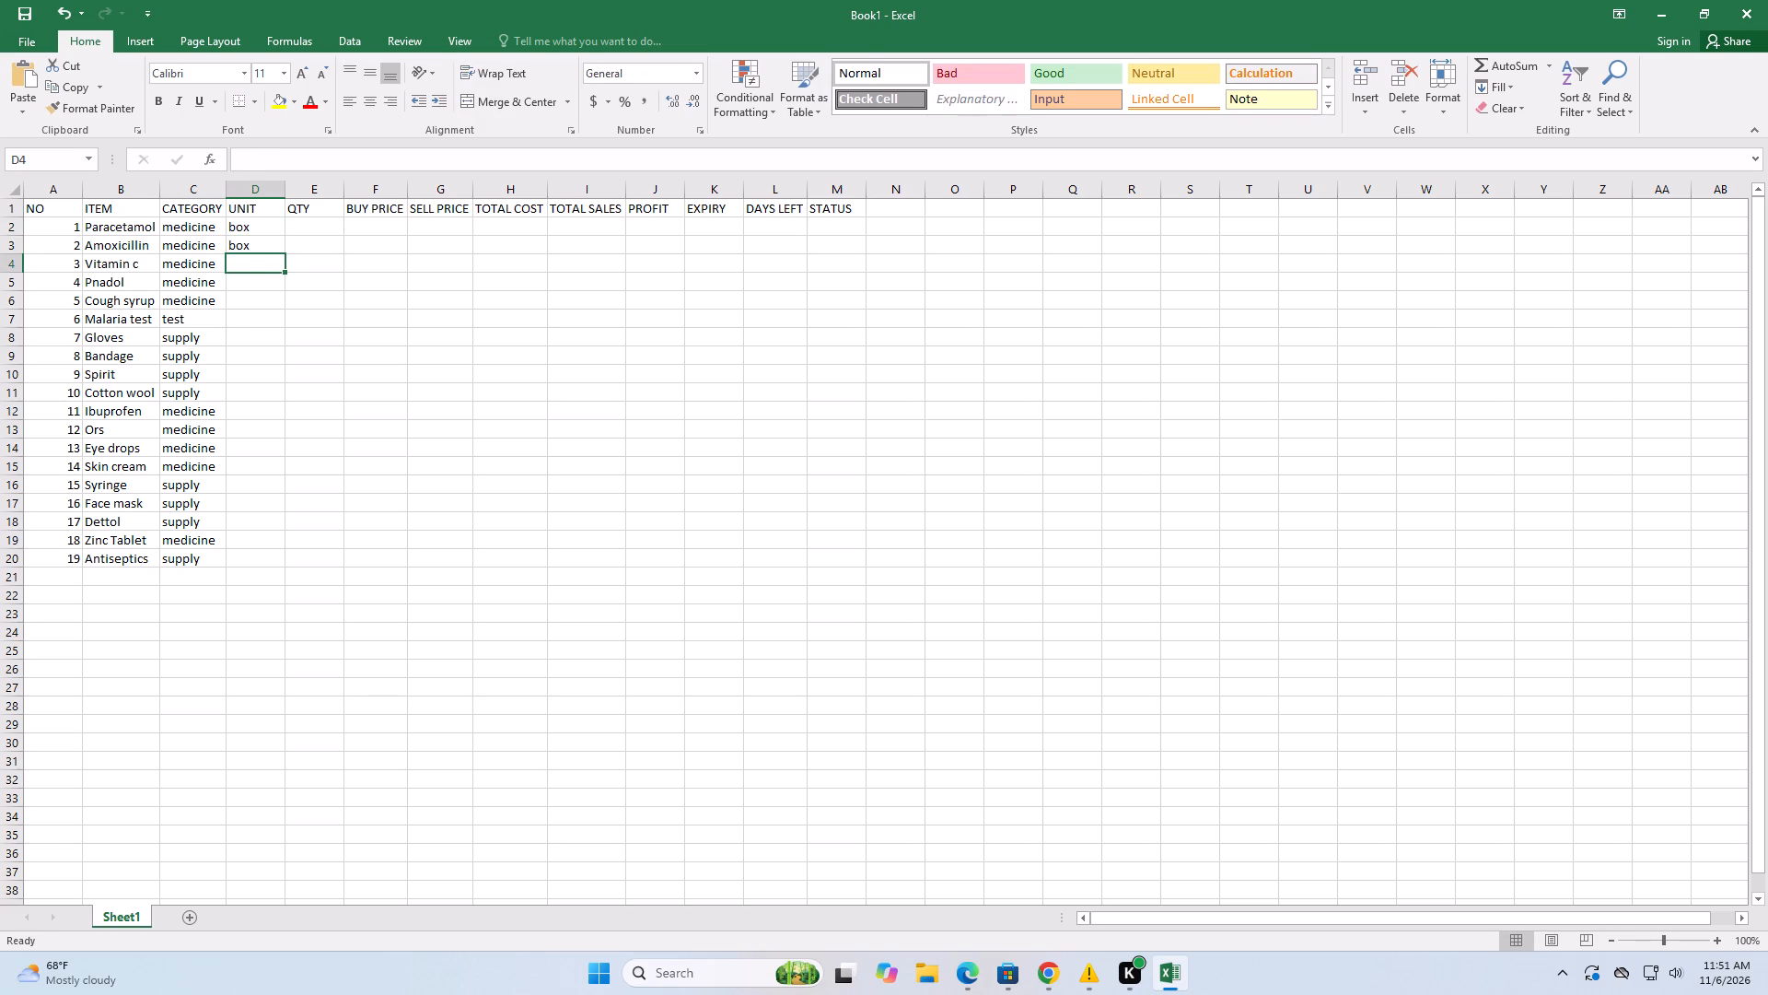
Enter the units bottle for Vitamin c in cell D4 and box for Pnadol in cell D5.
type("bottle")
key("Down")
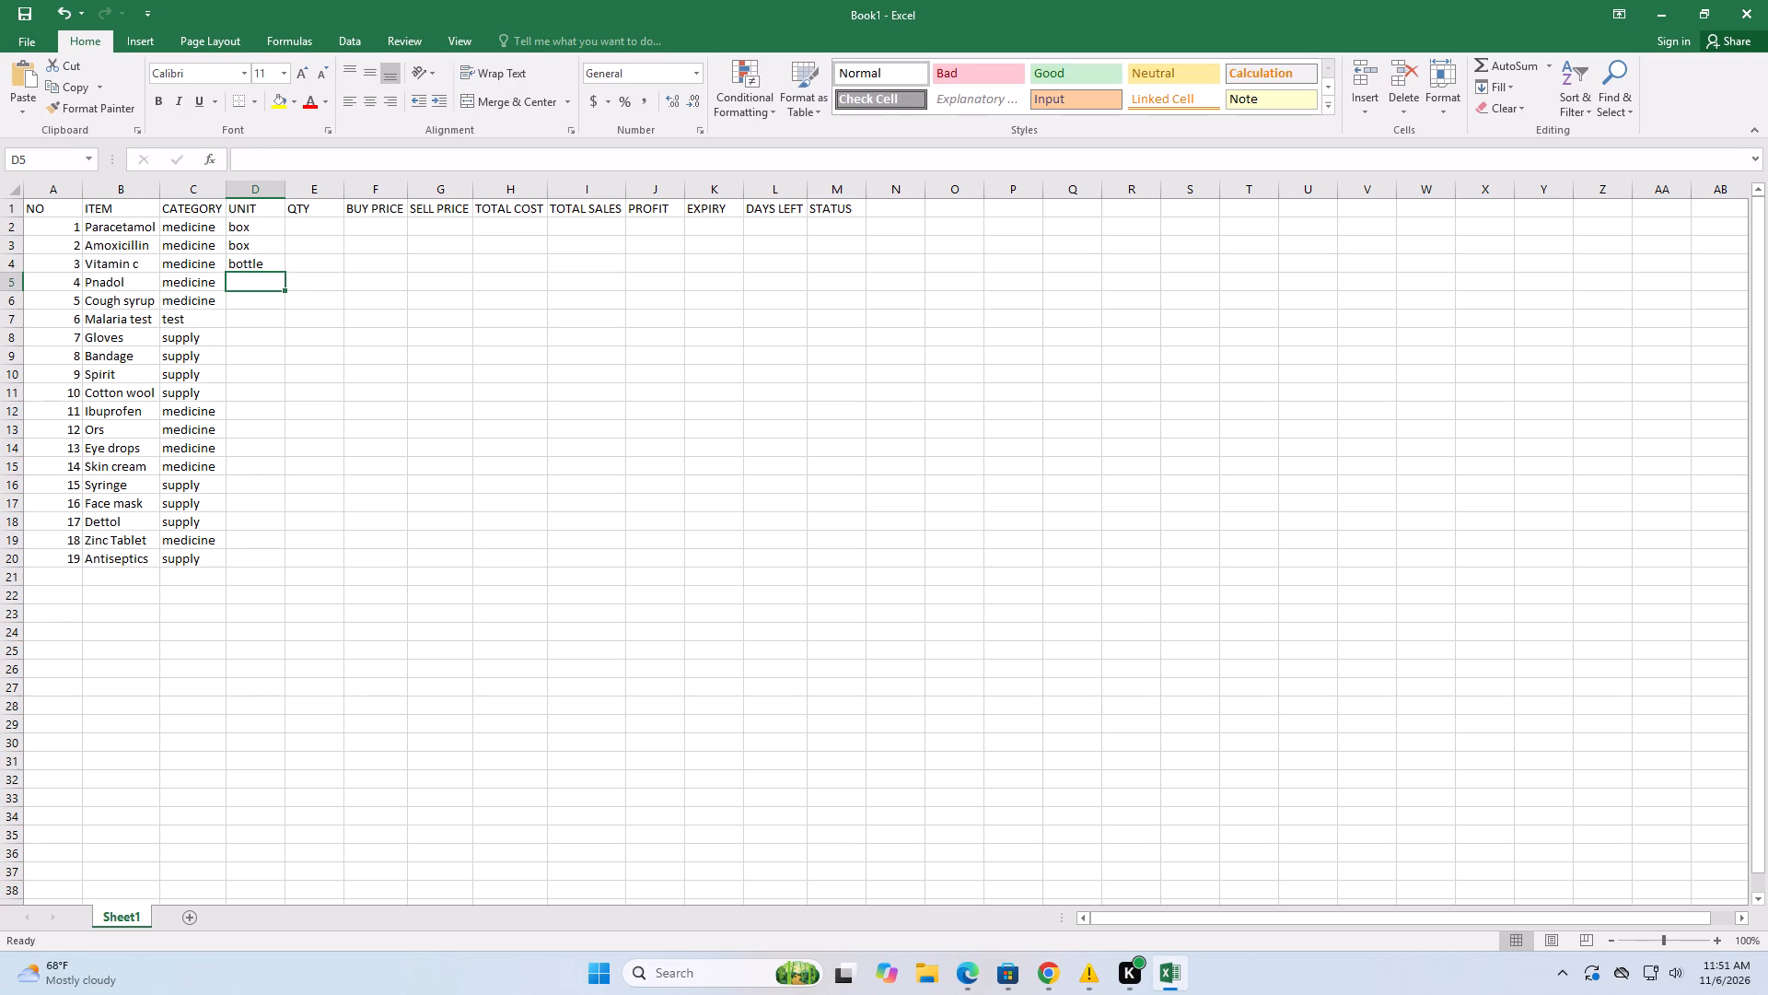
type("bo")
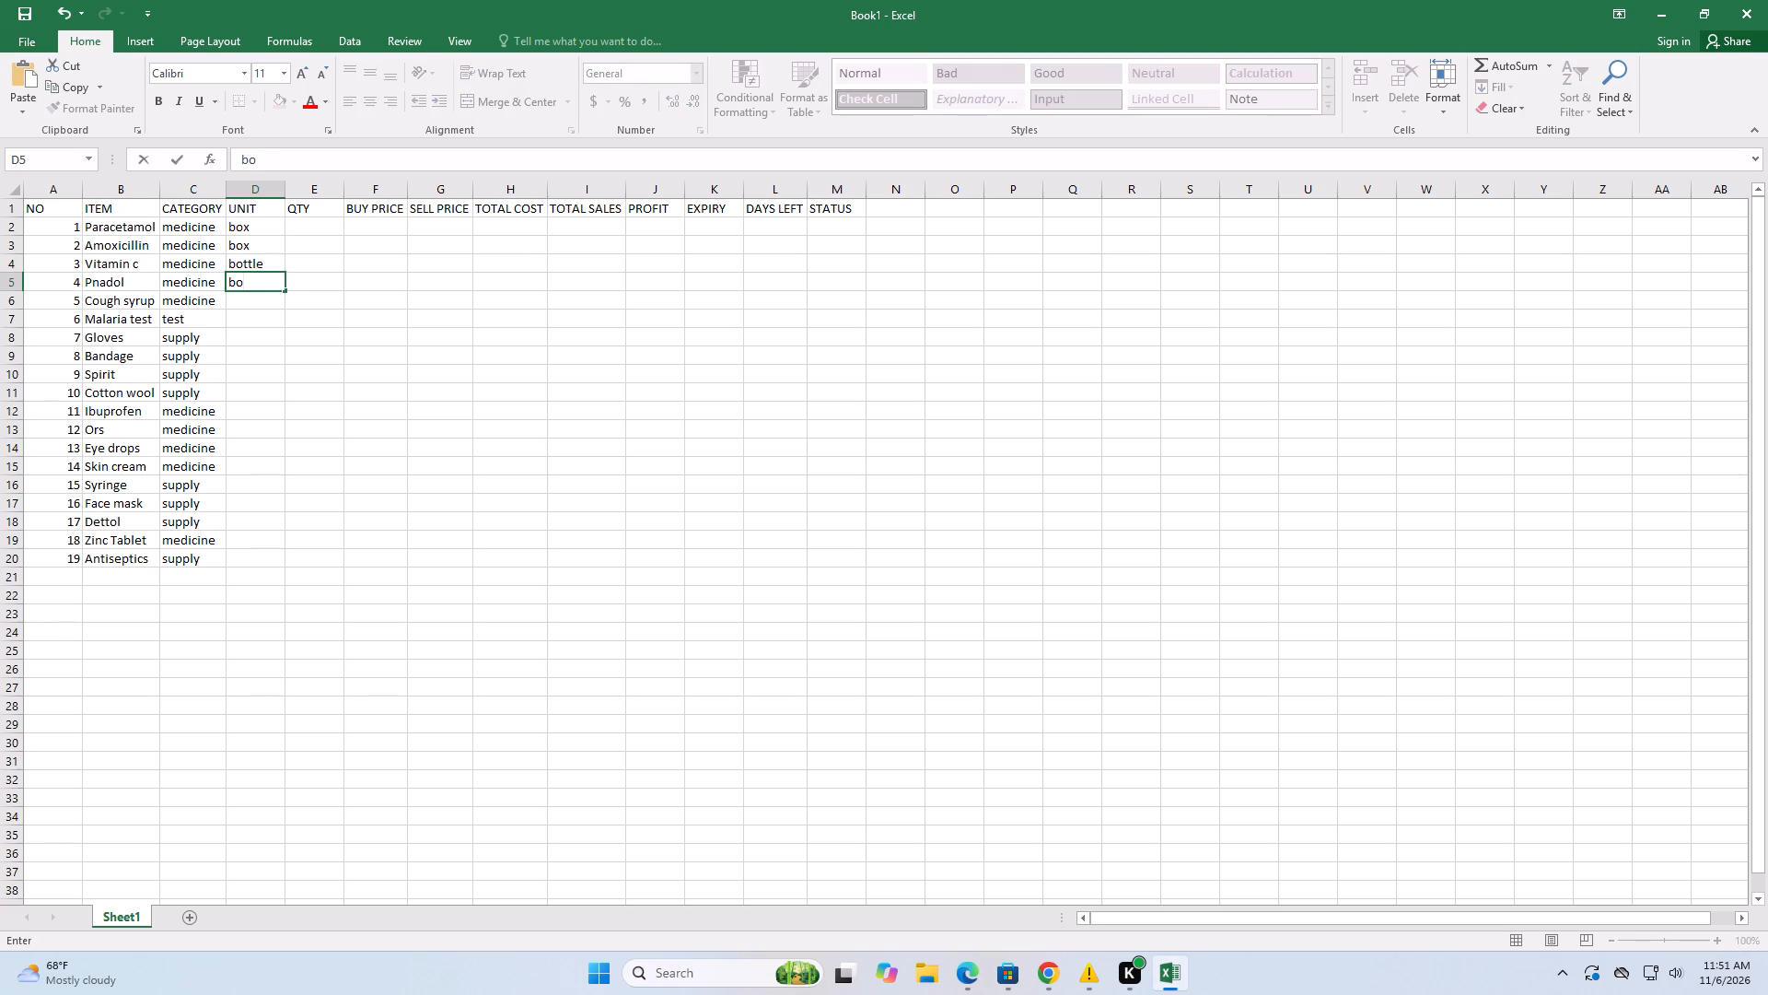
key("x")
key("Down")
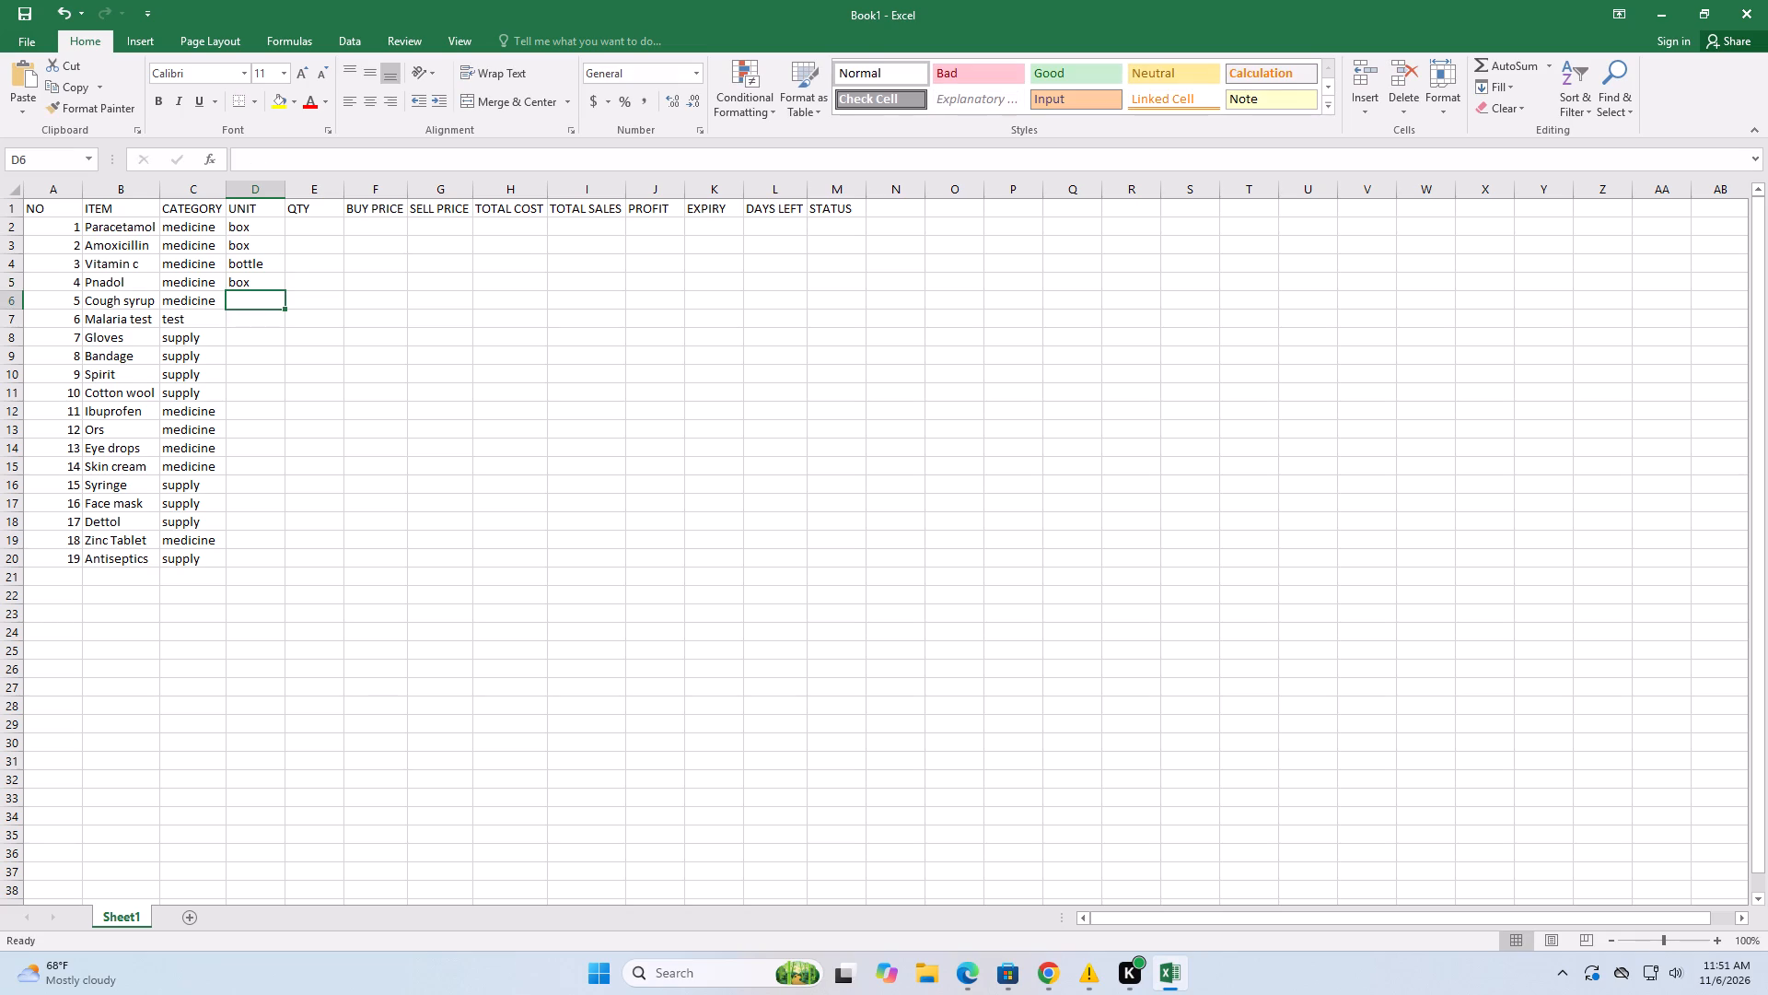
Enter the units bottle for Cough syrup in cell D6 and box for Malaria test in cell D7.
type("bo")
key("t")
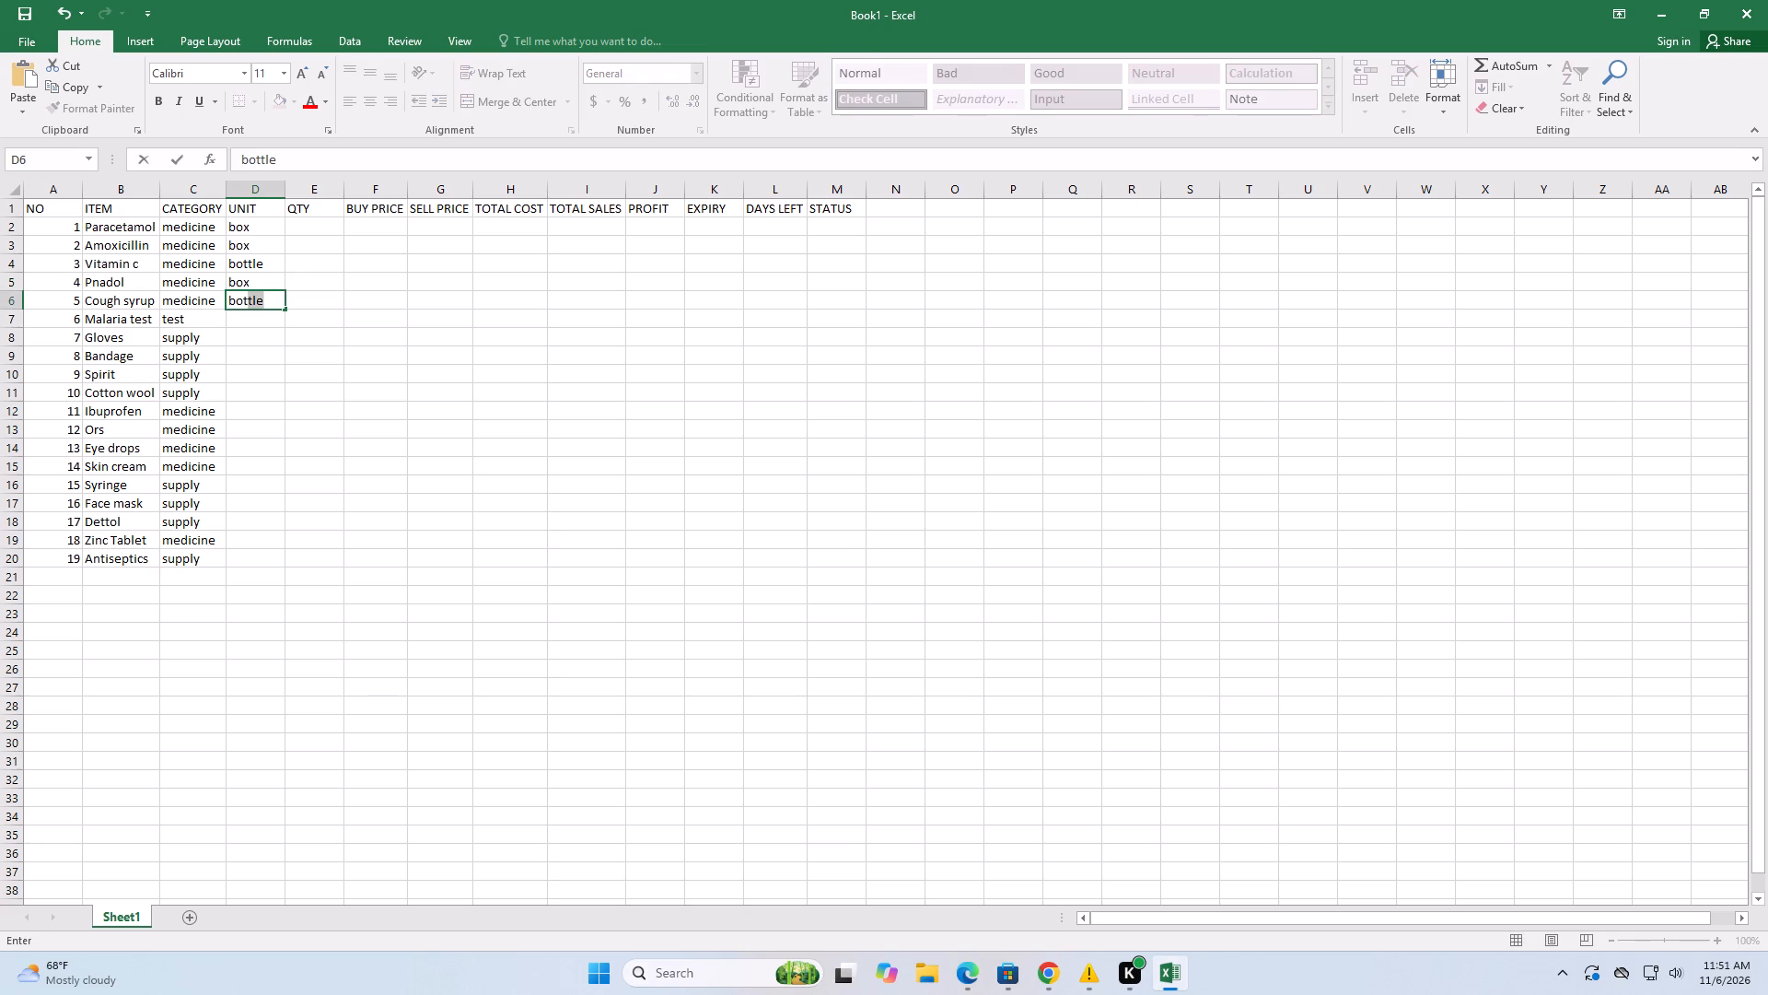
key("Down")
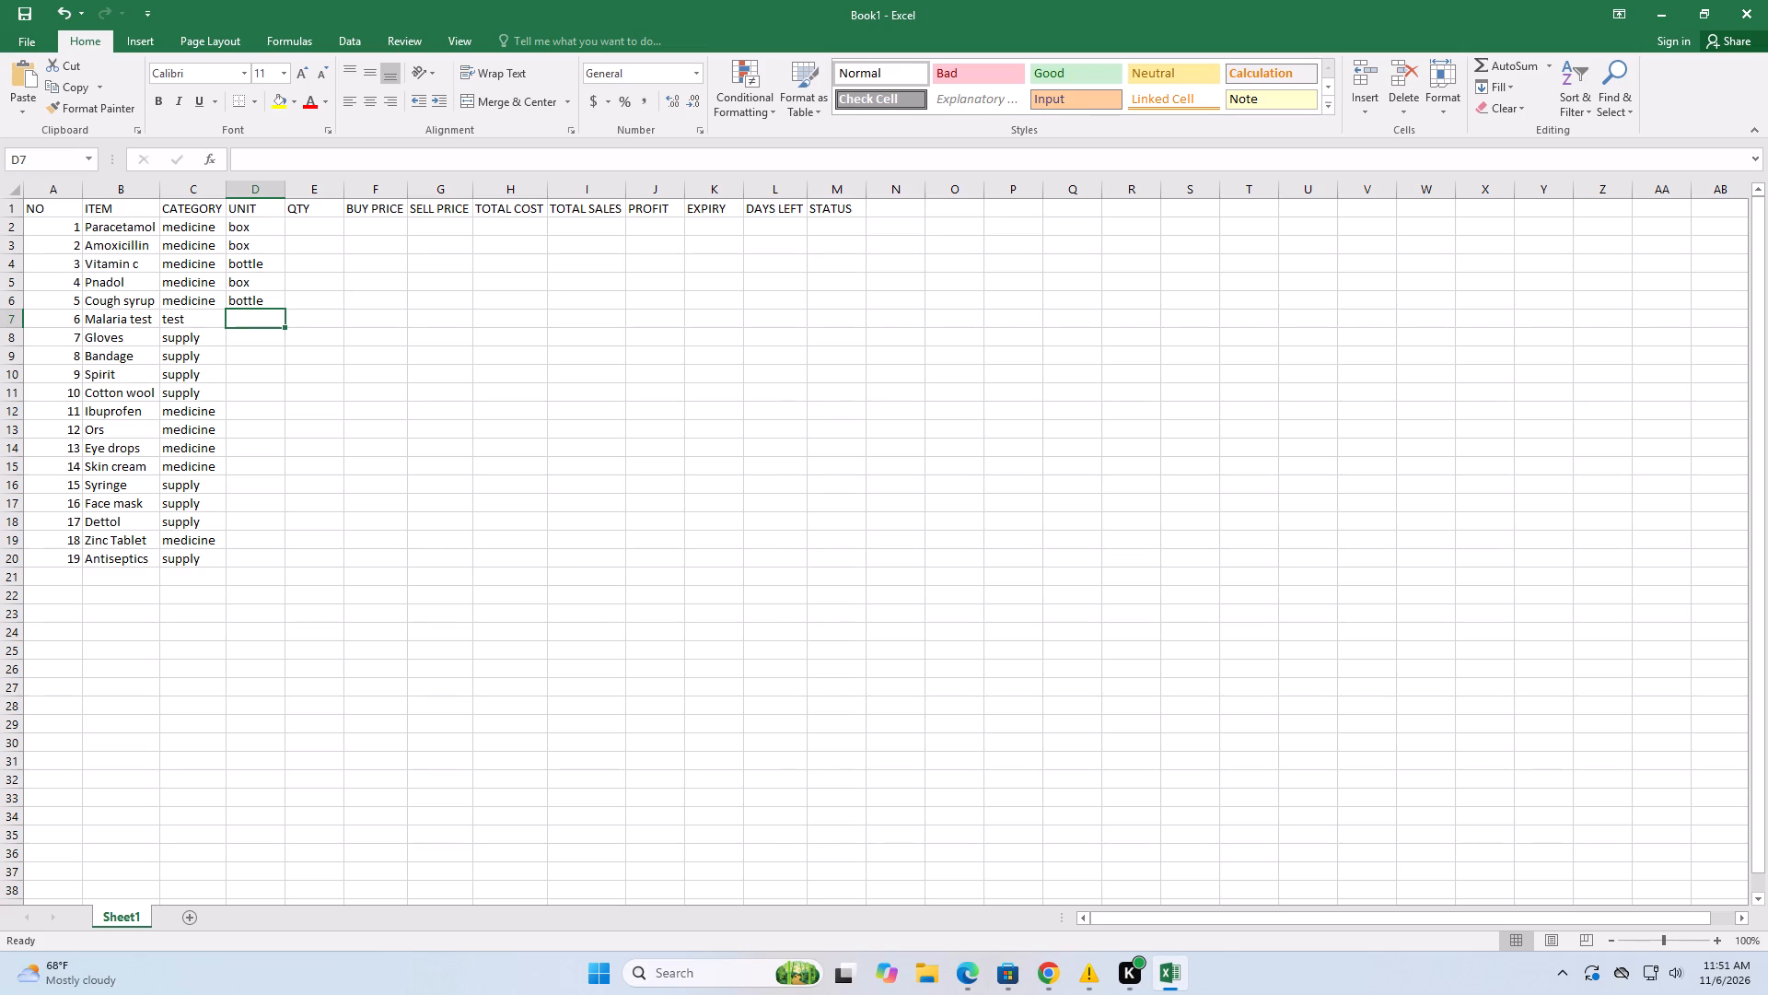
type("bo")
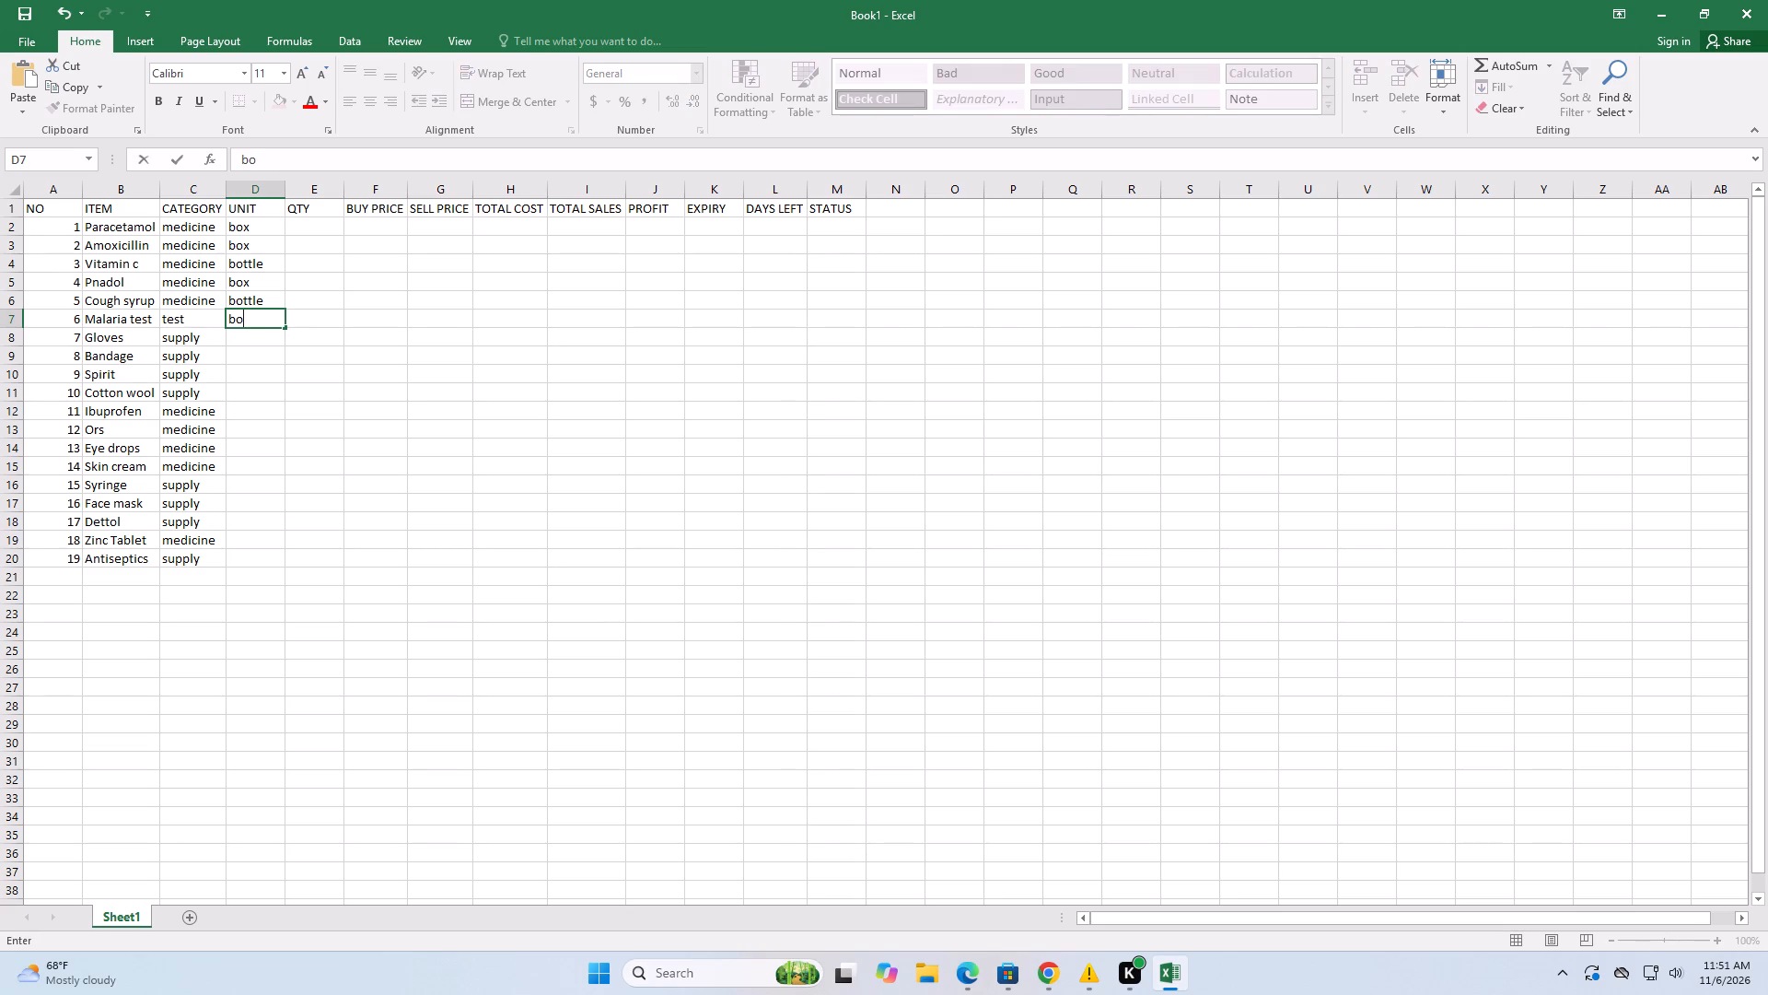
key("x")
key("Down")
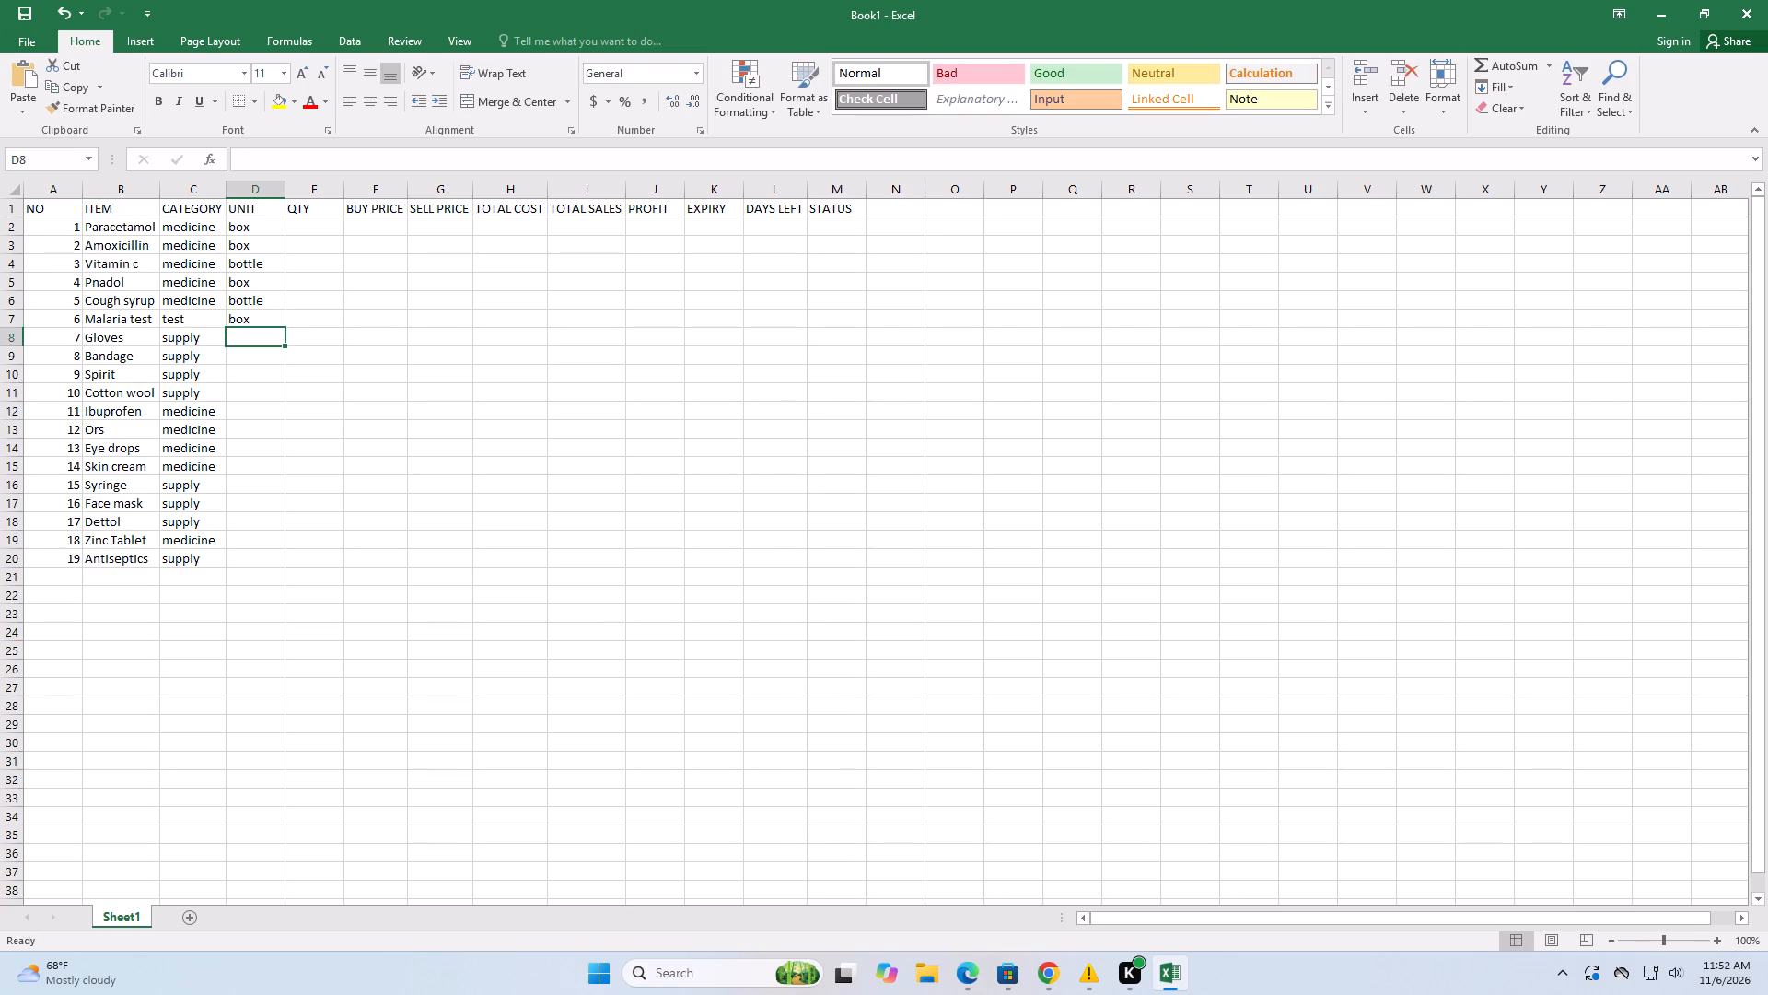
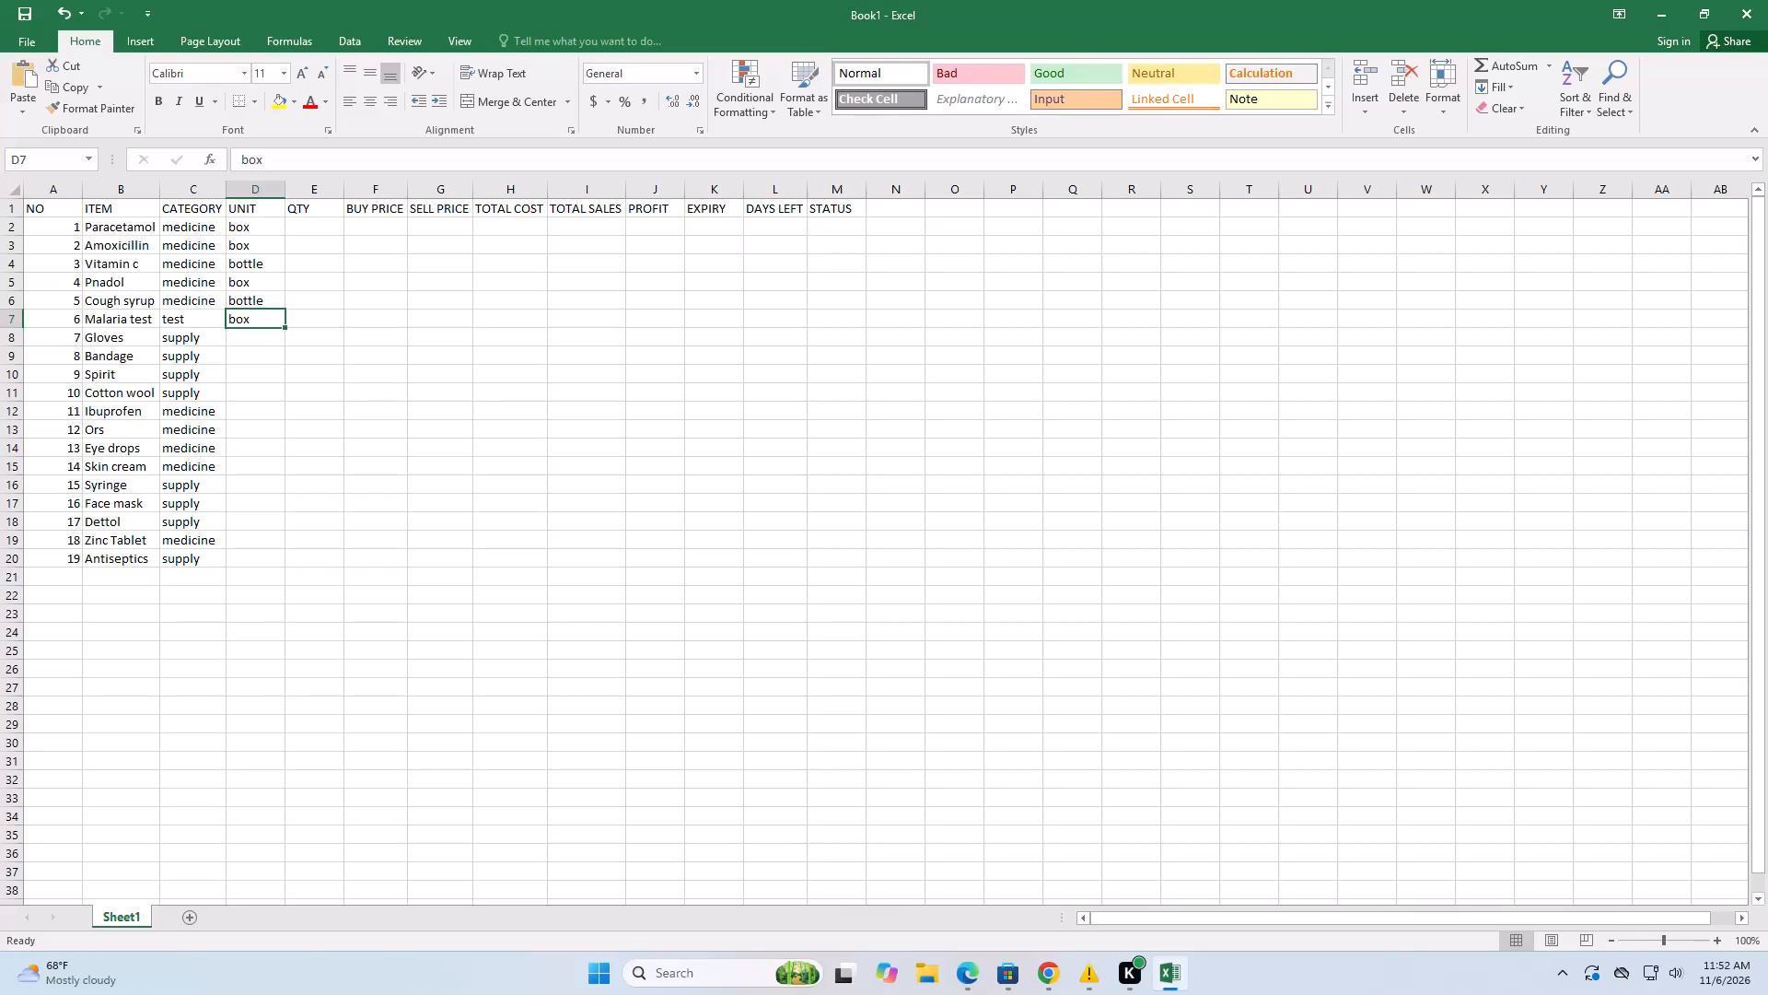
Replace the unit for Malaria test in cell D7 with pcs.
key("BackSpace")
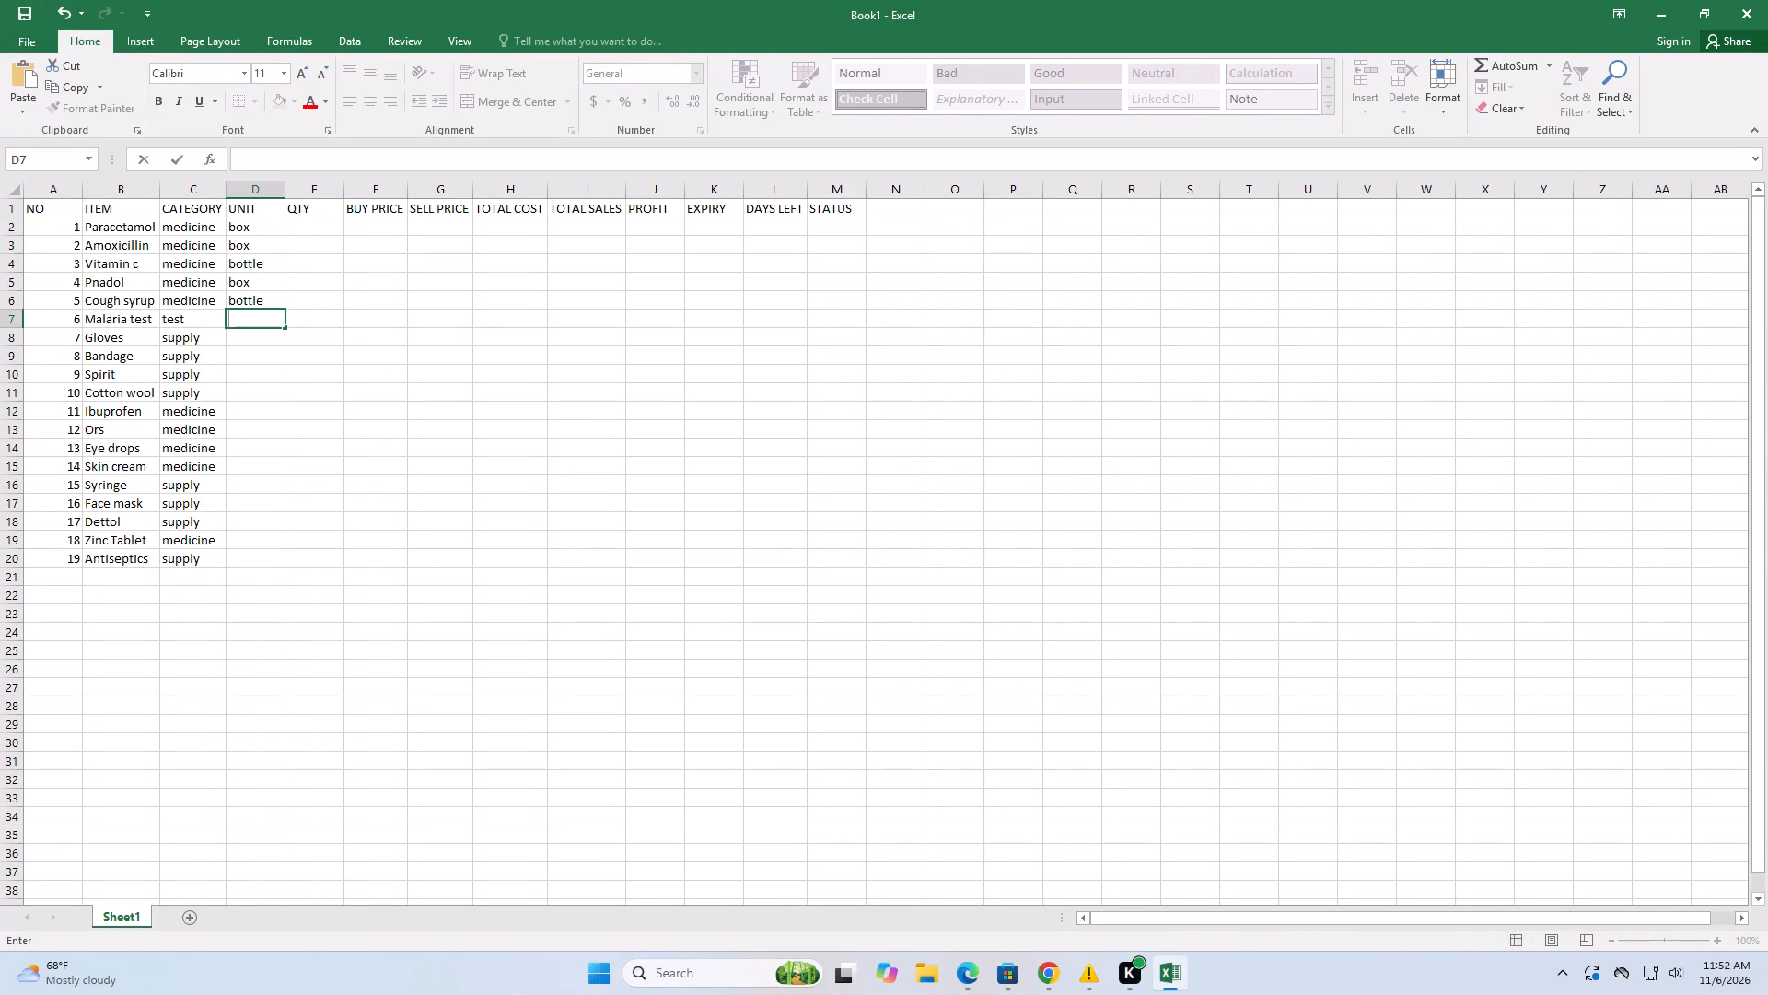
key("p")
type("cs")
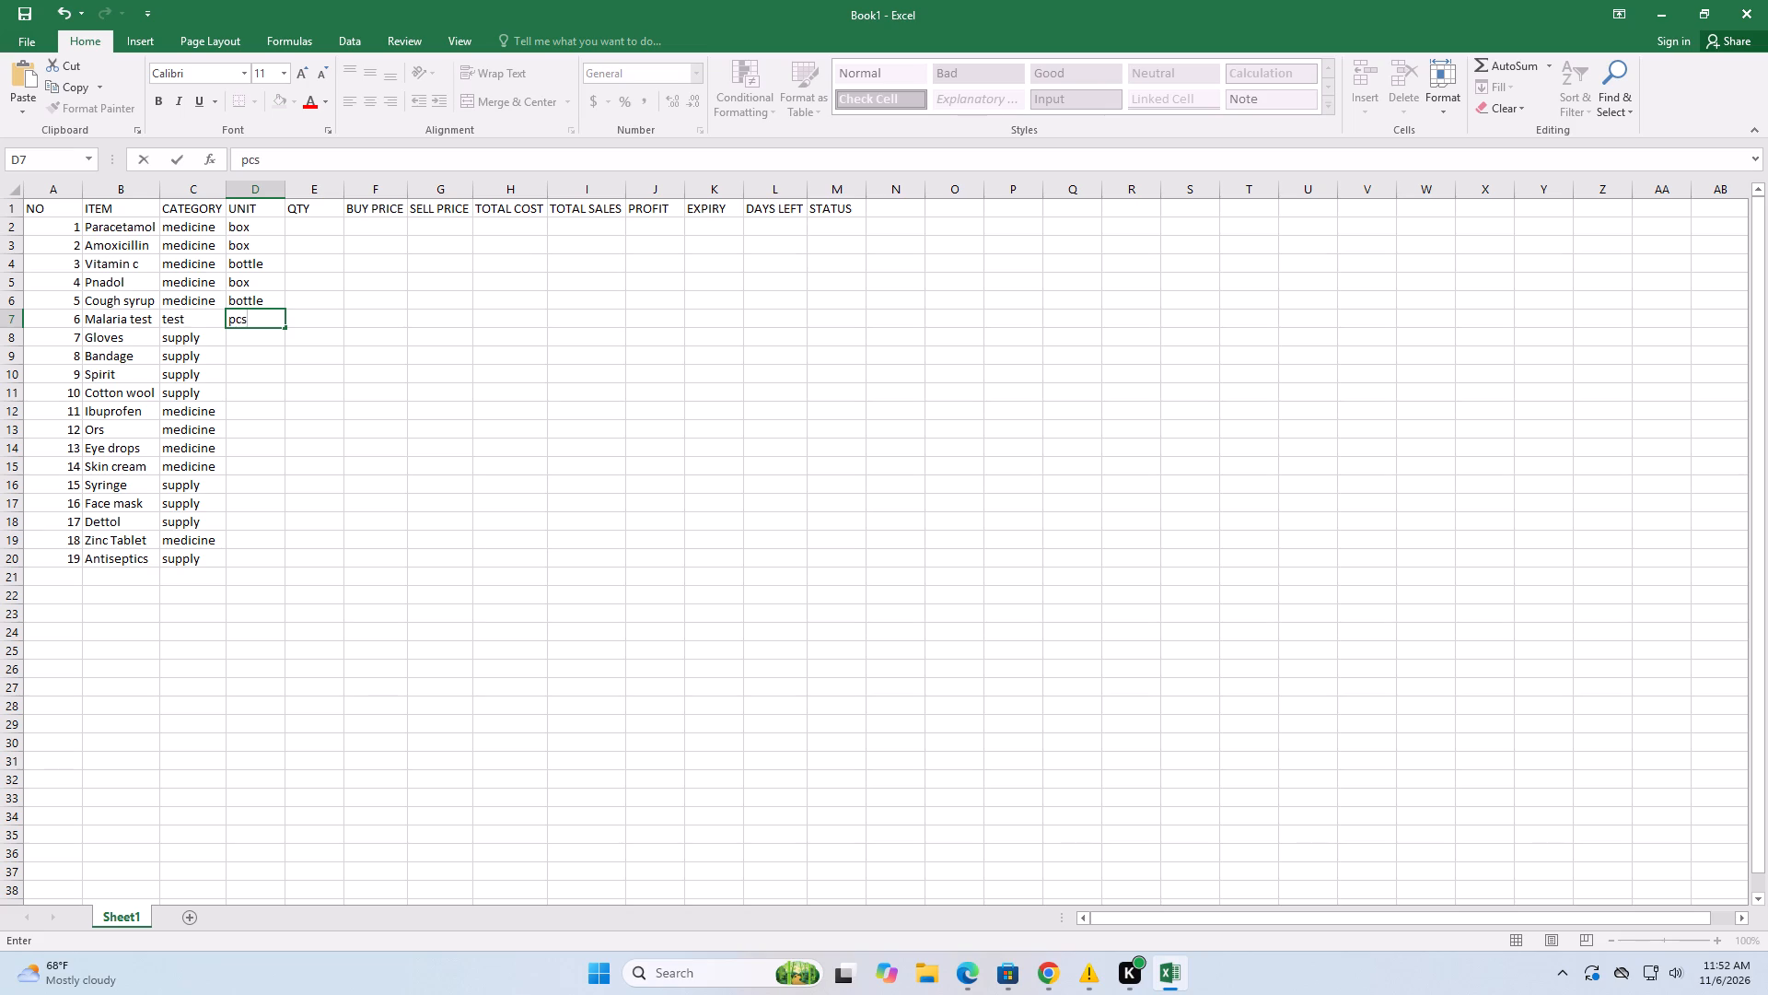
key("Down")
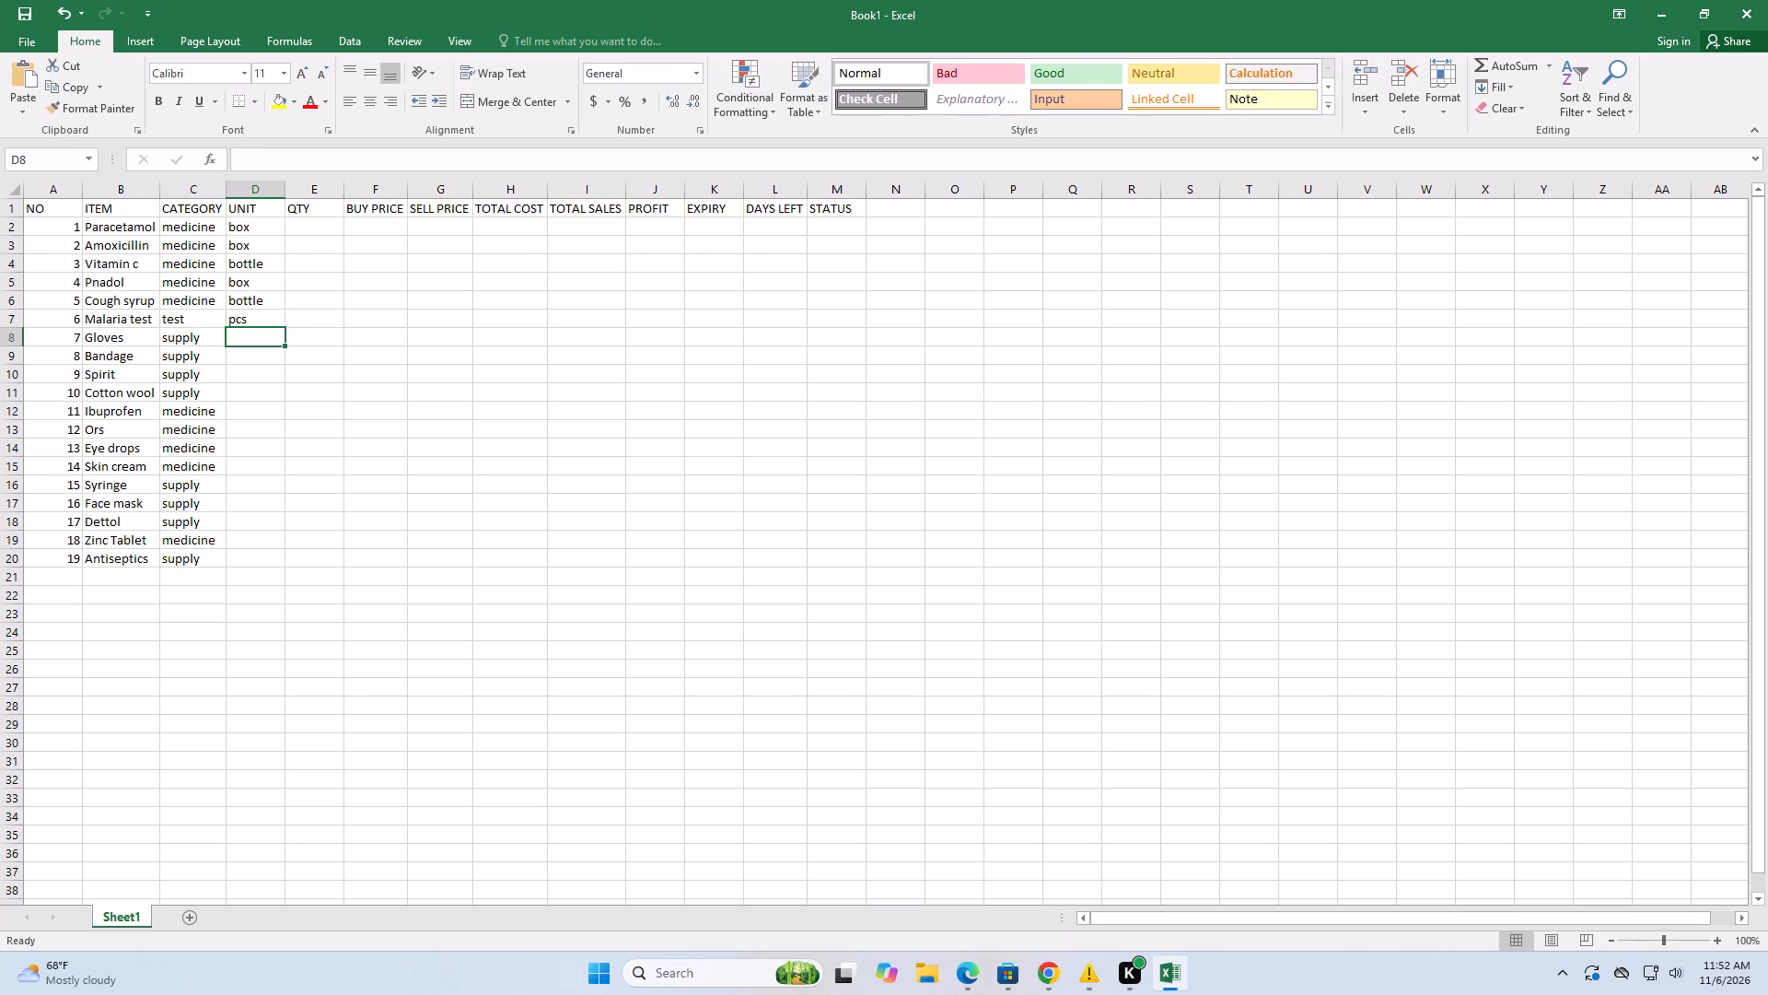
Enter the units box for Gloves in cell D8 and roll for Bandage in cell D9.
key("b")
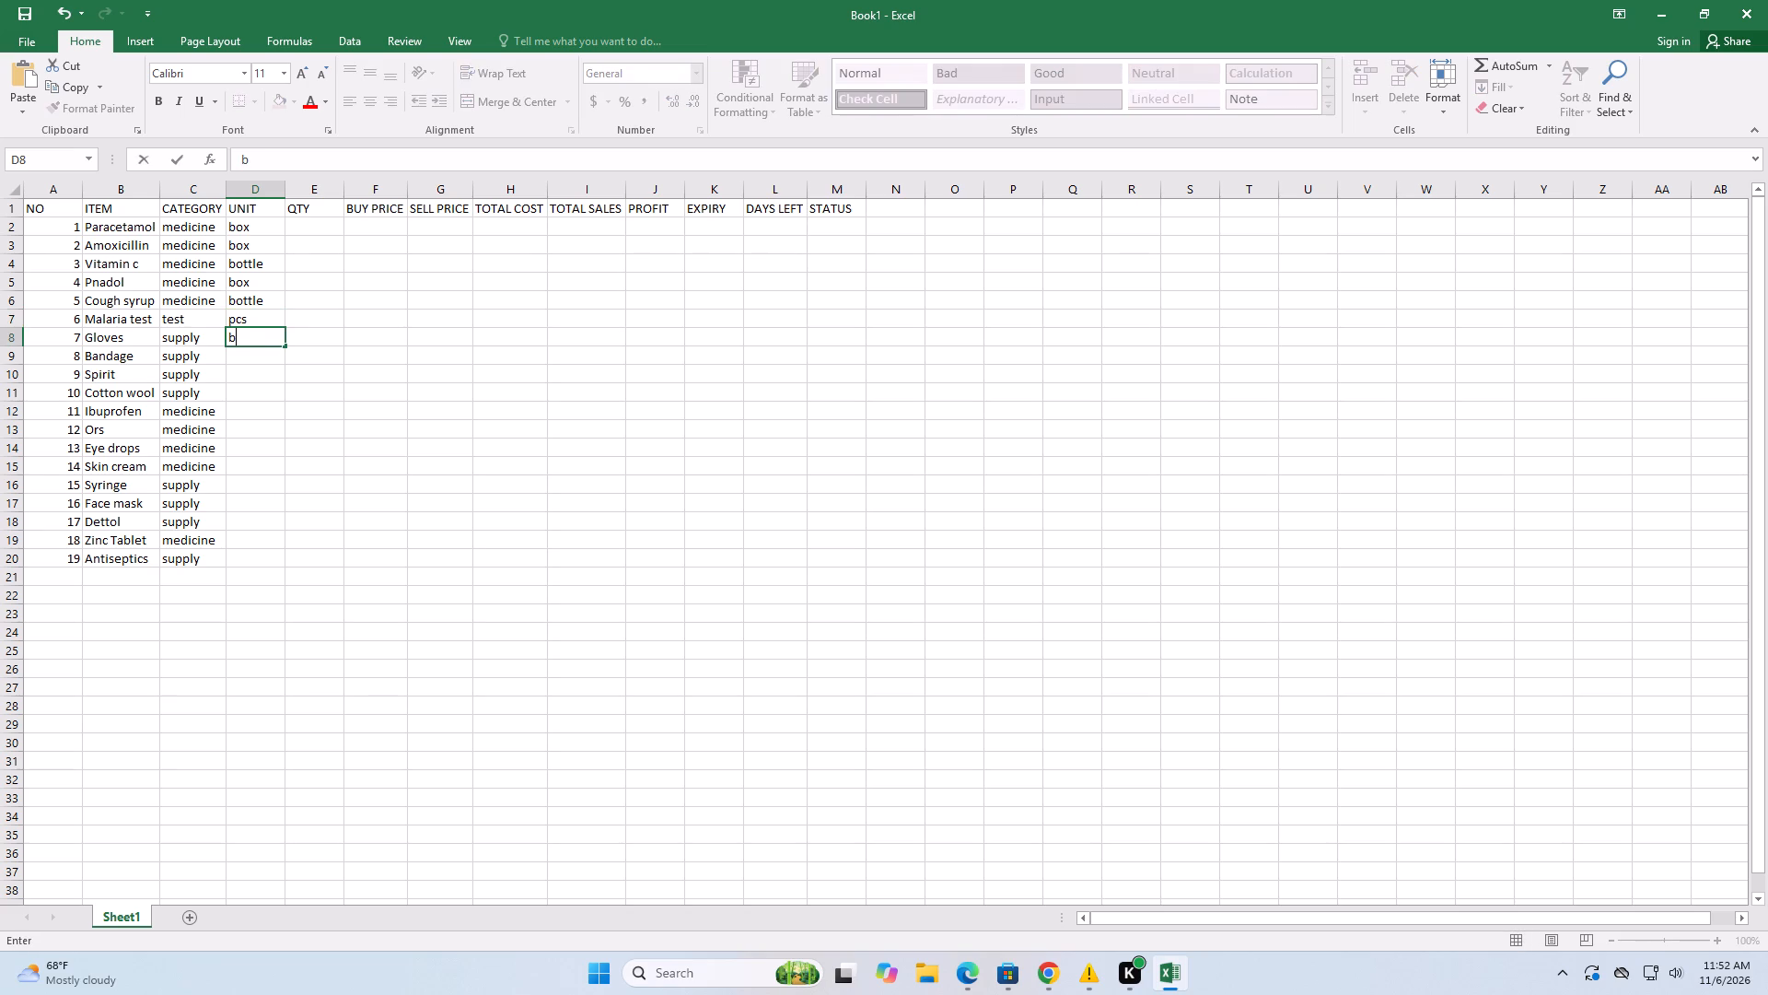
key("o")
key("x")
key("Down")
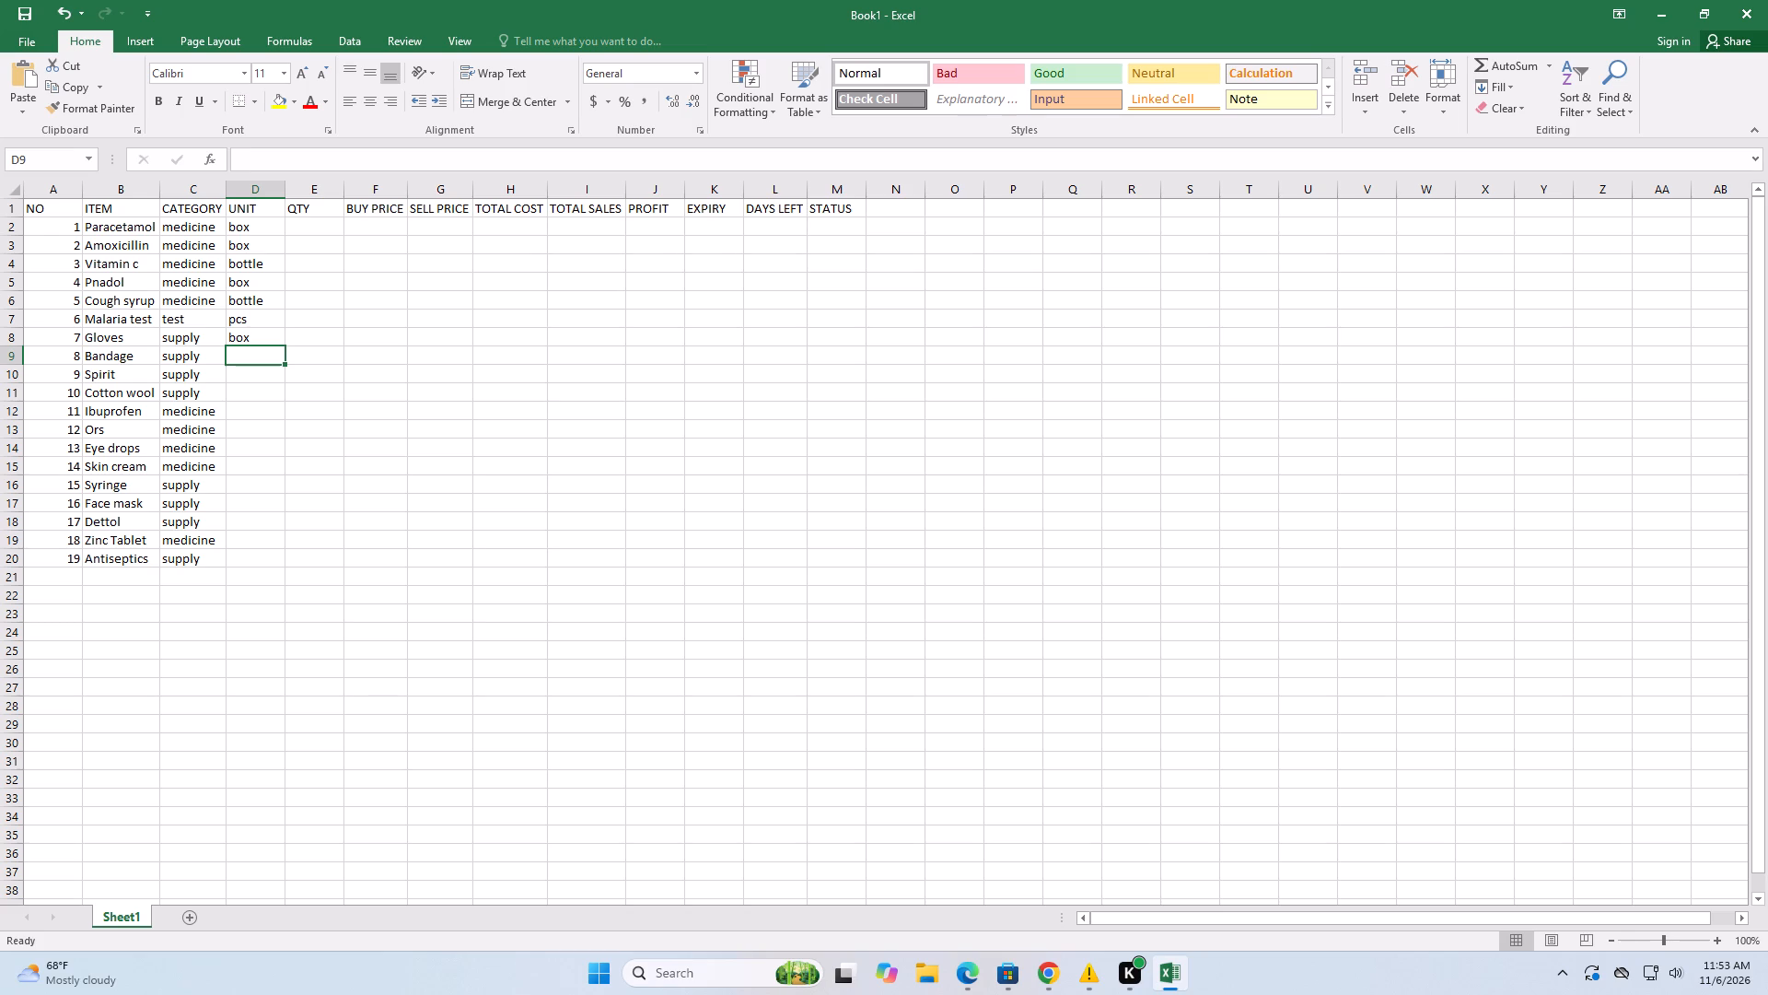
type("roll")
key("Down")
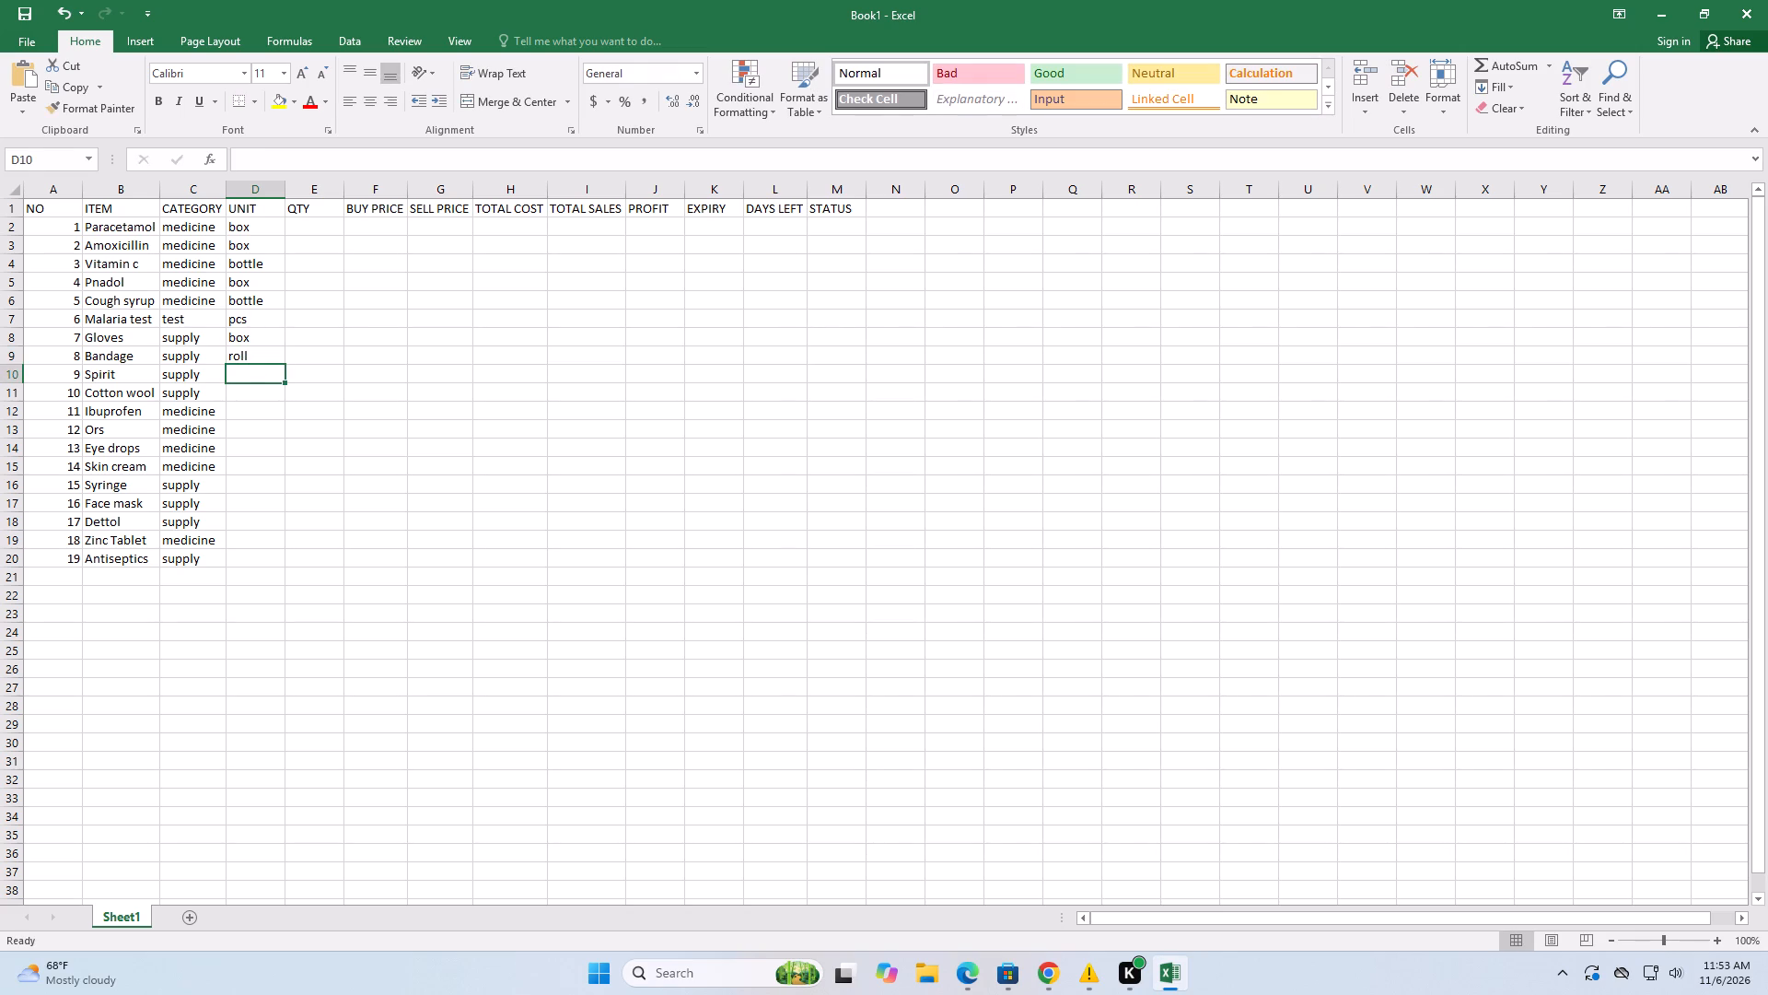
Enter the units bottle for Spirit in cell D10 and roll for Cotton wool in cell D11.
type("bott")
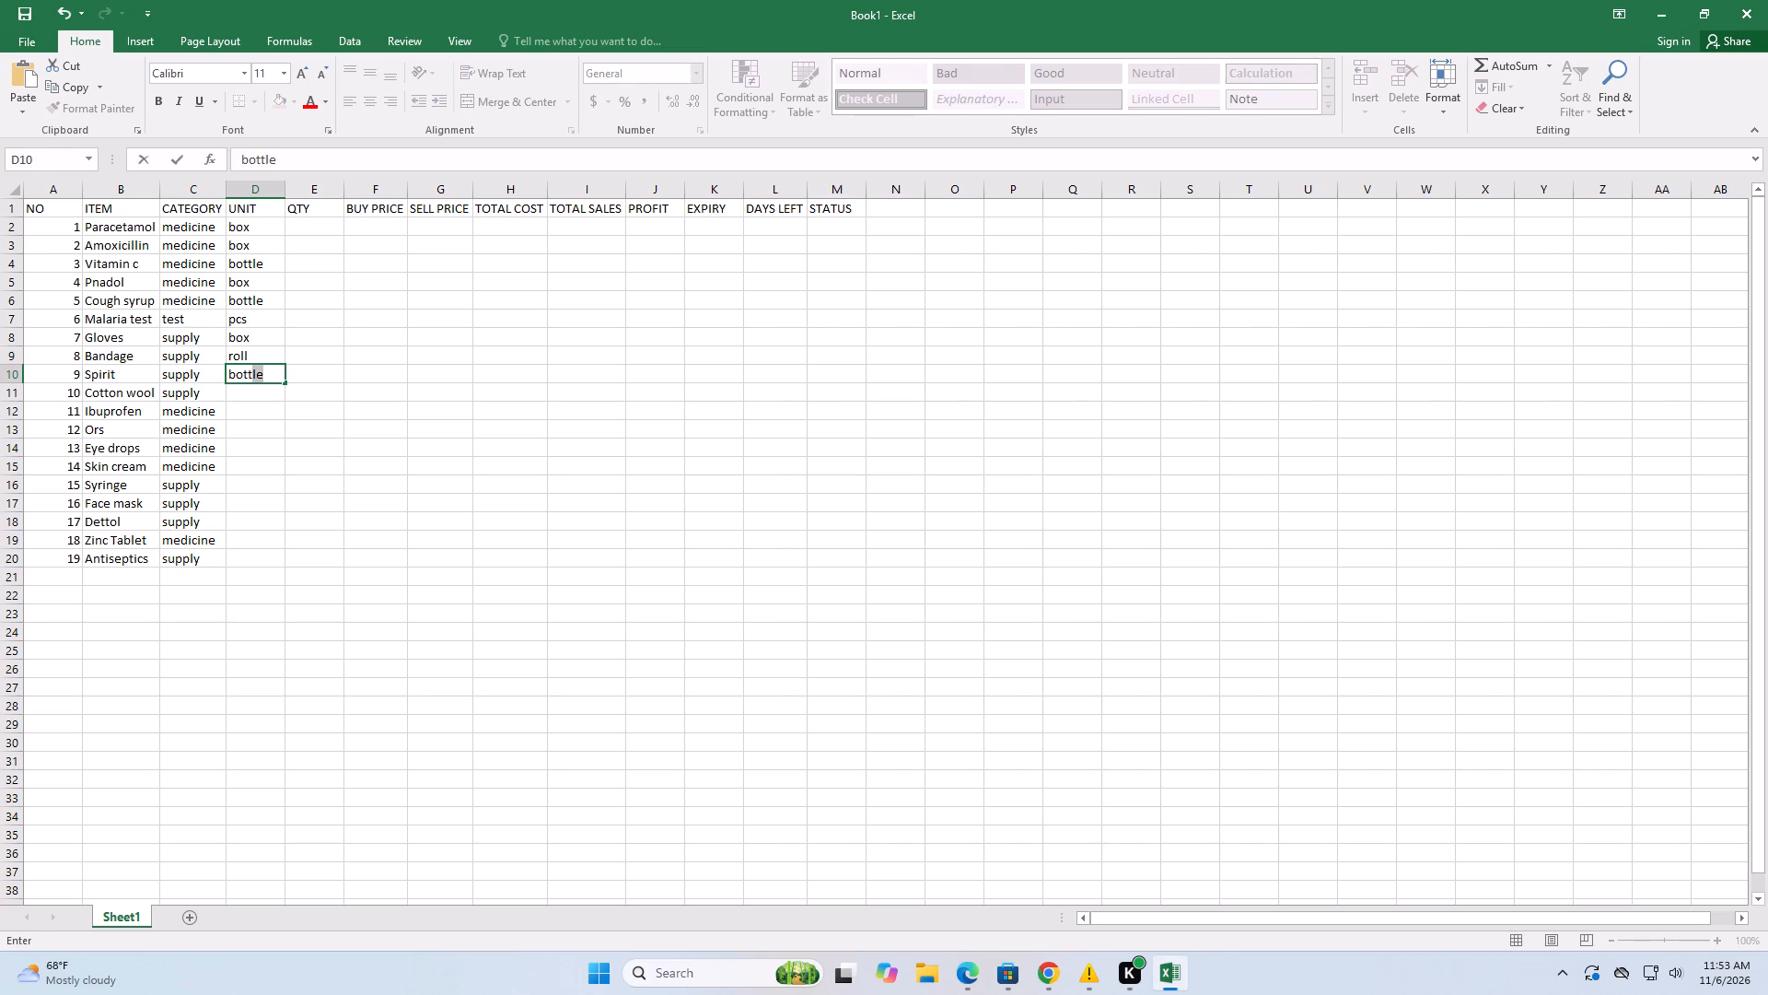
key("Down")
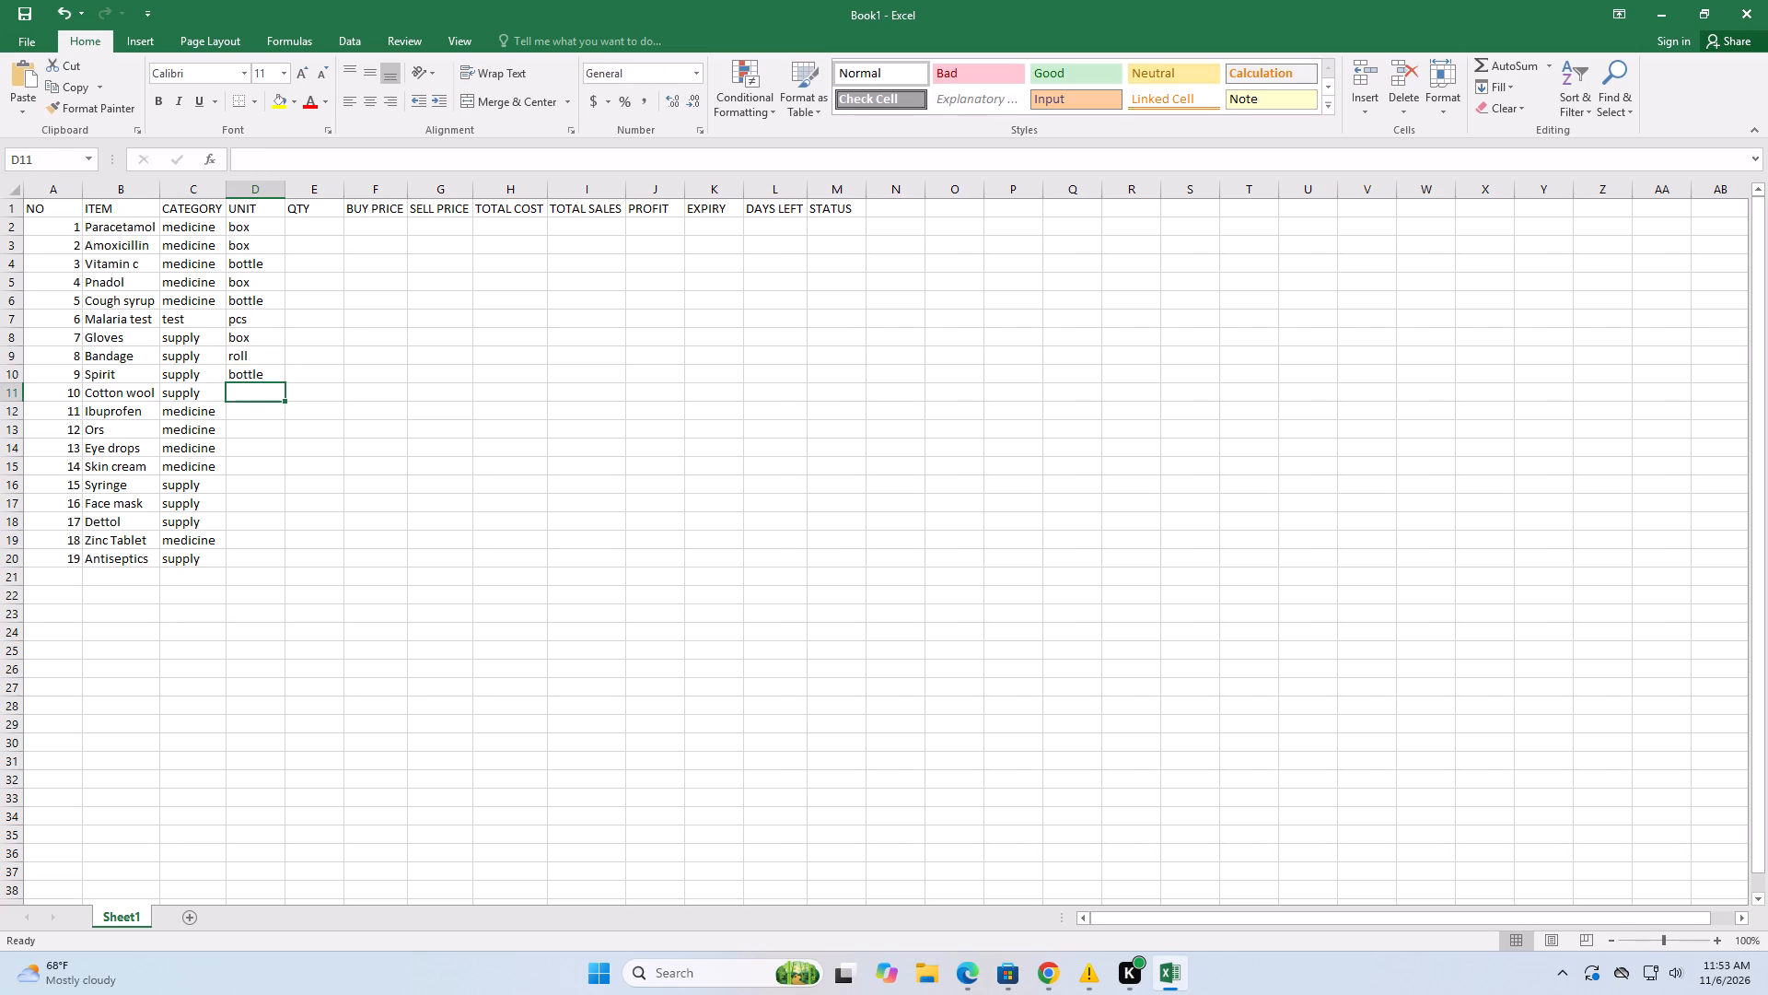
type("rol")
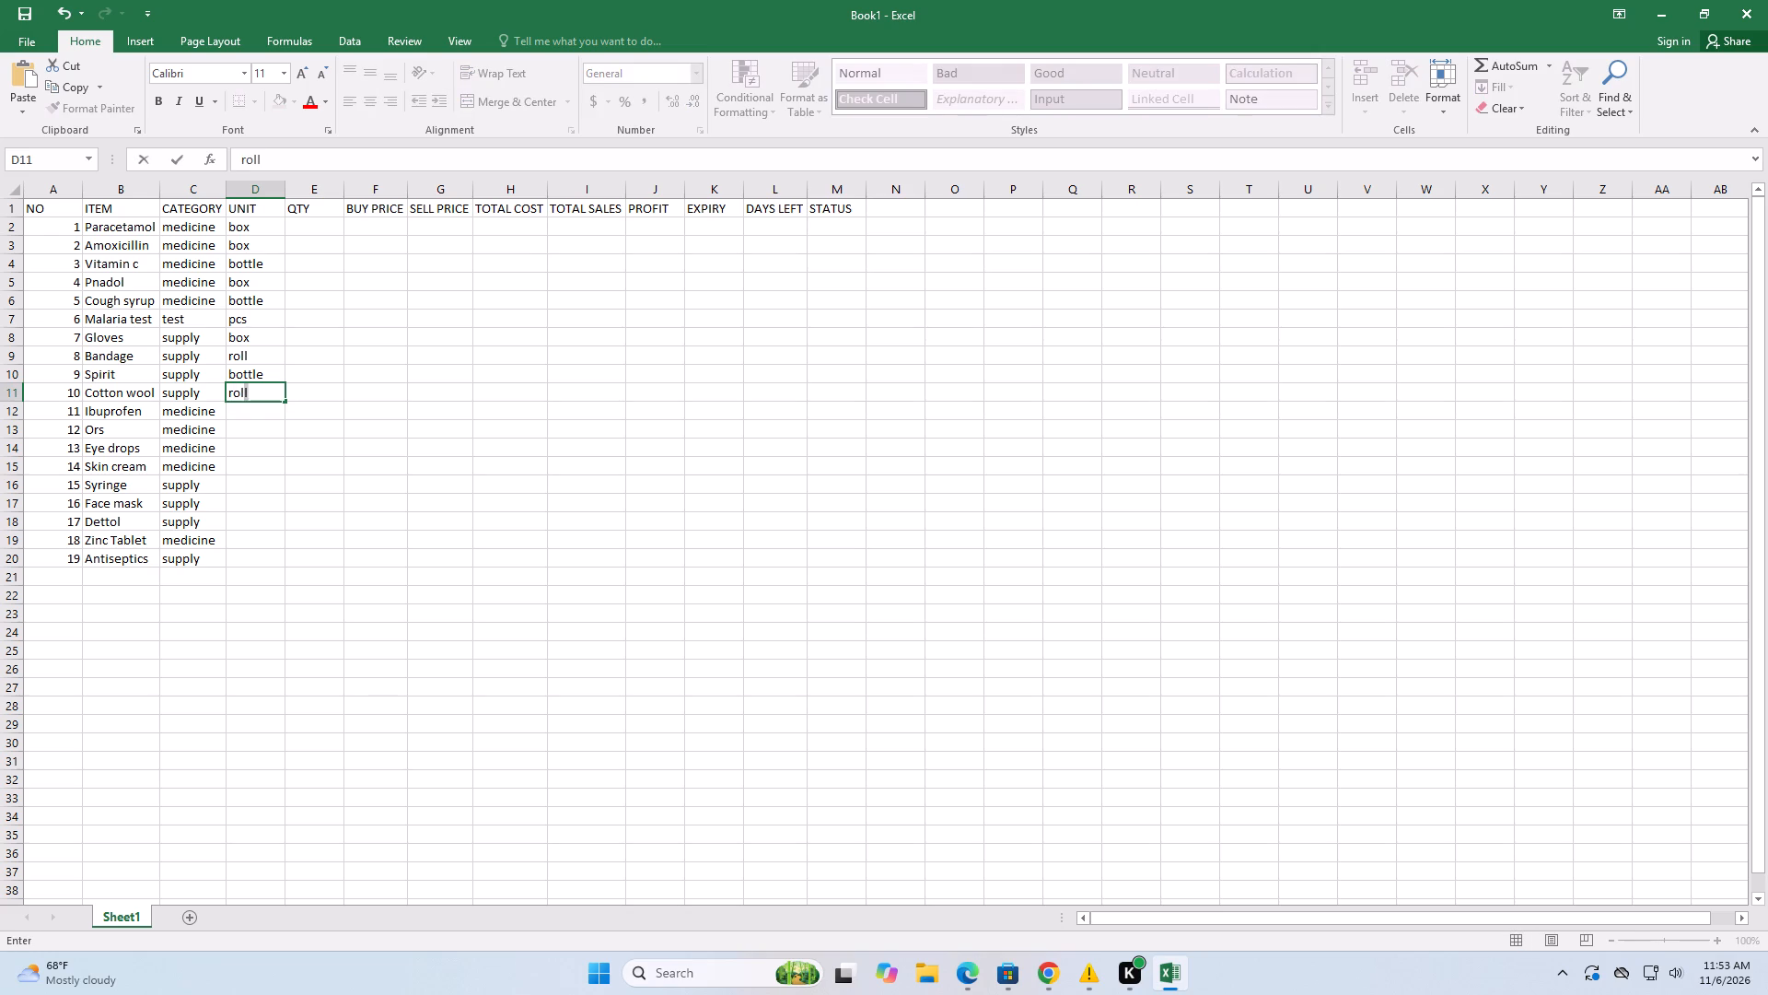
key("Down")
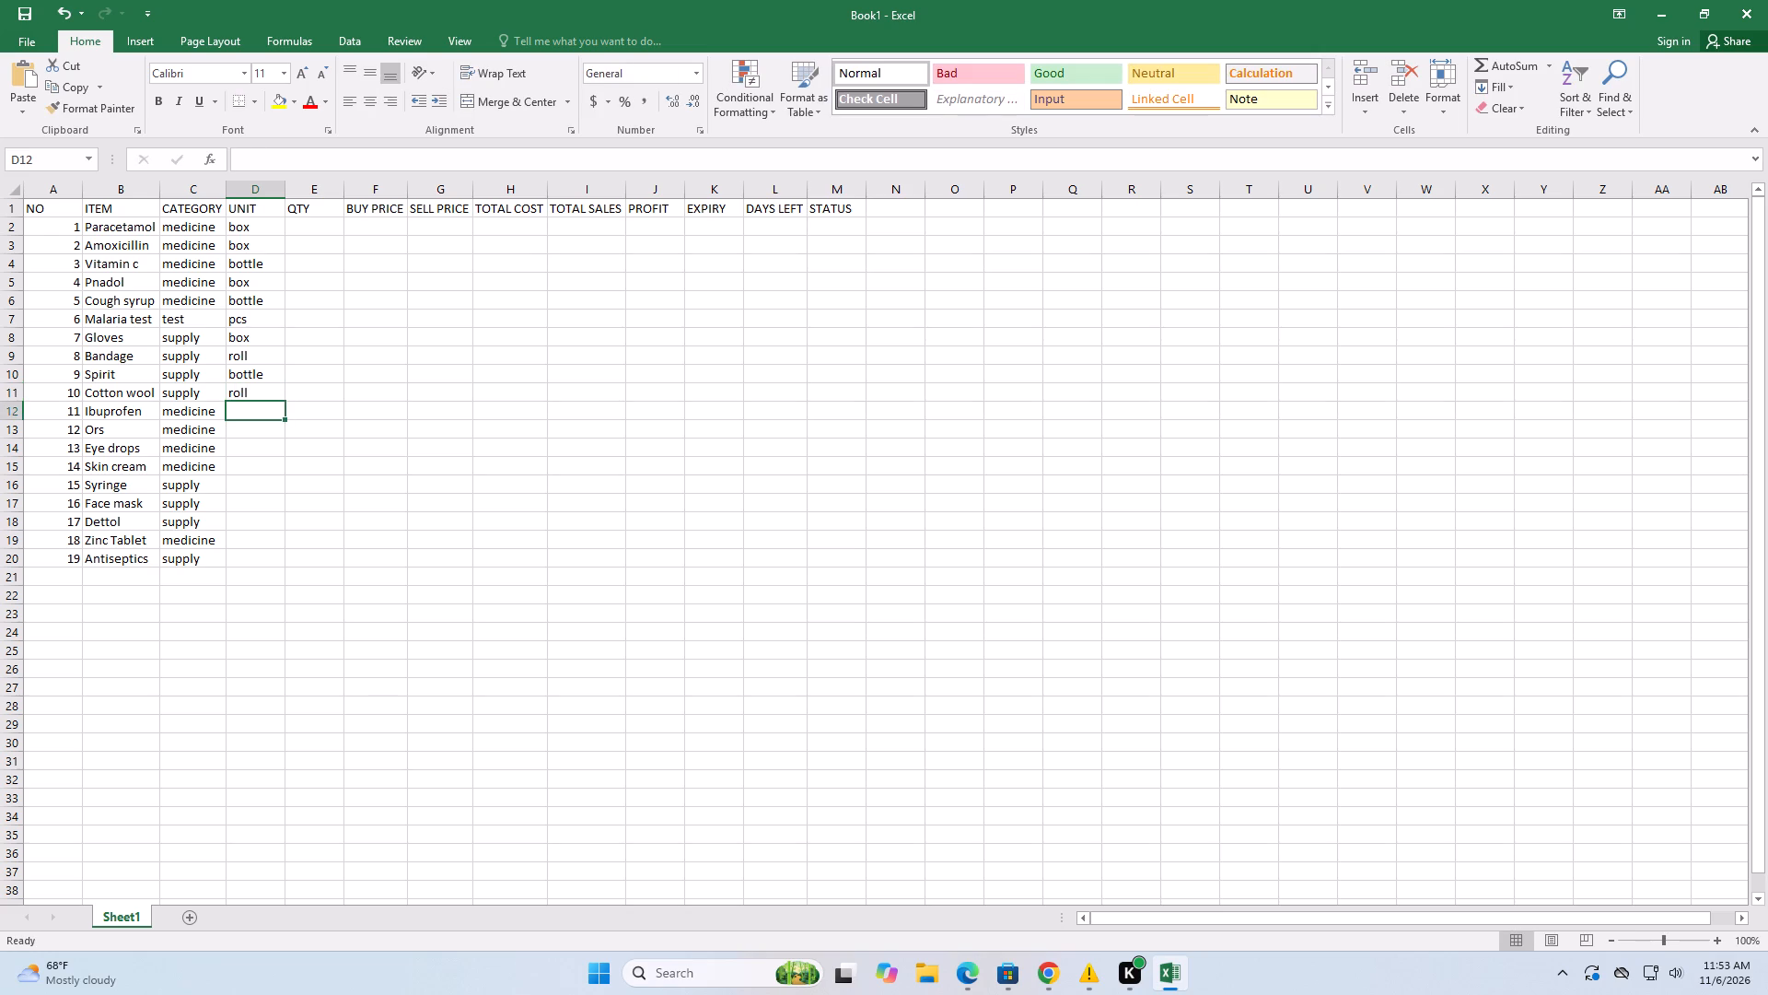
Enter the units box for Ibuprofen in cell D12 and pcs for Ors in cell D13.
type("bo")
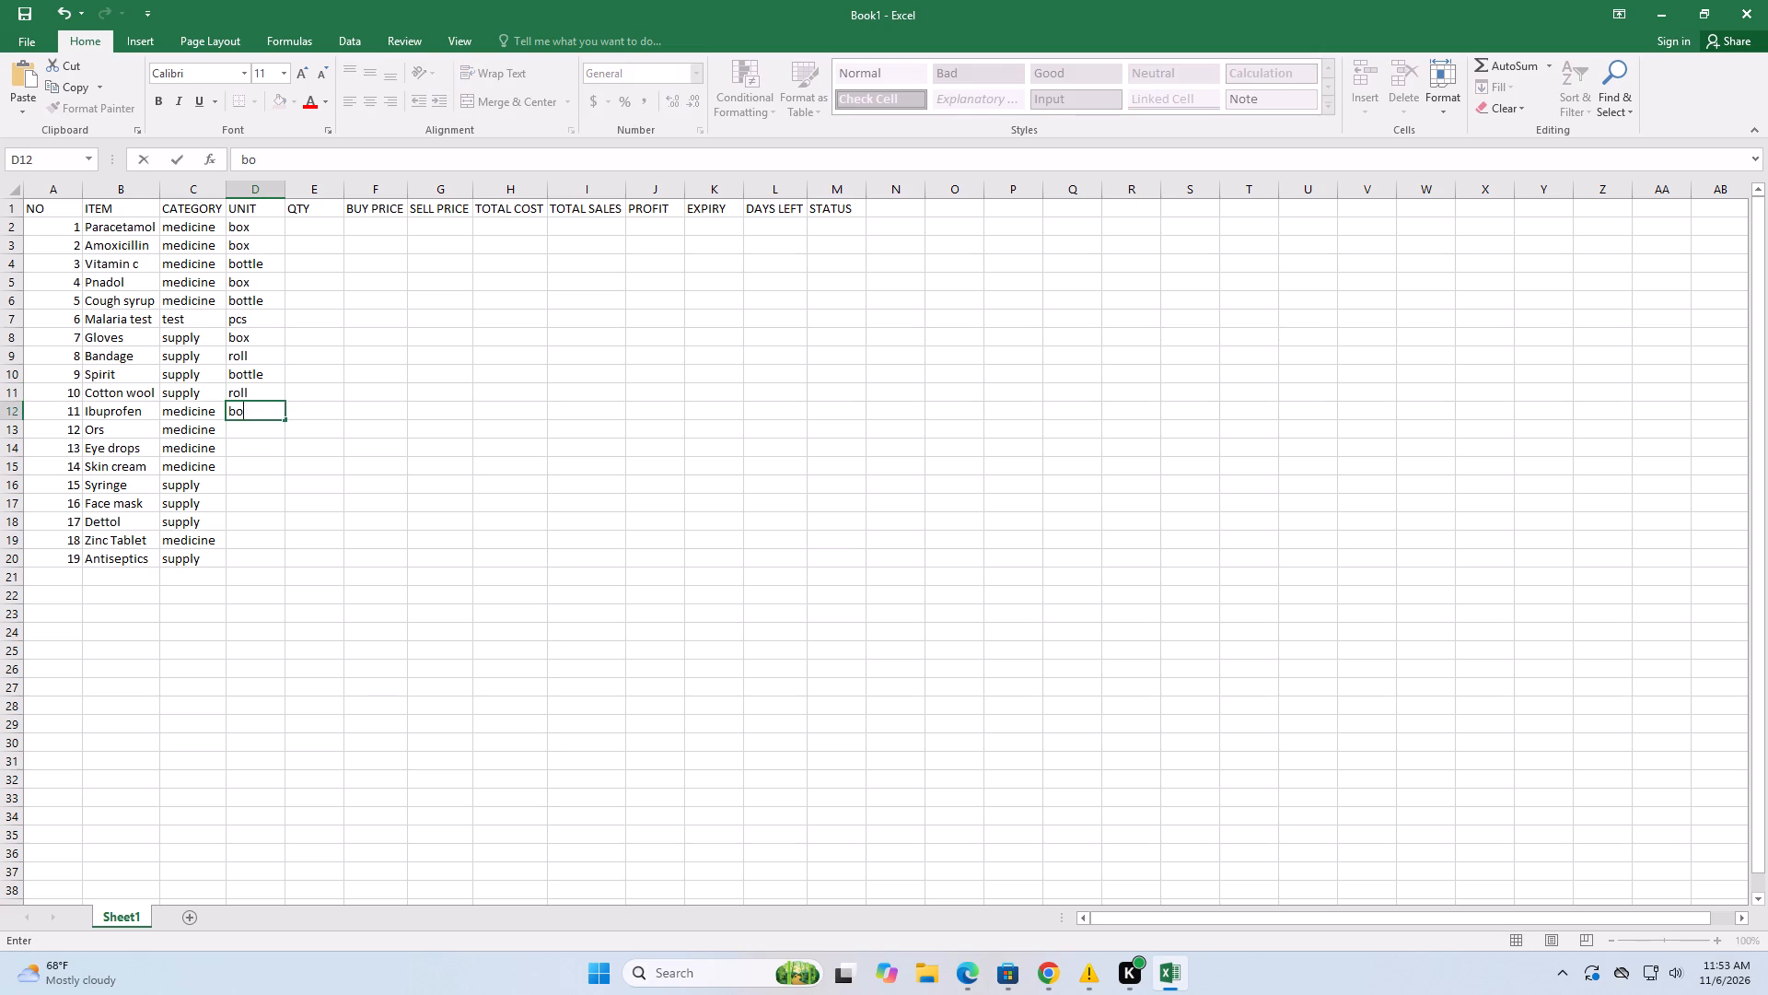
key("x")
key("Down")
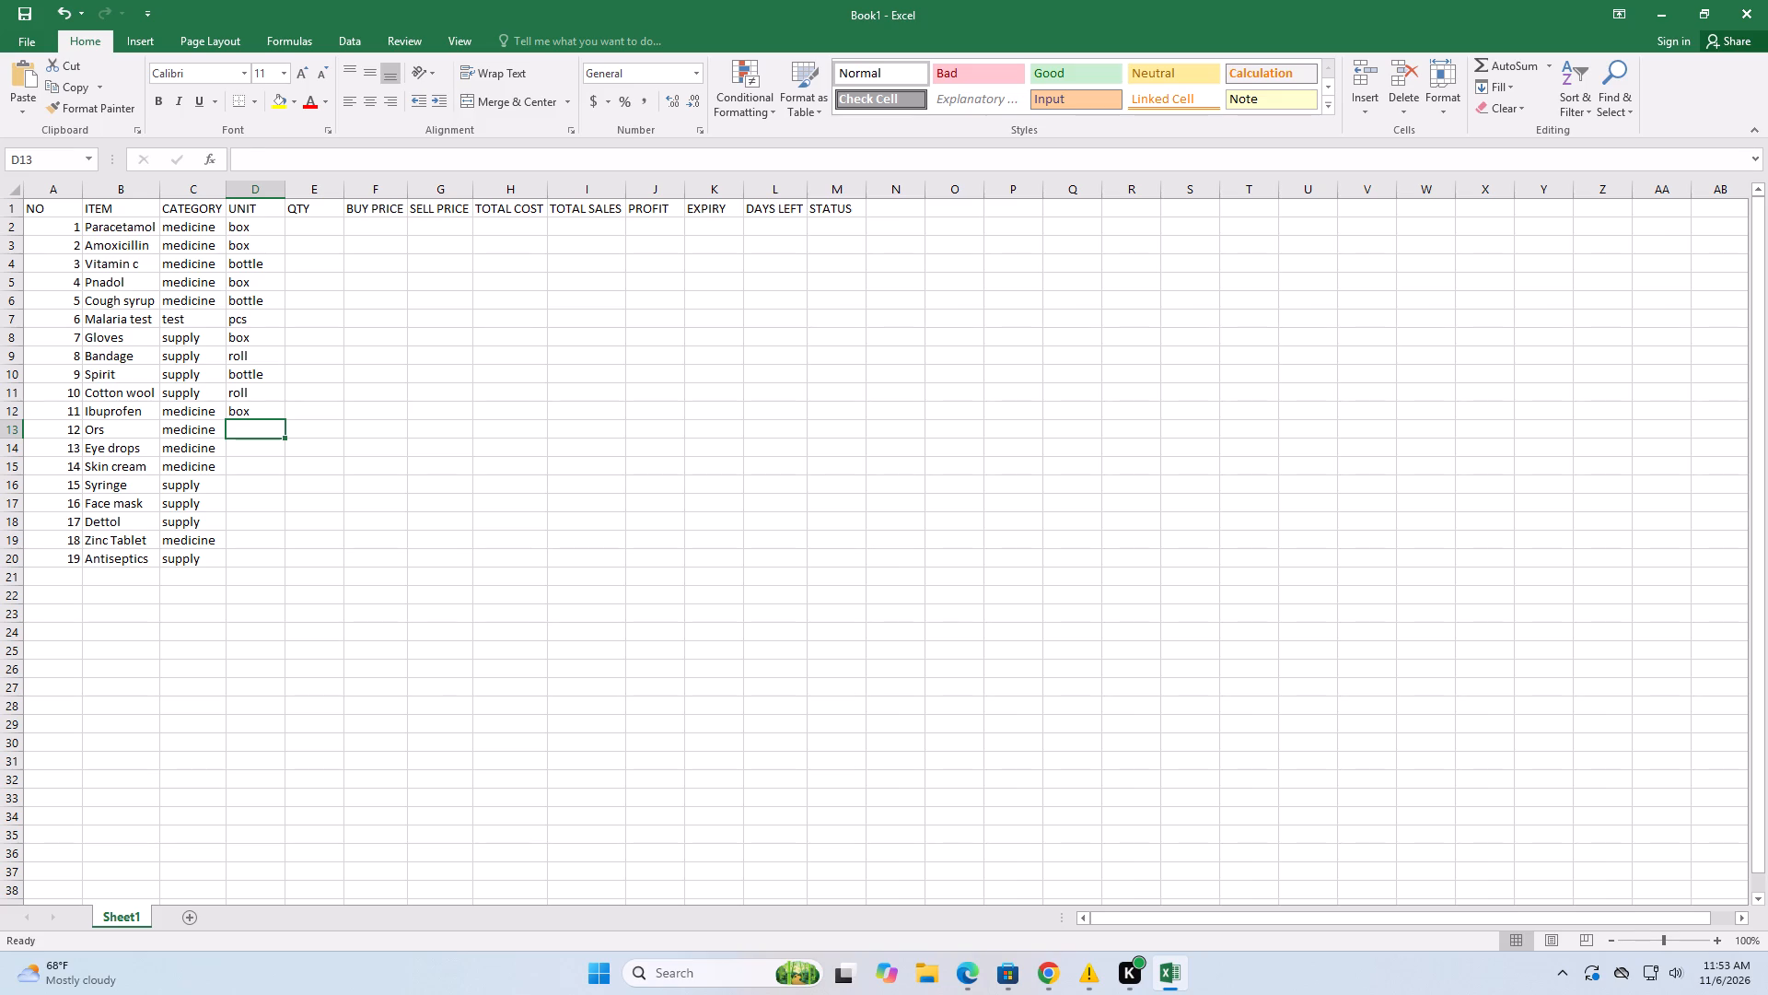
key("p")
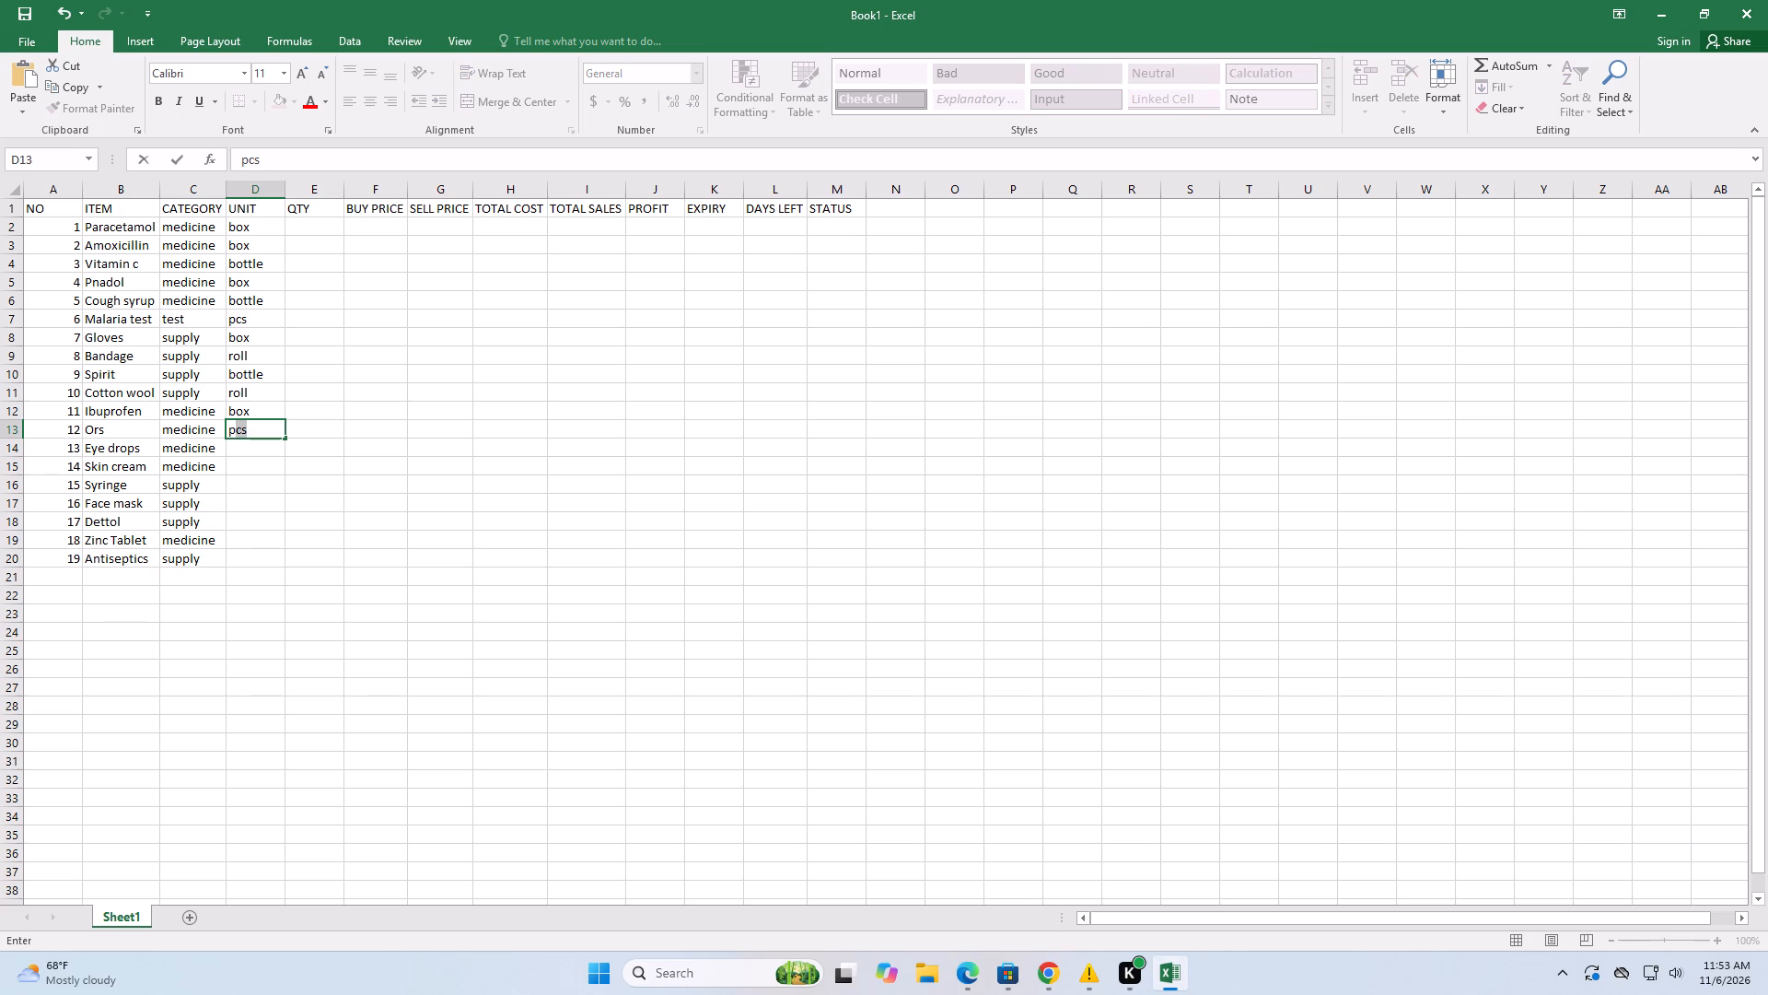
key("Down")
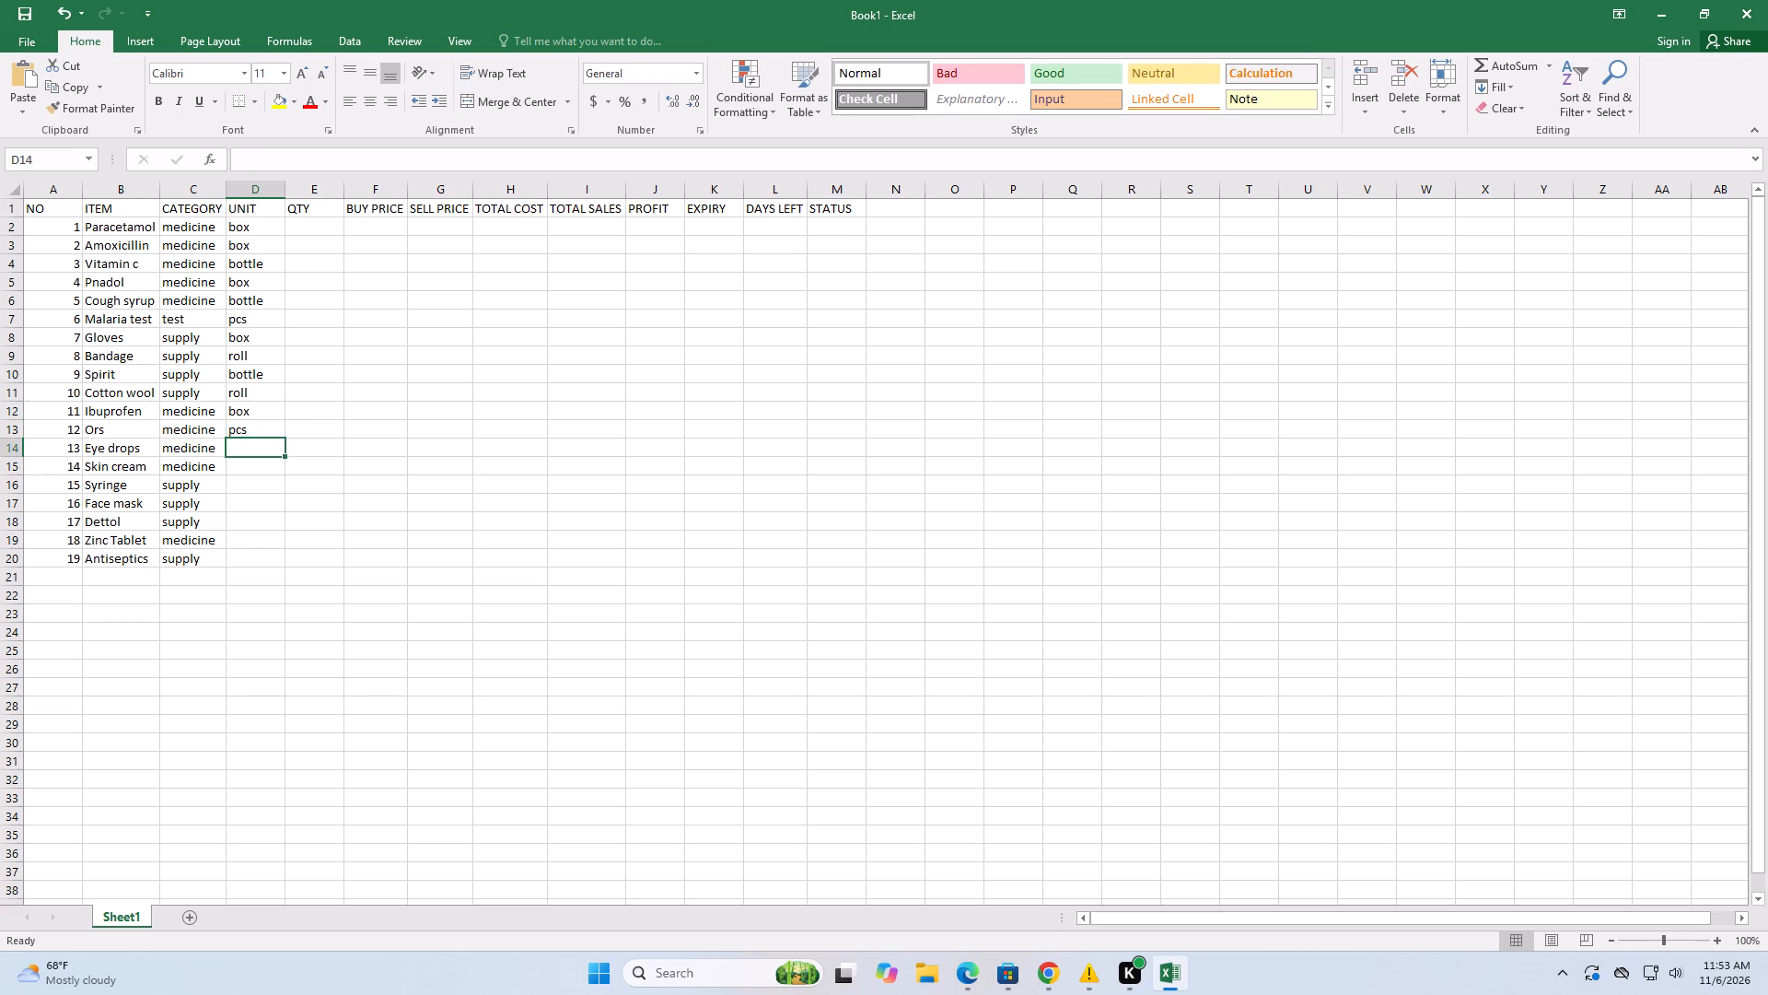
Enter the units bottle for Eye drops in cell D14 and tube for Skin cream in cell D15.
type("bot")
key("Down")
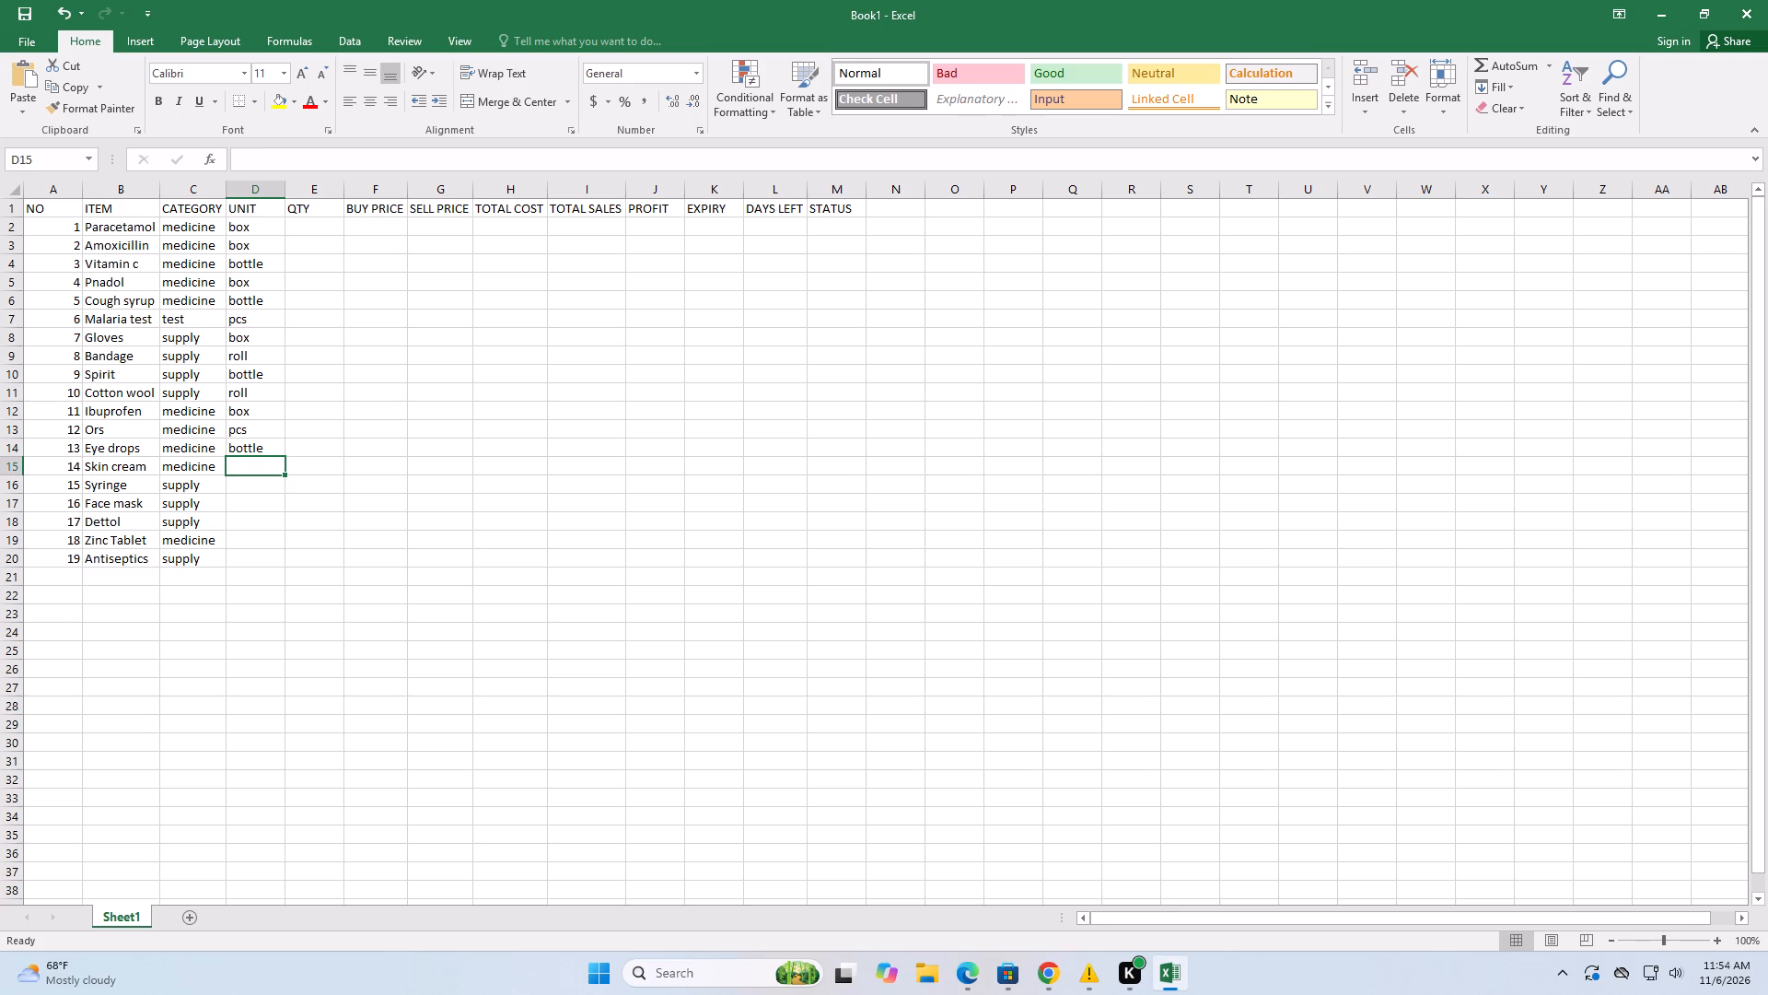
type("tub")
key("e")
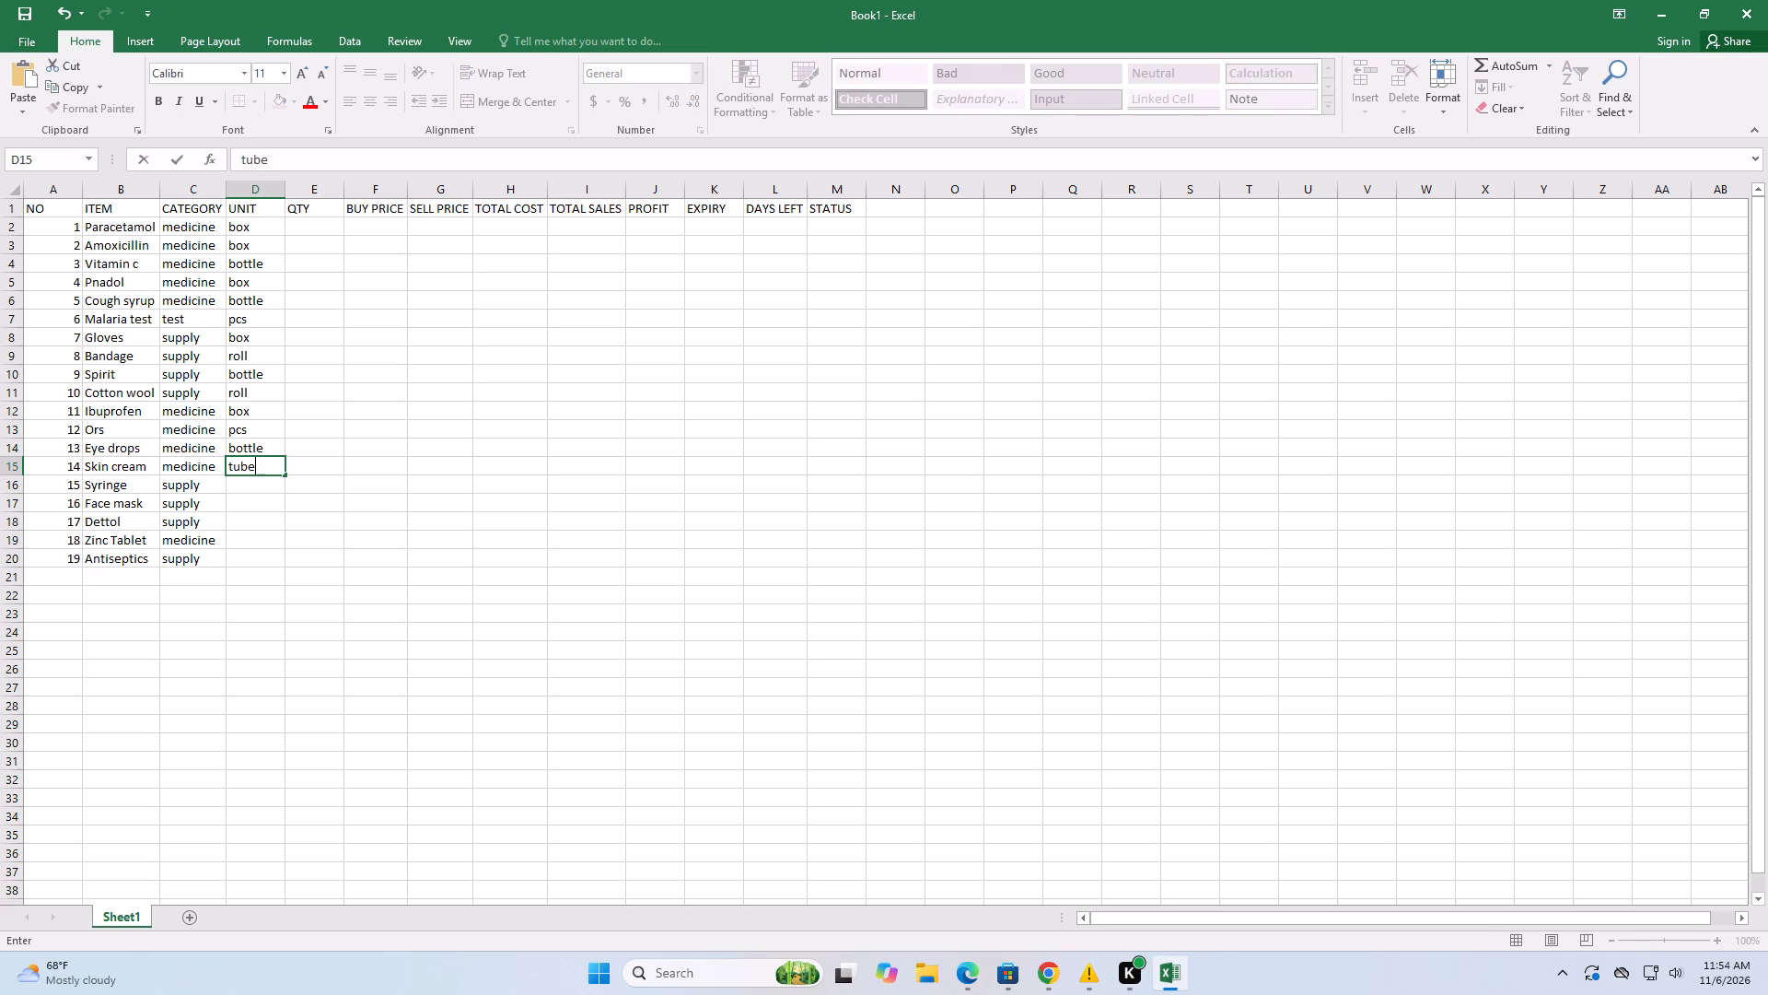
key("Down")
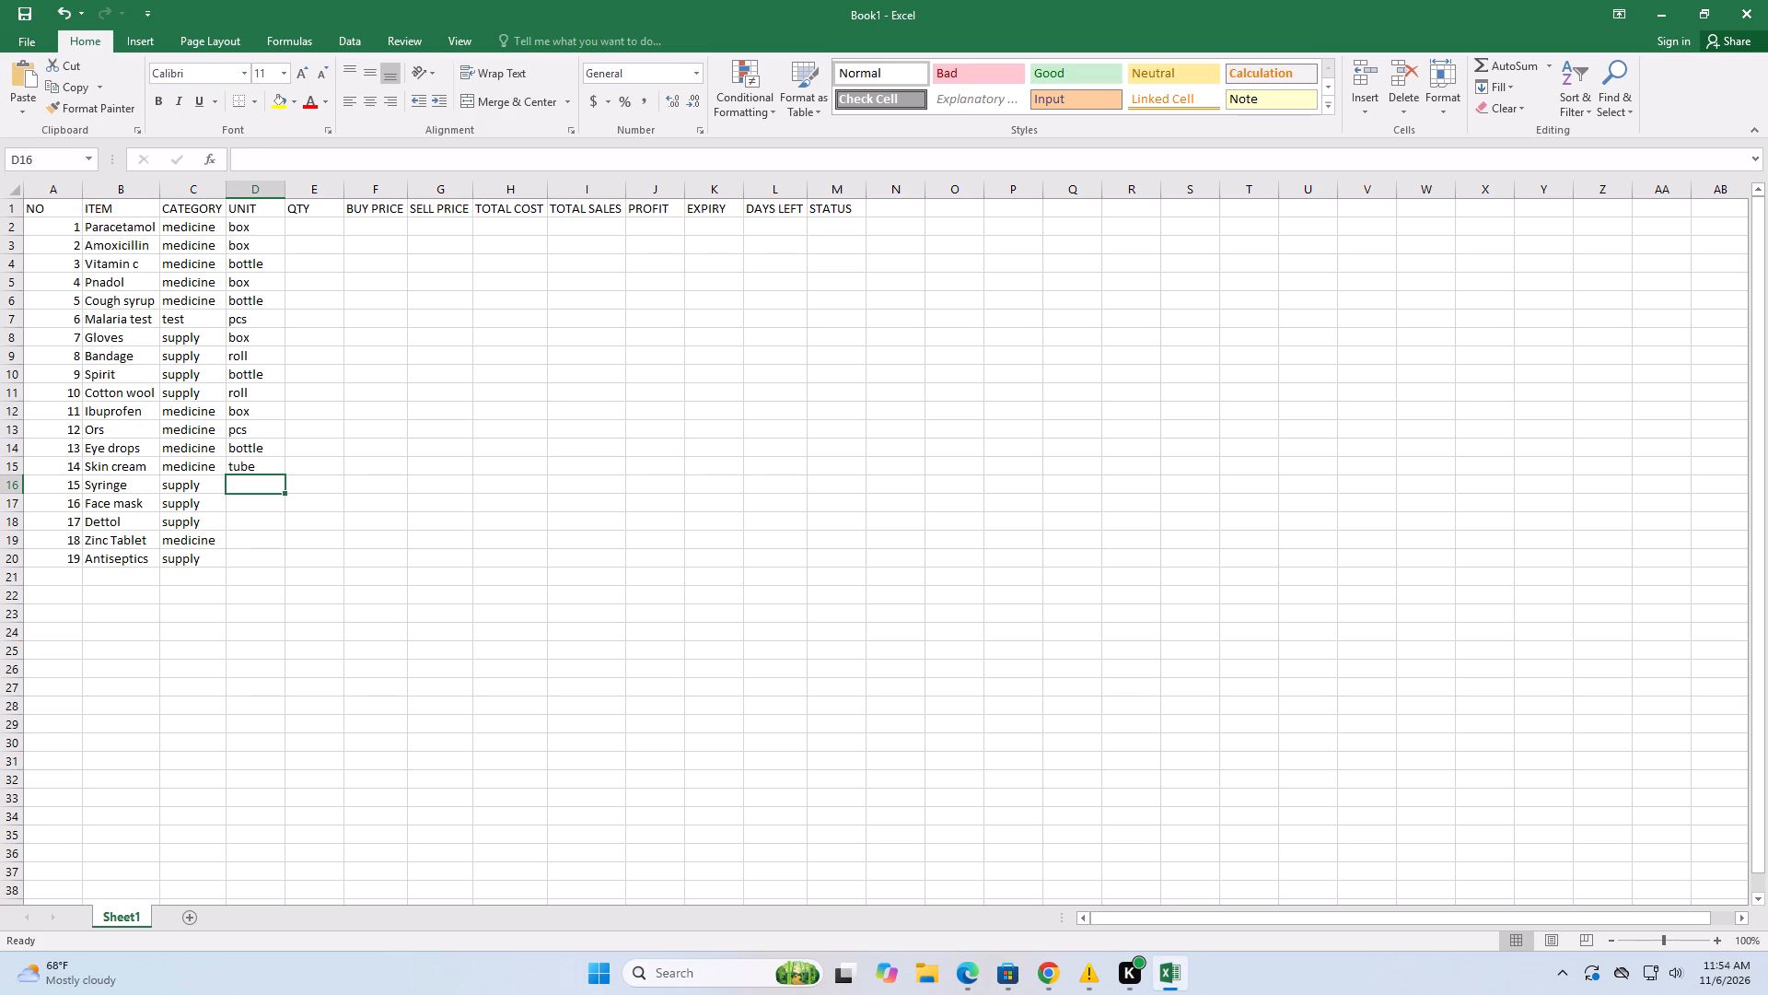
Enter the units pcs for Syringe in cell D16 and box for Face mask in cell D17.
key("p")
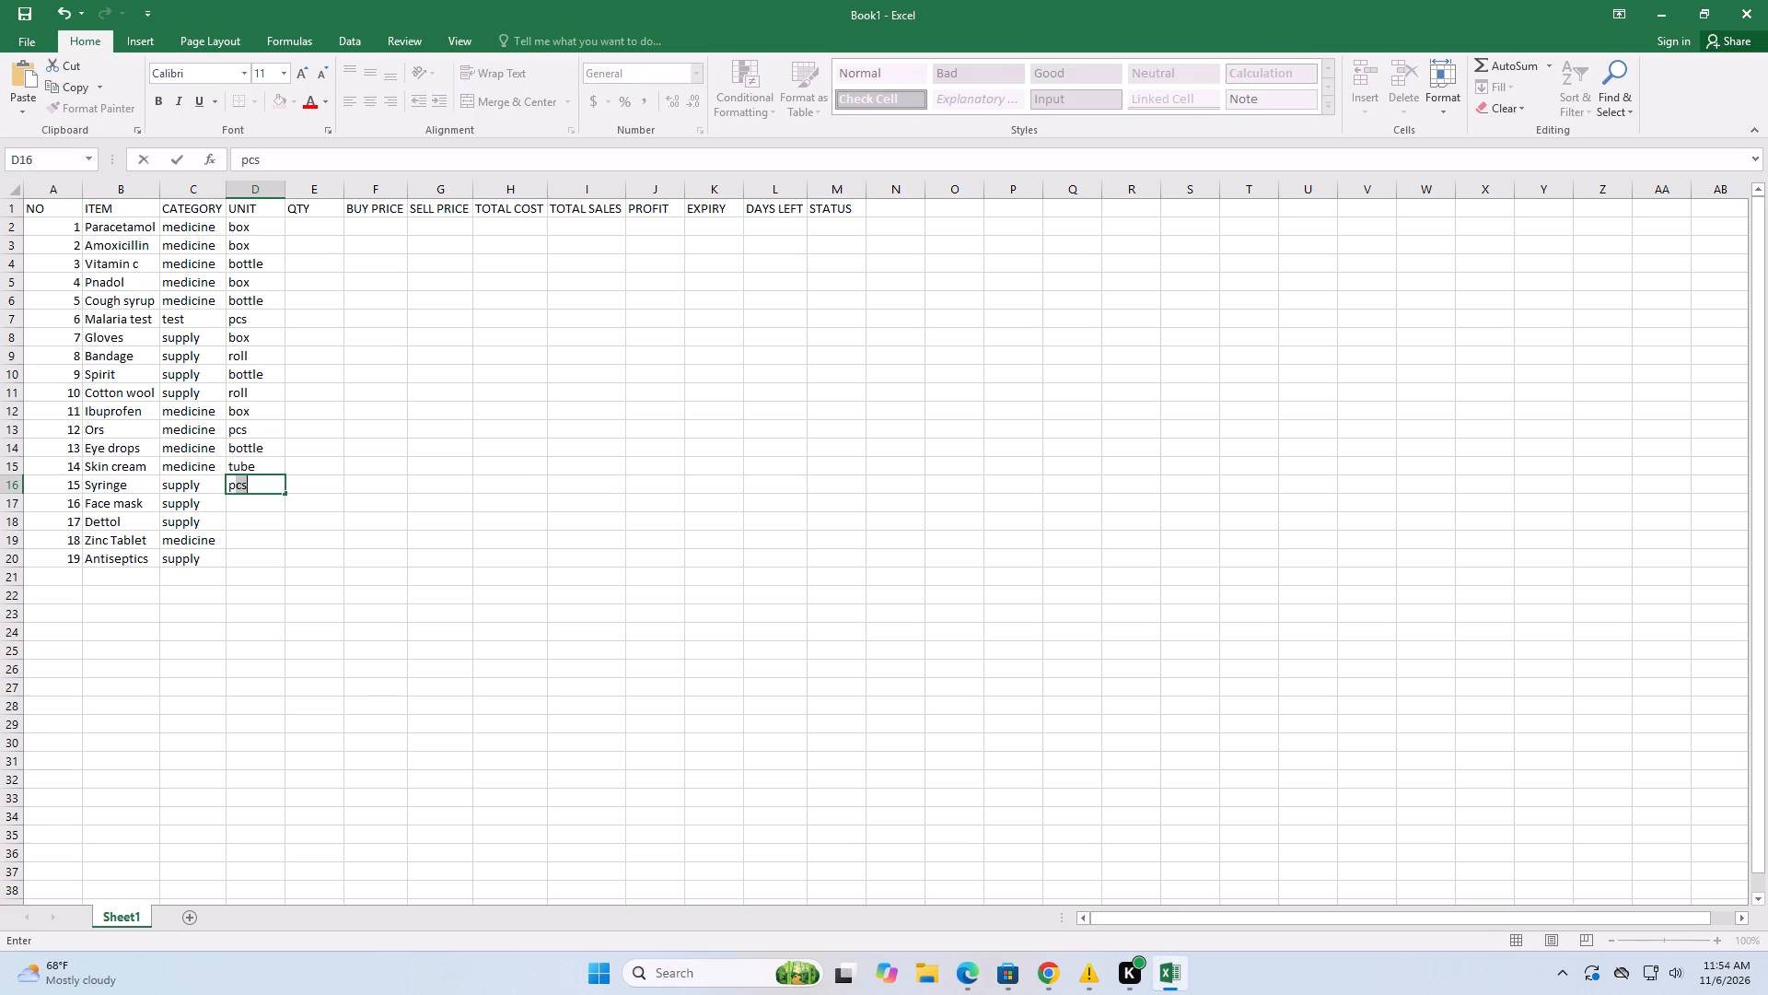
key("Down")
type("bolx")
key("Down")
key("Up")
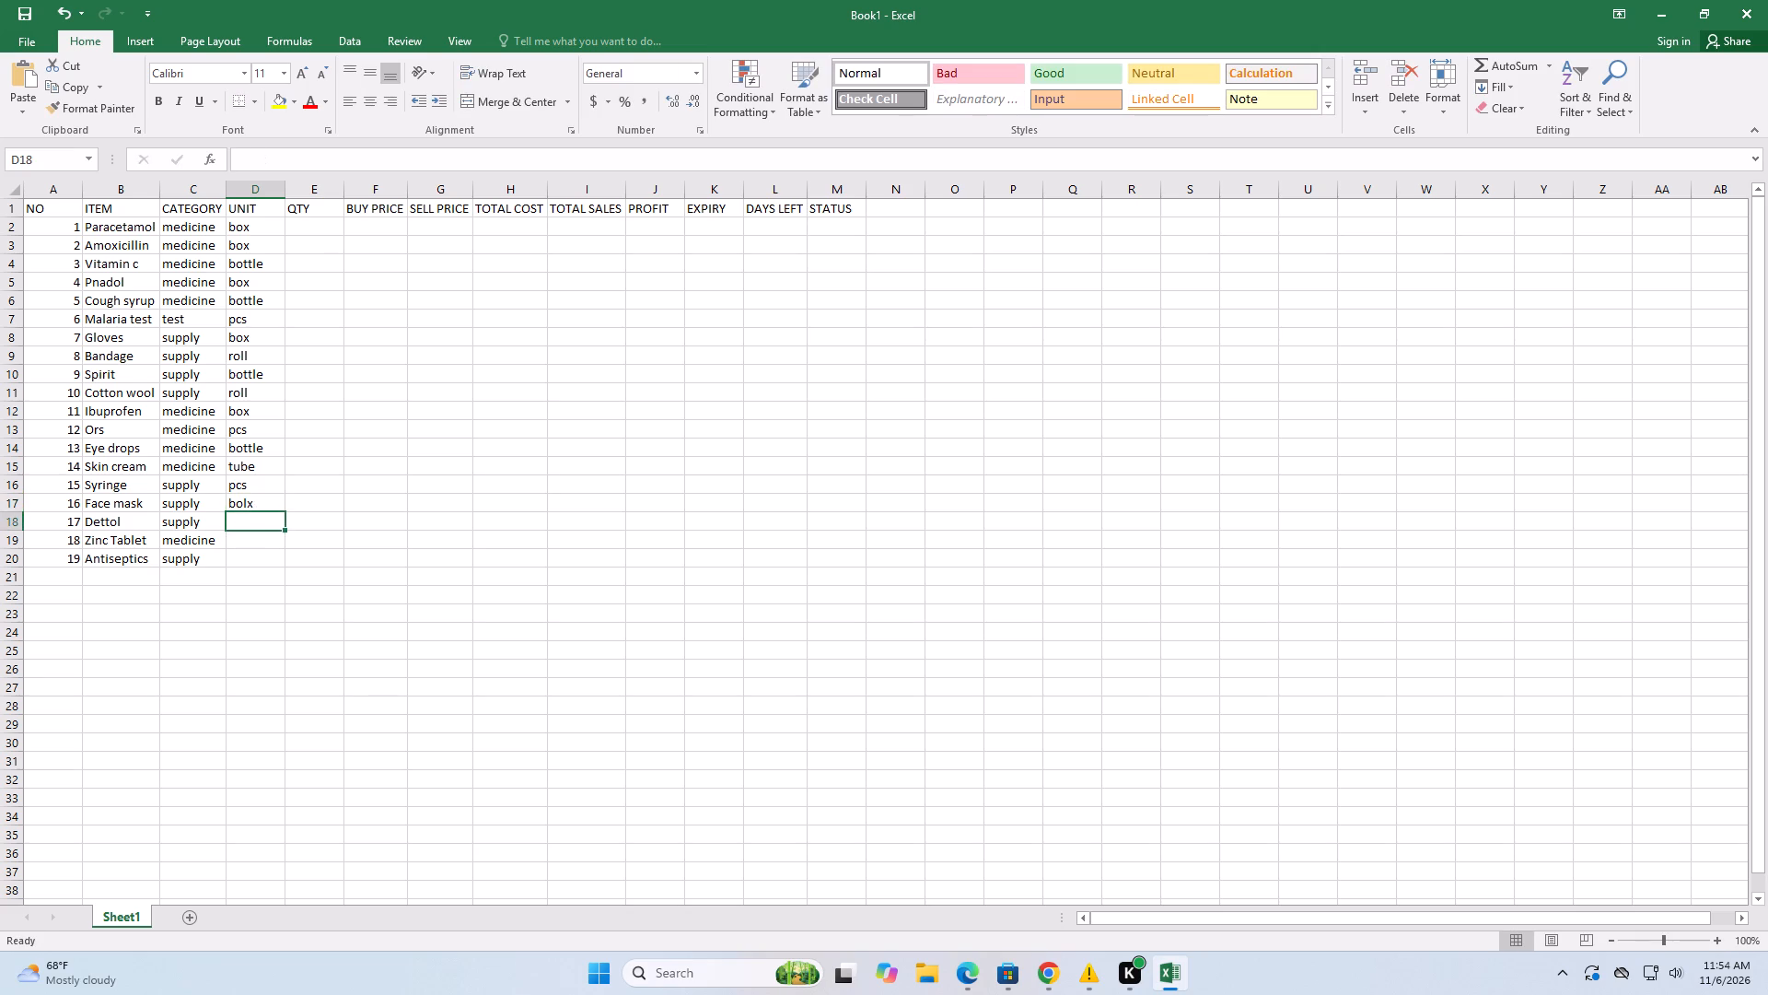
key("BackSpace")
type("bo")
key("x")
key("Down")
Complete the UNIT column in cells D18 to D20 with bottle for Dettol, box for Zinc Tablet and bottle for Antiseptics.
type("bo")
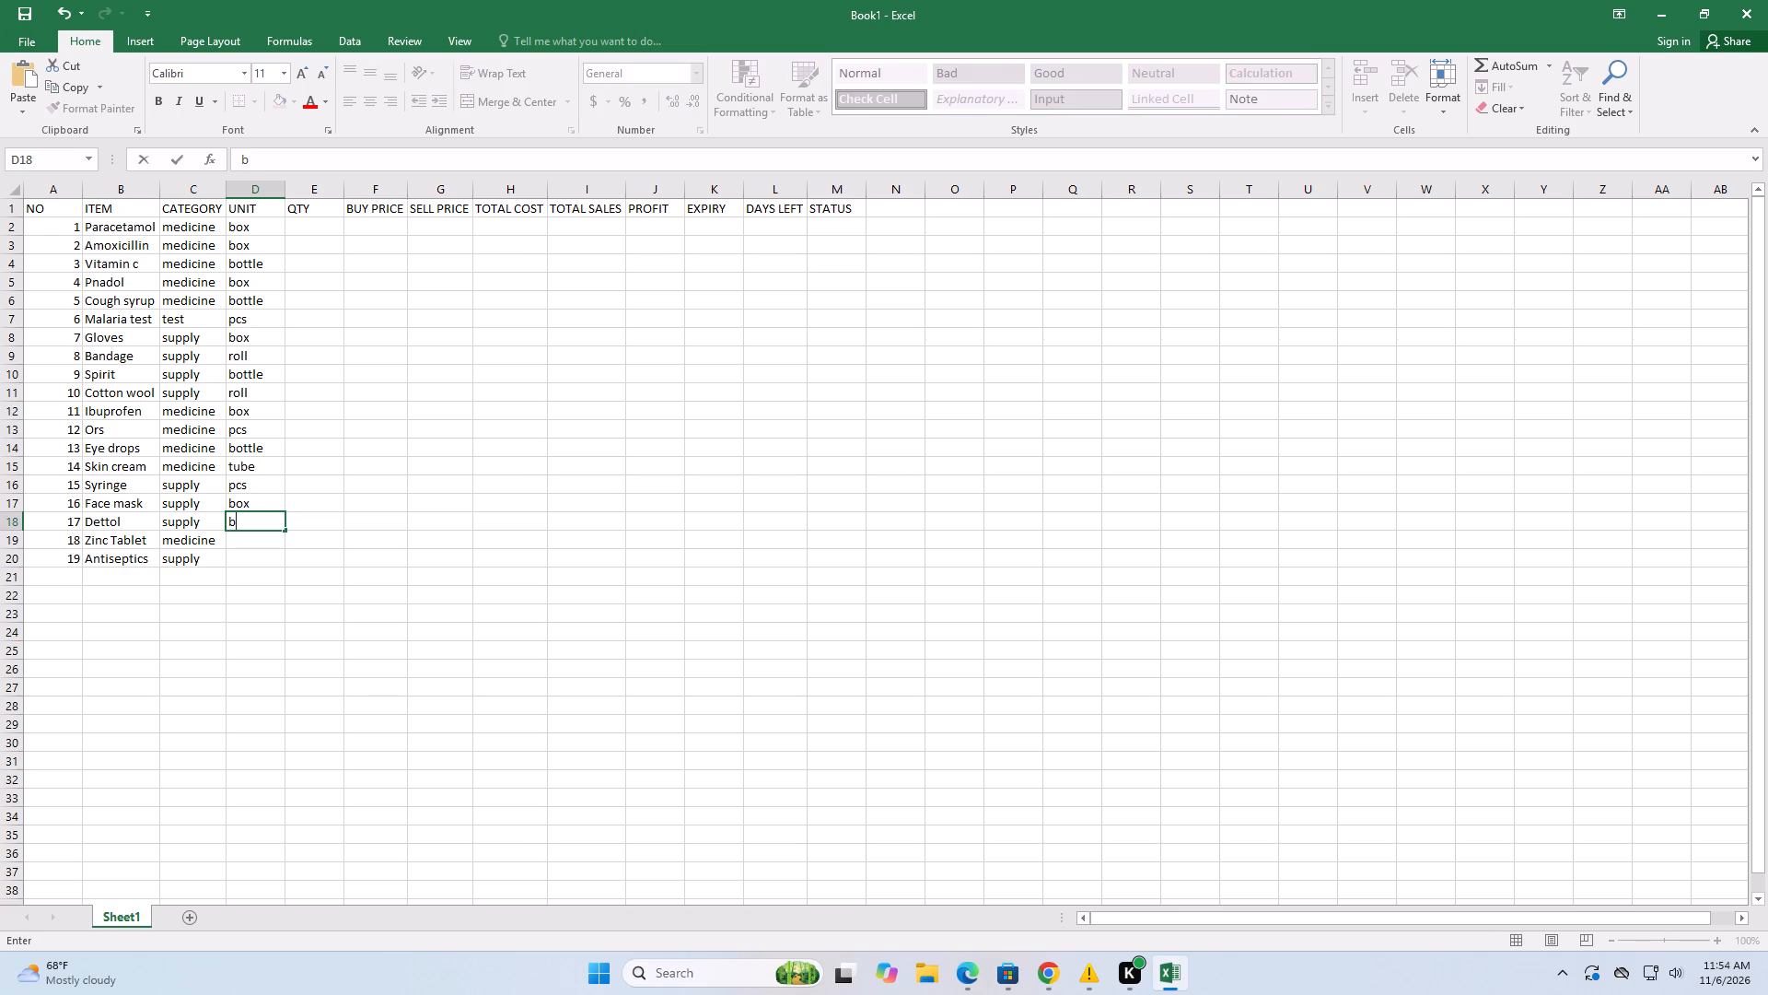
key("t")
key("Down")
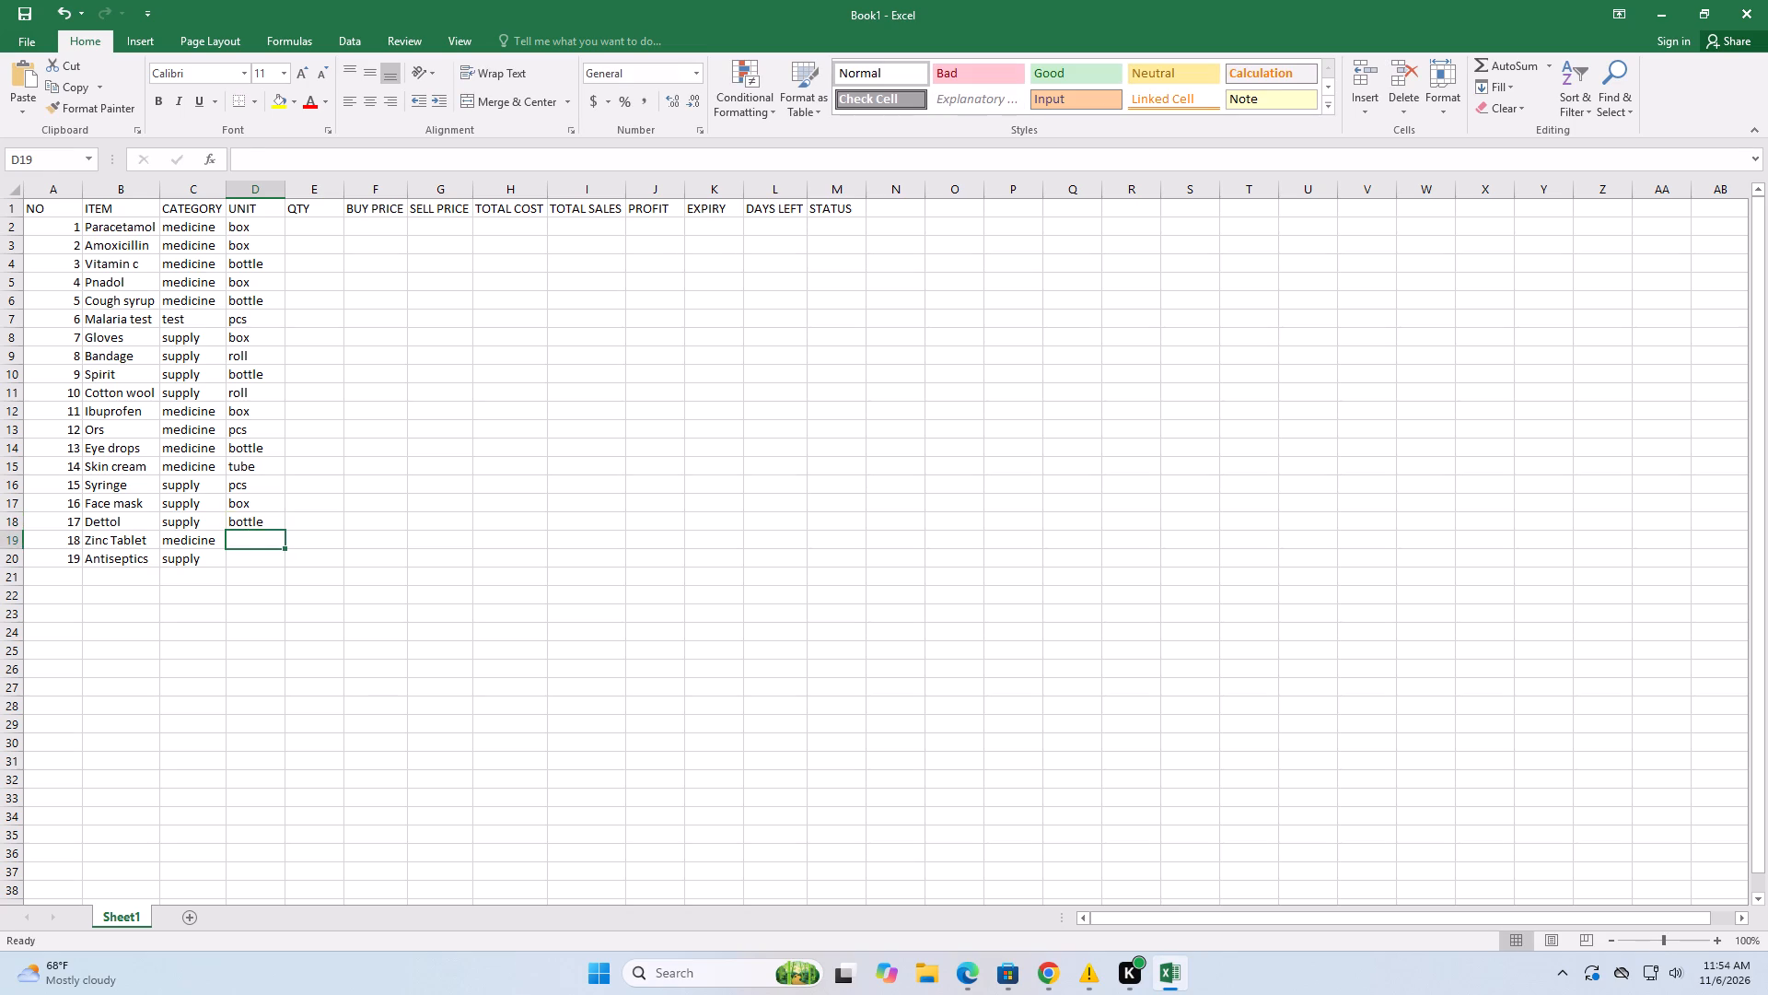
type("bo")
key("x")
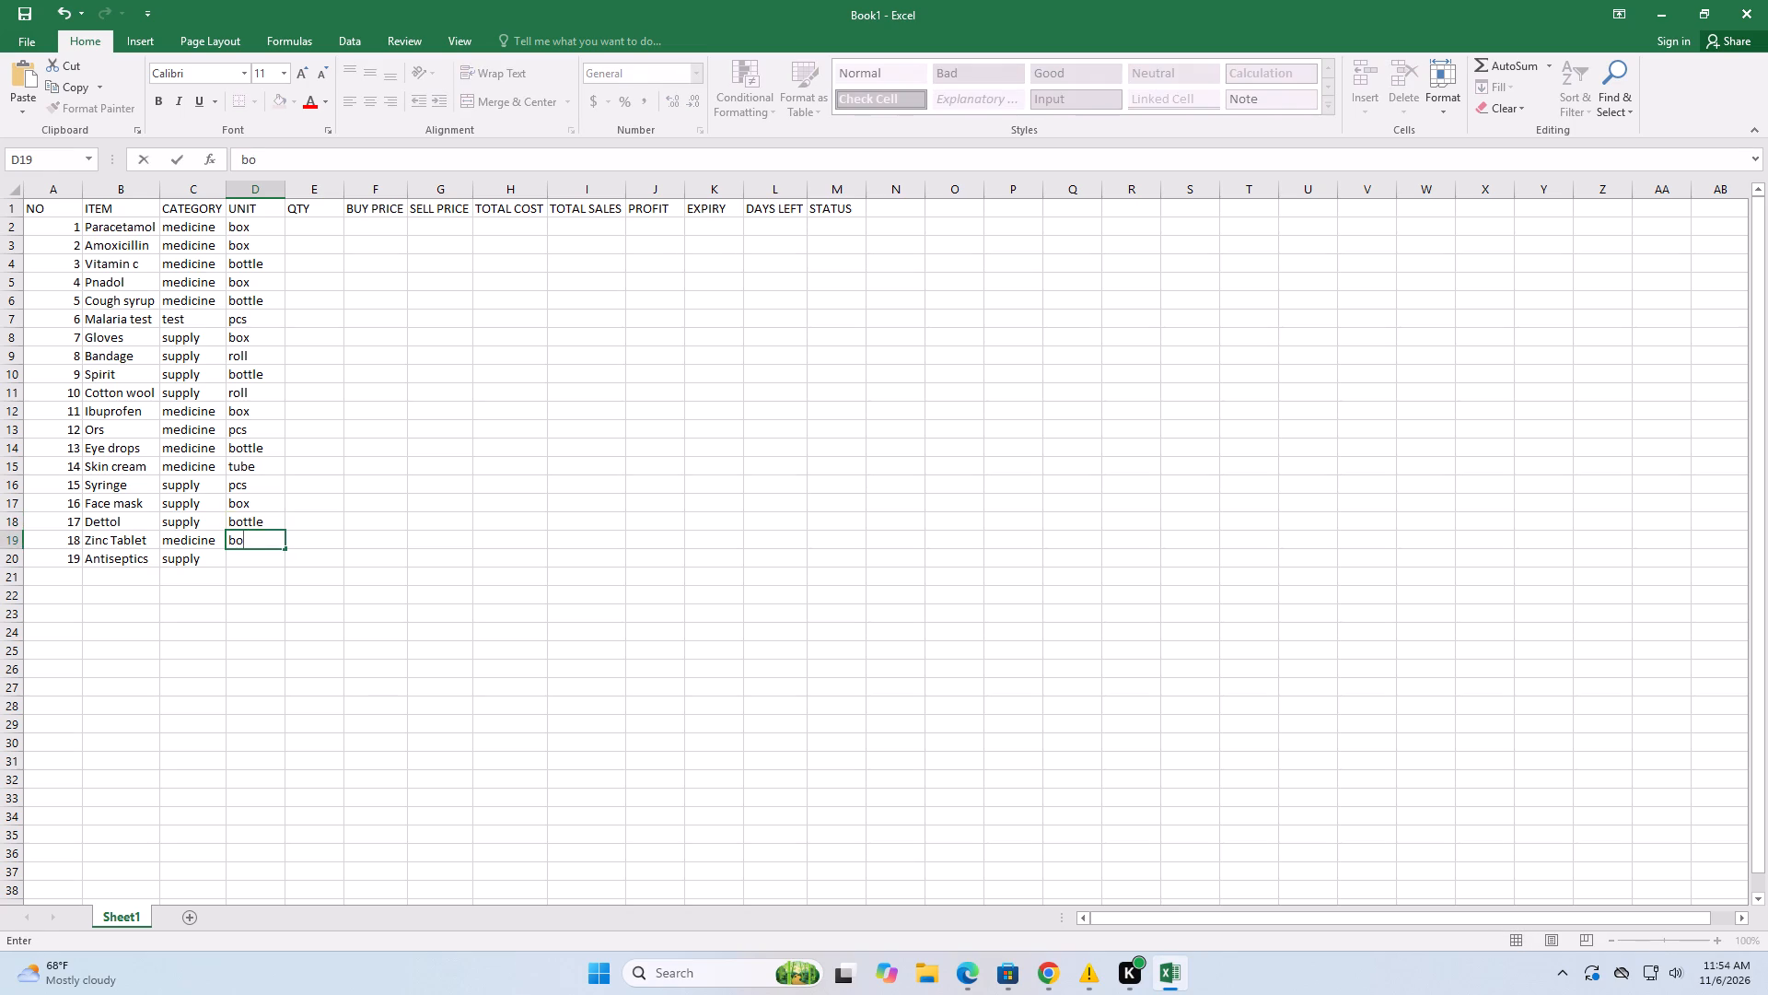
key("Down")
type("bo")
key("t")
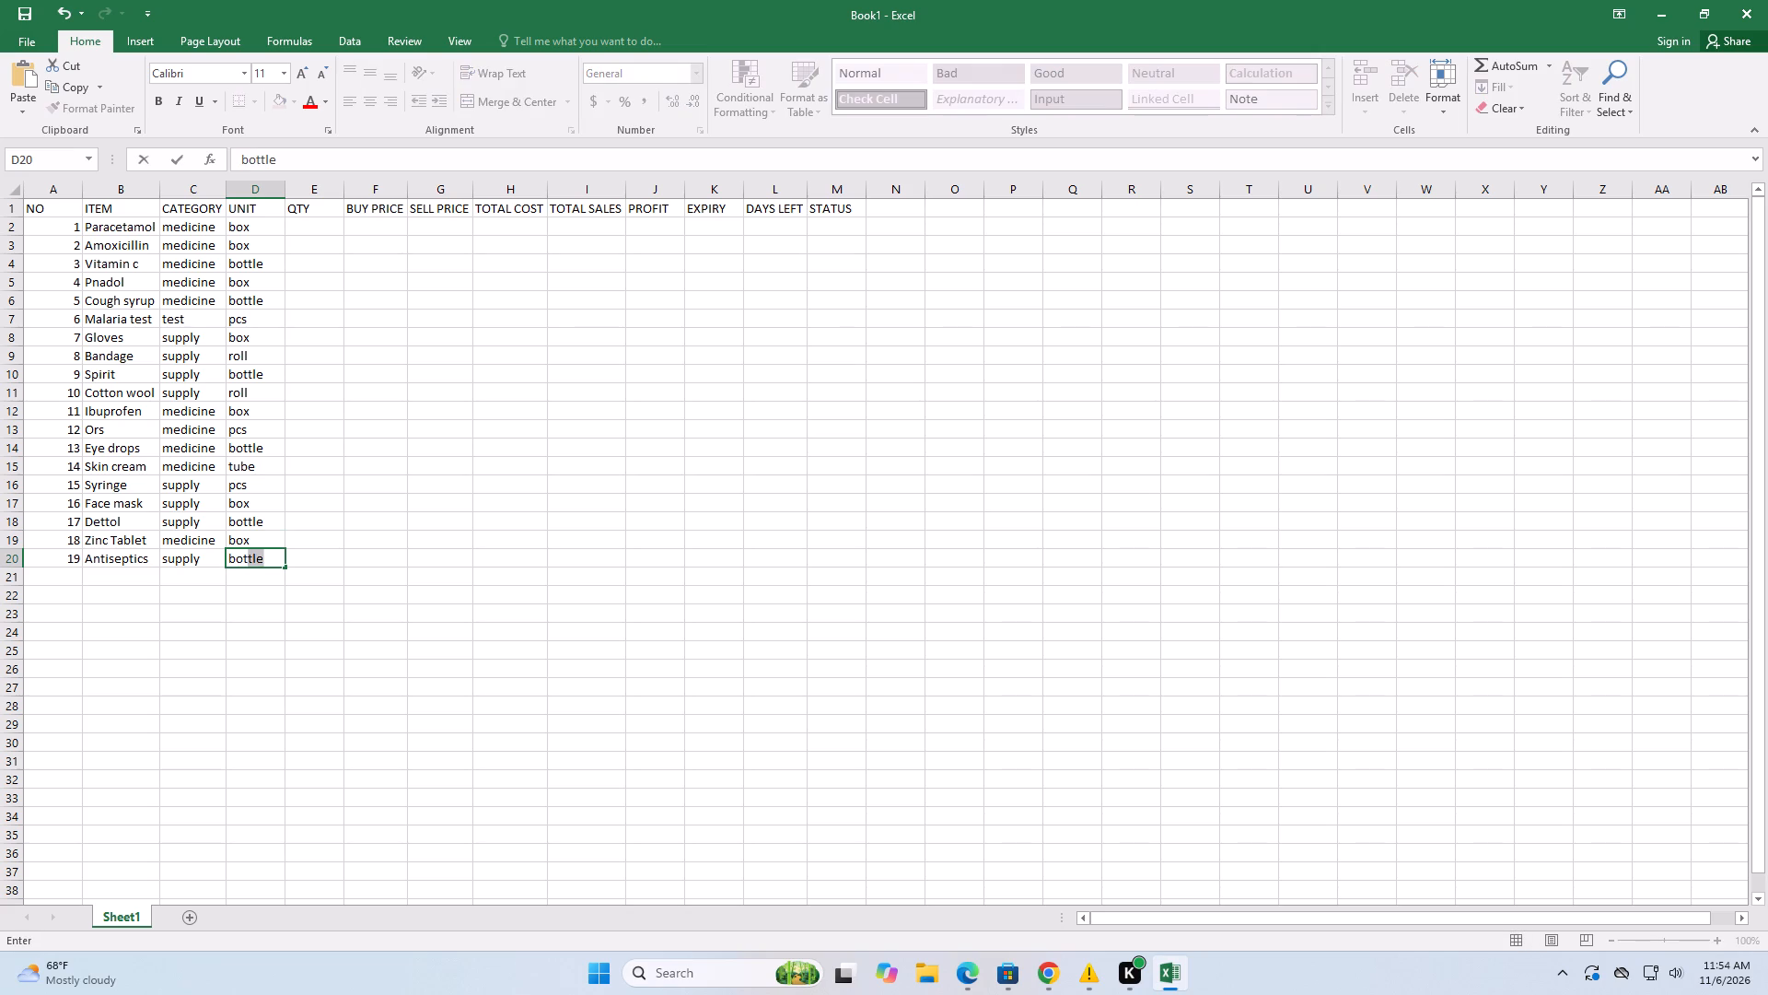
key("Right")
Enter the quantities 50 for Paracetamol in cell E2 and 30 for Amoxicillin in cell E3 of the QTY column.
key("Up")
key("Up")
key("Up")
key("Up")
key("Up")
key("Up")
key("Up")
key("Up")
key("Up")
key("Up")
key("Up")
key("Up")
key("Up")
key("Up")
key("Up")
key("Up")
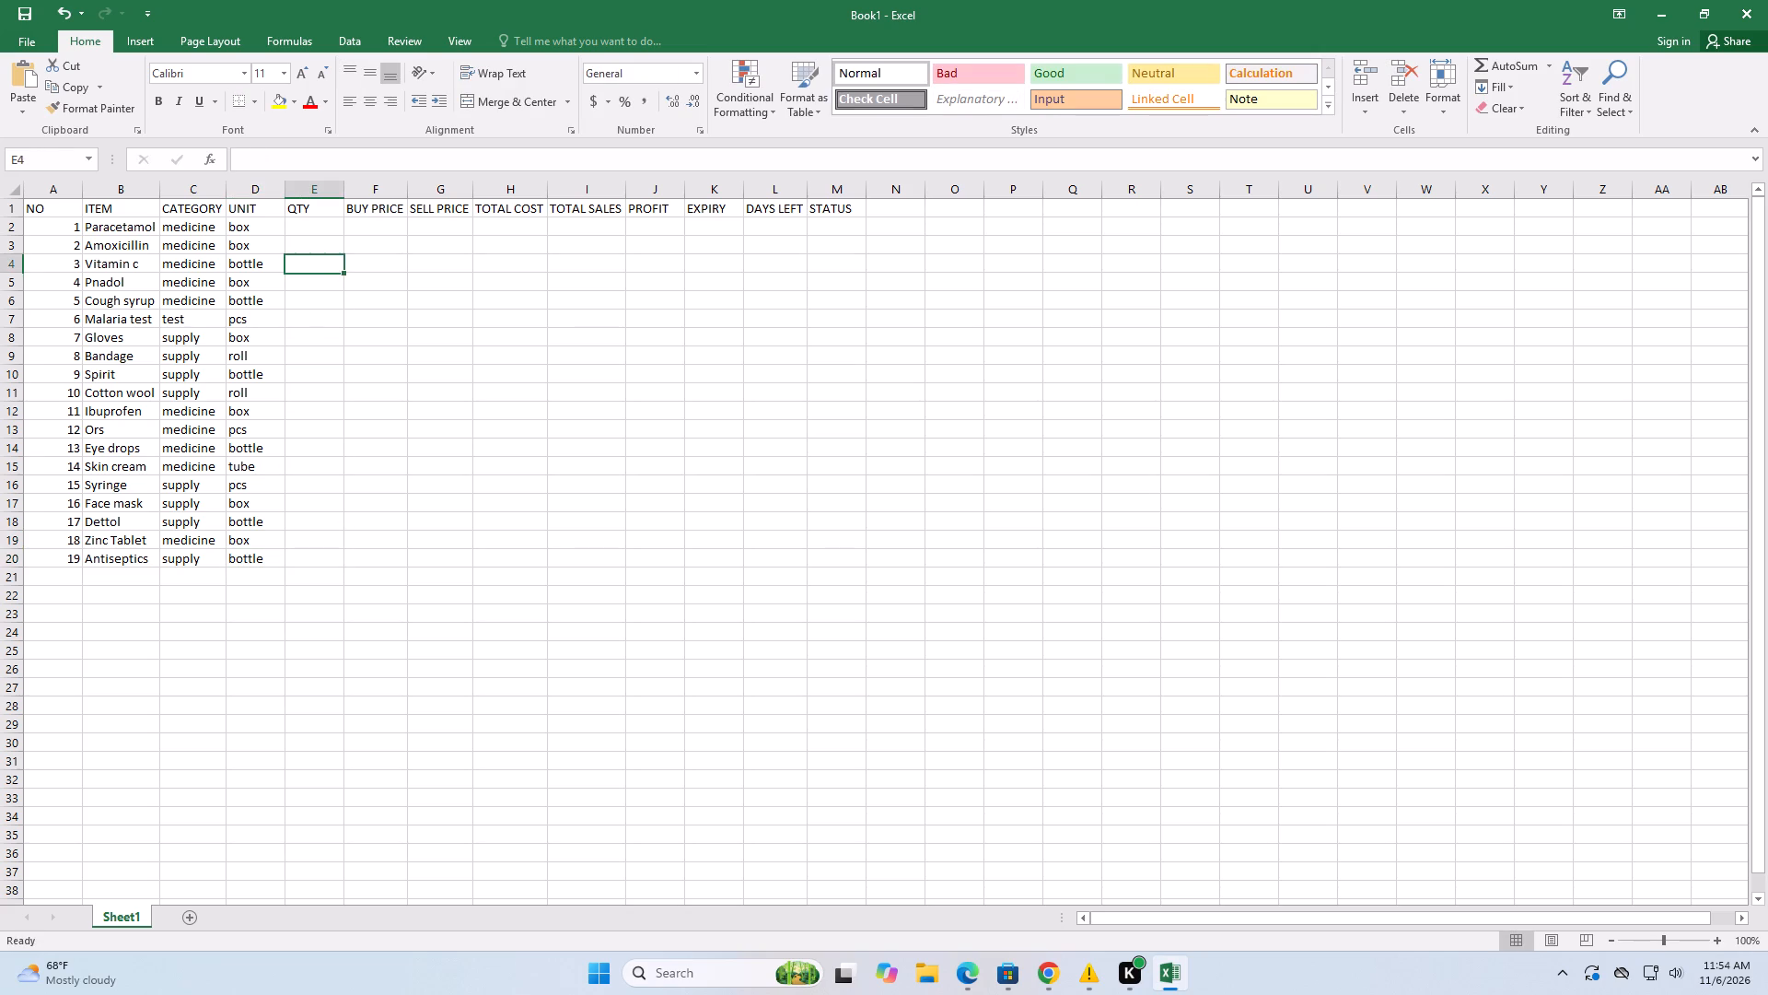
key("Up")
key("Up")
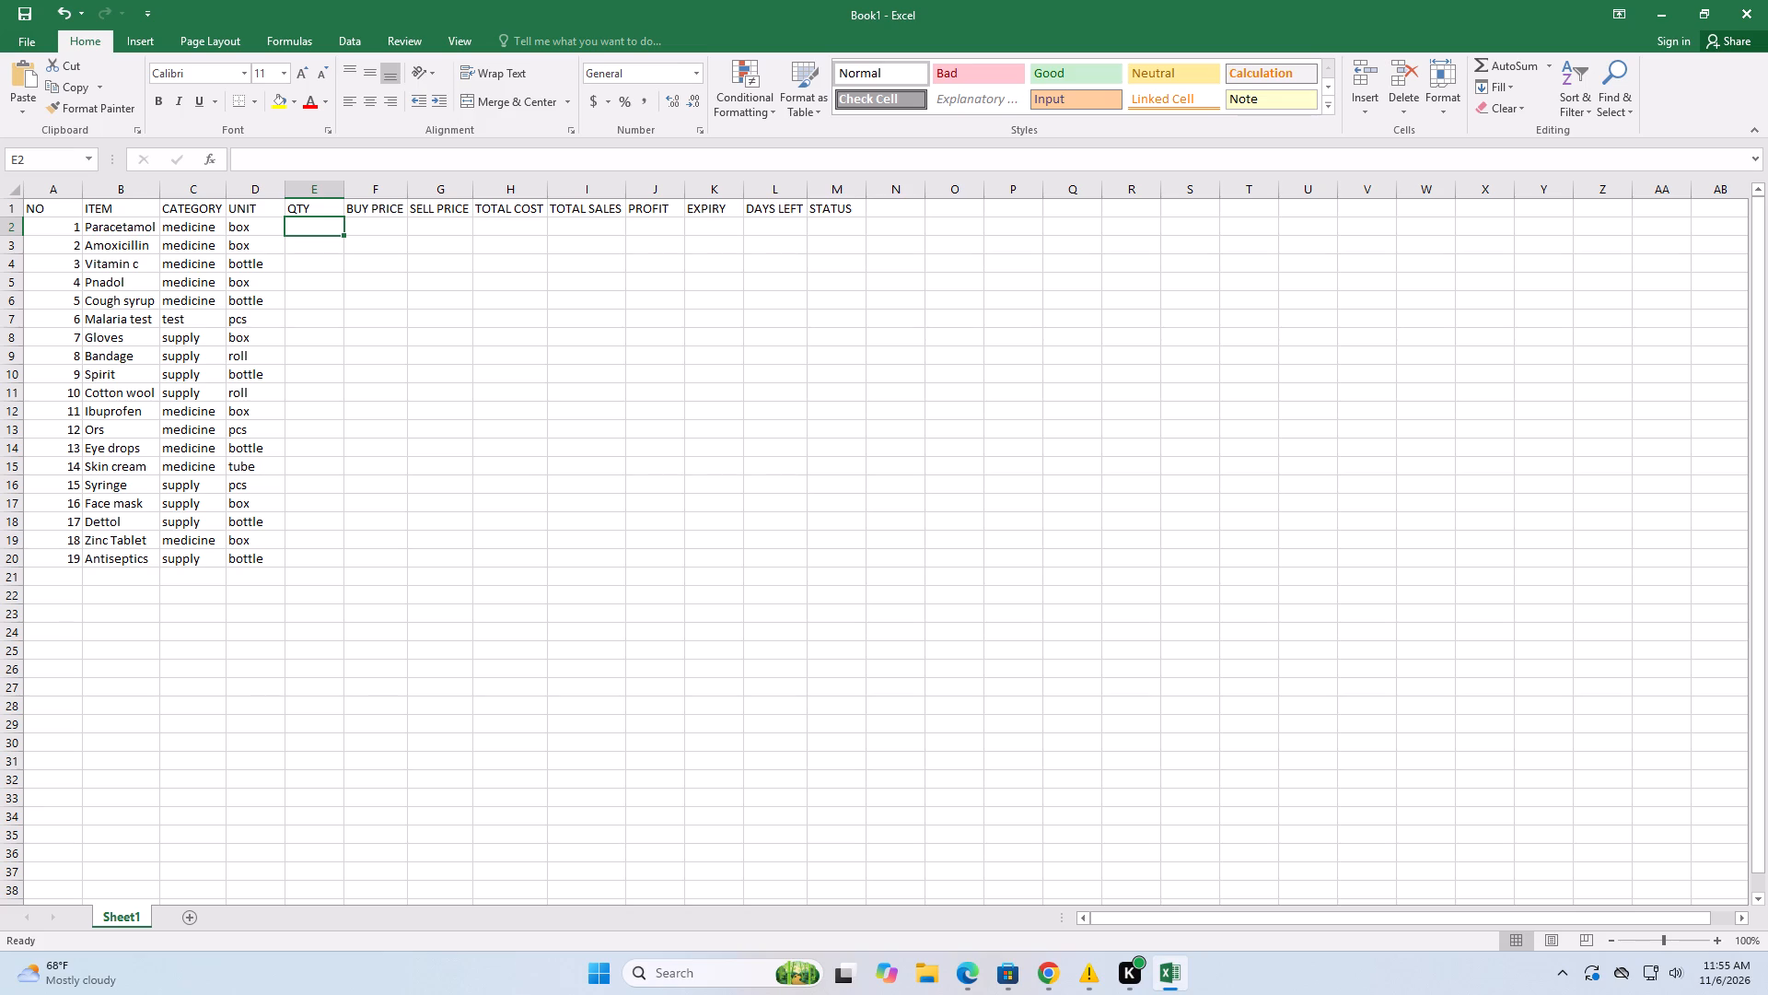
type("50")
key("Down")
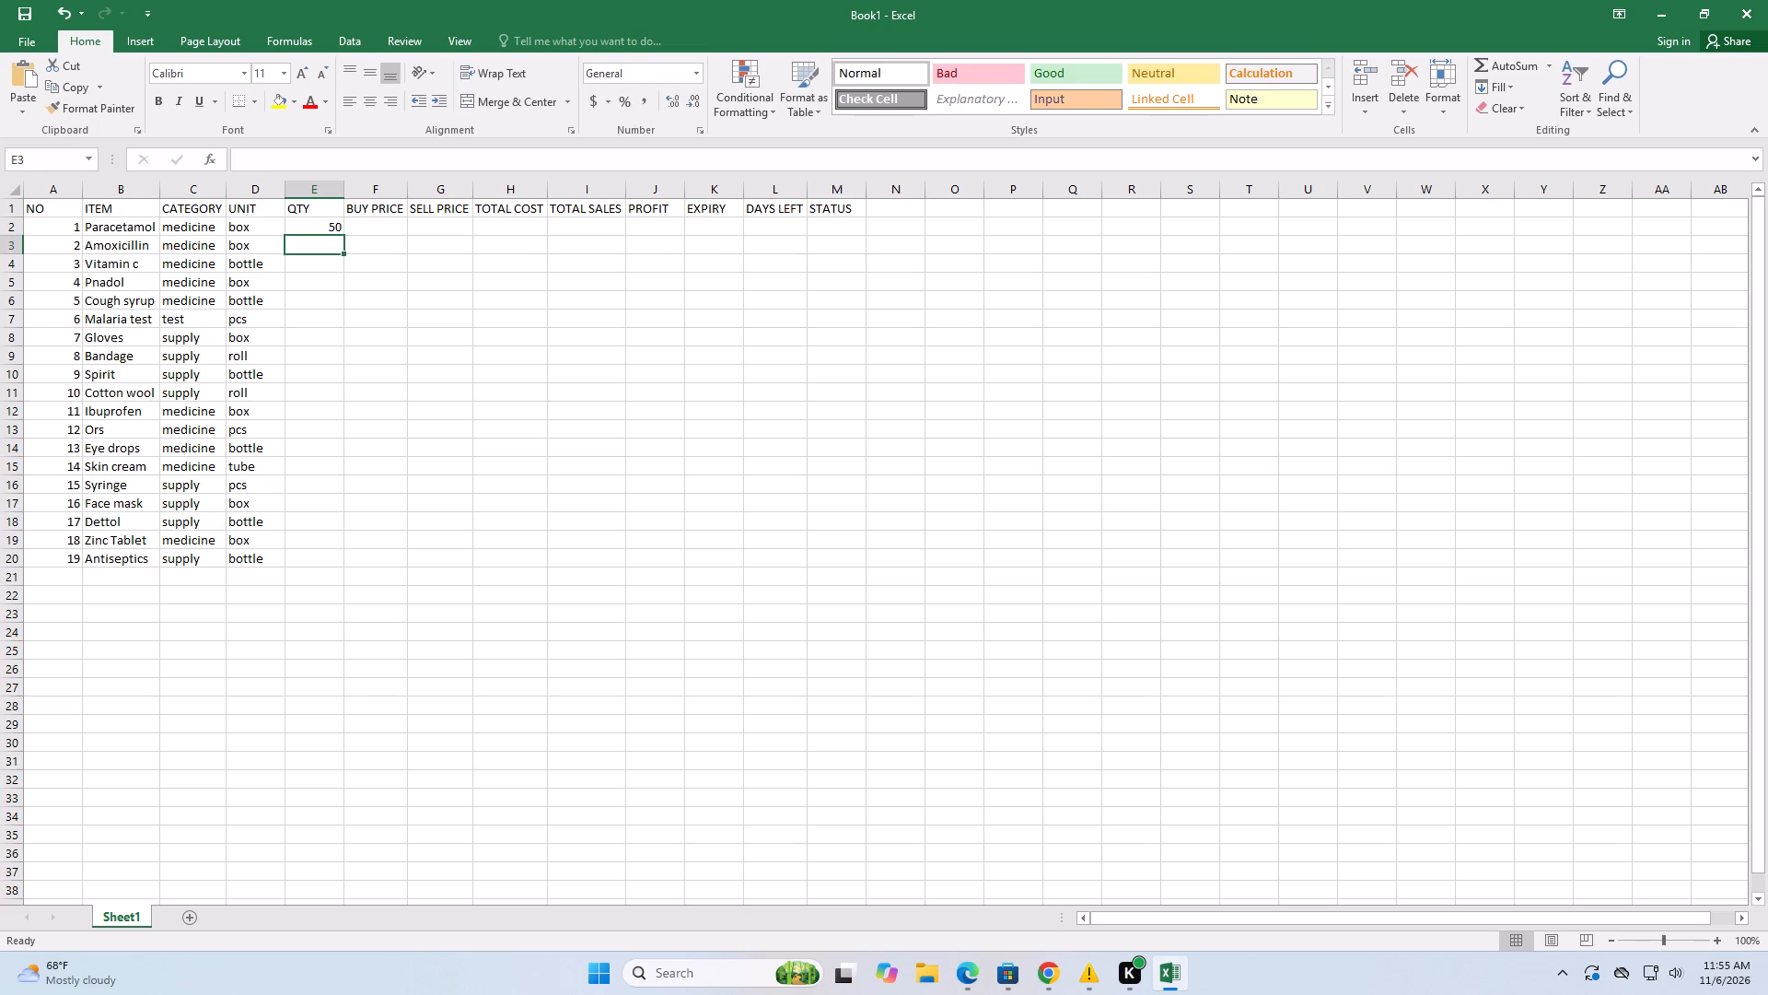
type("30")
key("Down")
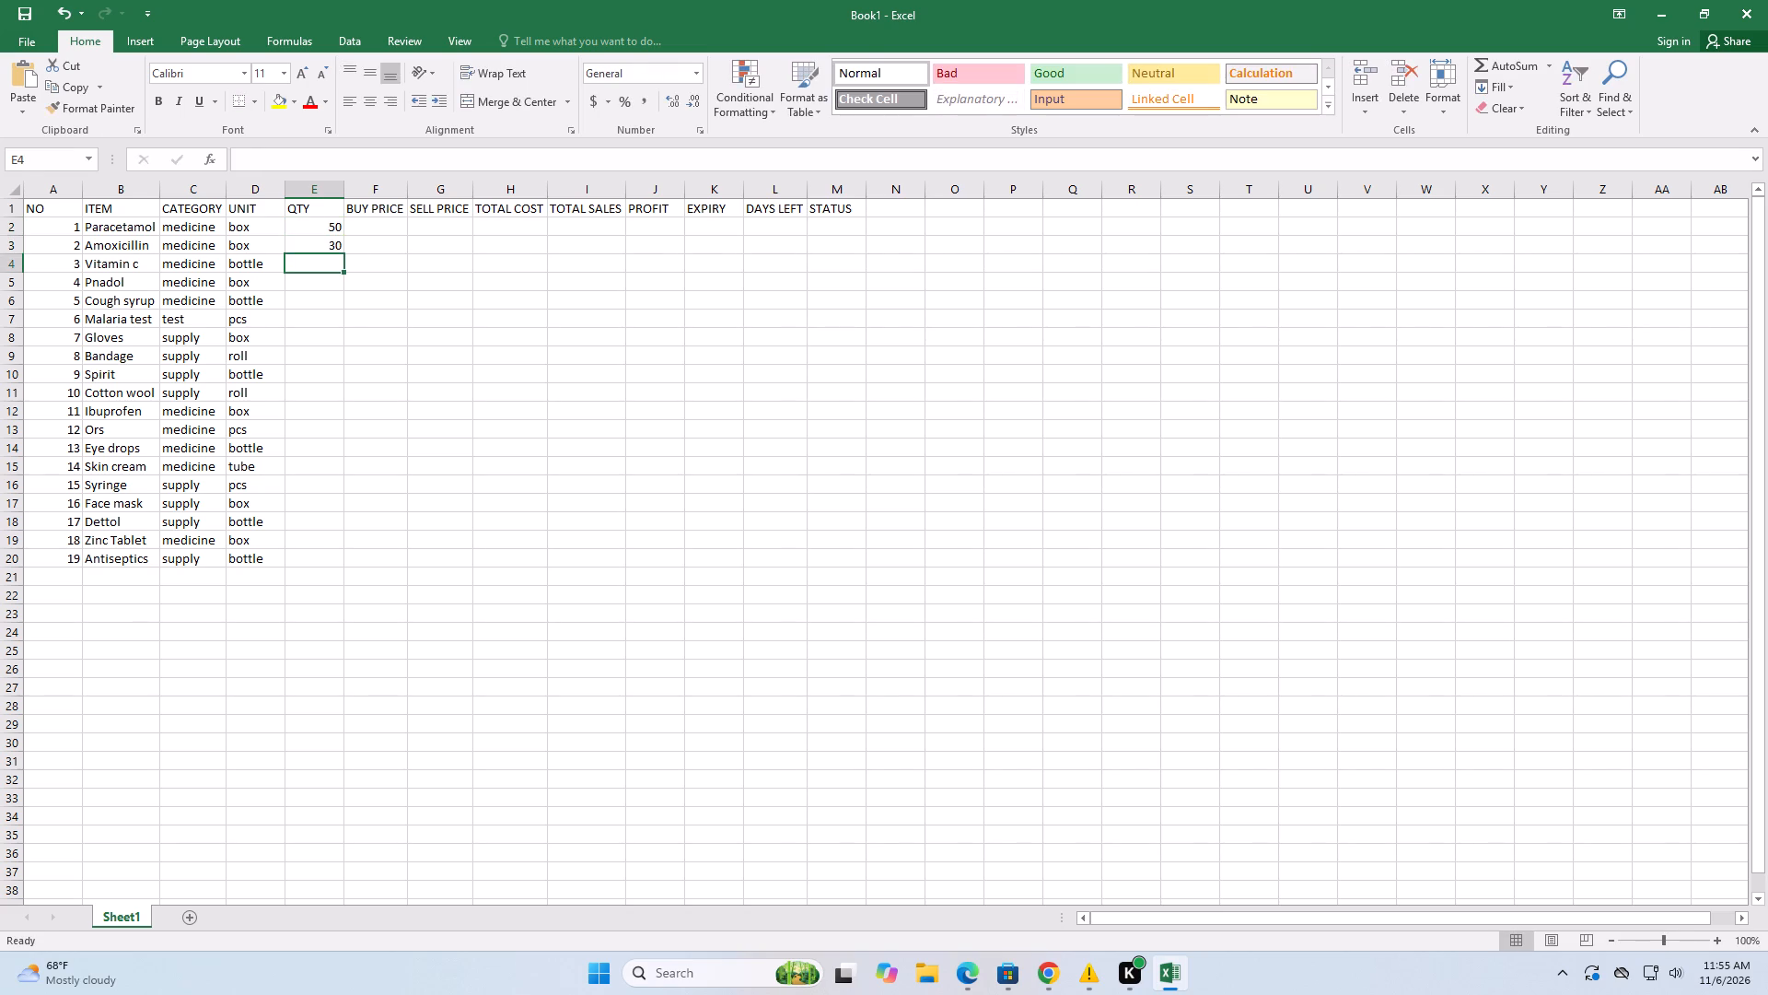
Enter the quantities 40 for Vitamin c in cell E4 and 60 for Pnadol in cell E5.
type("40")
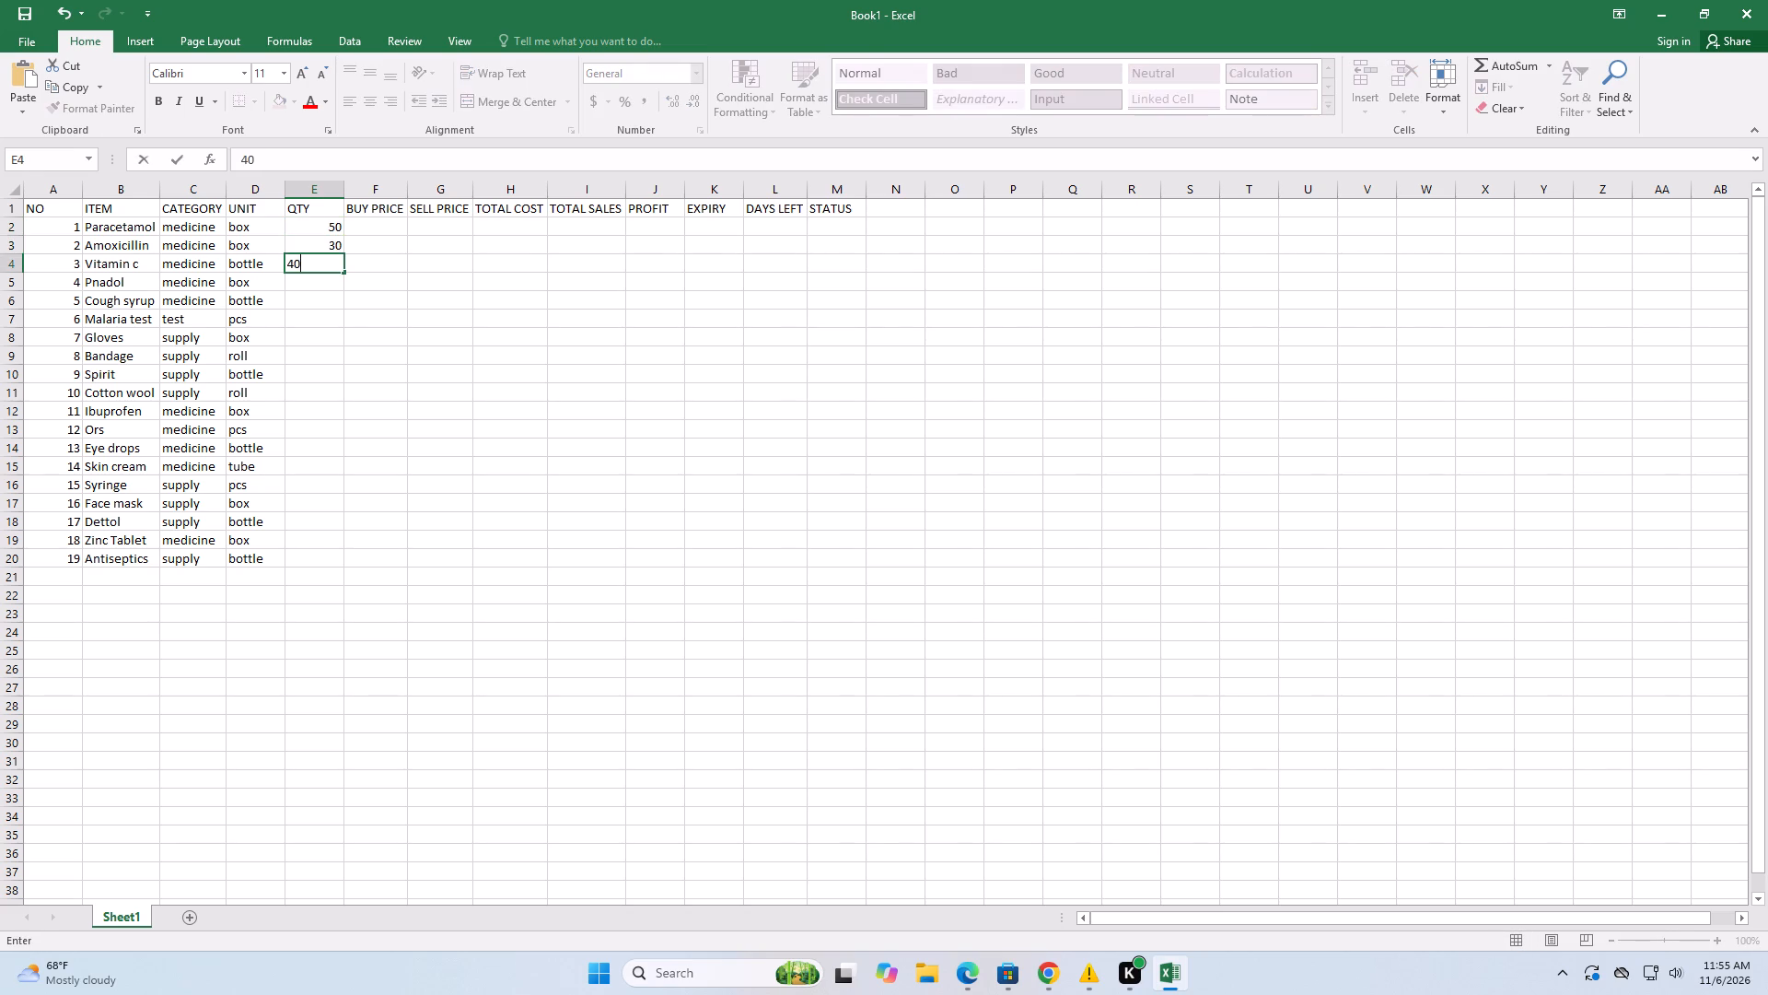
key("Down")
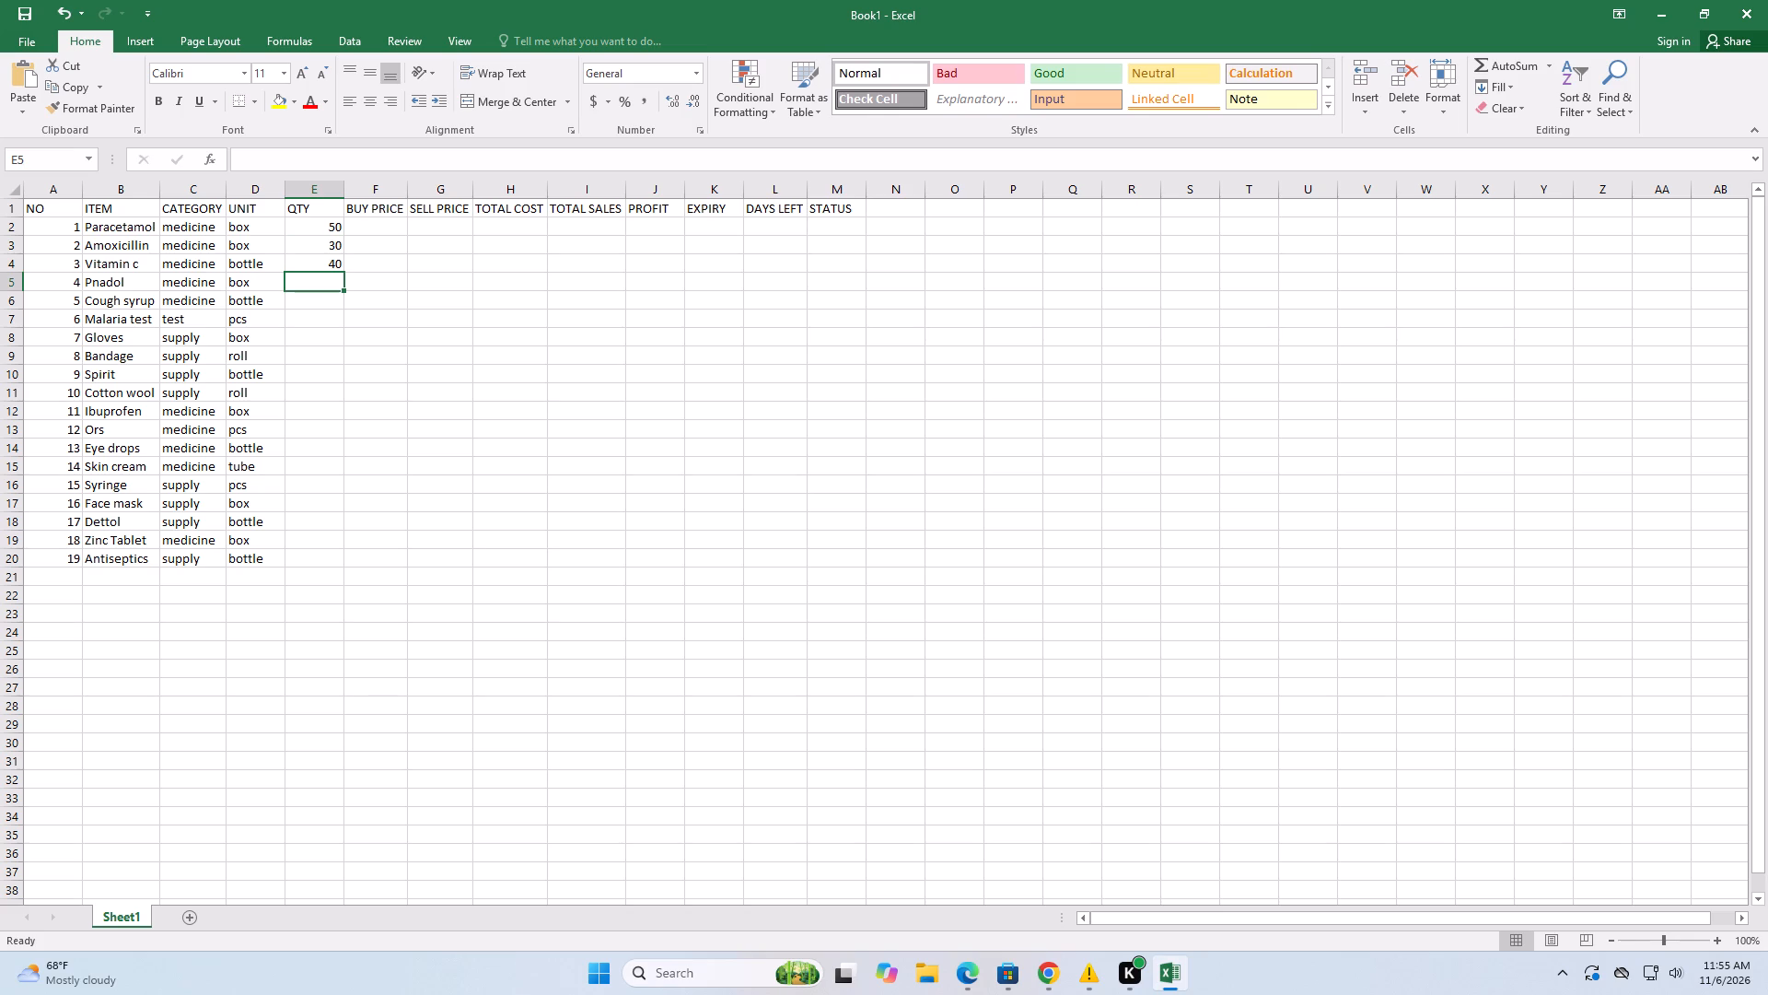
type("60")
key("Down")
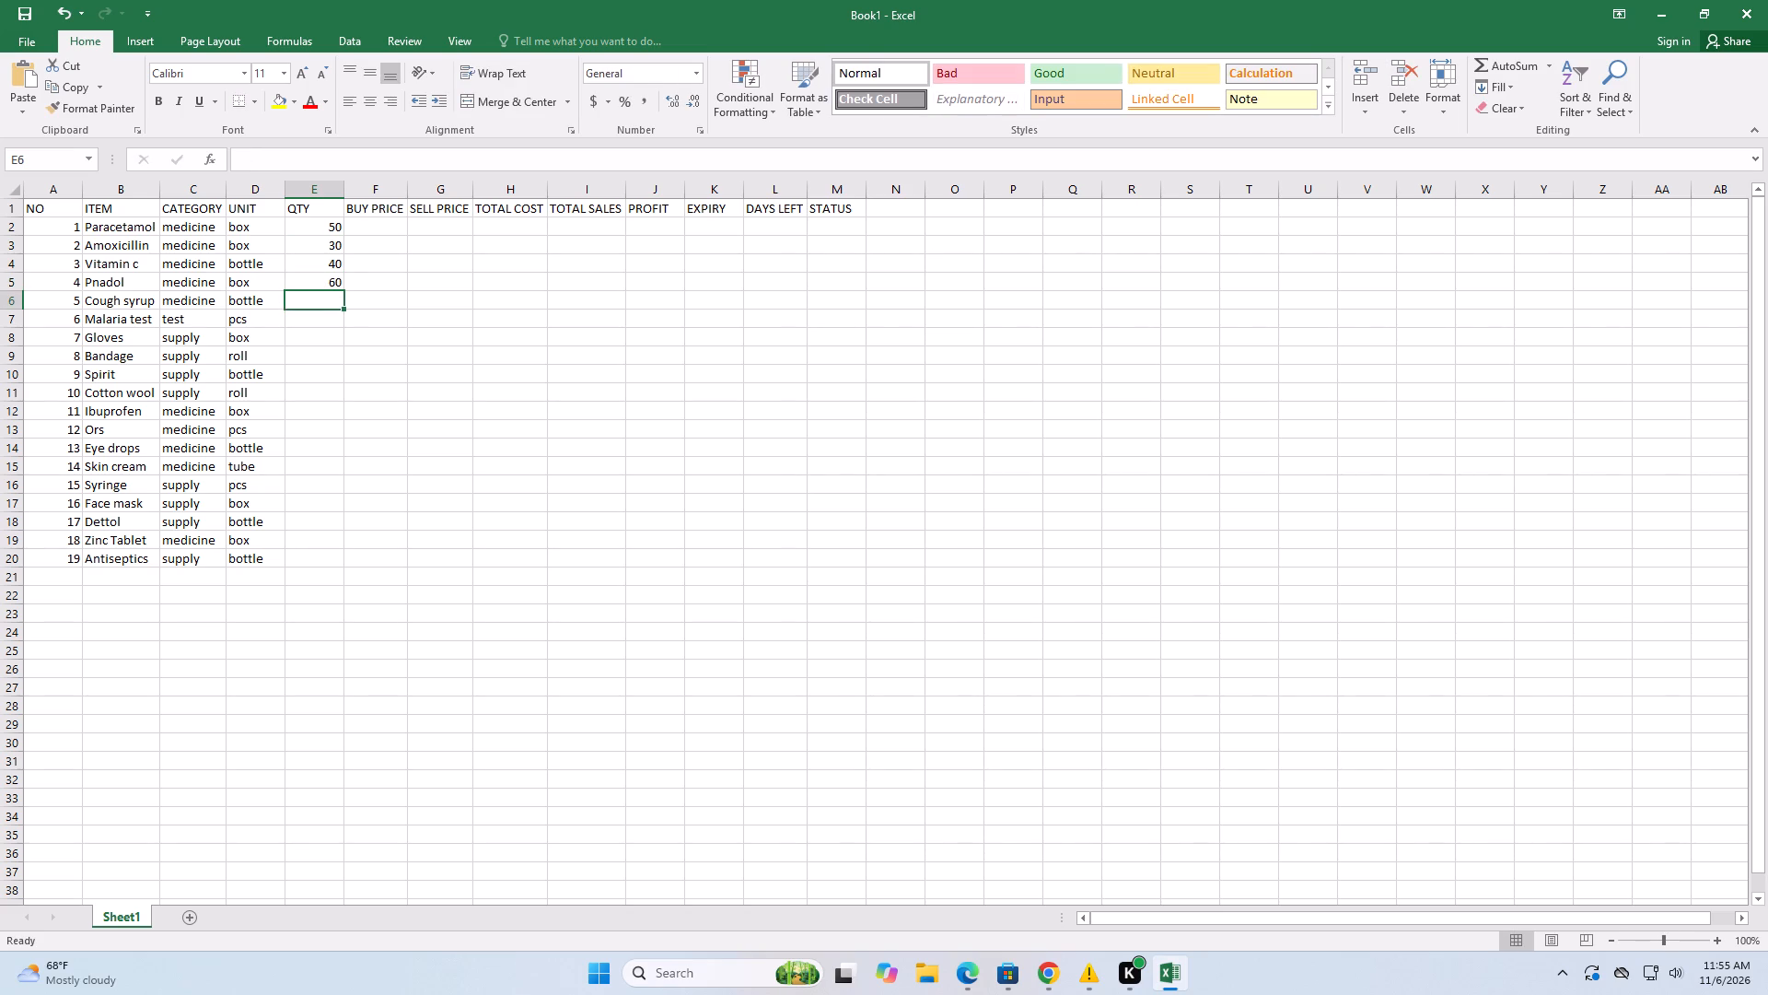
Enter the quantities 25 for Cough syrup, 100 for Malaria test, 20 for Gloves and 80 for Bandage in cells E6 to E9.
type("25")
key("Down")
type("100")
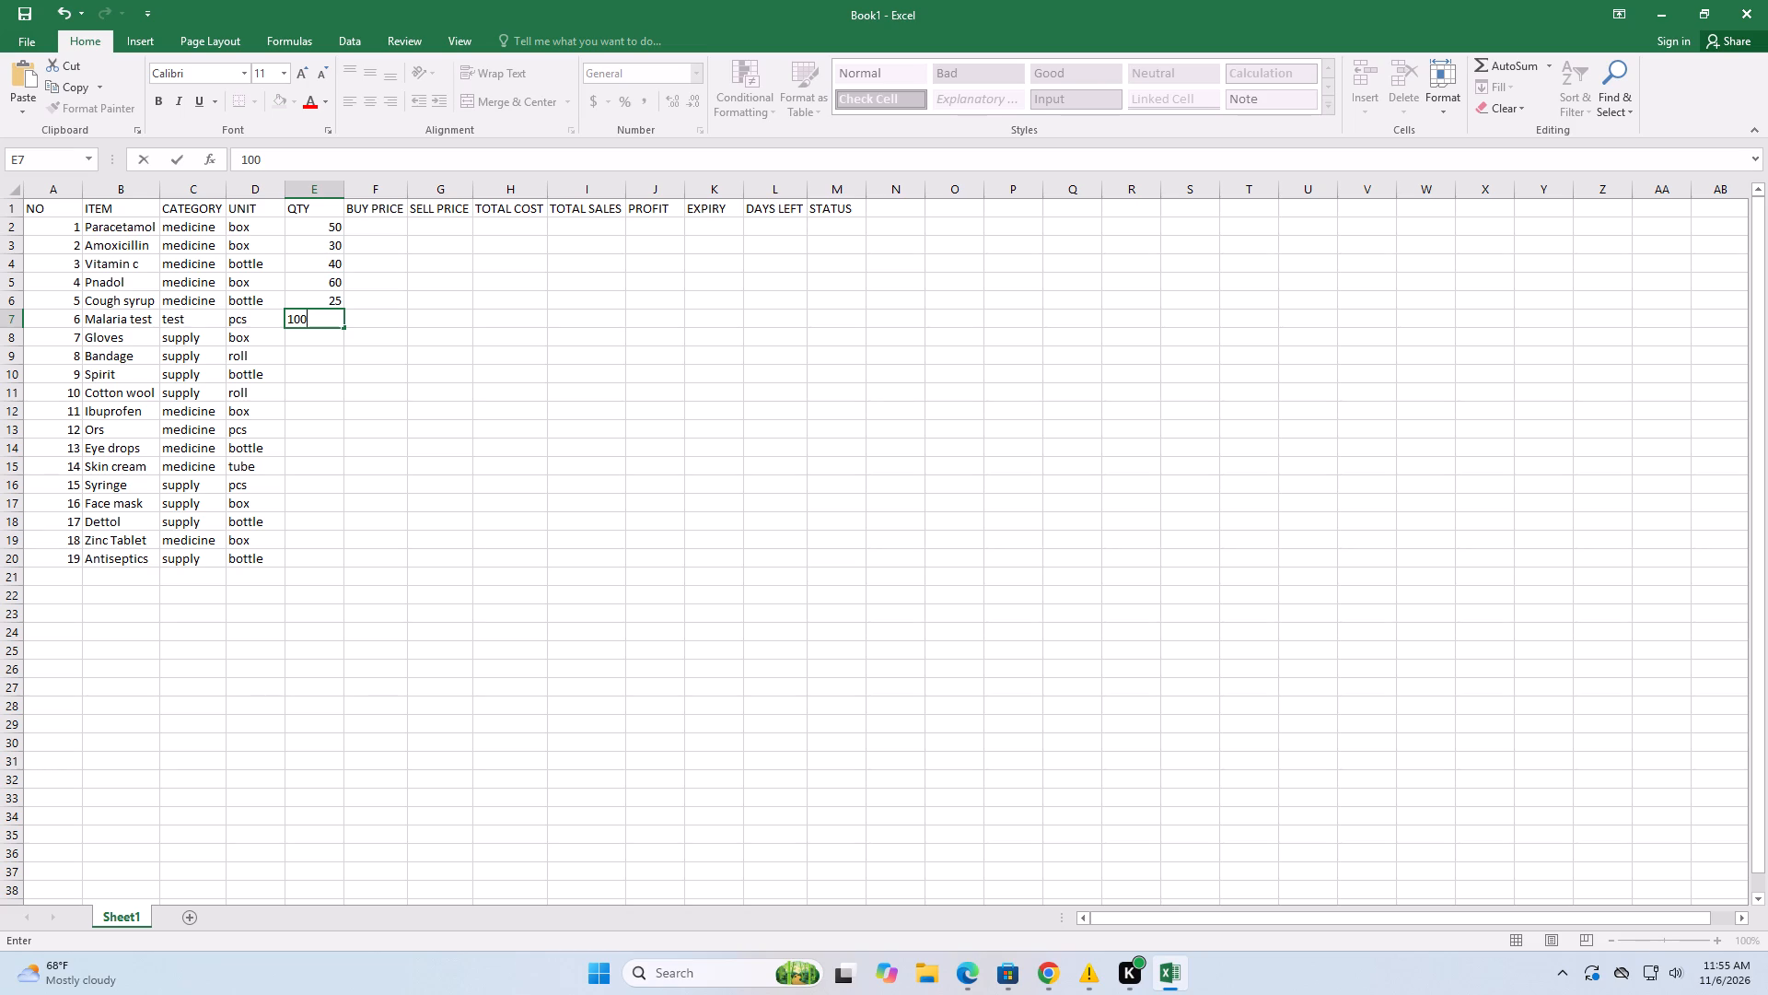
key("Down")
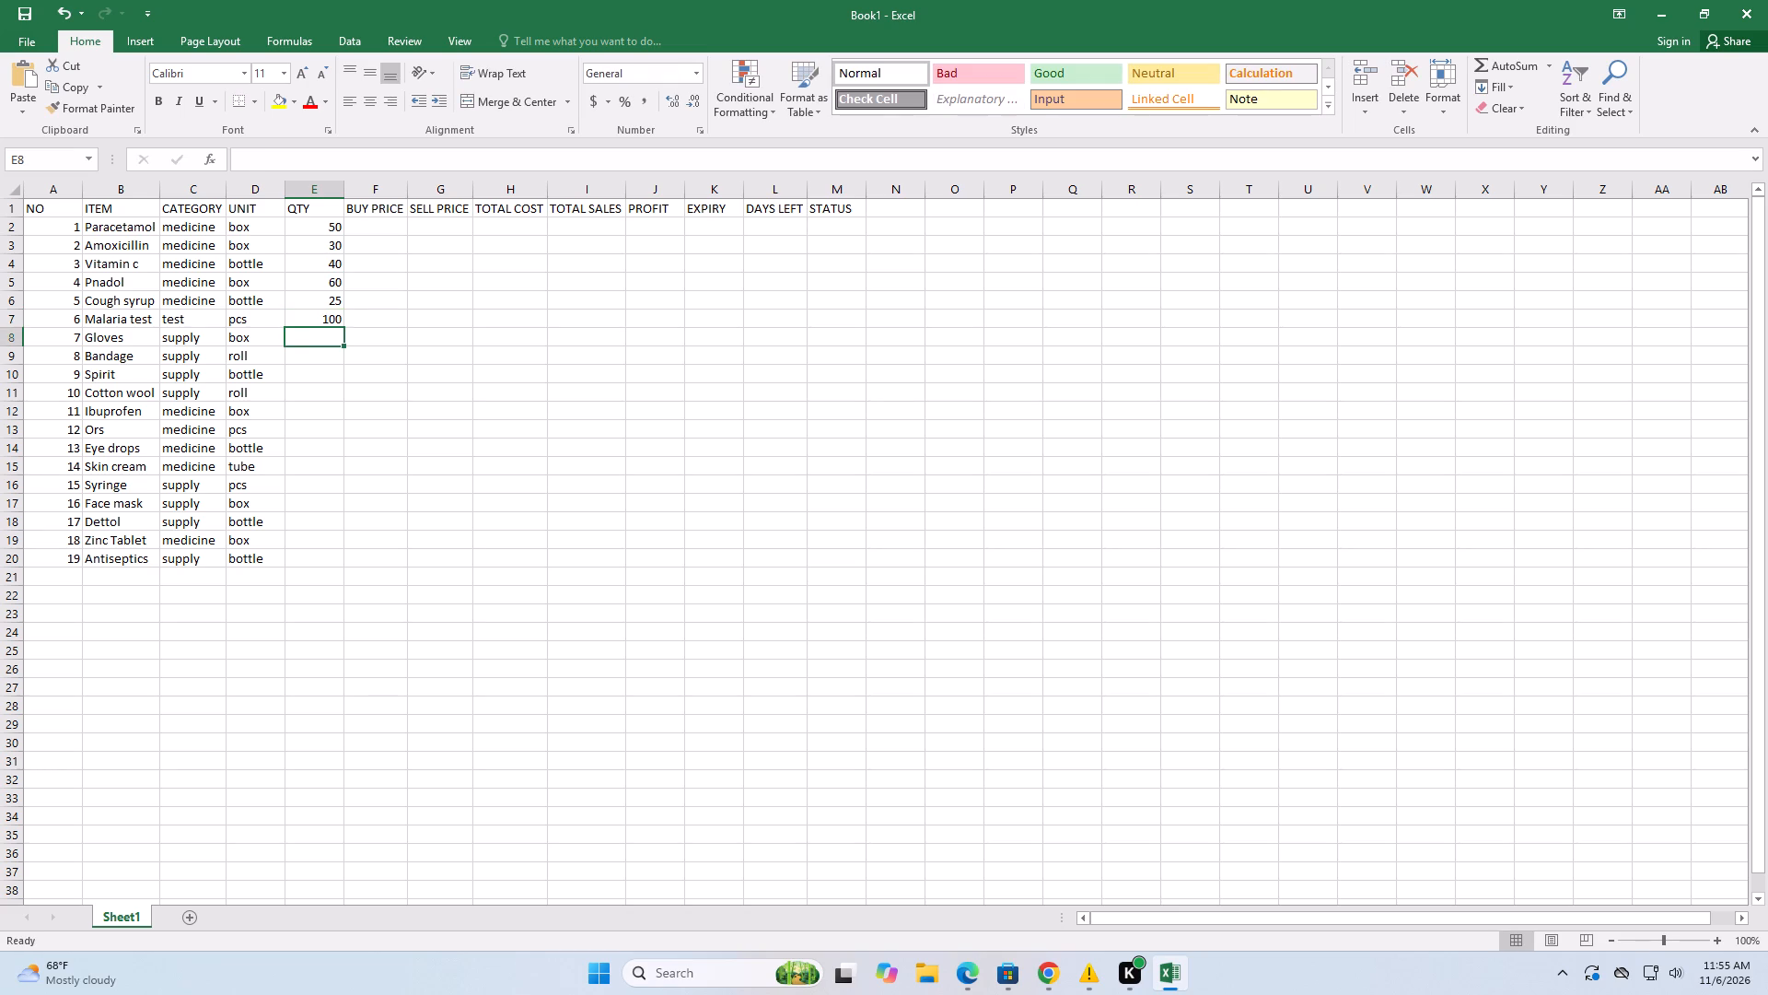
type("20")
key("Down")
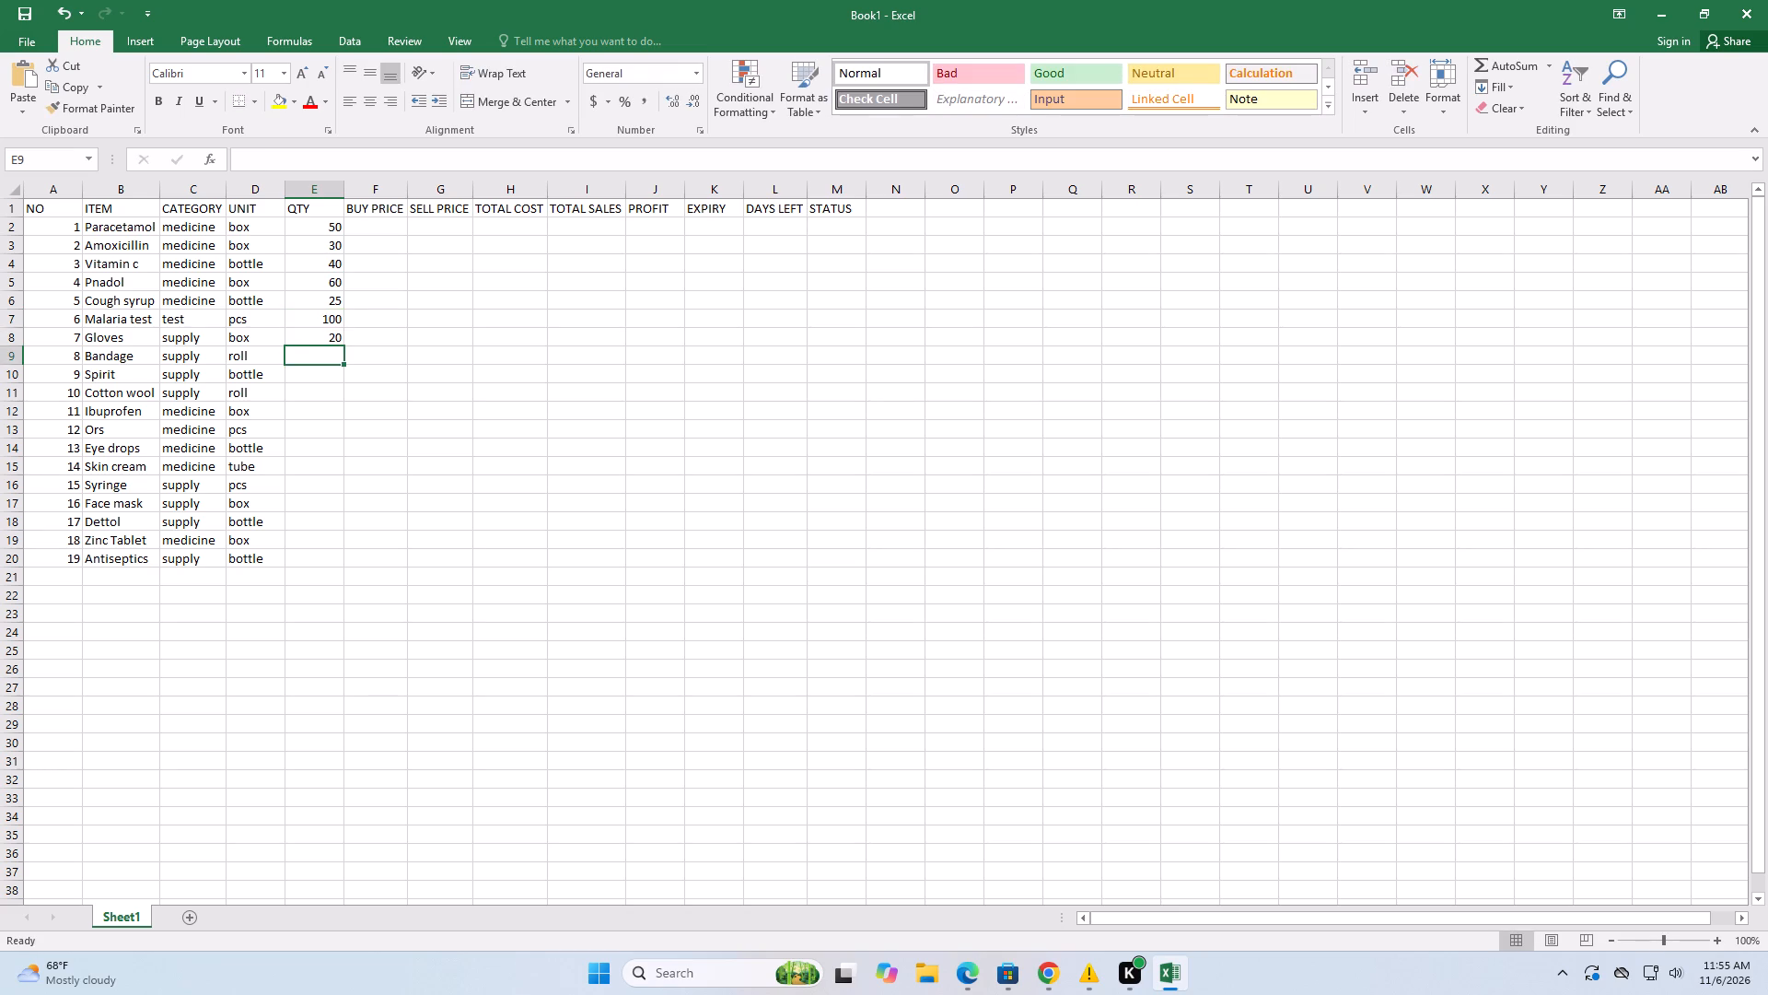
type("80")
key("Down")
Enter the quantities 35 for Spirit, 45 for Cotton wool, 55 for Ibuprofen and 90 for Ors in cells E10 to E13.
key("3")
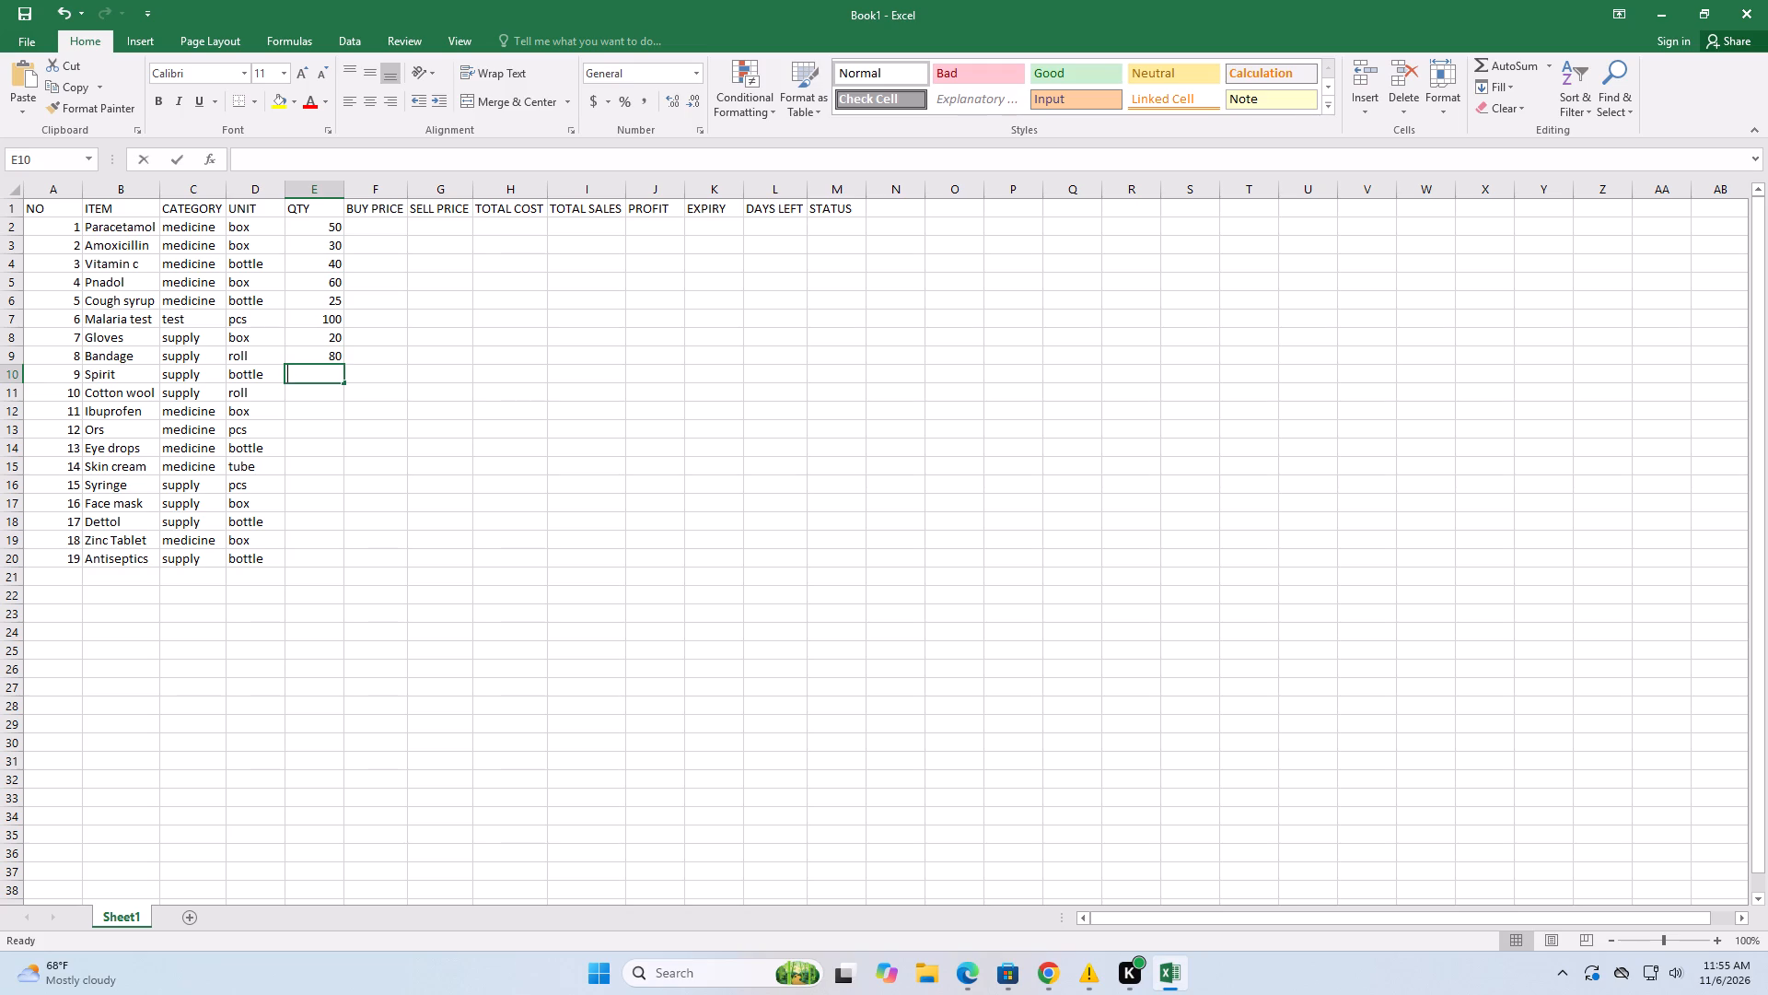
key("5")
key("Down")
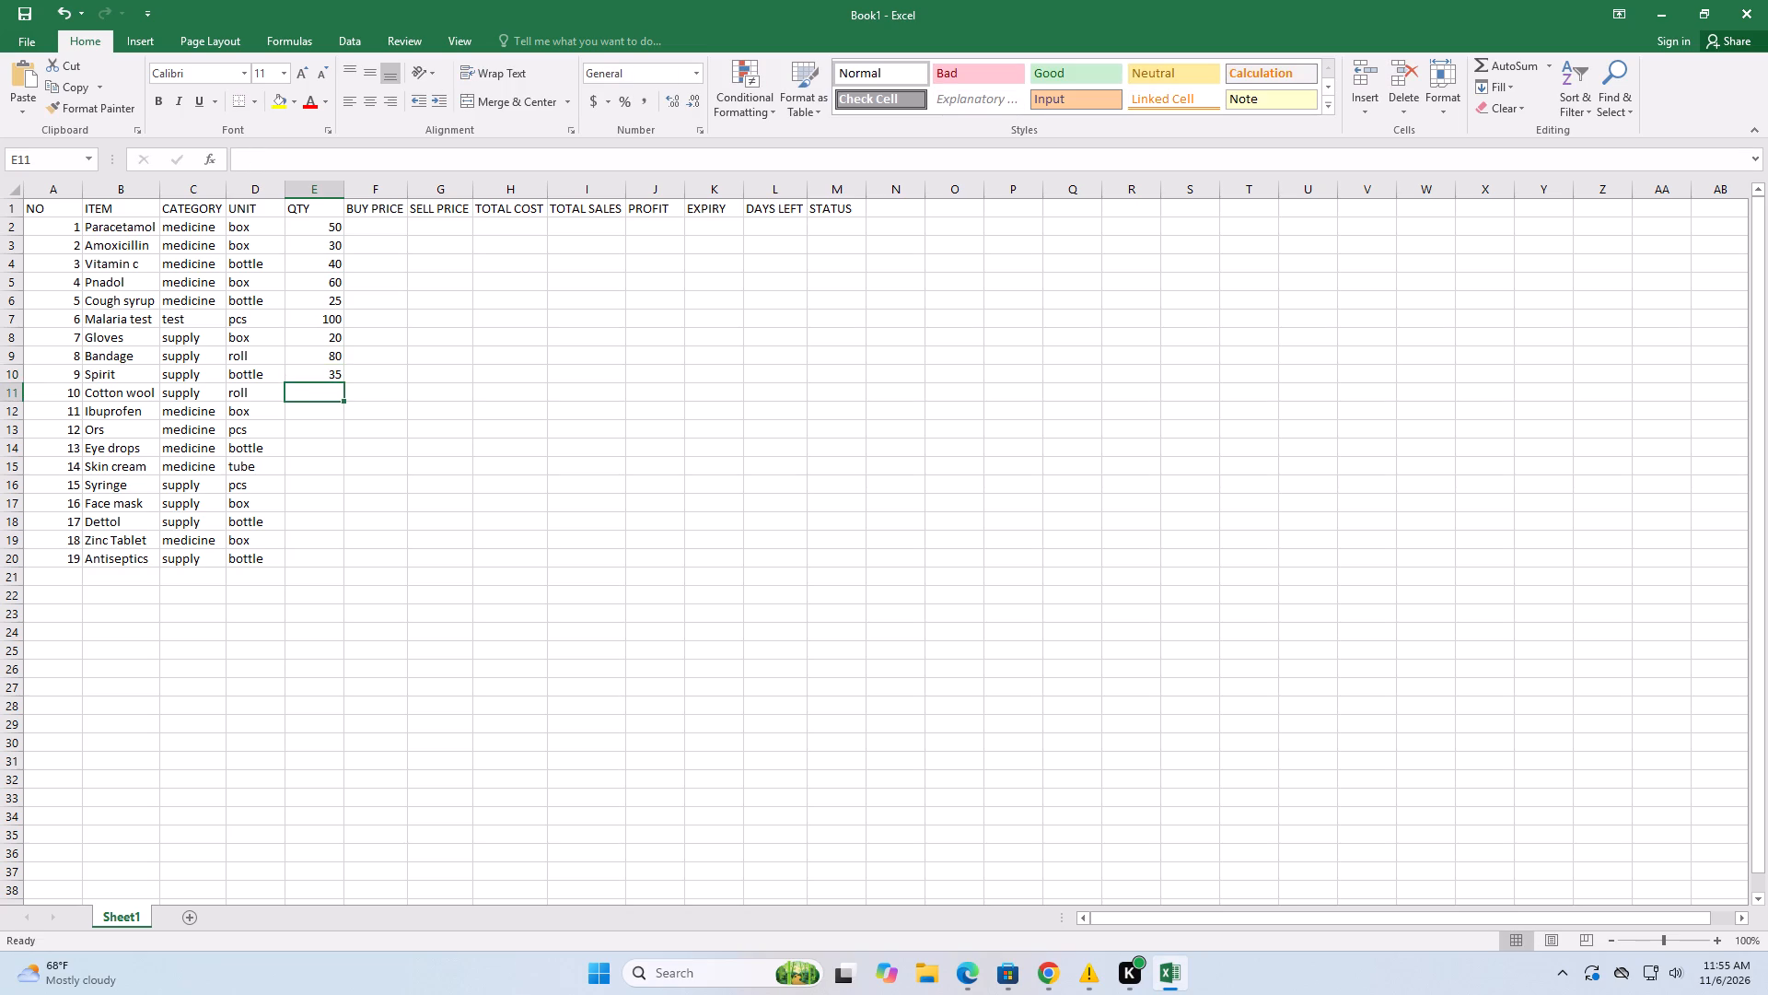
type("45")
key("Down")
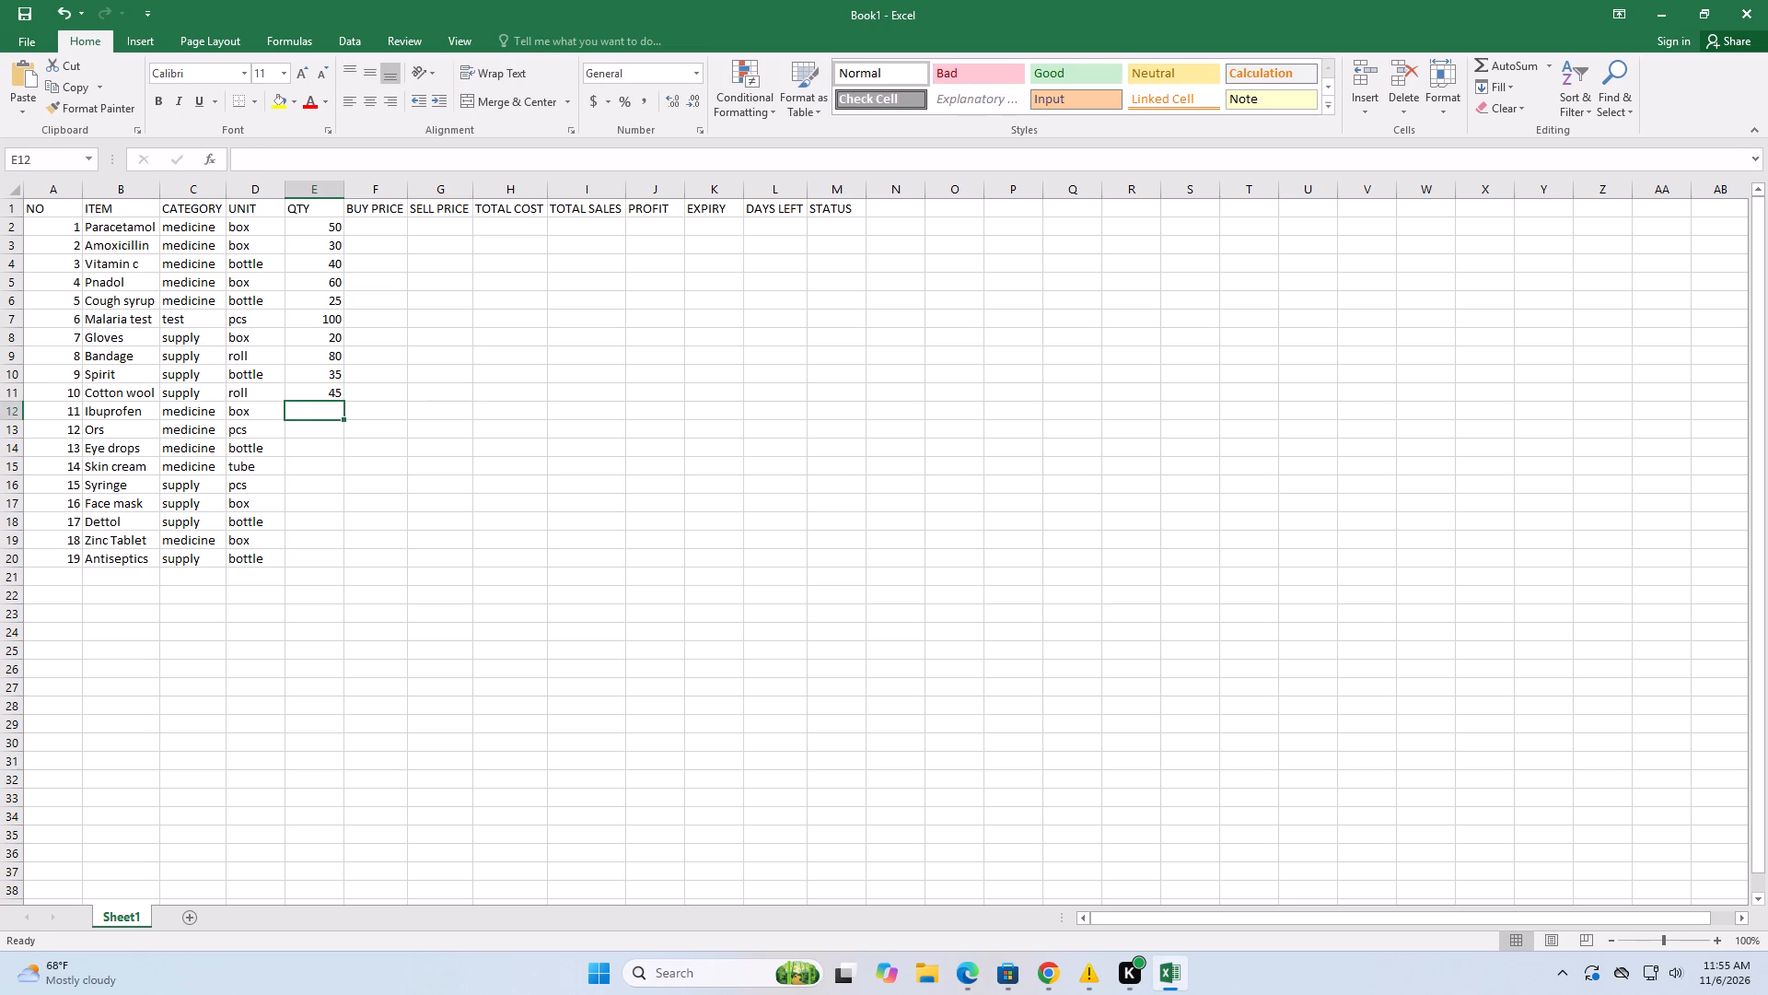
type("55")
key("Down")
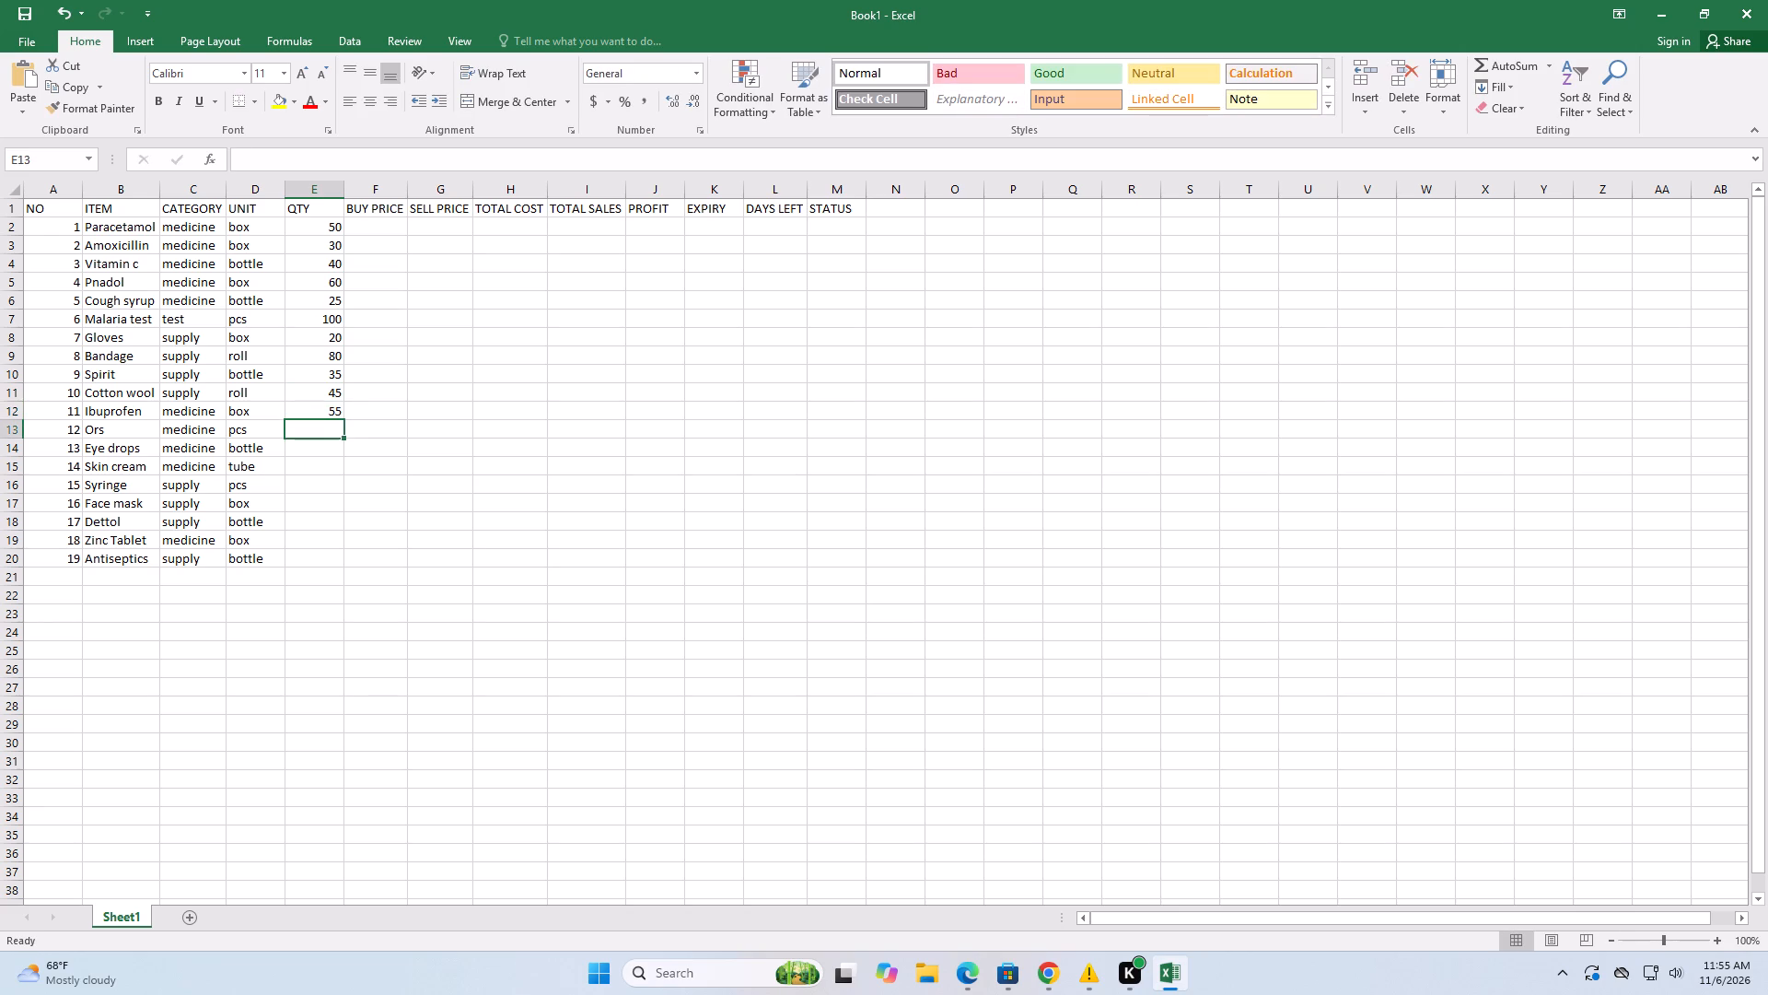
type("90")
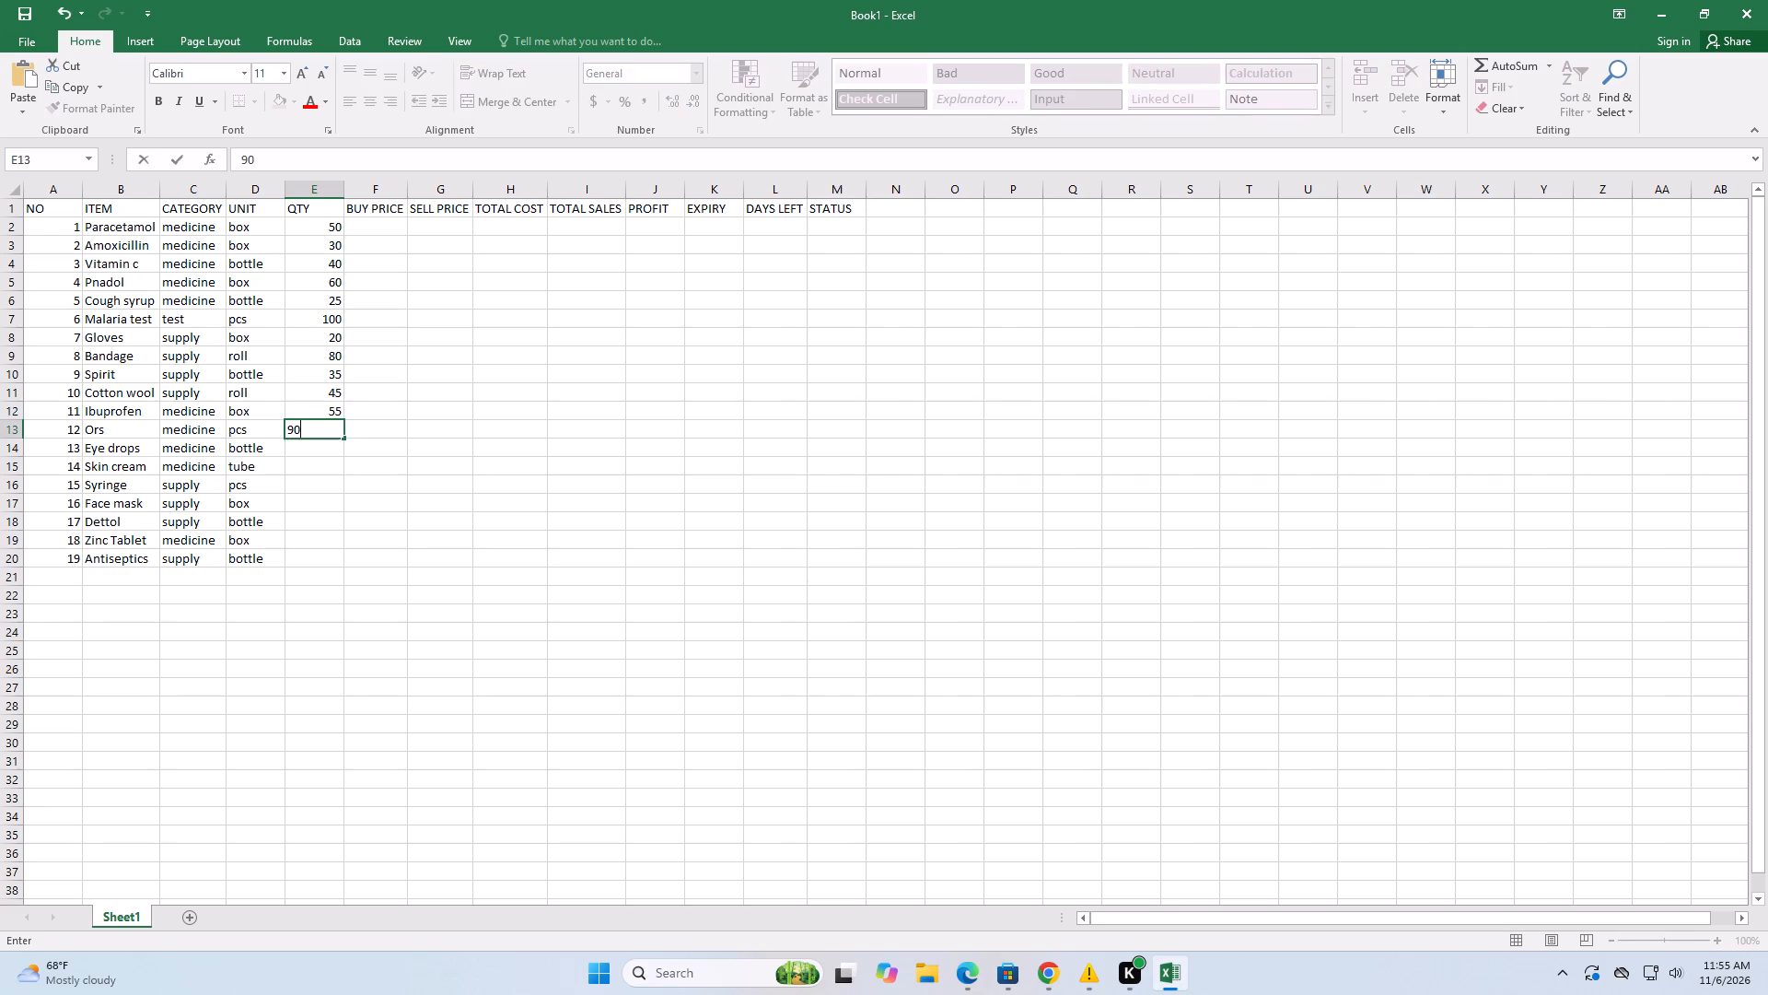
key("Down")
Enter the quantities 15 for Eye drops, 28 for Skin cream, 120 for Syringe and 33 for Face mask in cells E14 to E17.
type("15")
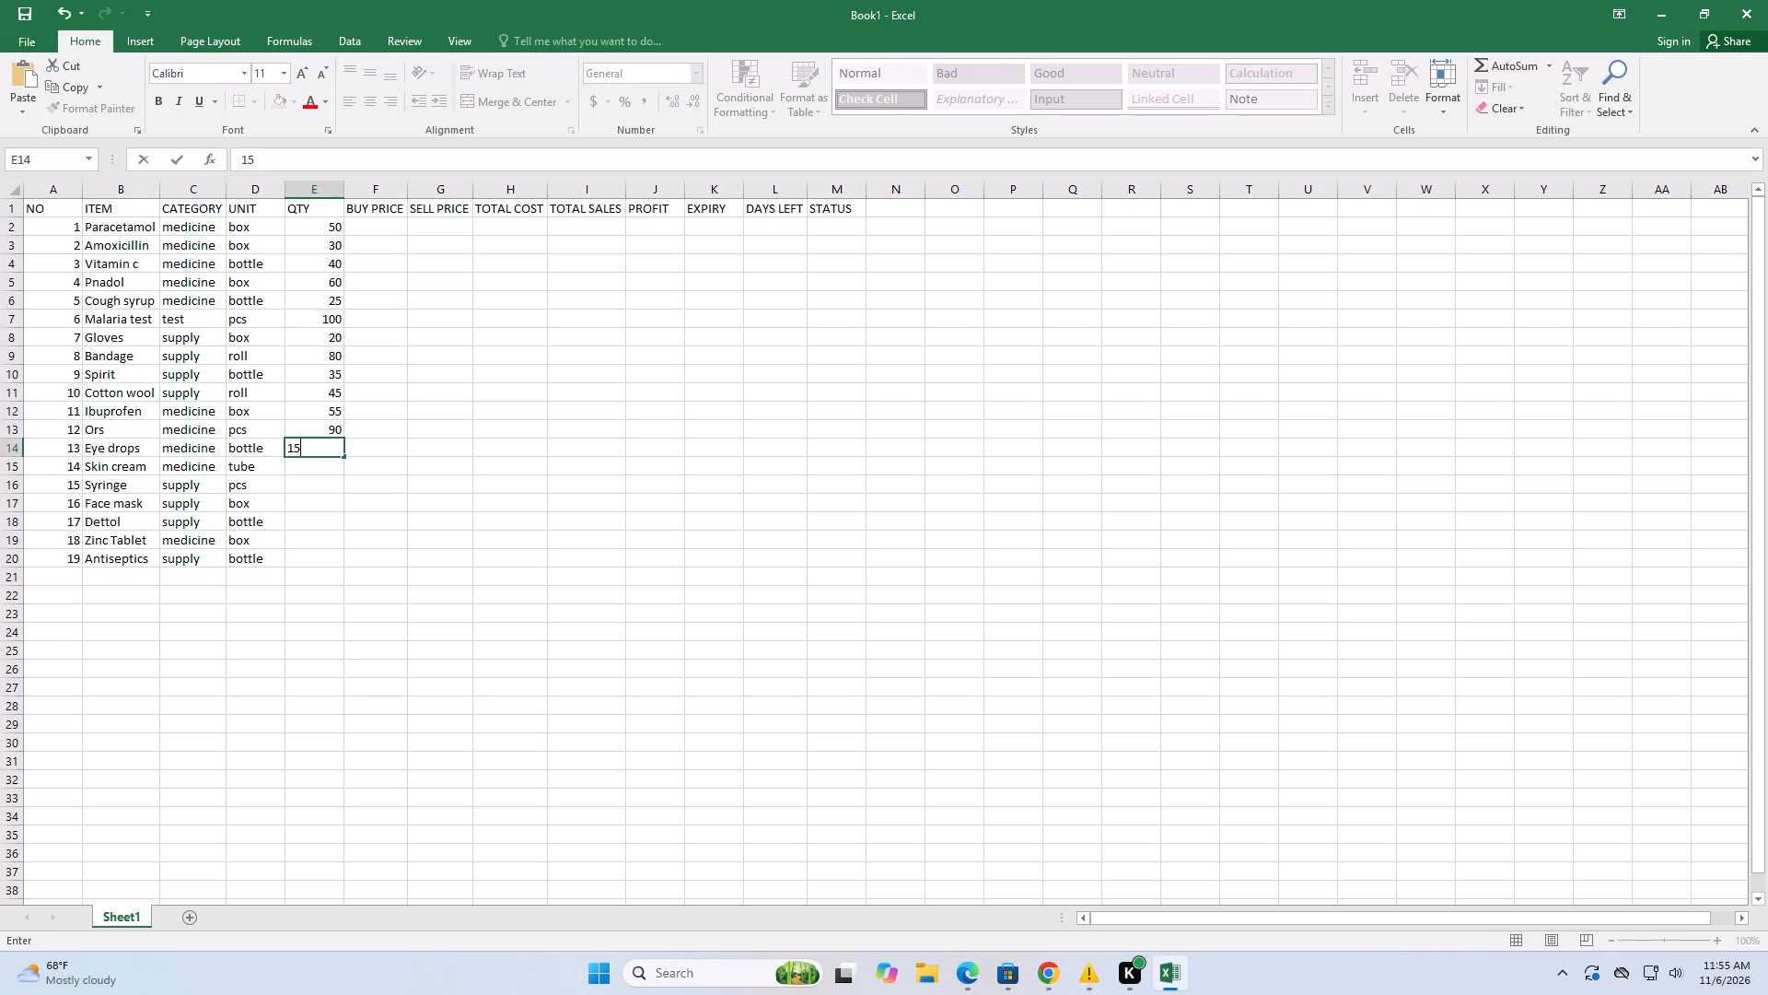
key("Down")
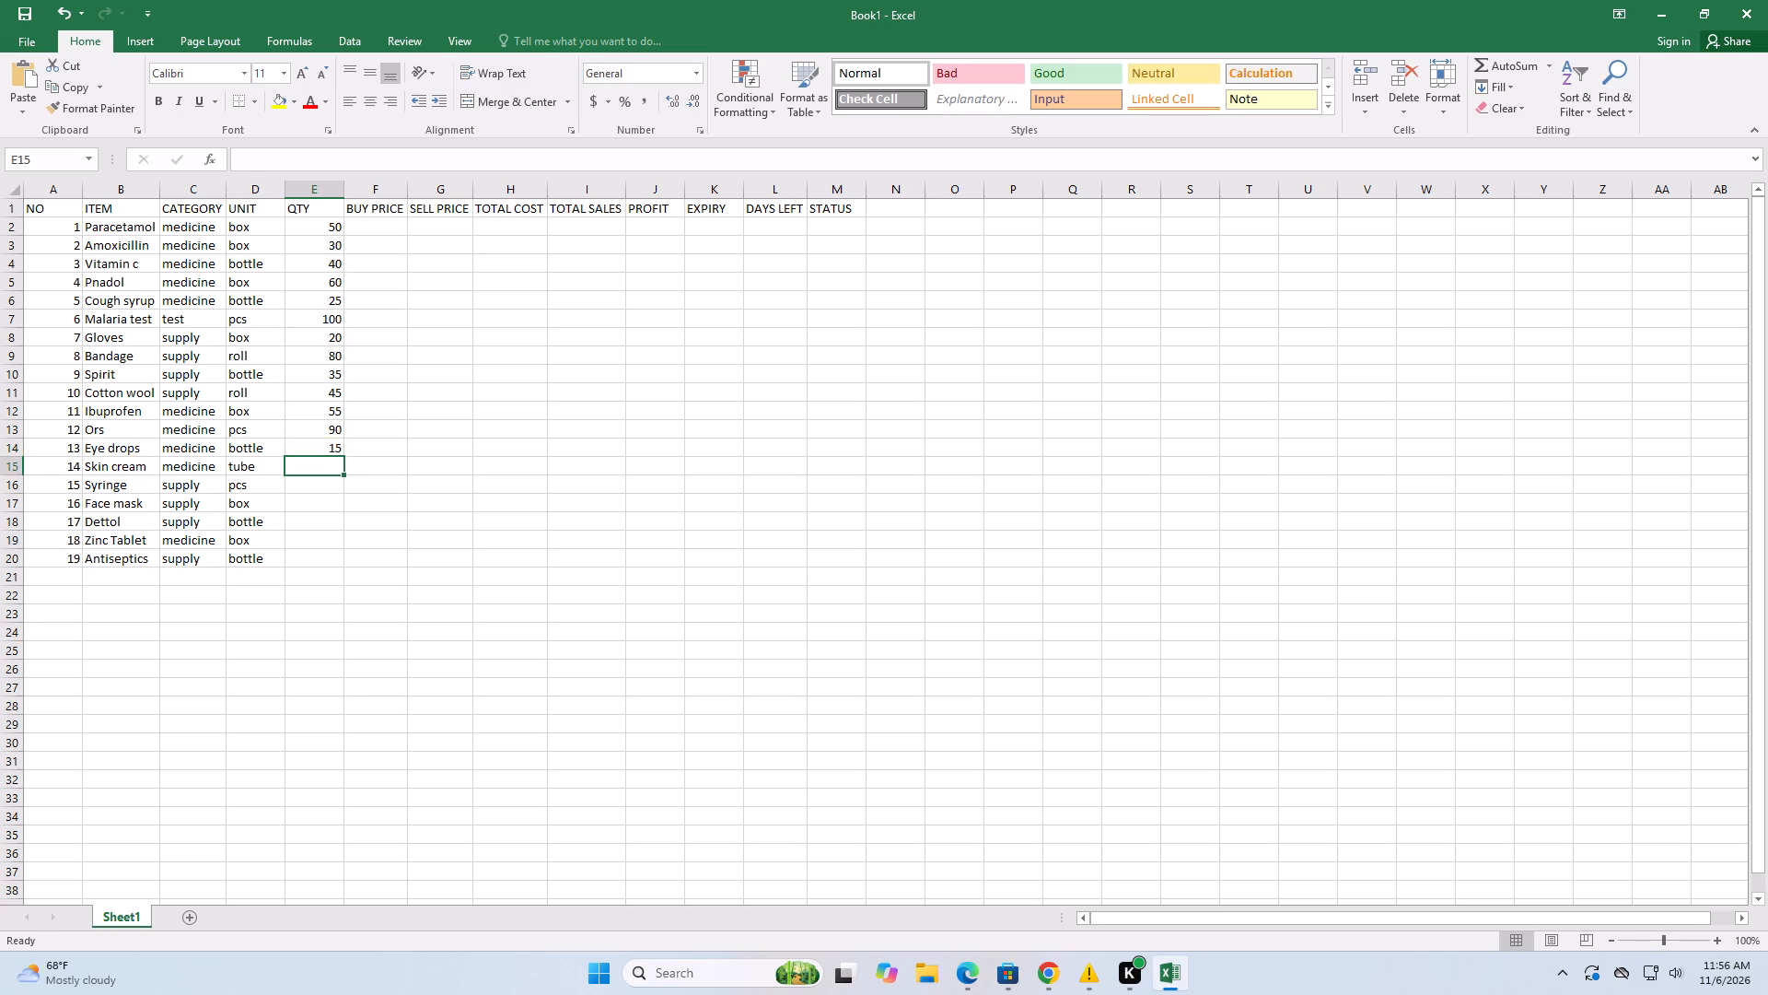
type("28")
key("Down")
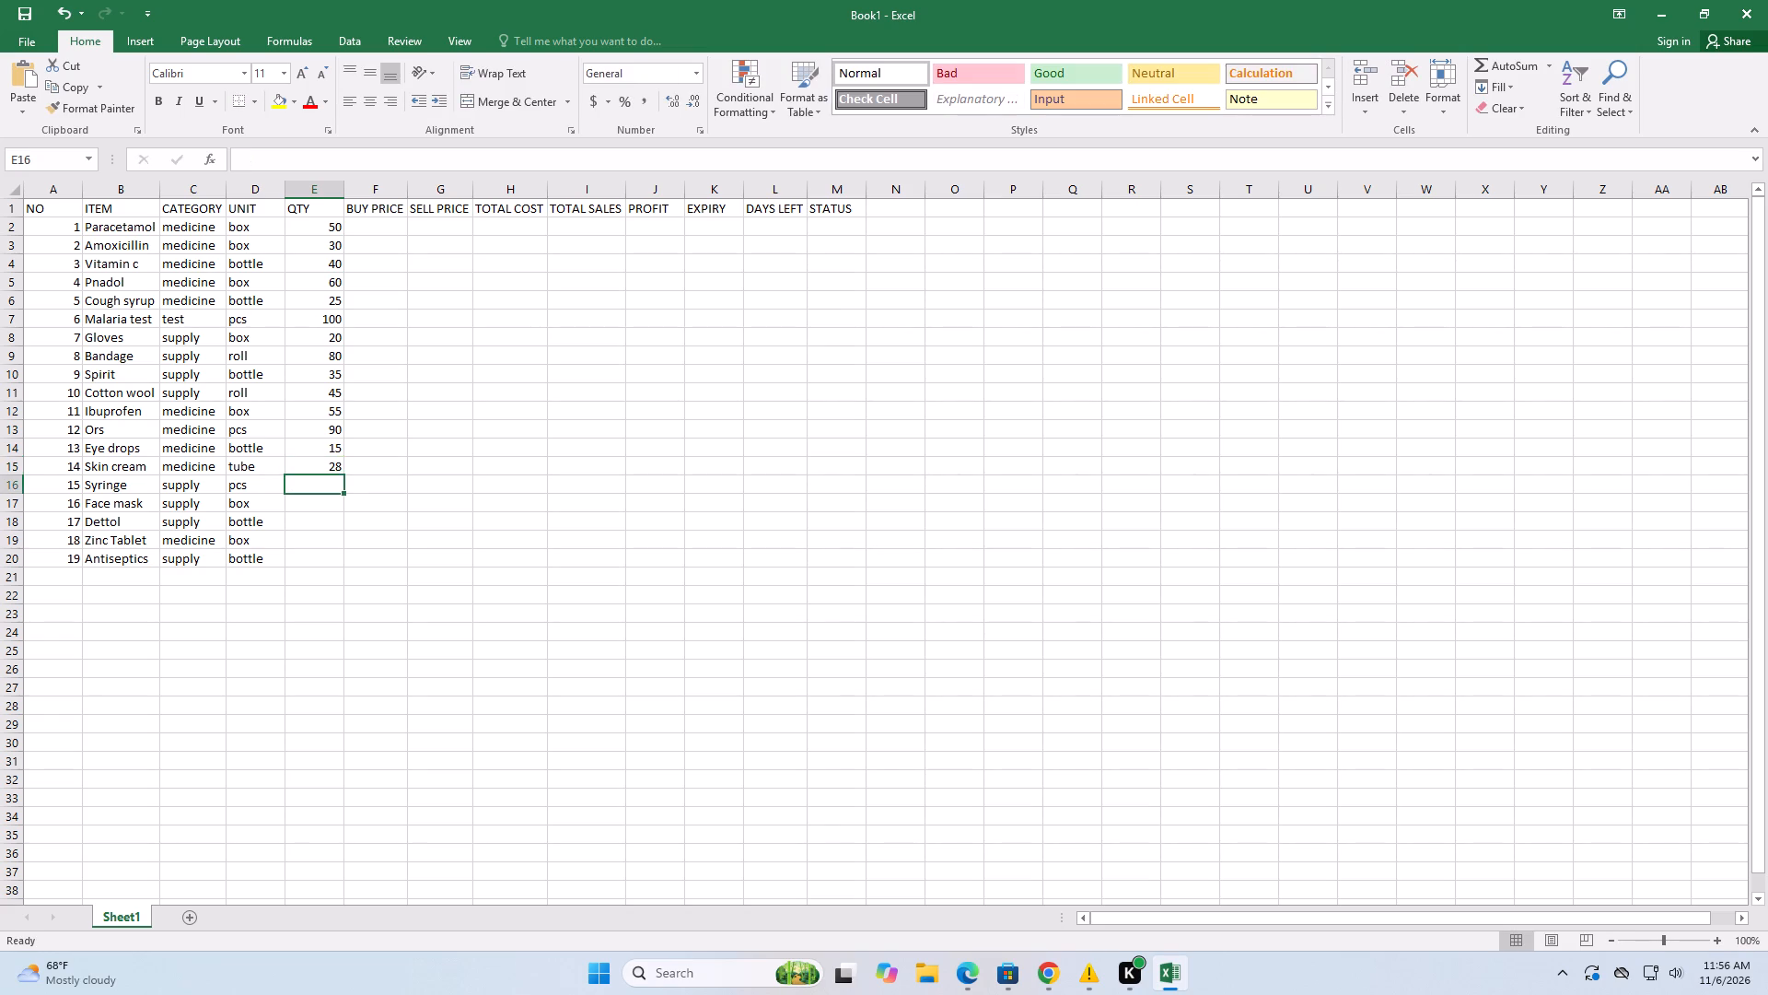
type("120")
key("Down")
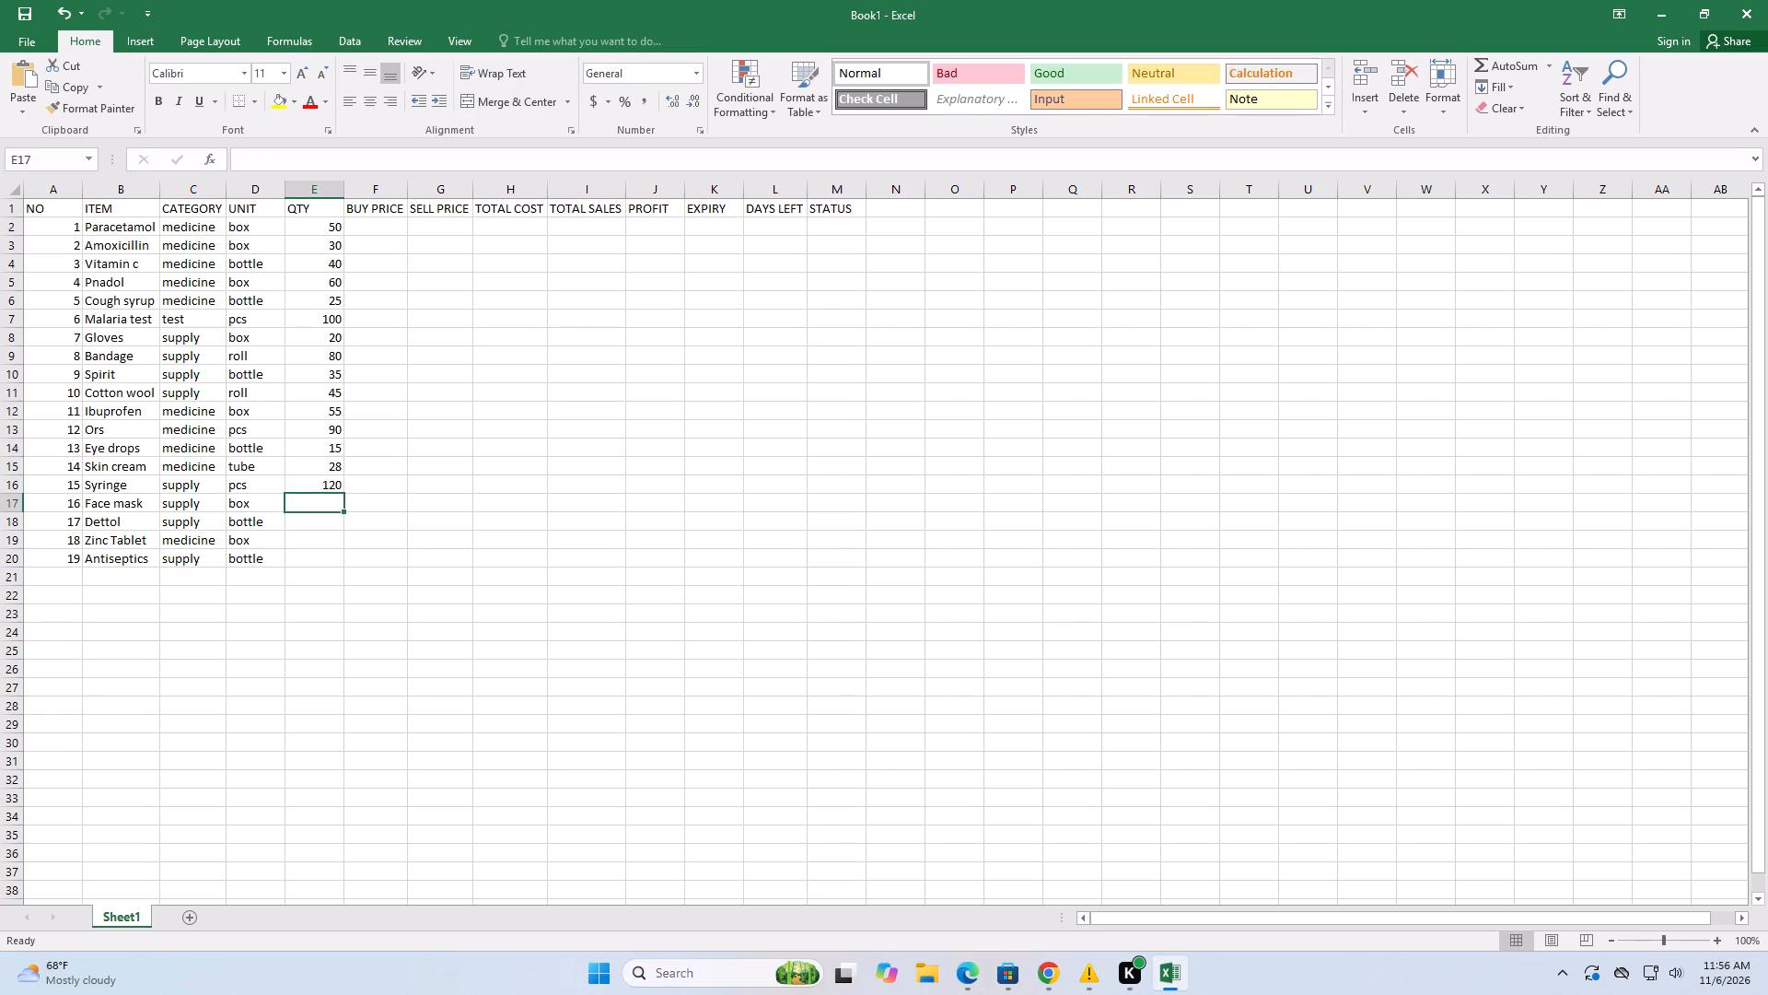
type("33")
key("Down")
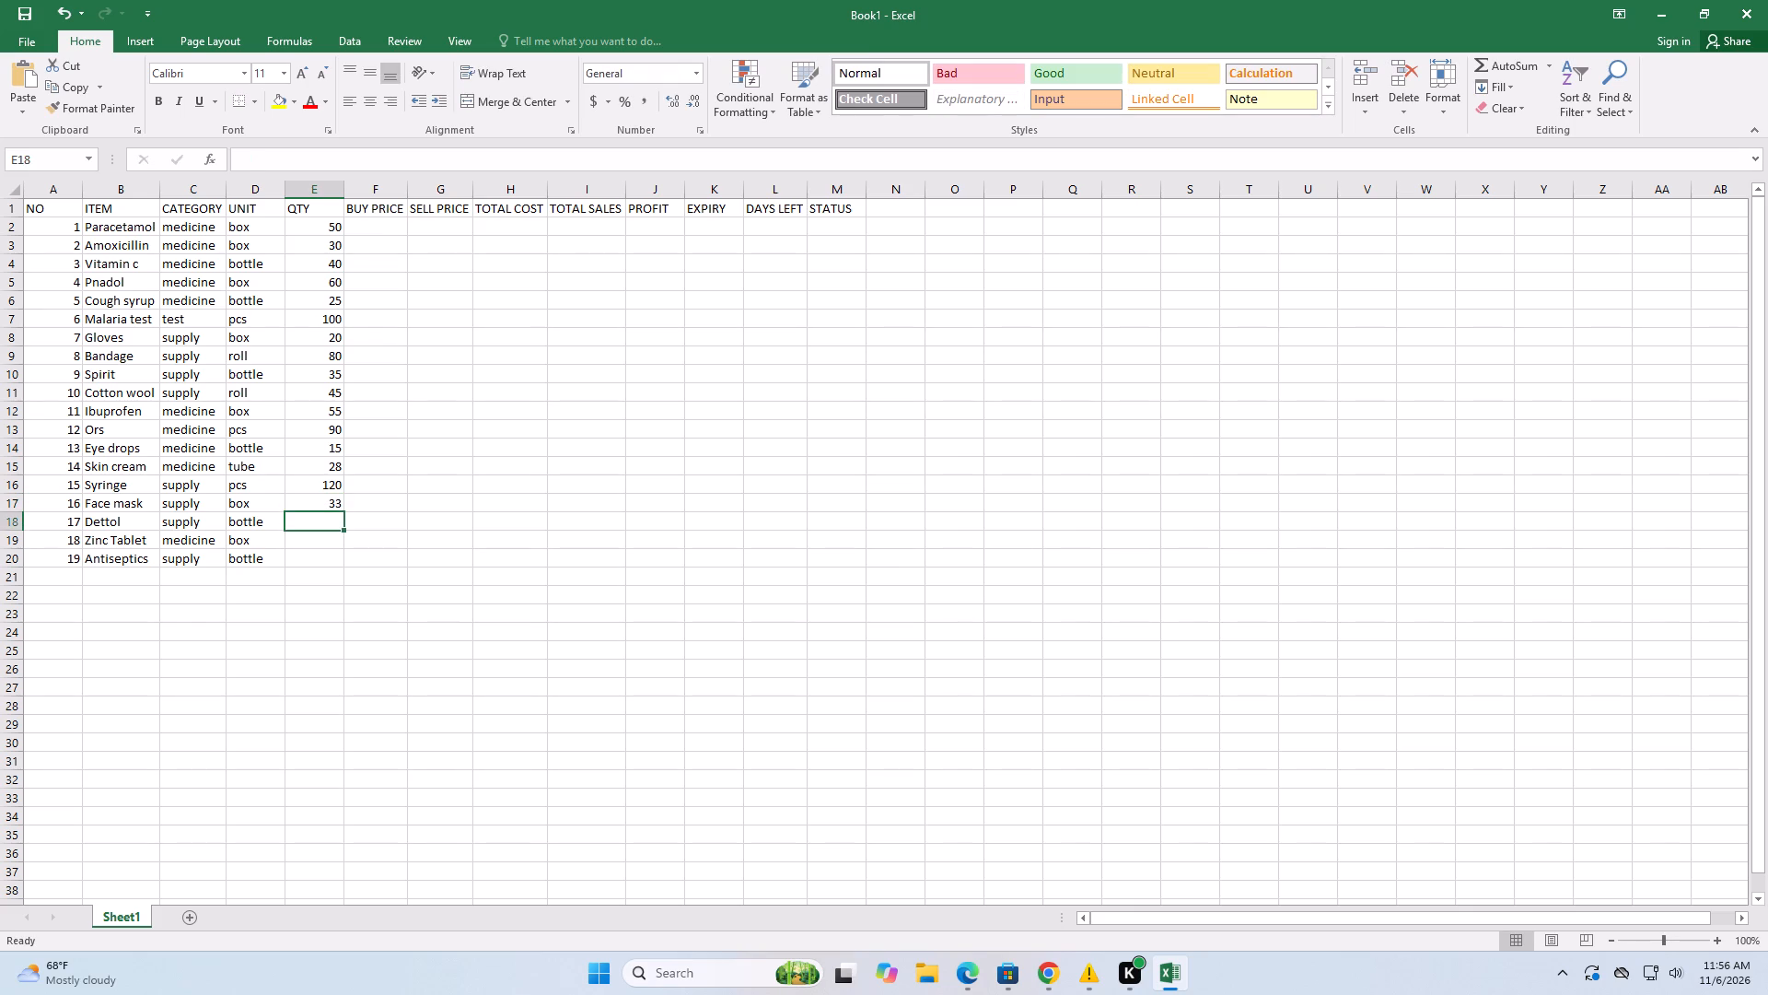
Complete the QTY column in cells E18 to E20 with 22 for Dettol, 48 for Zinc Tablet and 18 for Antiseptics.
type("22")
key("Down")
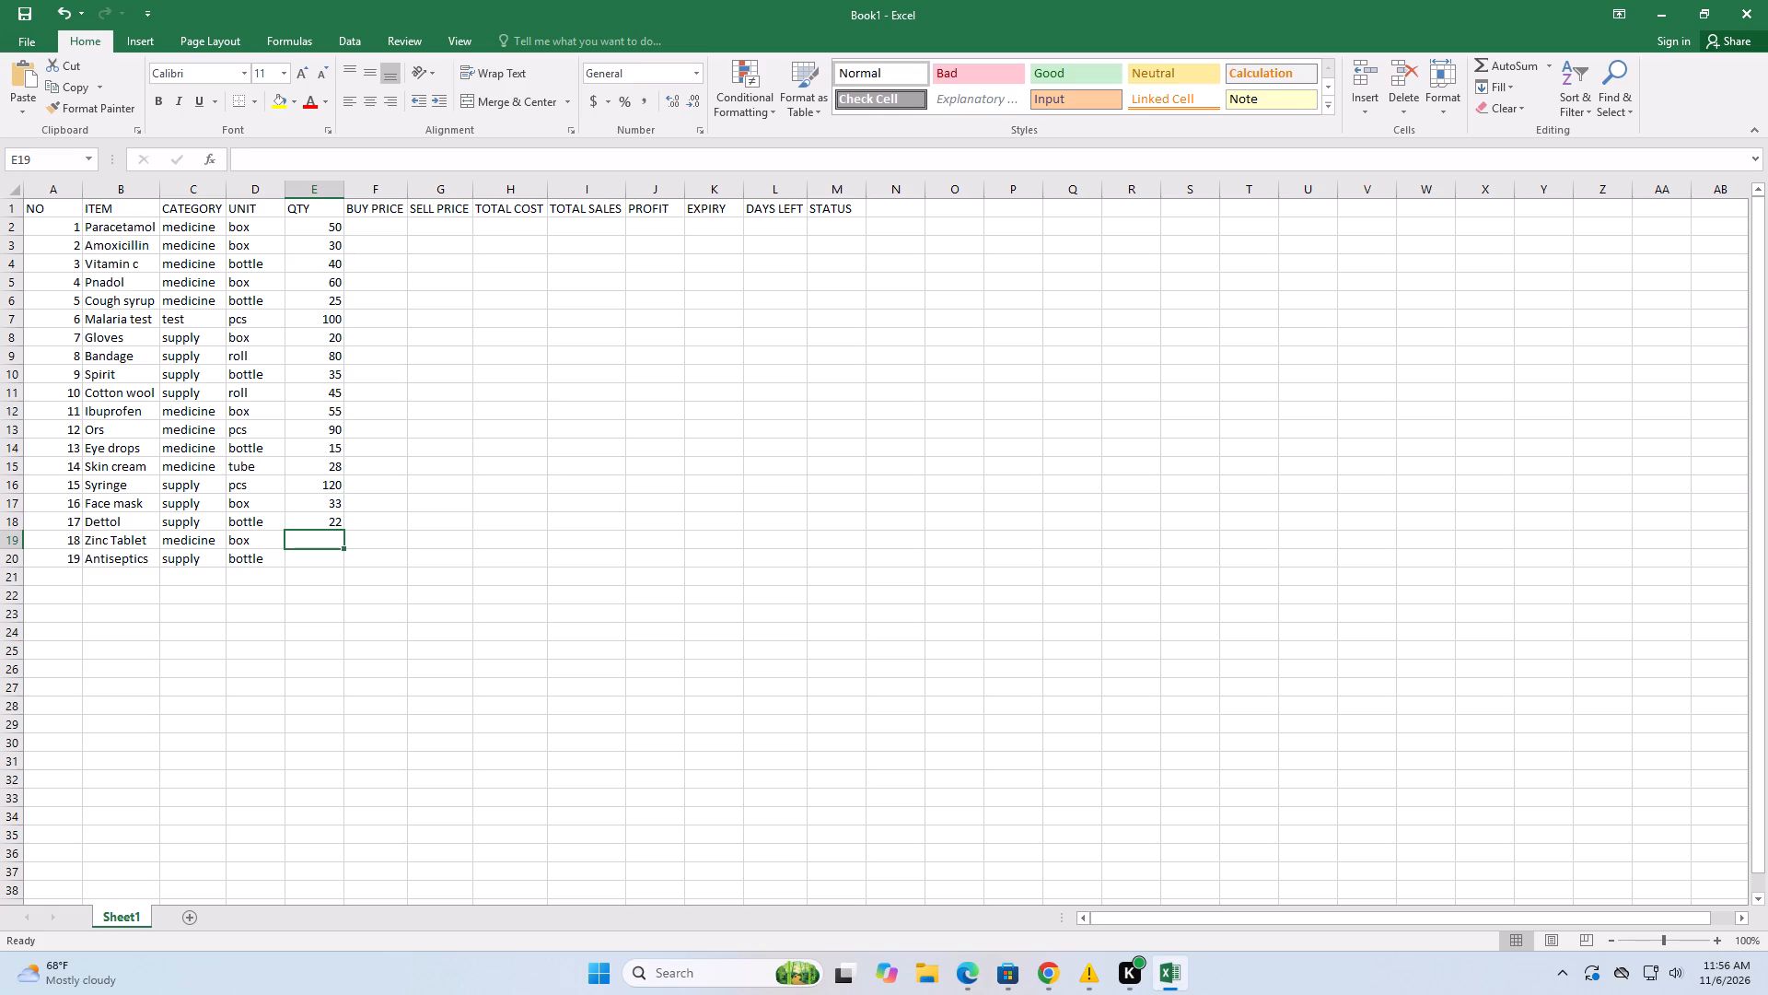
type("48")
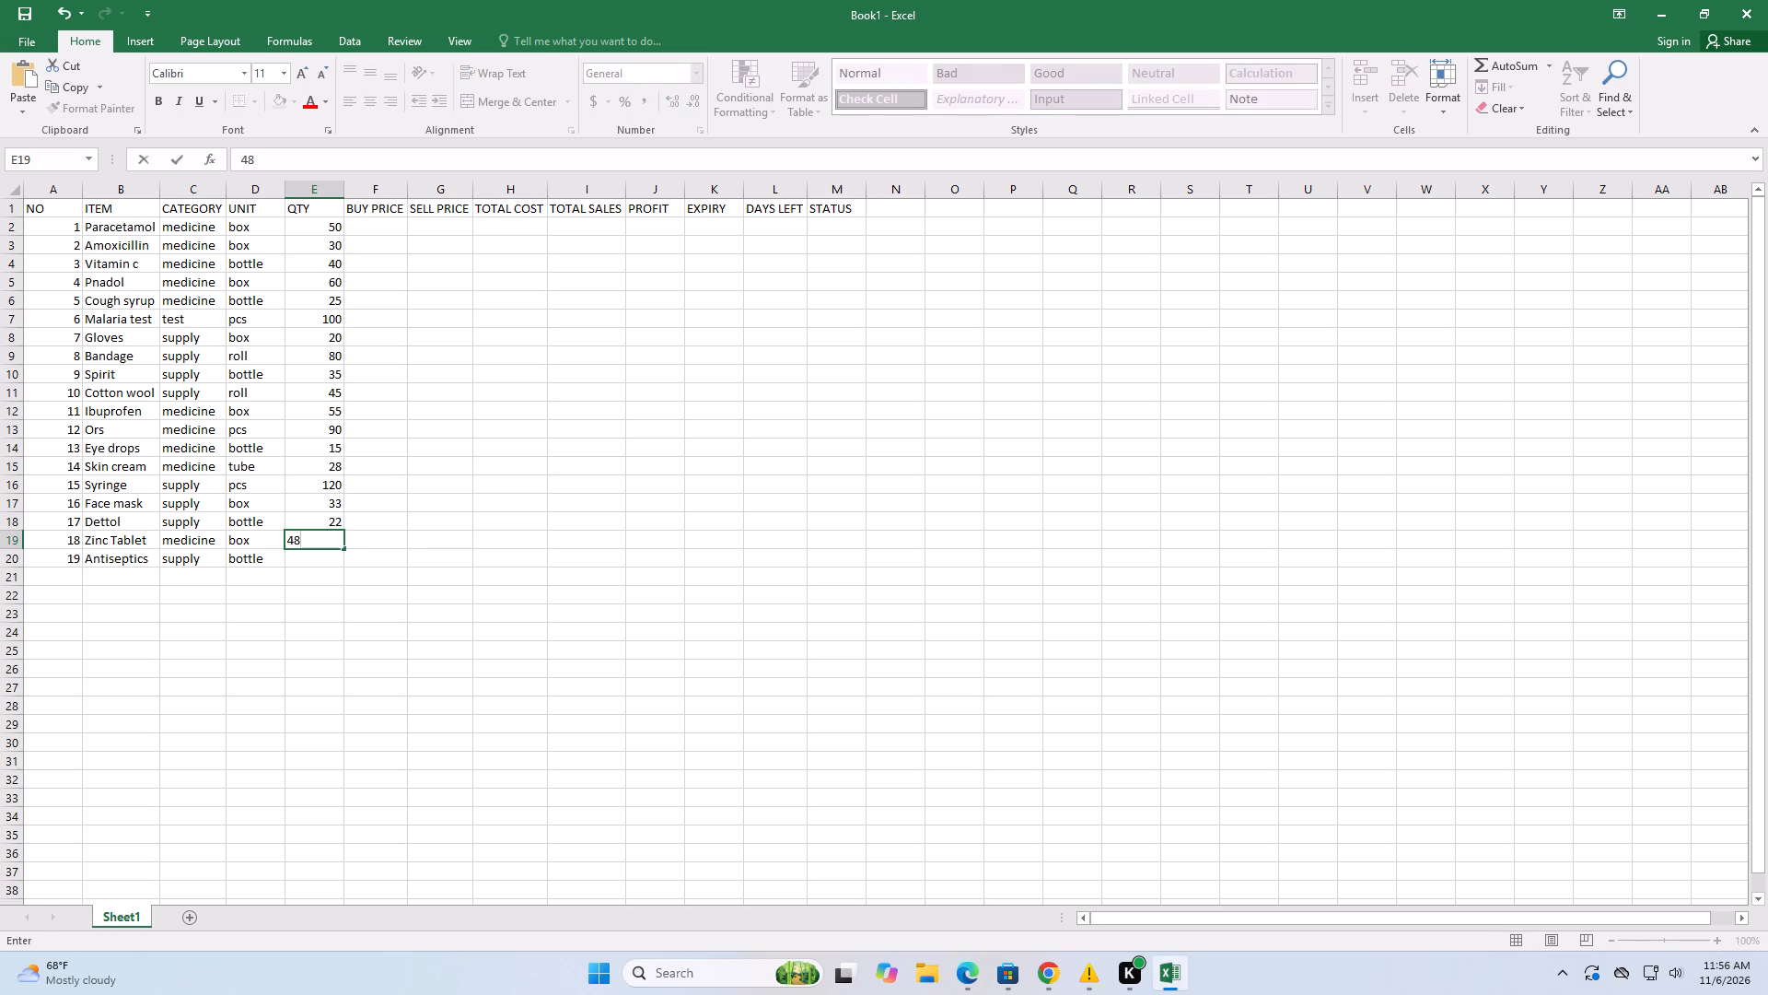
key("Down")
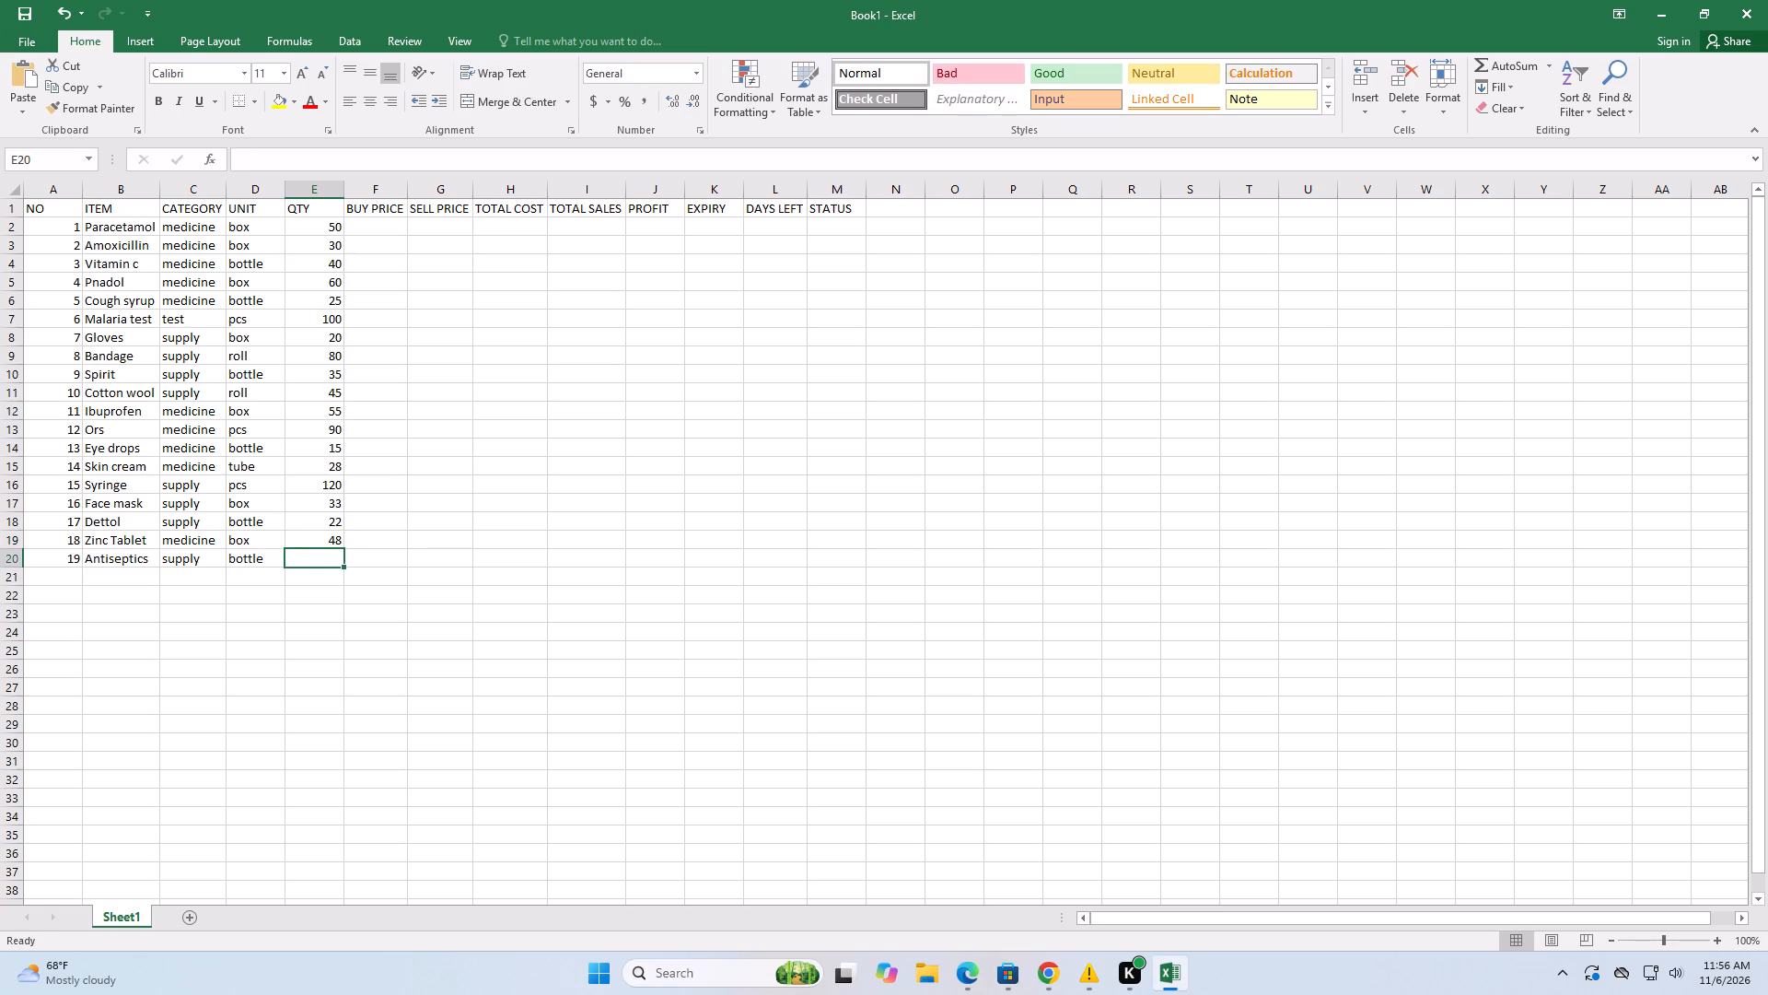
key("1")
key("8")
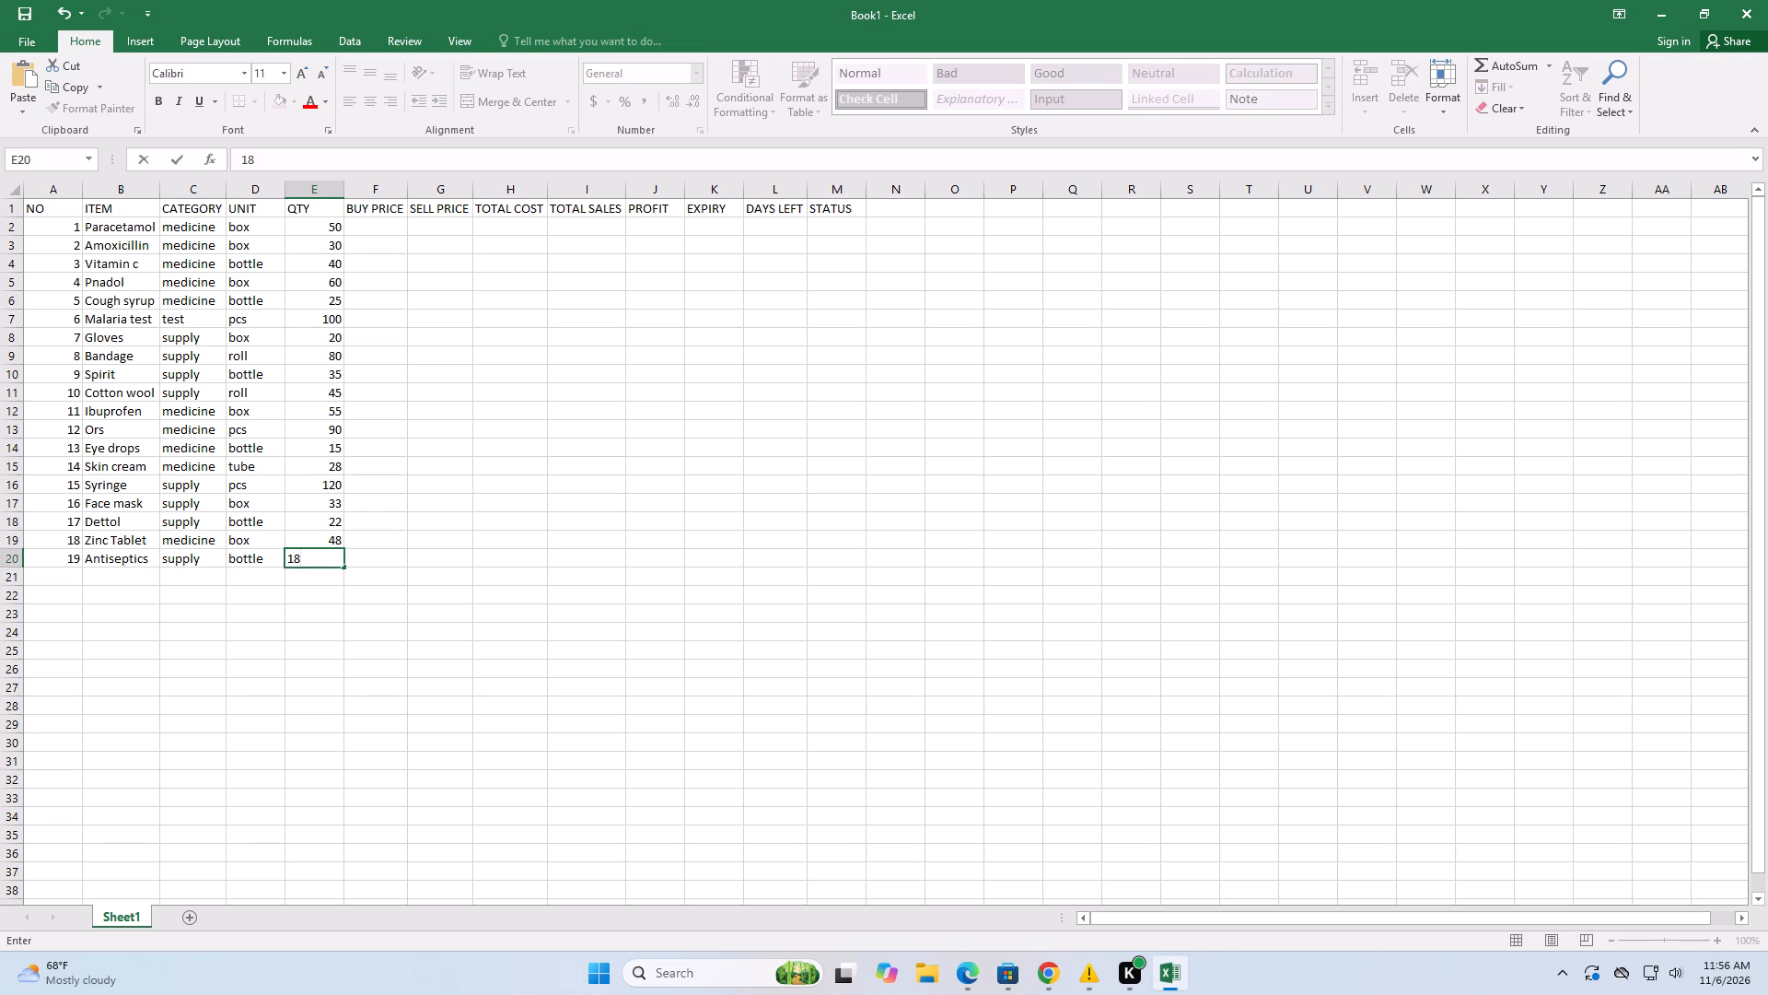
key("Right")
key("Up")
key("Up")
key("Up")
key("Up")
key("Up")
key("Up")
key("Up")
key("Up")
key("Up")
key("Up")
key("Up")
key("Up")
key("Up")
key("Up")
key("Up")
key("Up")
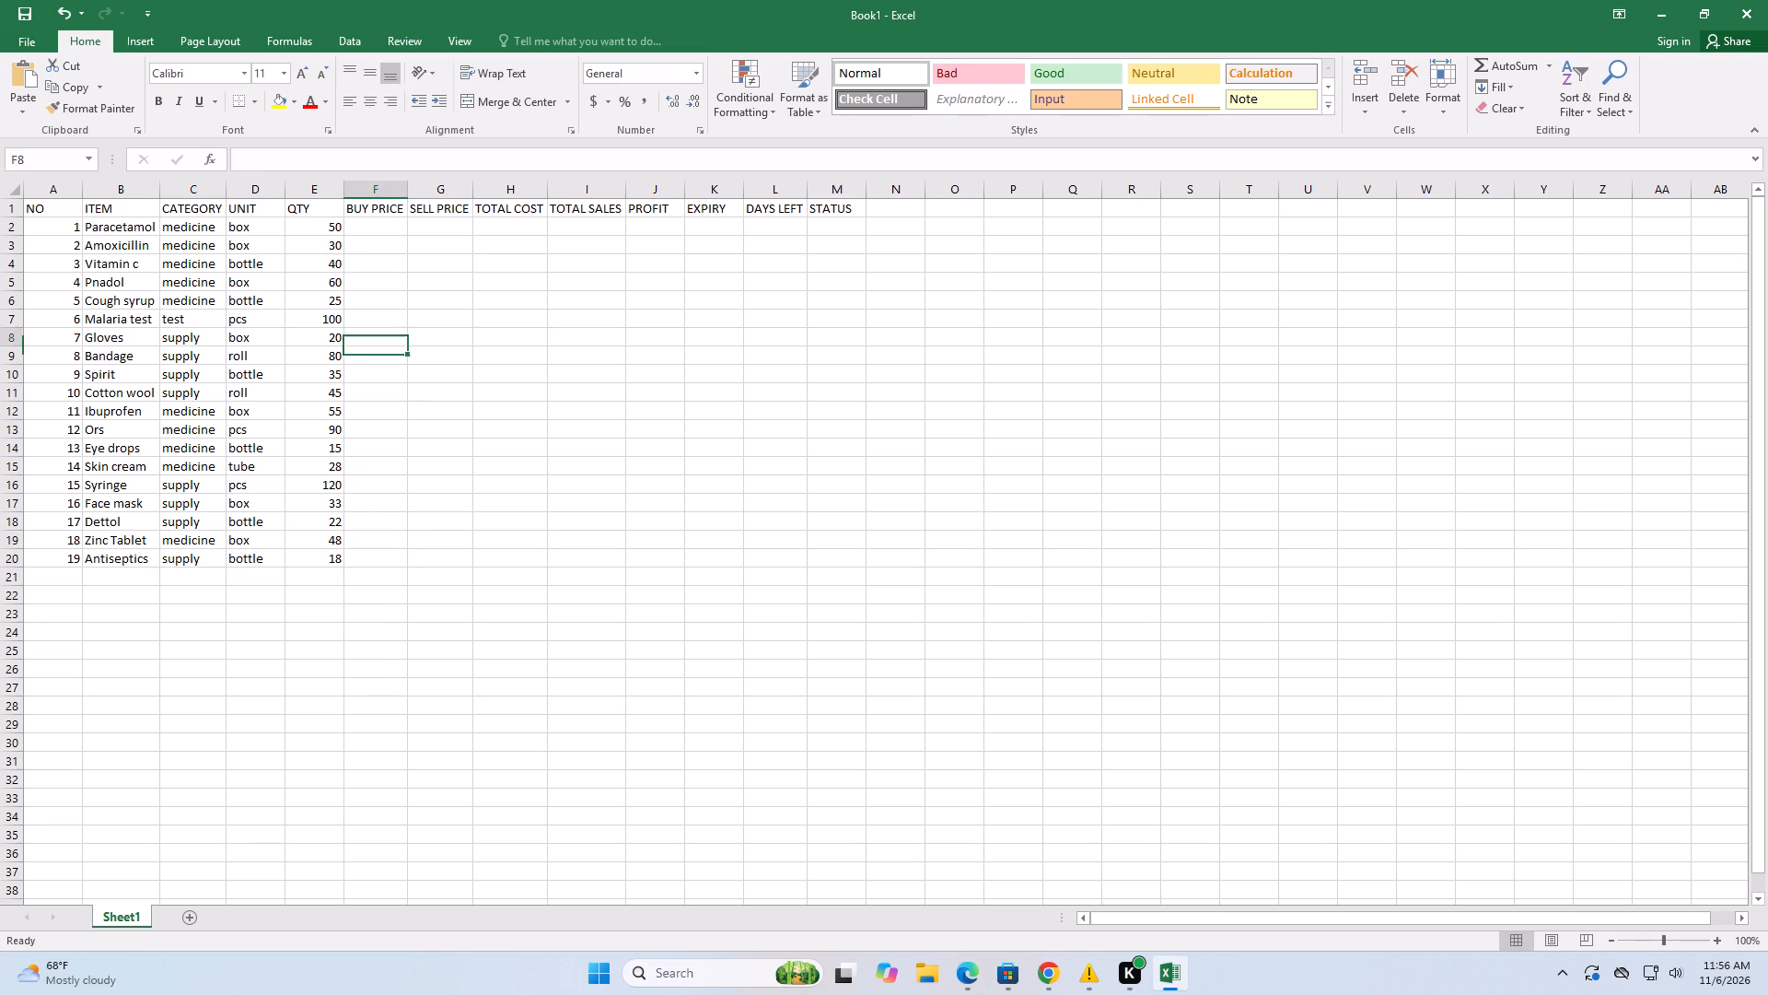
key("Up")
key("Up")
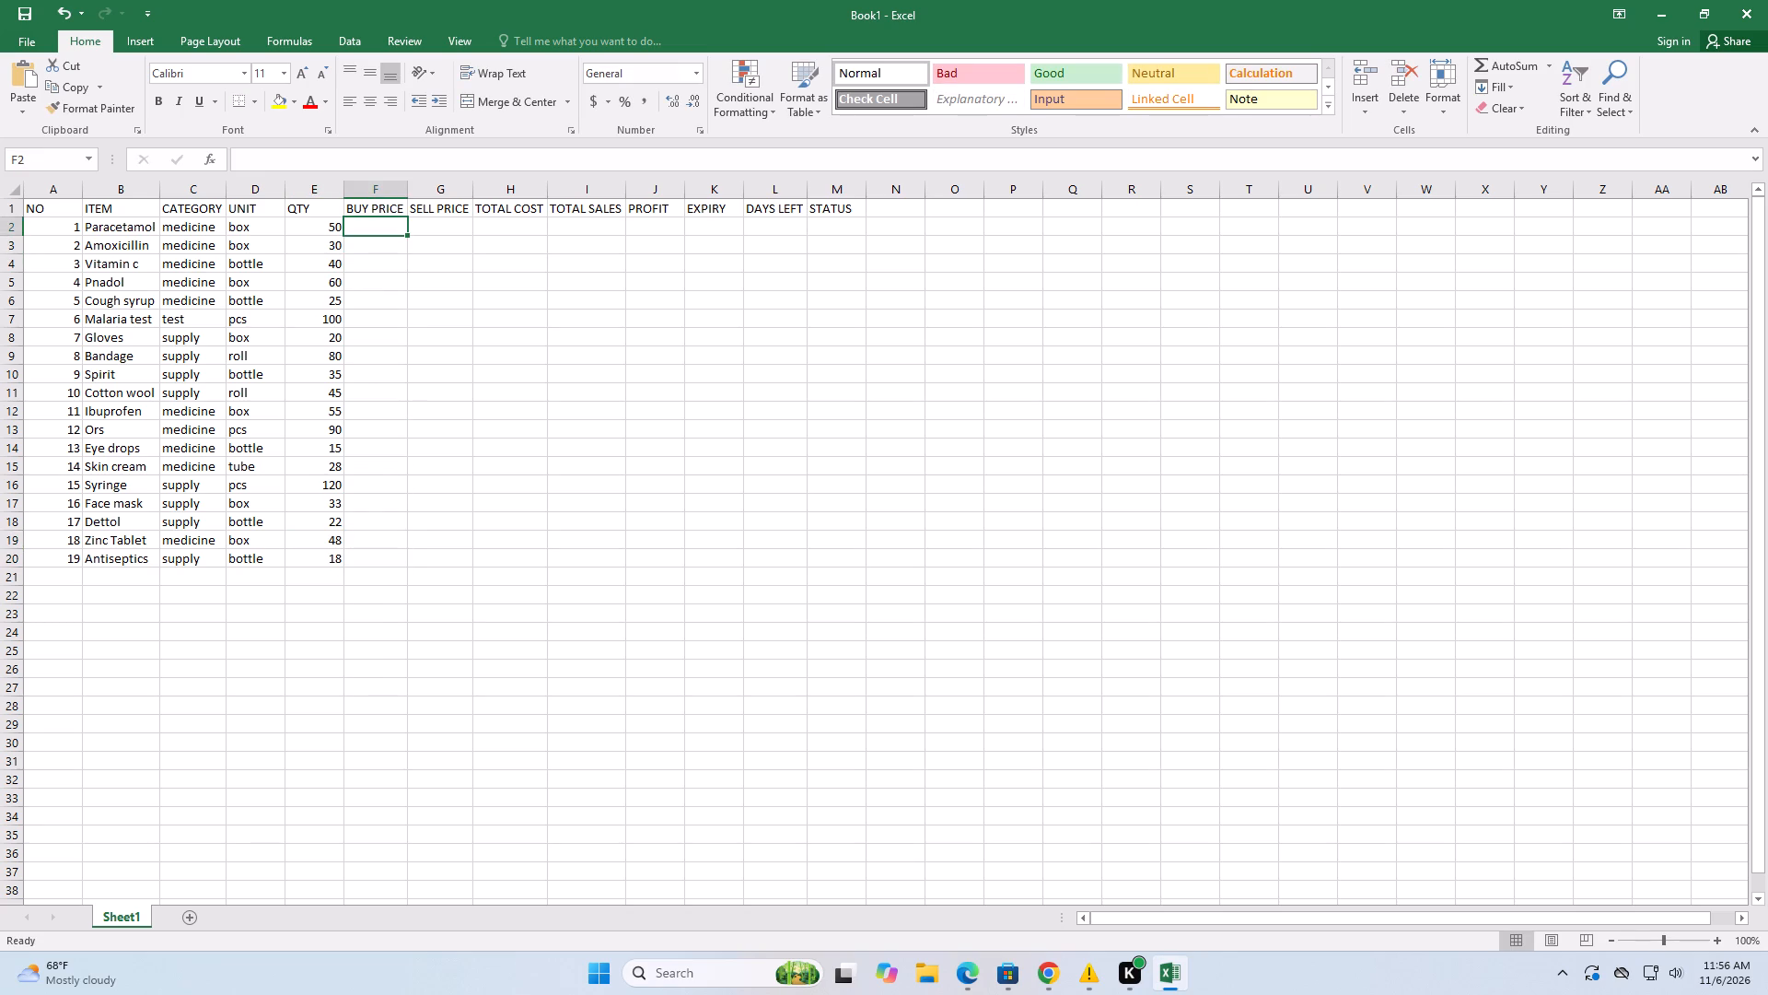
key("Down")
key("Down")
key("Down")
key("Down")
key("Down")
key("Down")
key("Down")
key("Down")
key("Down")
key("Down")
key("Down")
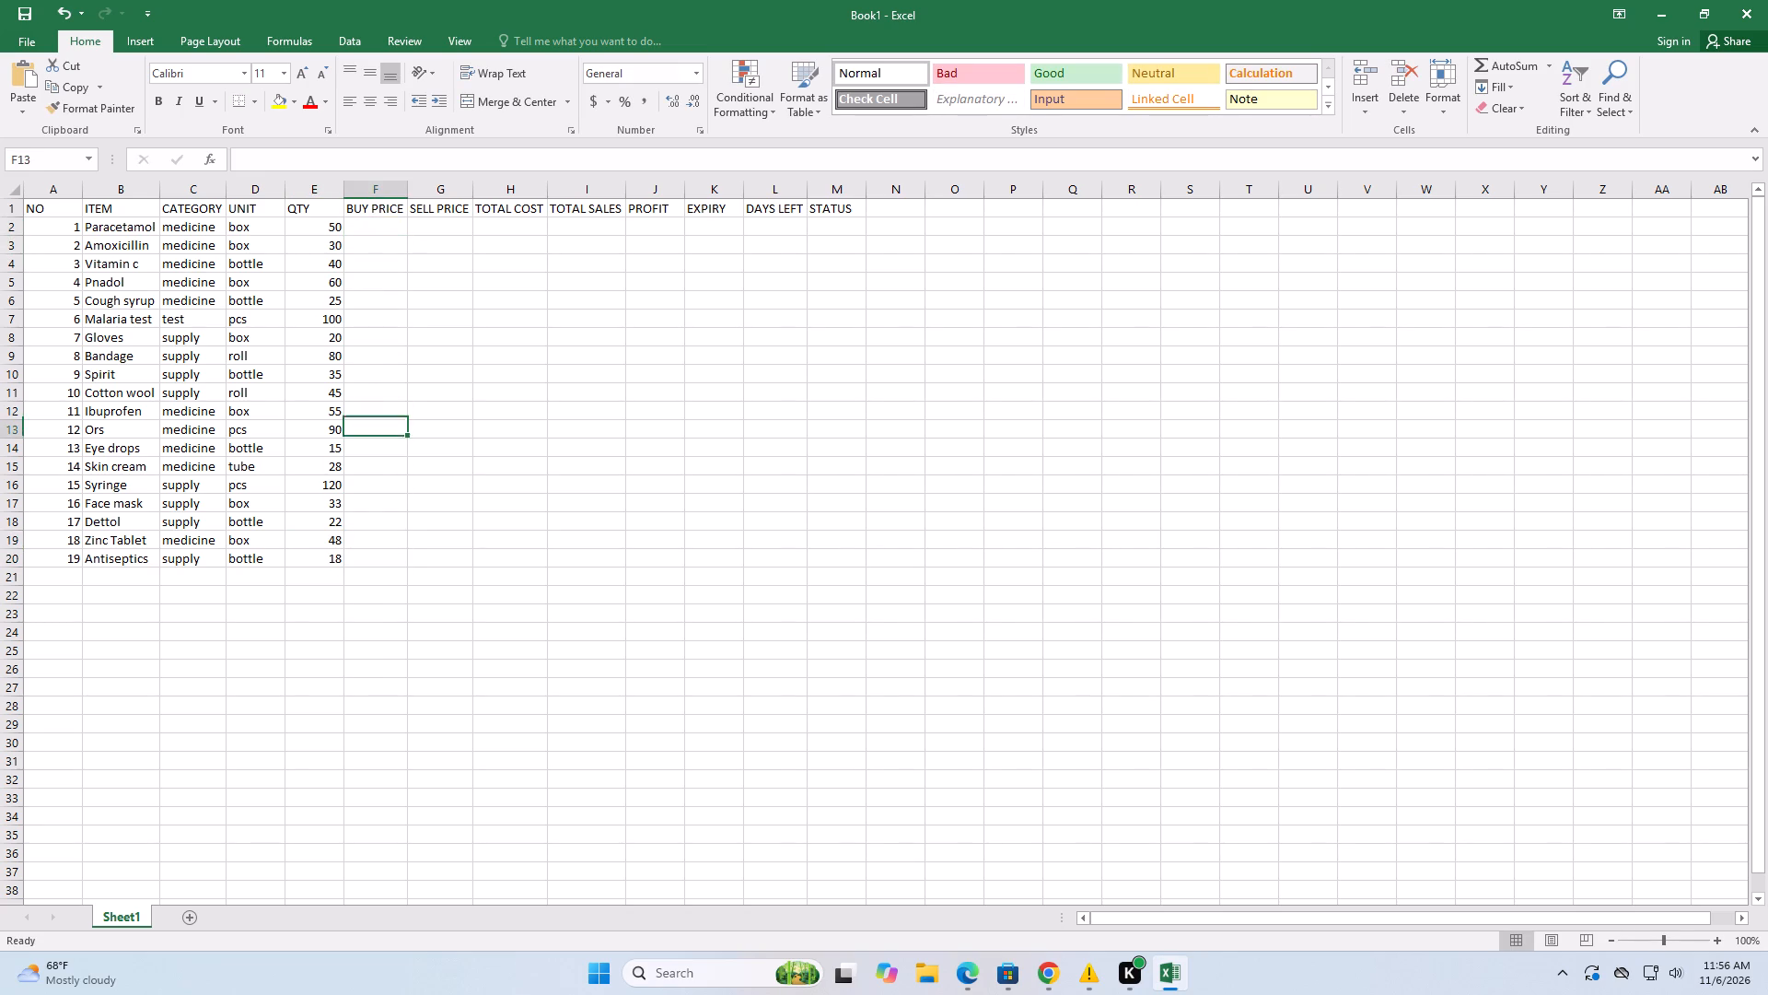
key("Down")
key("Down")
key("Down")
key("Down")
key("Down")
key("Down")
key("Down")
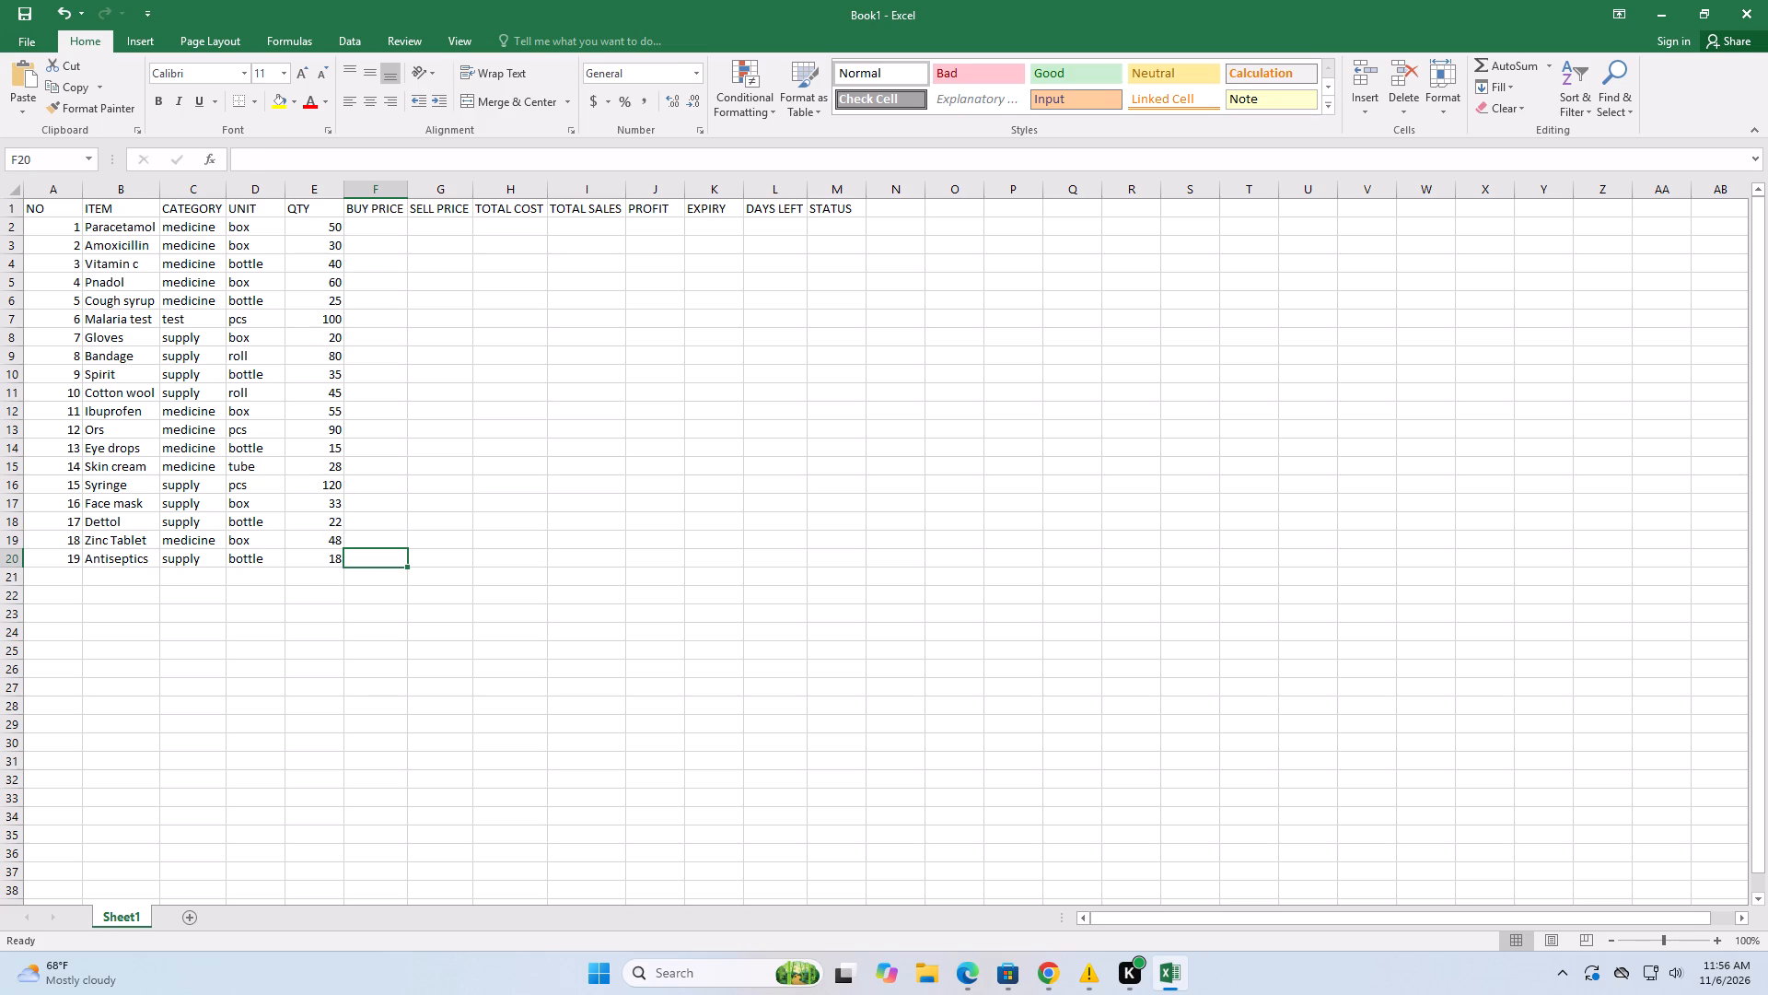
Fill BUY PRICE upward from F20 to F17 with 280 for Antiseptics, 180 for Zinc Tablet, 350 for Dettol and 300 for Face mask.
type("280")
key("Up")
key("1")
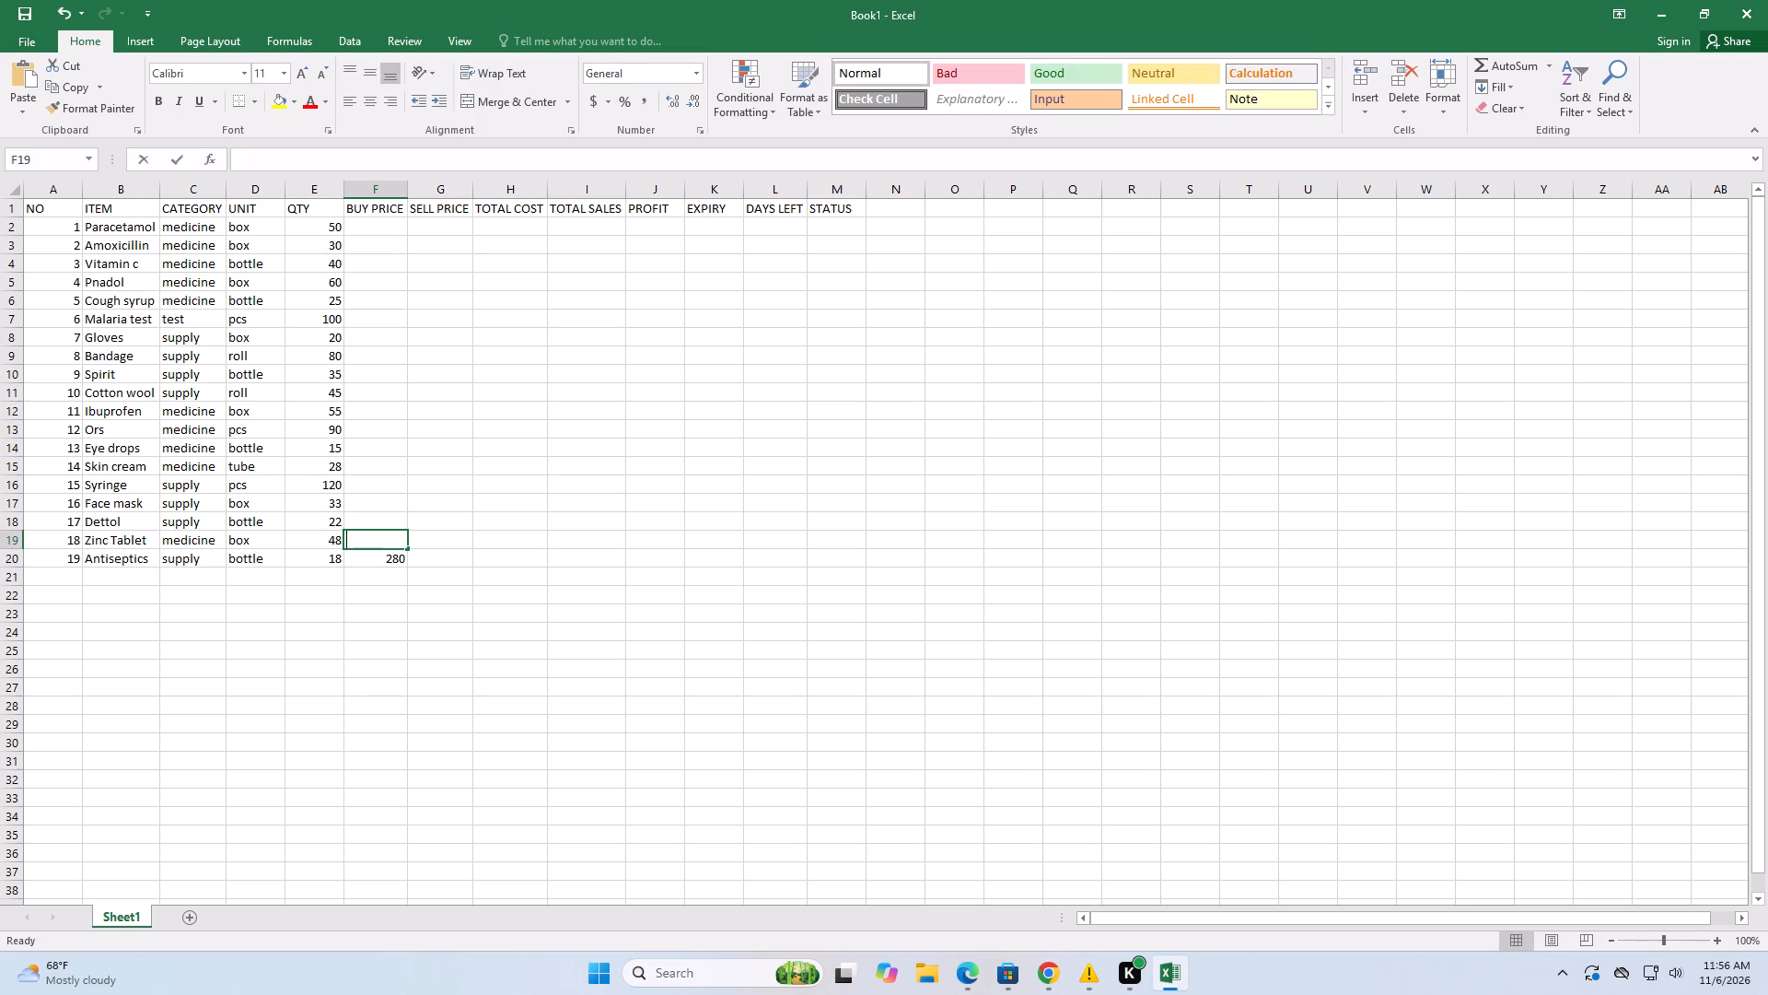
type("80")
key("Up")
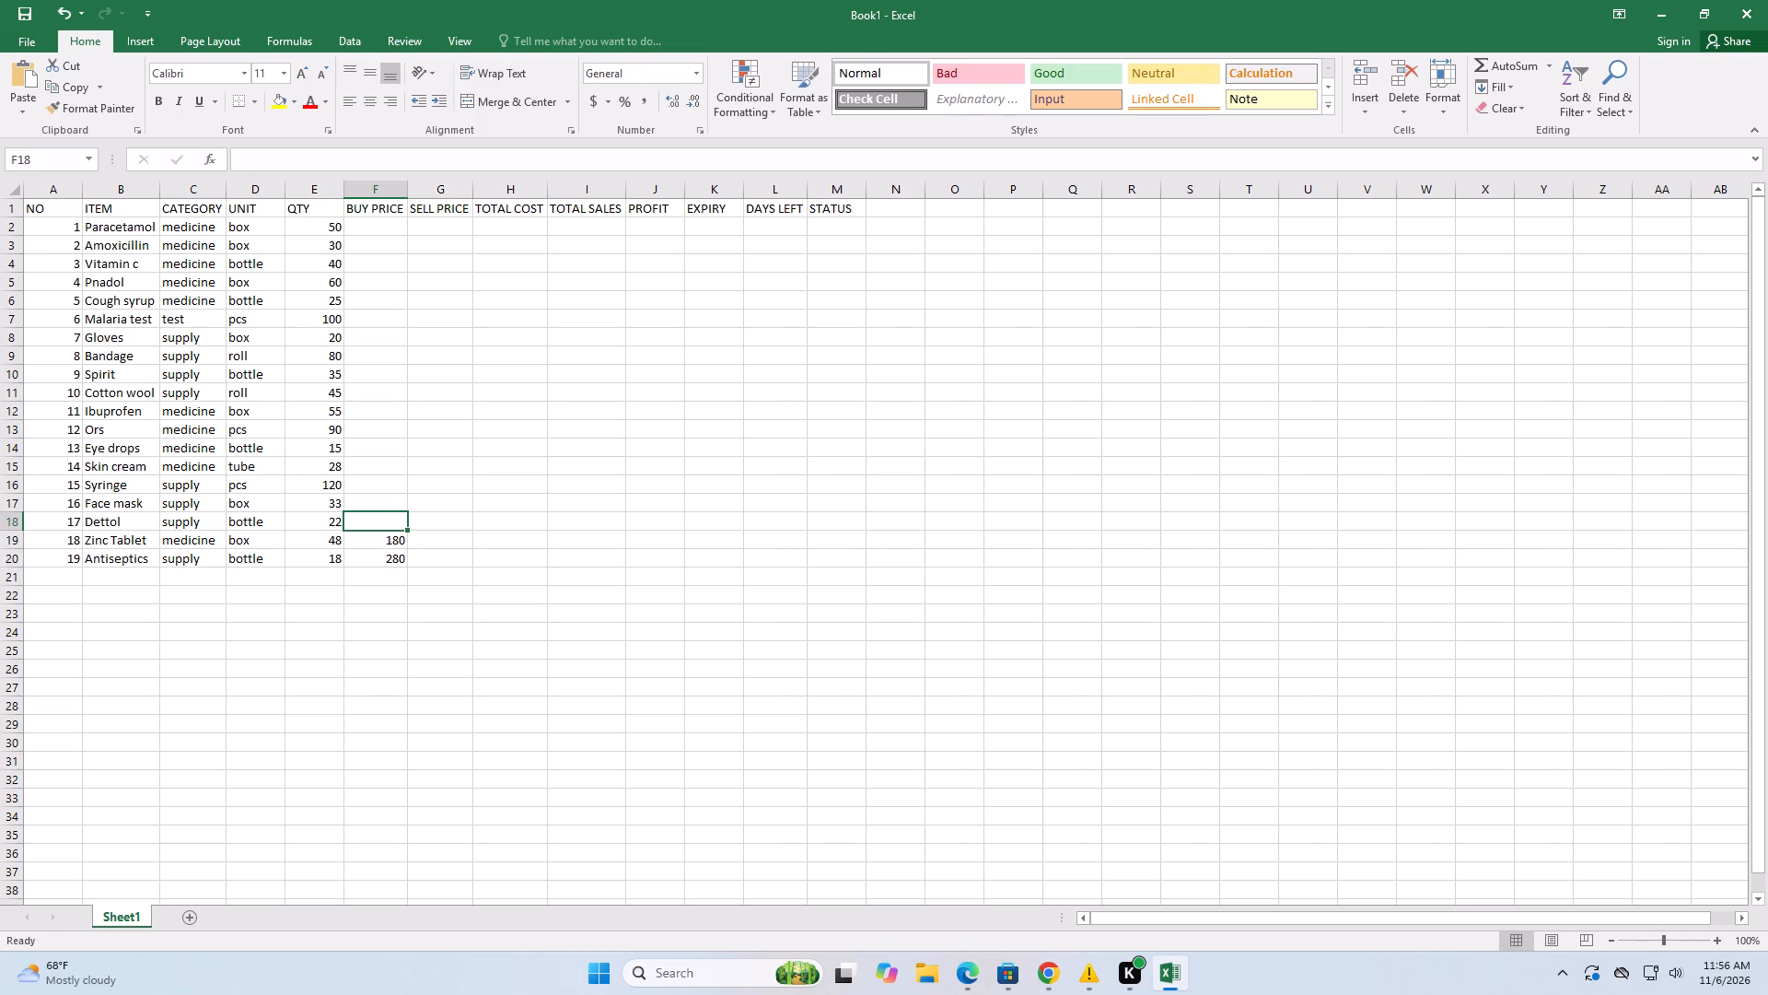
type("350")
key("Up")
type("300")
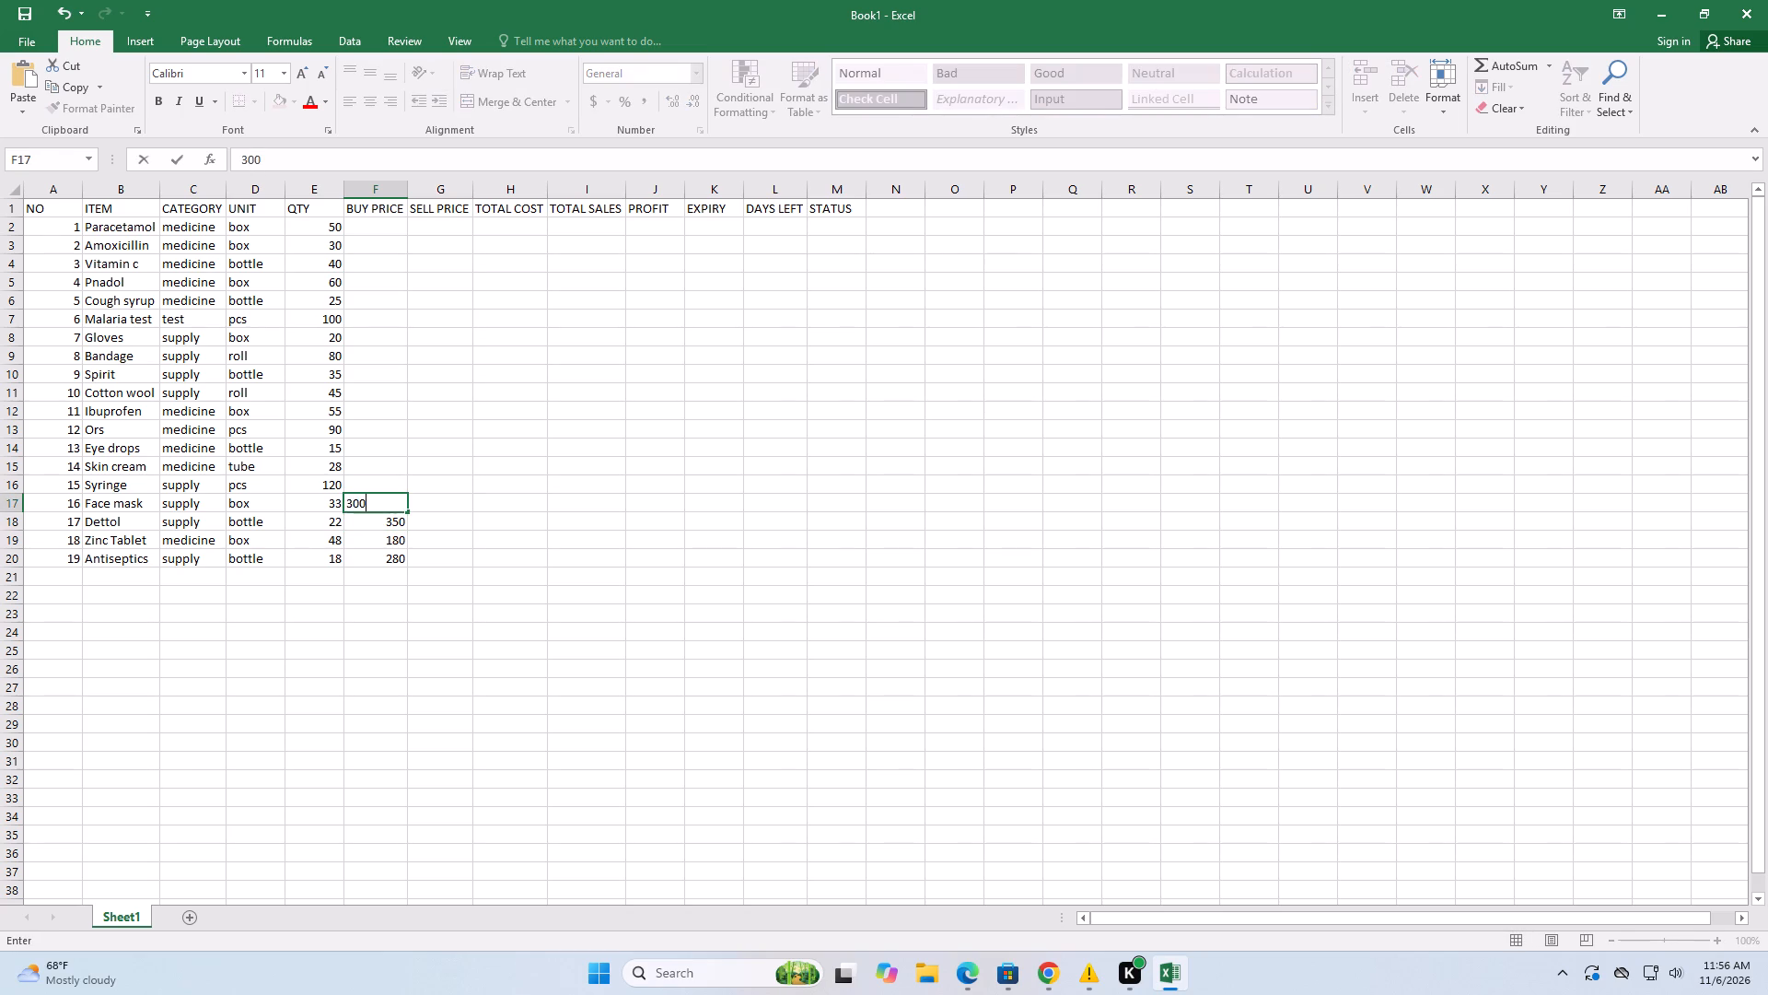
key("Up")
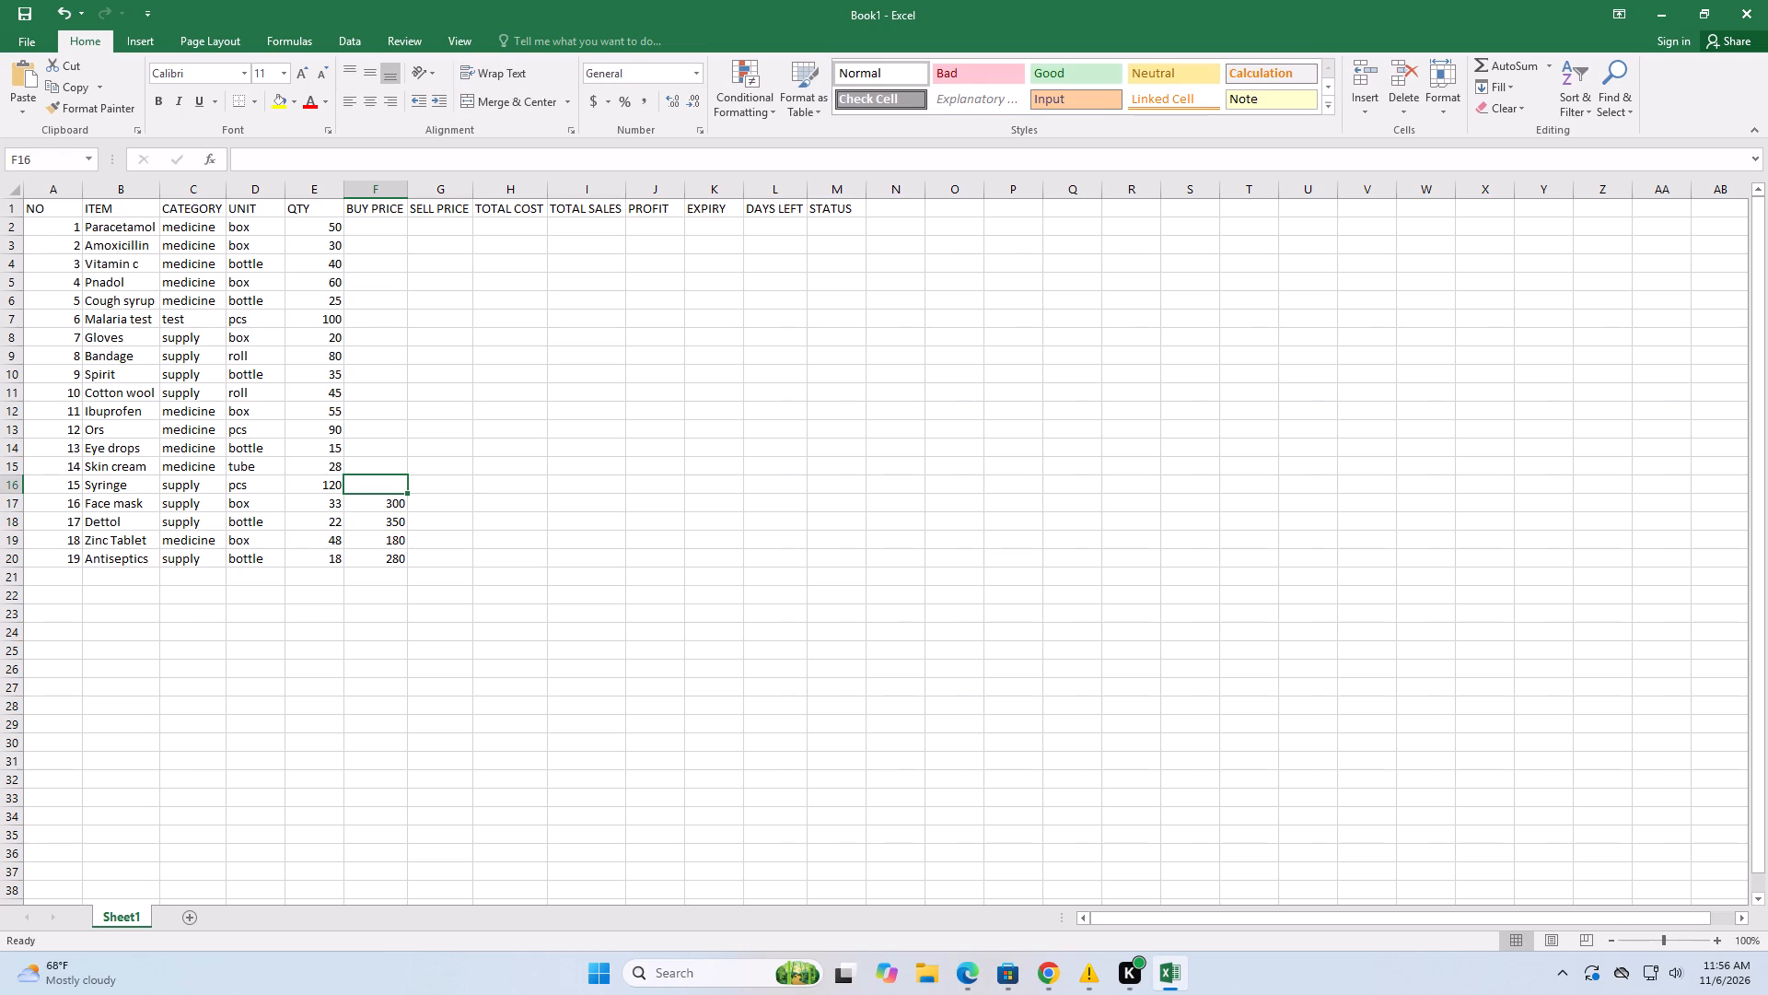
Enter the buy prices 20 for Syringe, 250 for Skin cream, 400 for Eye drops and 40 for Ors, upward from F16 to F13.
type("20")
key("Up")
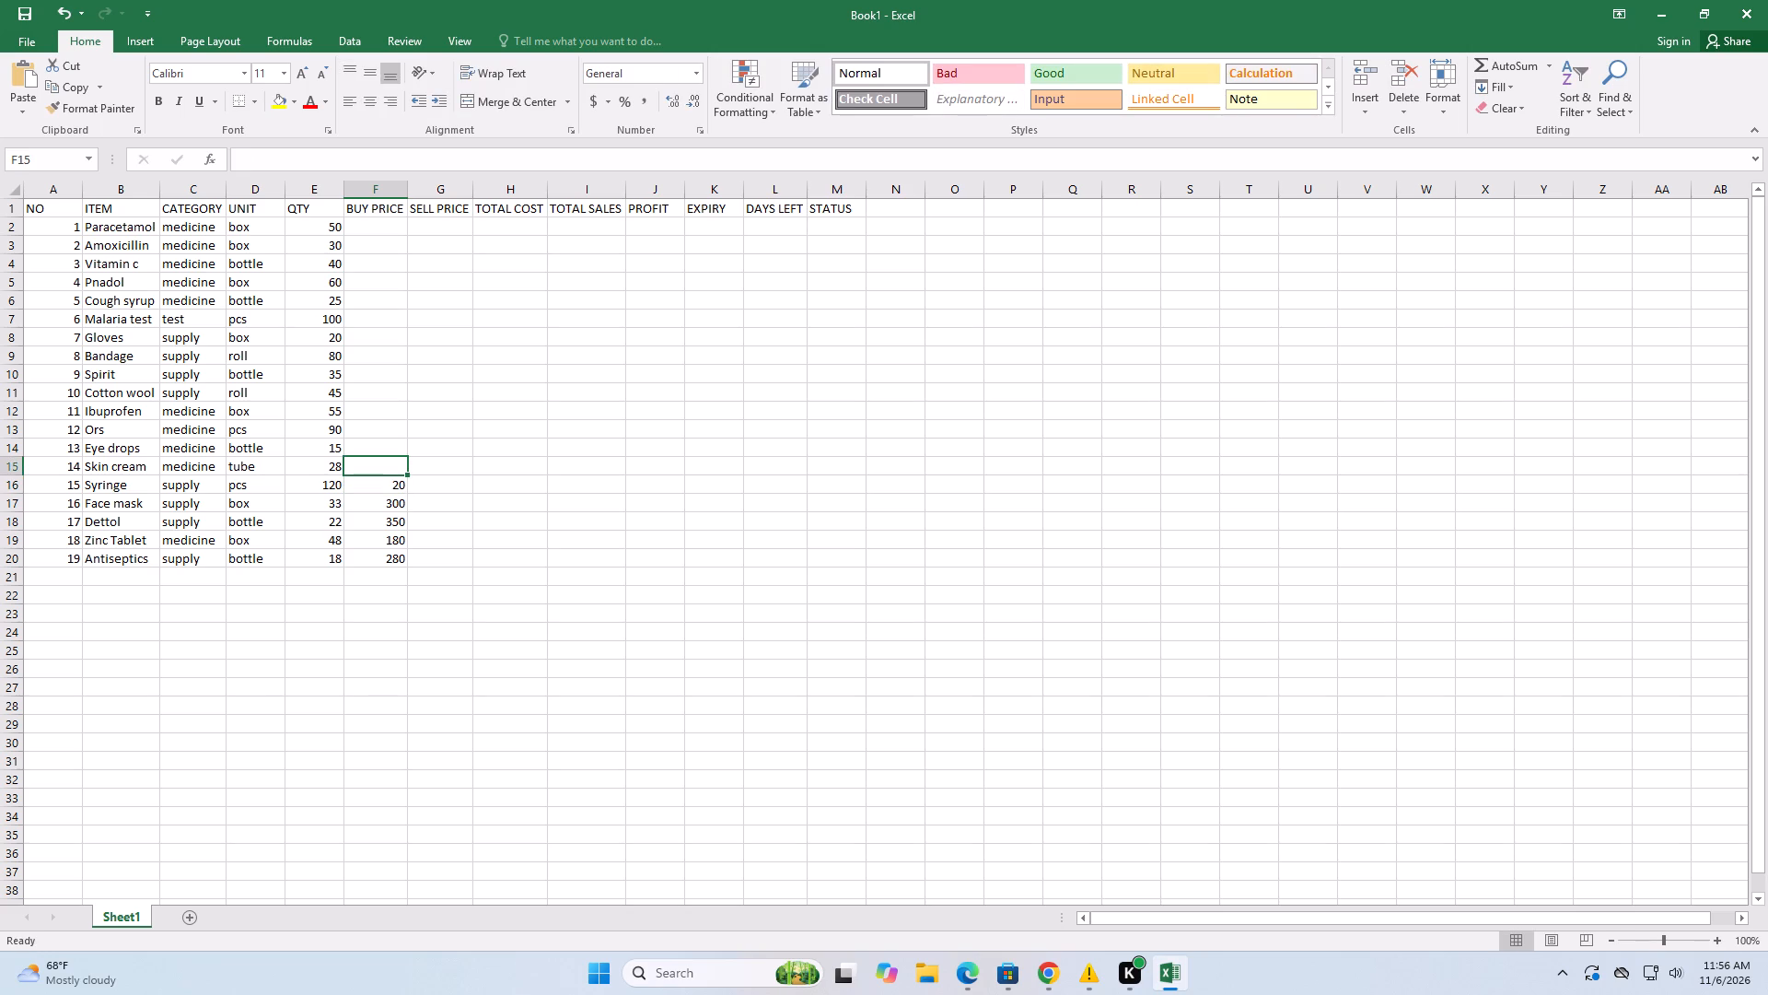
type("250")
key("Up")
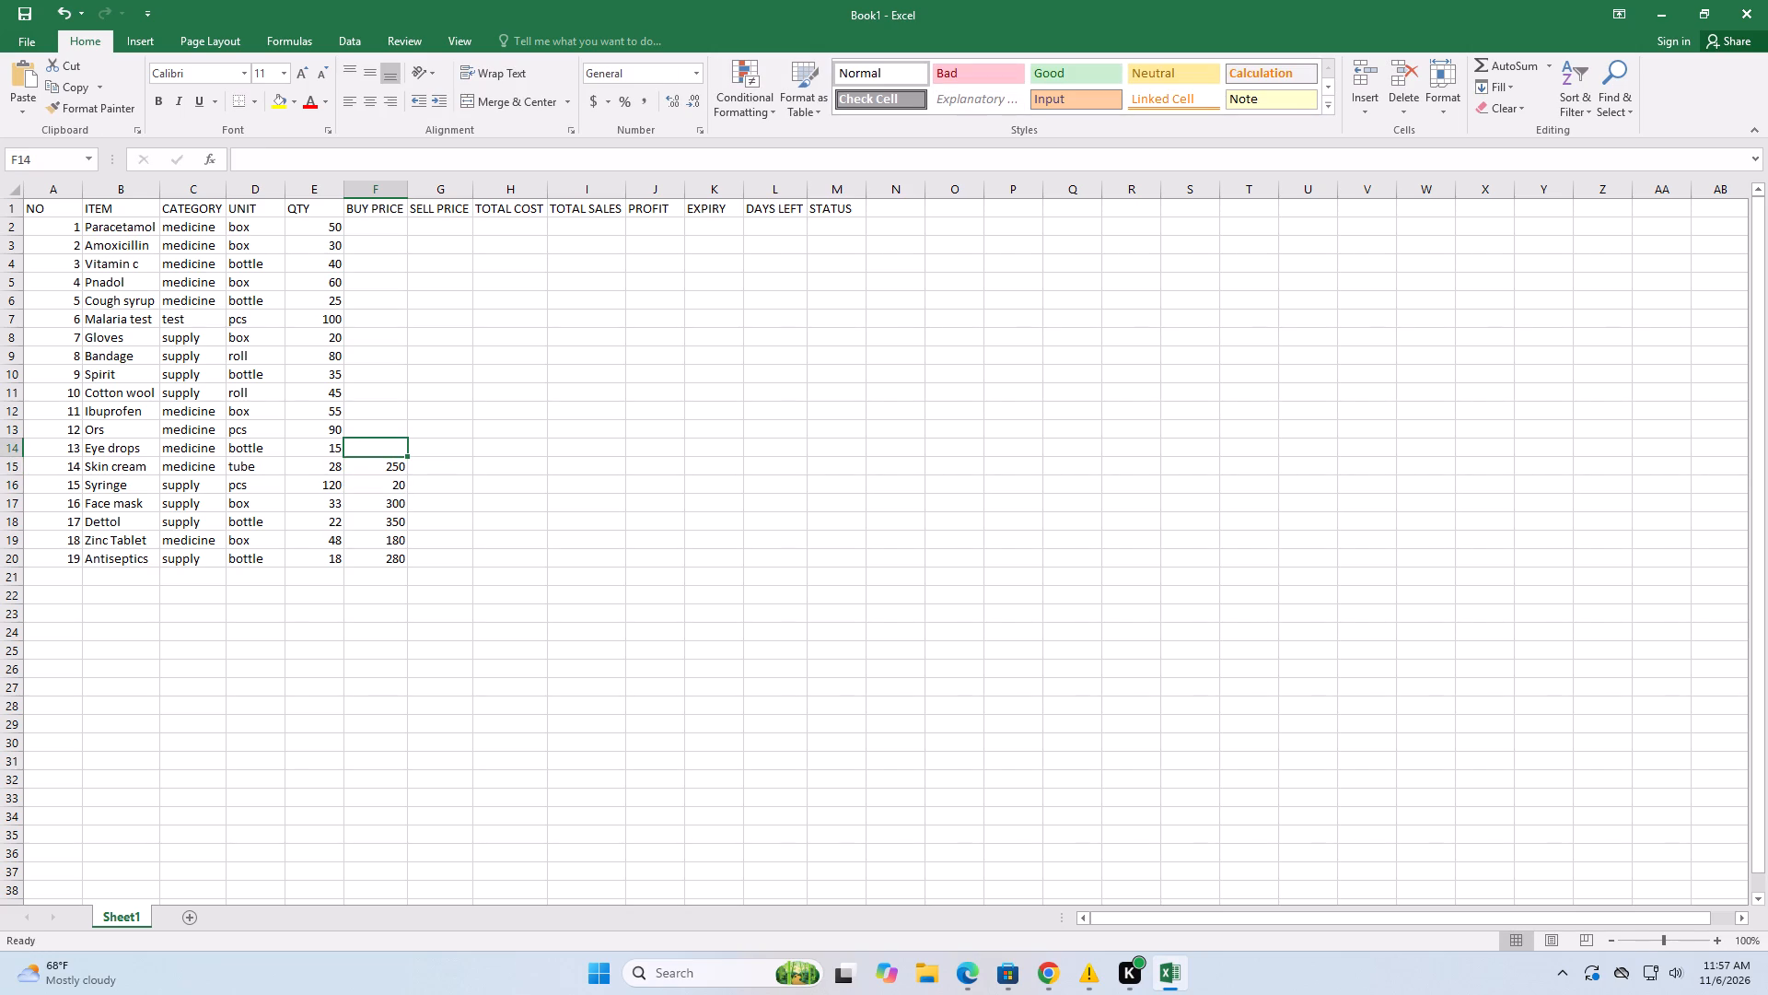
type("400")
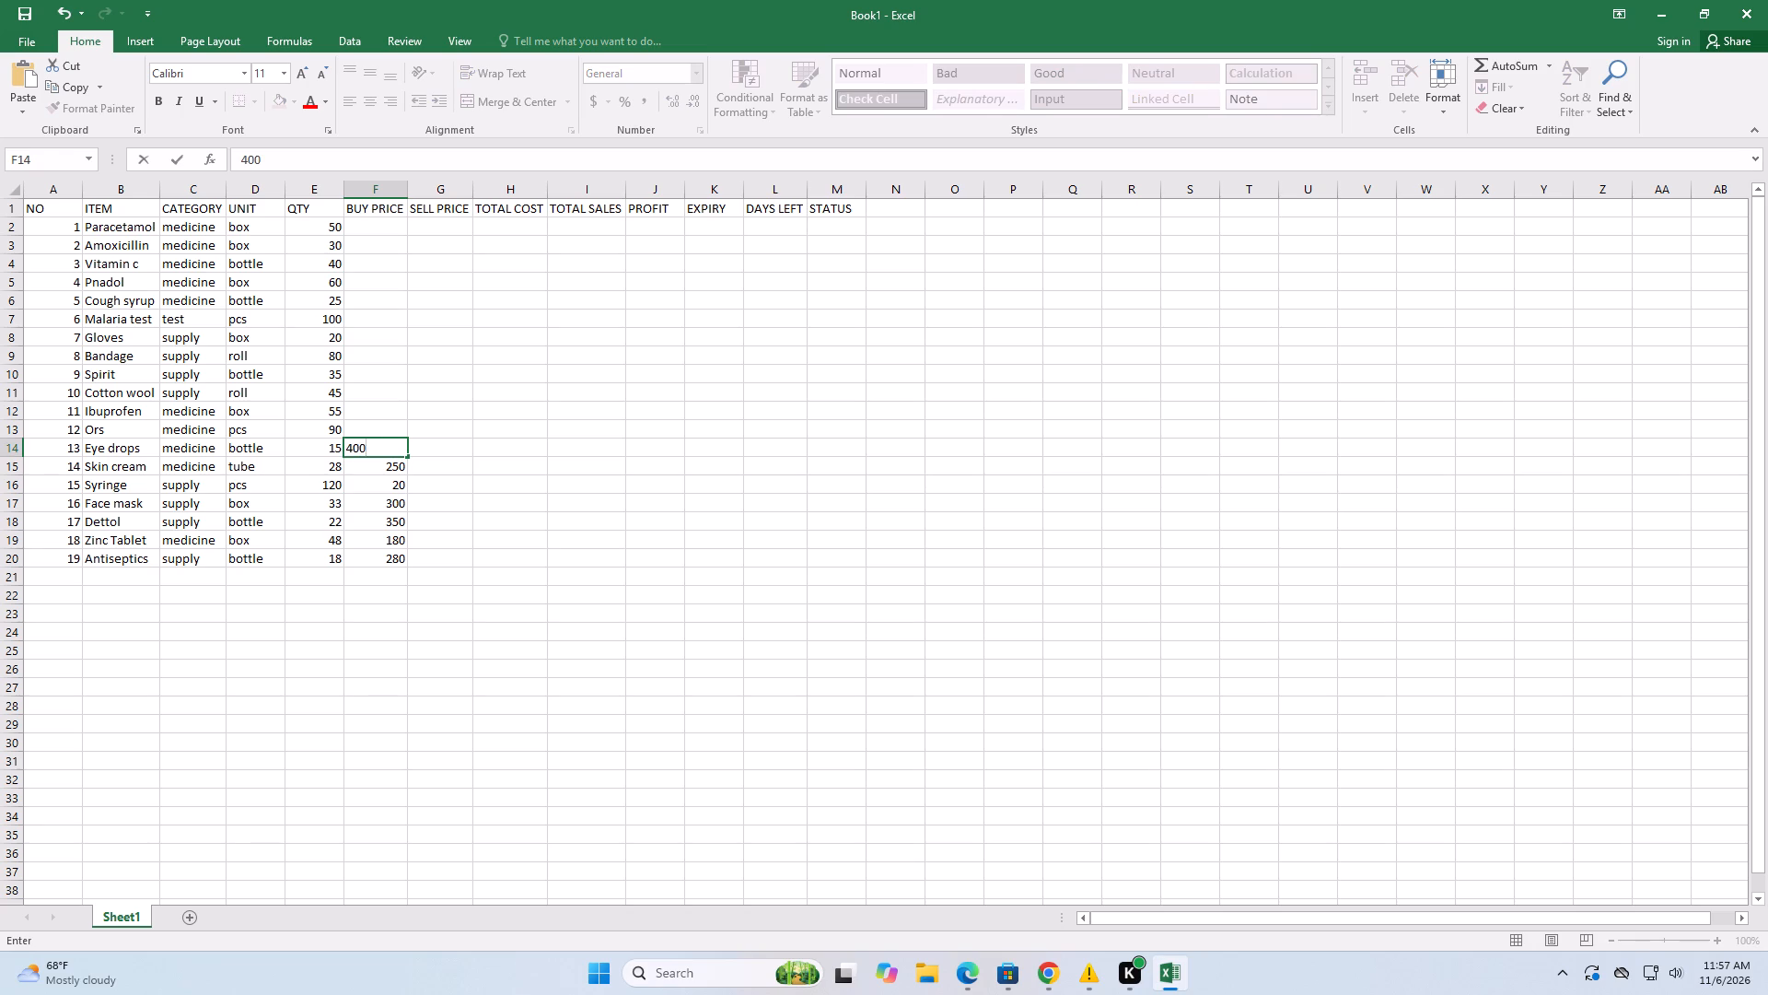
key("Up")
type("40")
key("Up")
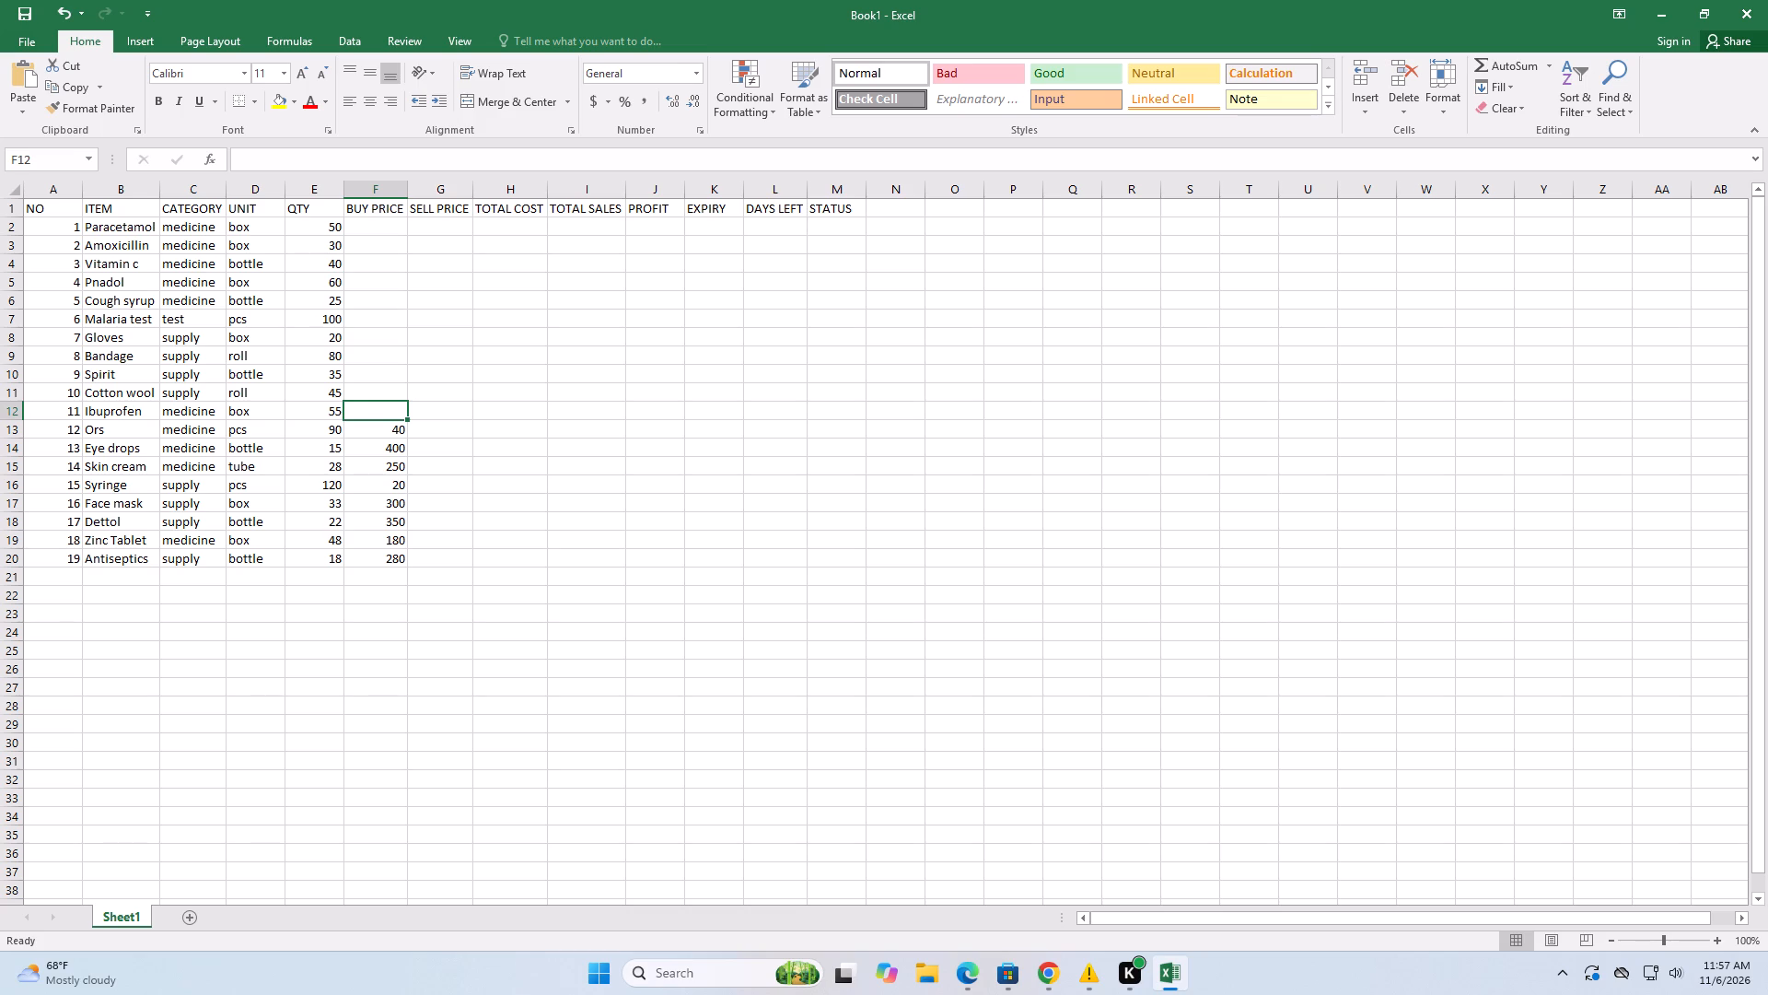
Enter the buy prices 130 for Ibuprofen, 100 for Cotton wool, 150 for Spirit and 80 for Bandage, upward from F12 to F9.
type("130")
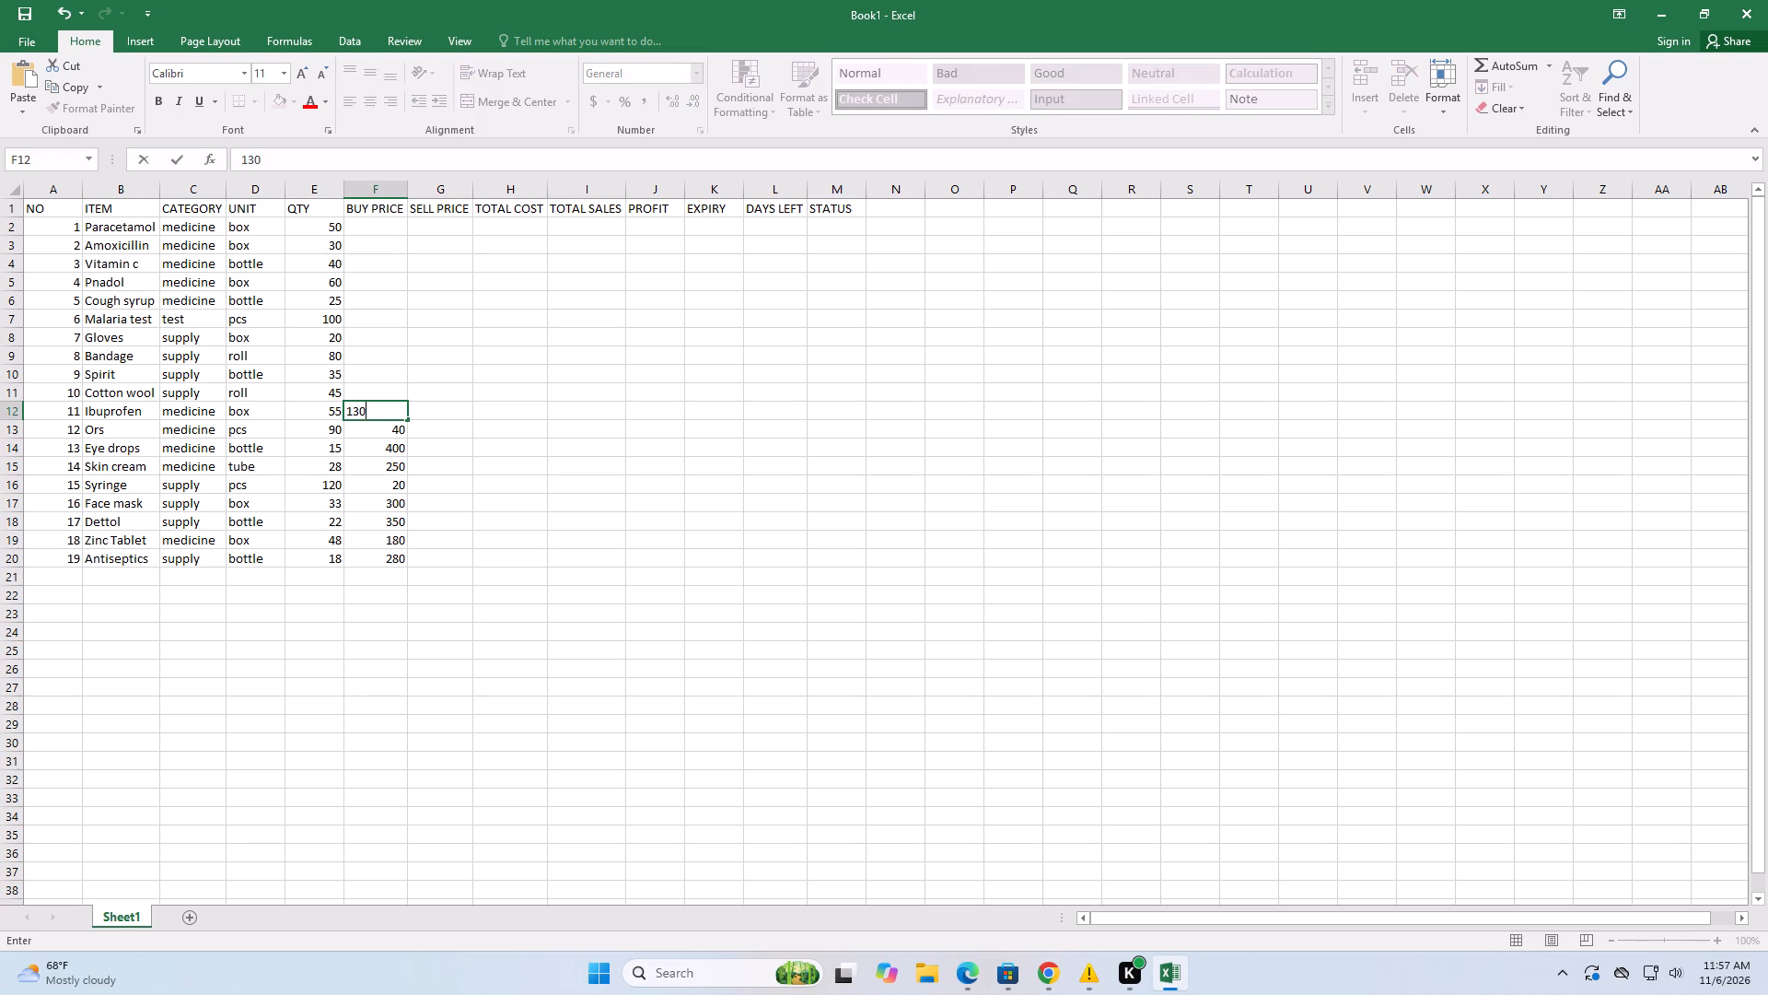
key("Up")
type("10")
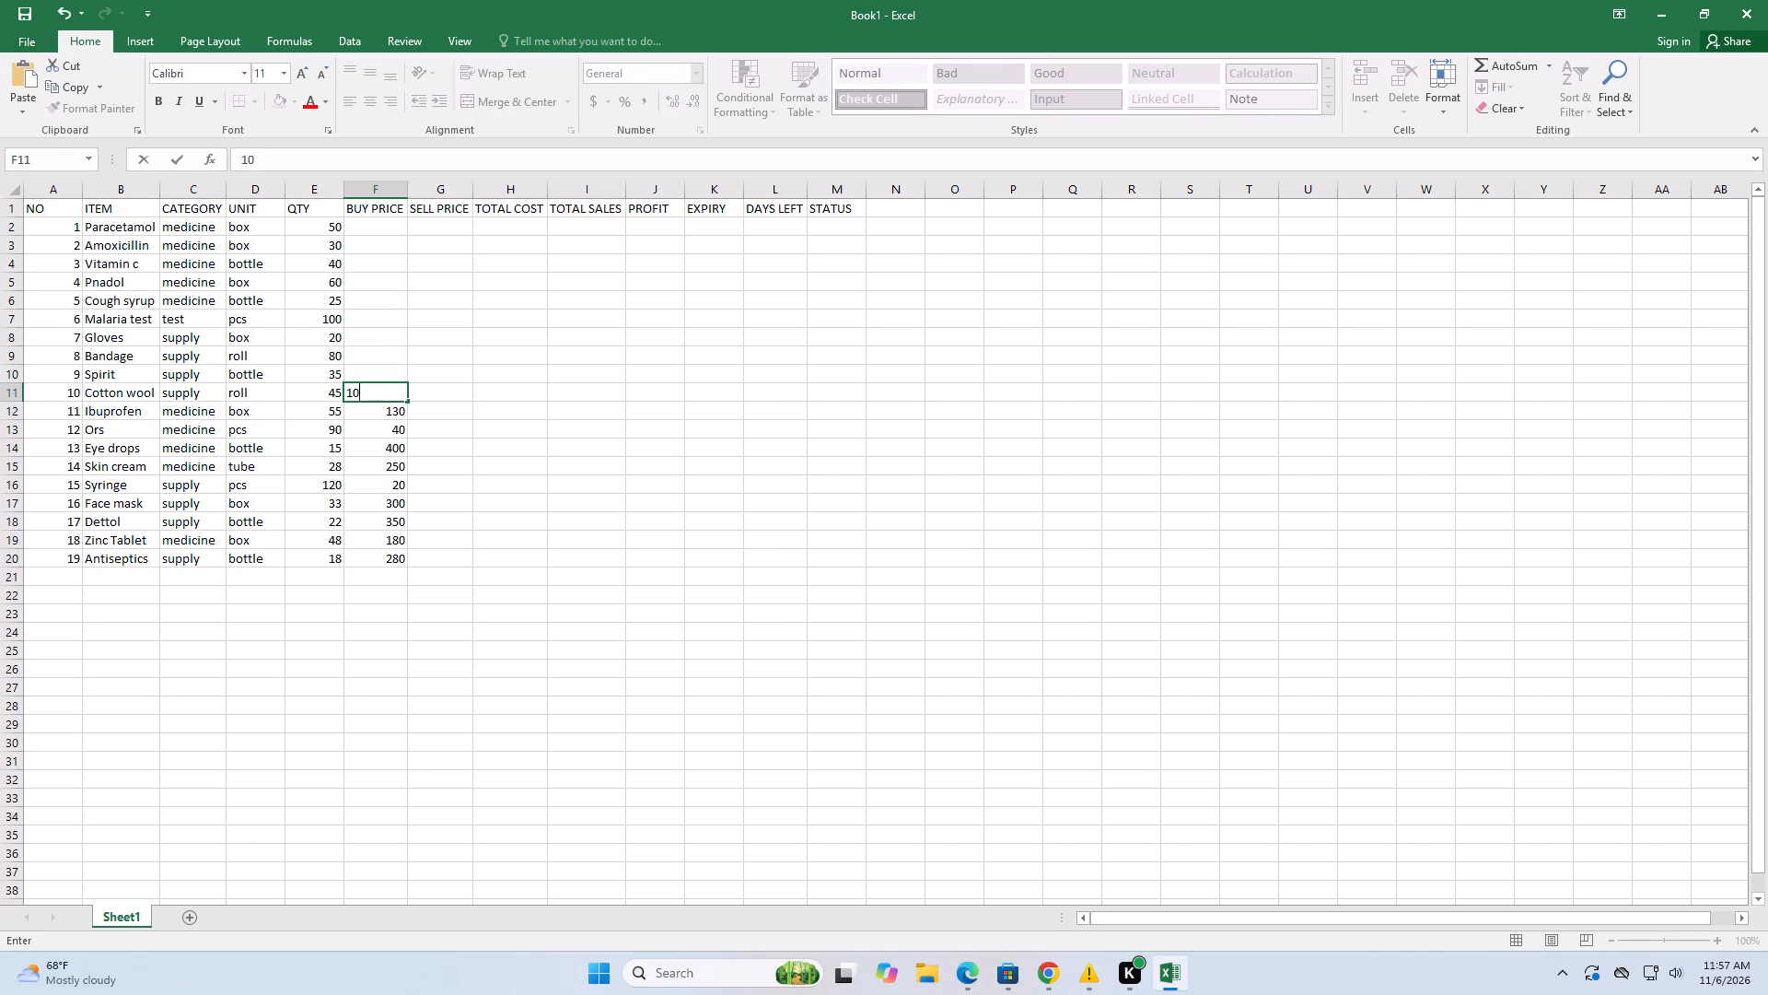
key("0")
key("Up")
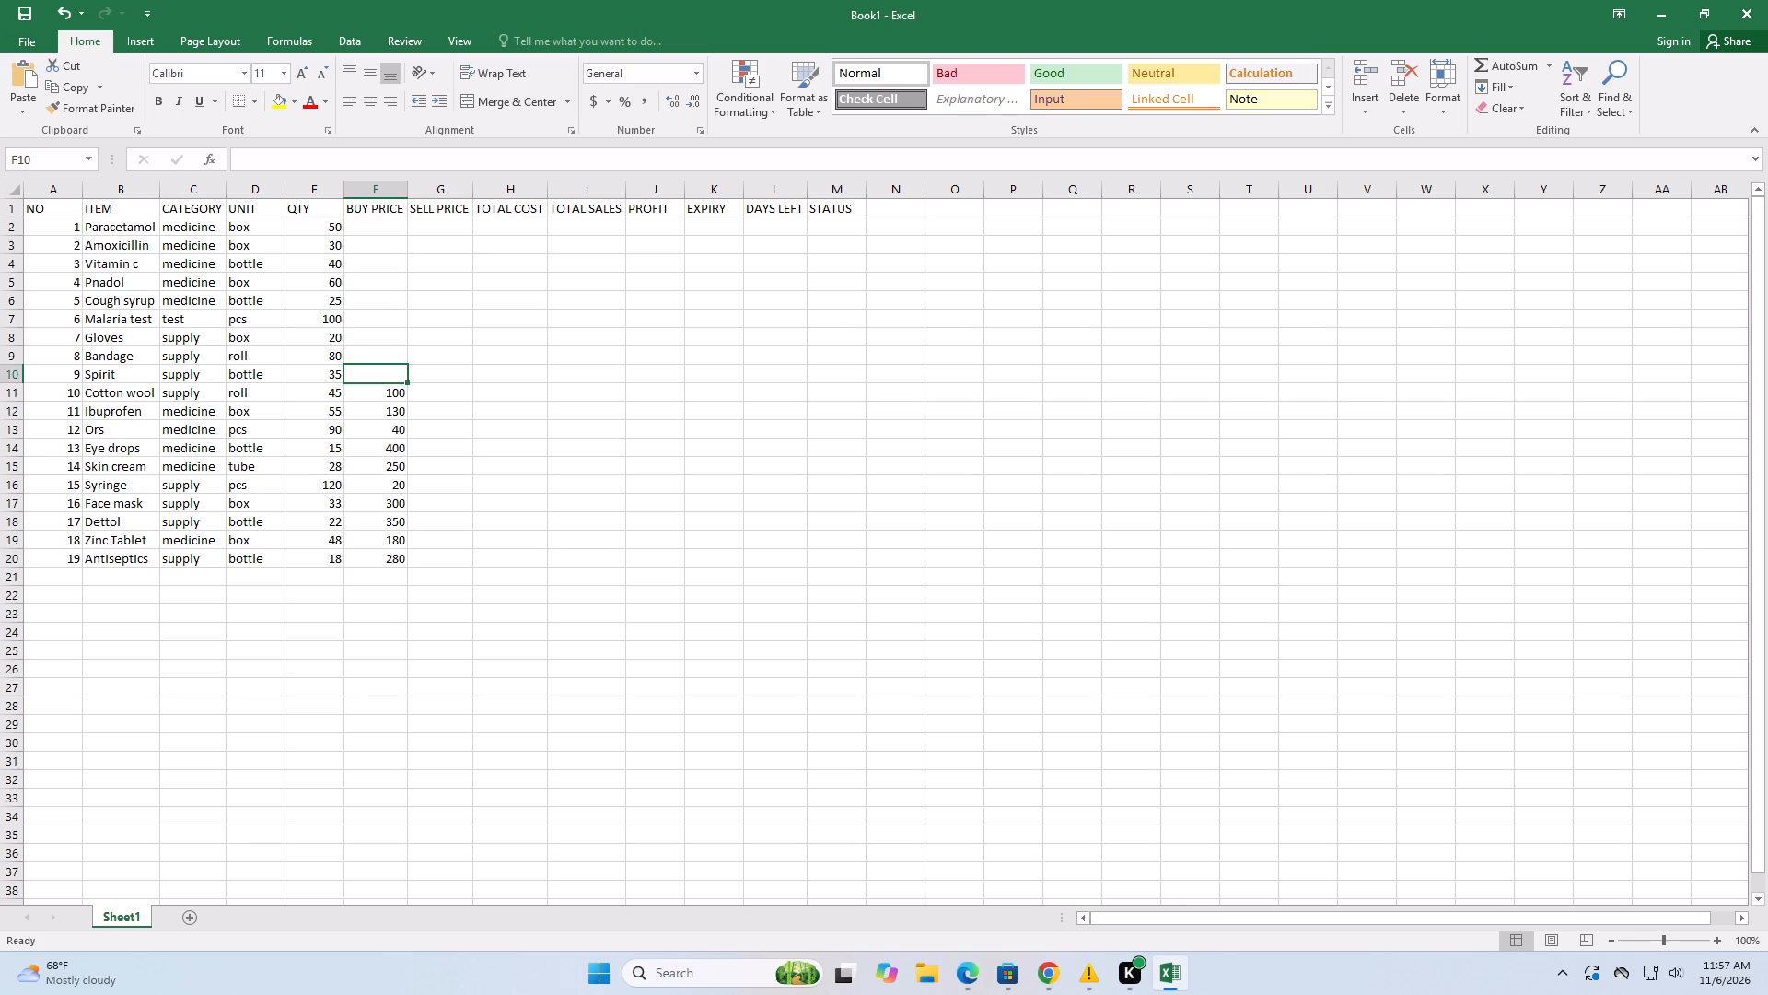
type("150")
key("Up")
key("8")
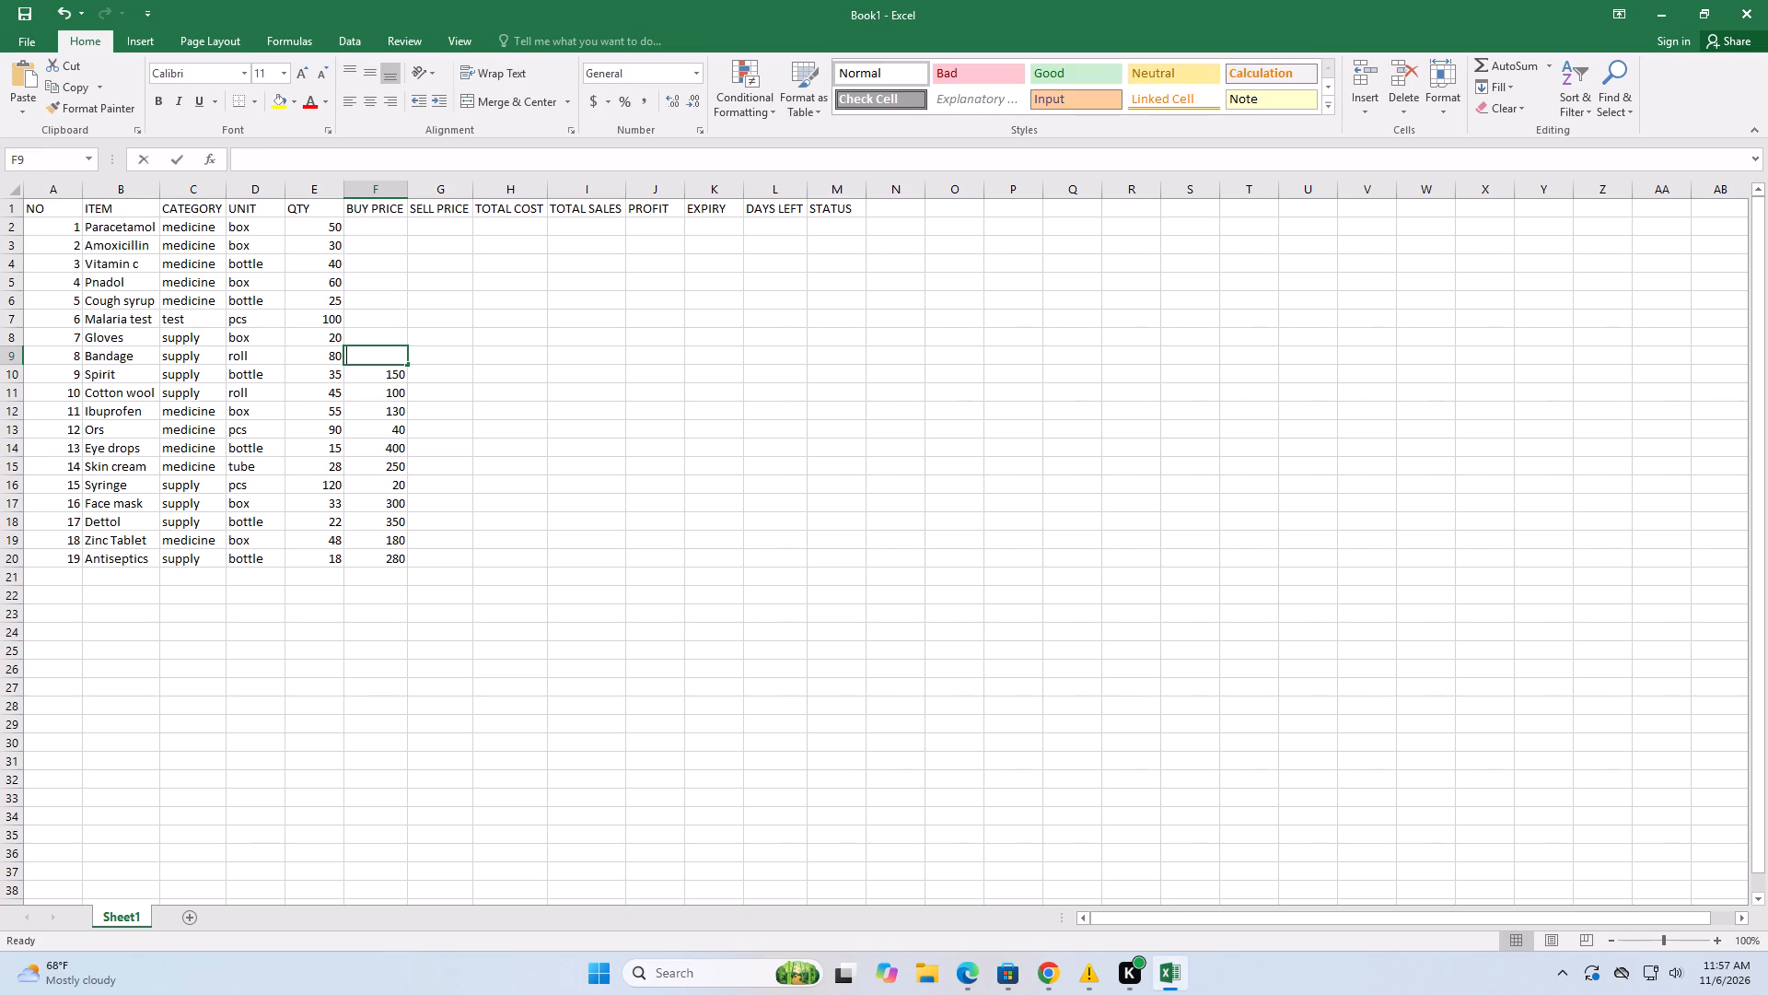
key("Up")
key("Down")
type("80")
key("Up")
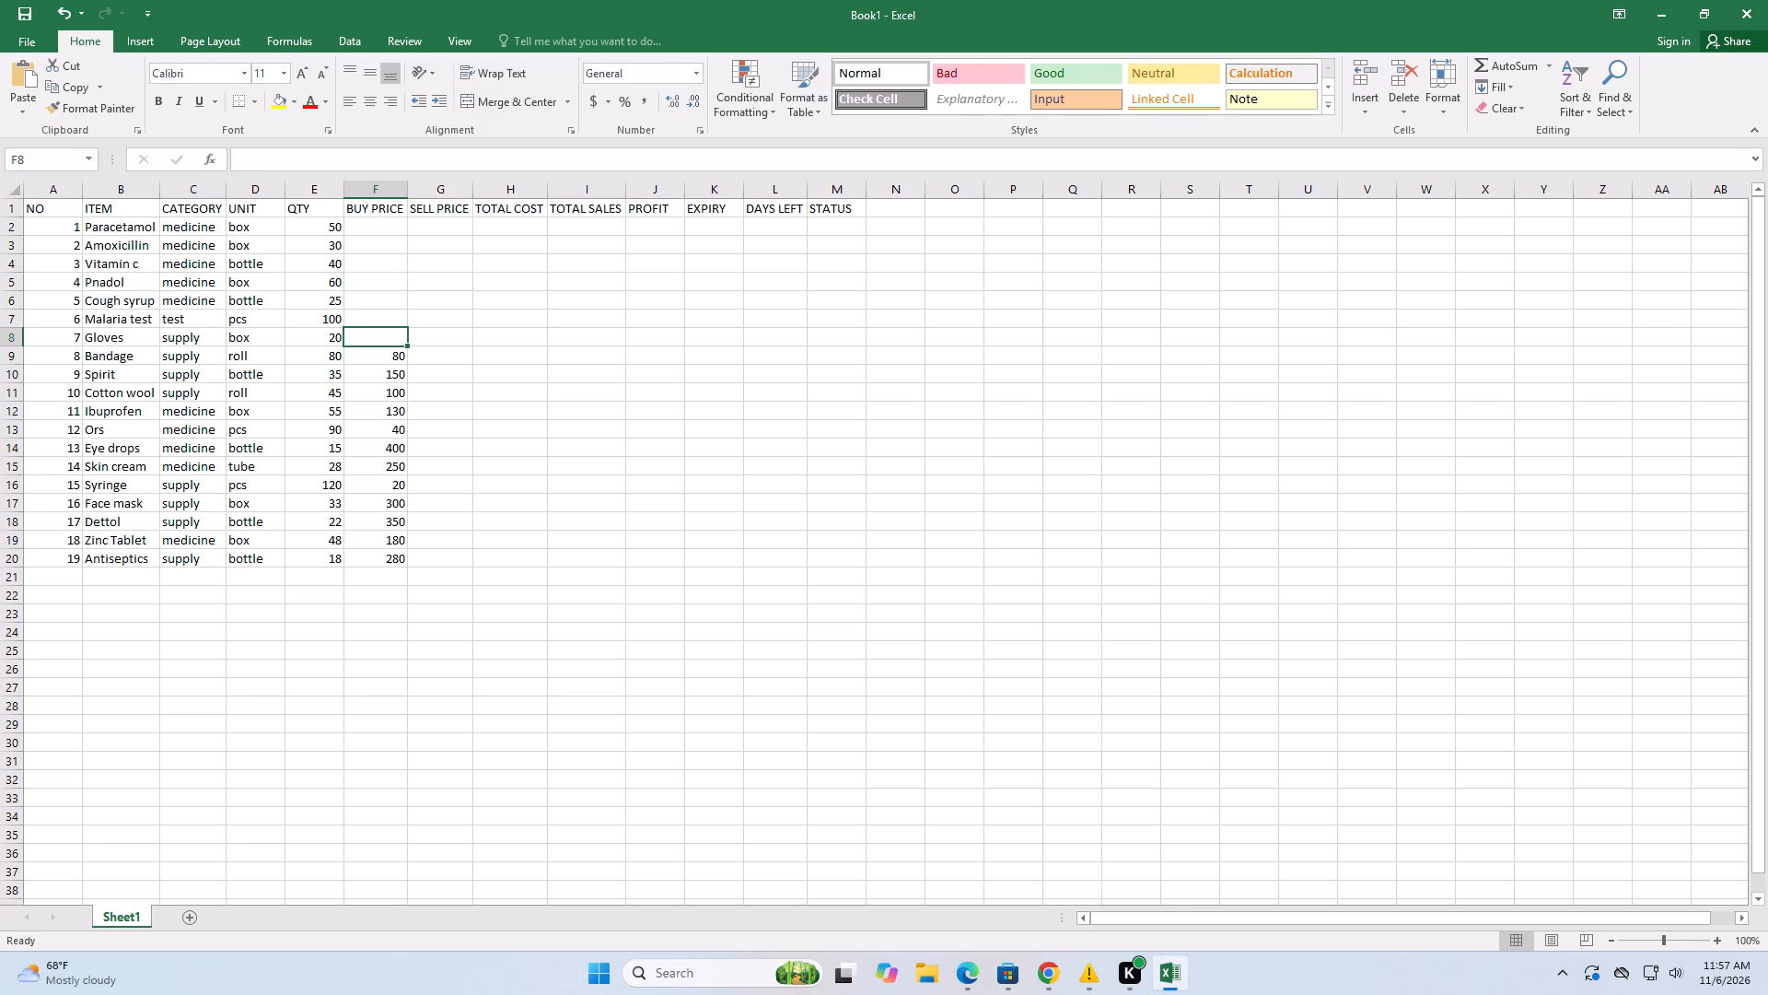
Enter the buy prices 500 for Gloves, 50 for Malaria test, 300 for Cough syrup and 120 for Pnadol, upward from F8 to F5.
type("5600")
key("BackSpace")
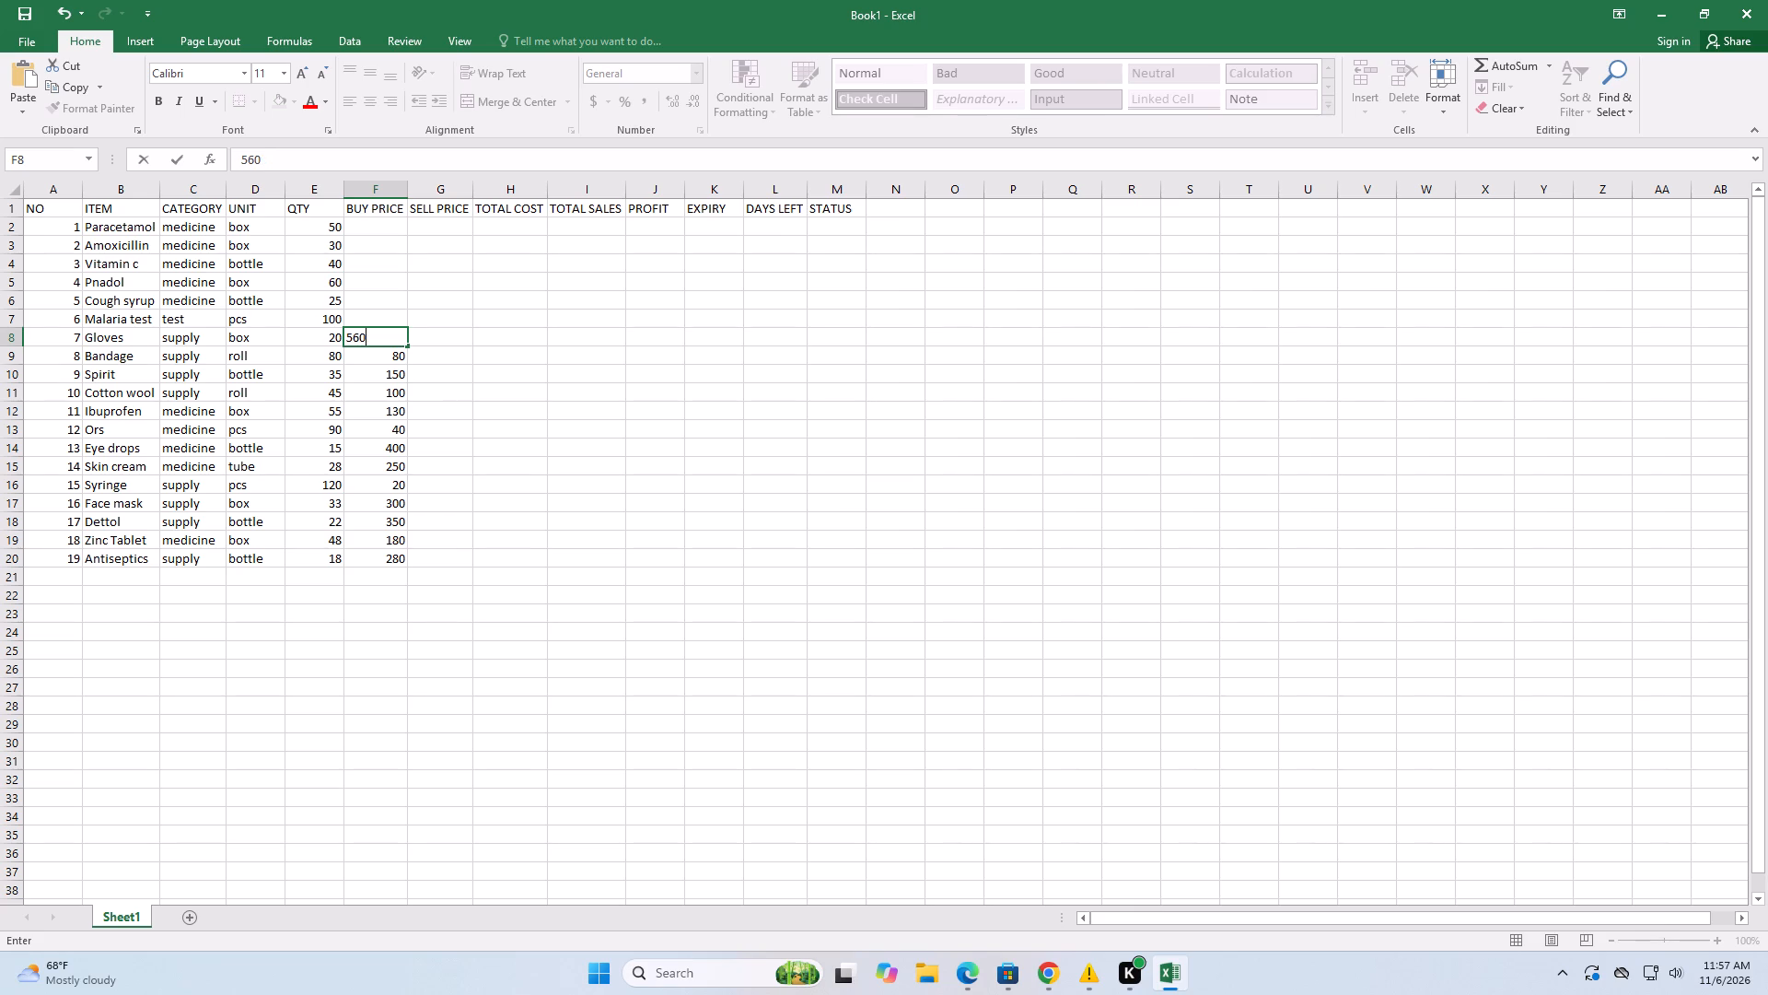
key("BackSpace")
key("BackSpace")
type("00")
key("Up")
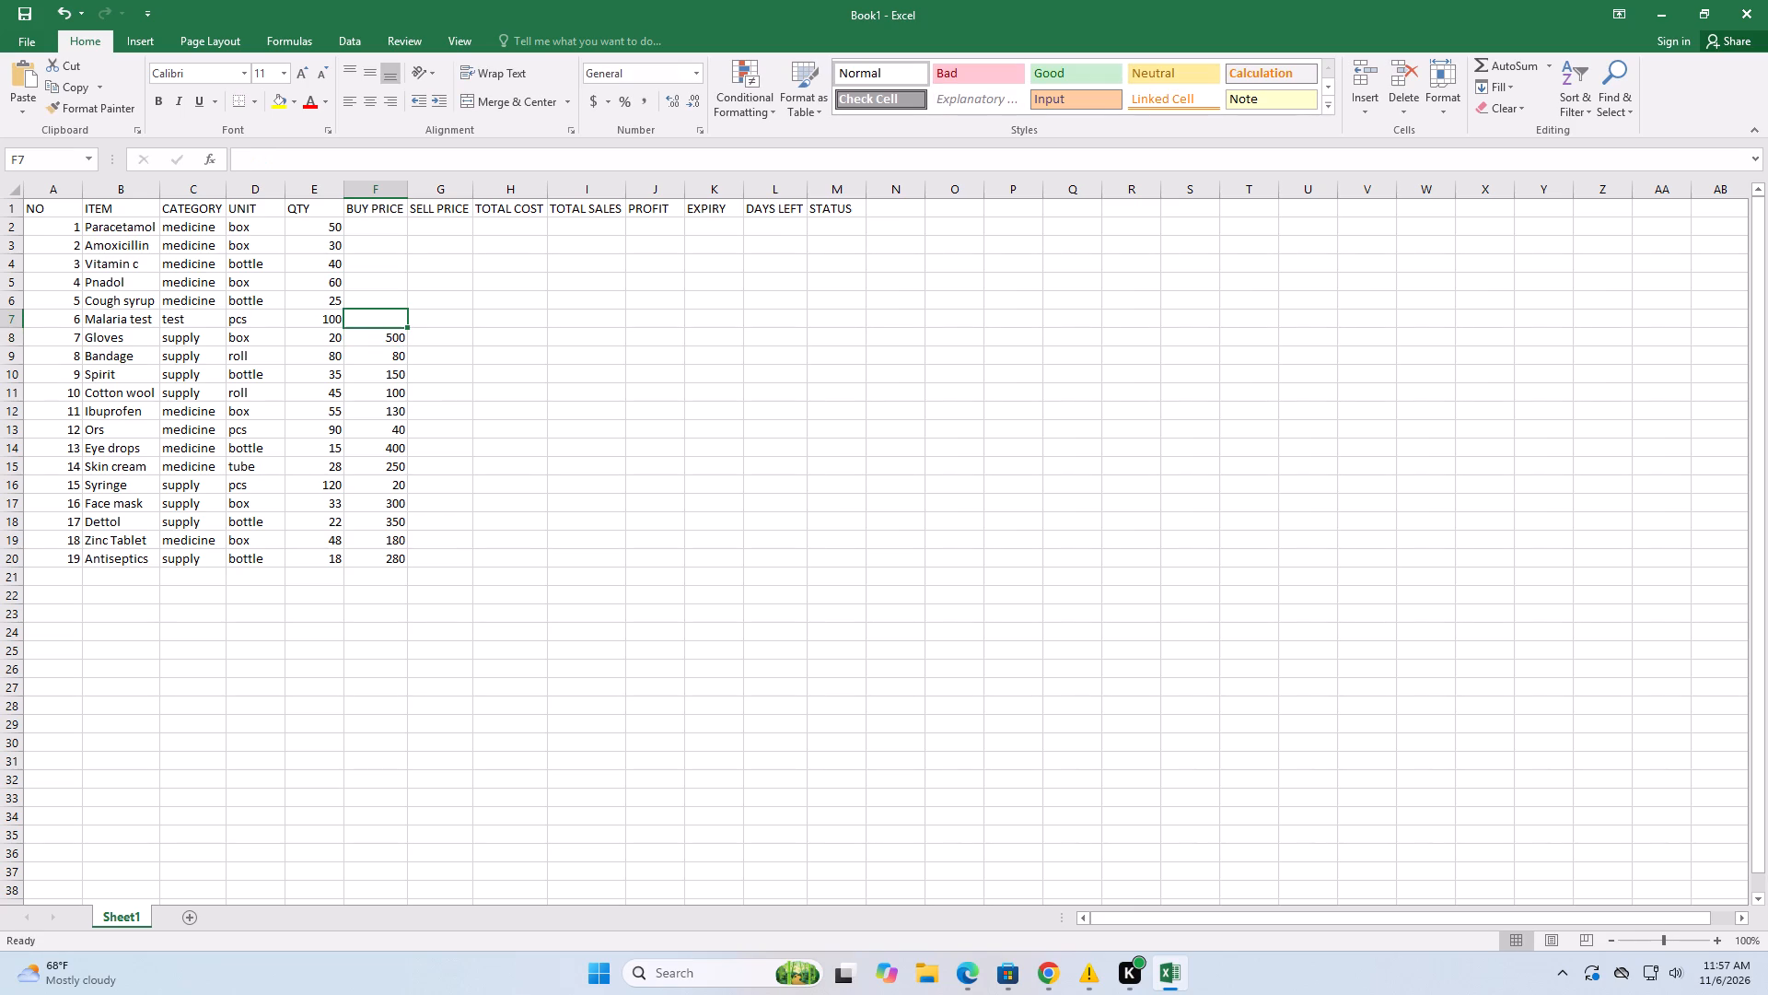
type("50")
key("Up")
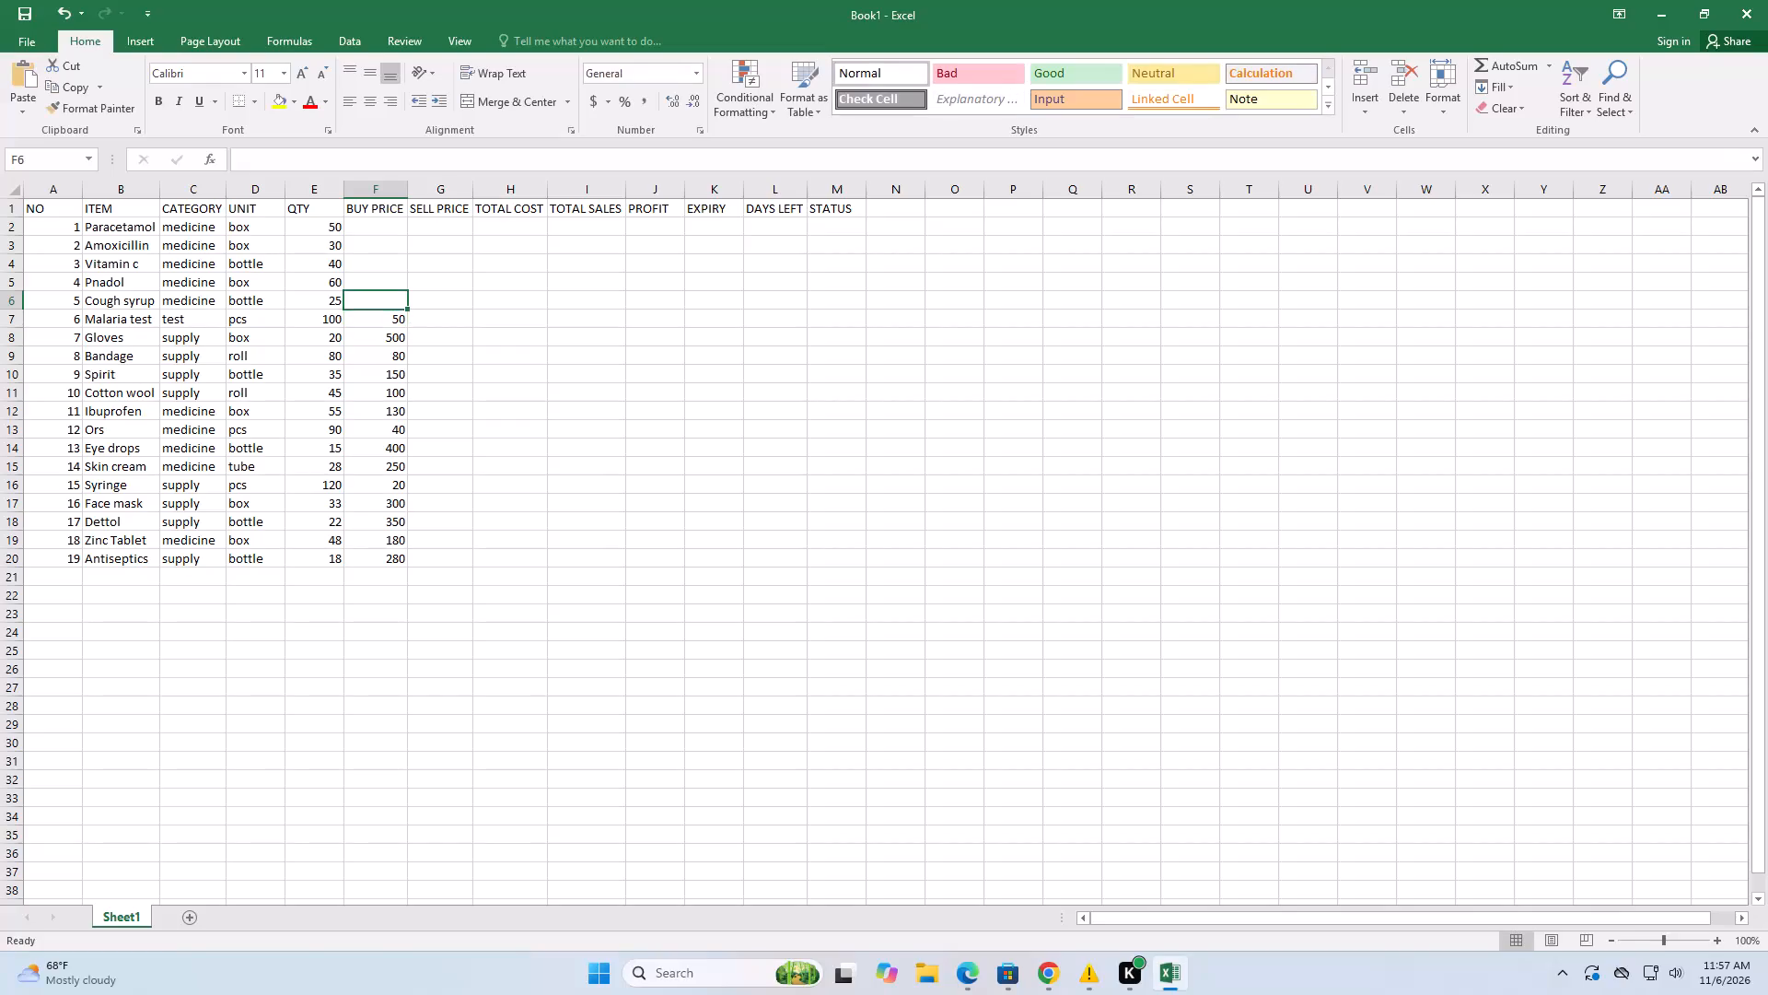
type("300")
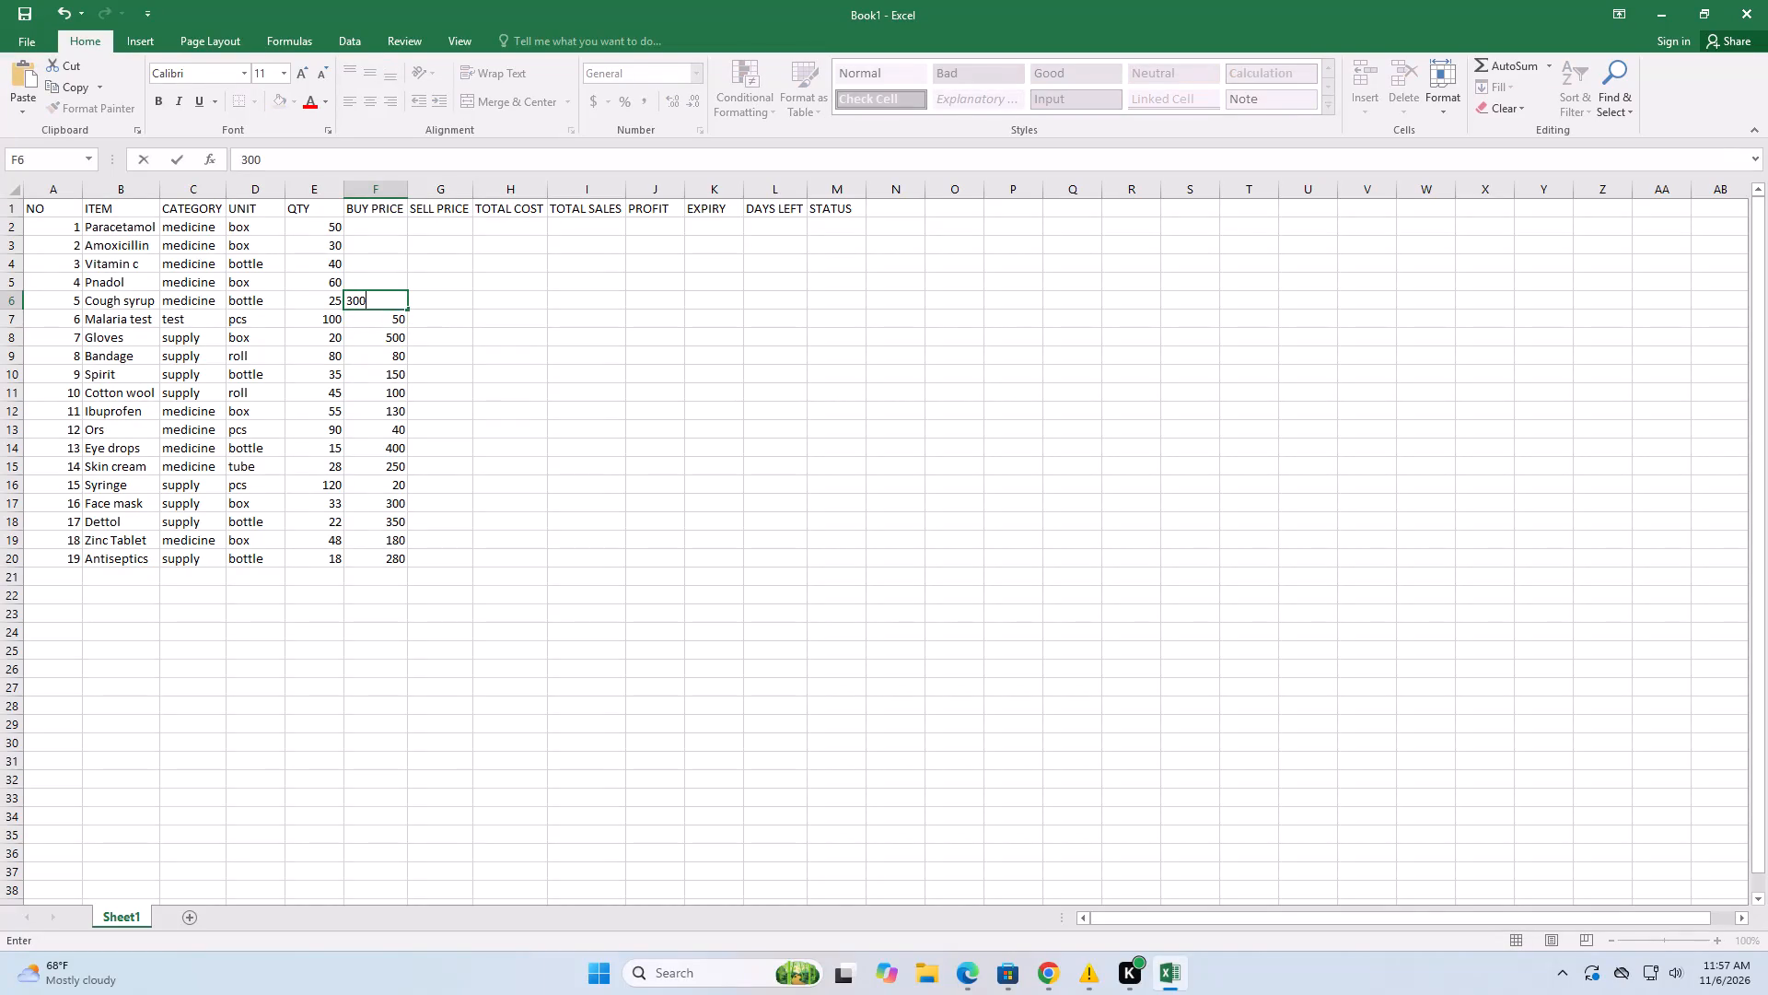
key("Up")
type("120")
key("Up")
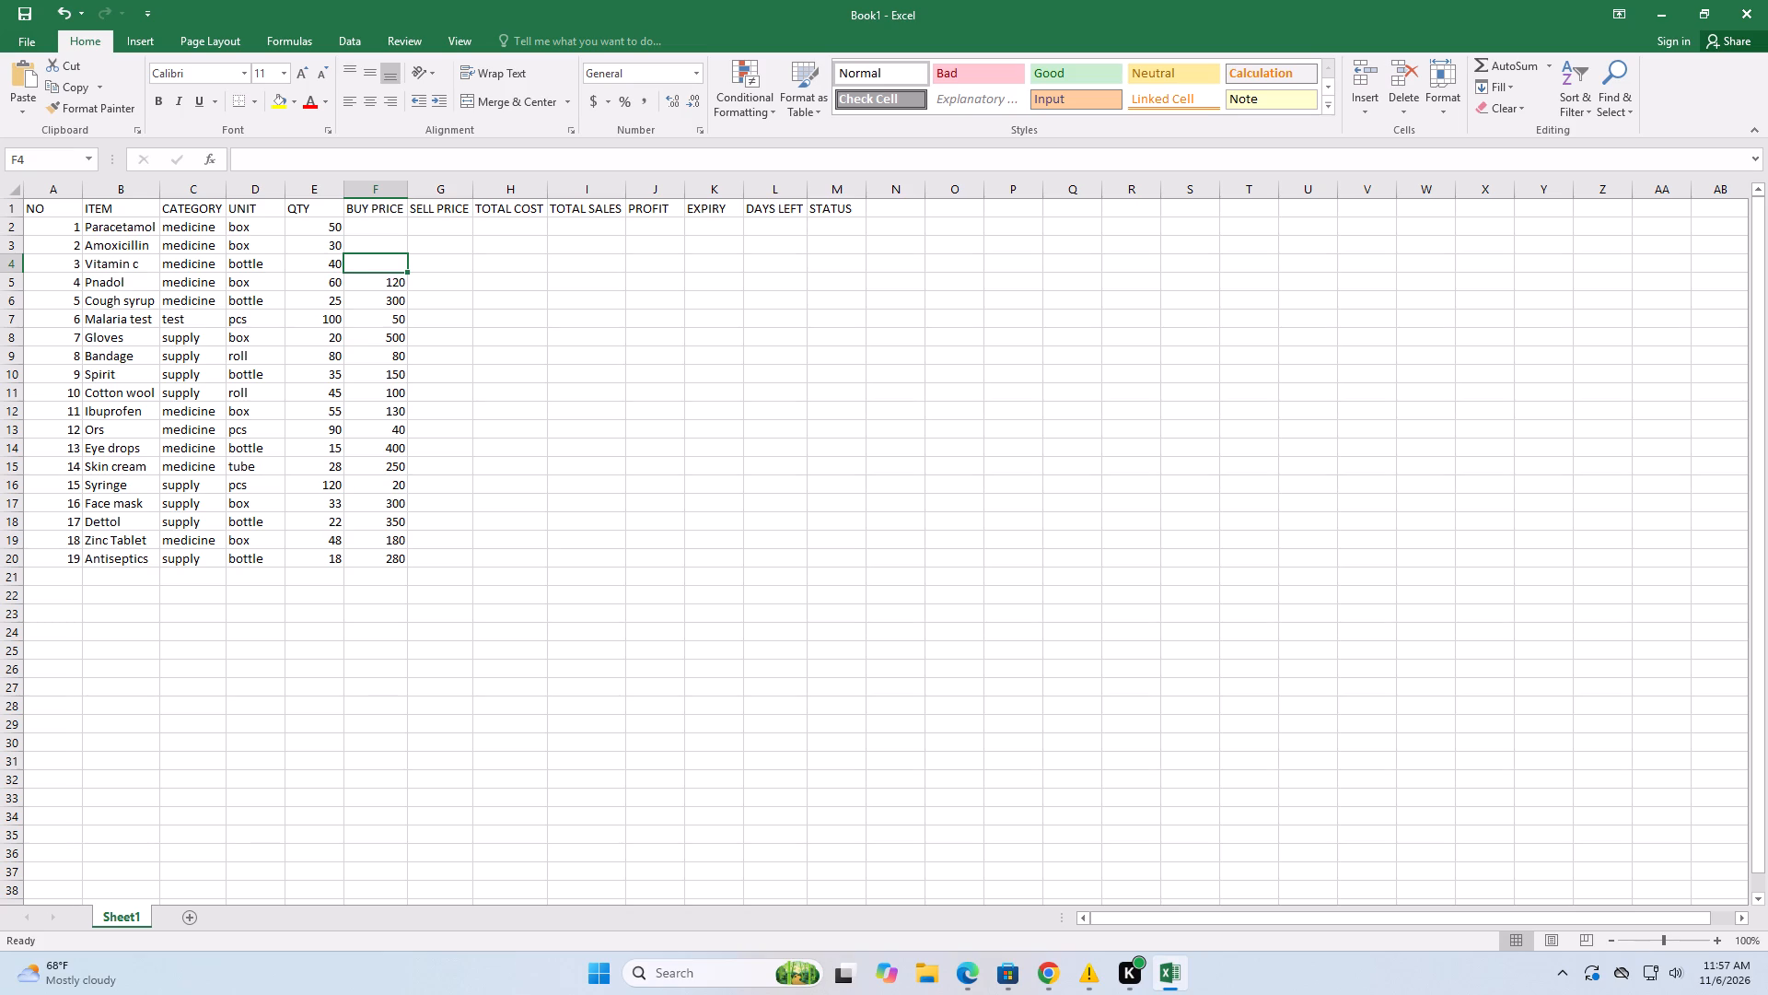
Complete the BUY PRICE column upward from F4 to F2 with 200 for Vitamin c, 250 for Amoxicillin and 100 for Paracetamol.
key("2")
type("00")
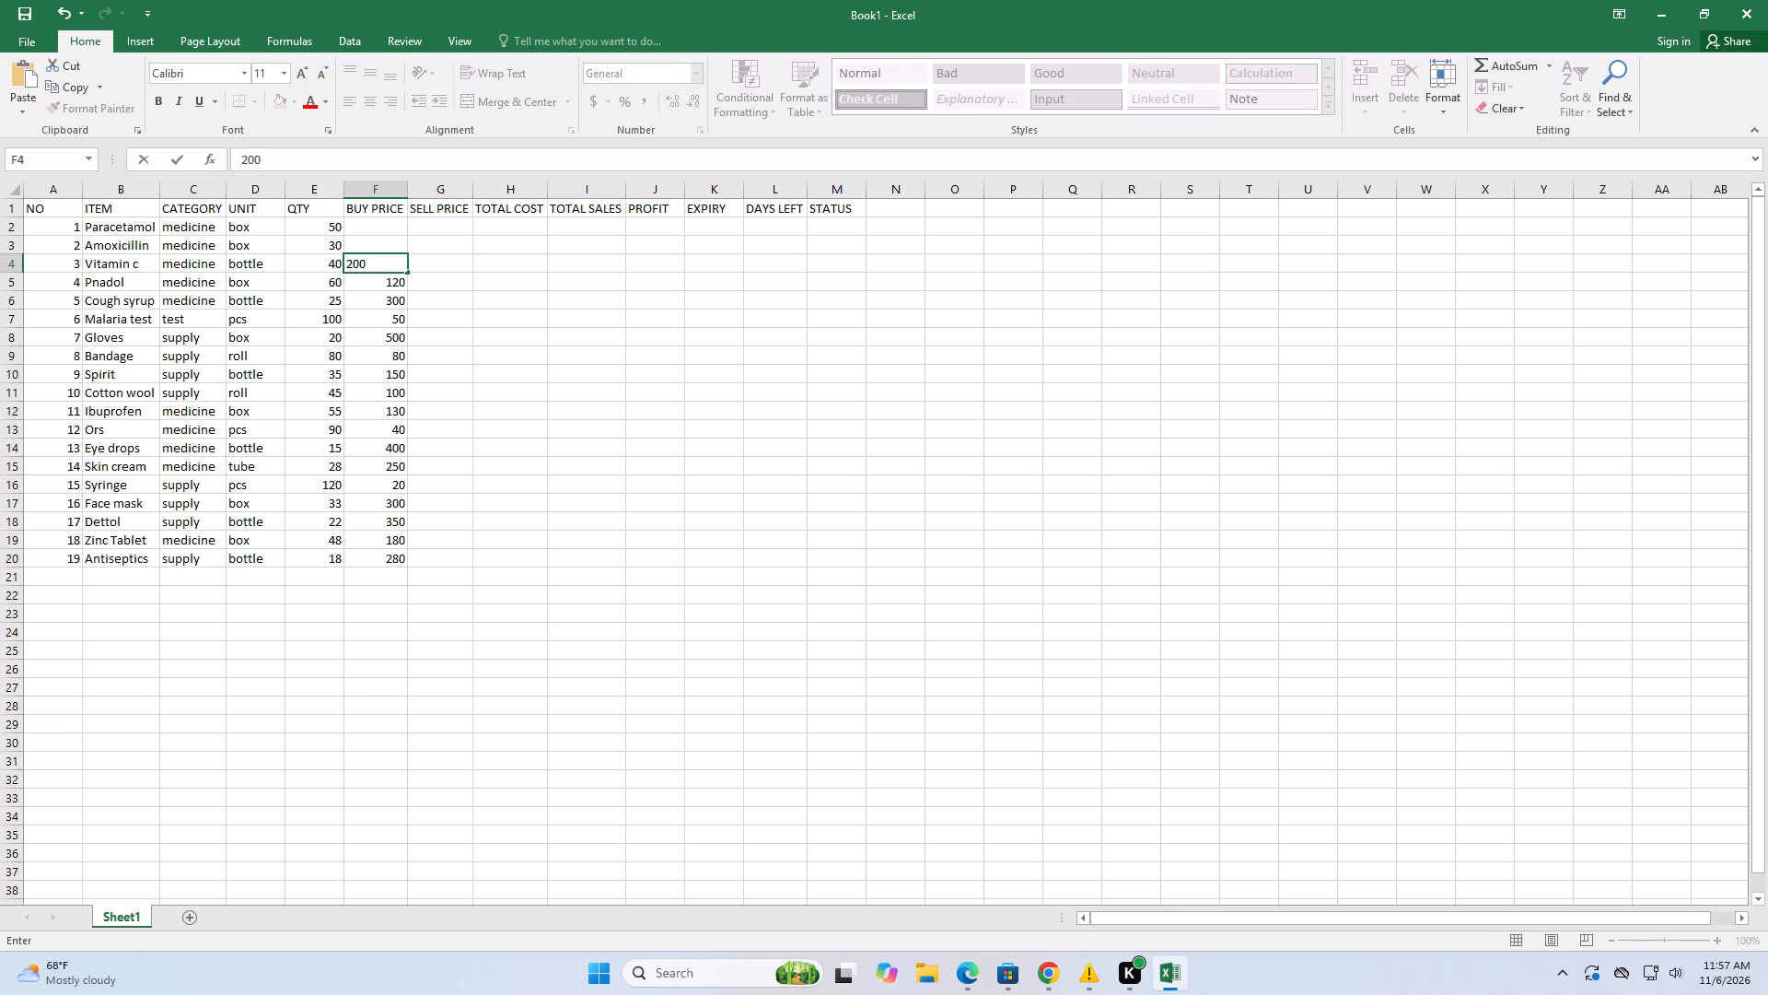
key("Up")
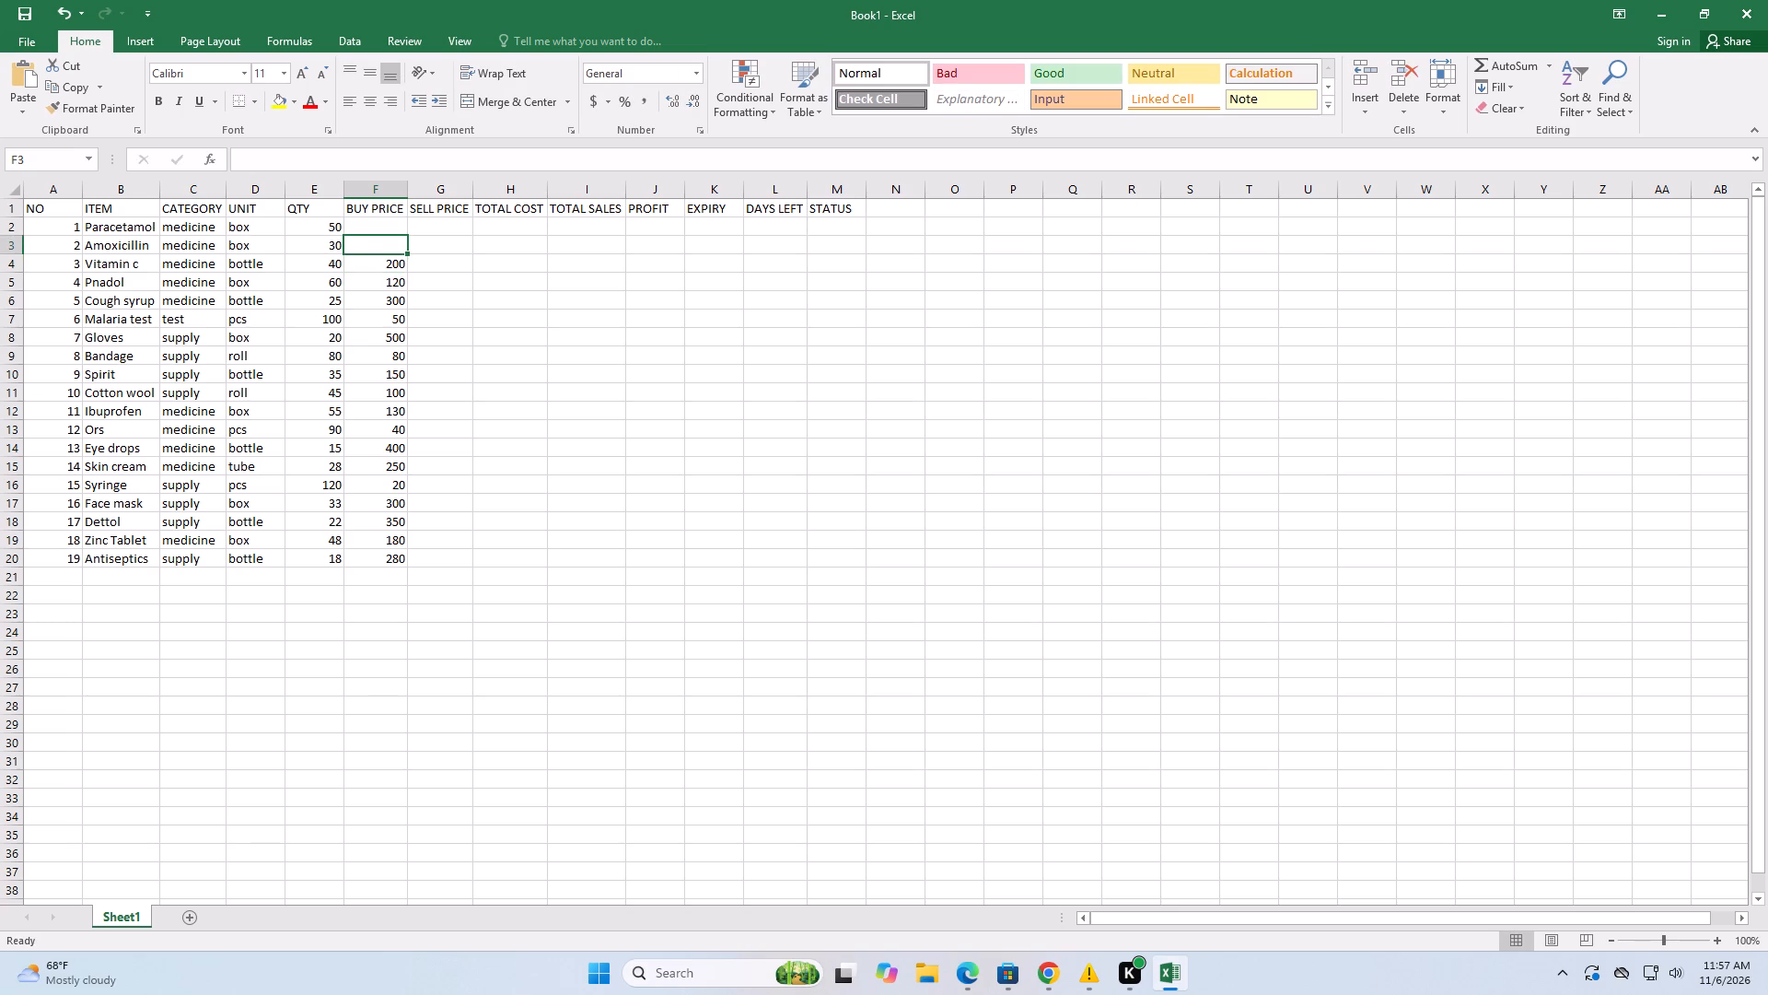
type("250")
key("Up")
type("100")
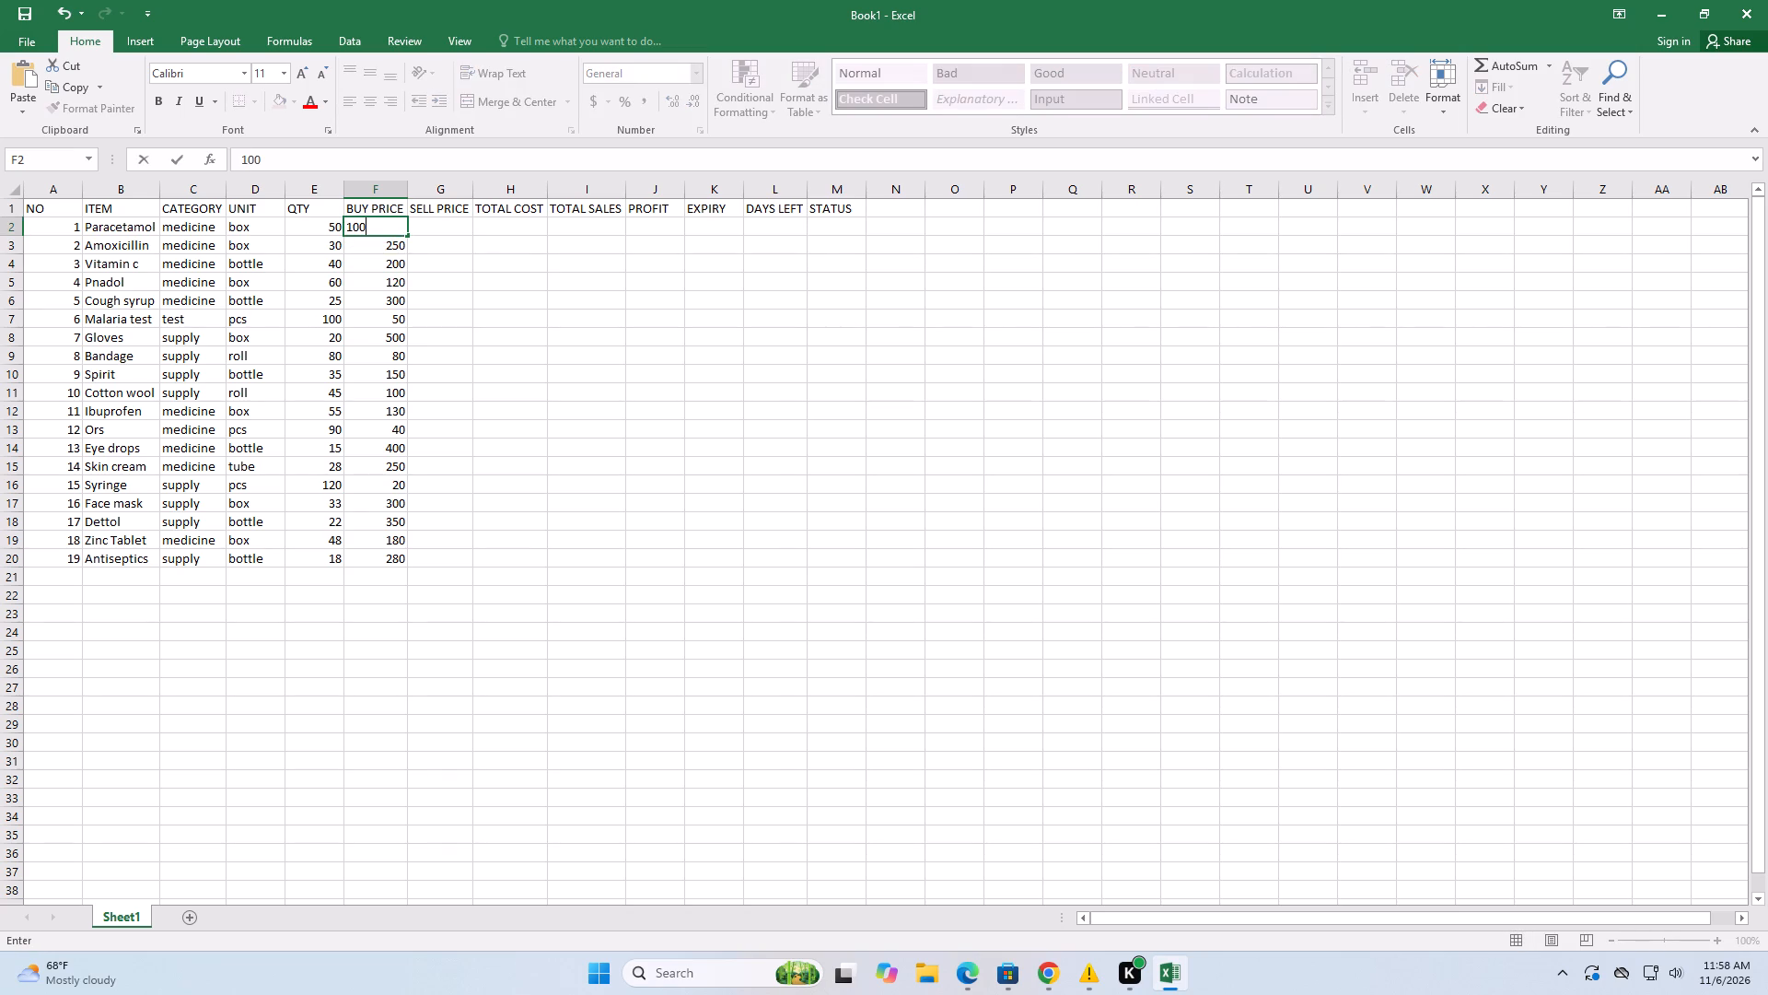
key("Right")
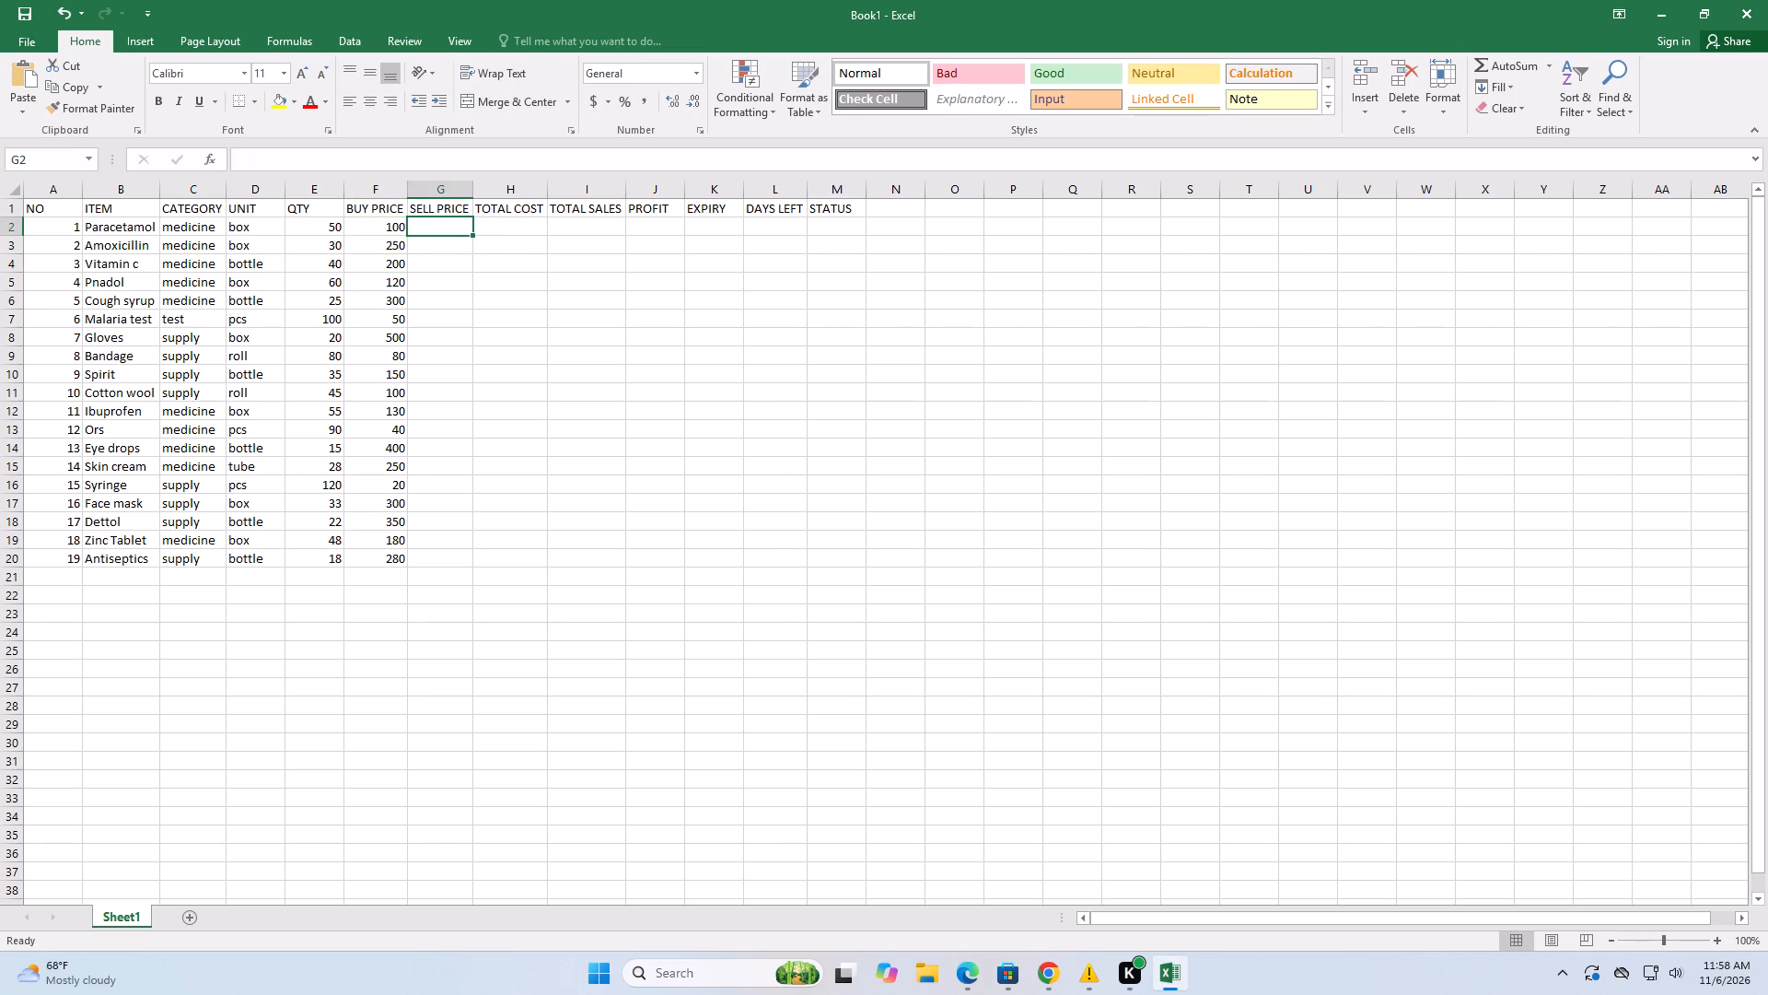
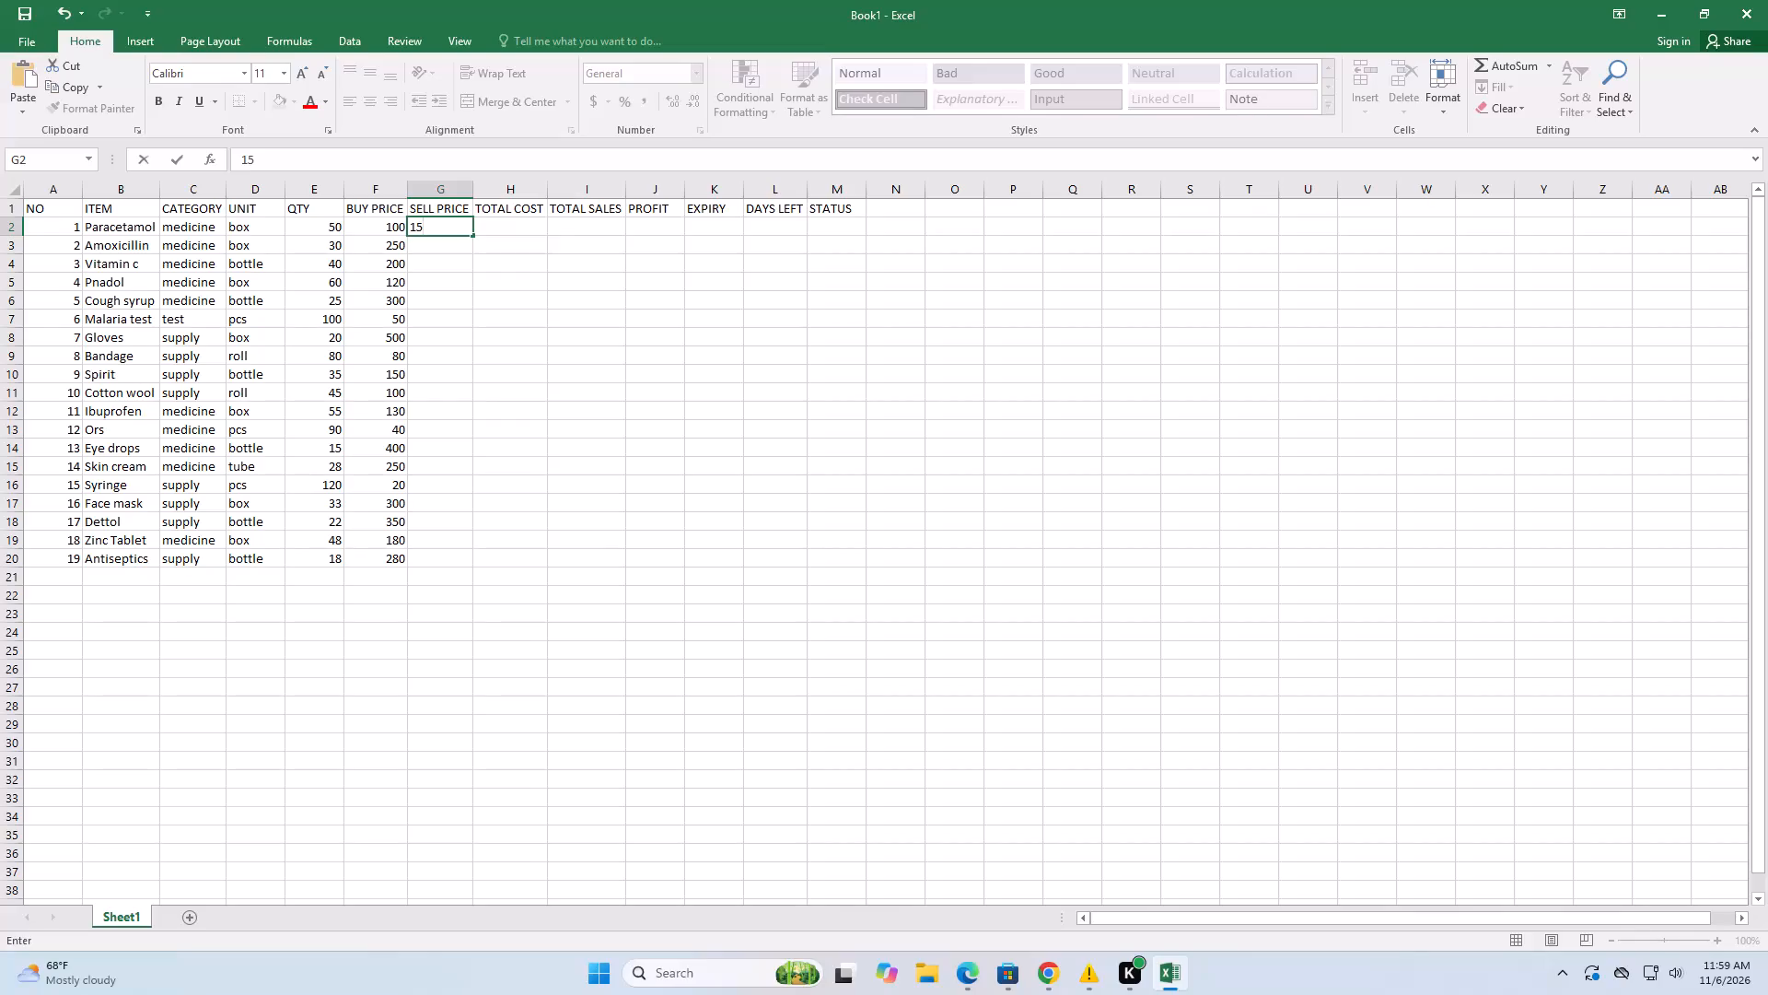
Enter the sell prices 150 for Paracetamol, 350 for Amoxicillin, 300 for Vitamin c and 180 for Pnadol, downward from G2 to G5.
key("Down")
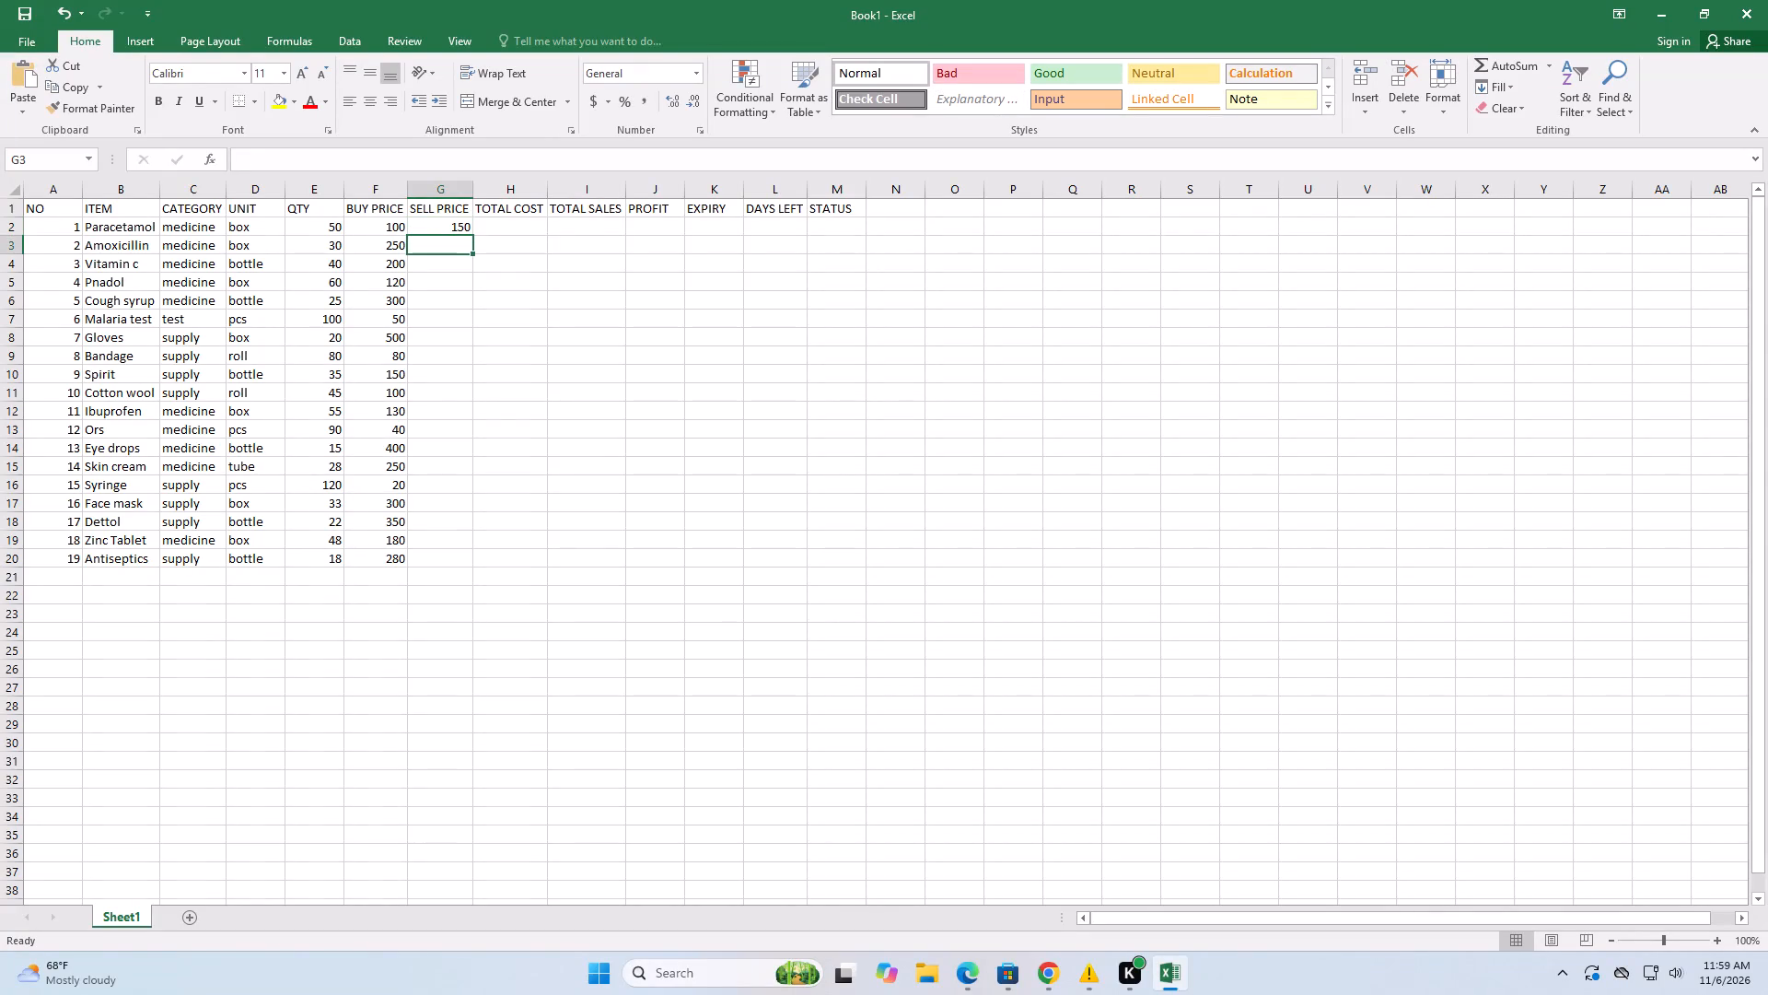
key("3")
type("50")
key("Down")
key("Right")
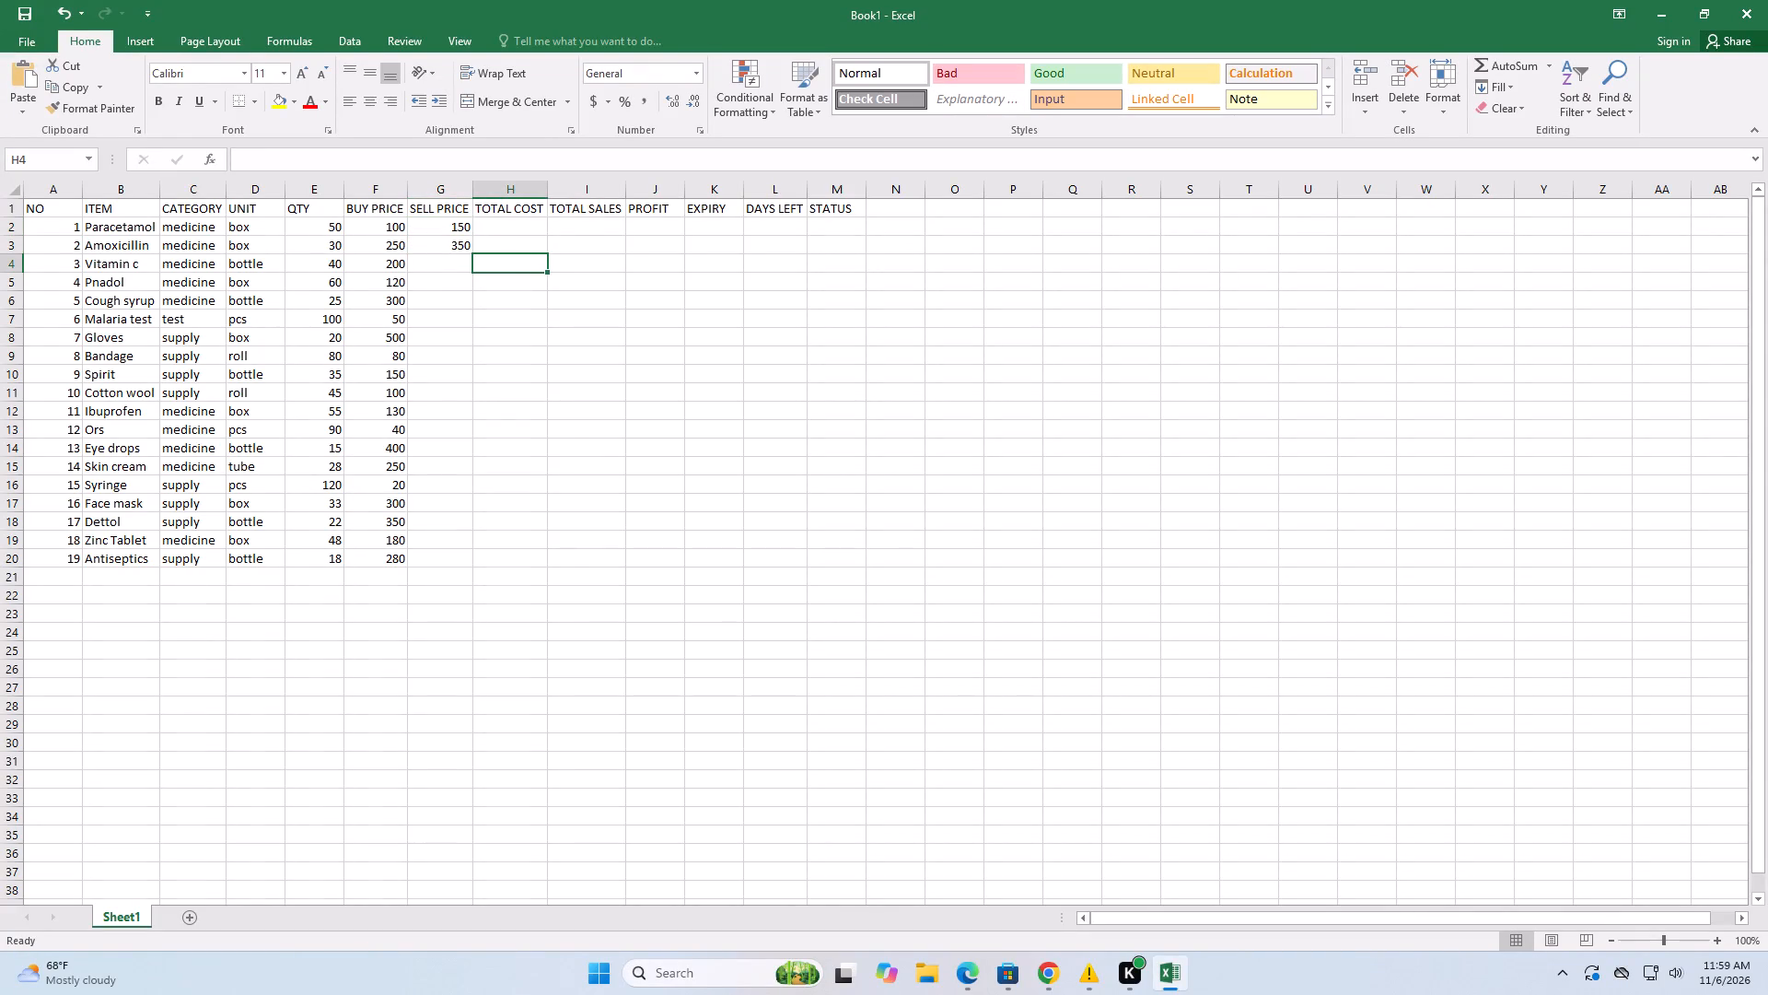
key("Left")
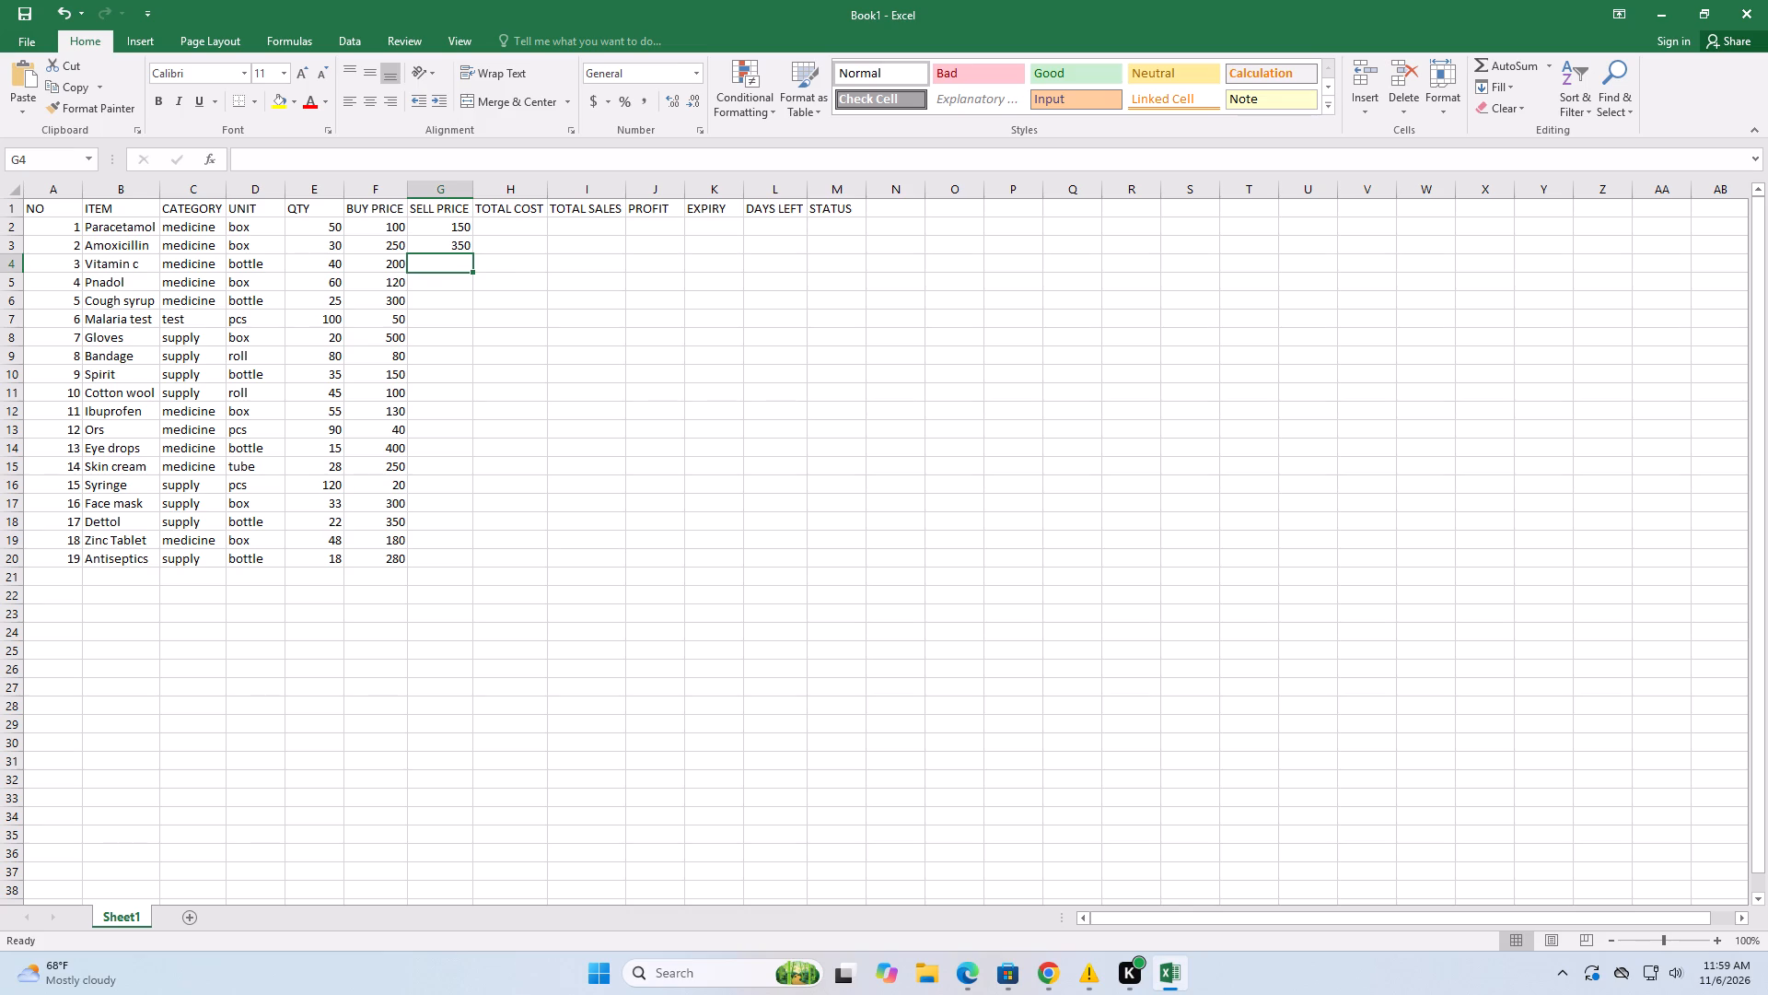
type("300")
key("Down")
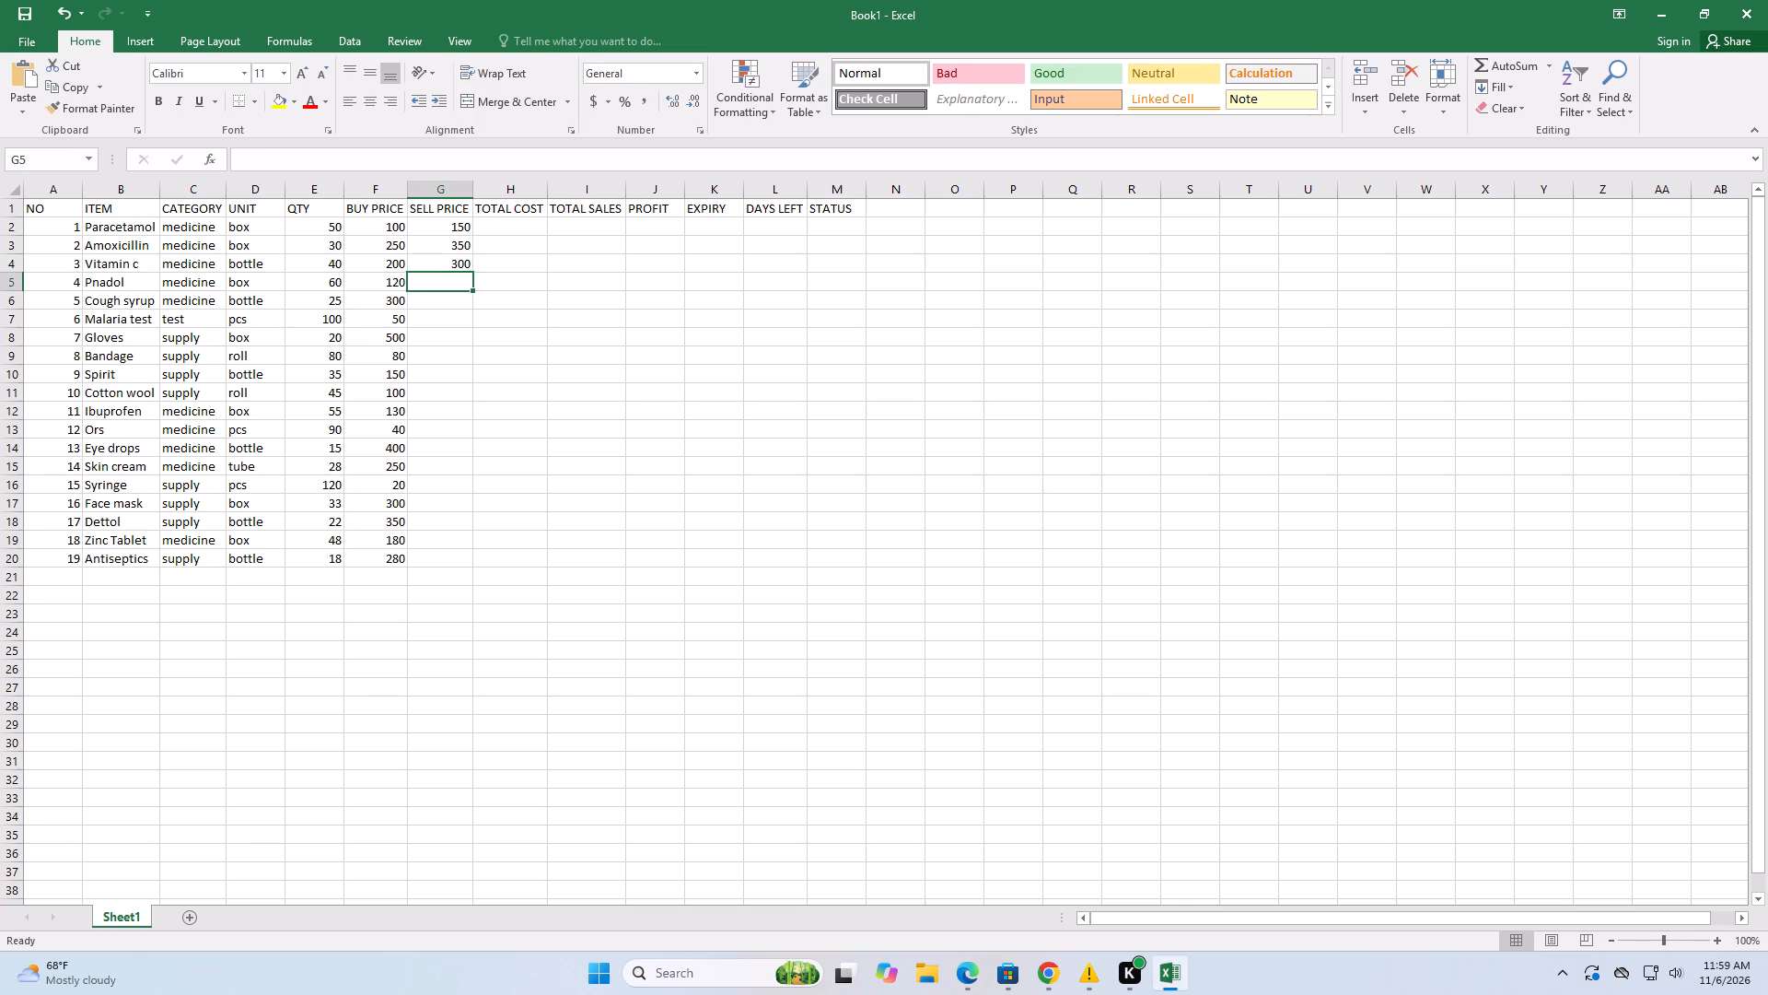
type("180")
key("Down")
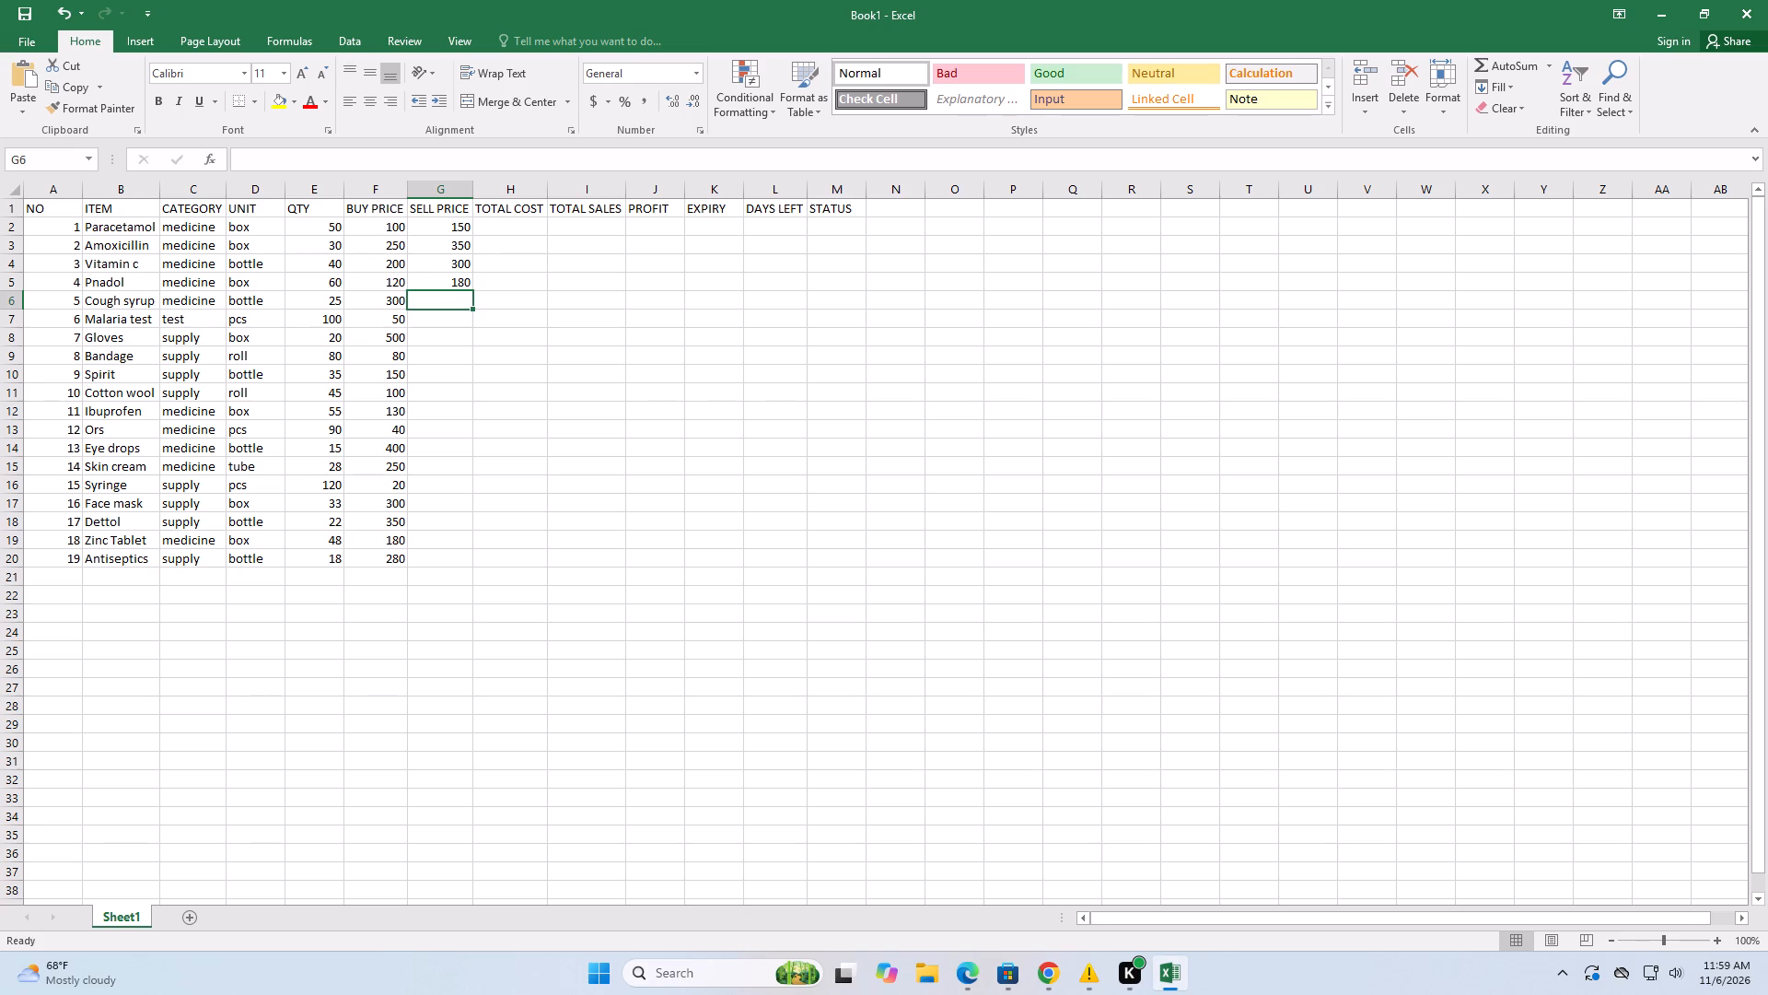
Enter the sell prices 450 for Cough syrup, 100 for Malaria test, 700 for Gloves and 120 for Bandage, downward from G6 to G9.
type("450")
key("Down")
type("100")
key("Down")
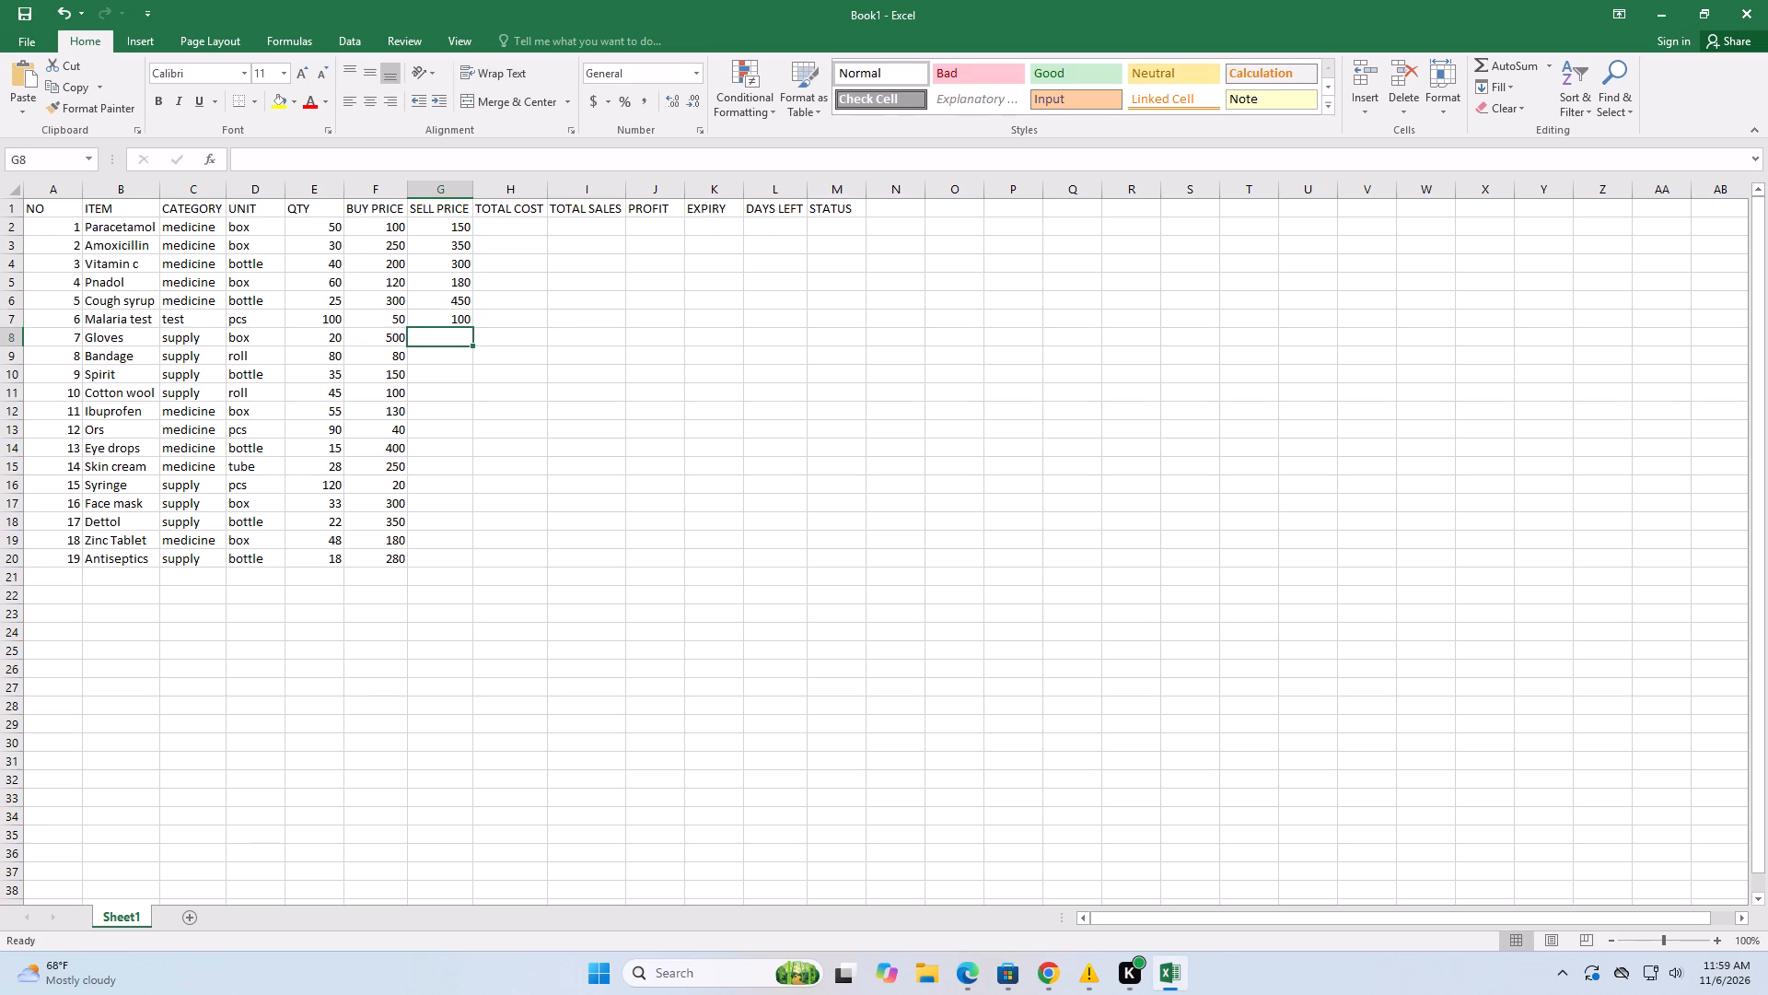
type("700")
key("Down")
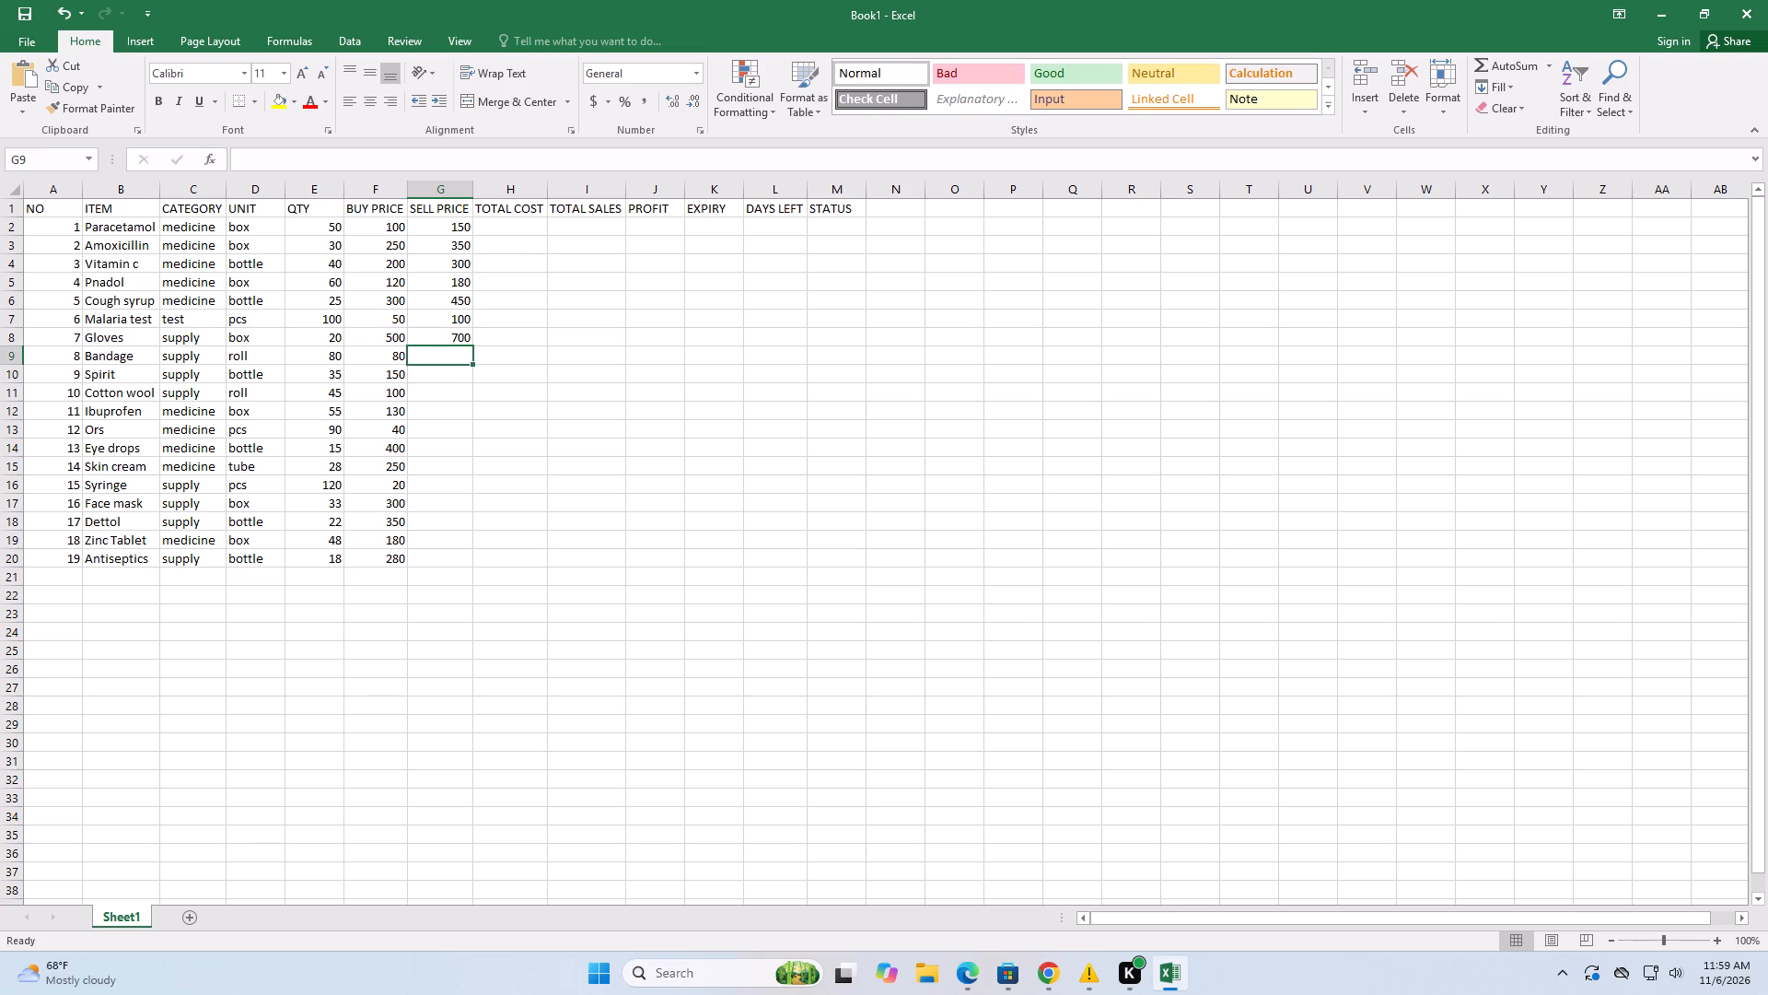
type("120")
key("Down")
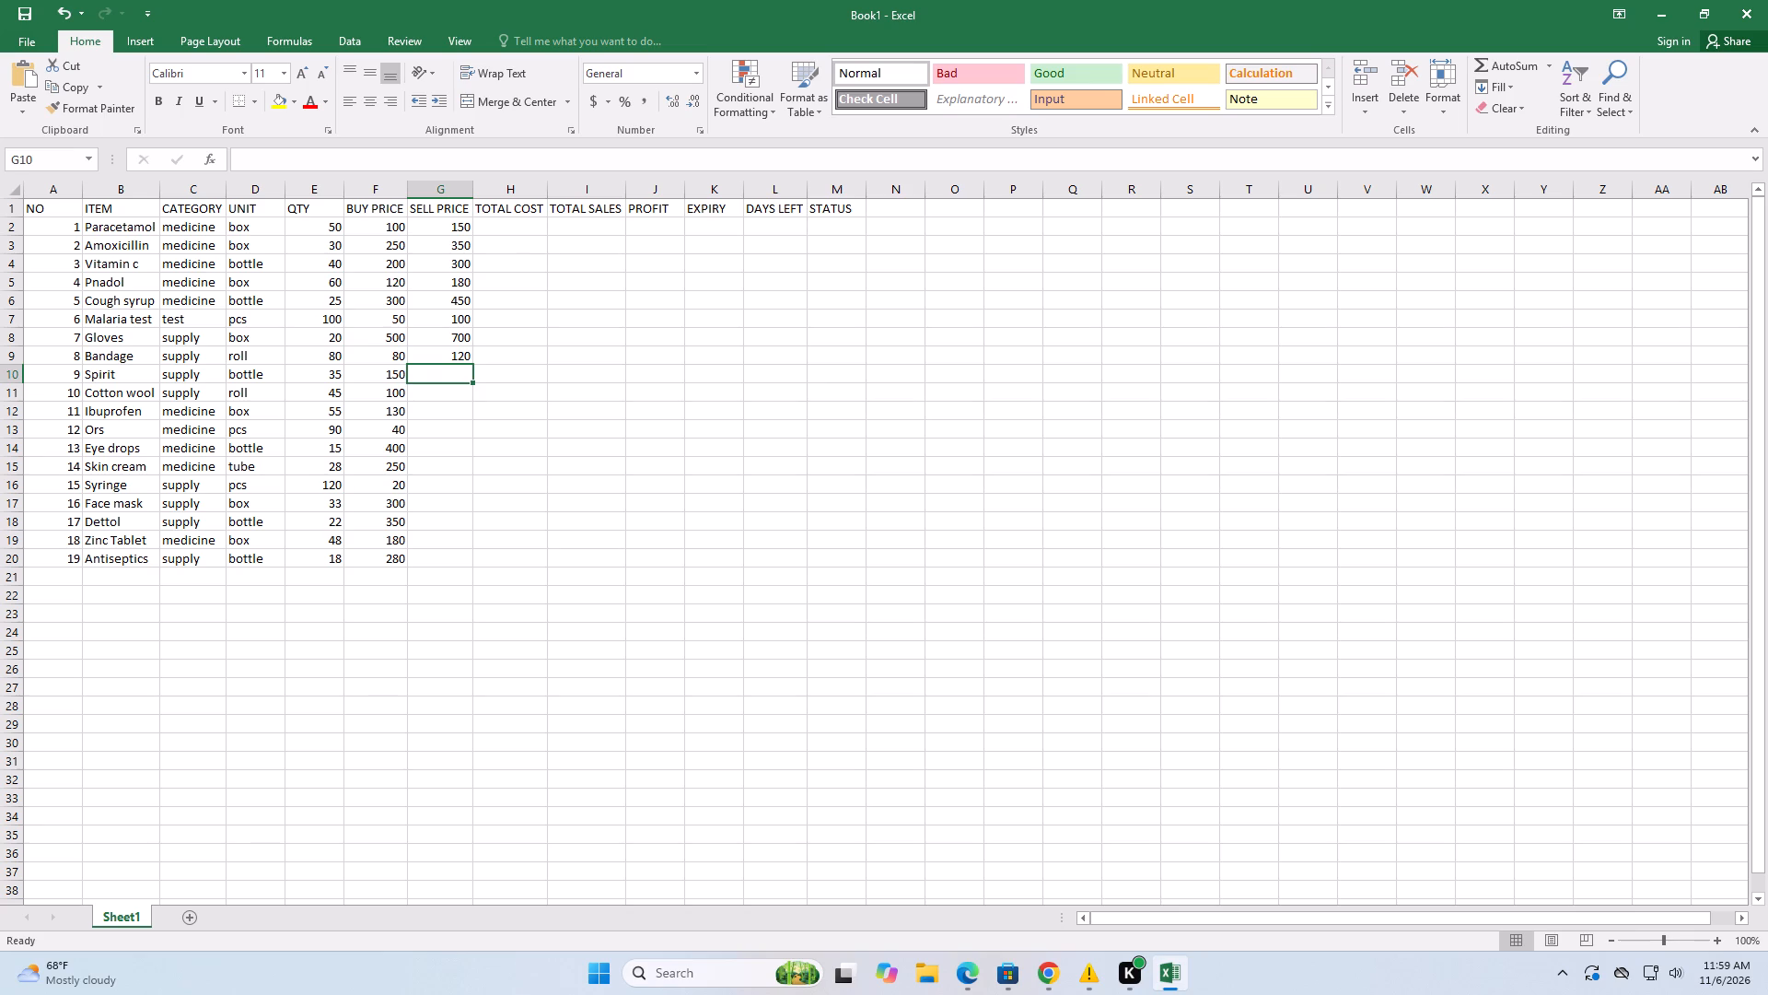
Enter the sell prices 220 for Spirit, 160 for Cotton wool, 200 for Ibuprofen and 70 for Ors, downward from G10 to G13.
type("220")
key("Down")
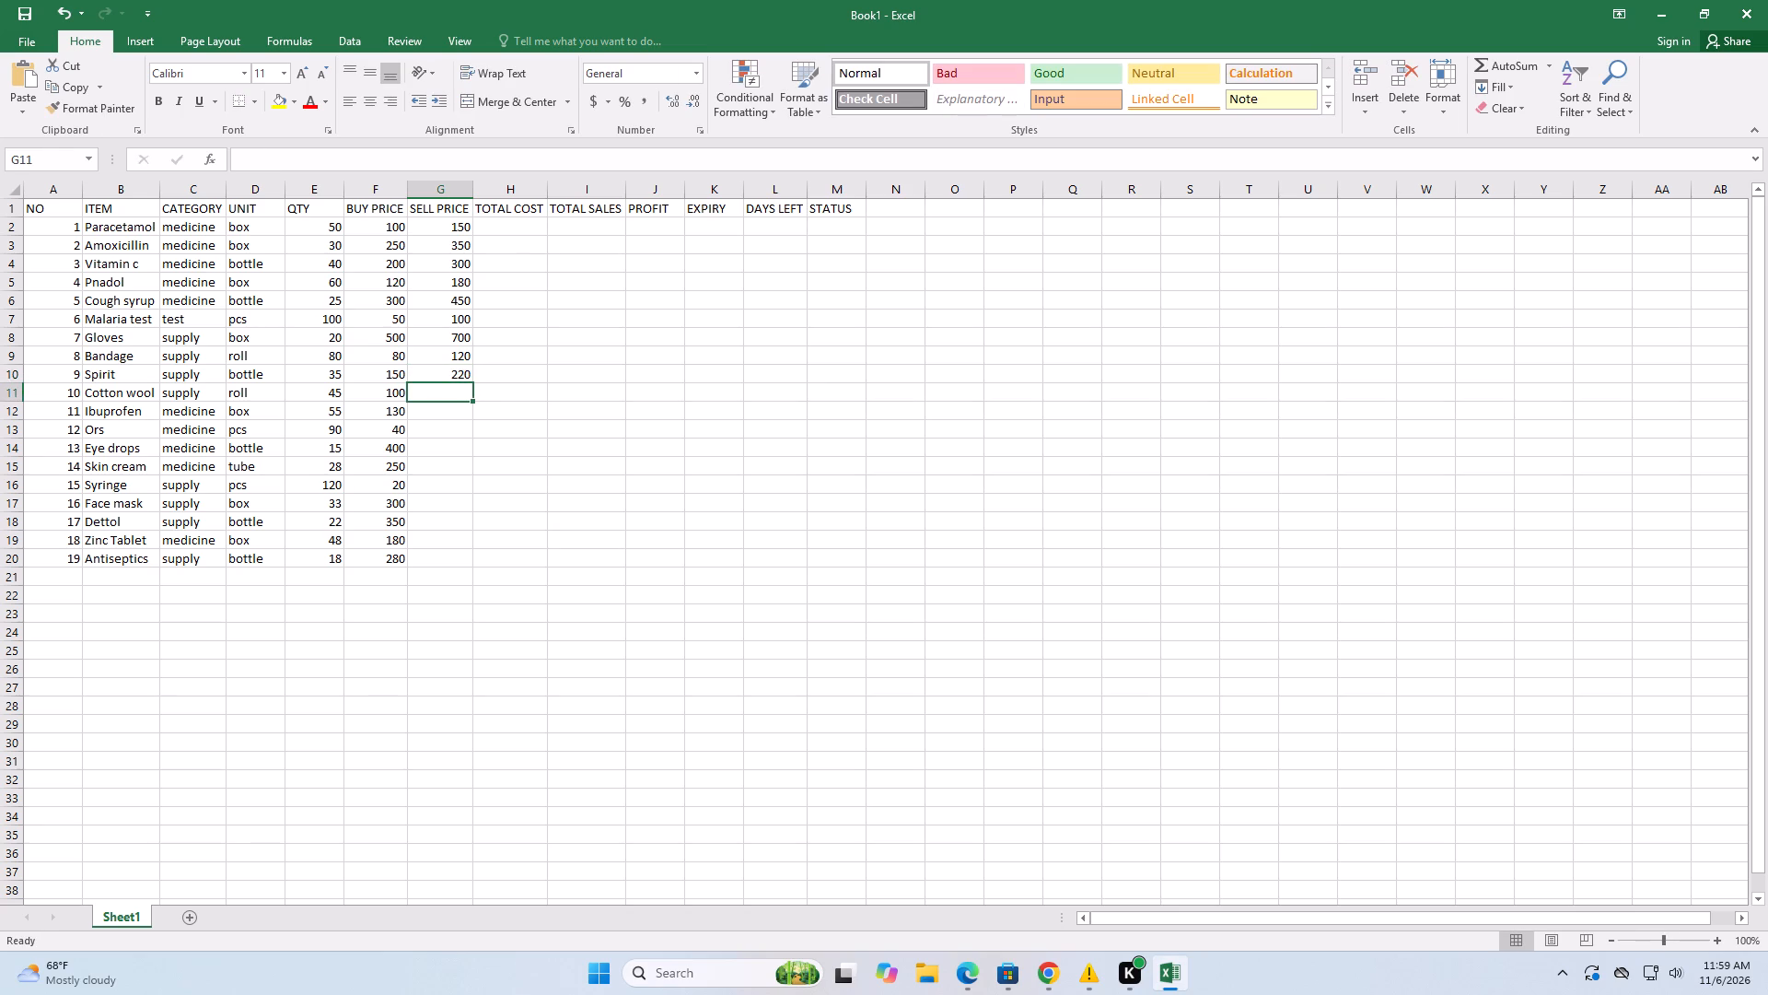
type("160")
key("Down")
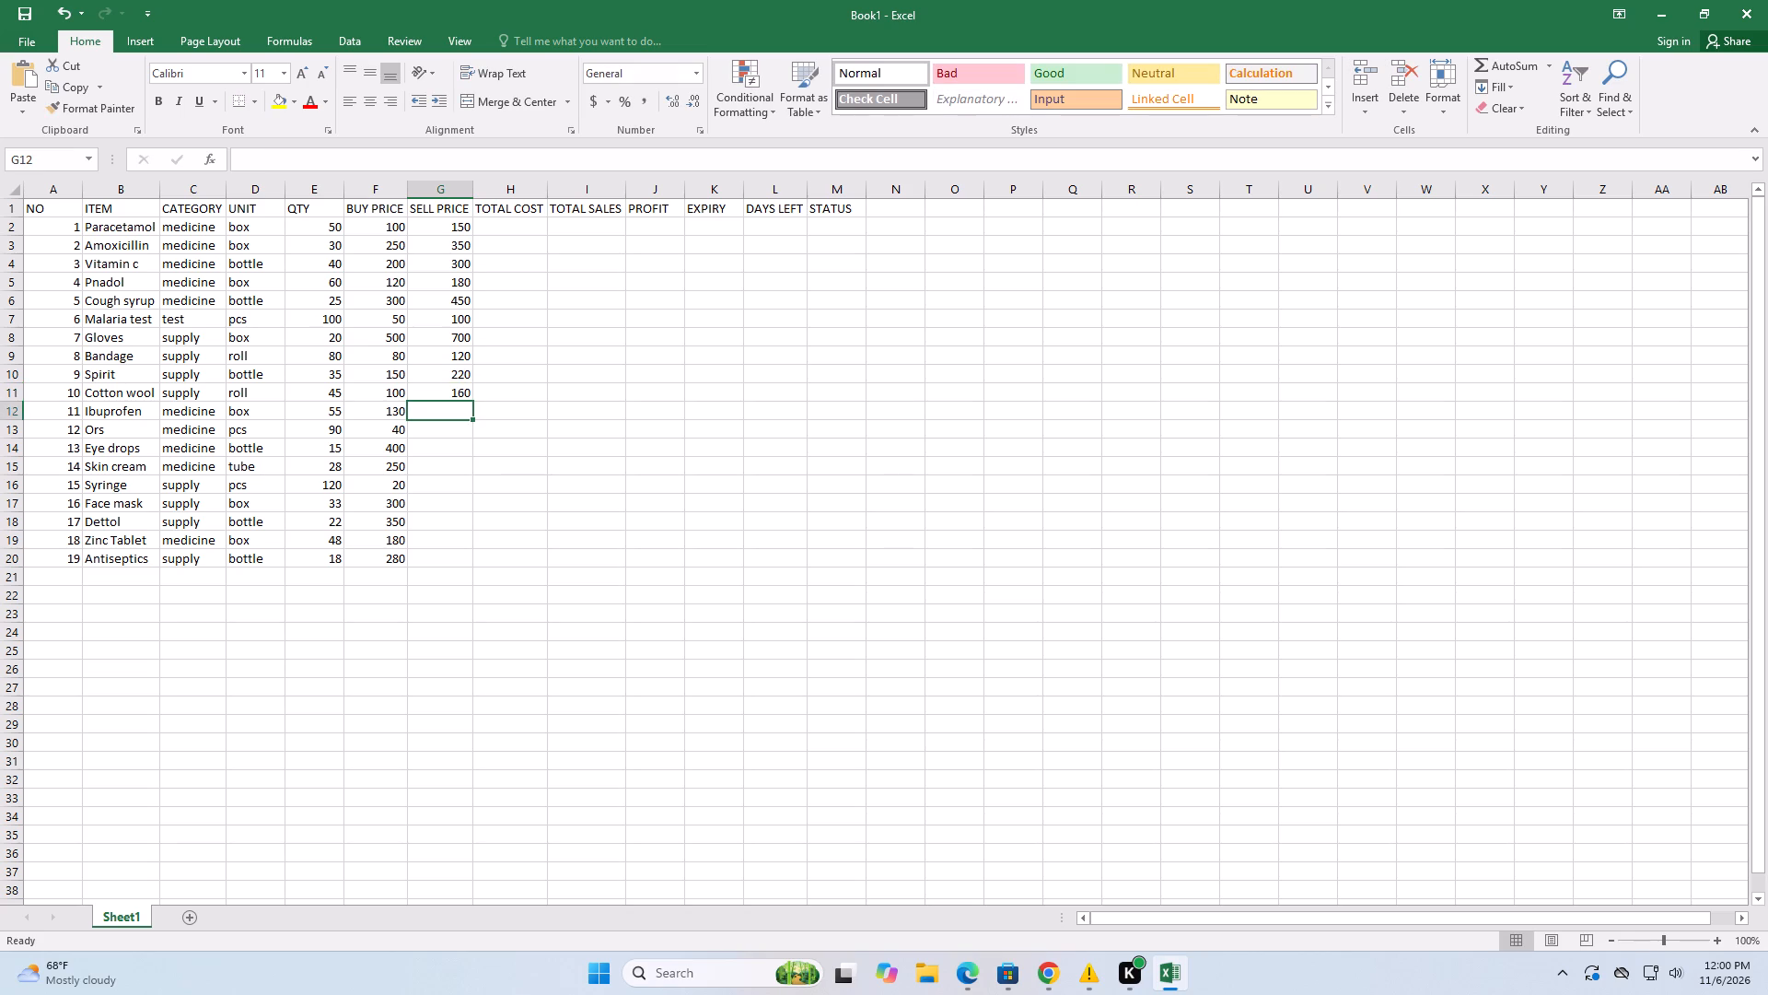
type("200")
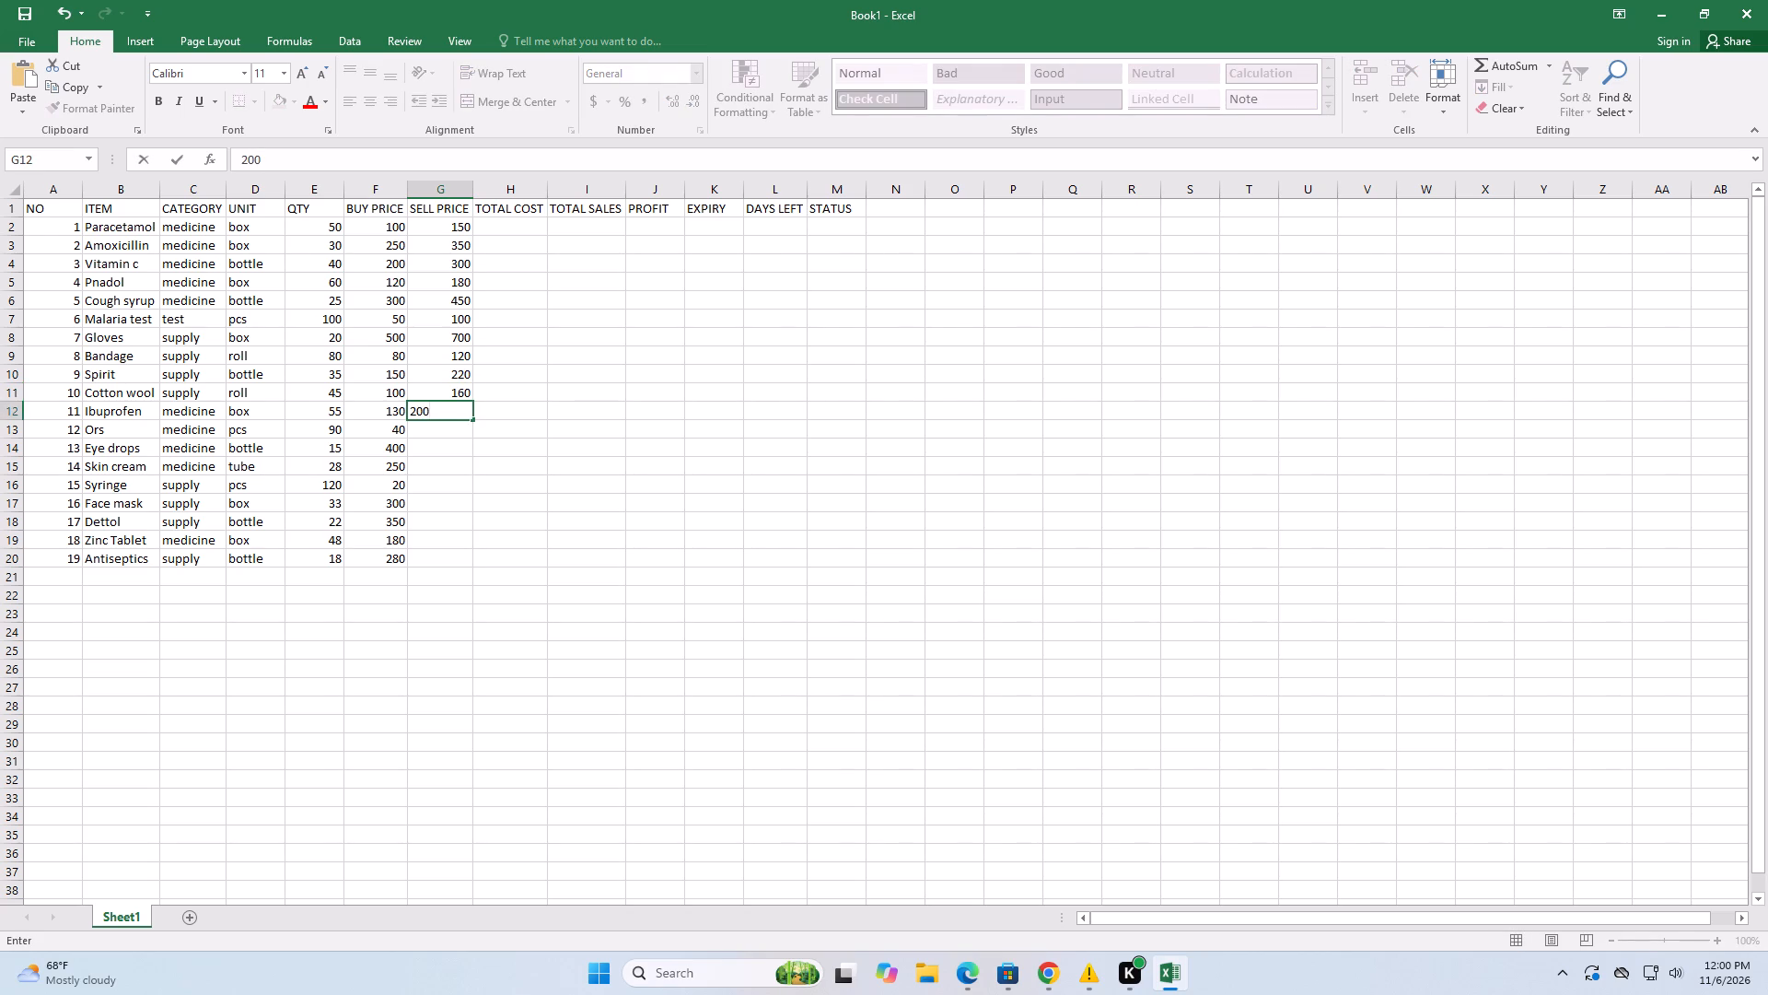
key("Down")
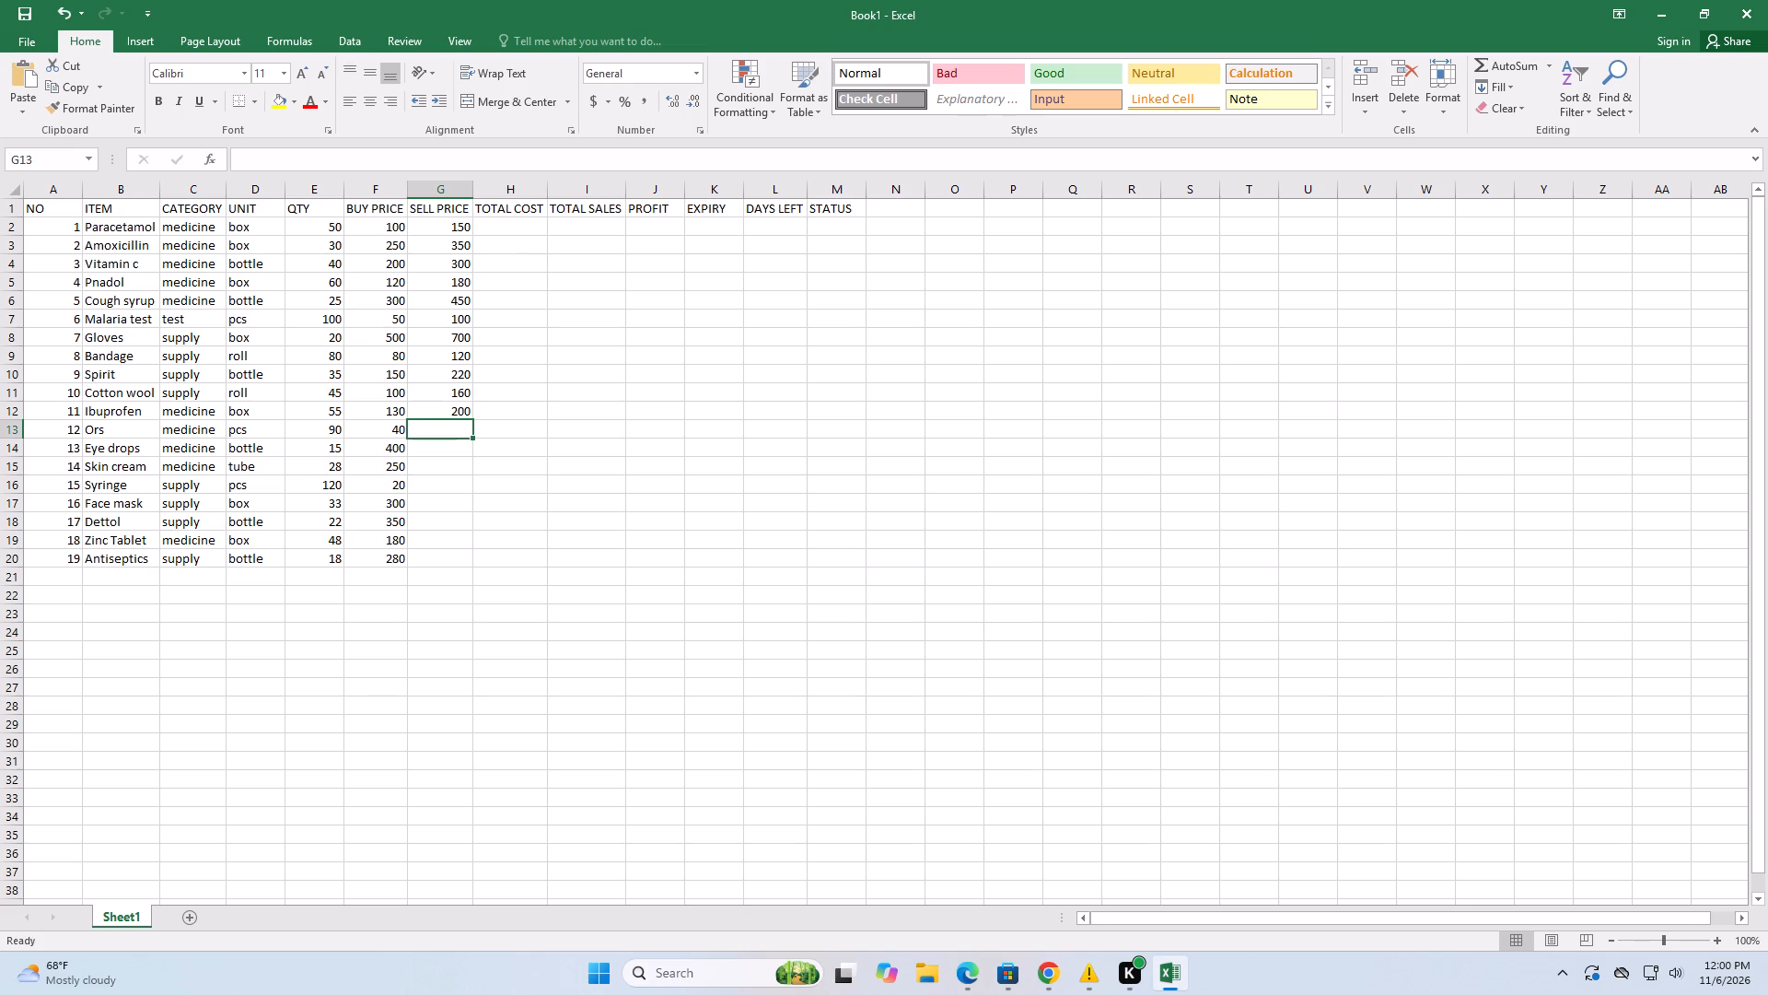
type("70")
key("Down")
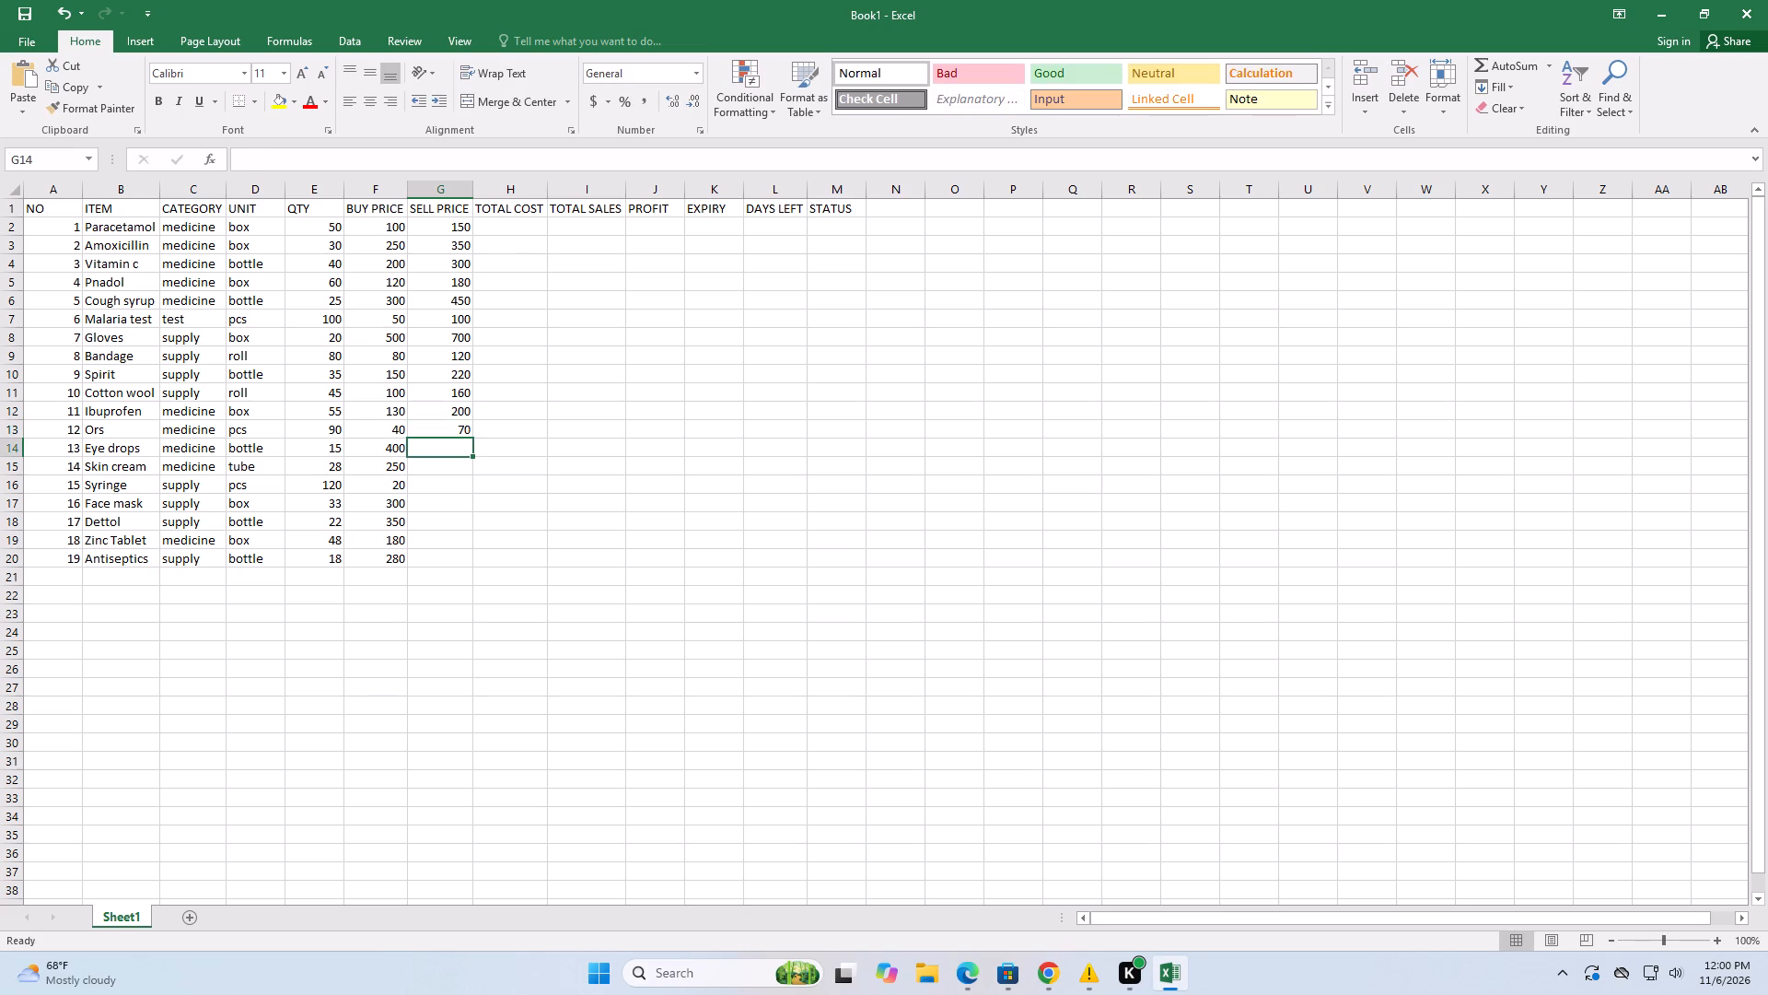
Enter the sell prices 600 for Eye drops, 380 for Skin cream, 35 for Syringe and 450 for Face mask, downward from G14 to G17.
type("600")
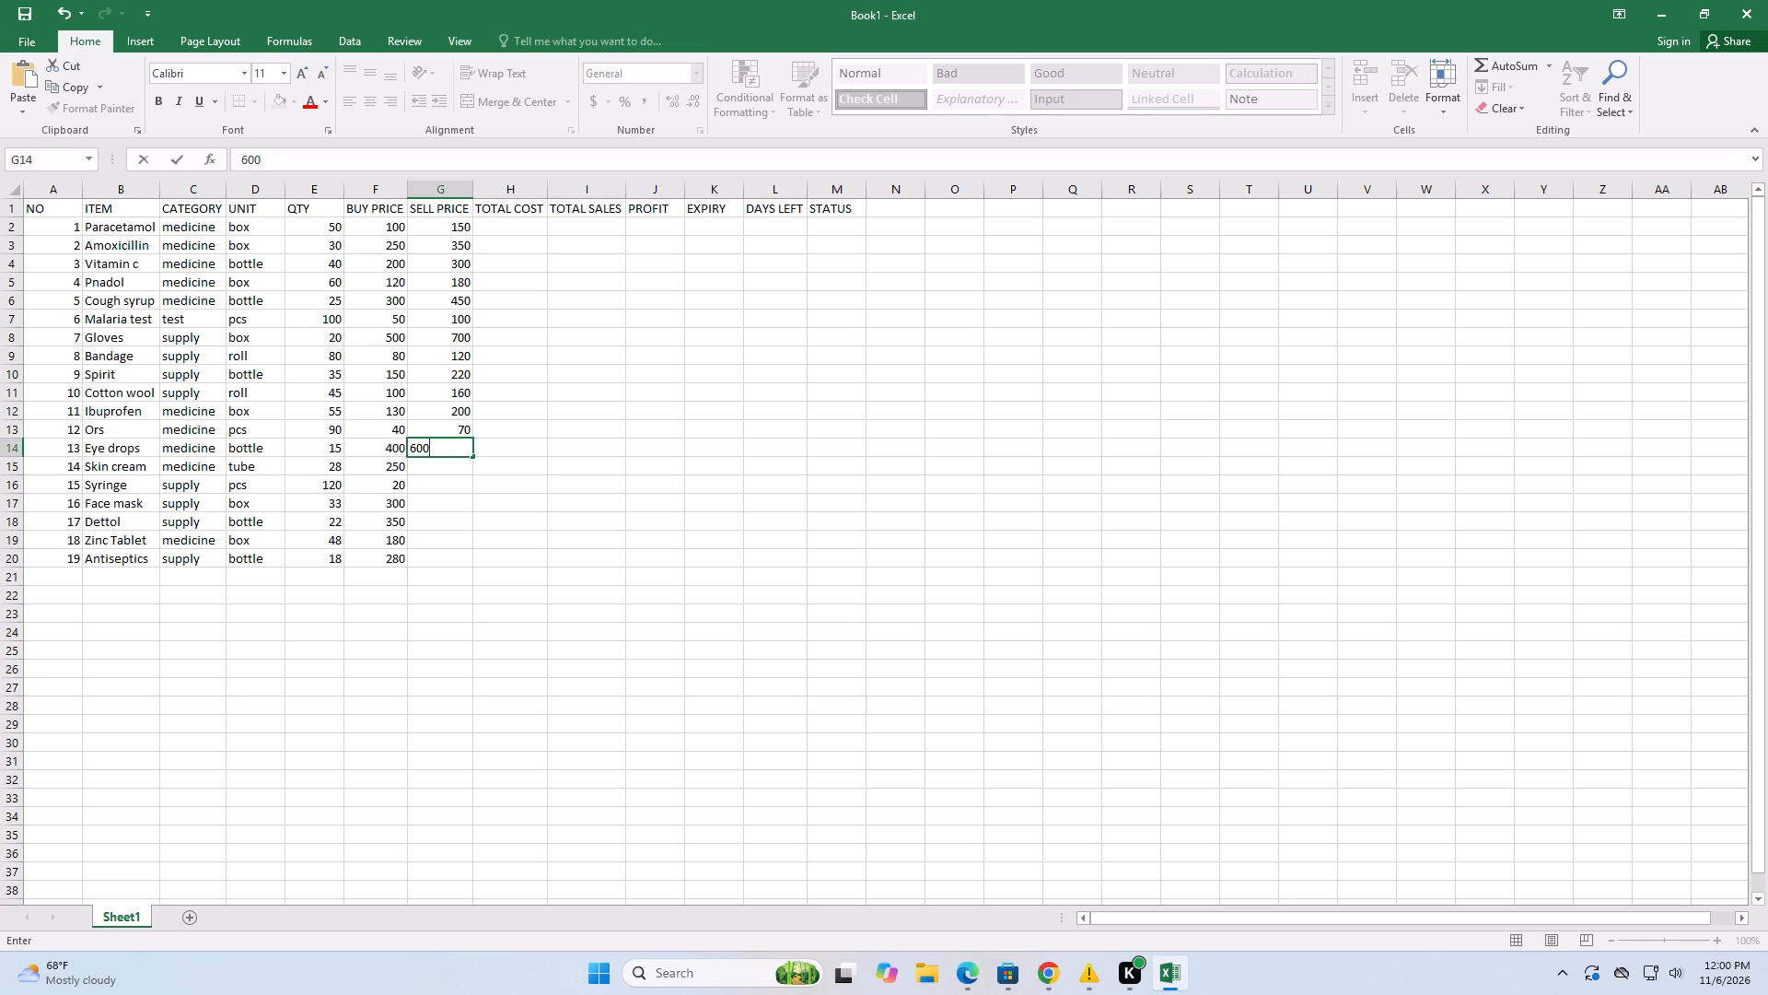
key("Down")
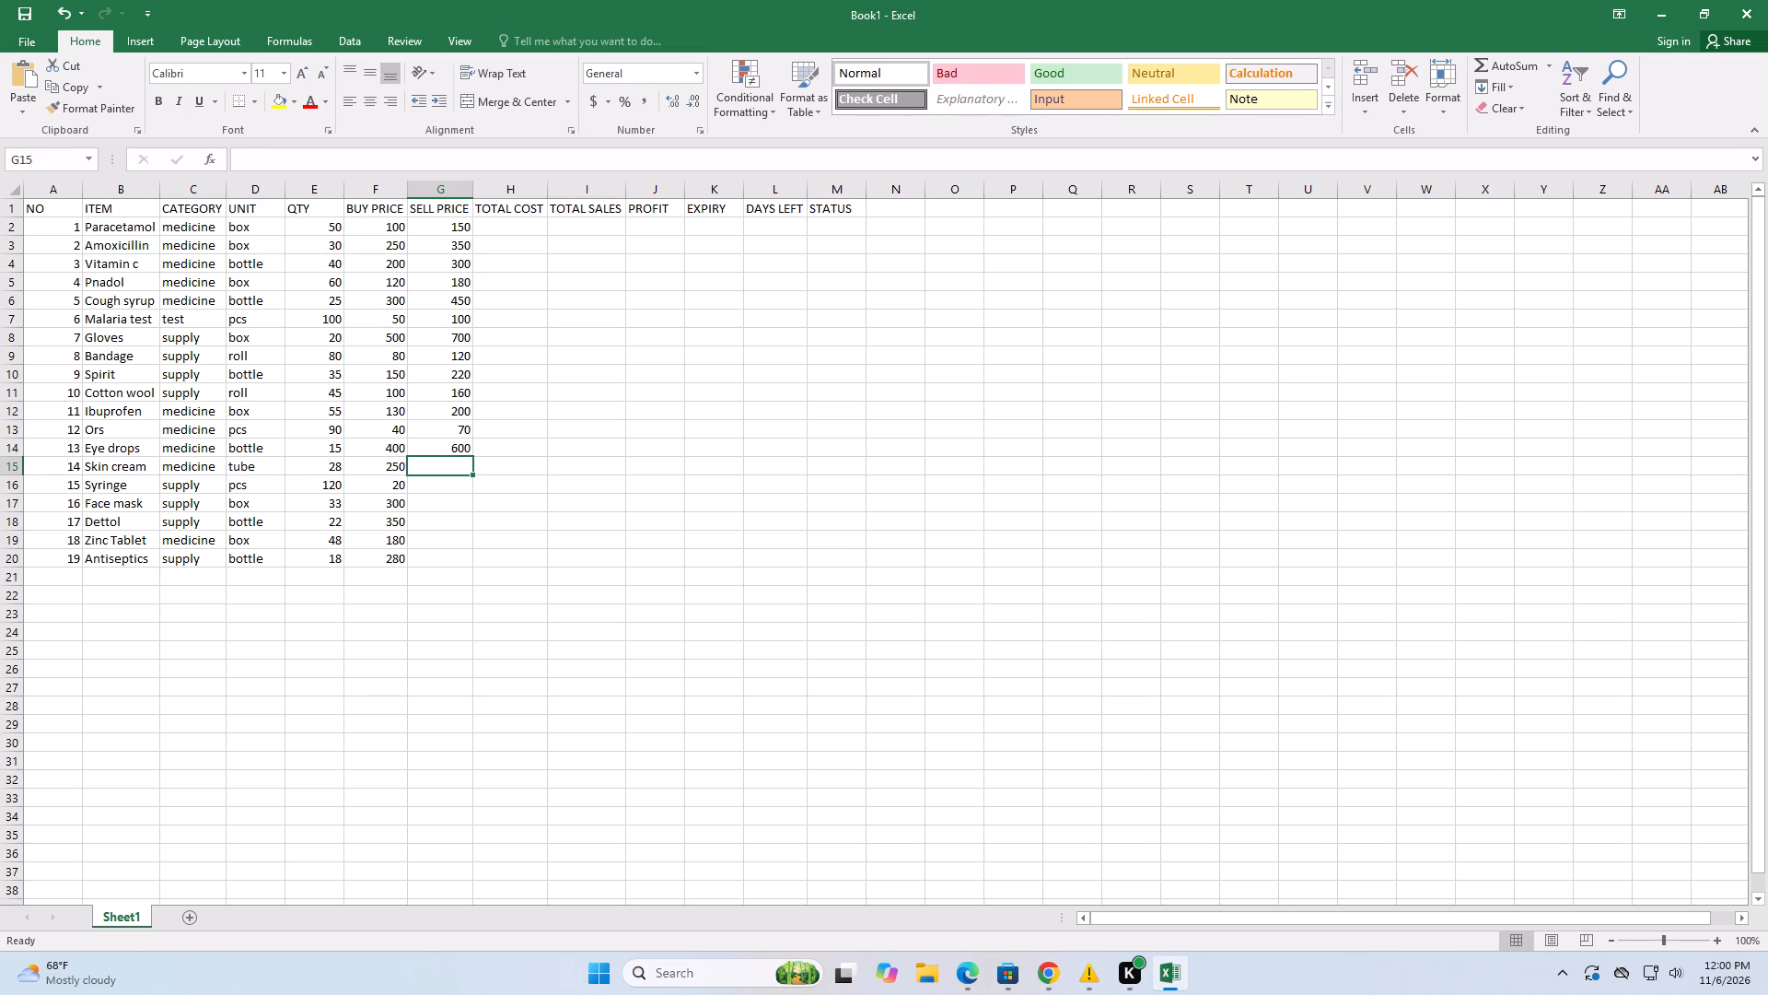
type("380")
key("Down")
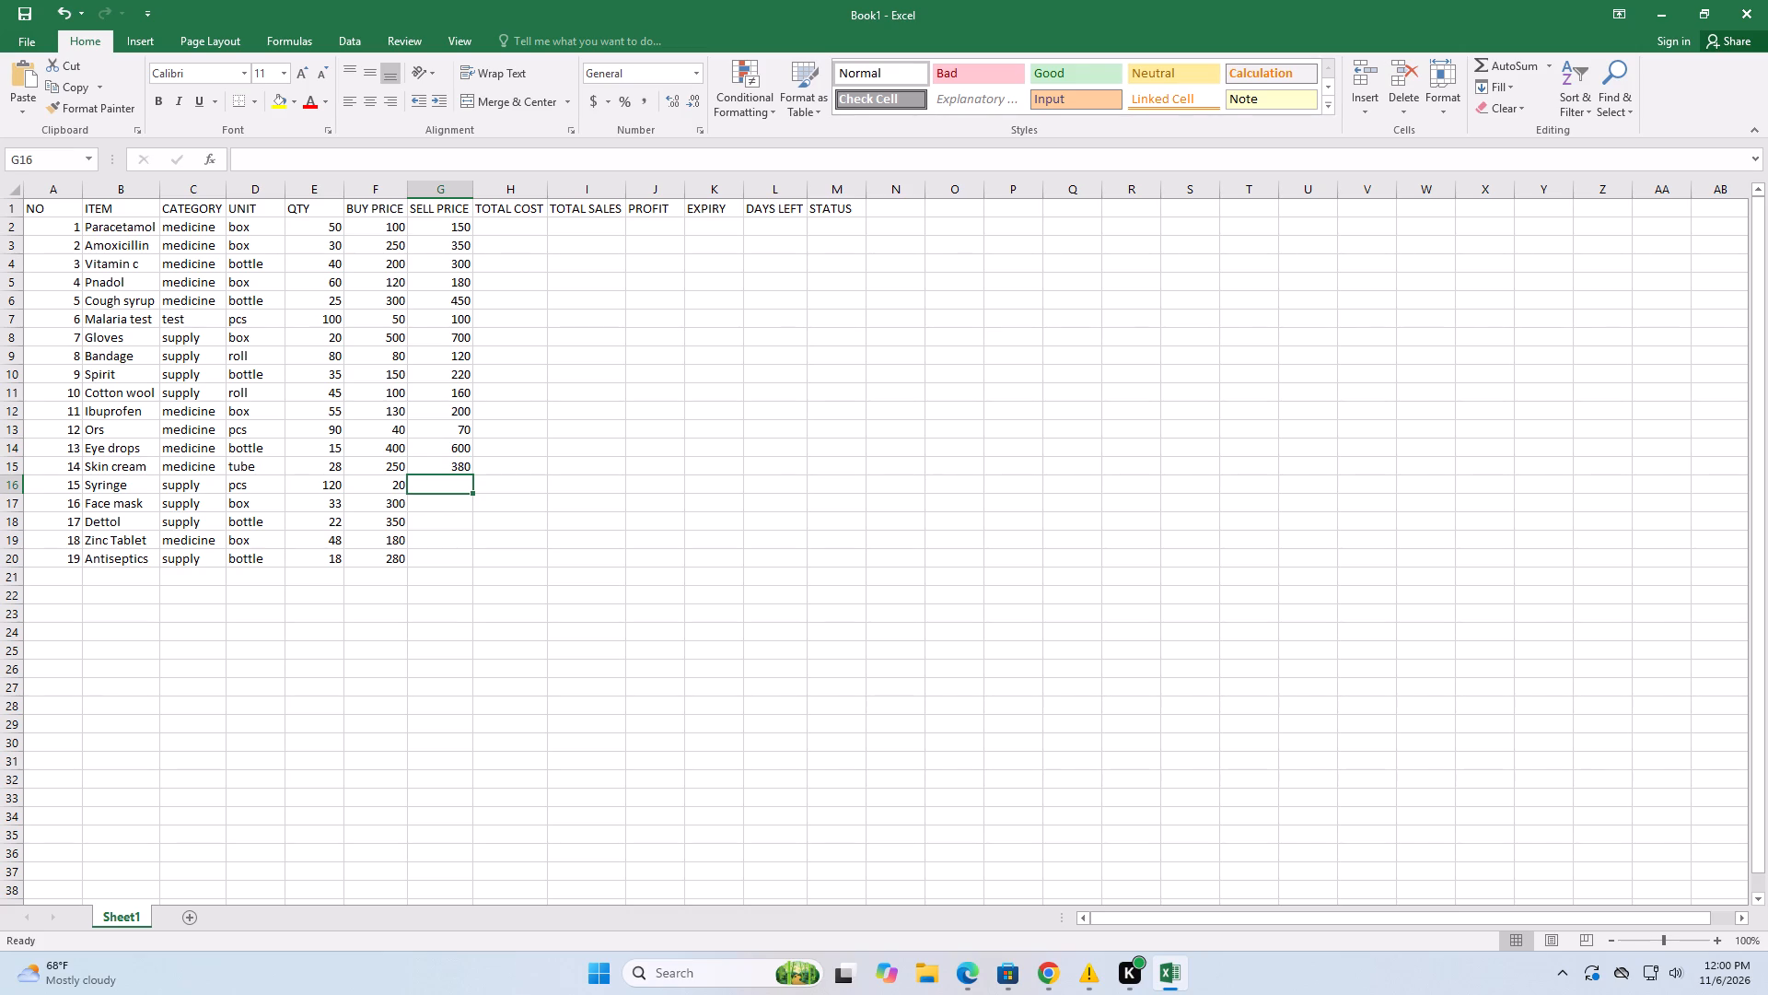
type("35")
key("Down")
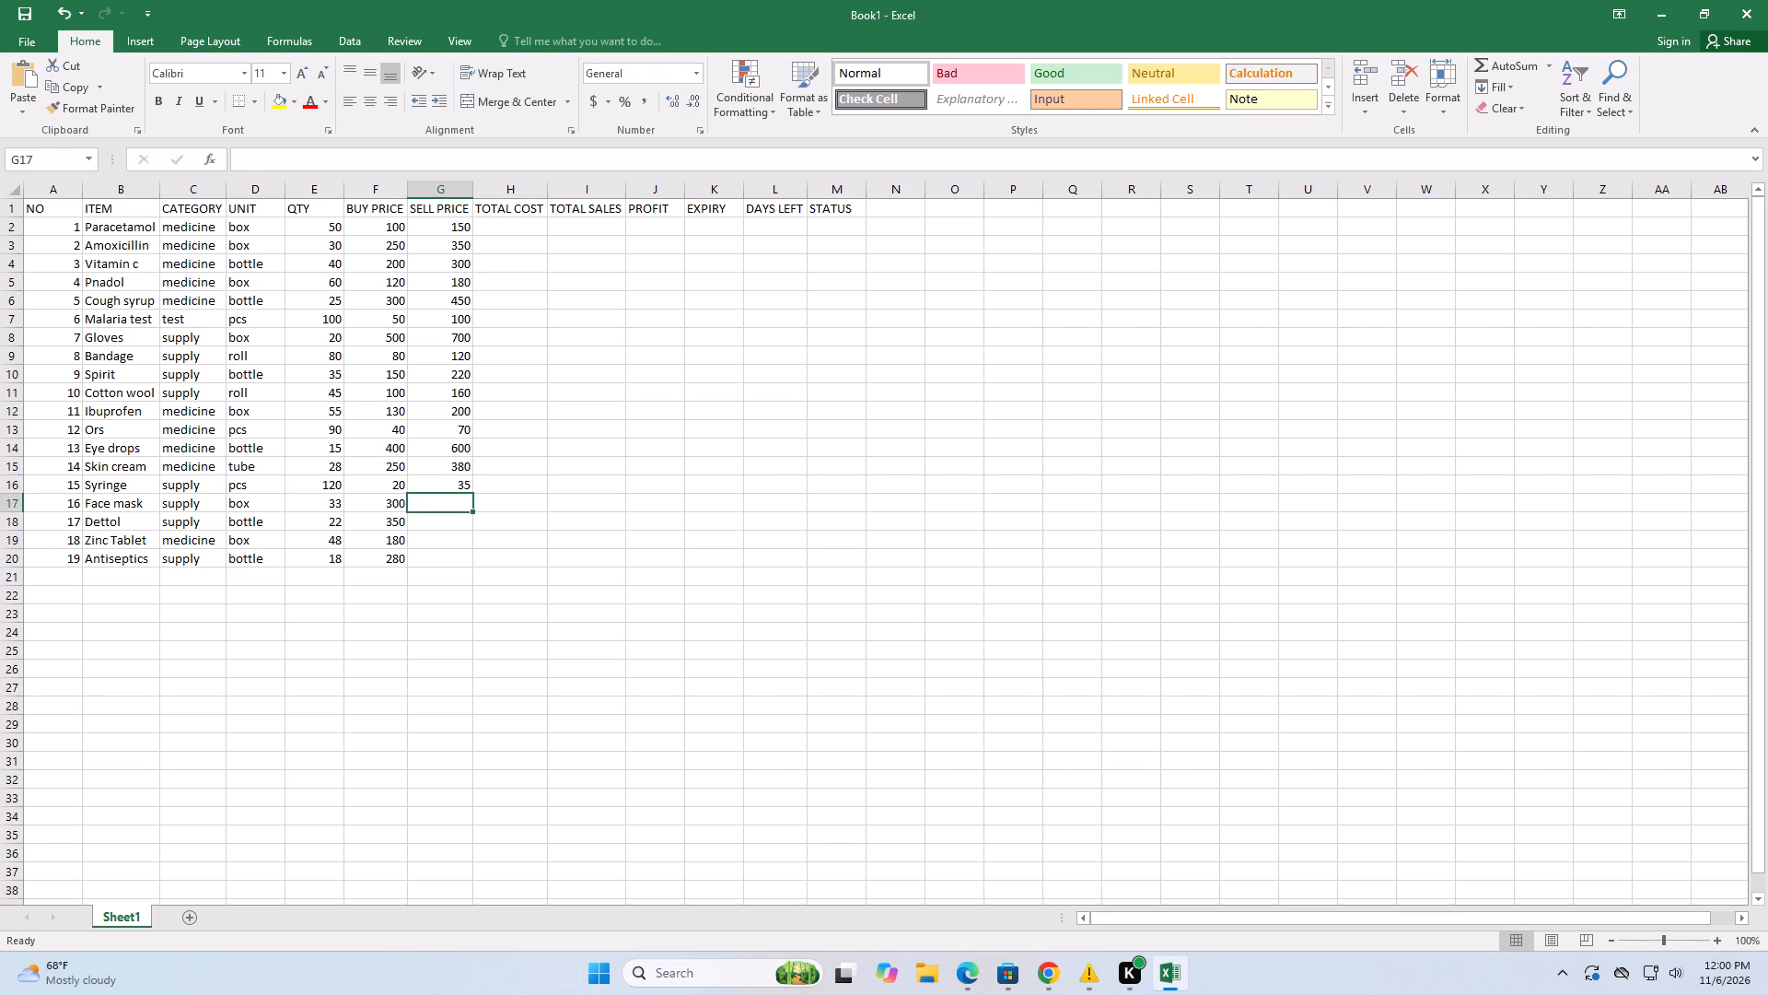
type("450")
key("Down")
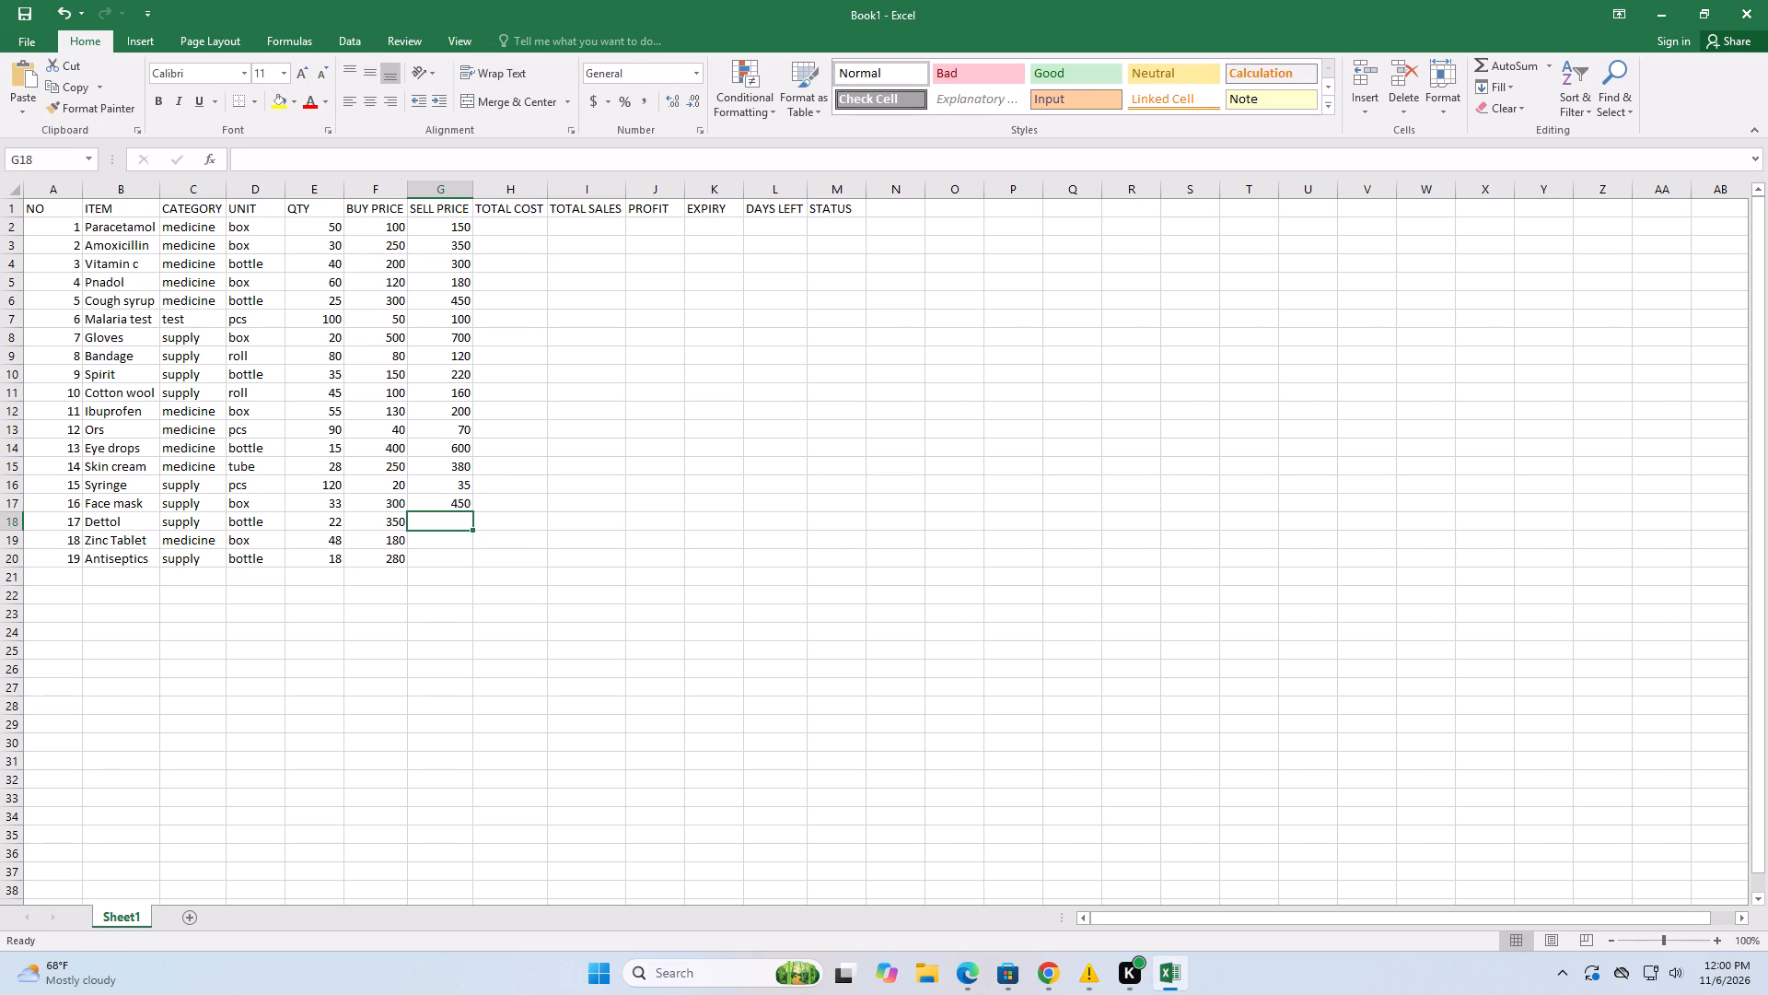
Complete the SELL PRICE column from G18 to G20 with 500 for Dettol, 280 for Zinc Tablet and 420 for Antiseptics.
type("500")
key("Down")
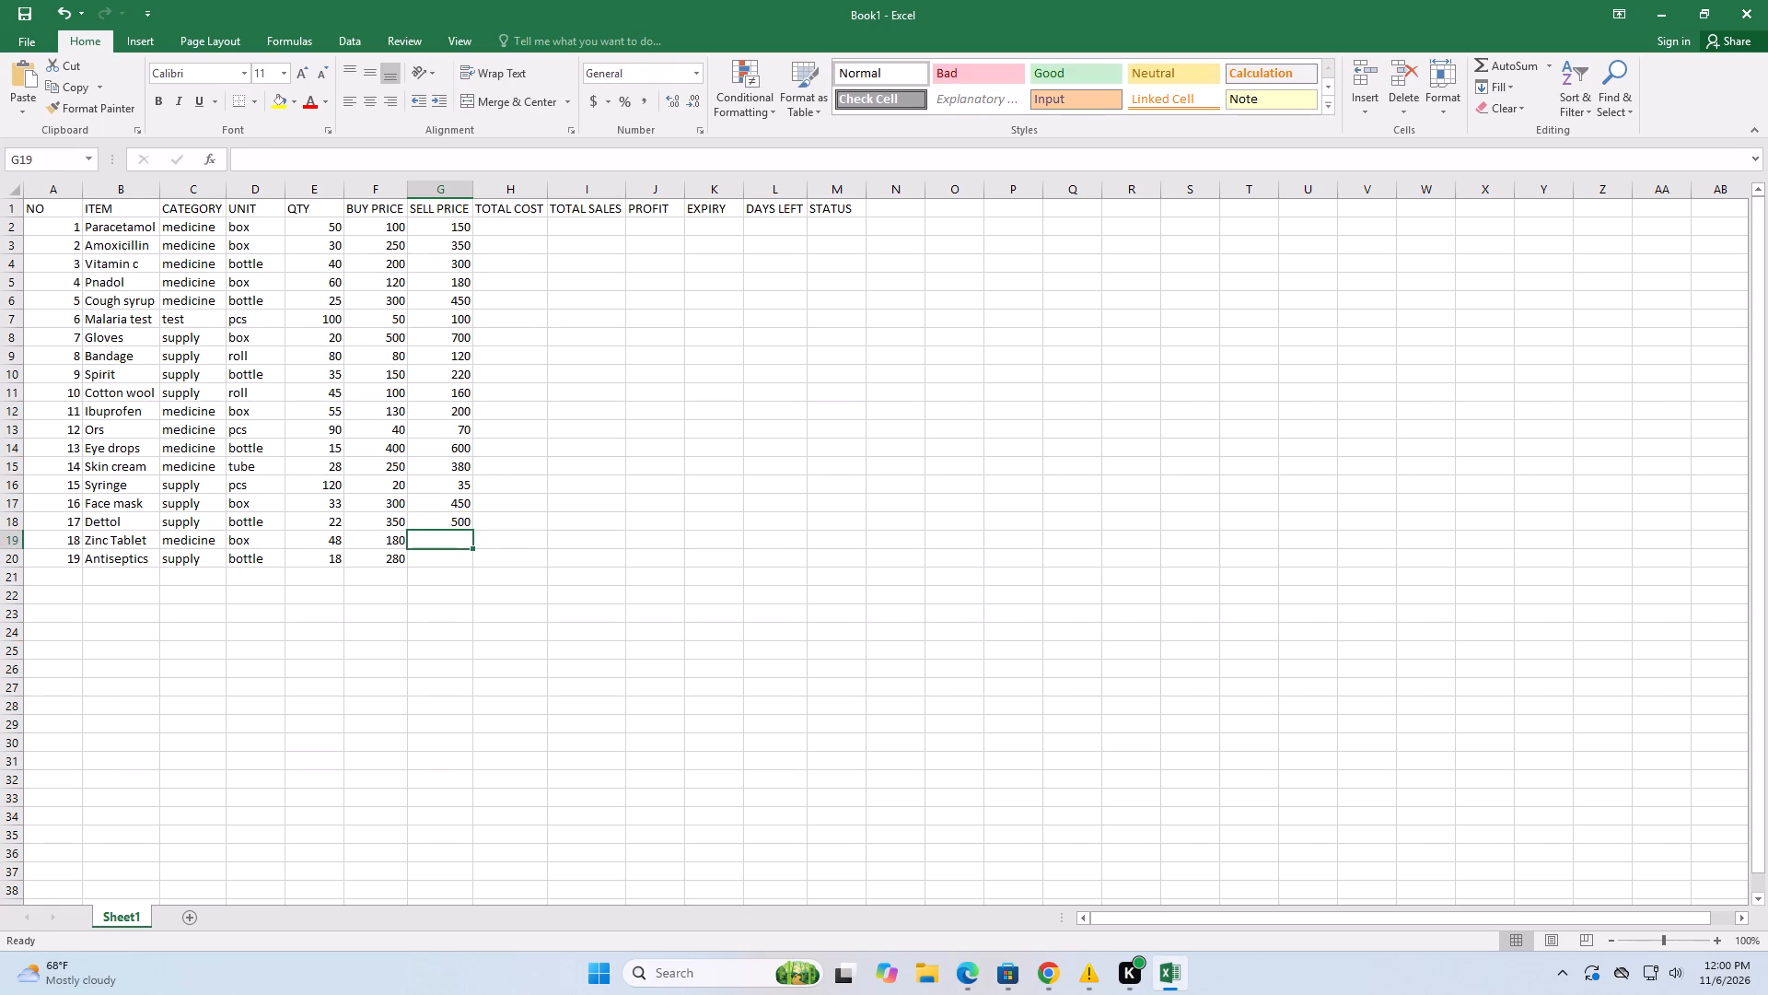
type("280")
key("Down")
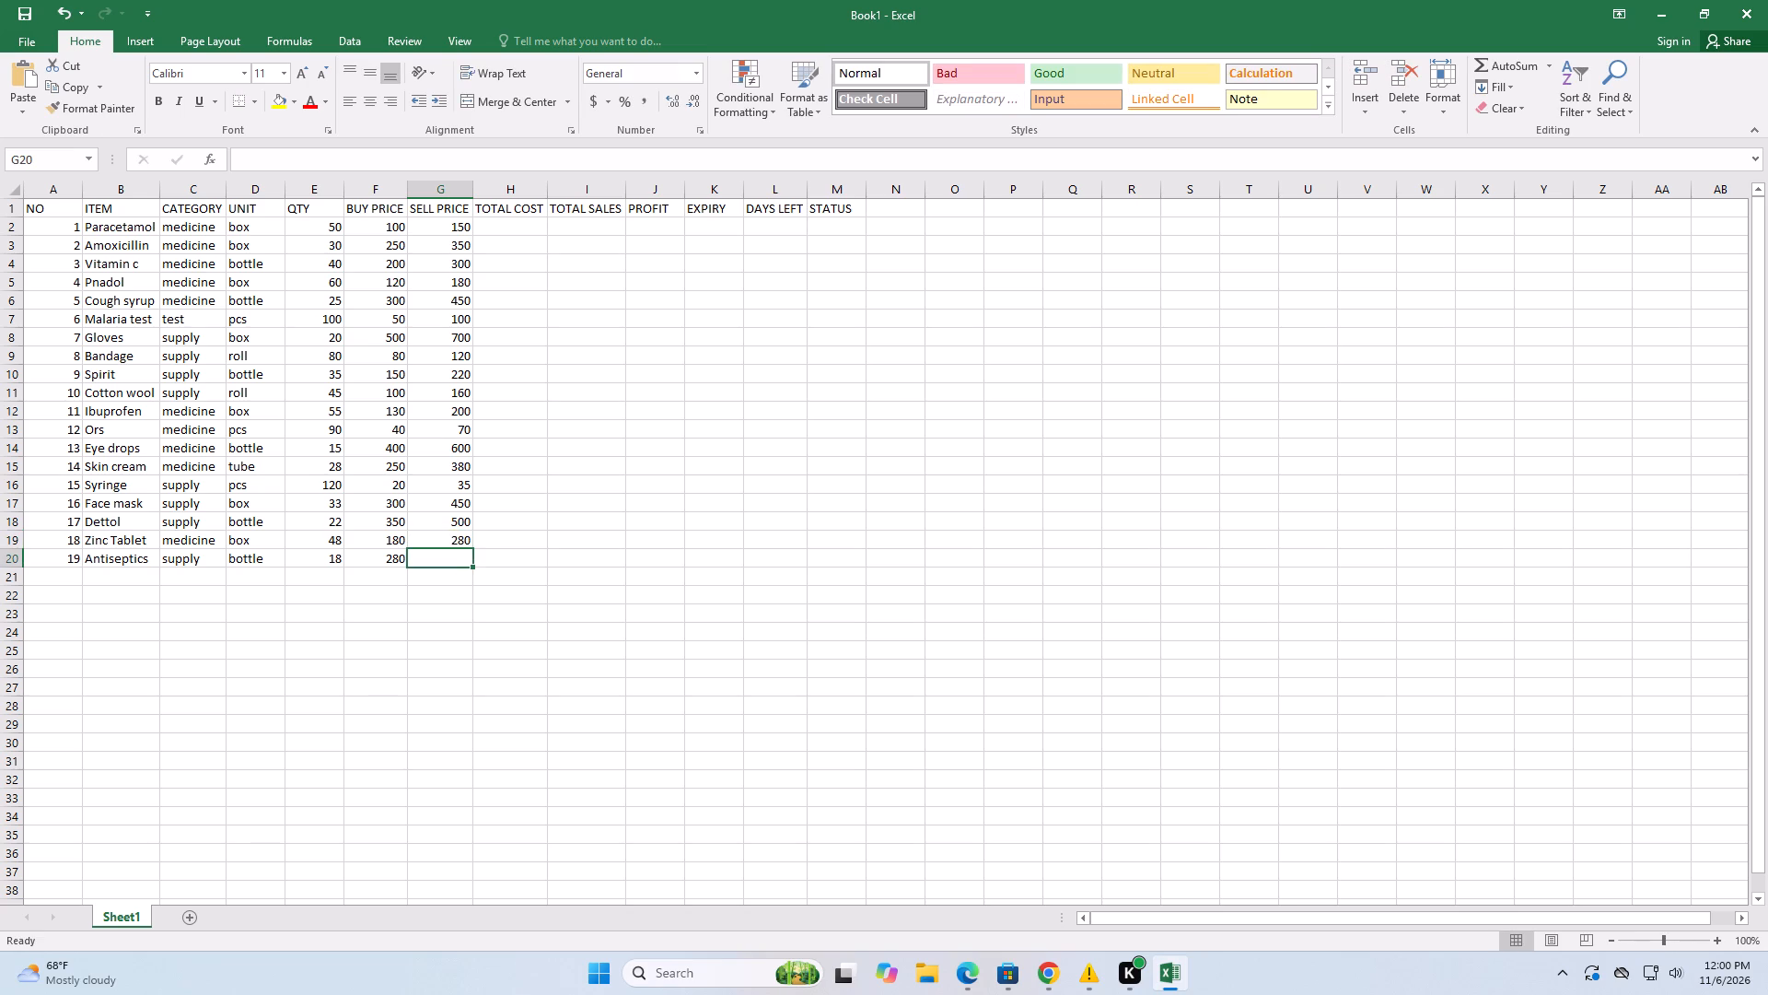
type("420")
key("Right")
Start the TOTAL COST column with 5000 for Paracetamol in H2 and 7500 for Amoxicillin in H3.
key("Up")
key("Up")
key("Up")
key("Up")
key("Up")
key("Up")
key("Up")
key("Up")
key("Up")
key("Up")
key("Up")
key("Up")
key("Up")
key("Up")
key("Up")
key("Up")
key("Up")
key("Up")
key("Up")
key("Up")
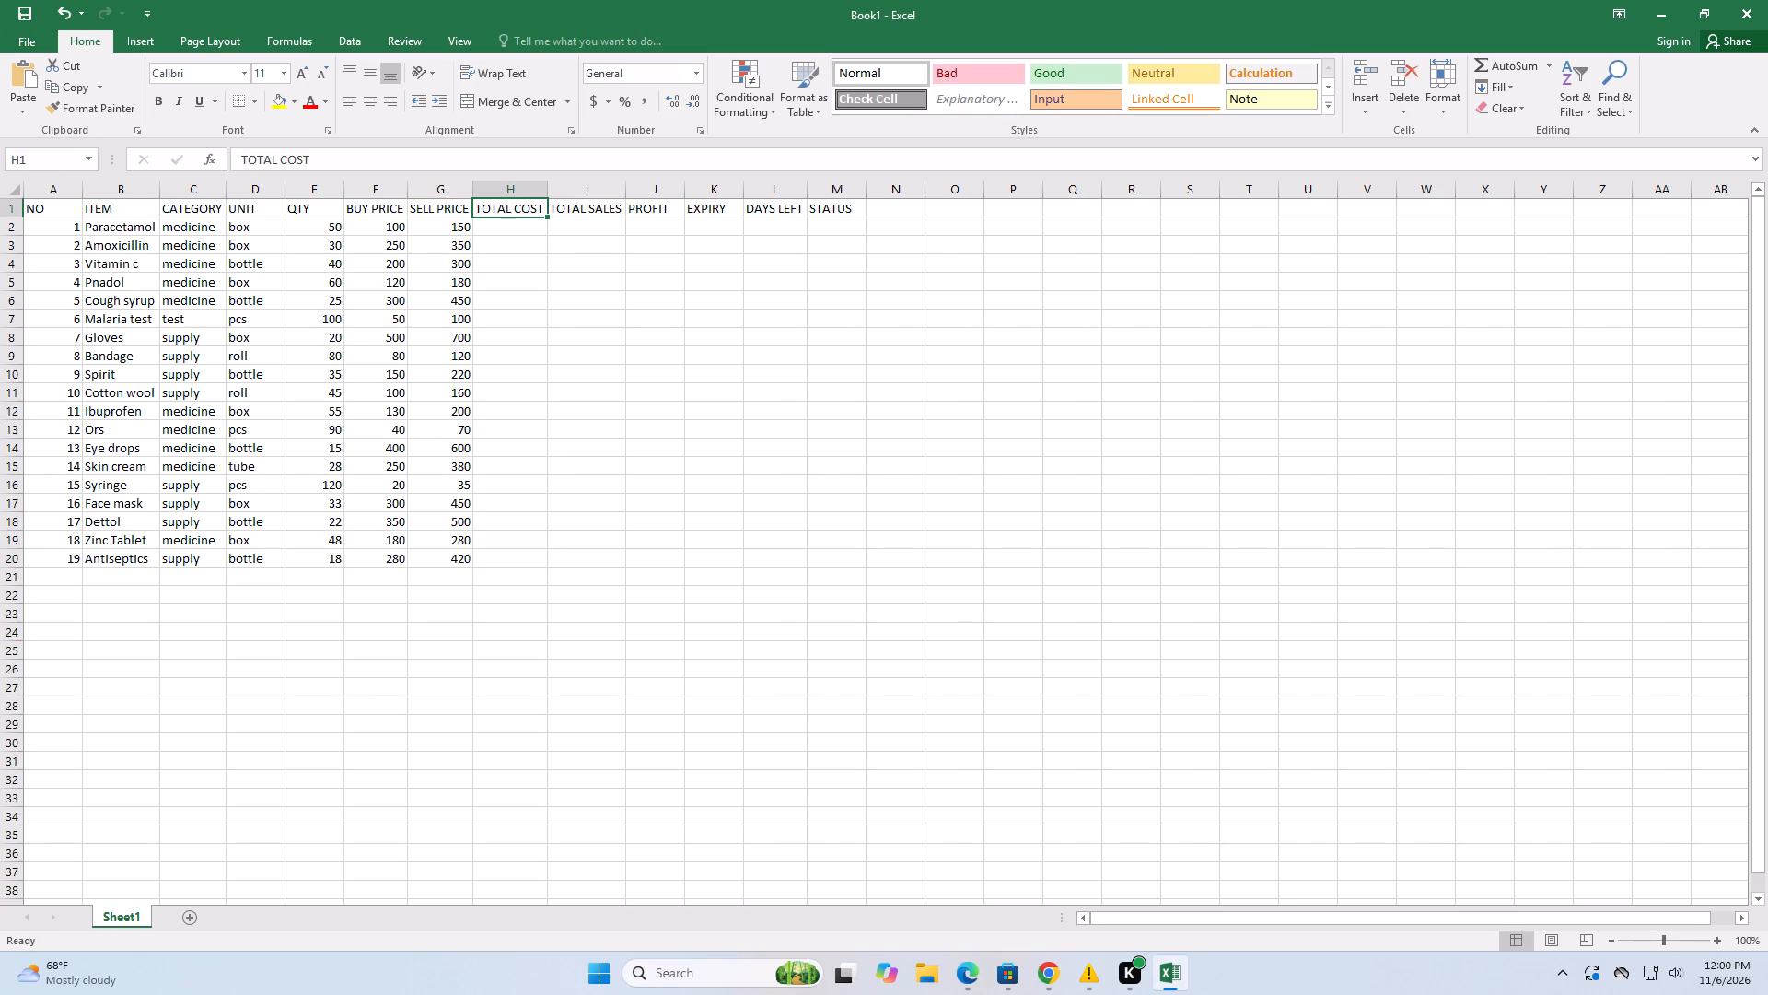
key("Down")
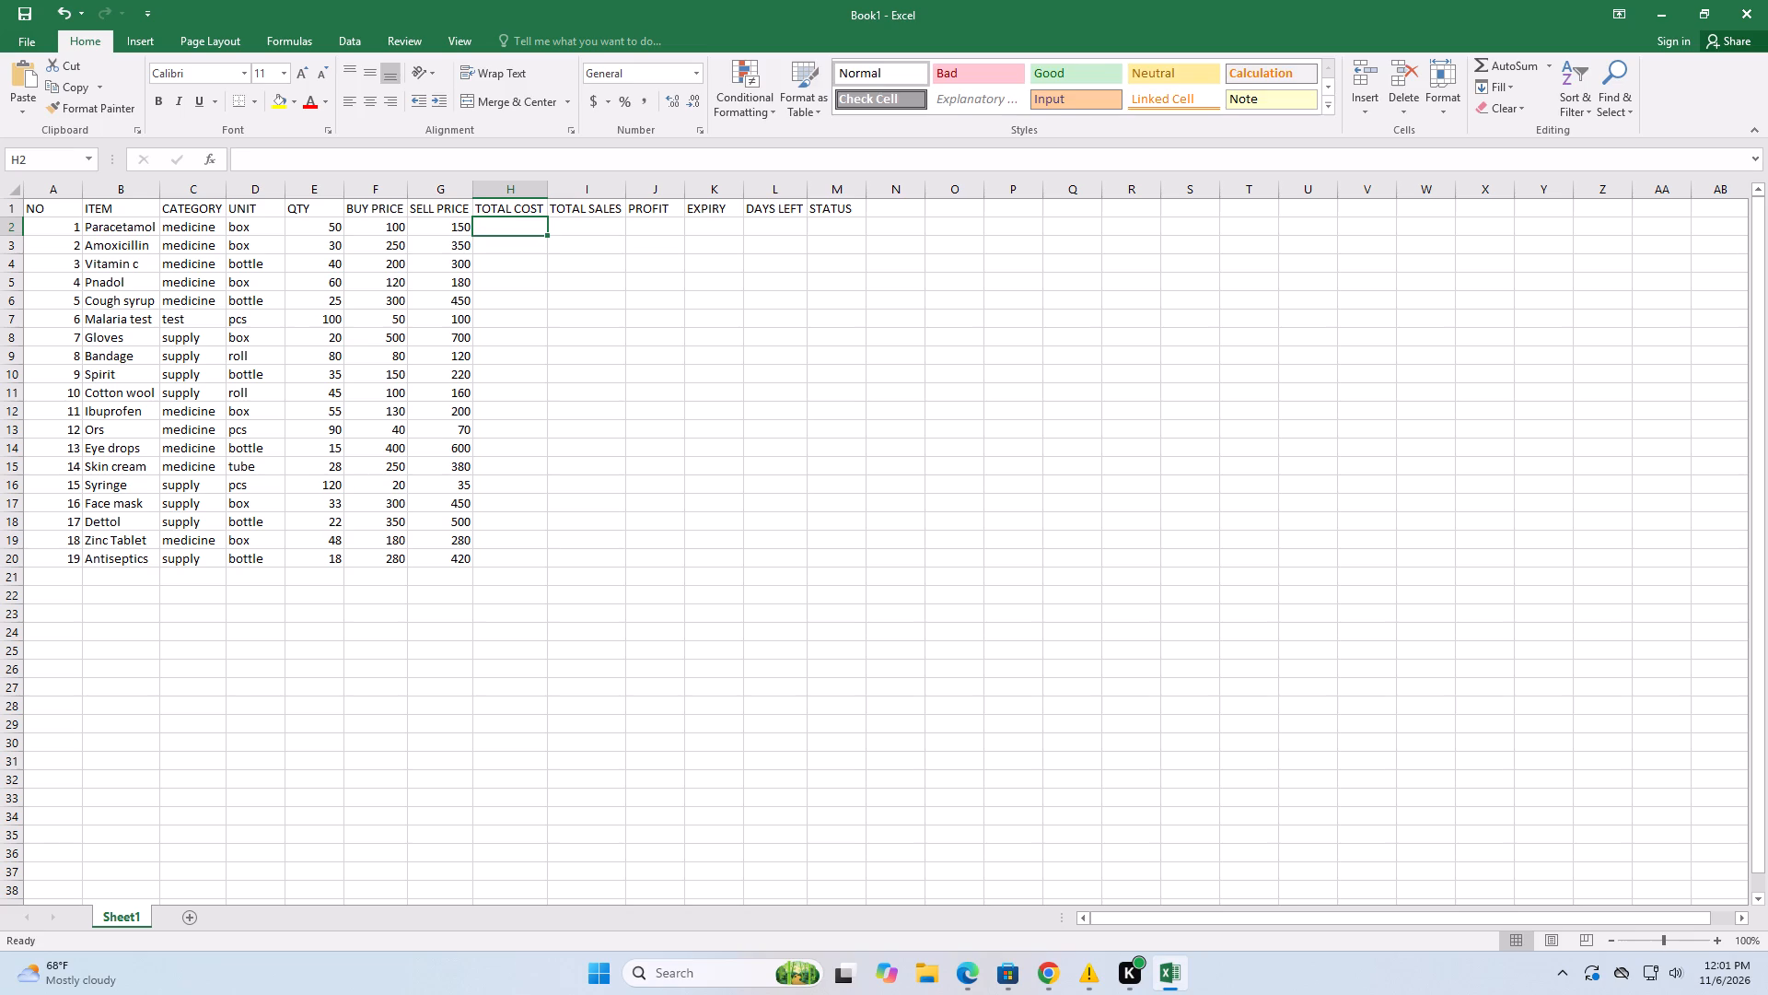
type("500")
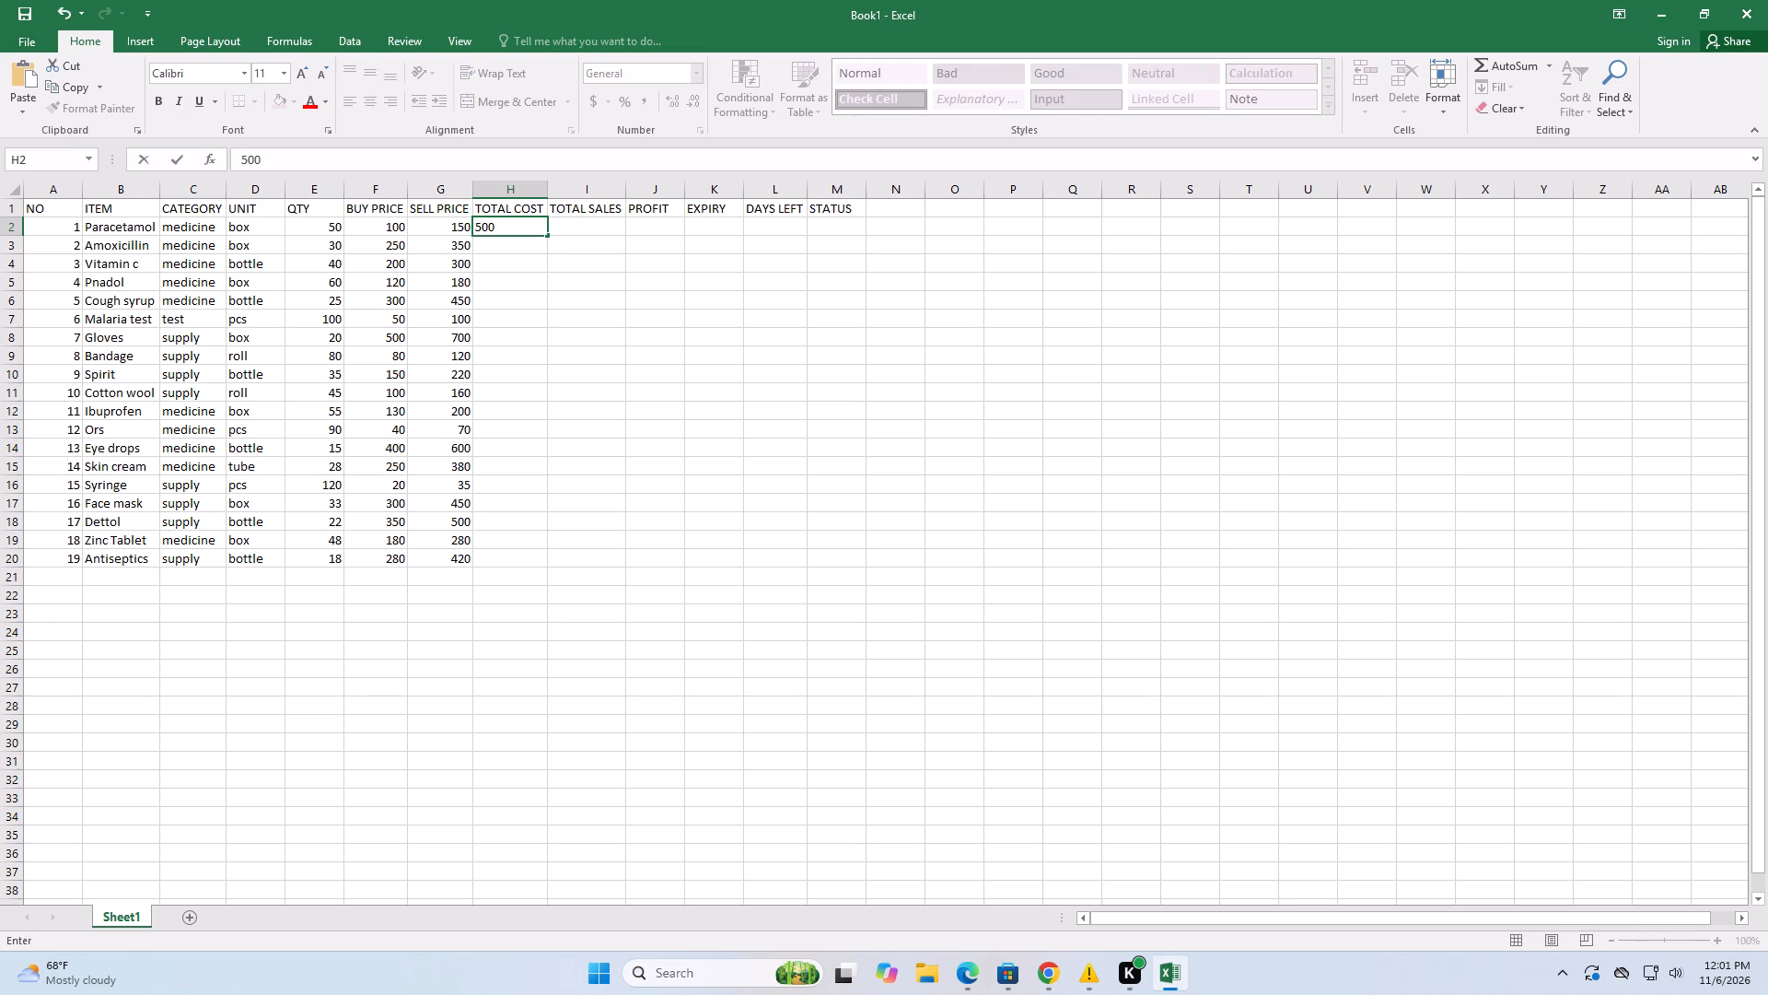
type("-0")
key("BackSpace")
key("BackSpace")
key("0")
key("Down")
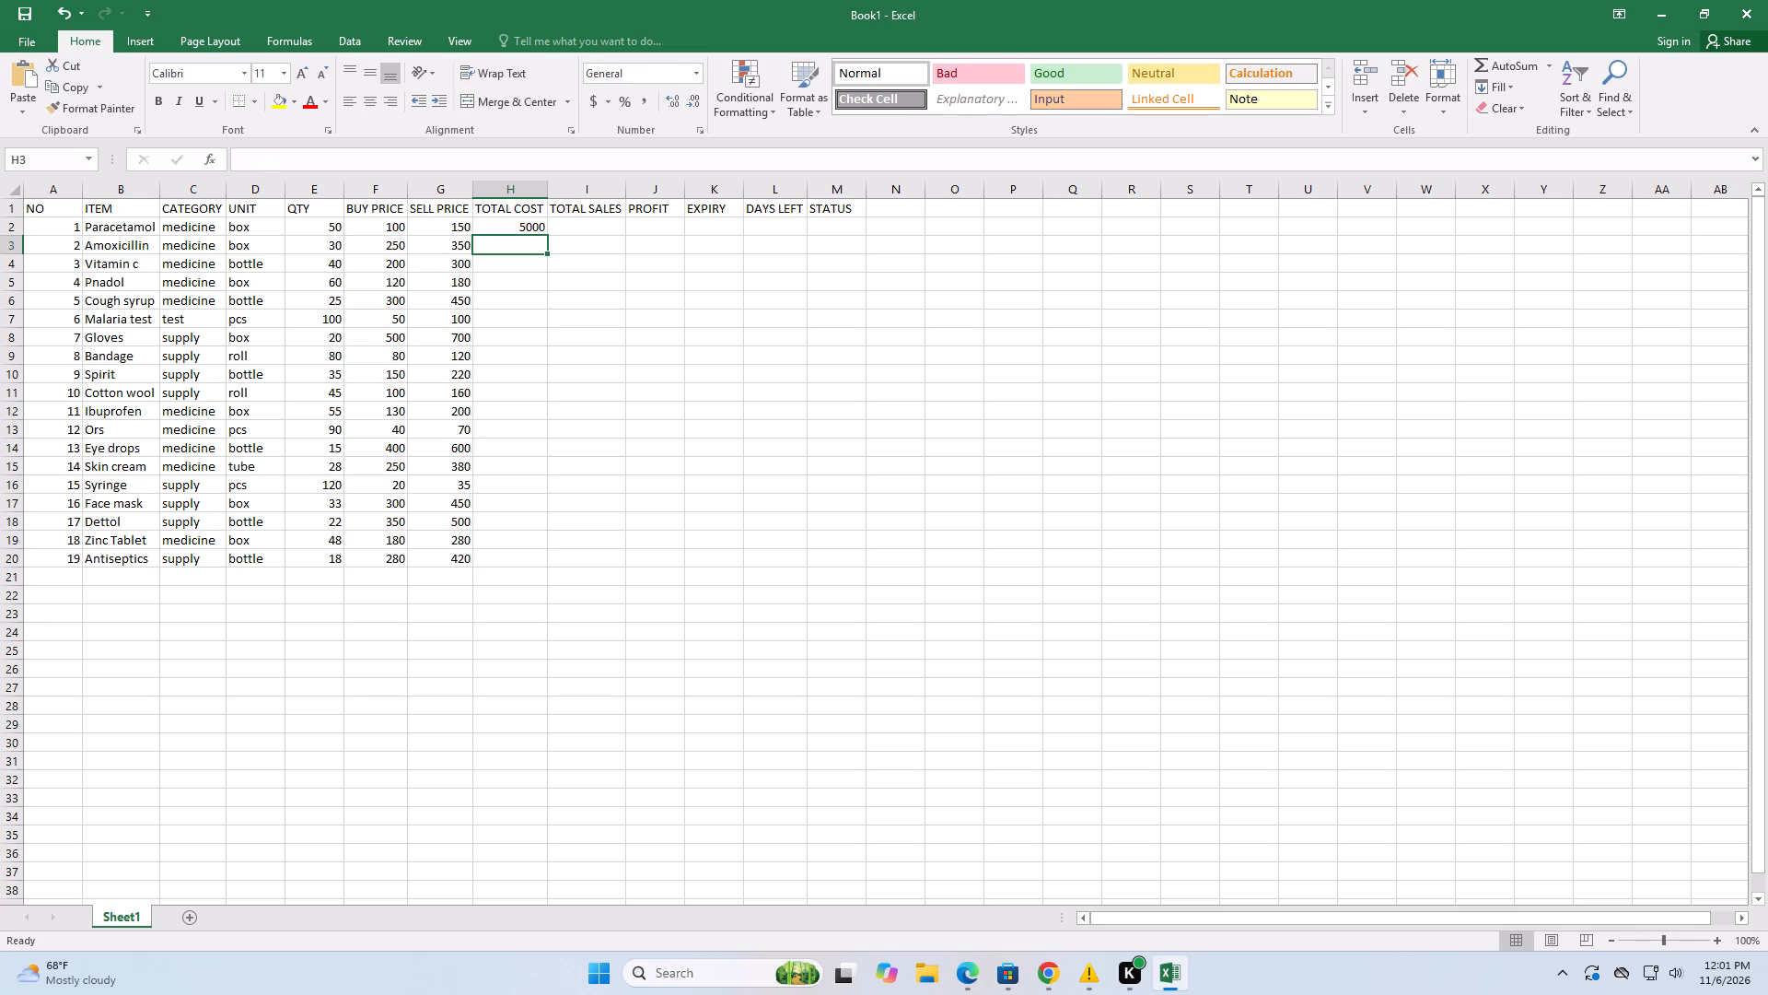
key("7")
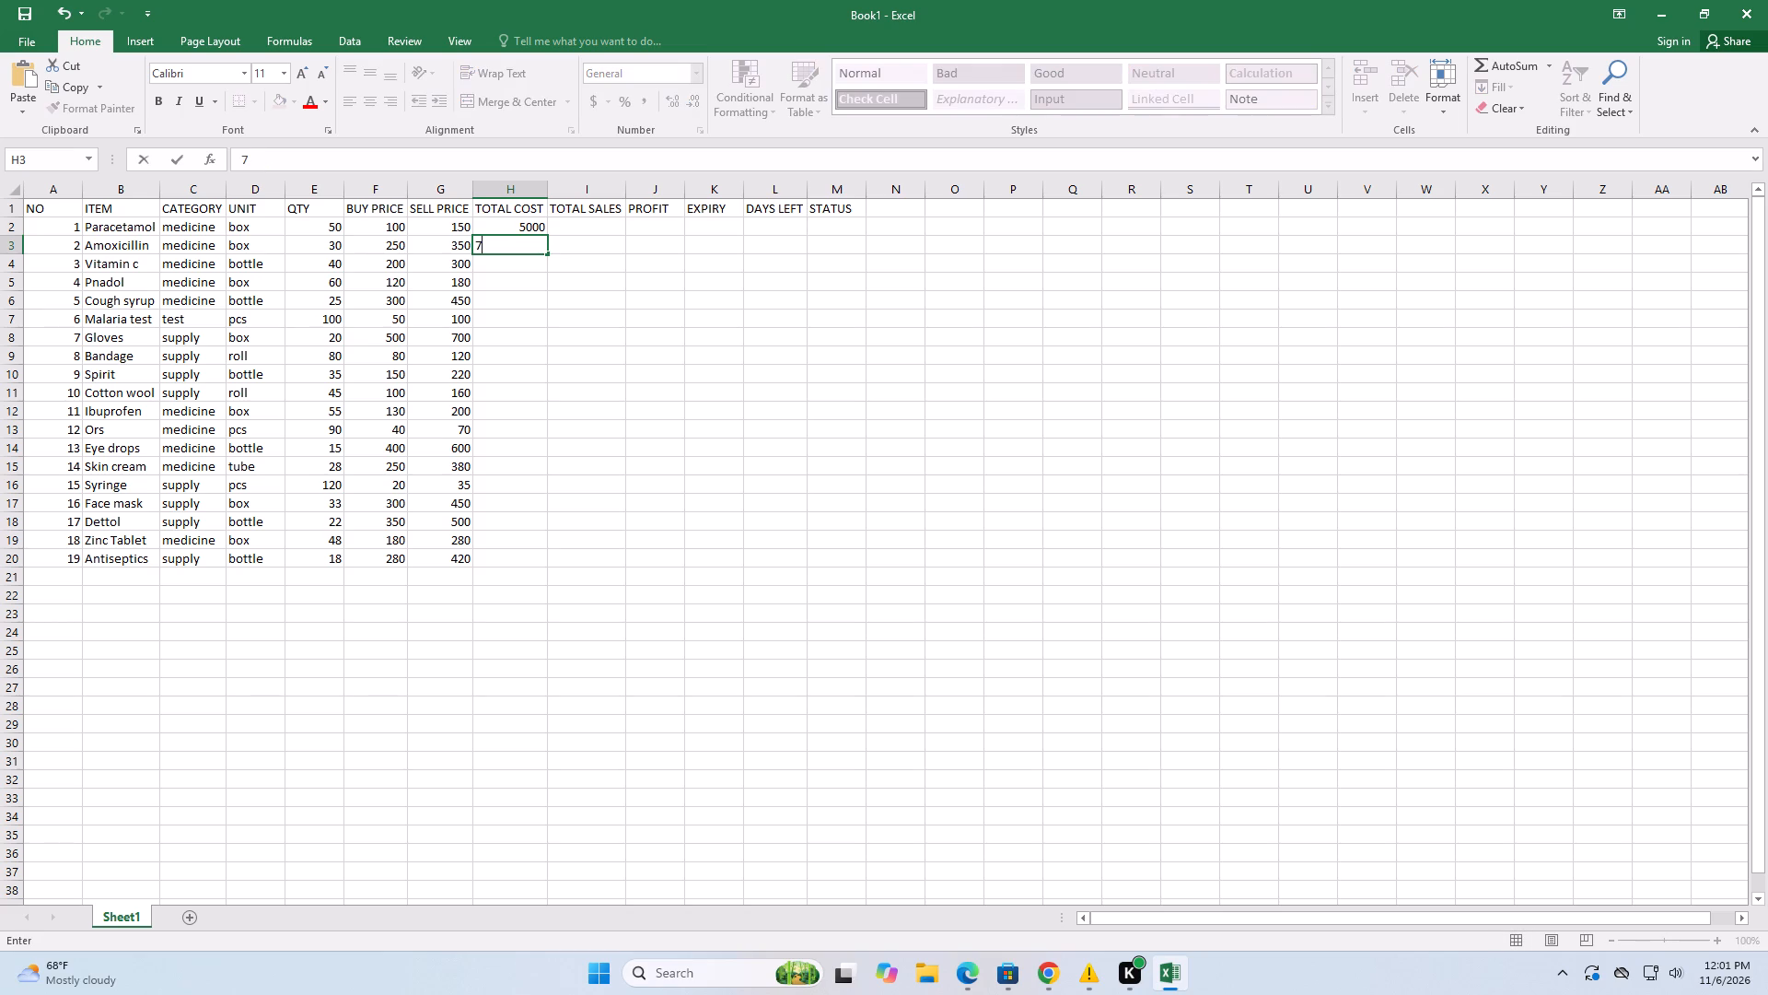
type("500")
key("Down")
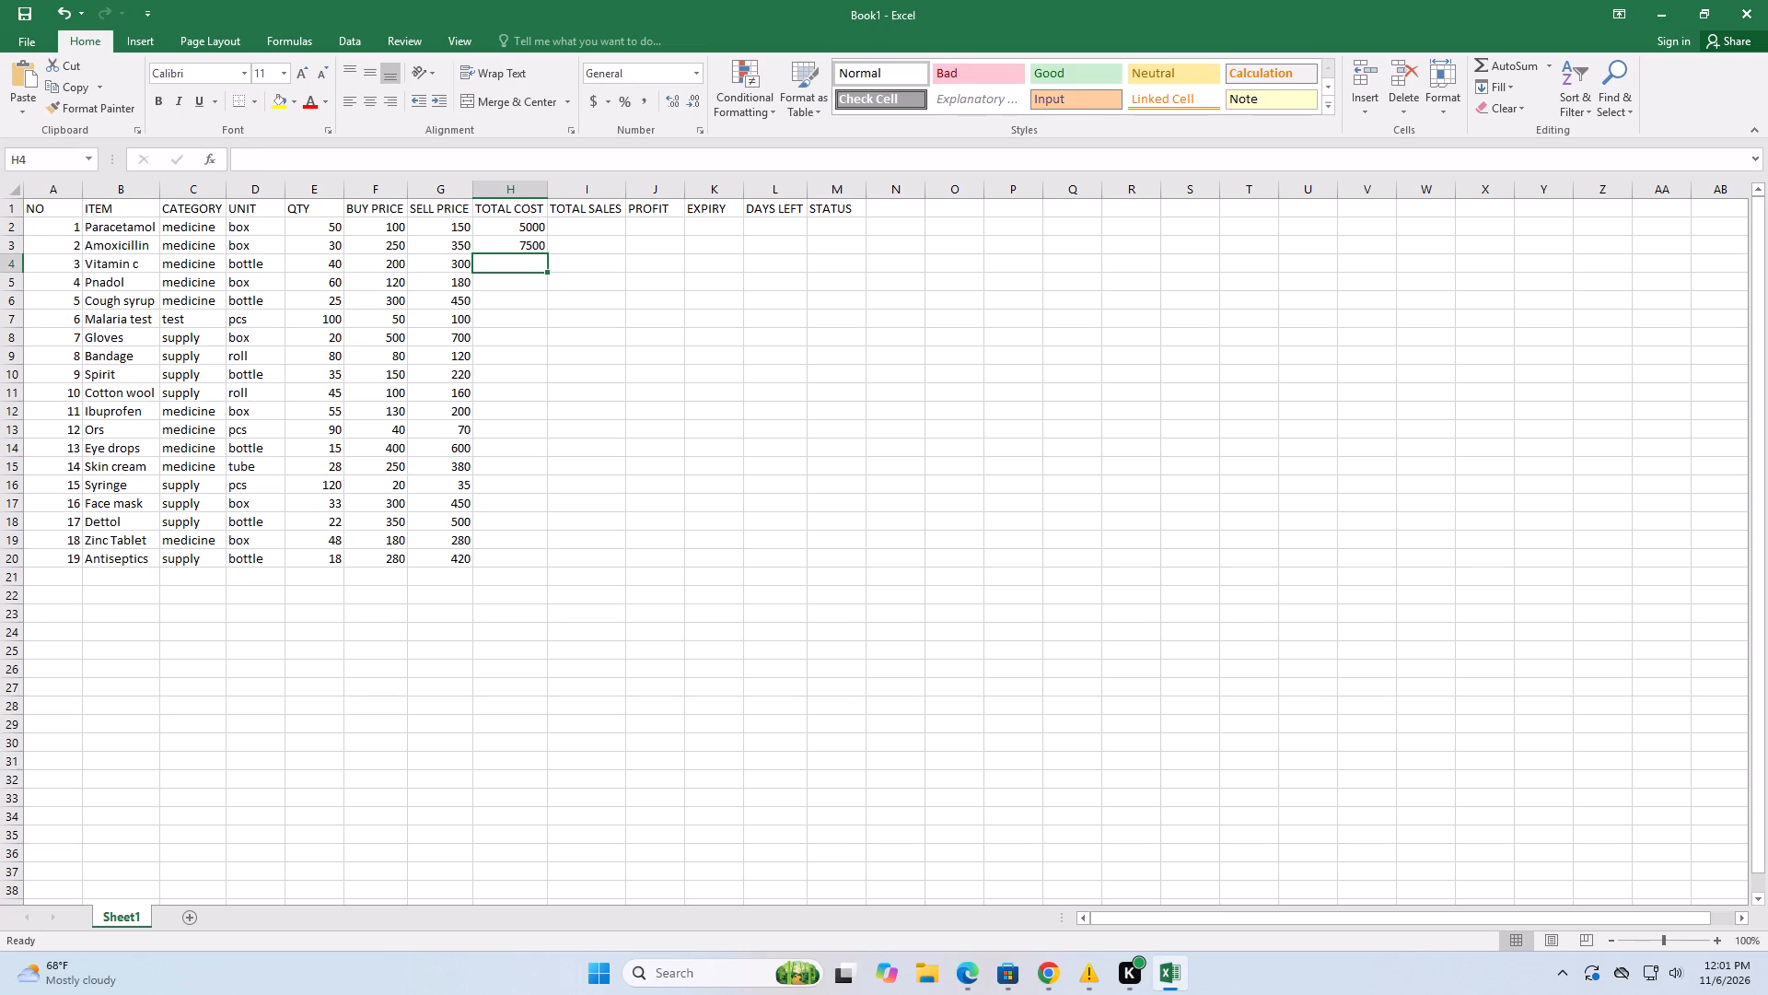
Enter the total costs 8000 for Vitamin c, 7200 for Pnadol and 7500 for Cough syrup, downward from H4 to H6.
type("8000")
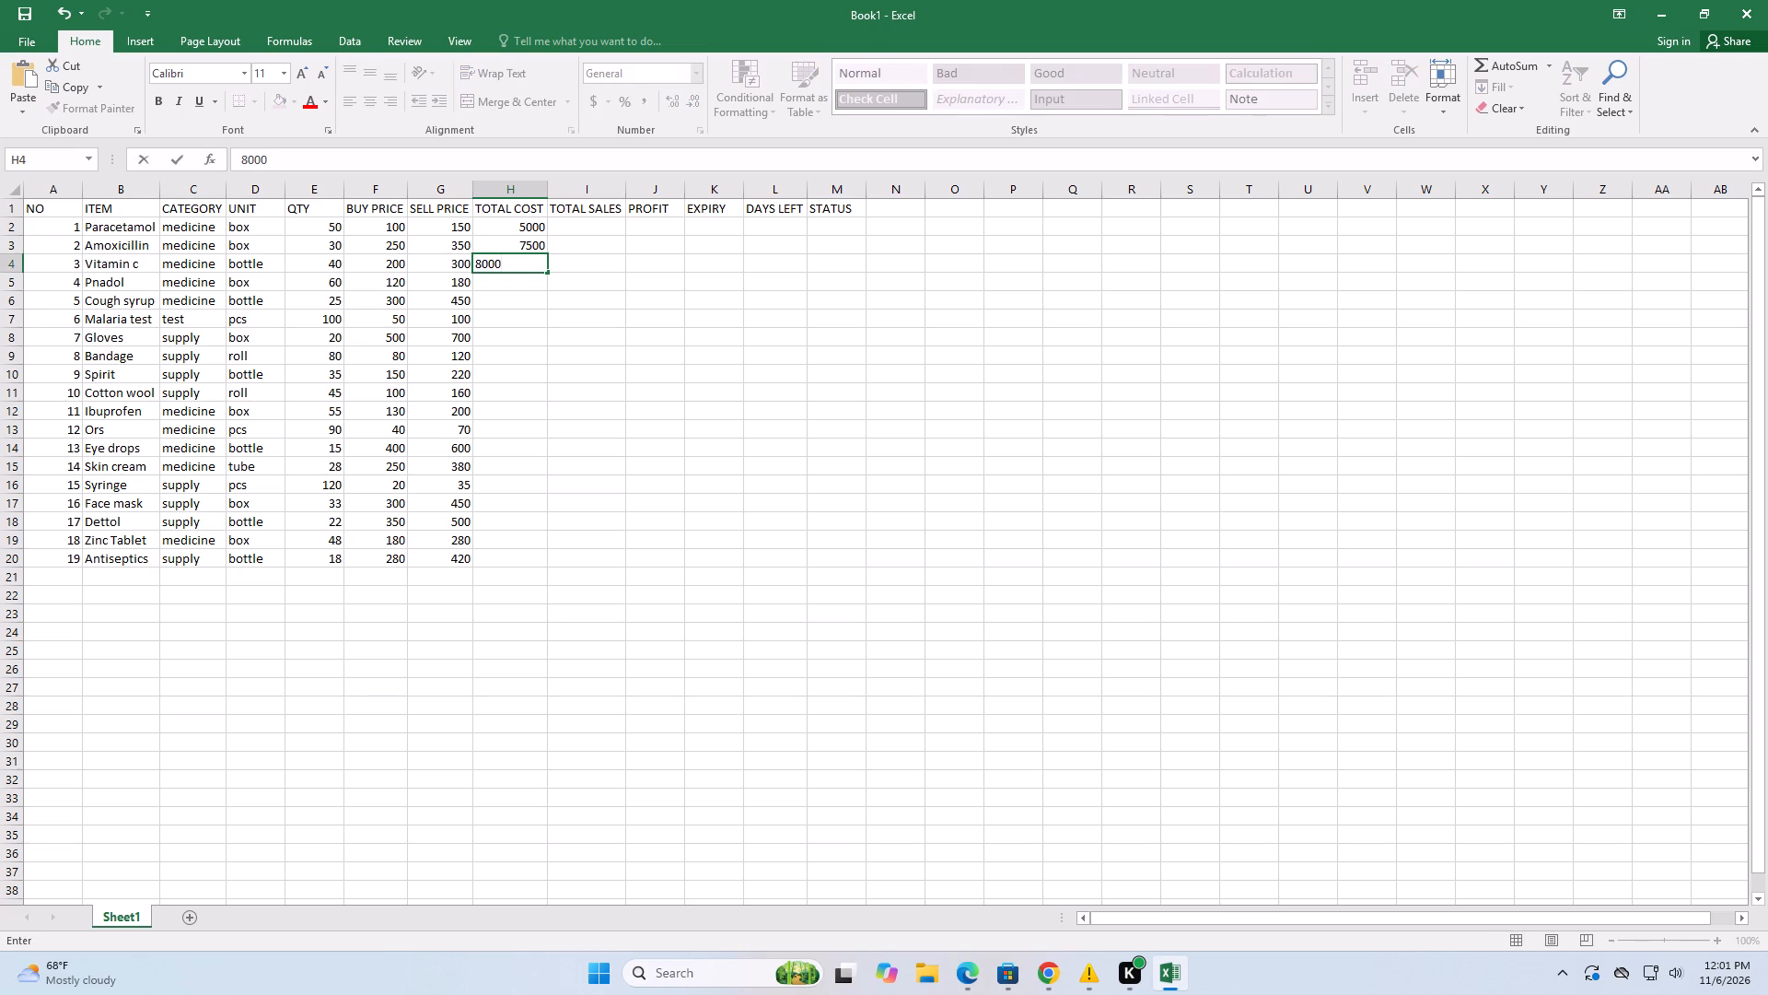
key("Down")
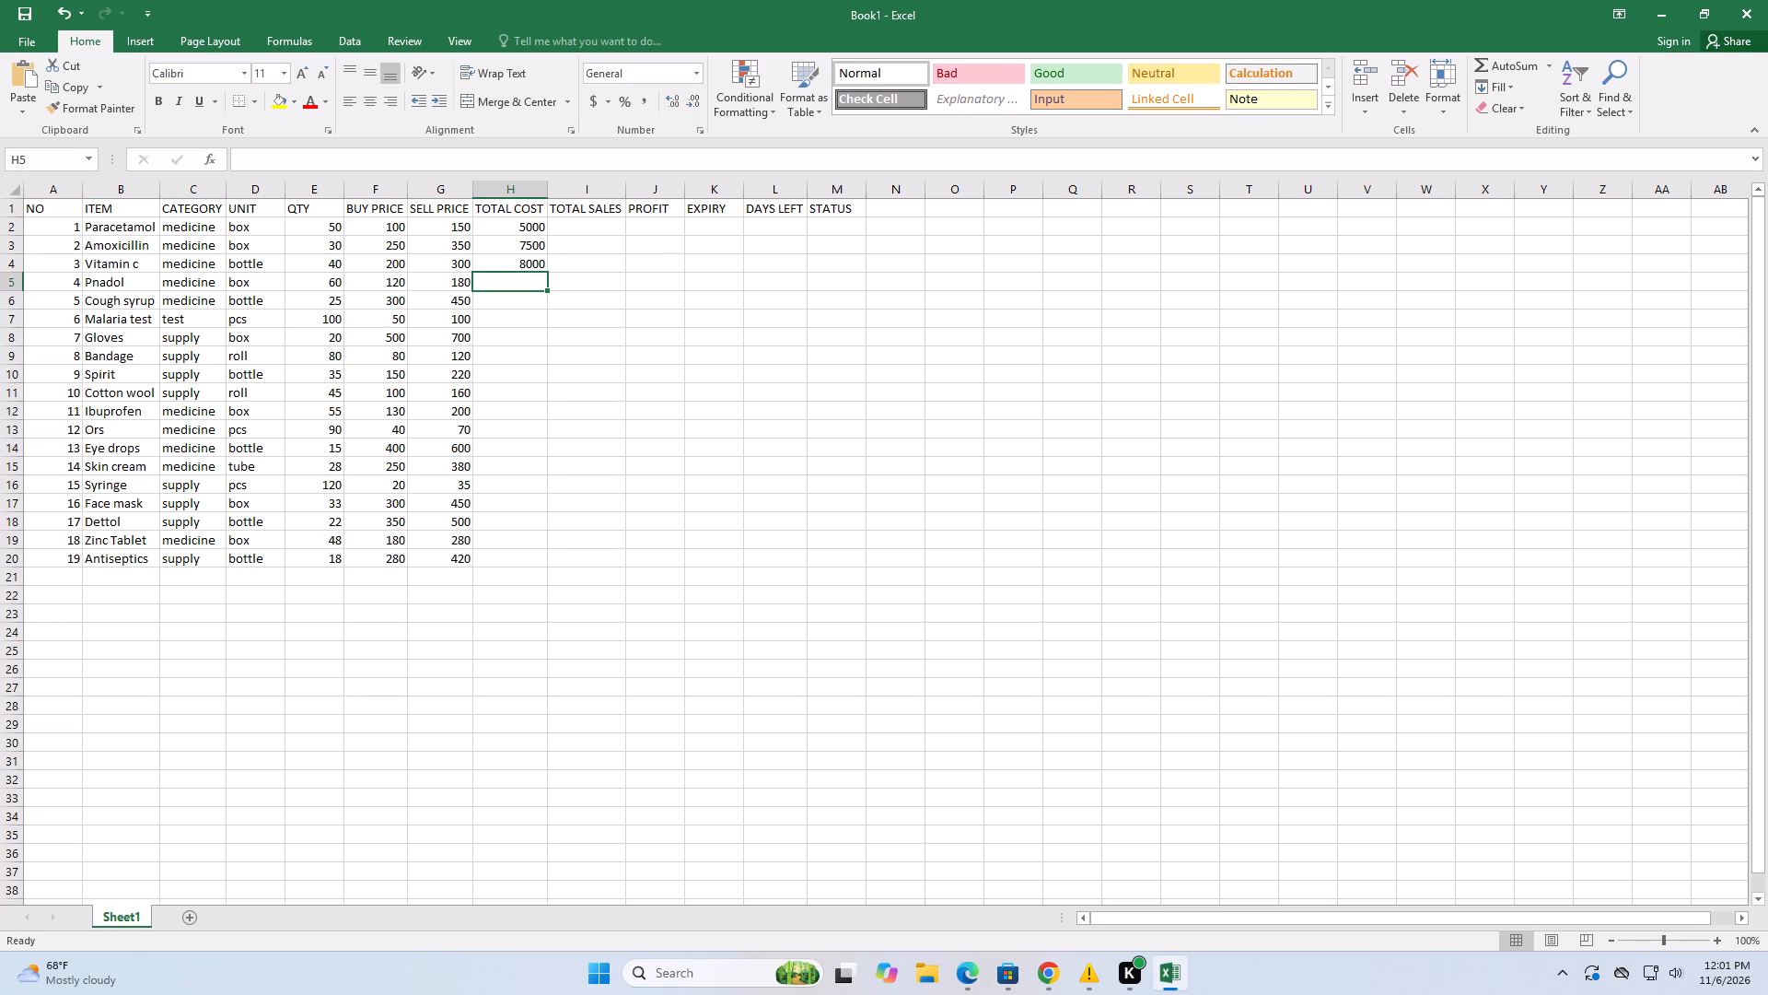
type("7200")
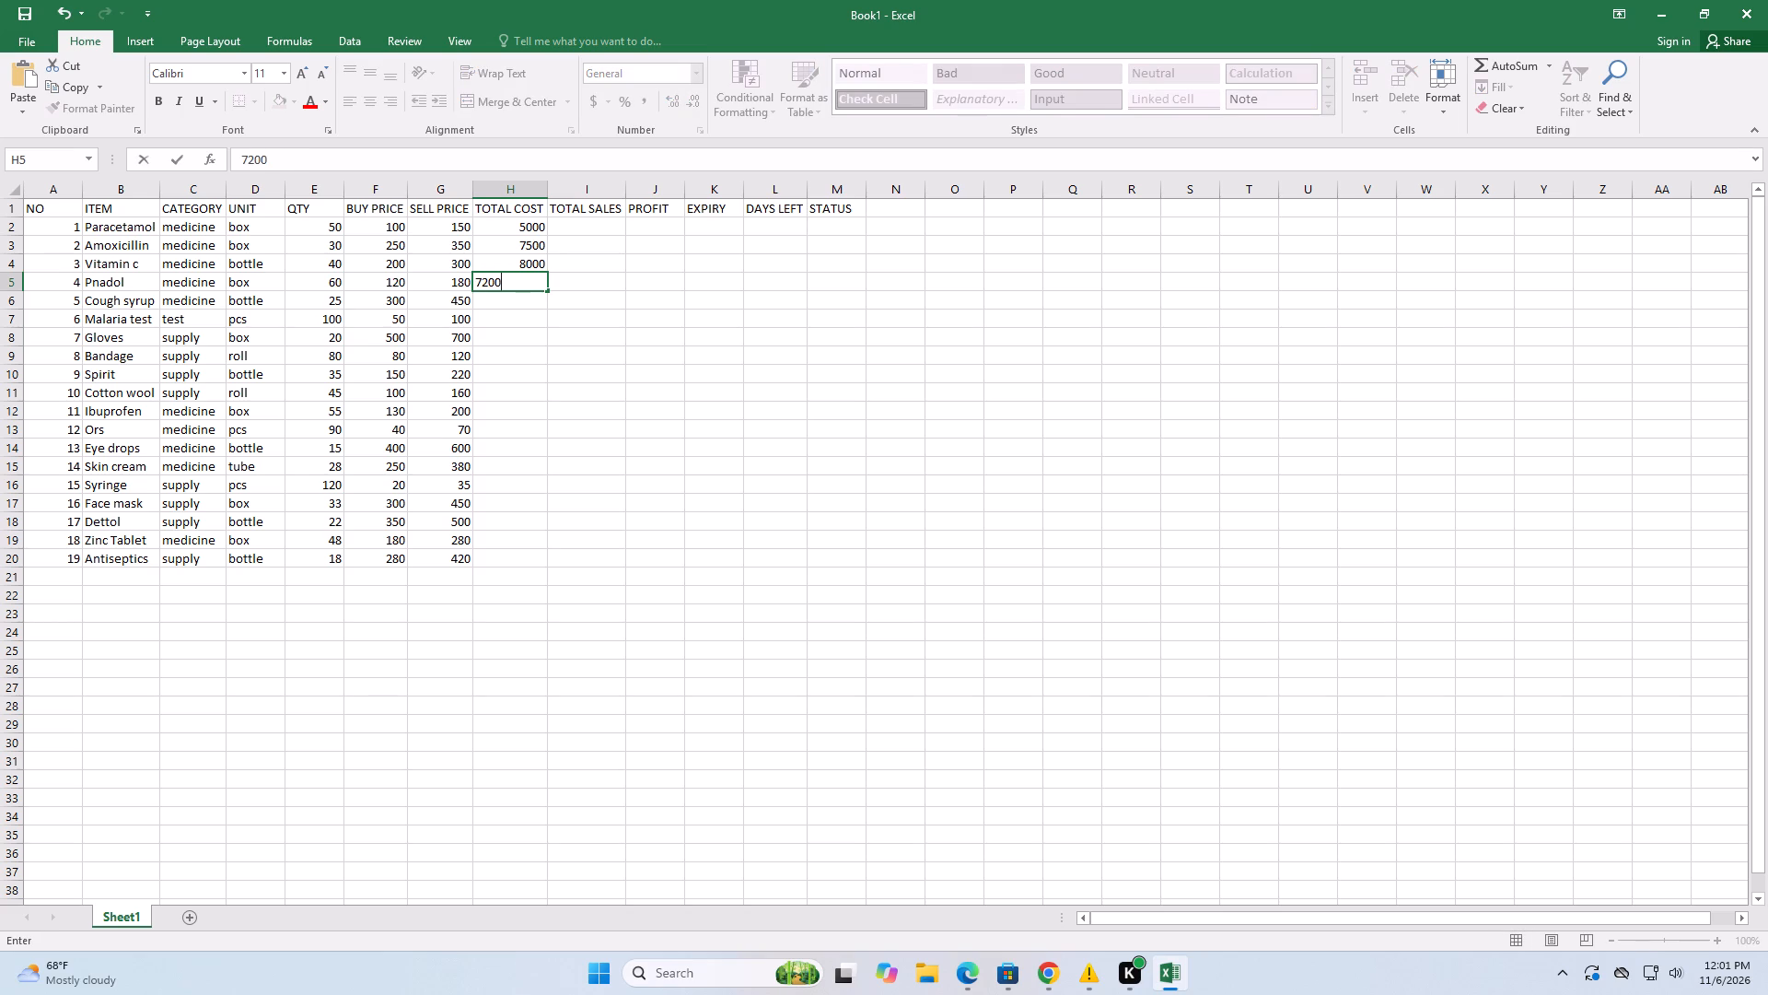
key("Down")
type("7500")
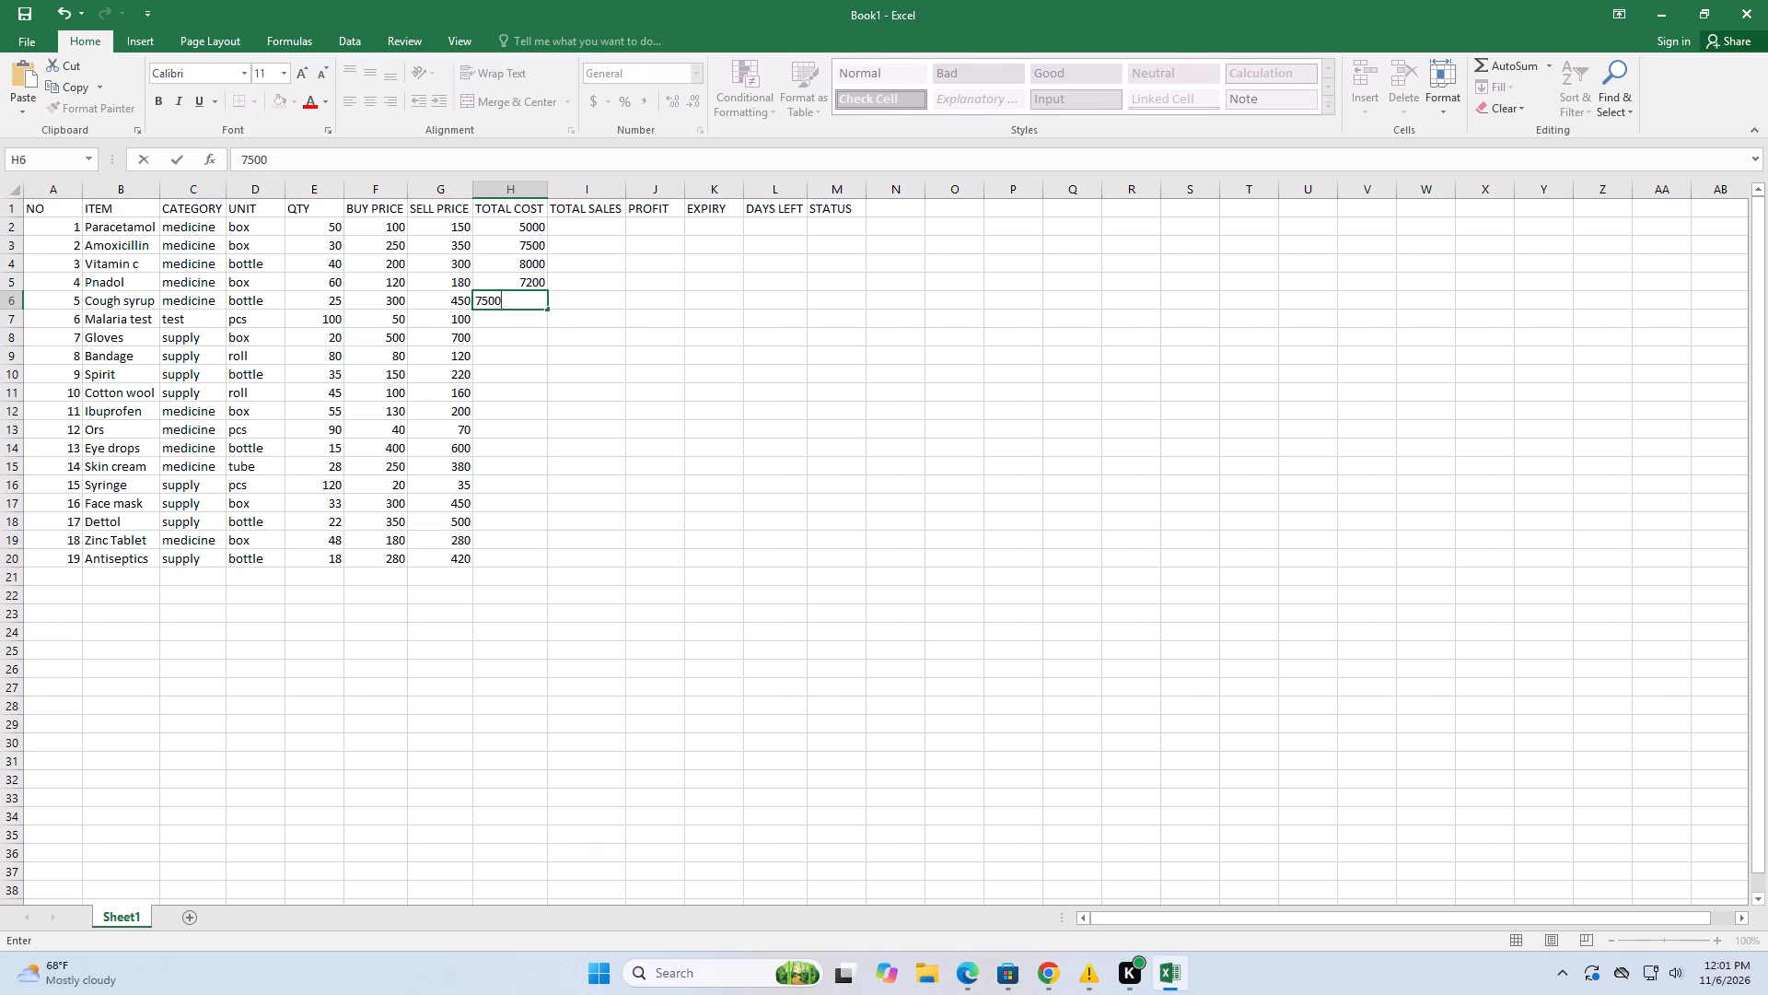
key("Down")
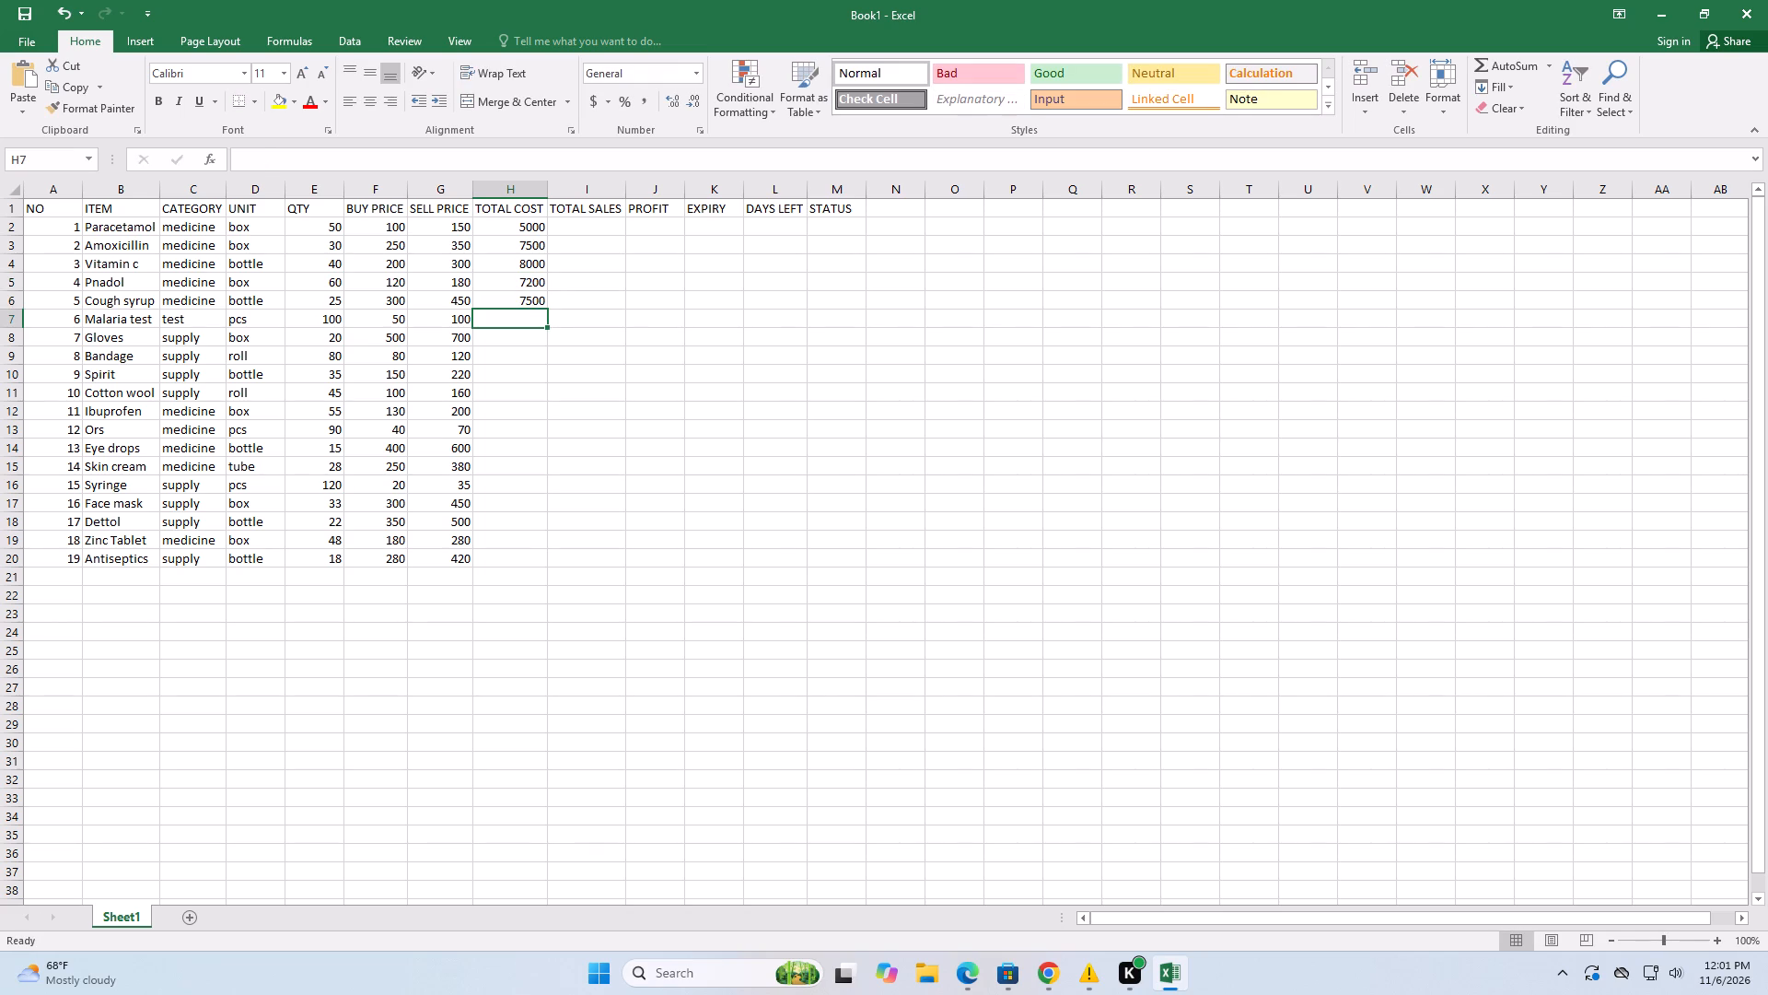
Enter the total costs 5000 for Malaria test, 10000 for Gloves and 6400 for Bandage, downward from H7 to H9.
type("5000")
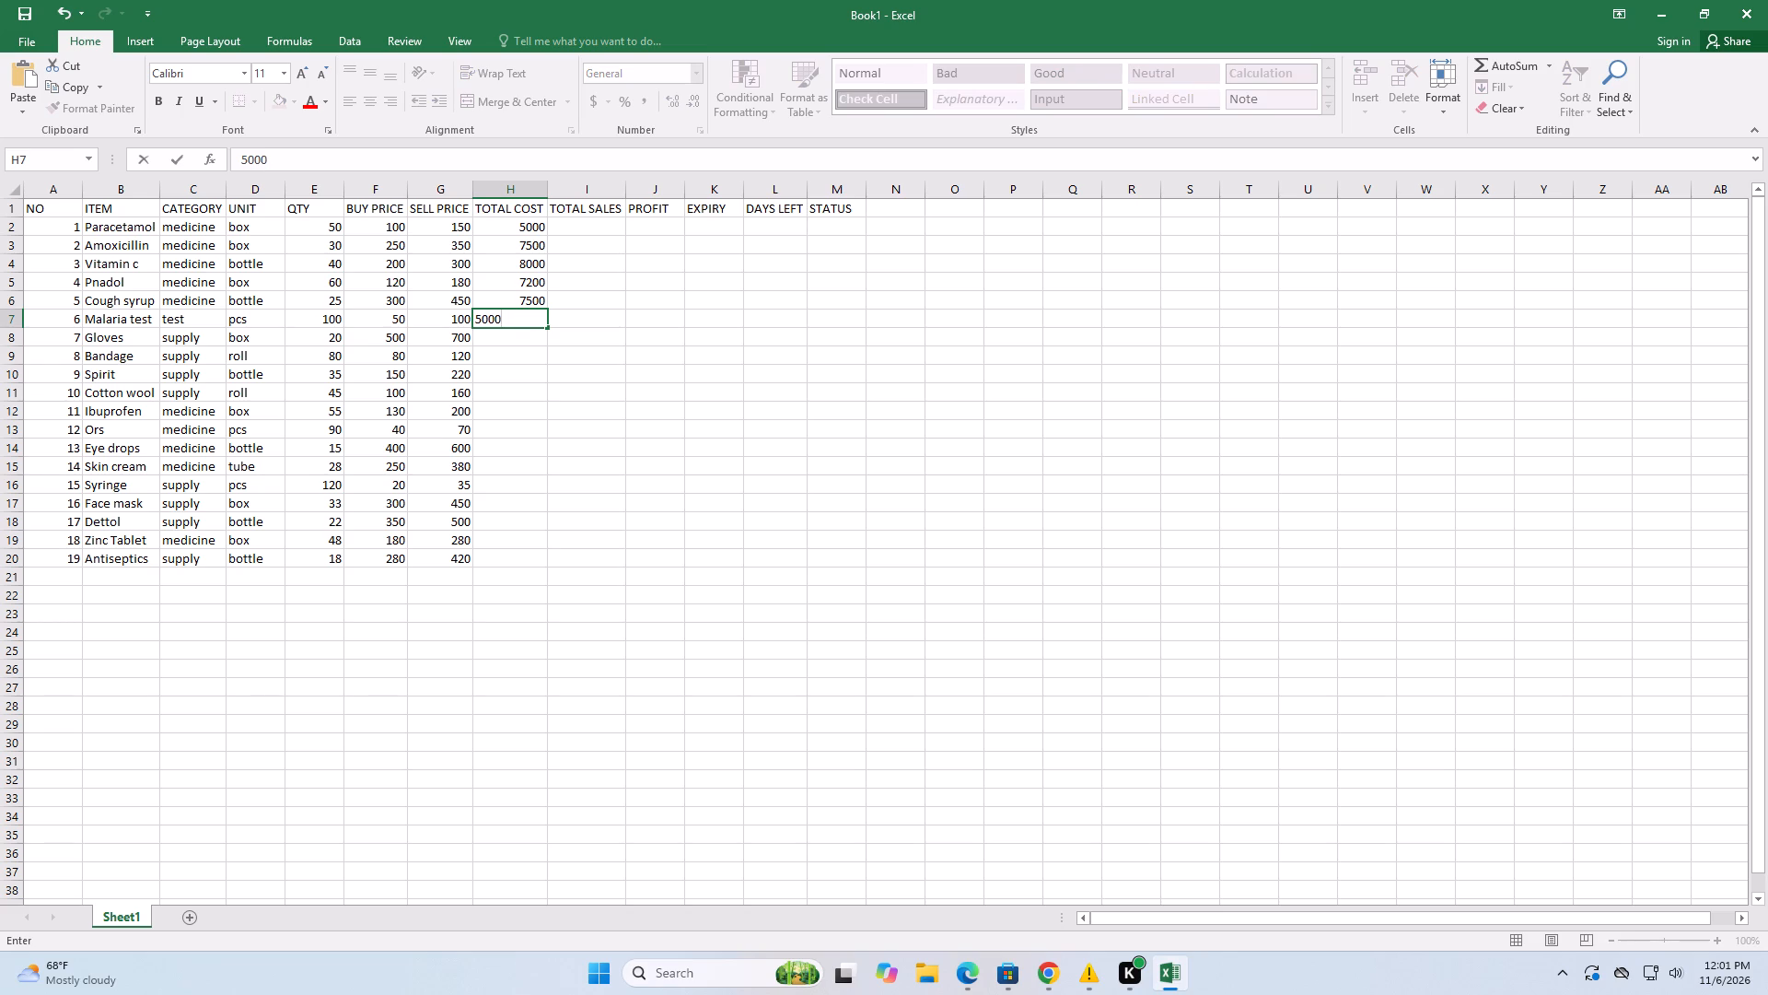
key("Down")
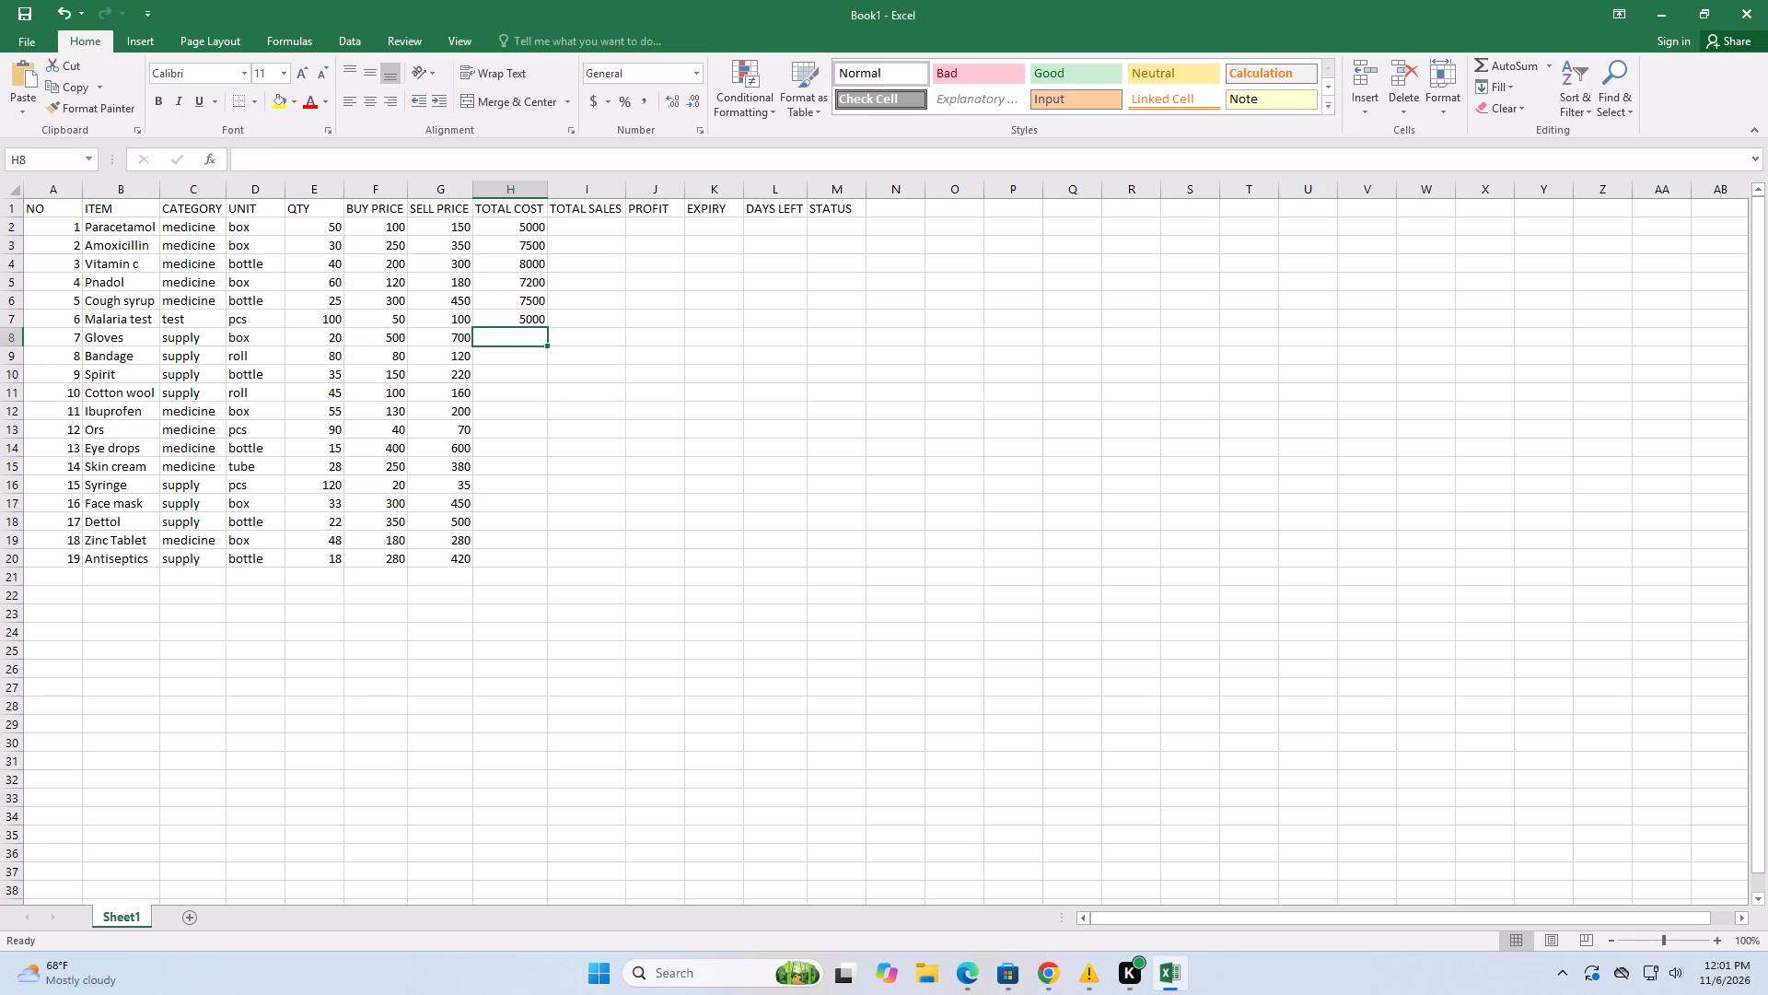
type("10")
type("000")
key("Down")
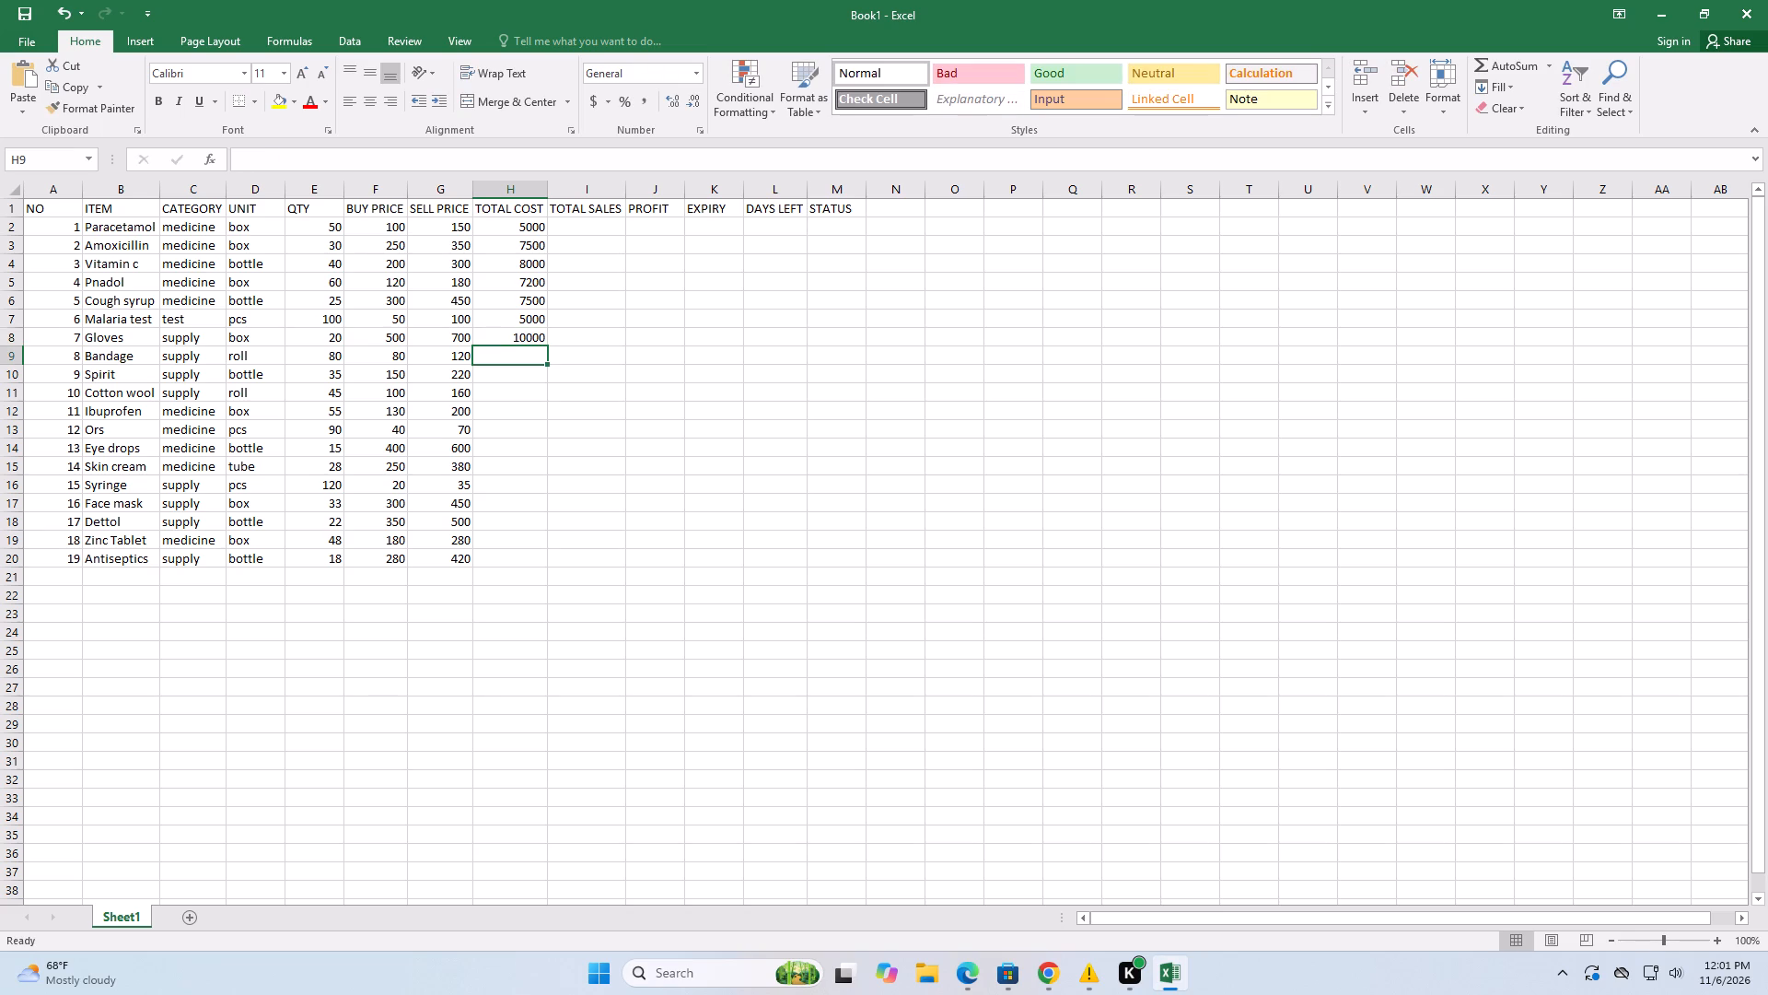
key("6")
type("400")
key("Down")
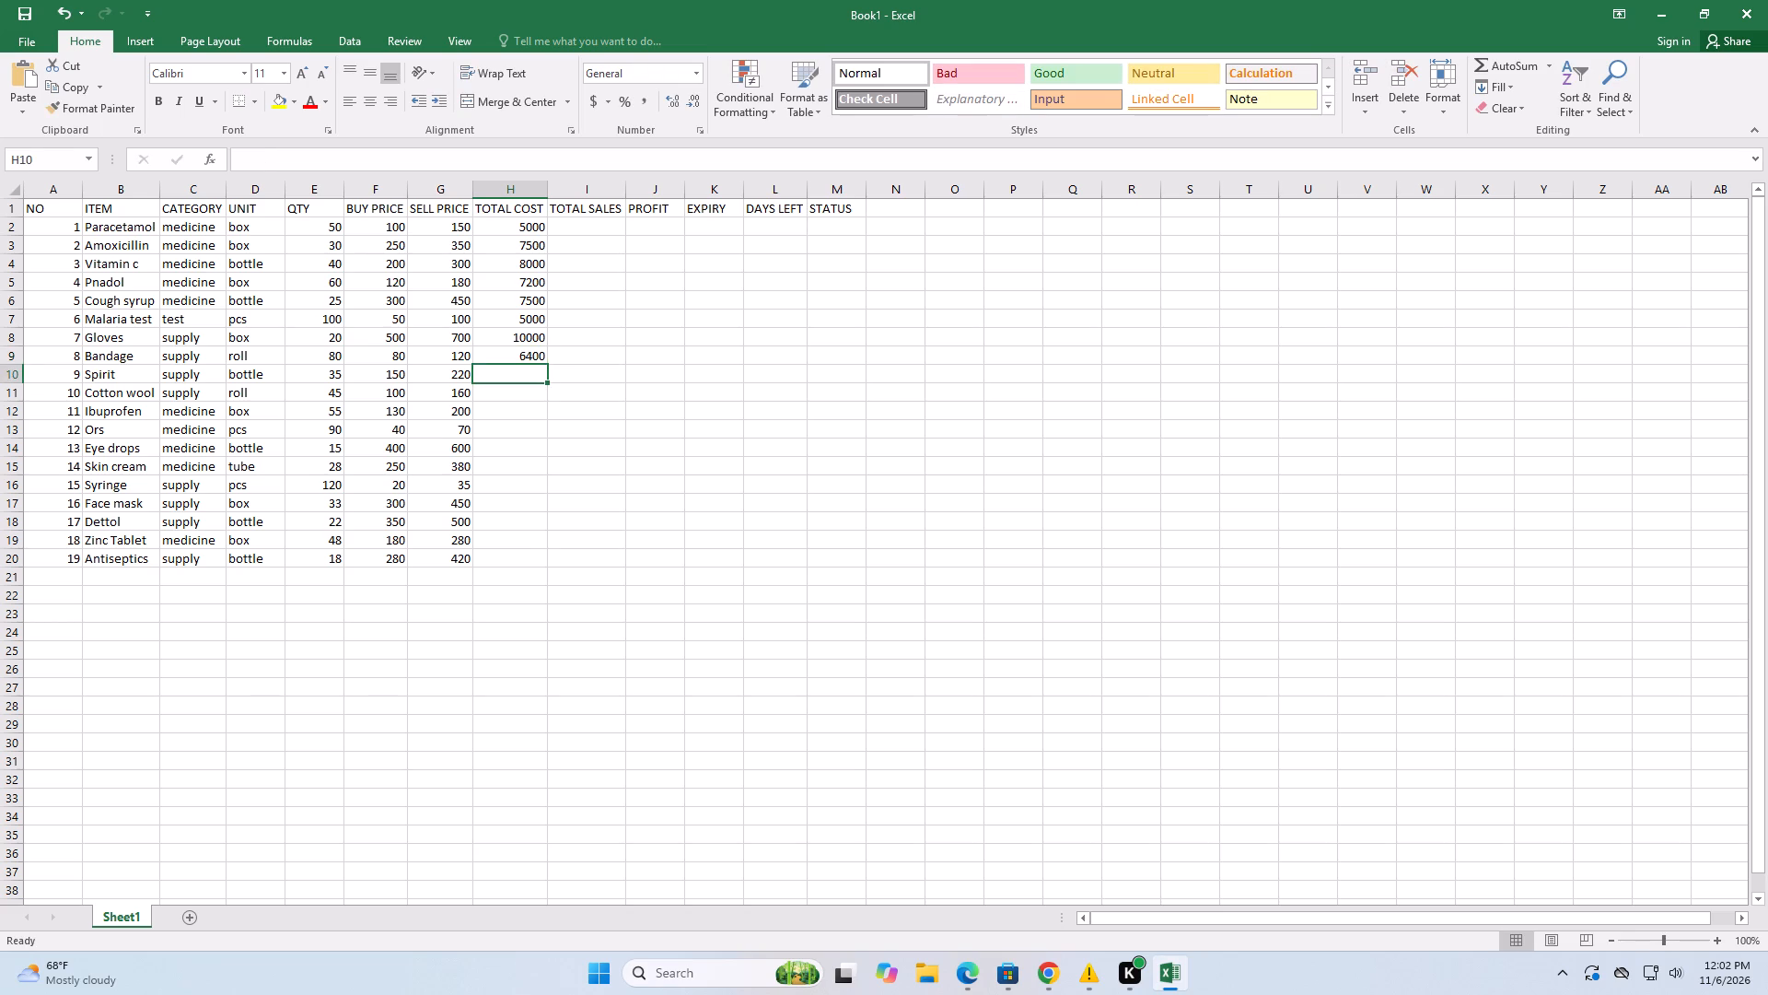
Enter the total costs 5250 for Spirit, 4500 for Cotton wool, 7150 for Ibuprofen and 3600 for Ors, downward from H10 to H13.
type("5250")
key("Down")
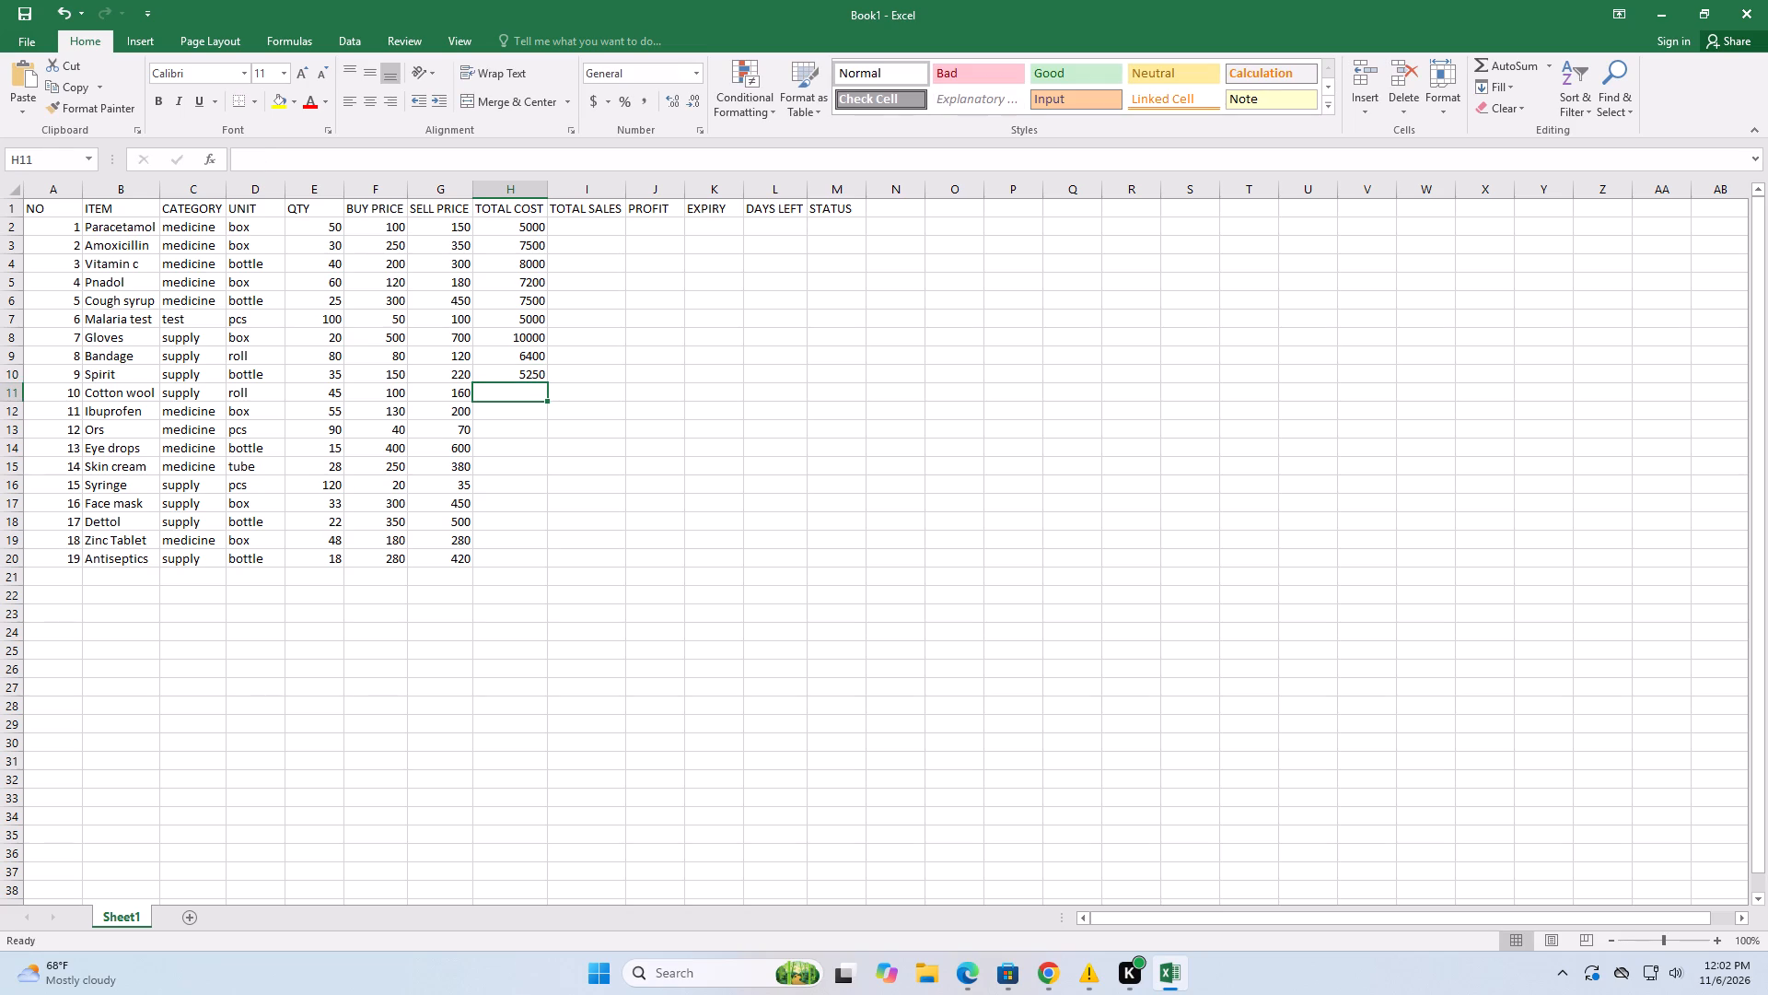
type("4500")
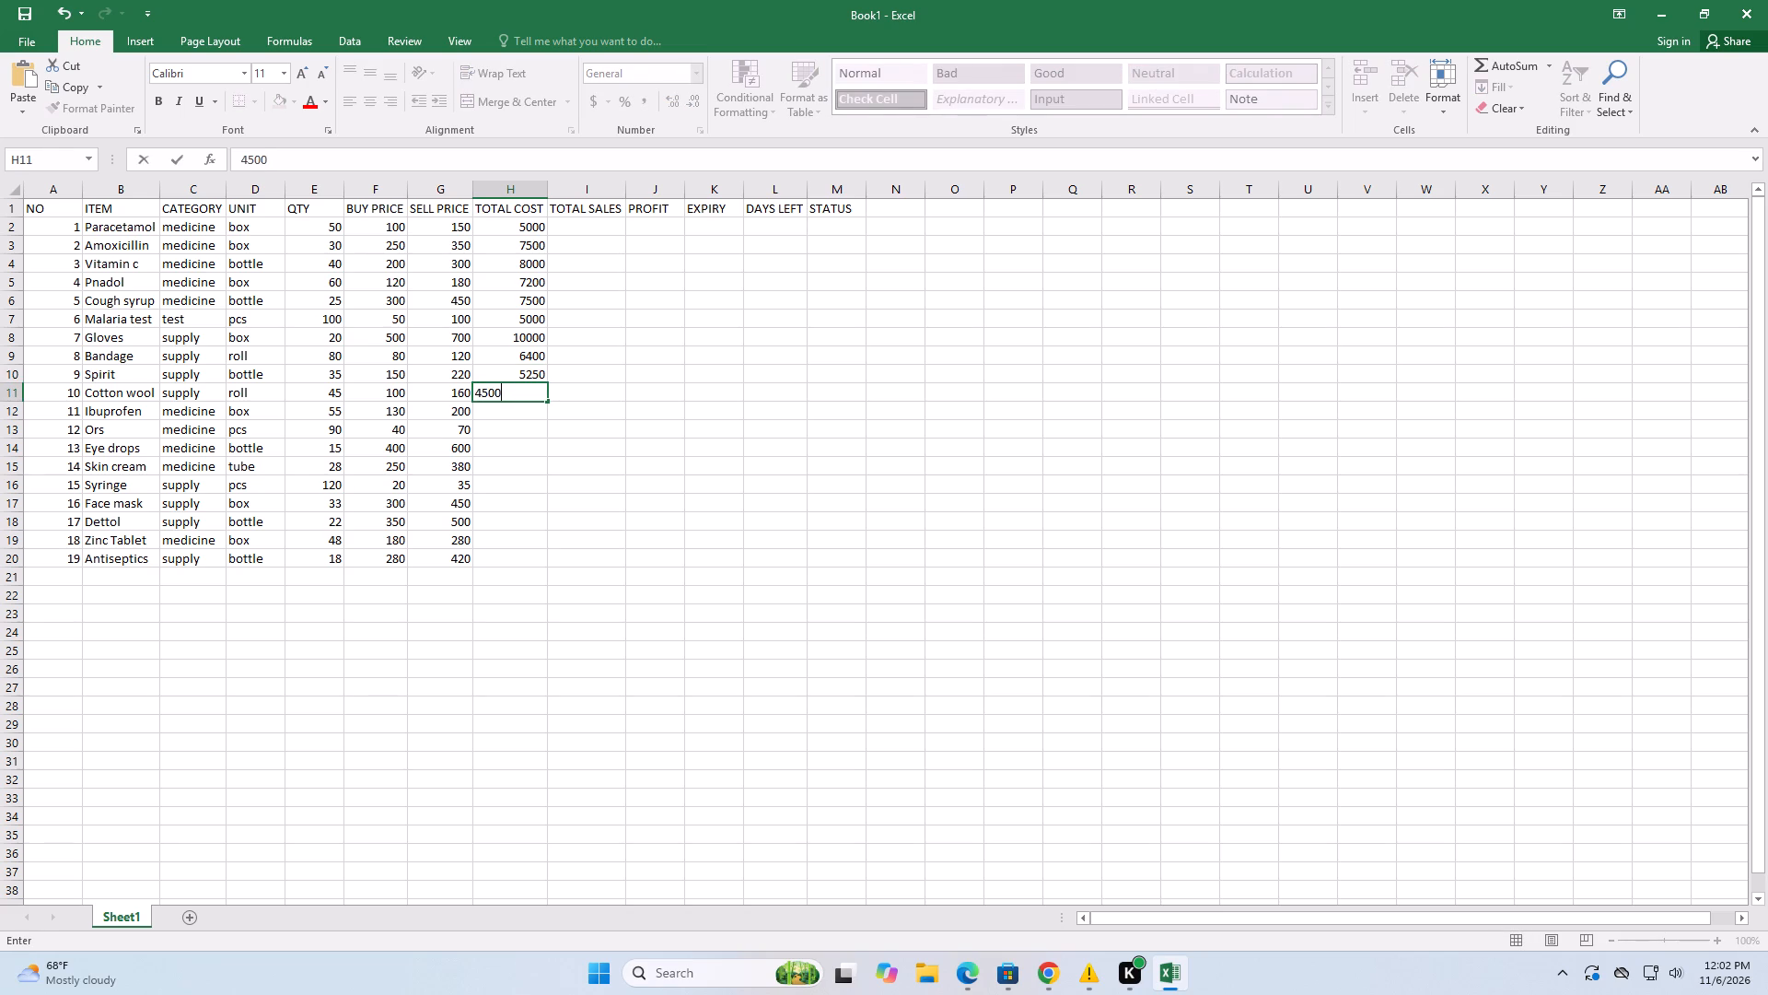
key("Down")
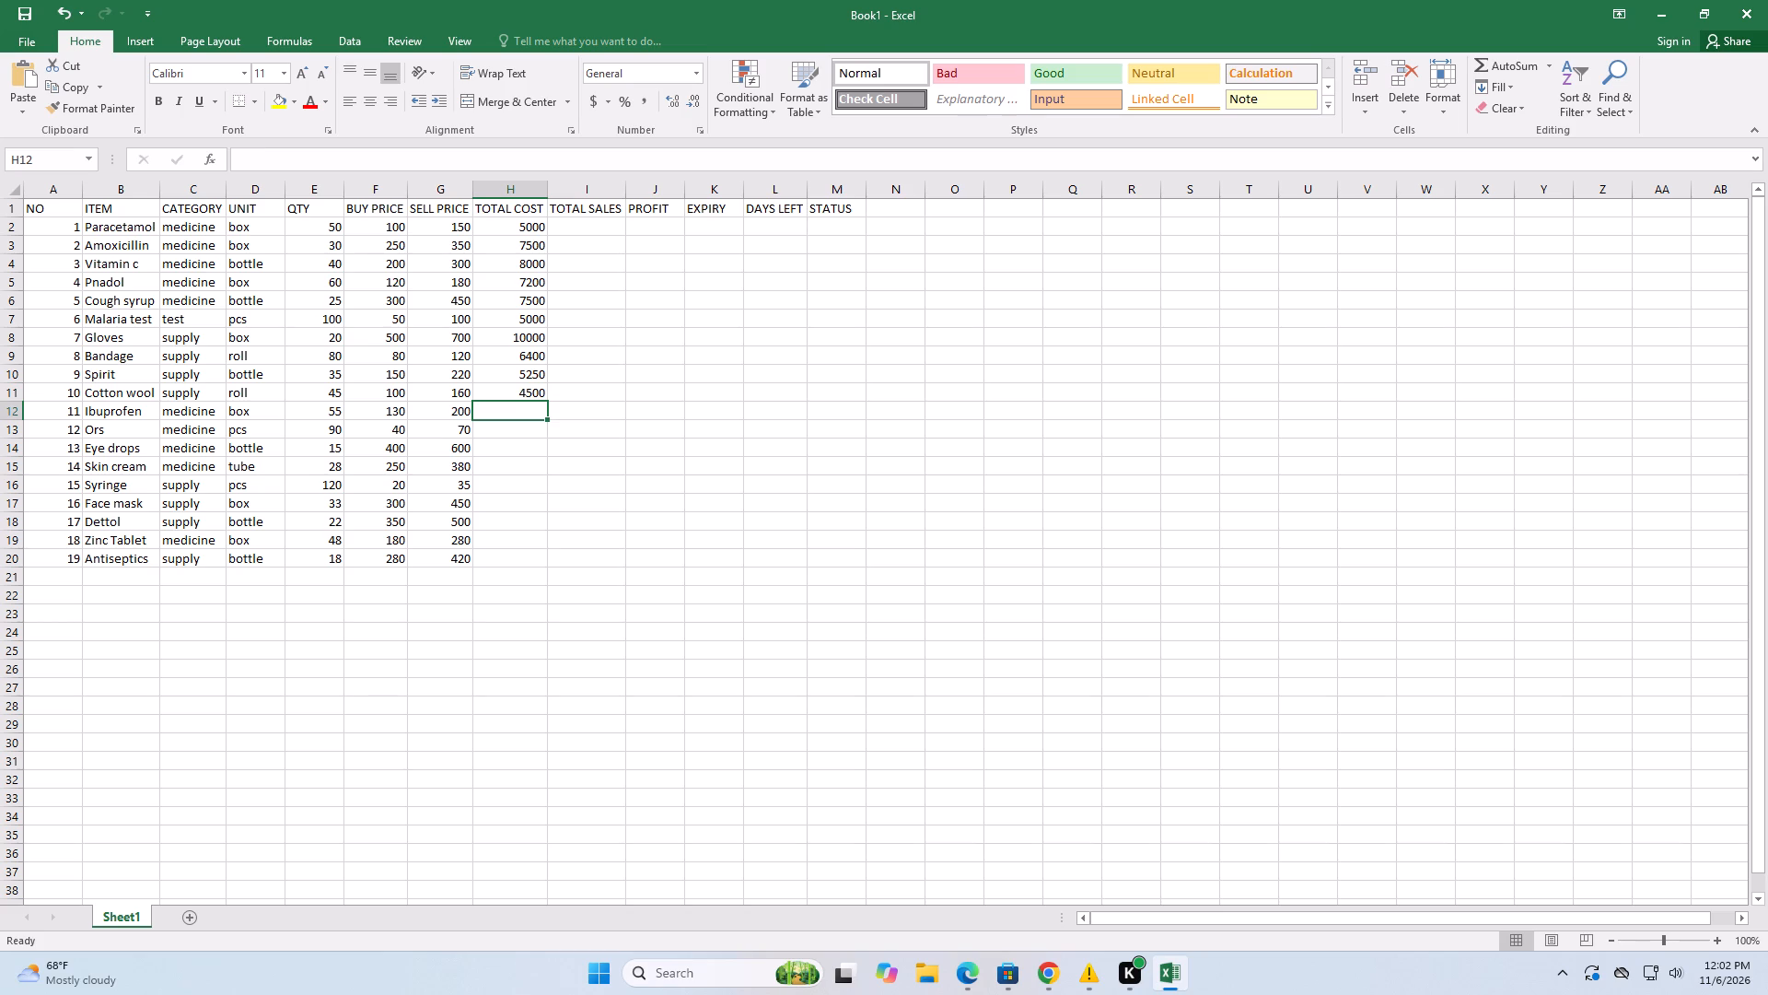
type("7150")
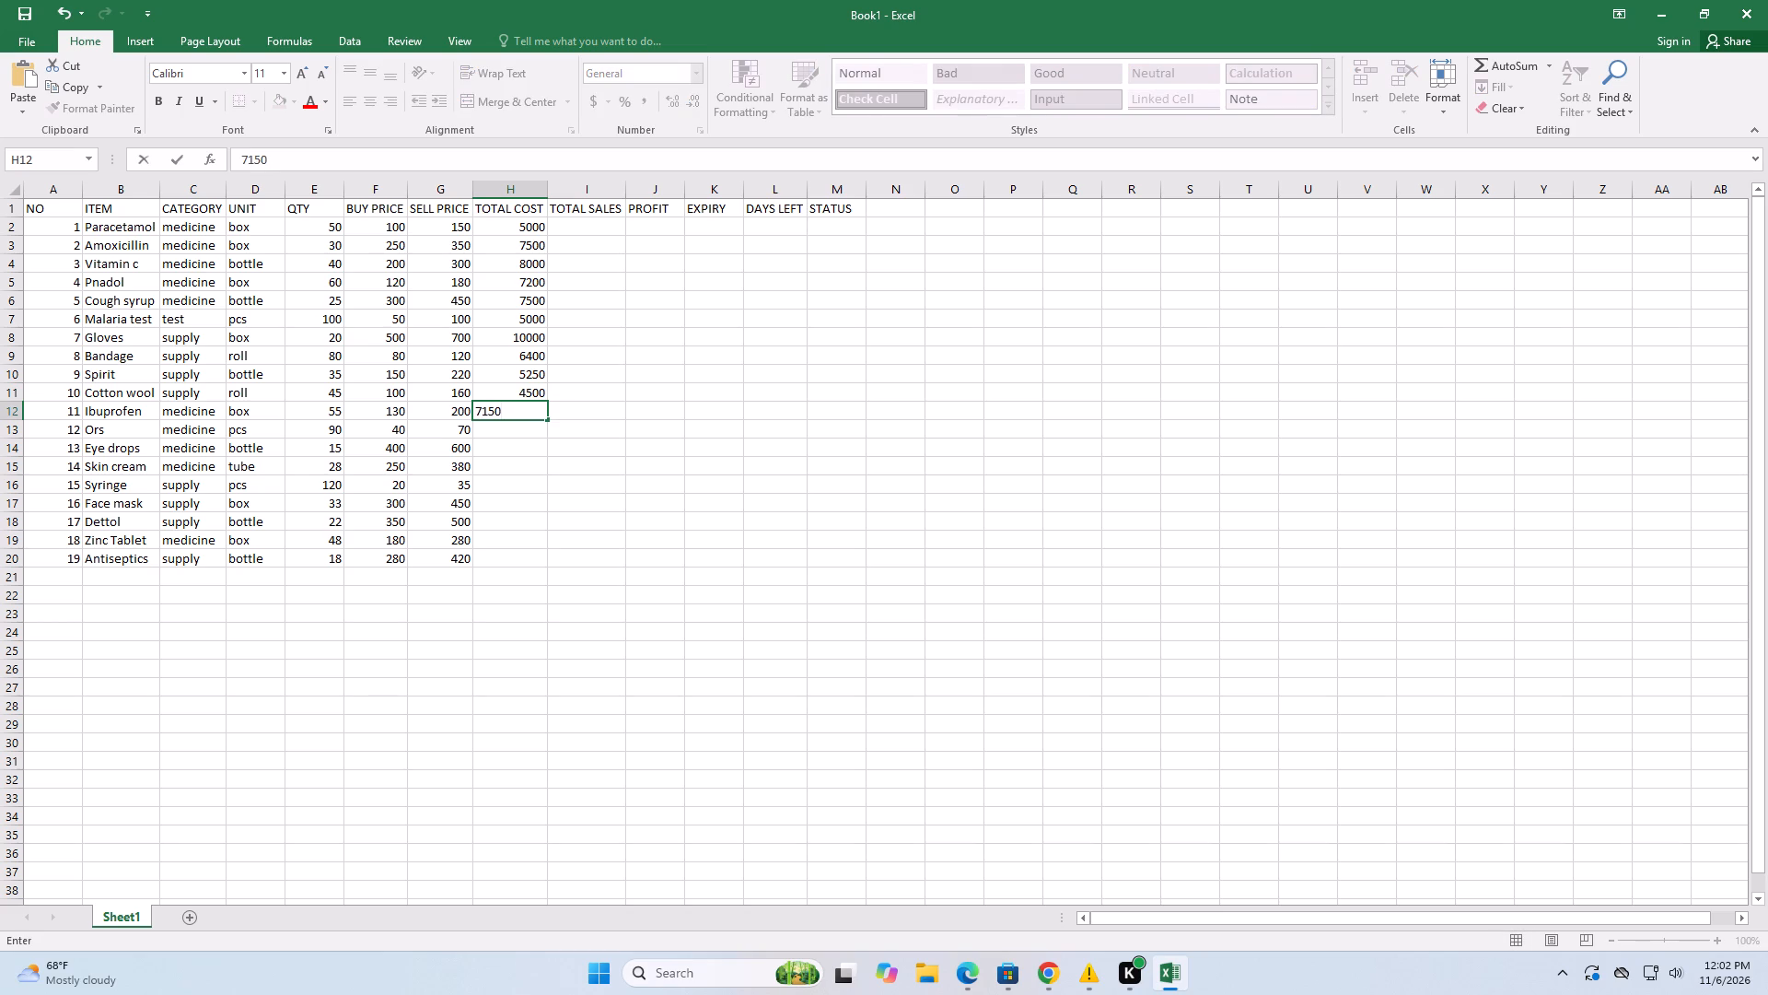
key("Down")
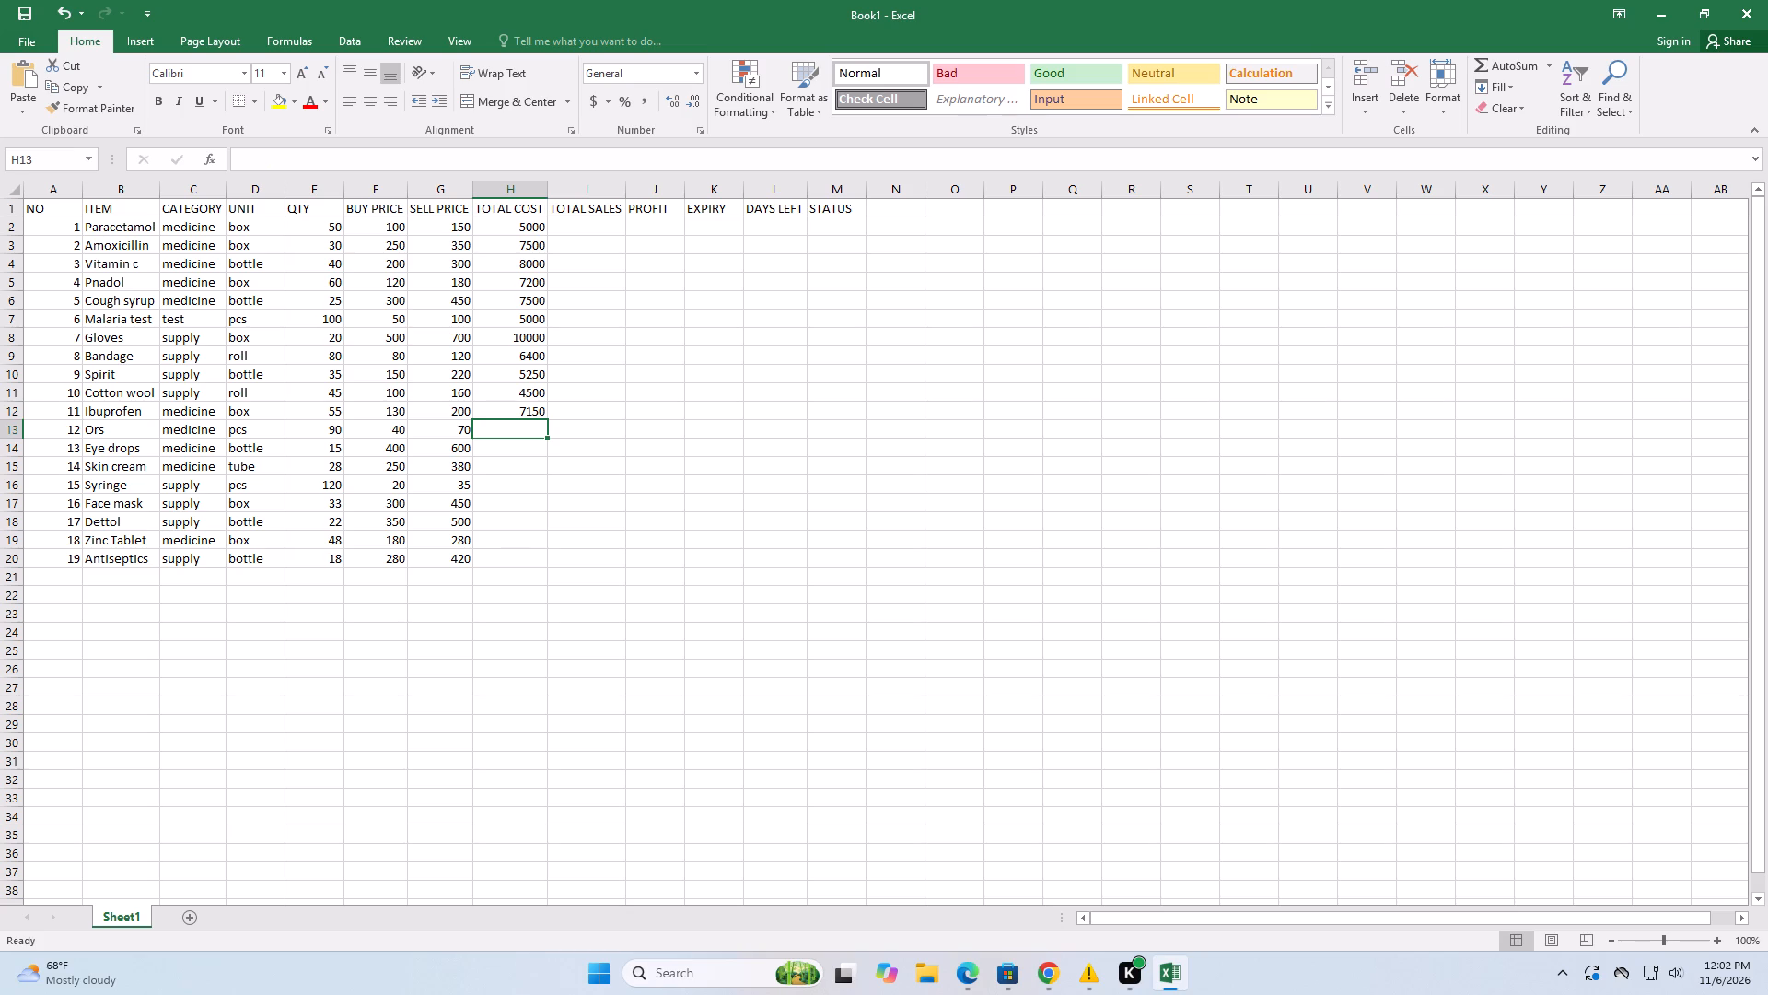
type("3600")
key("Down")
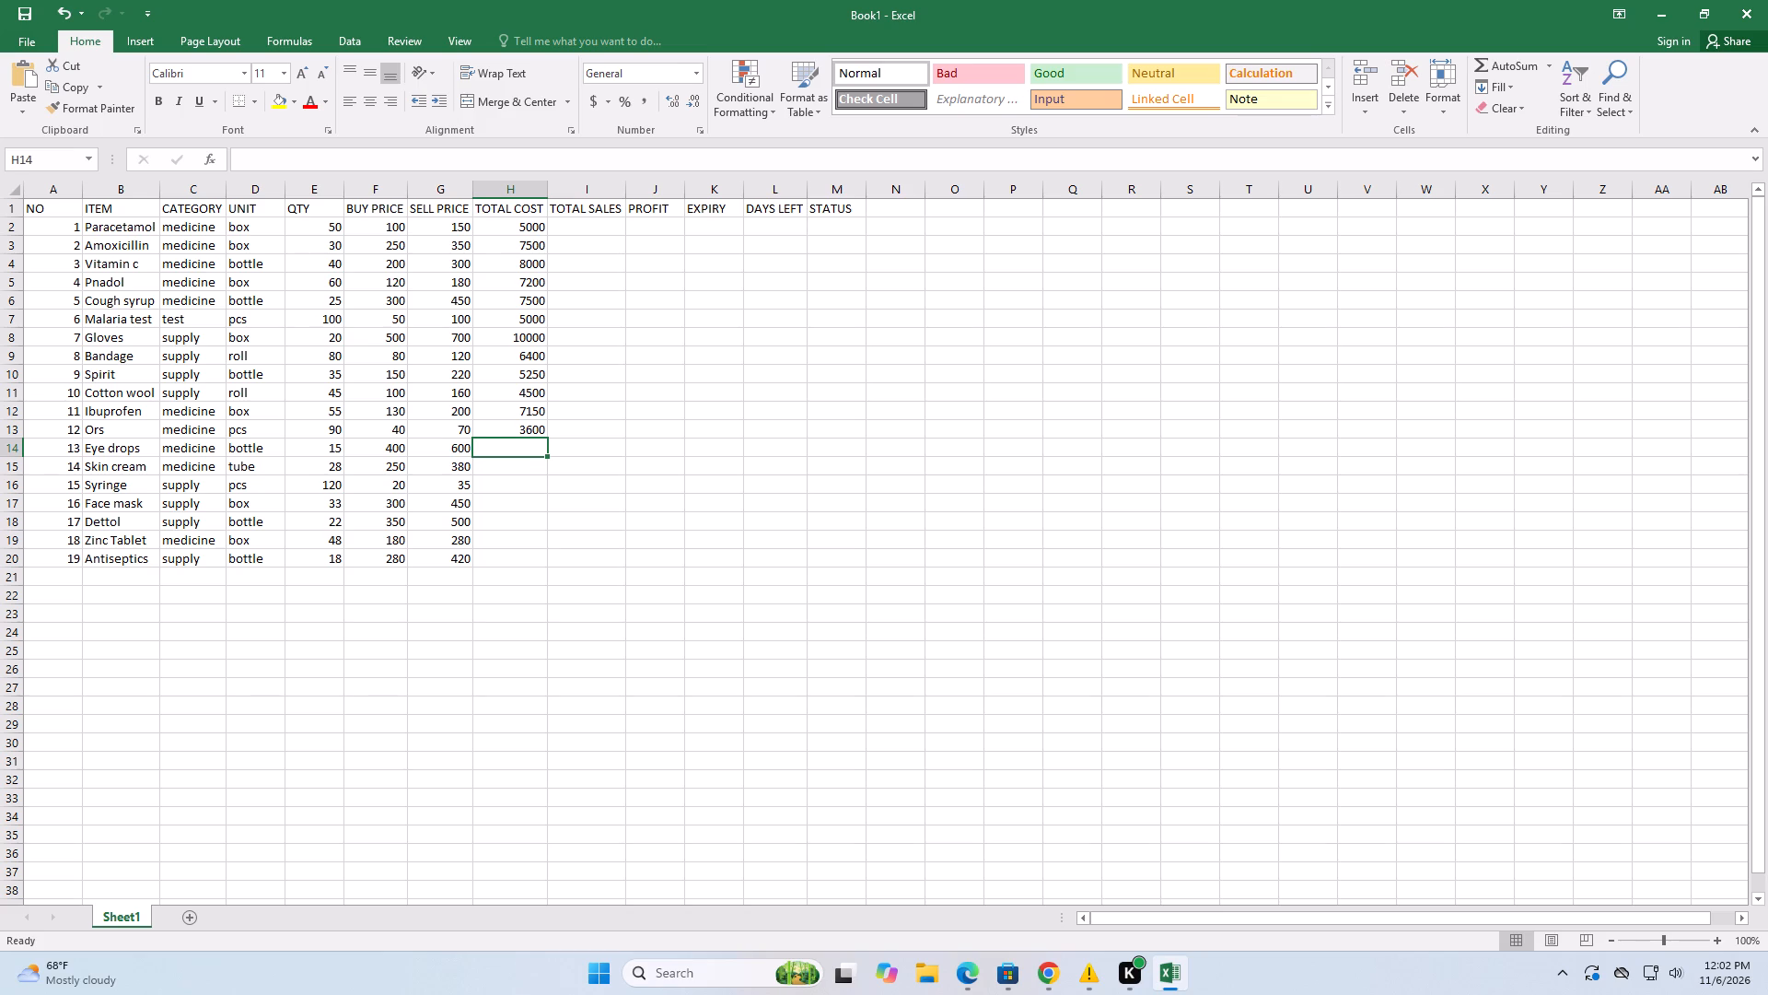
Enter the total costs 6000 for Eye drops, 7000 for Skin cream and 2400 for Syringe, downward from H14 to H16.
key("6")
type("000")
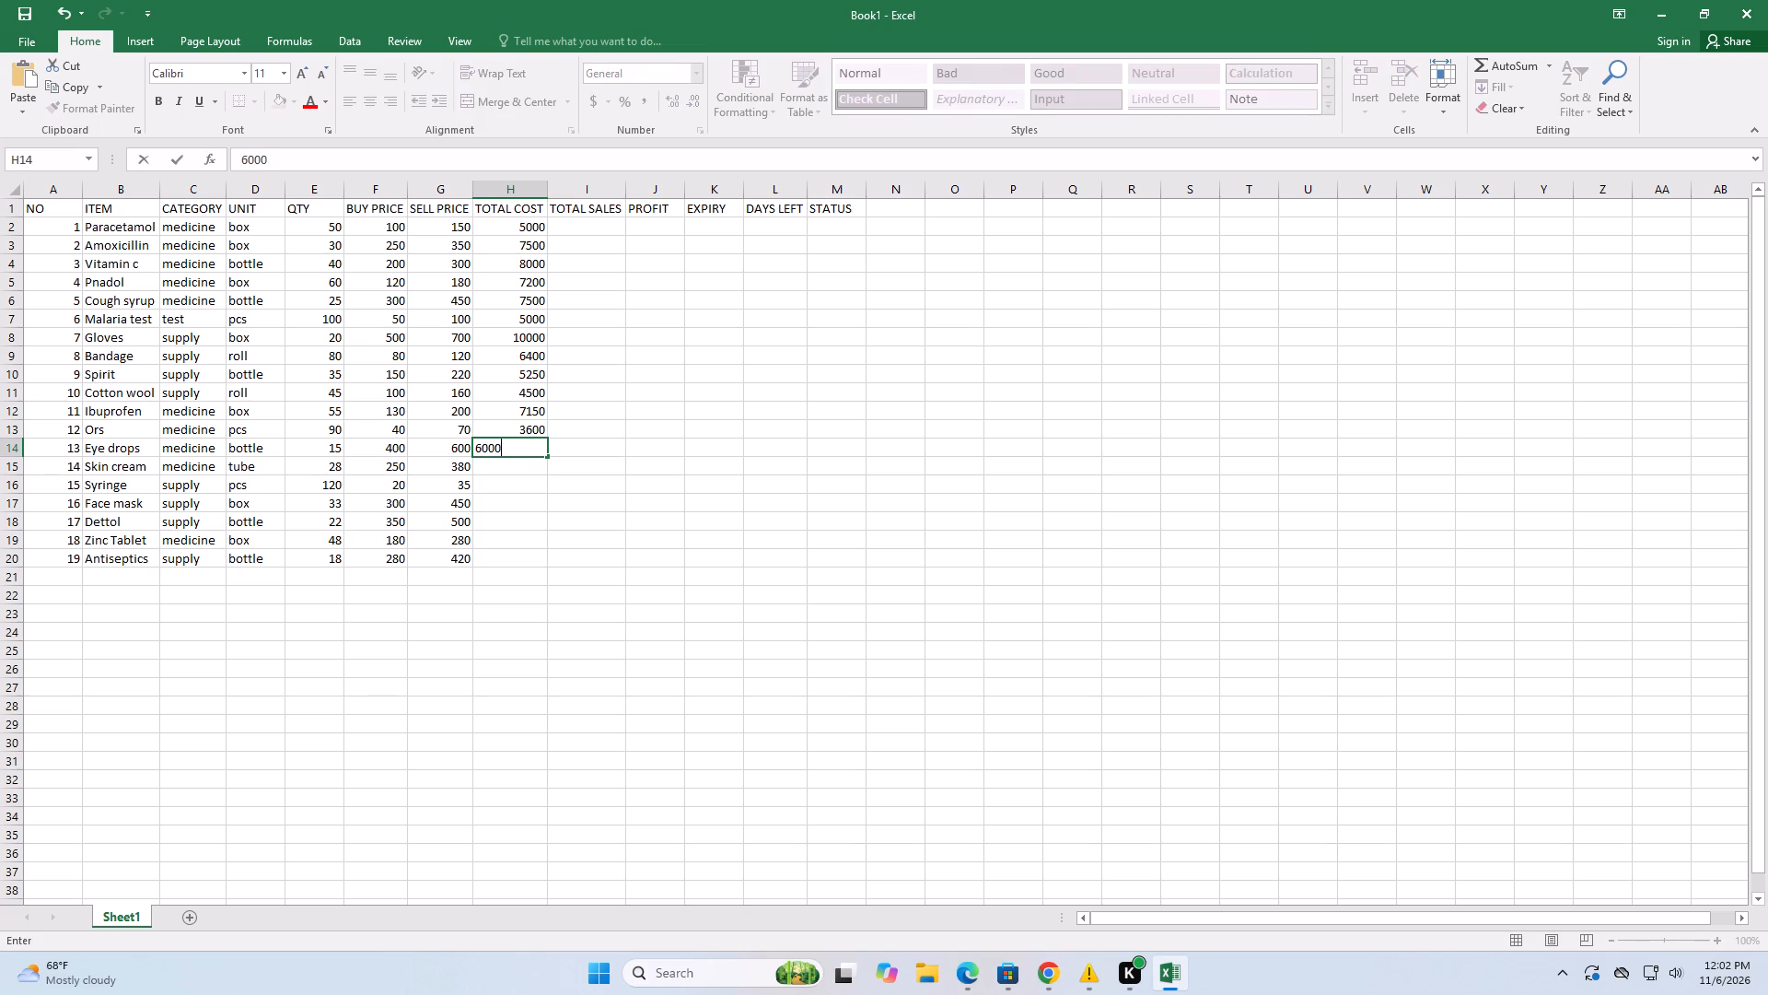
key("Down")
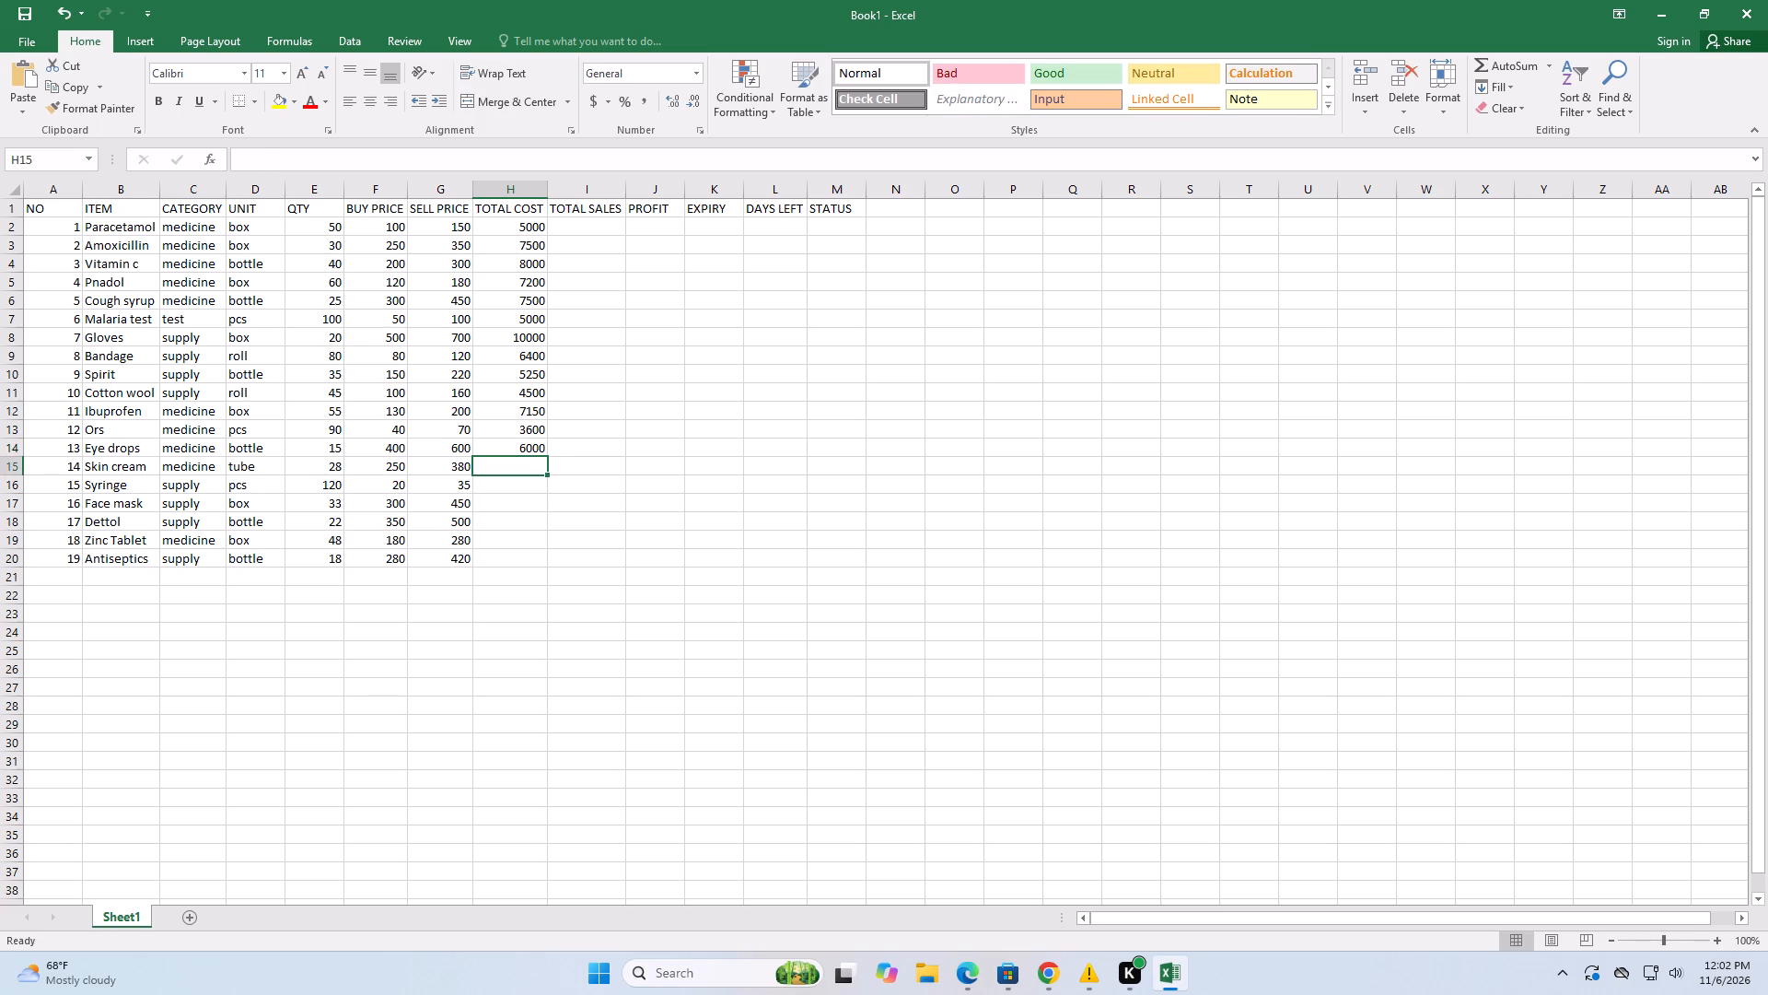
type("7000")
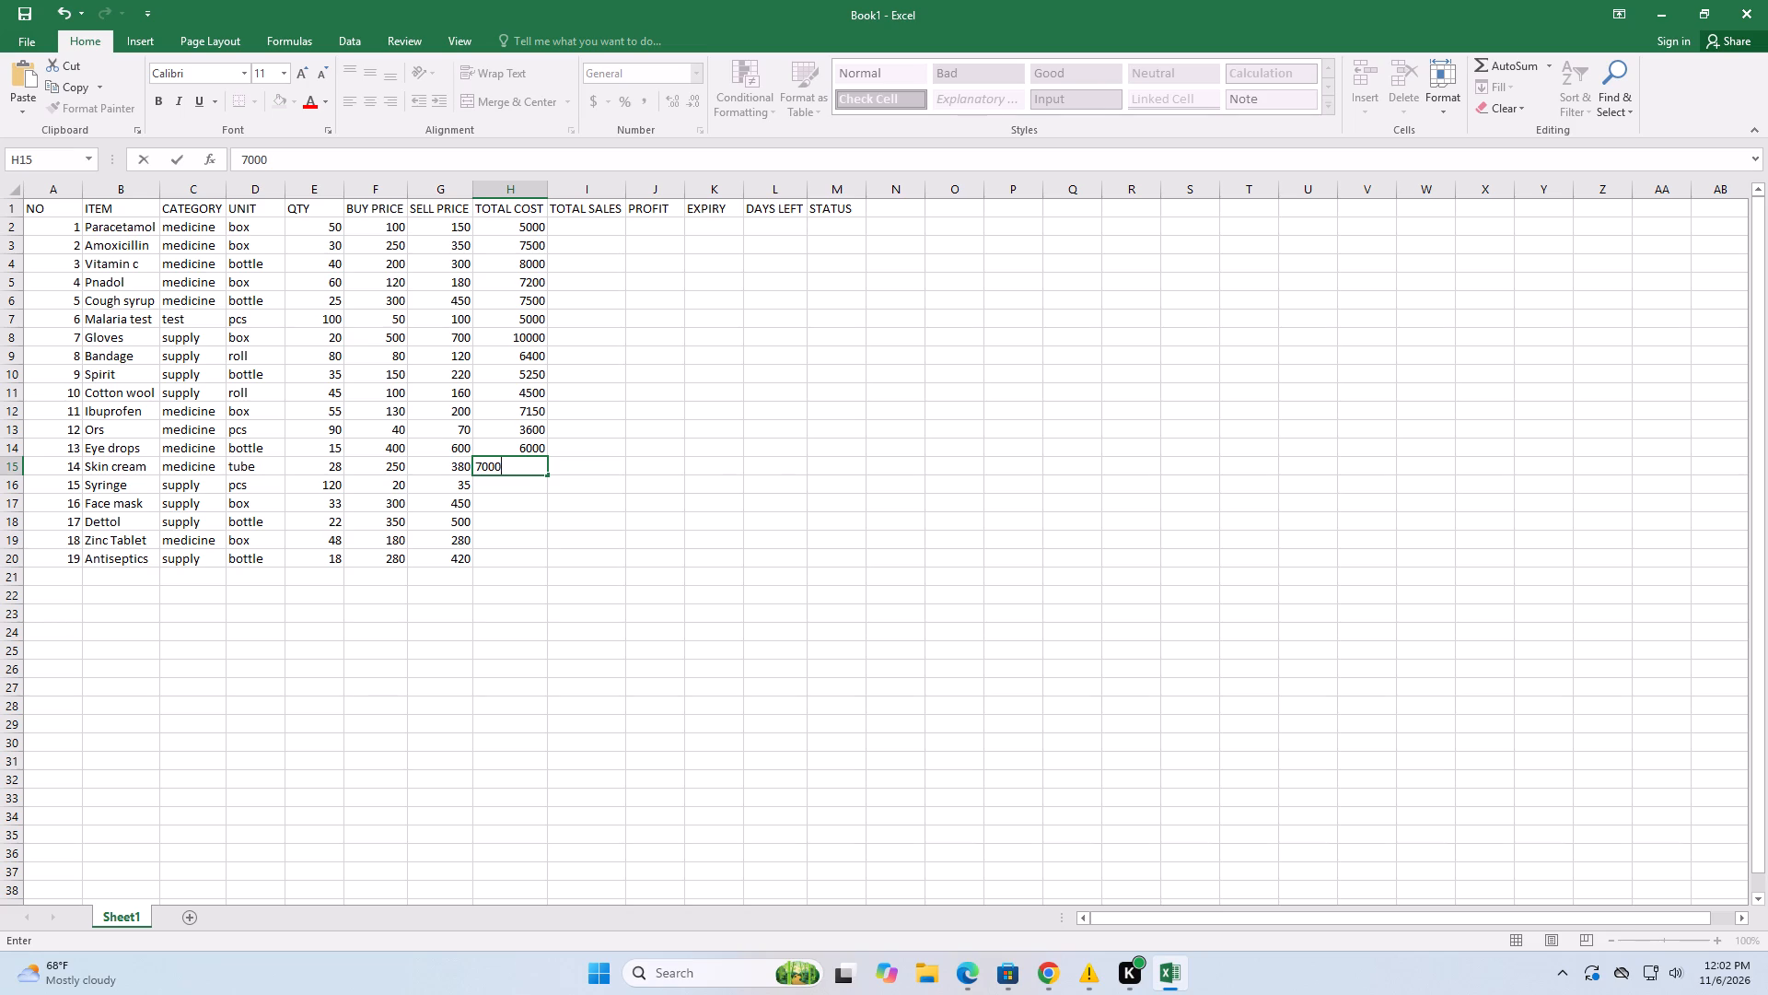
key("Down")
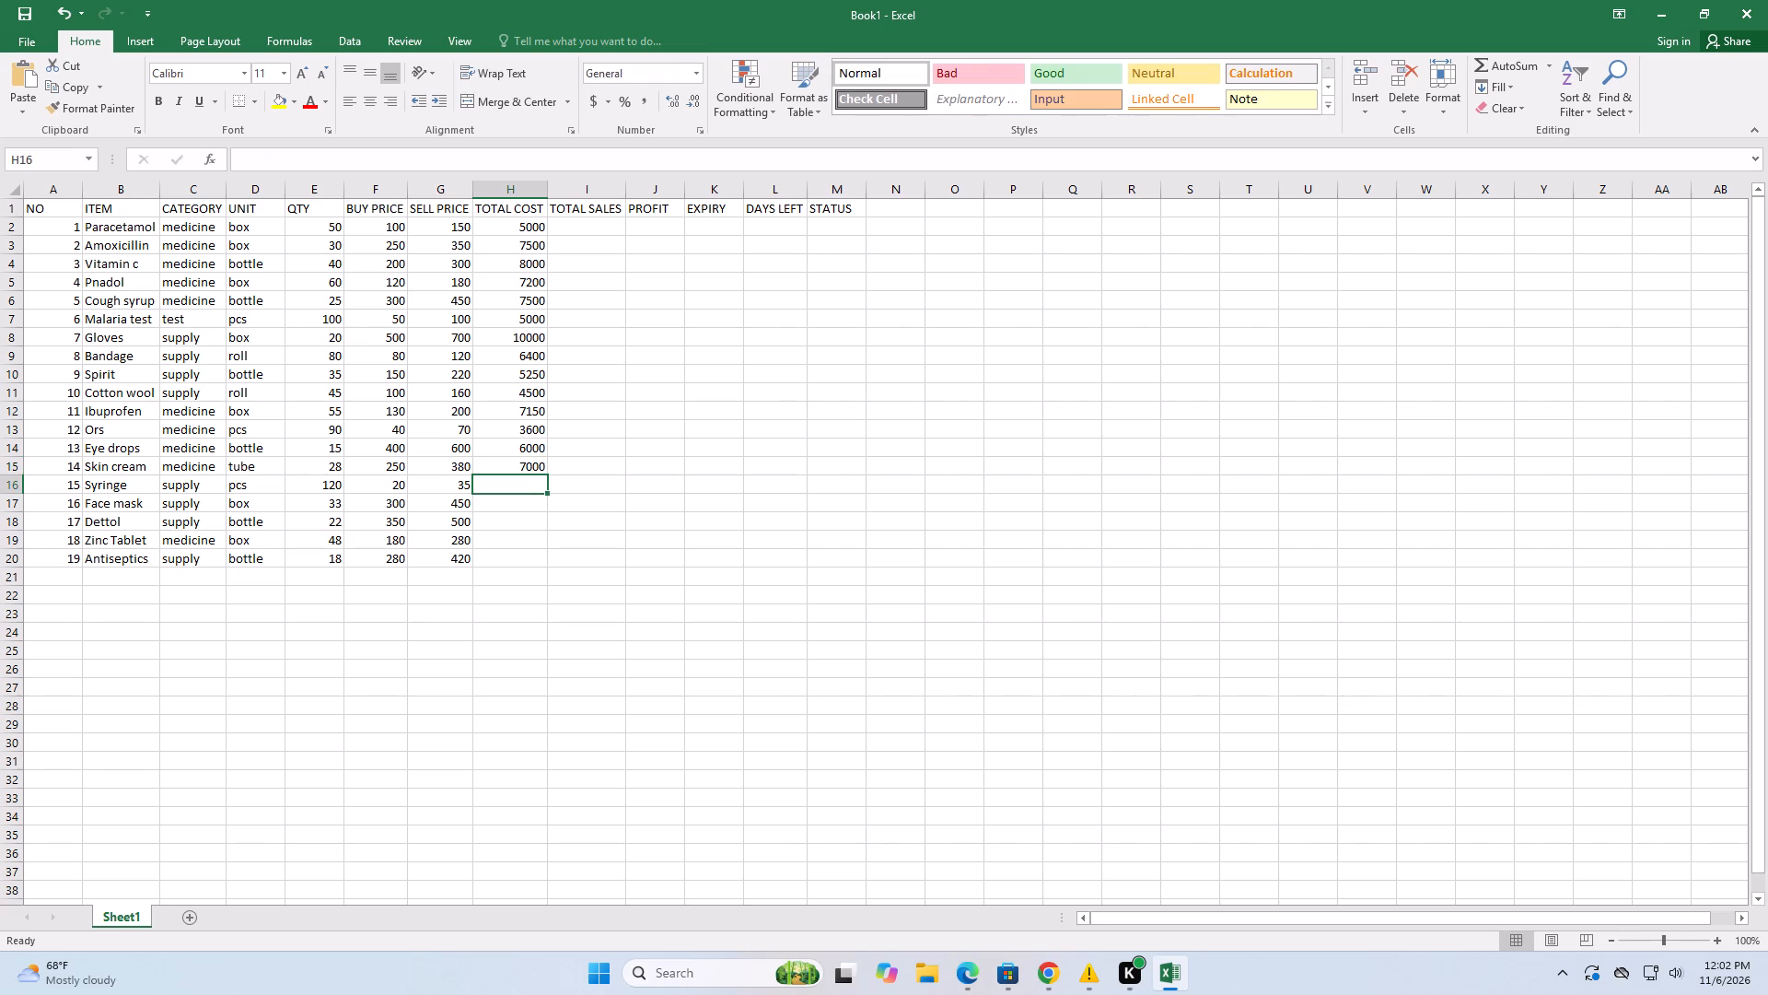
key("2")
type("4000")
key("BackSpace")
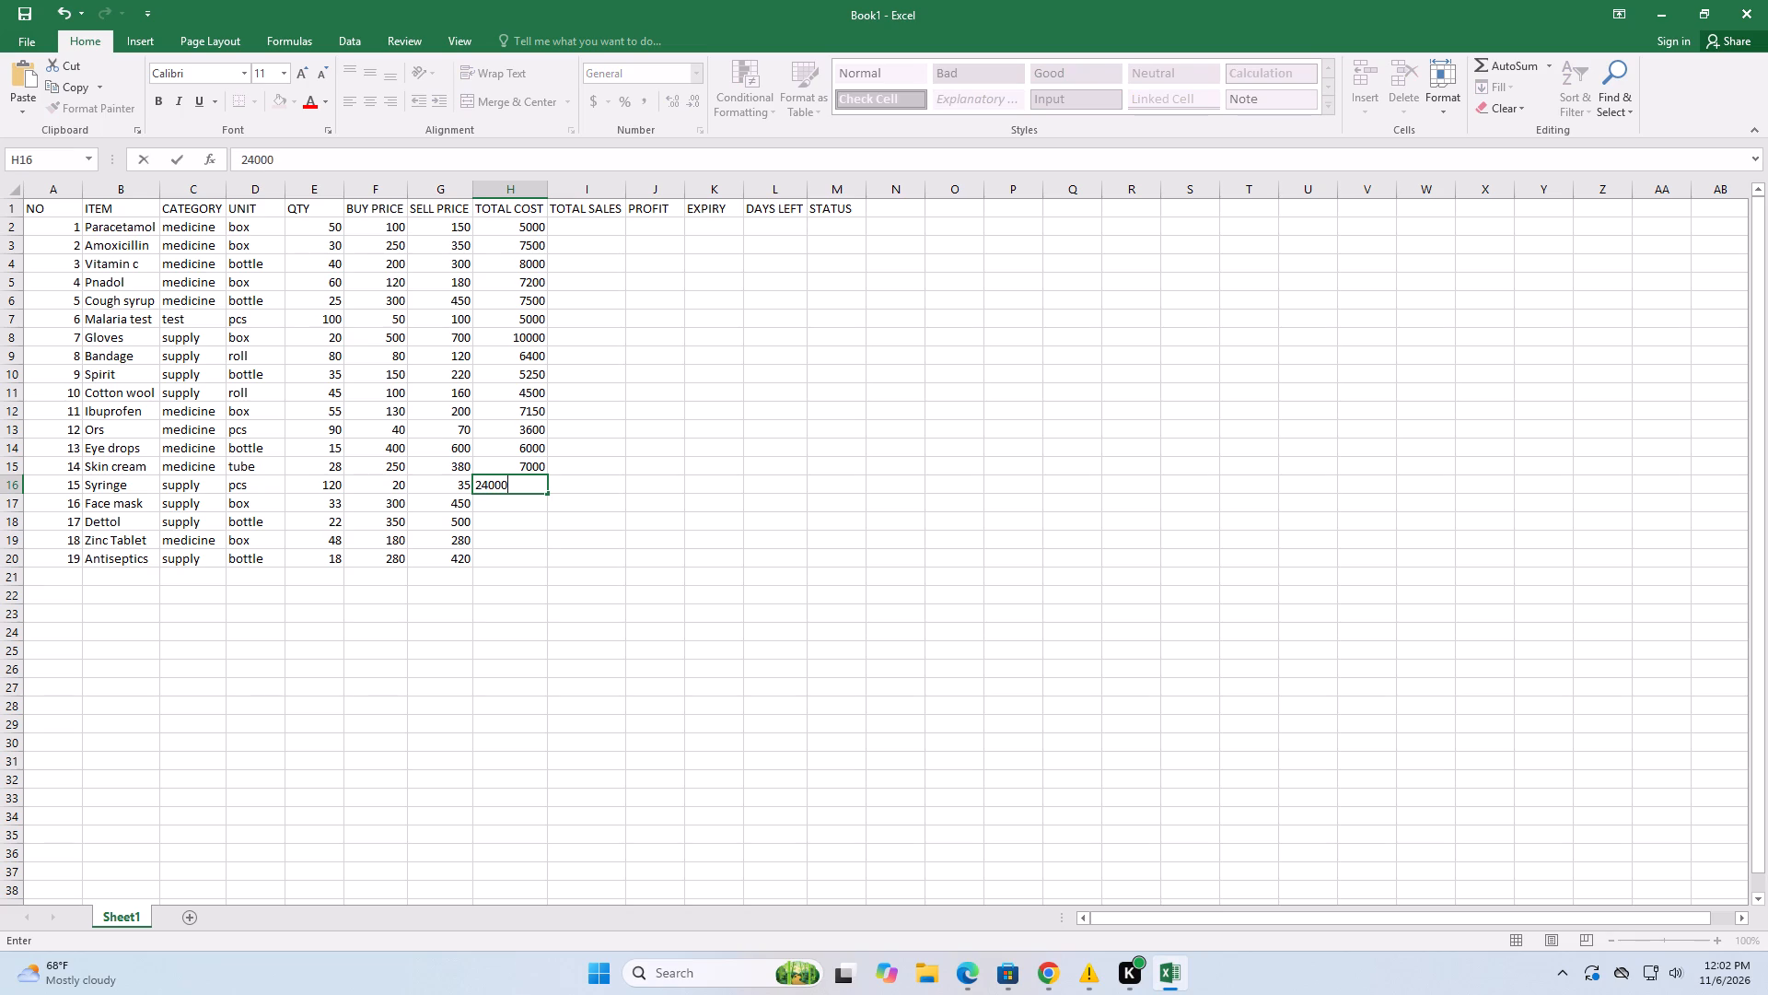
key("Down")
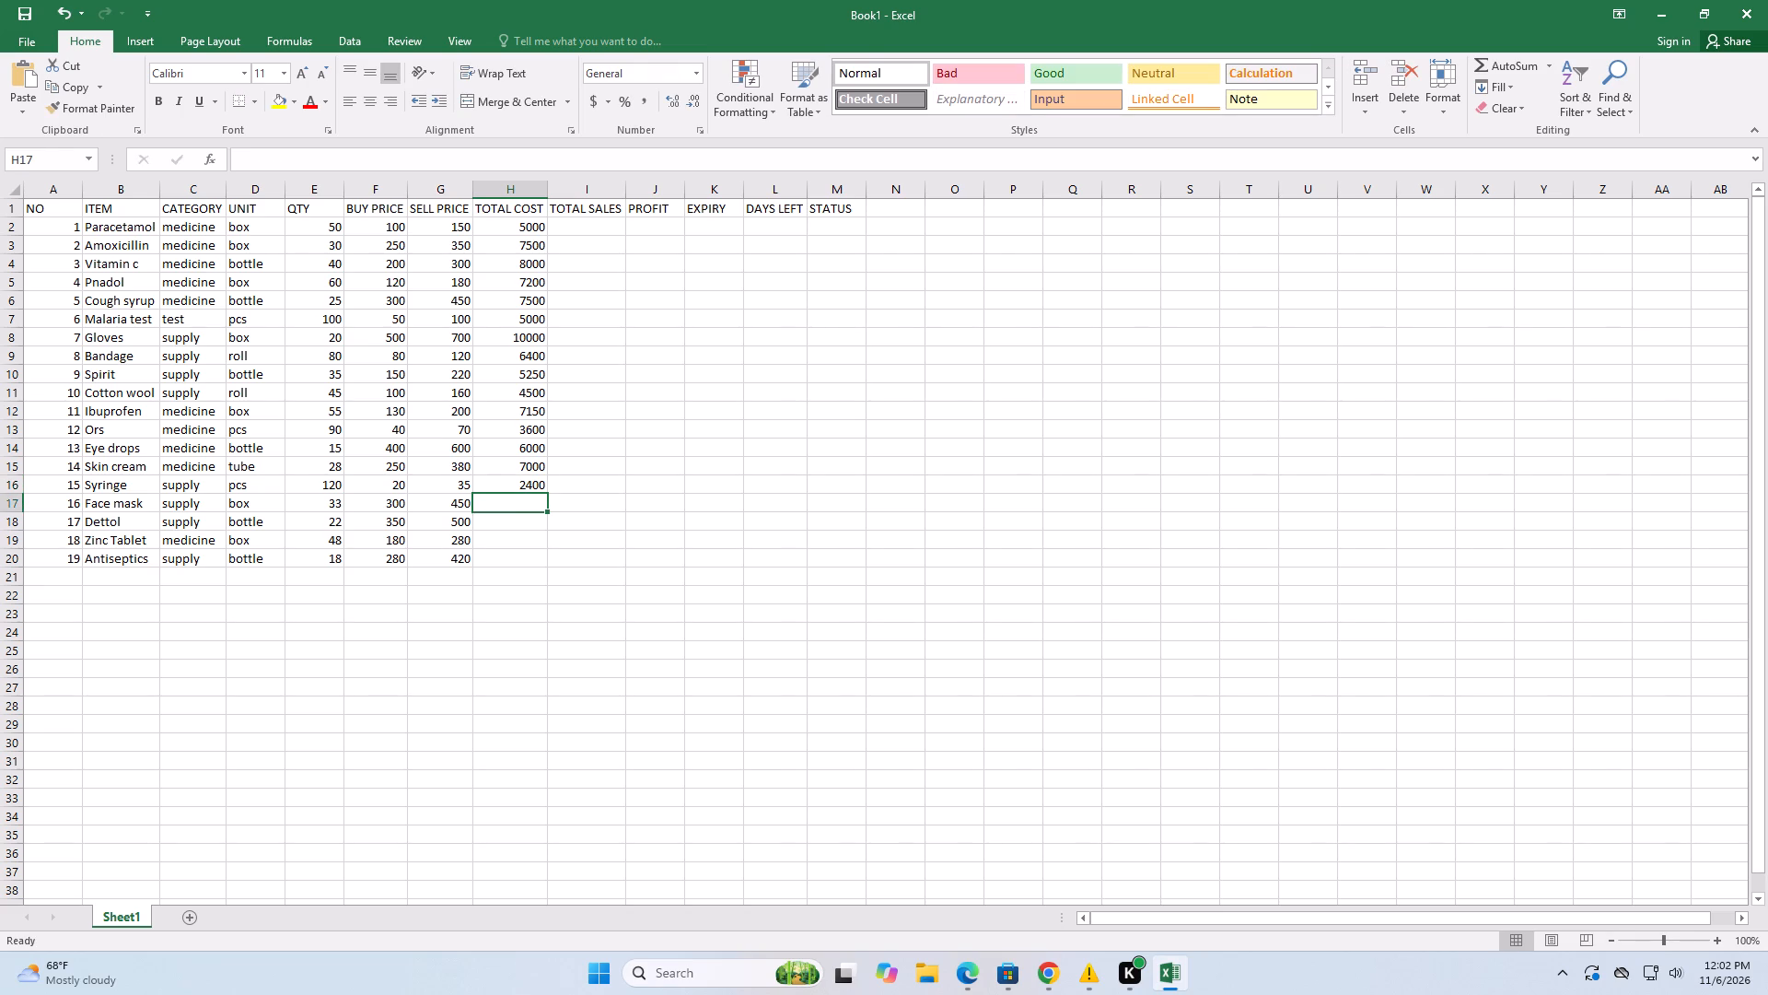
Complete the TOTAL COST column from H17 to H20 with 9900 for Face mask, 7700 for Dettol, 8640 for Zinc Tablet and 5040 for Antiseptics.
type("99")
type("00")
key("Down")
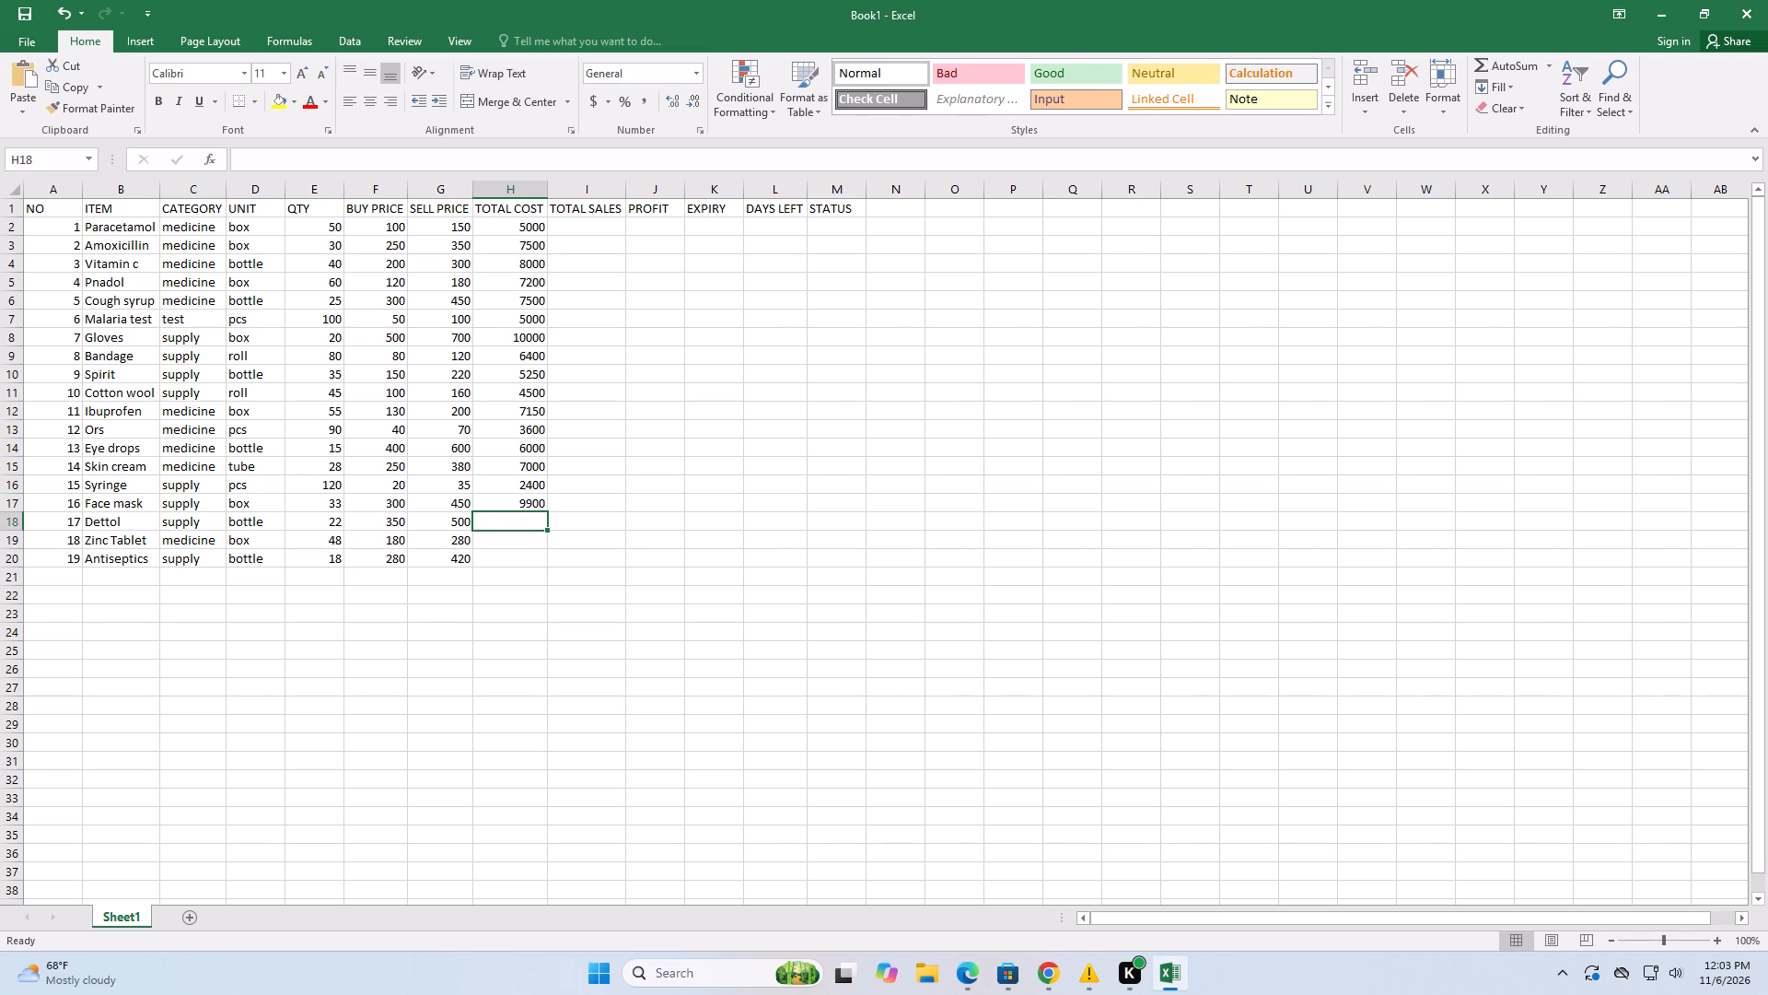
type("7700")
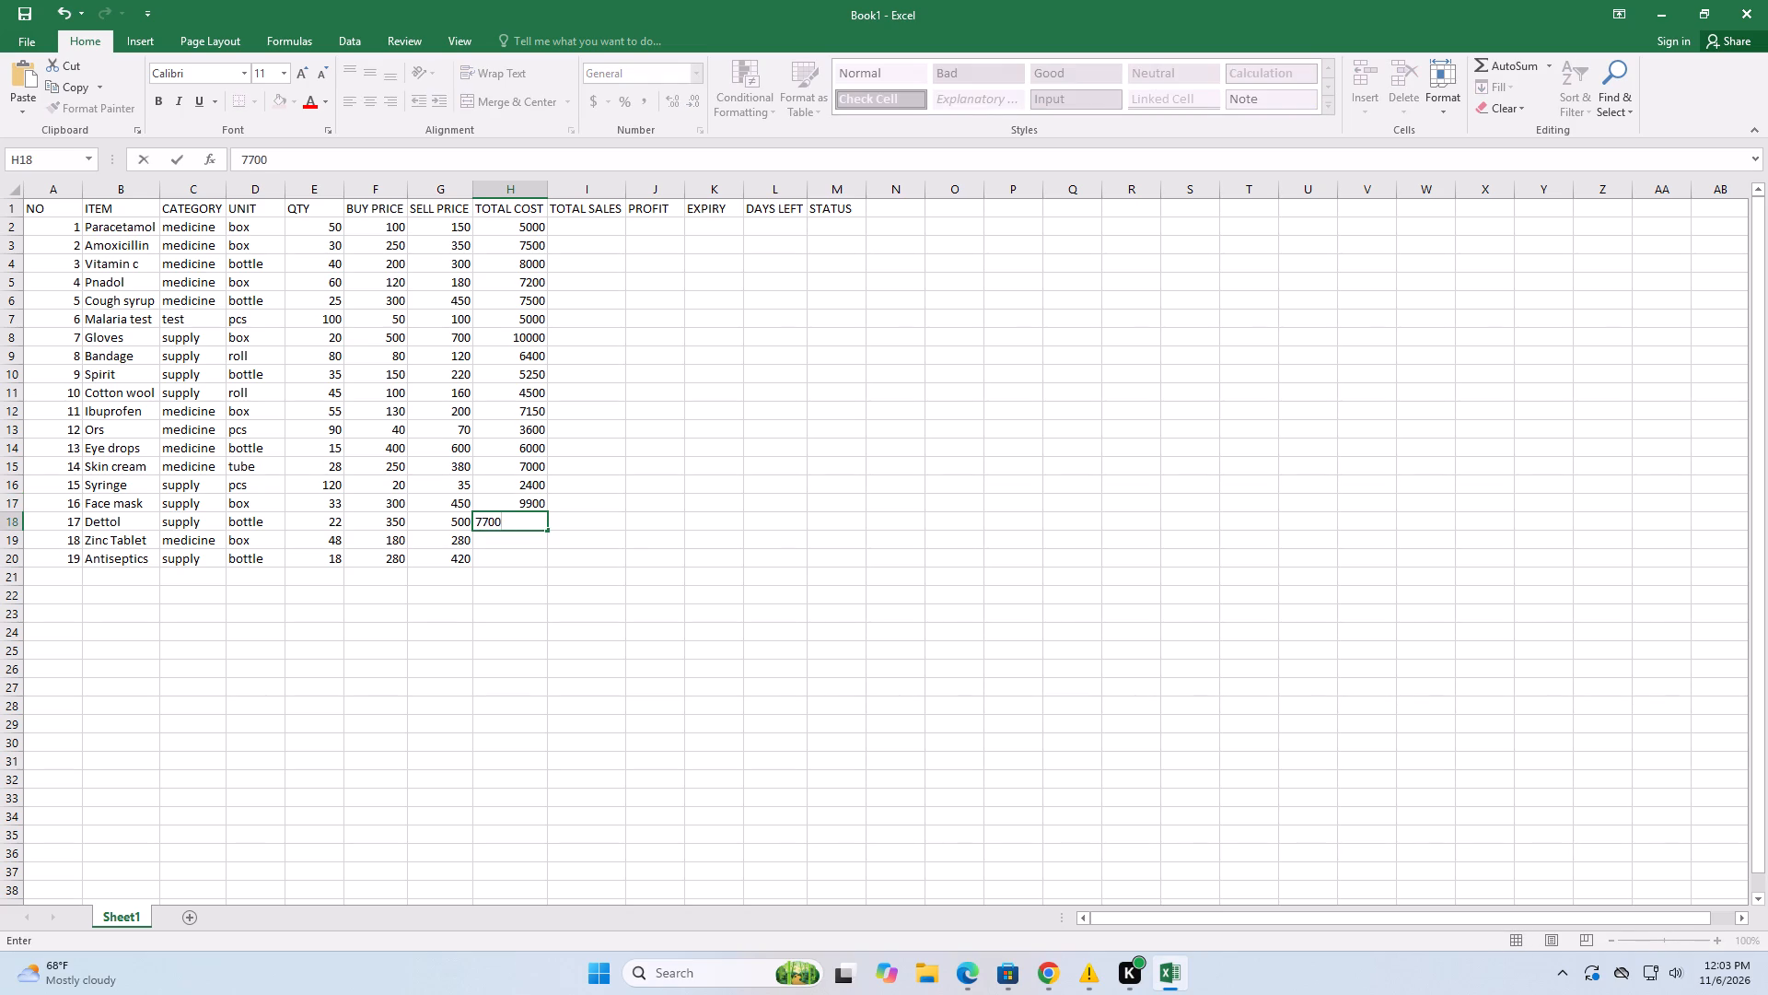
key("Down")
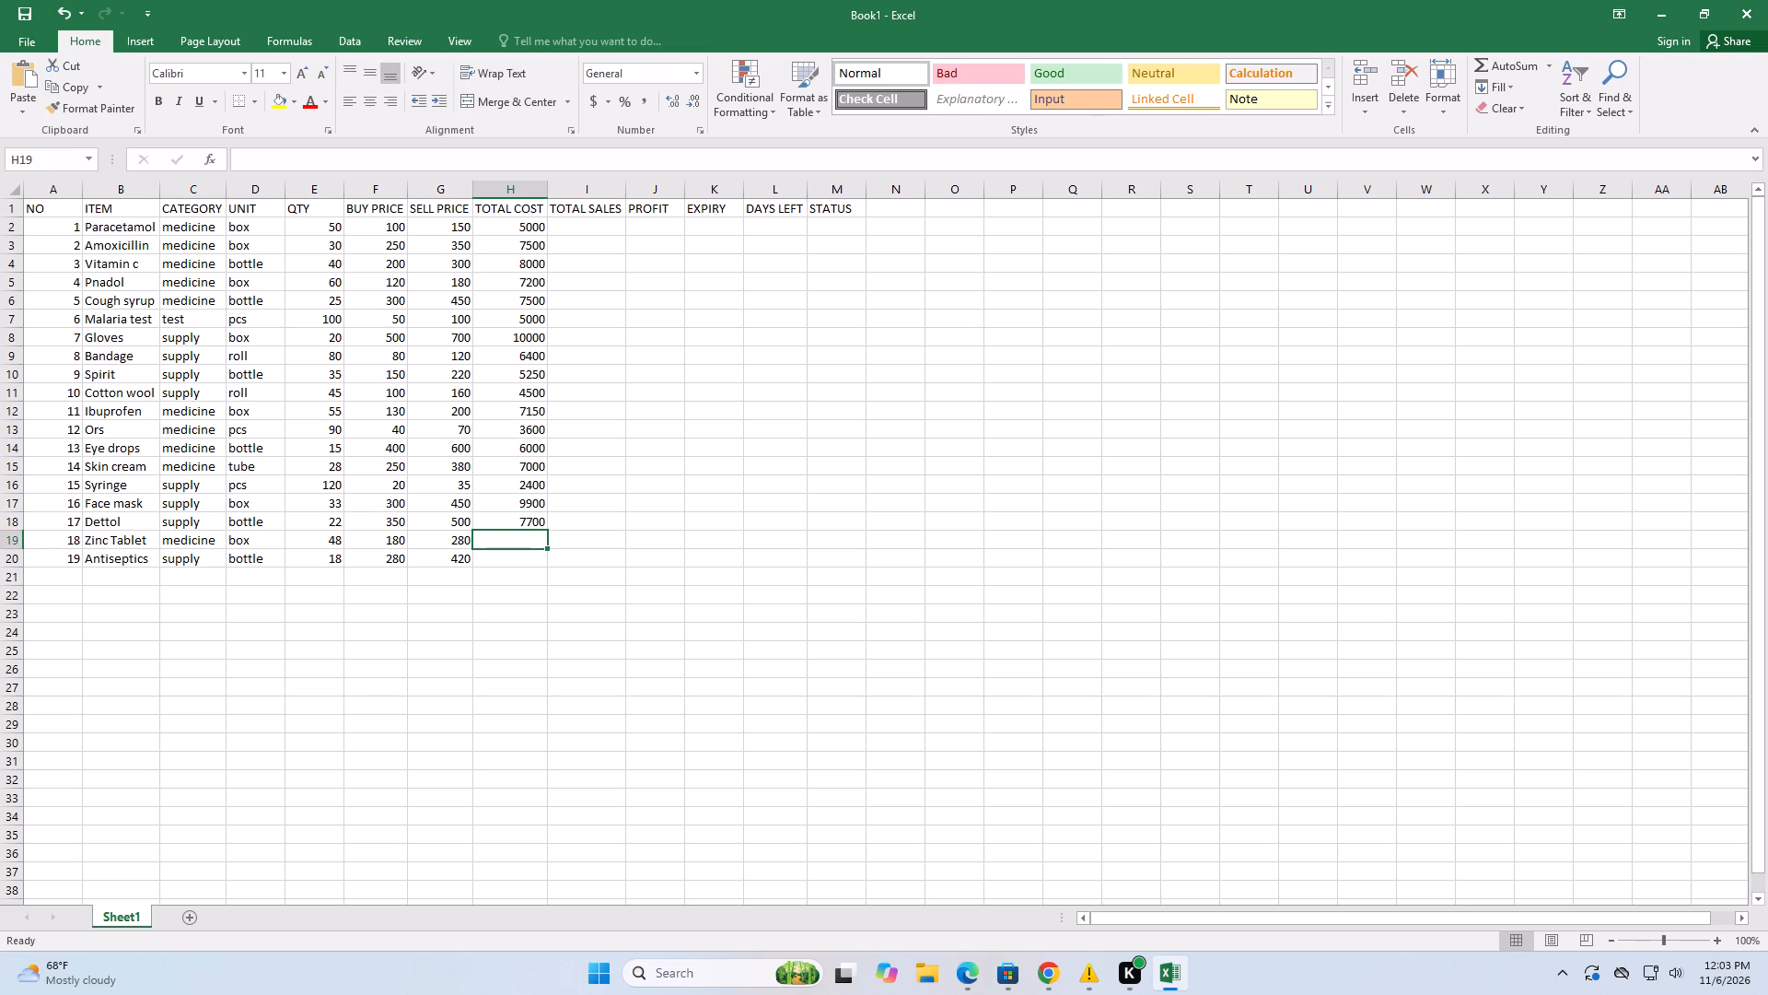
type("86")
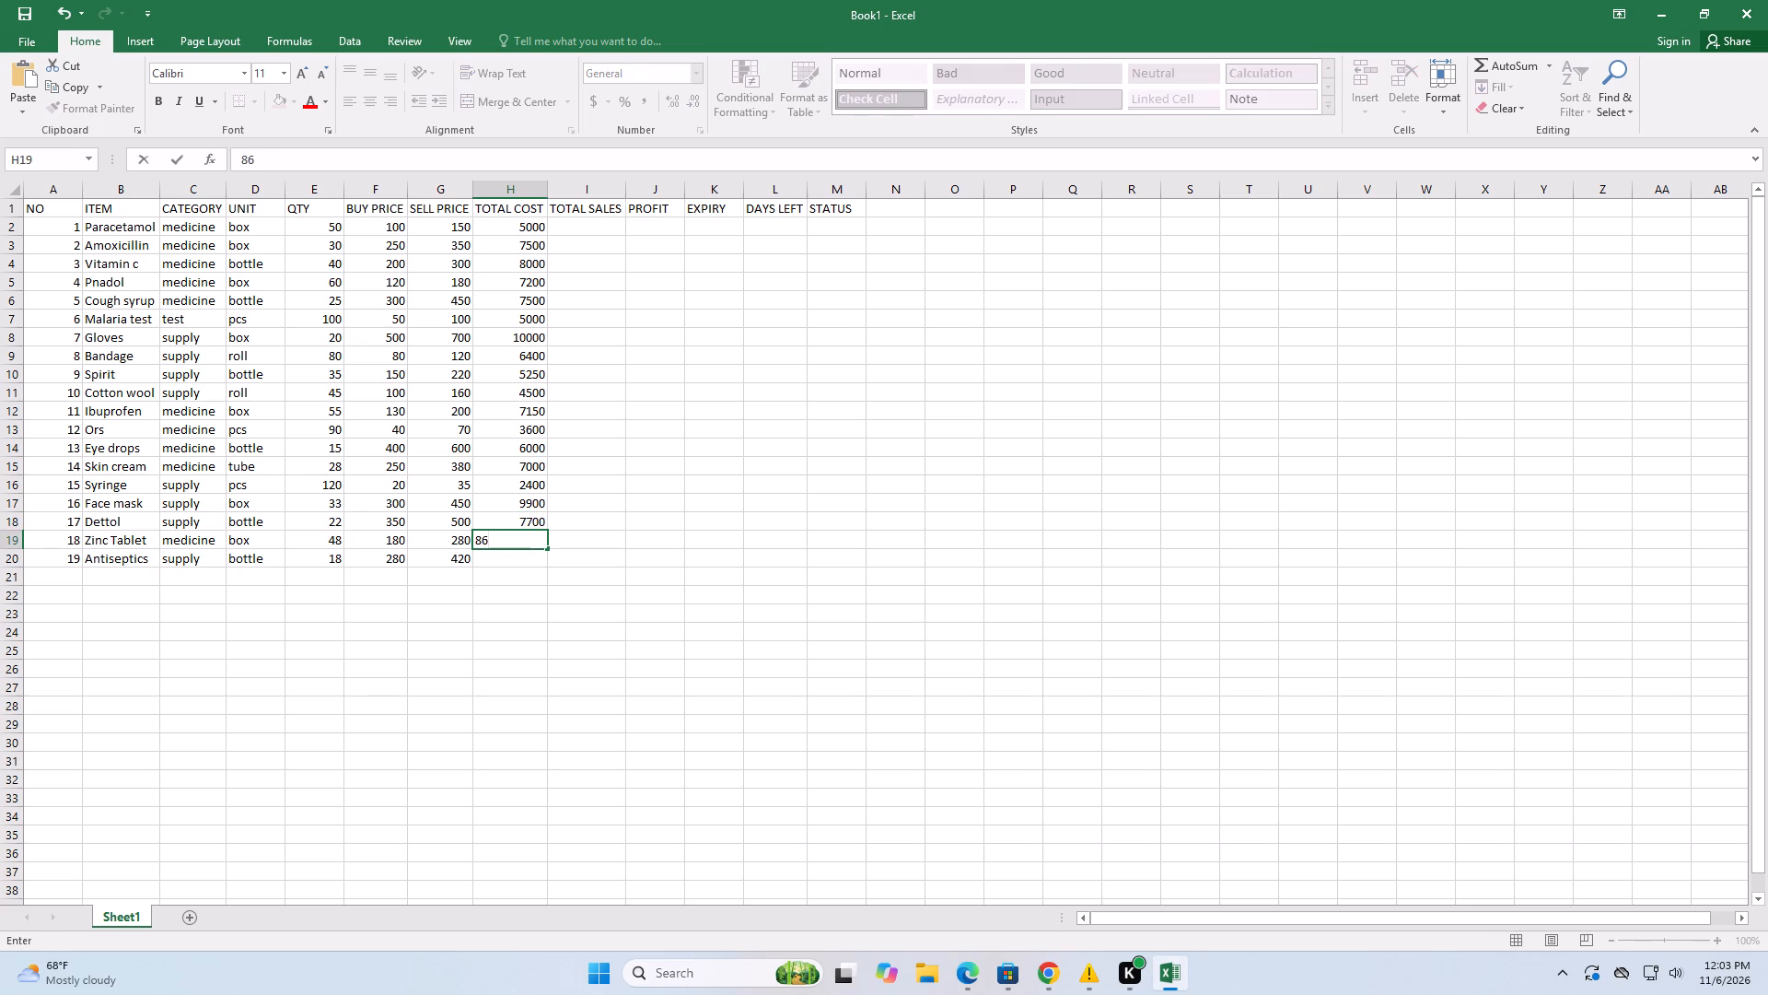
key("4")
key("0")
key("Down")
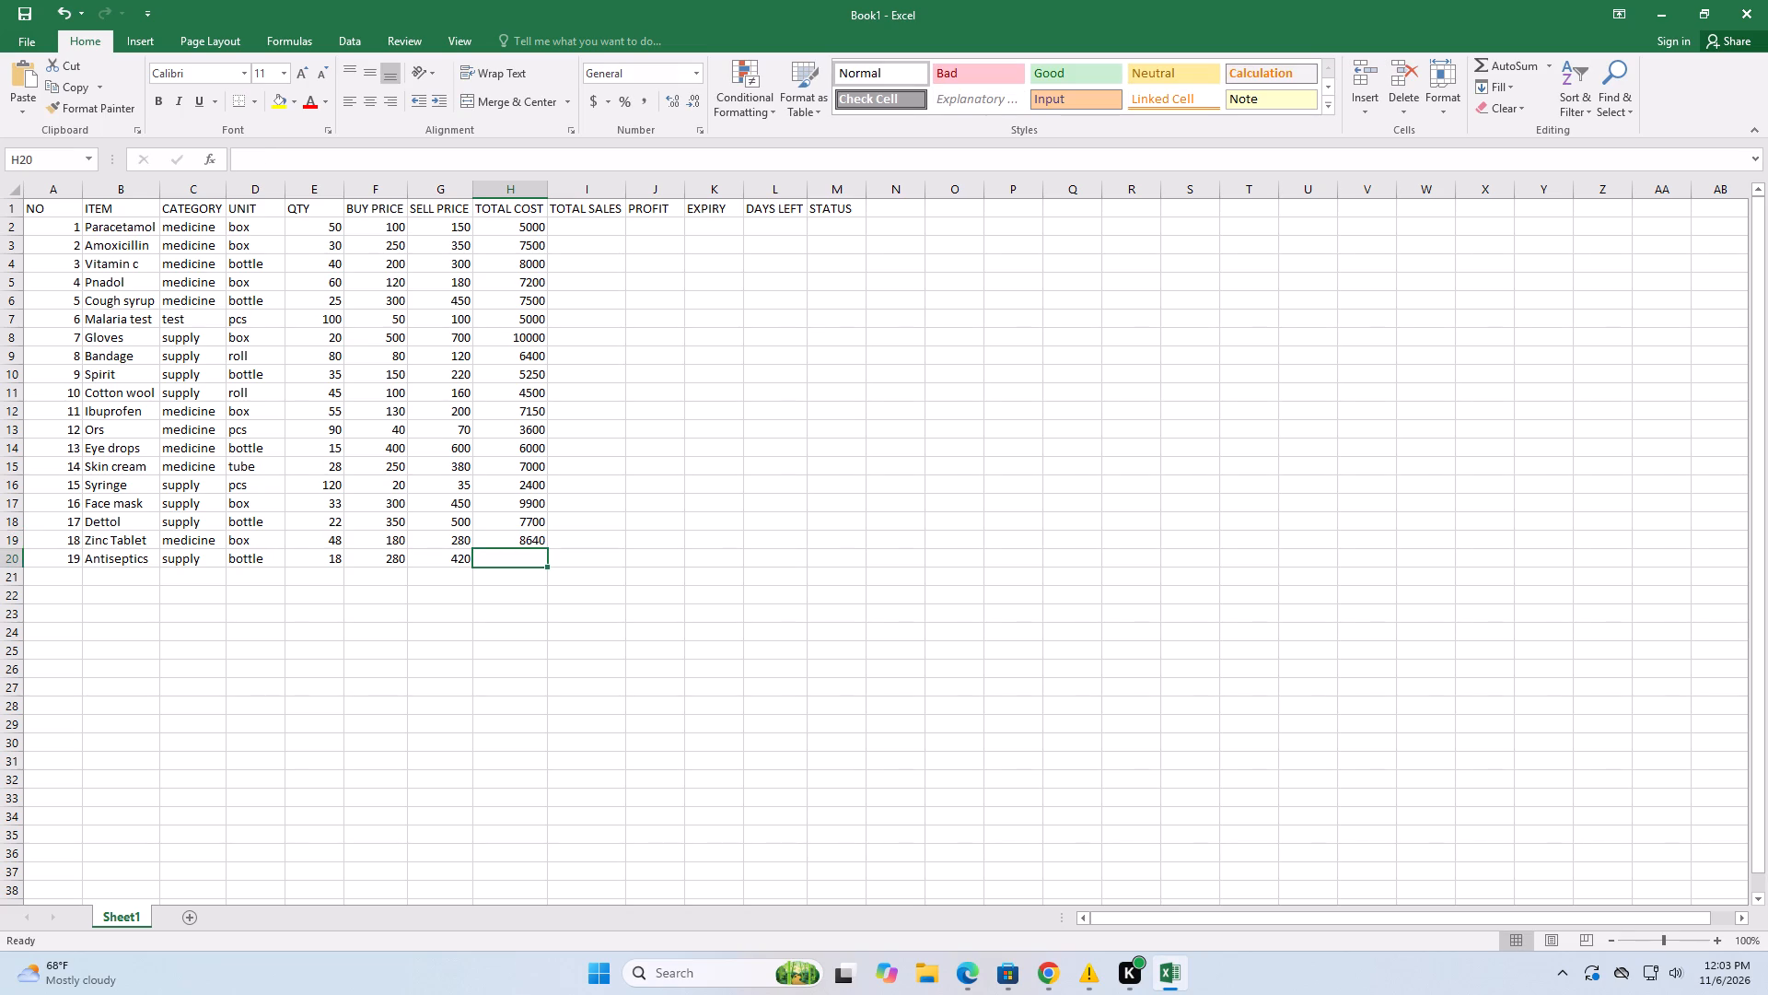
type("5040")
key("Right")
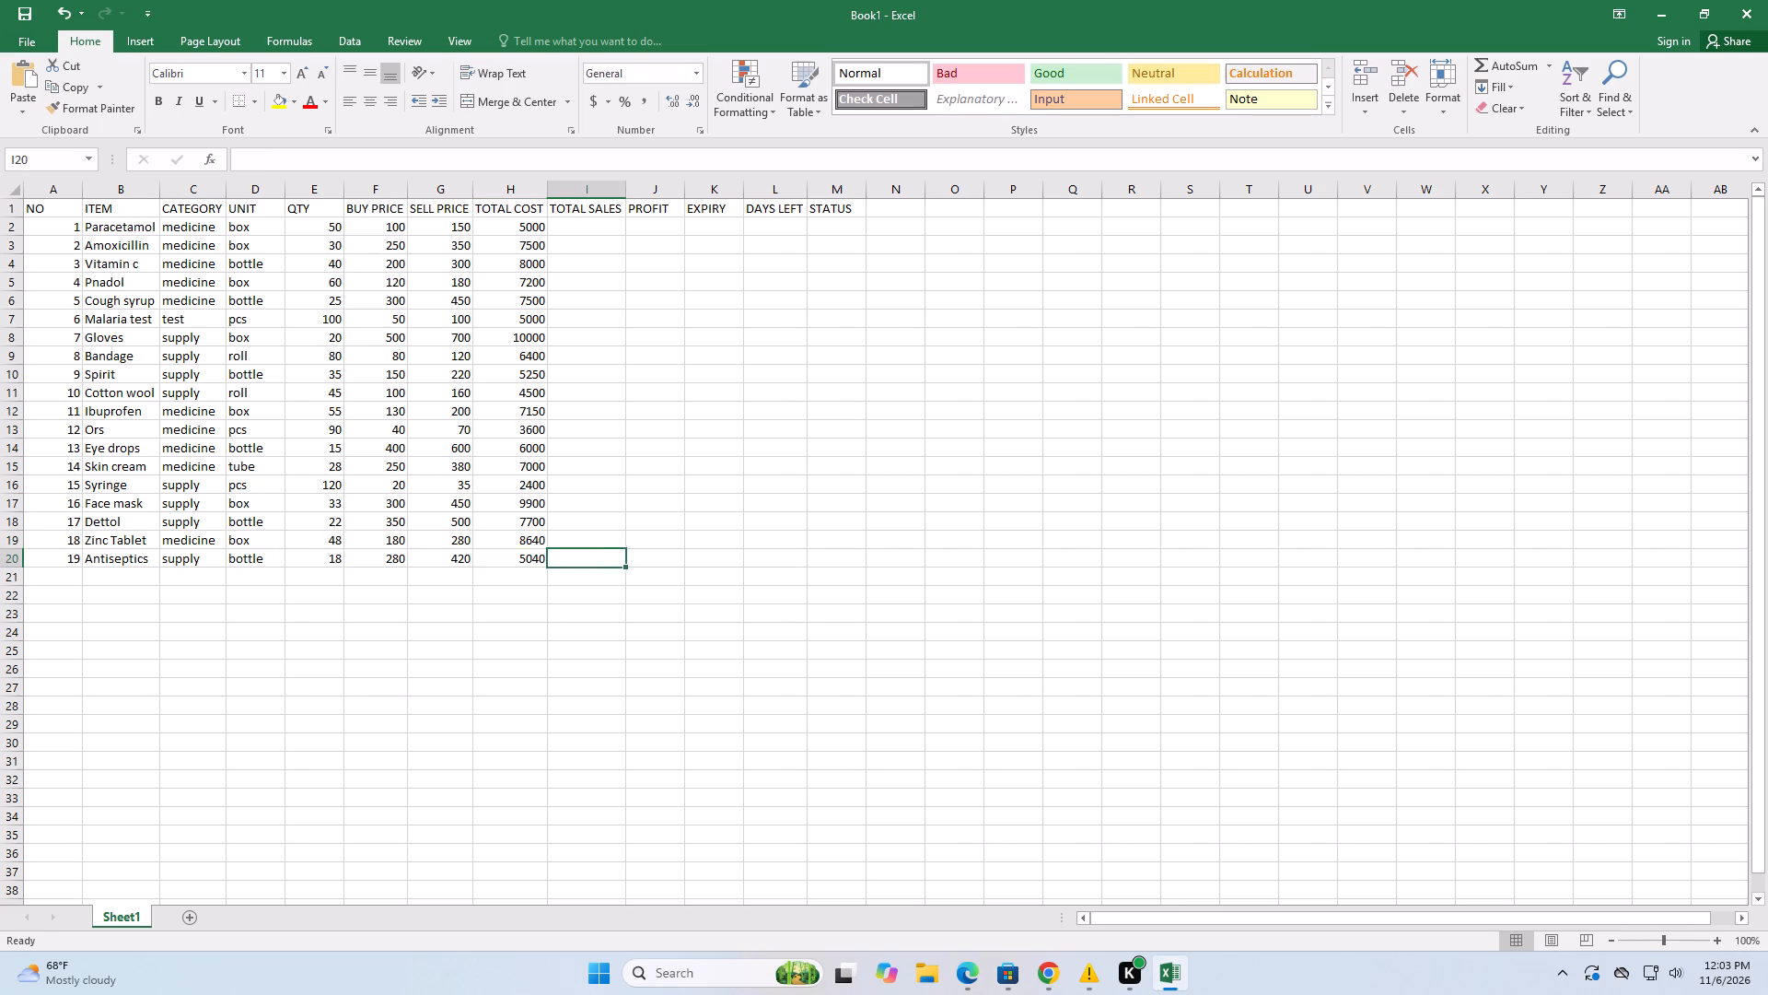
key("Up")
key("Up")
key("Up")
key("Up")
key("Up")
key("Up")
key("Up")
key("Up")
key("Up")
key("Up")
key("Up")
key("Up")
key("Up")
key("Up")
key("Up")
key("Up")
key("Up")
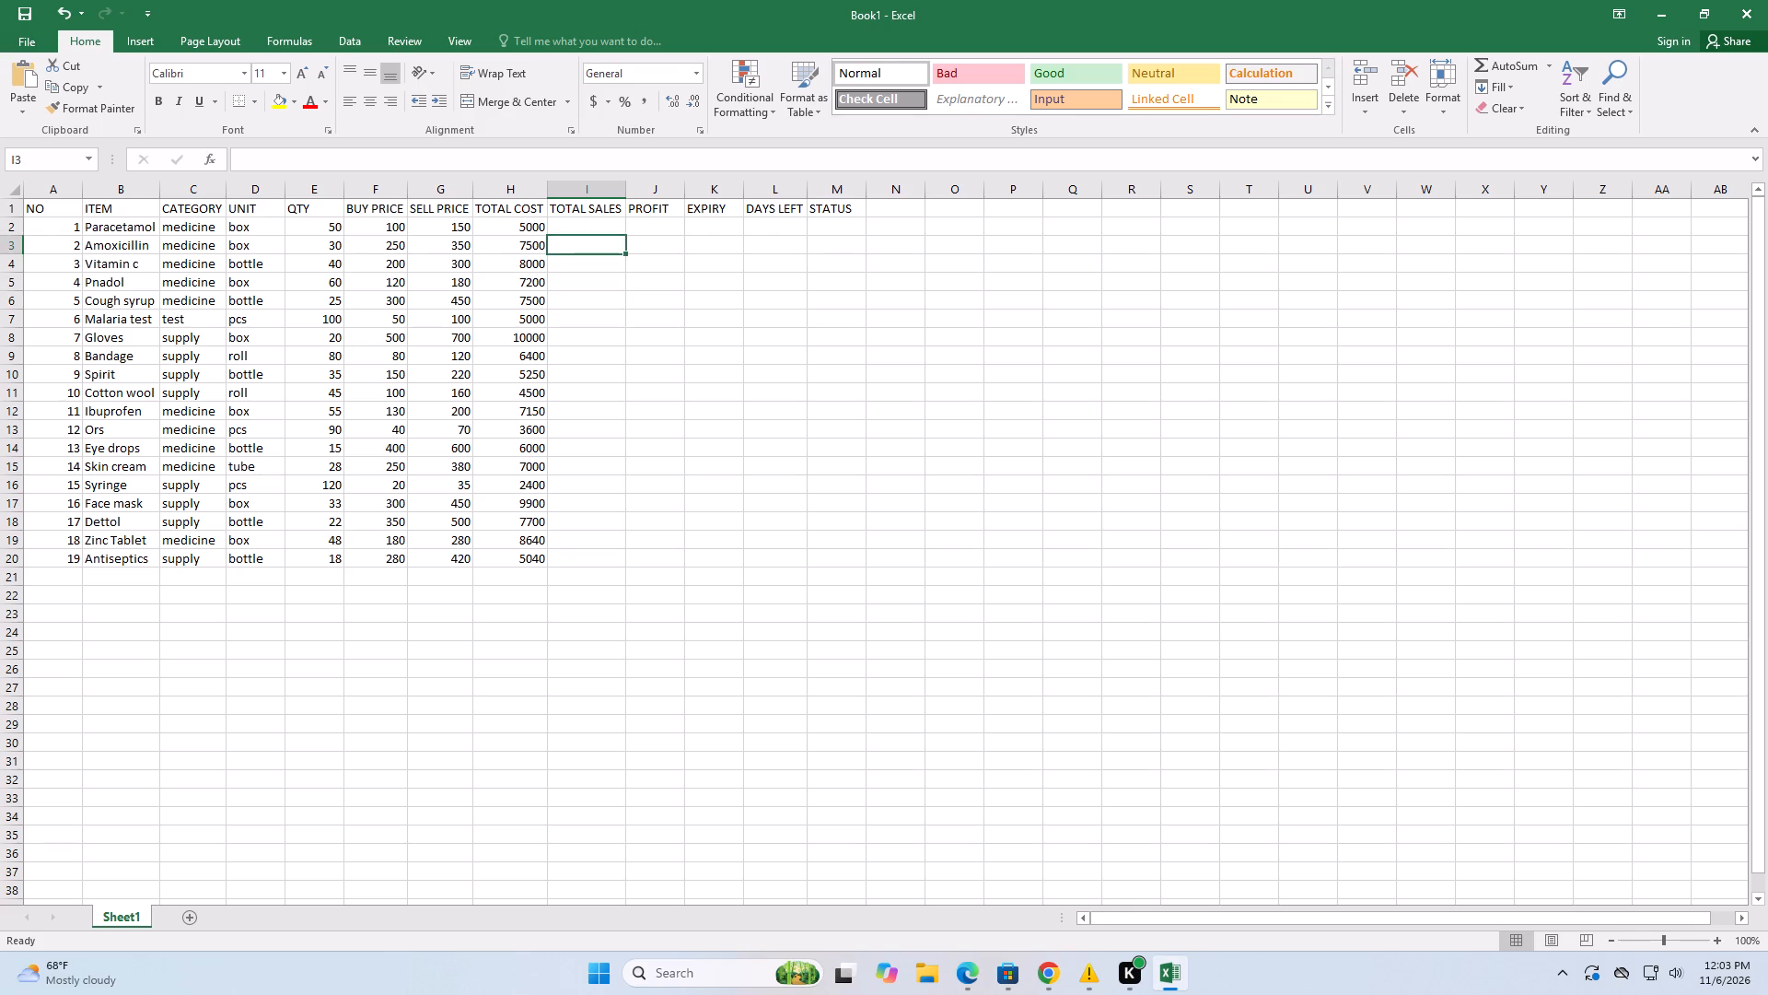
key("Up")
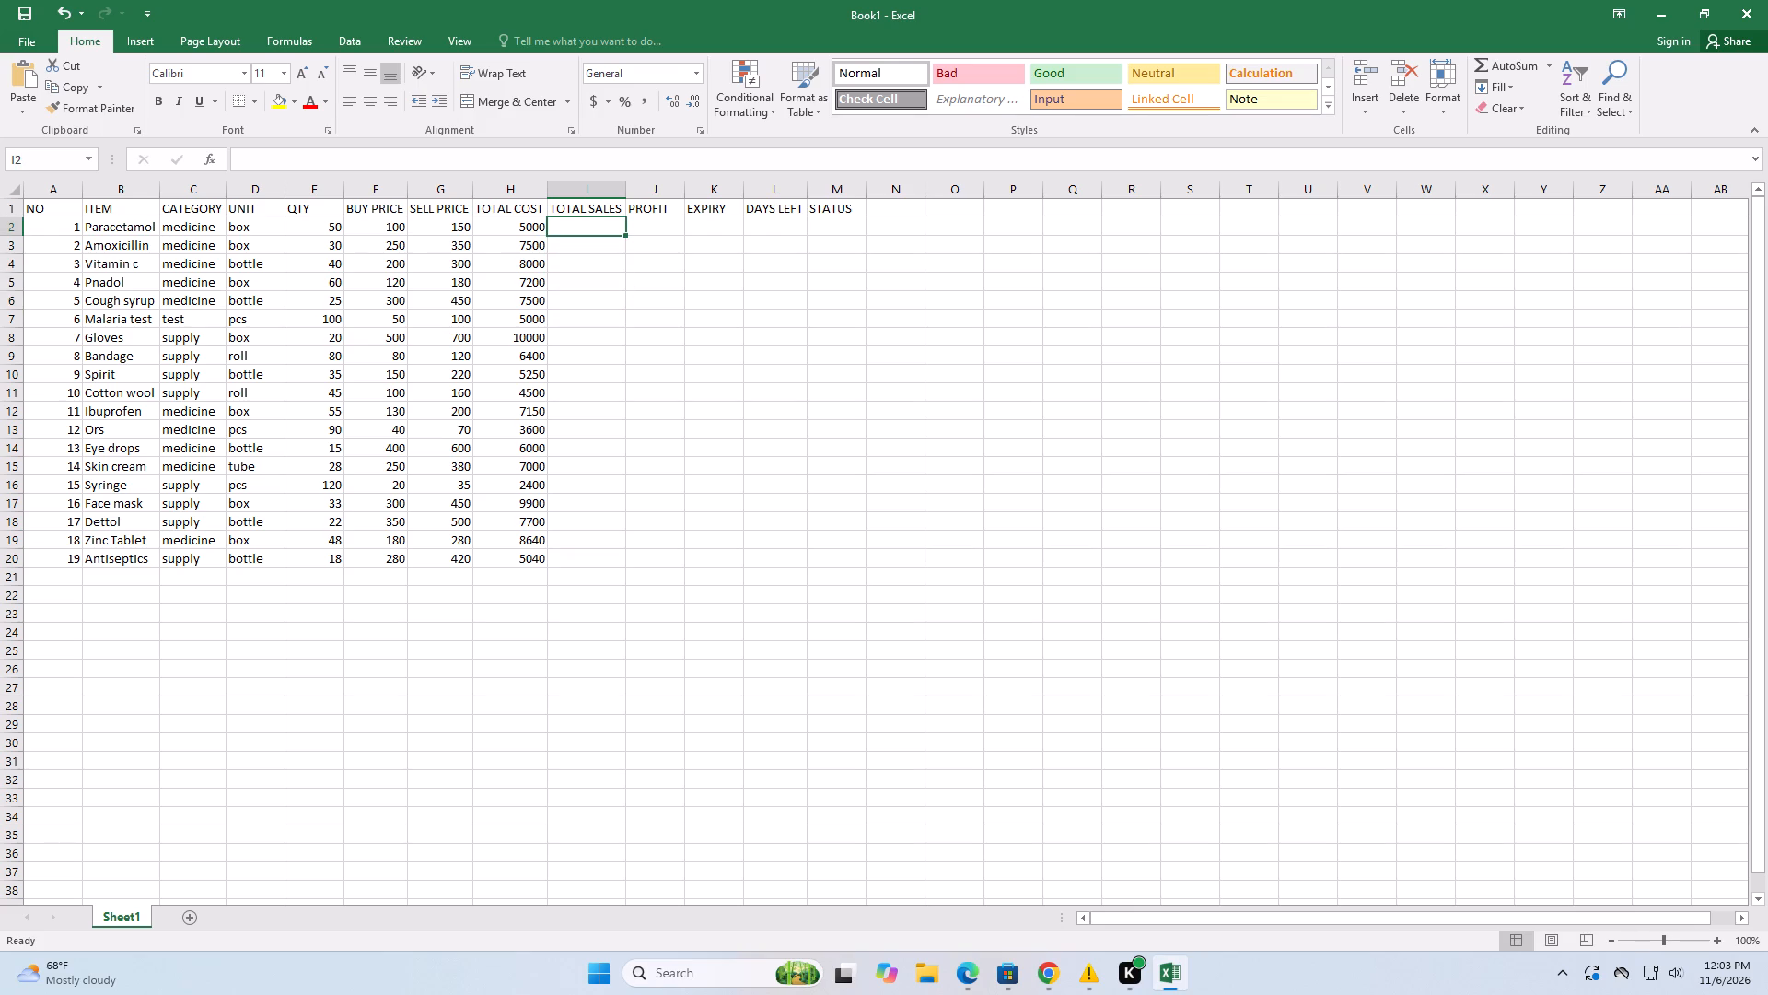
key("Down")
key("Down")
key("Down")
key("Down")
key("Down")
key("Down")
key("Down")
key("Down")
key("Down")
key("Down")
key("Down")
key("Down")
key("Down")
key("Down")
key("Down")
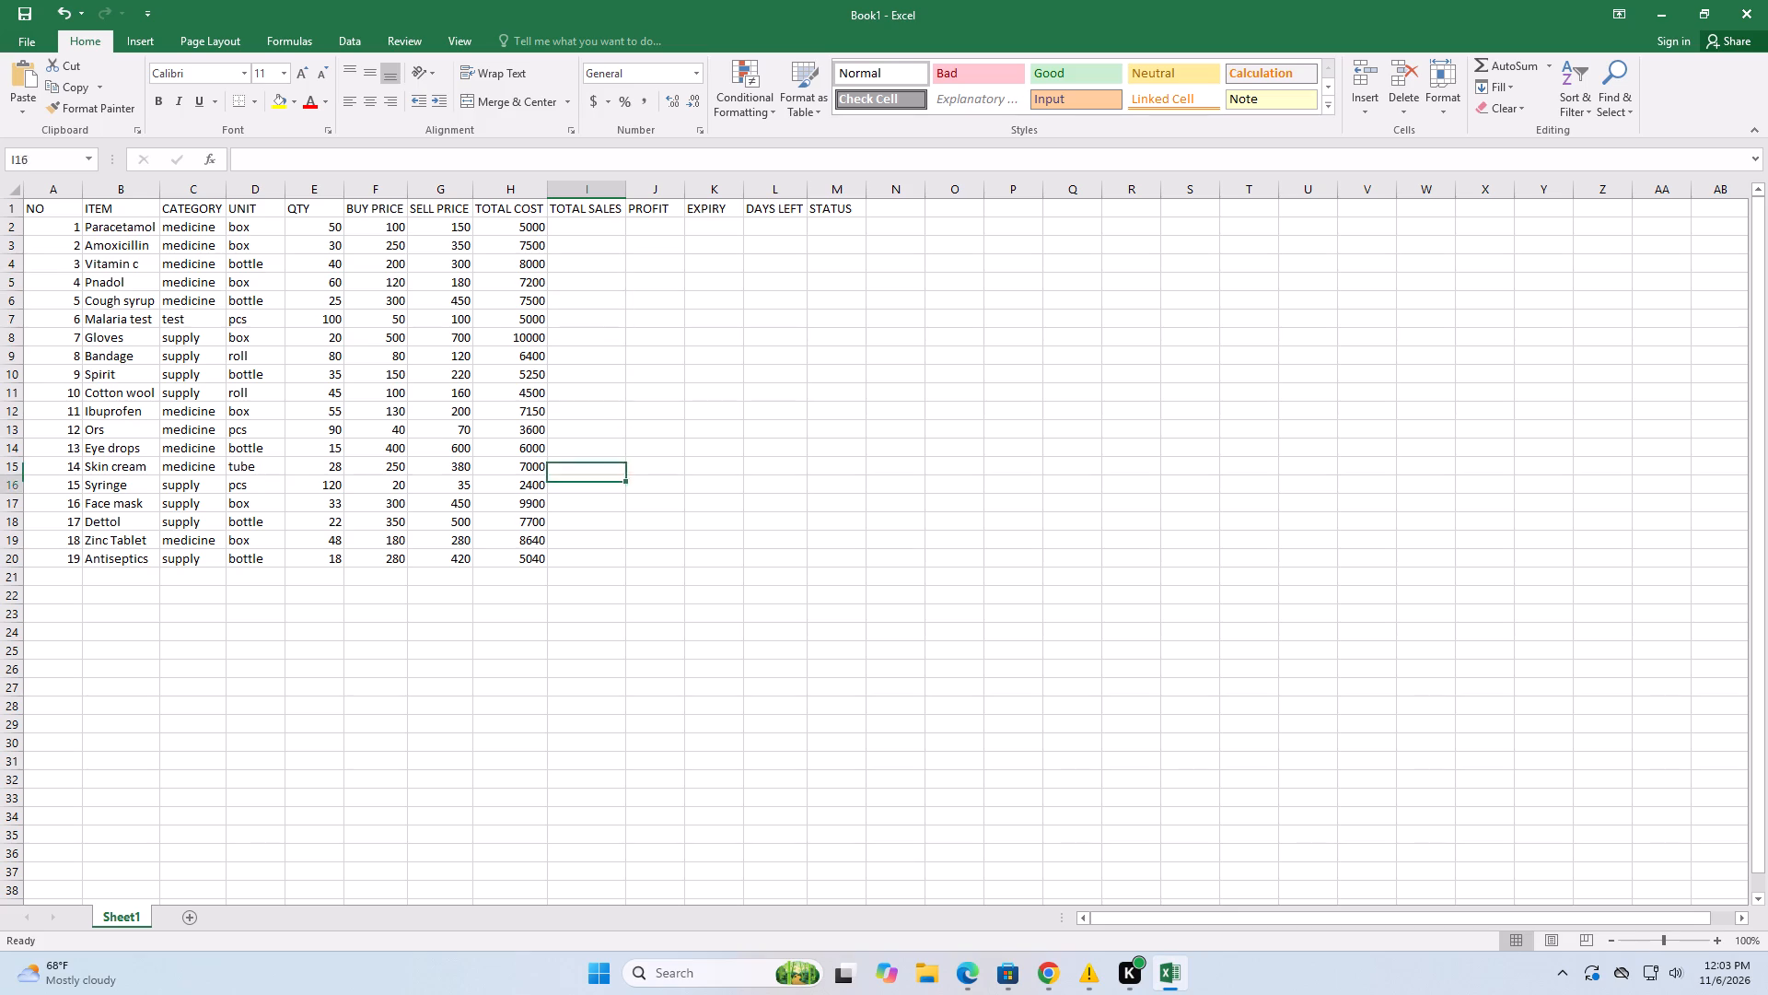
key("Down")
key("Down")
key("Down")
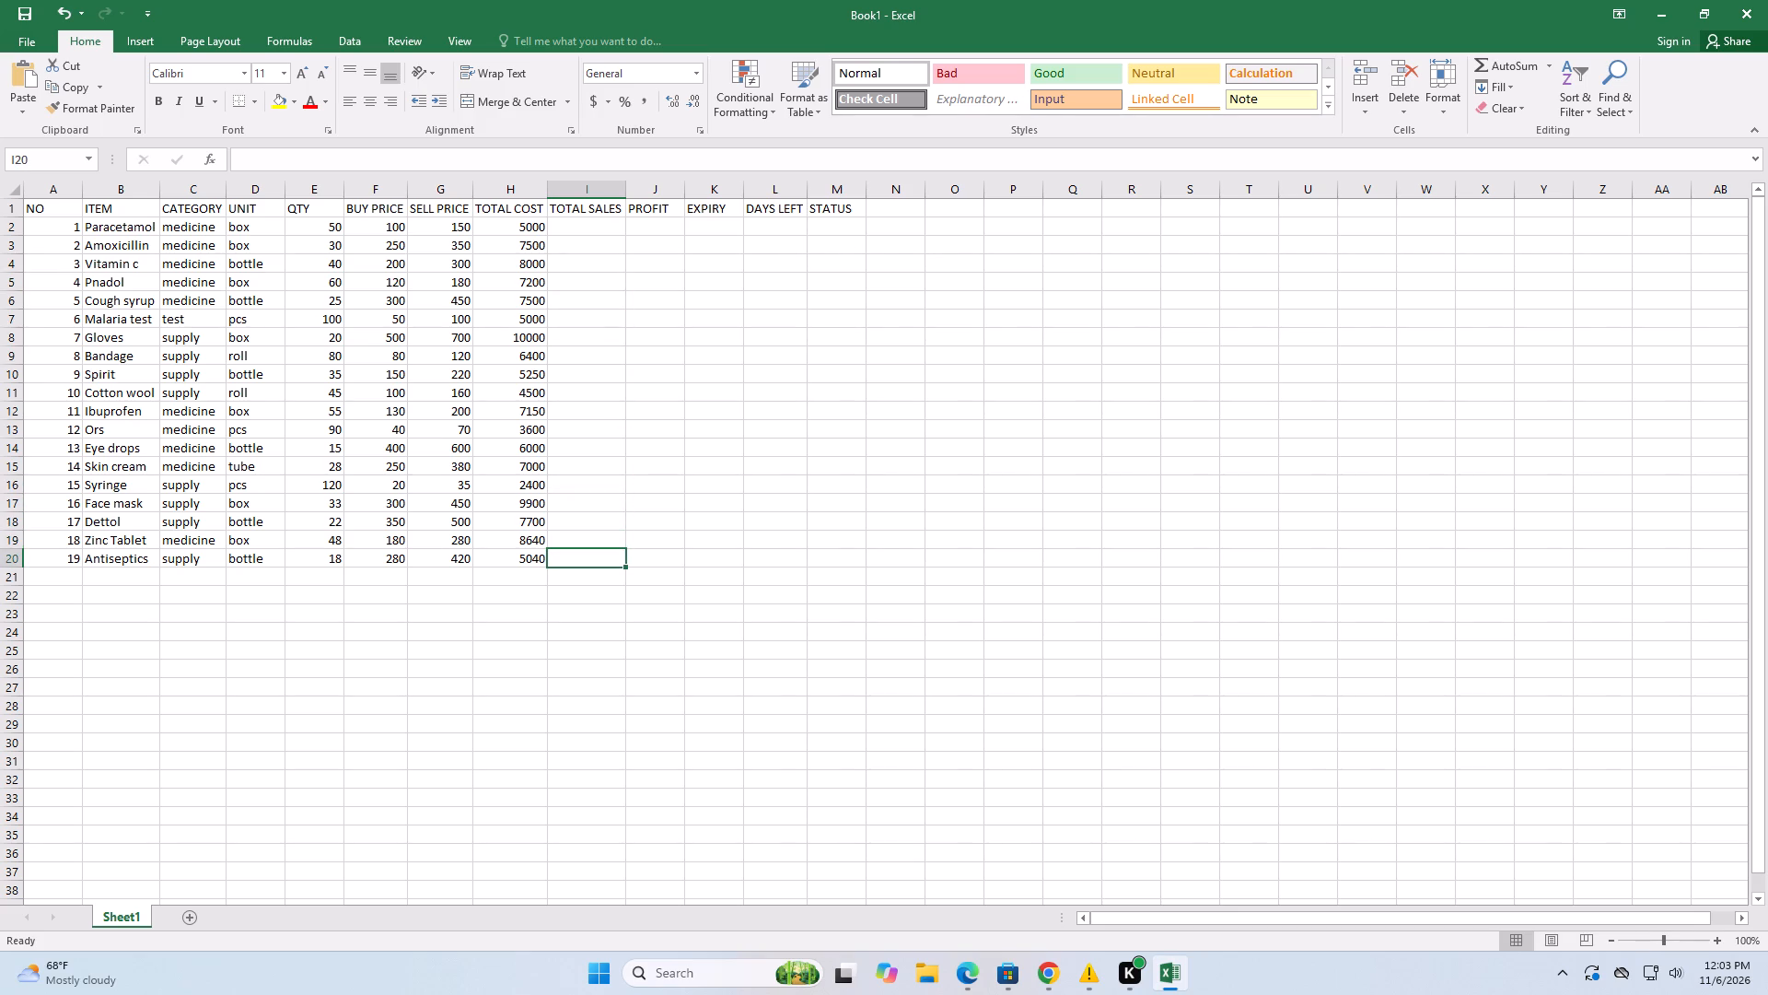
Fill the TOTAL SALES column upward from I20 to I18 with 7560 for Antiseptics, 13440 for Zinc Tablet and 11000 for Dettol.
type("7560")
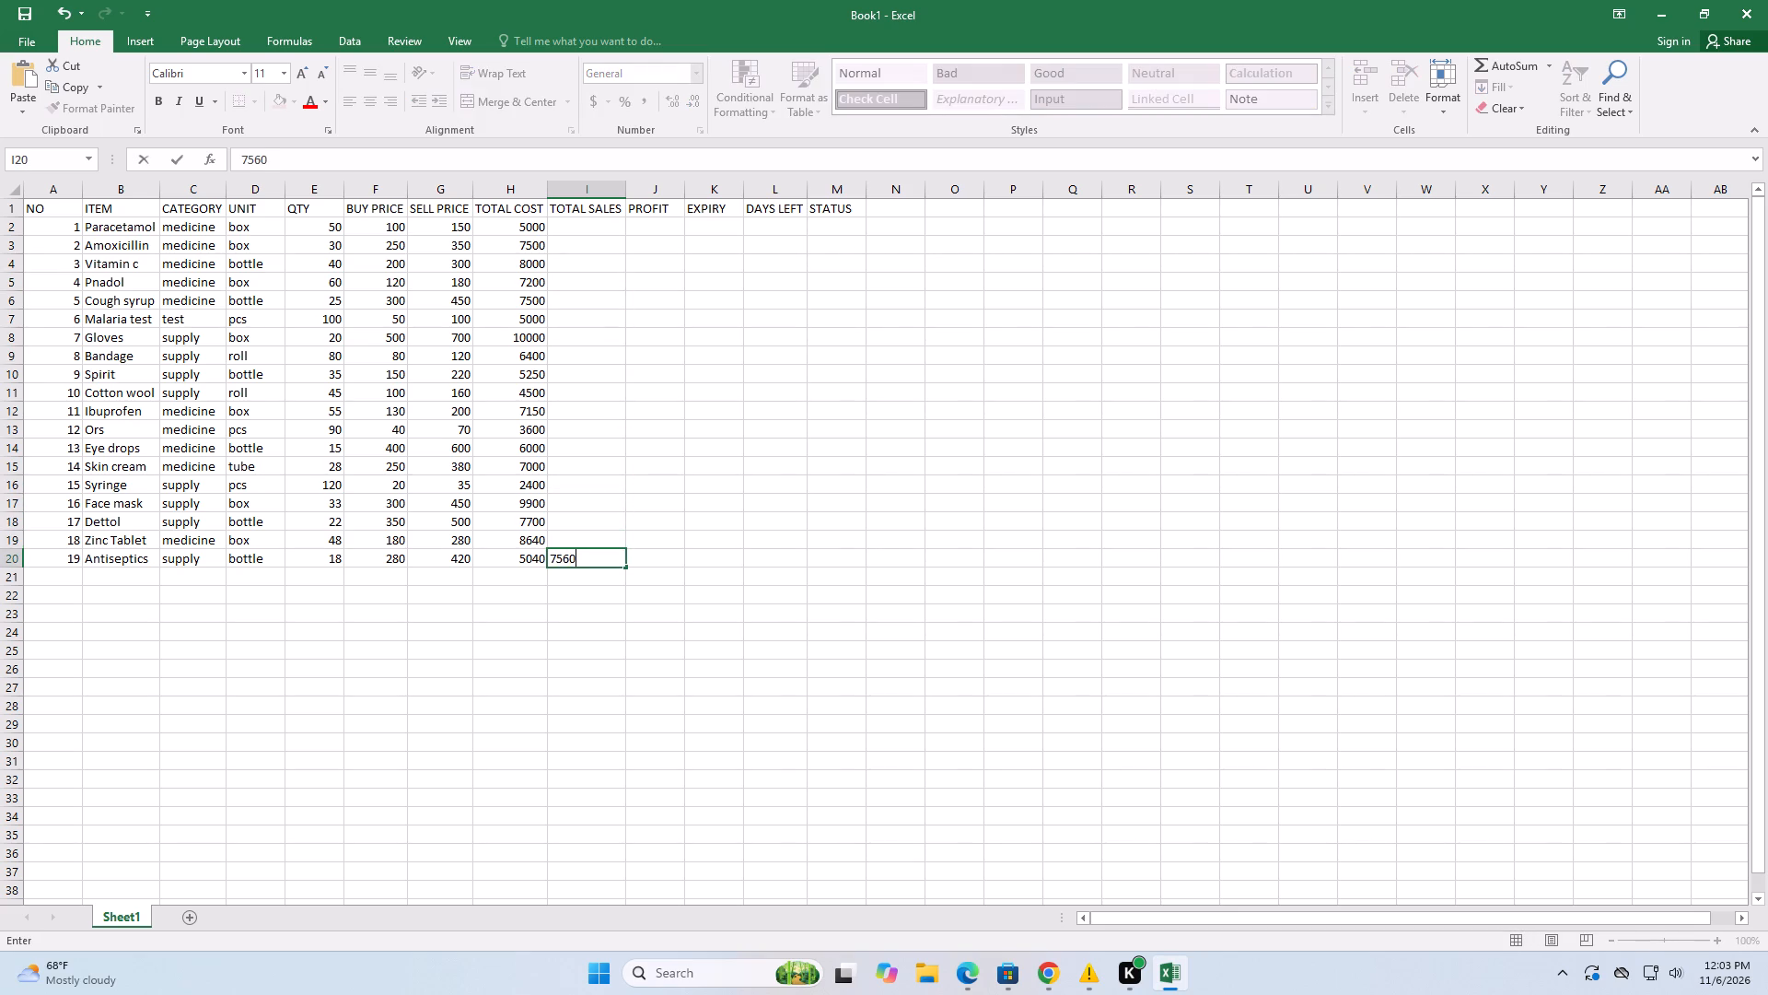
key("Up")
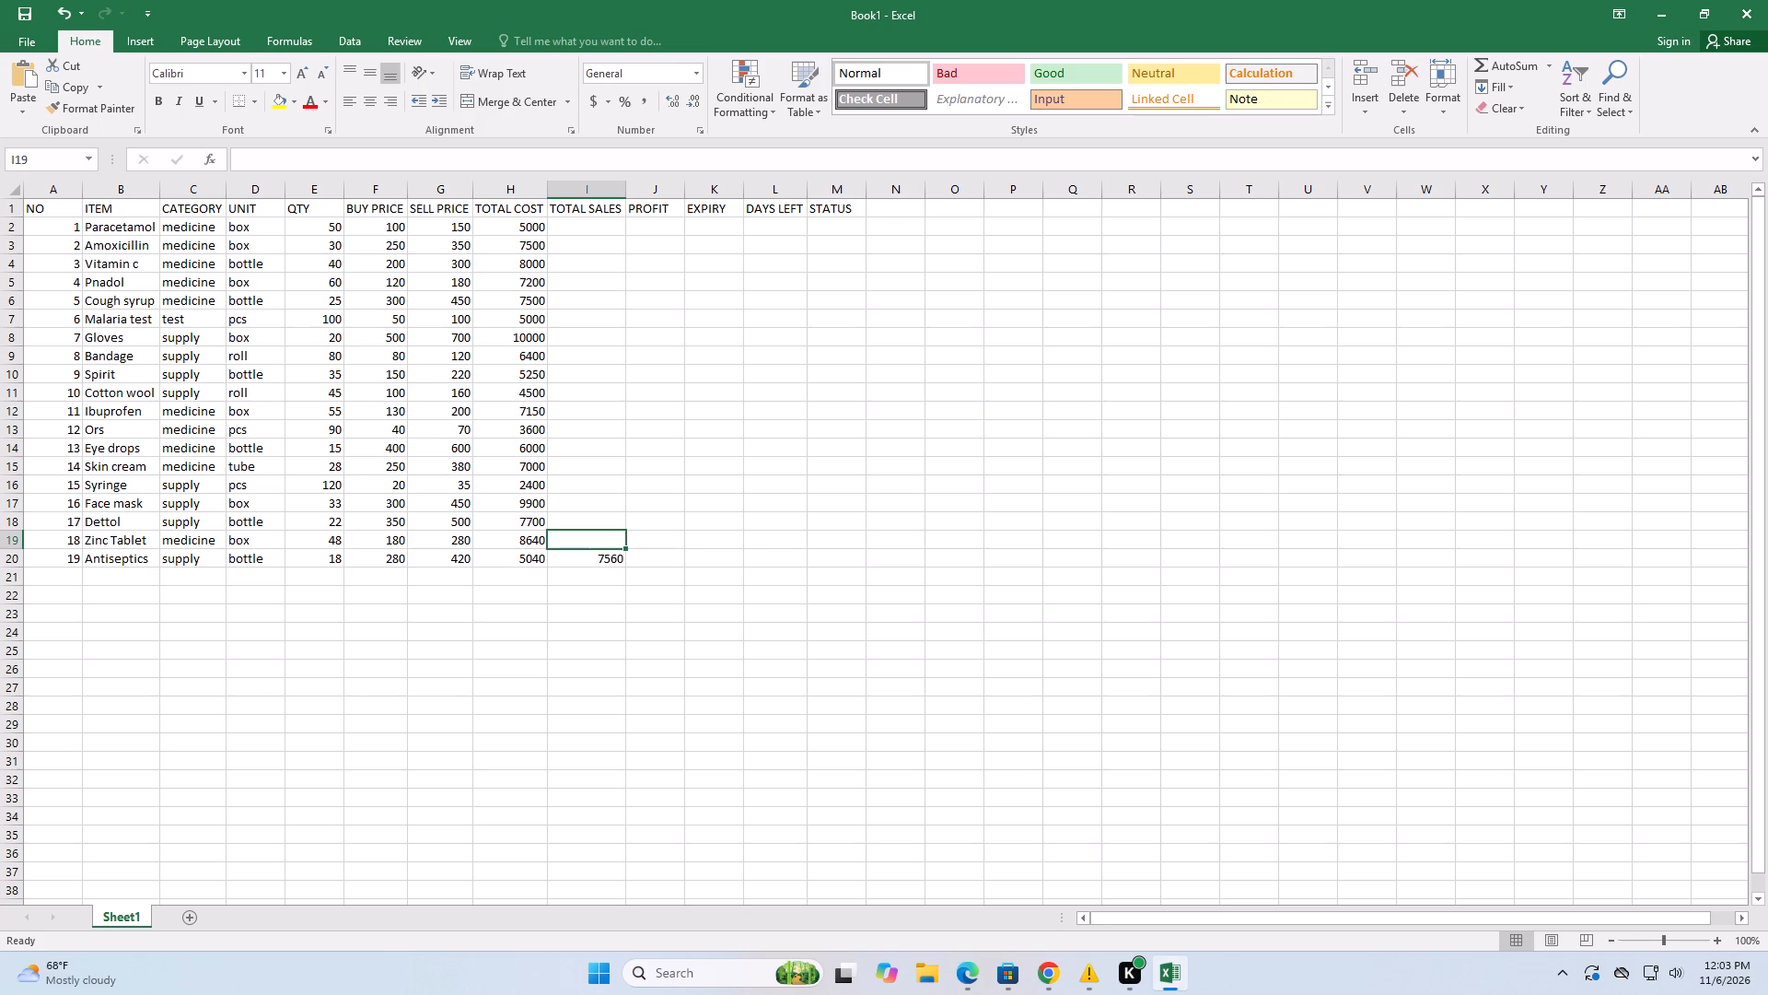
type("1344")
key("0")
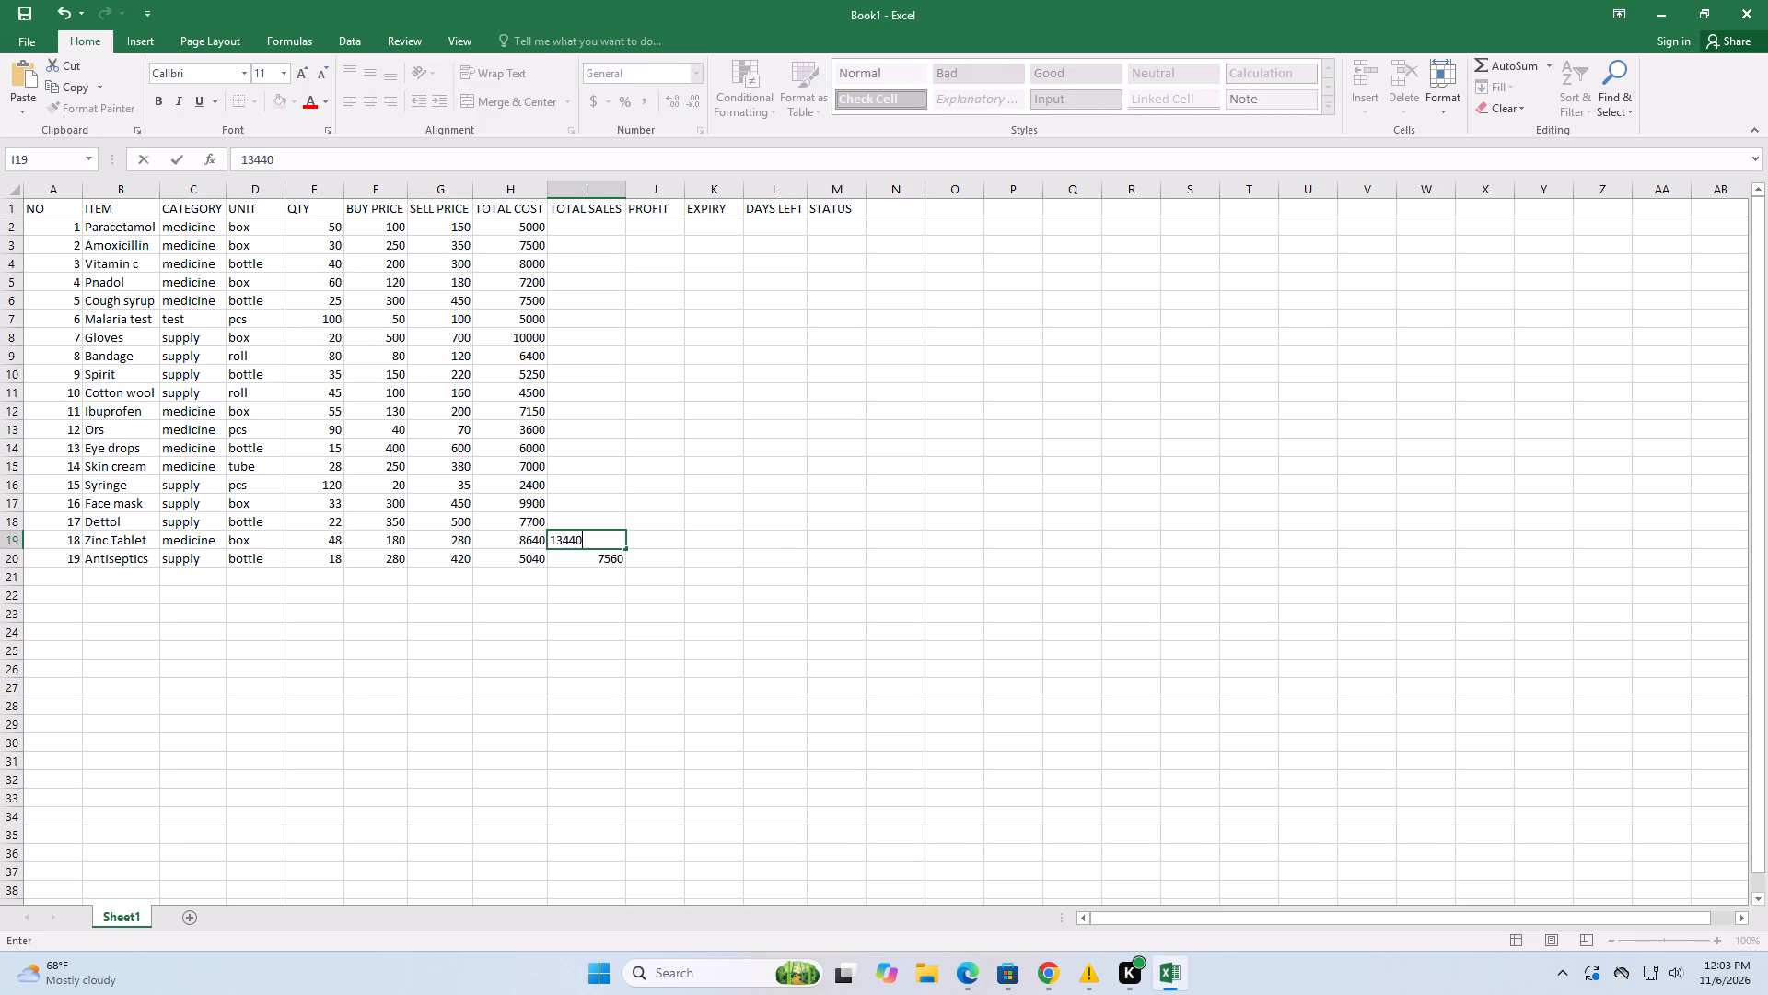
key("Up")
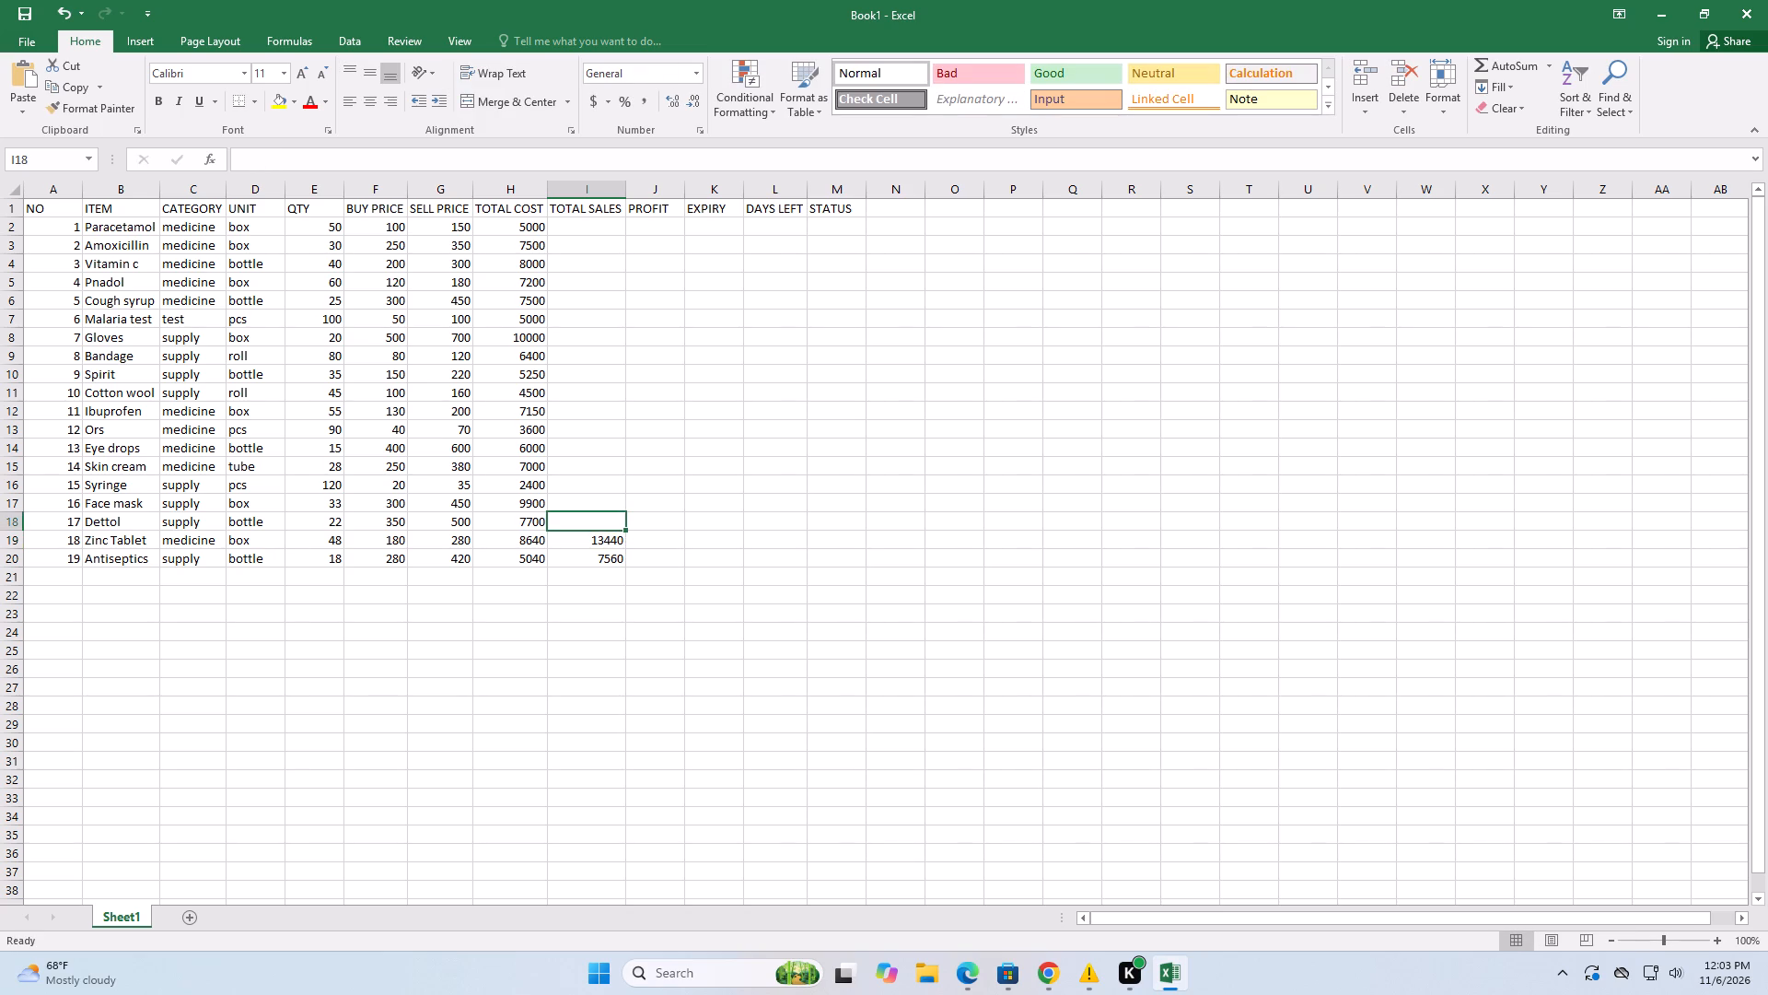
type("11")
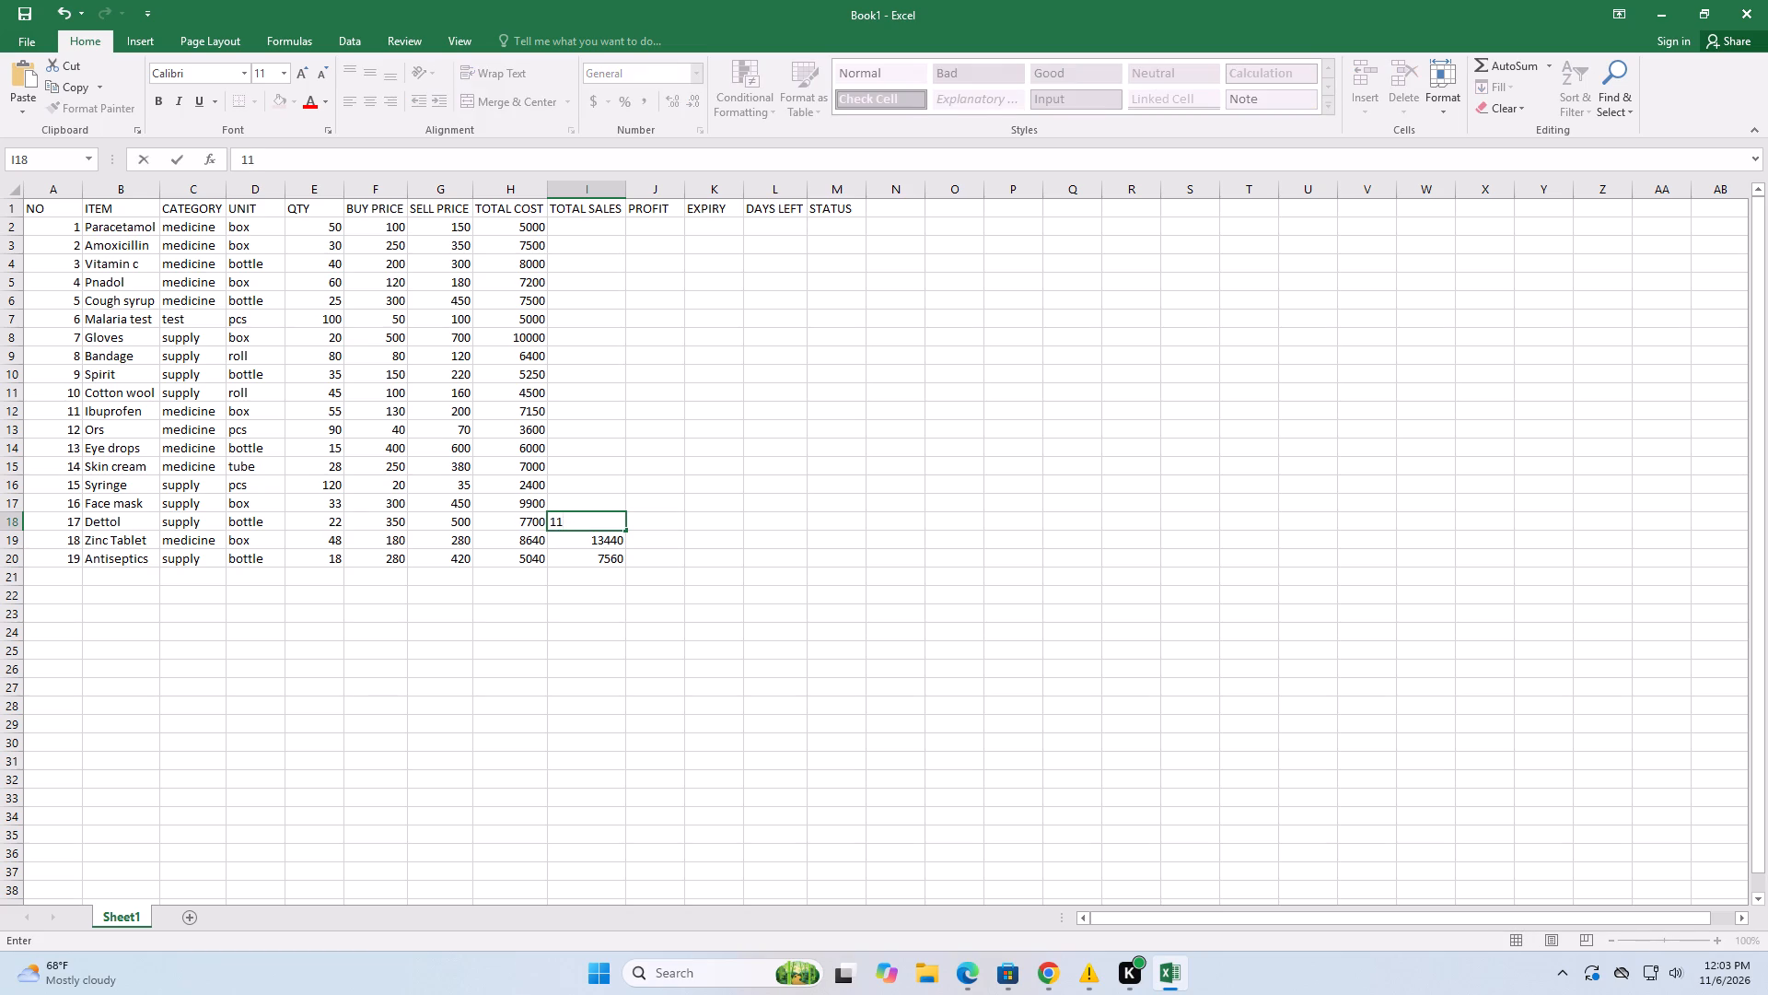
type("000")
key("Up")
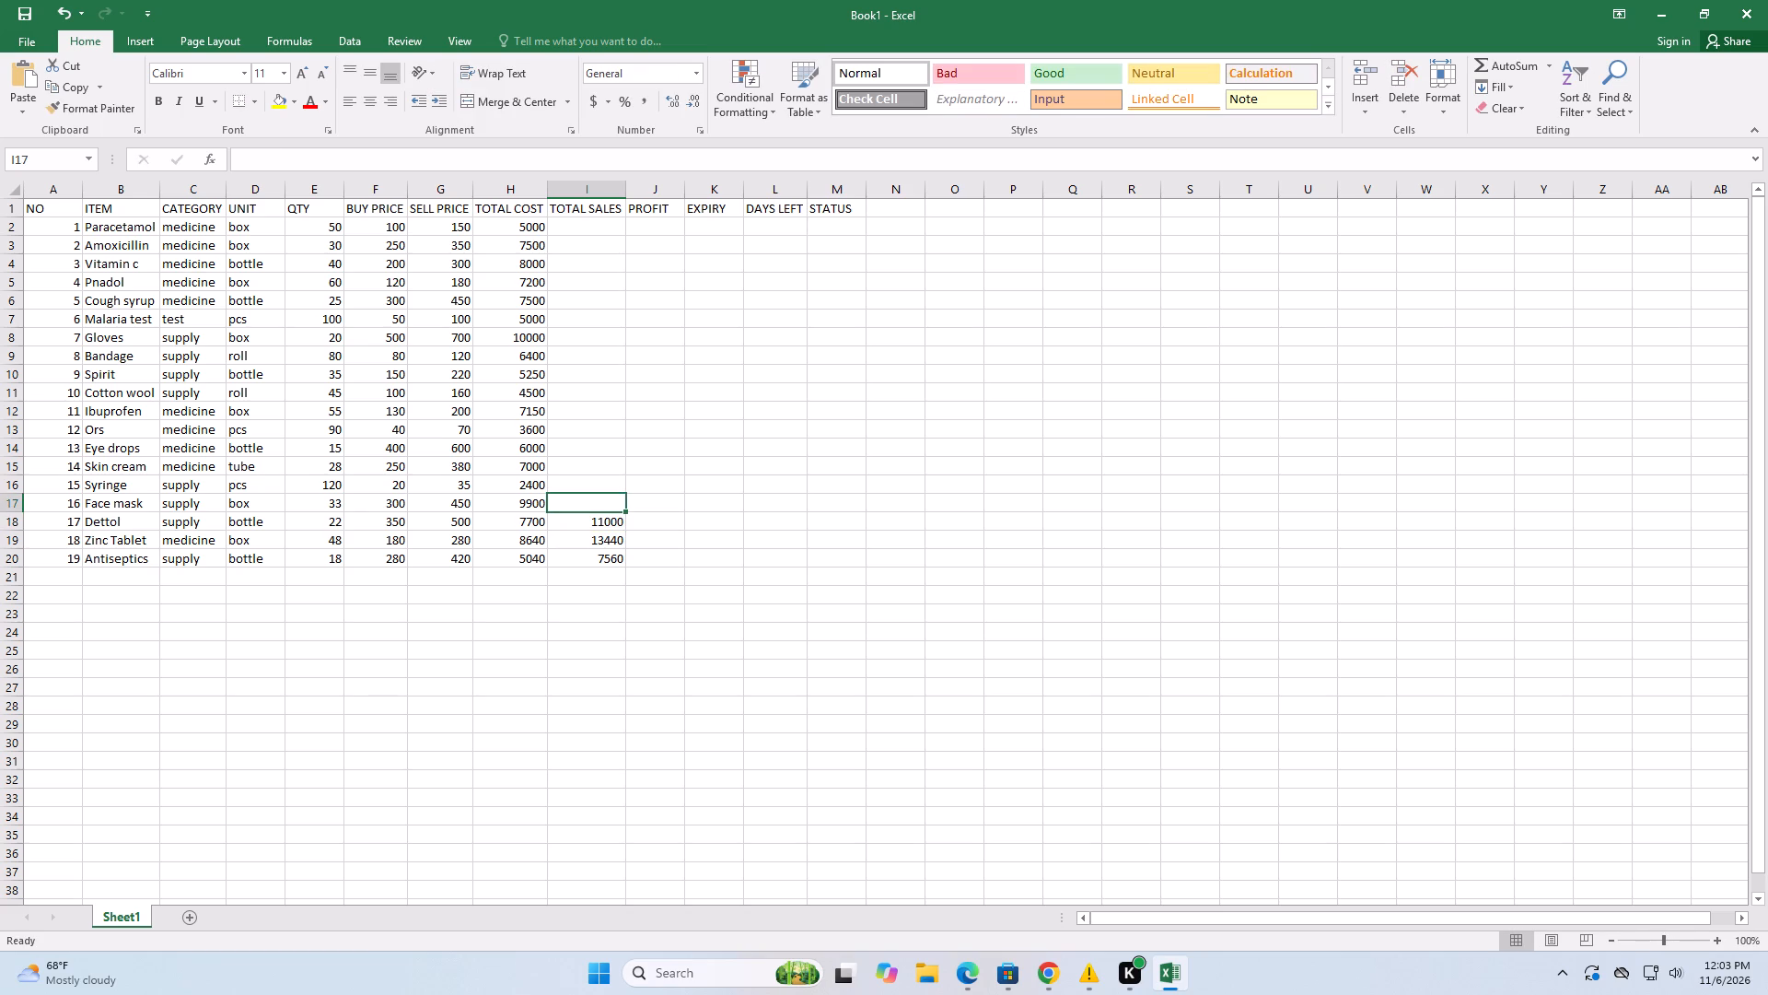
Enter the total sales 14850 for Face mask, 4200 for Syringe and 10640 for Skin cream, upward from I17 to I15.
key("1")
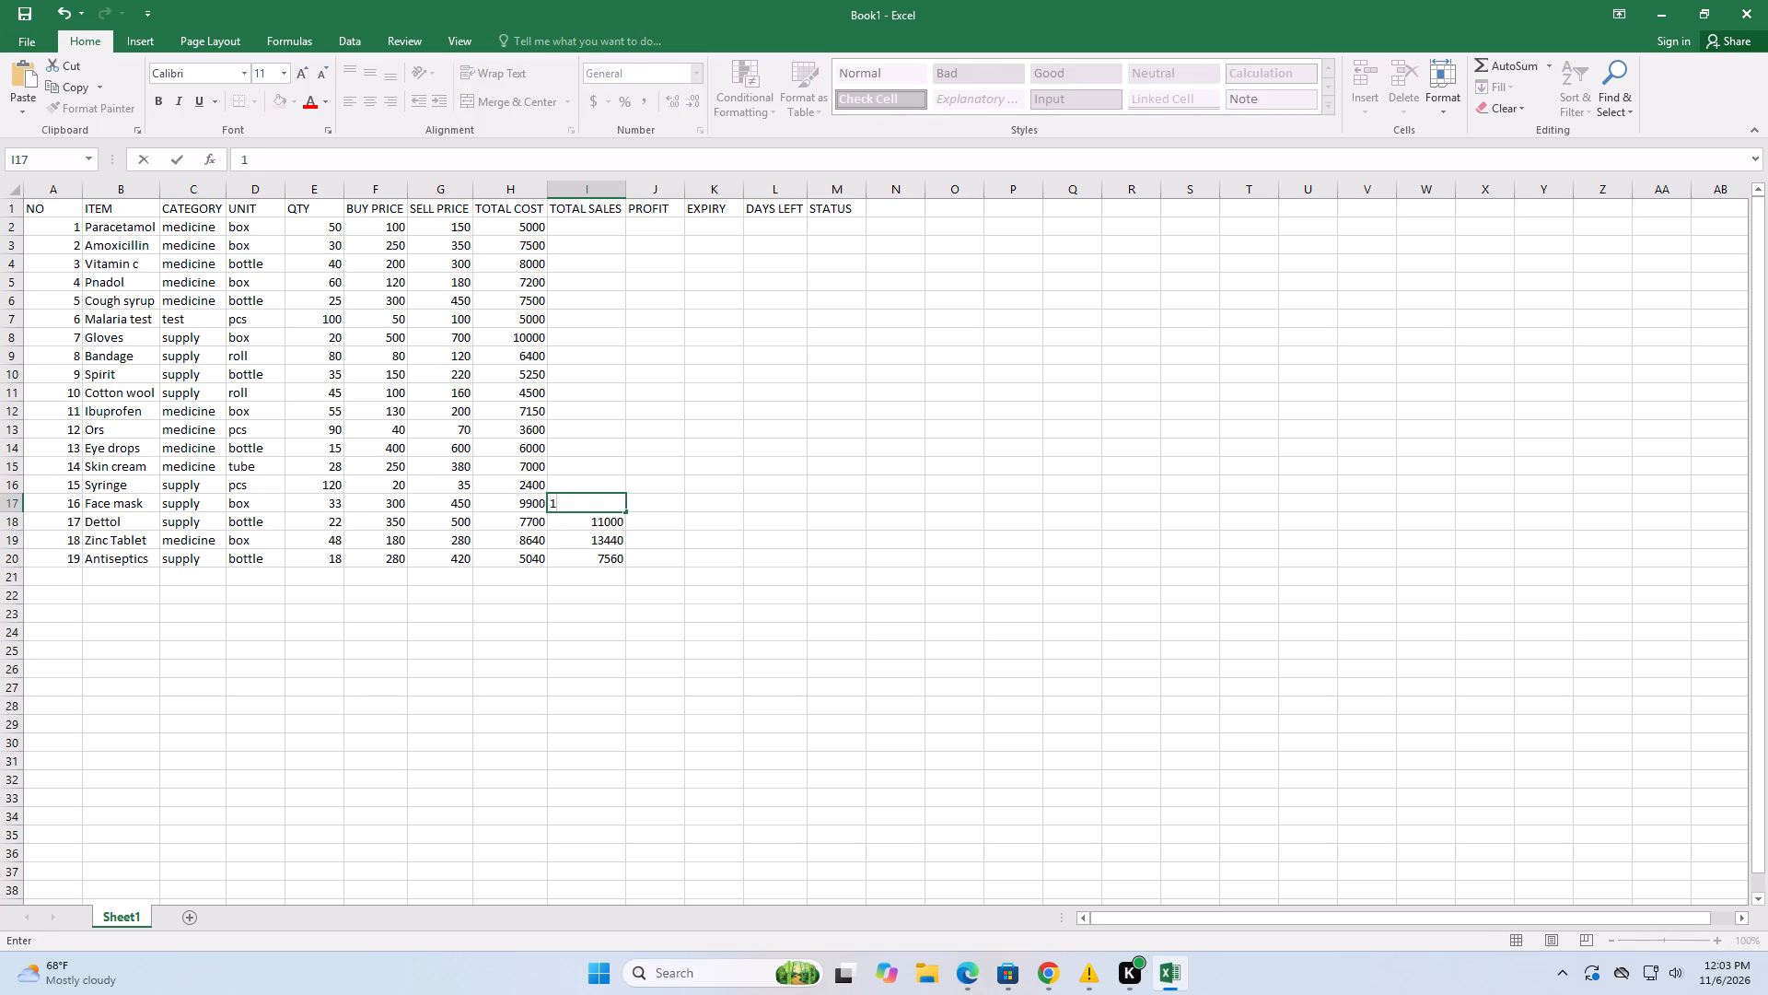
key("4")
type("850")
key("Up")
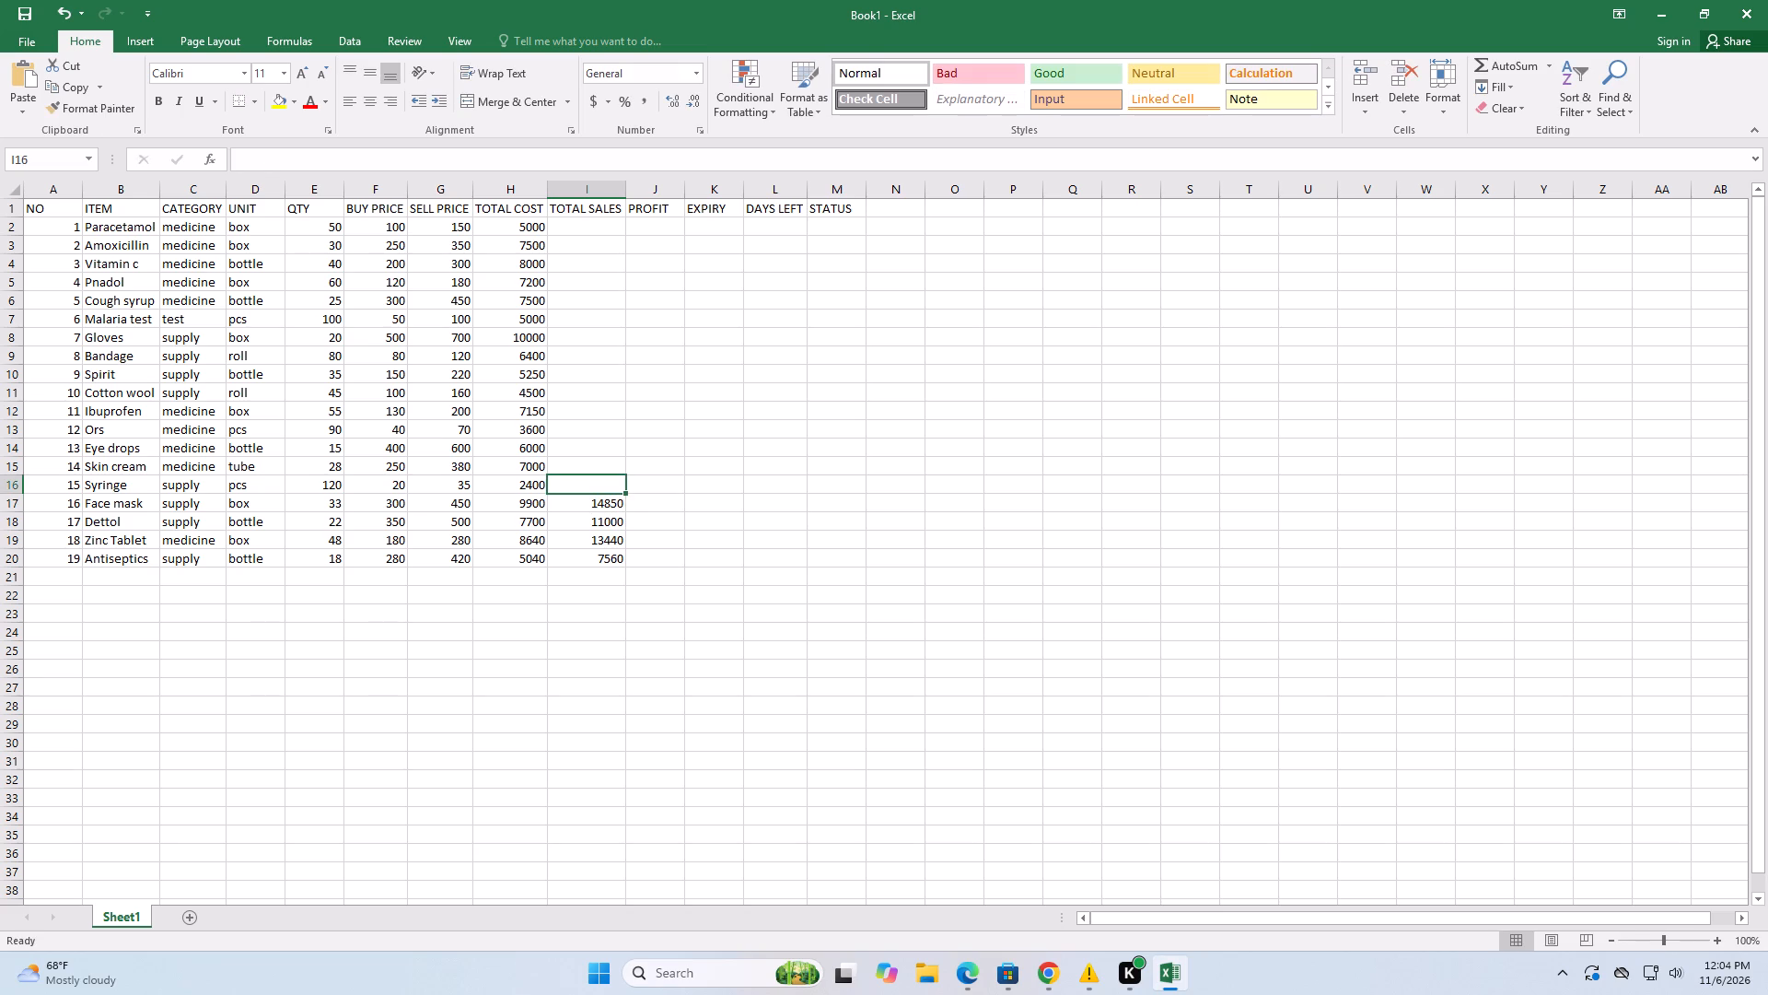
type("42000")
key("BackSpace")
key("Up")
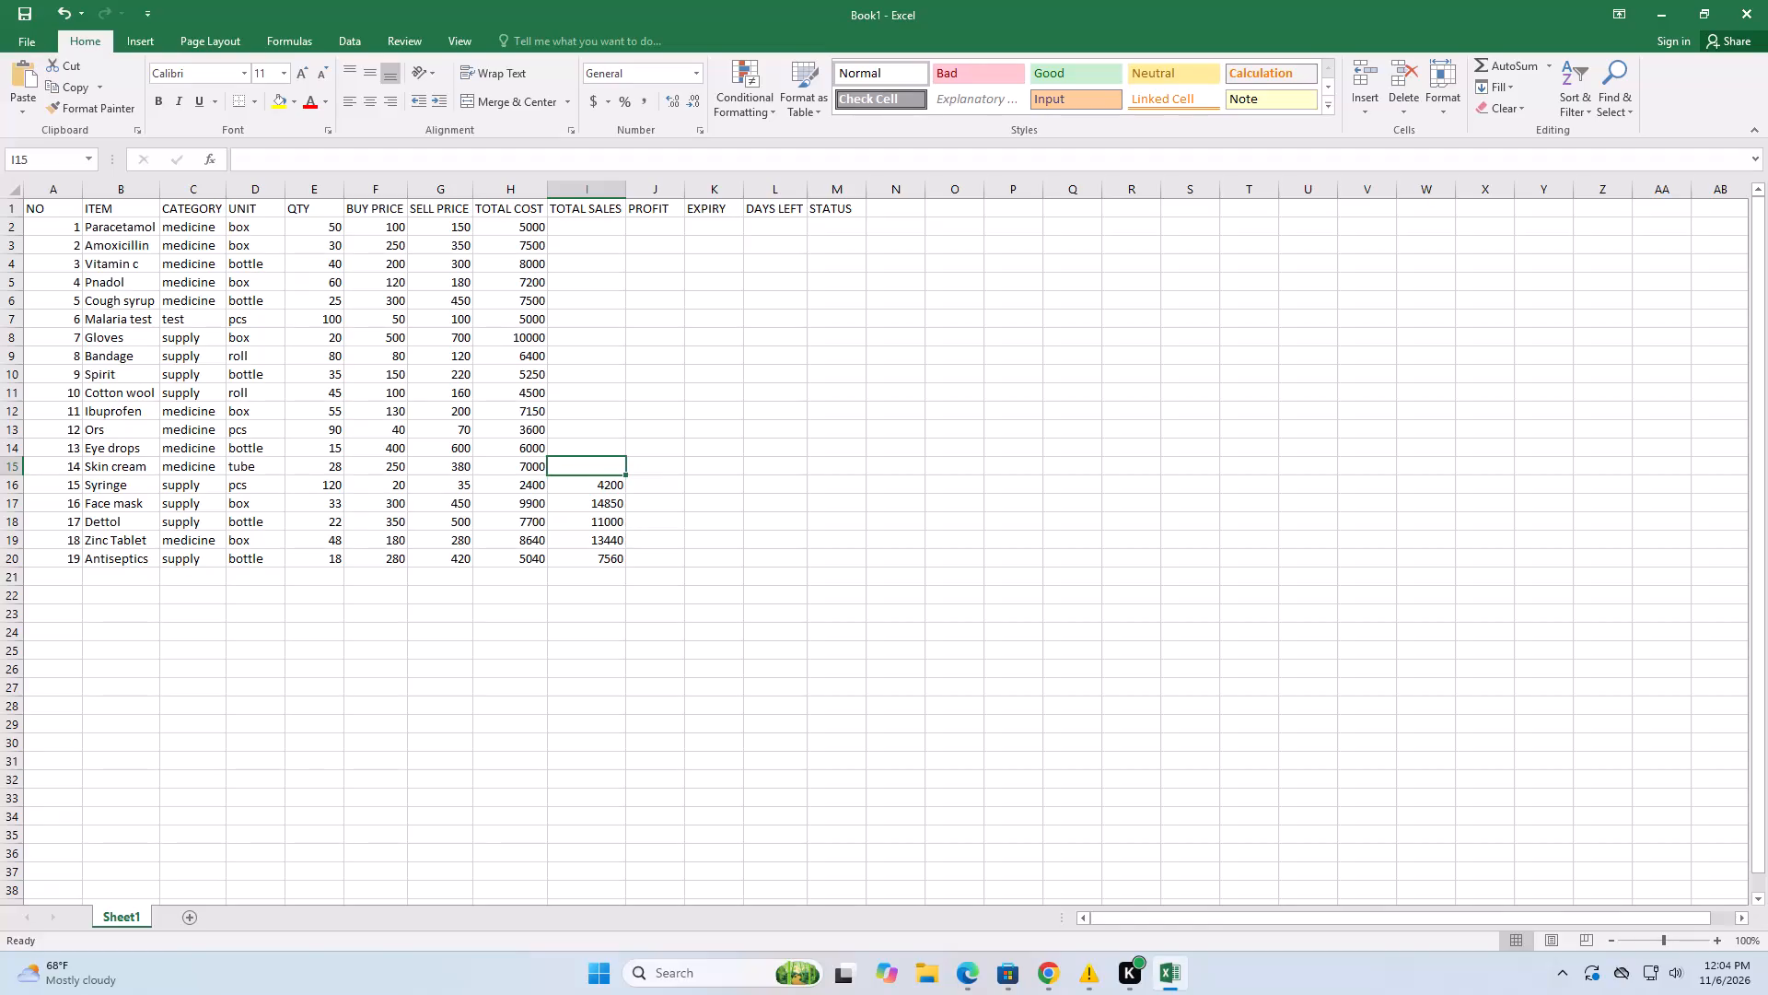
type("10640")
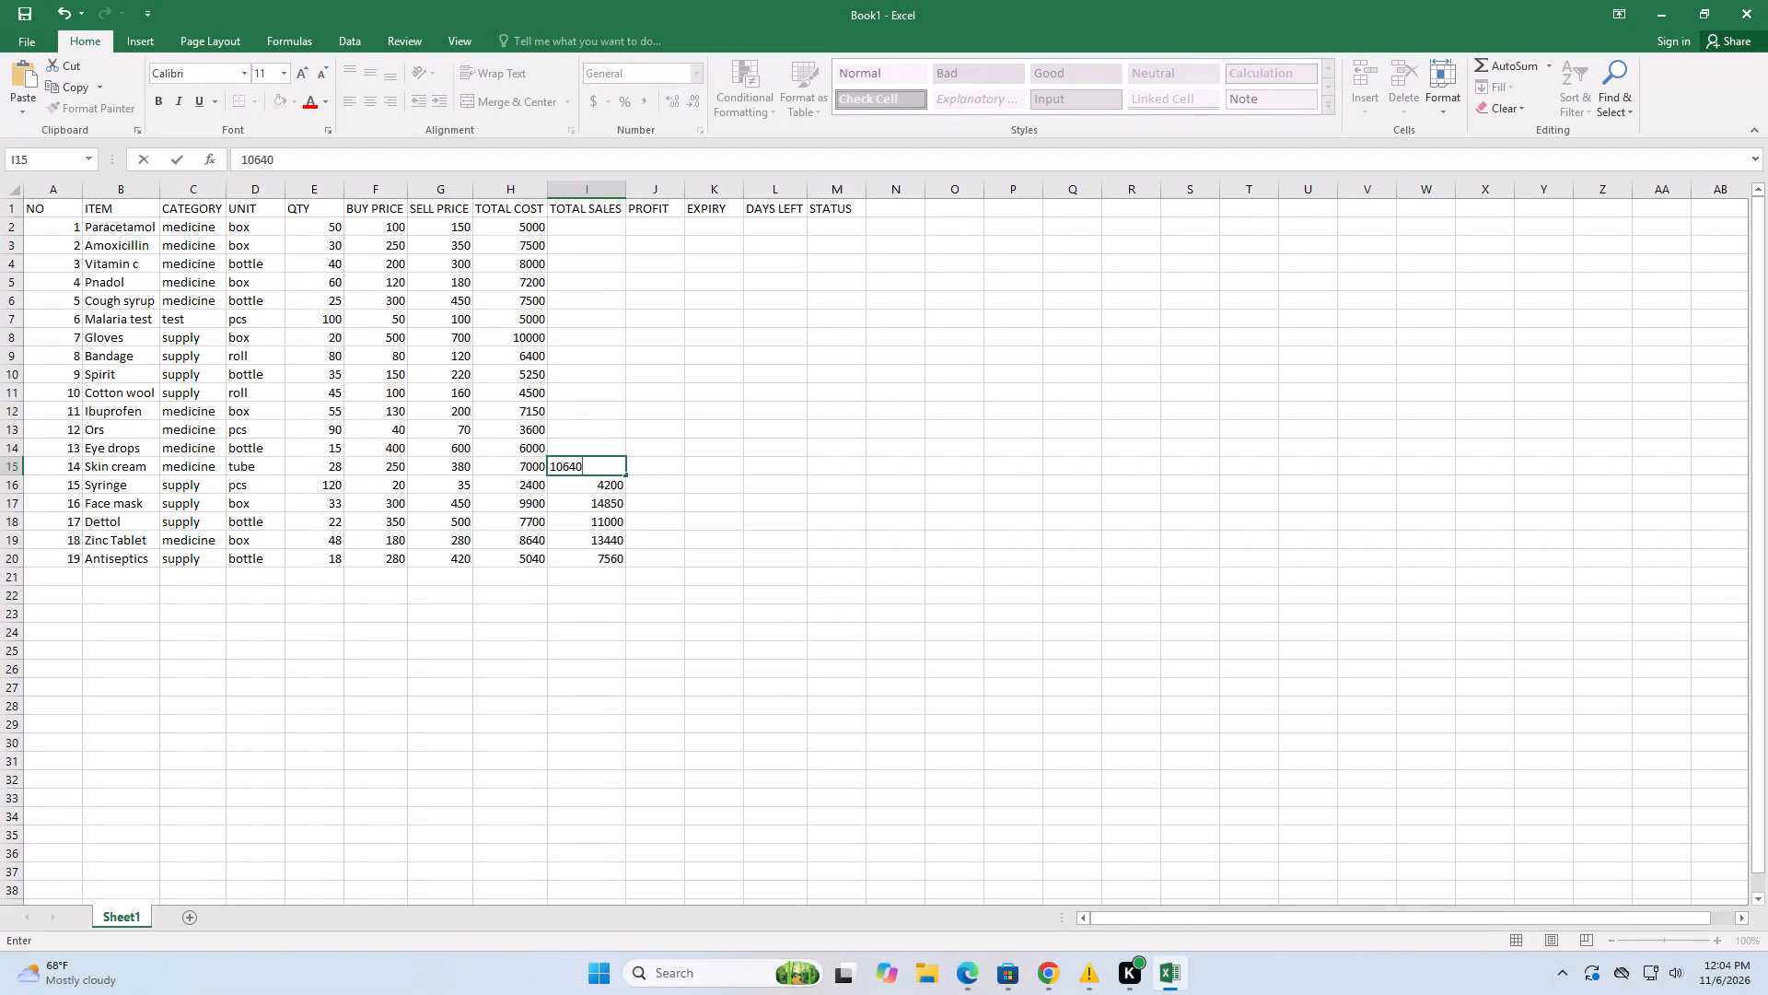
key("Up")
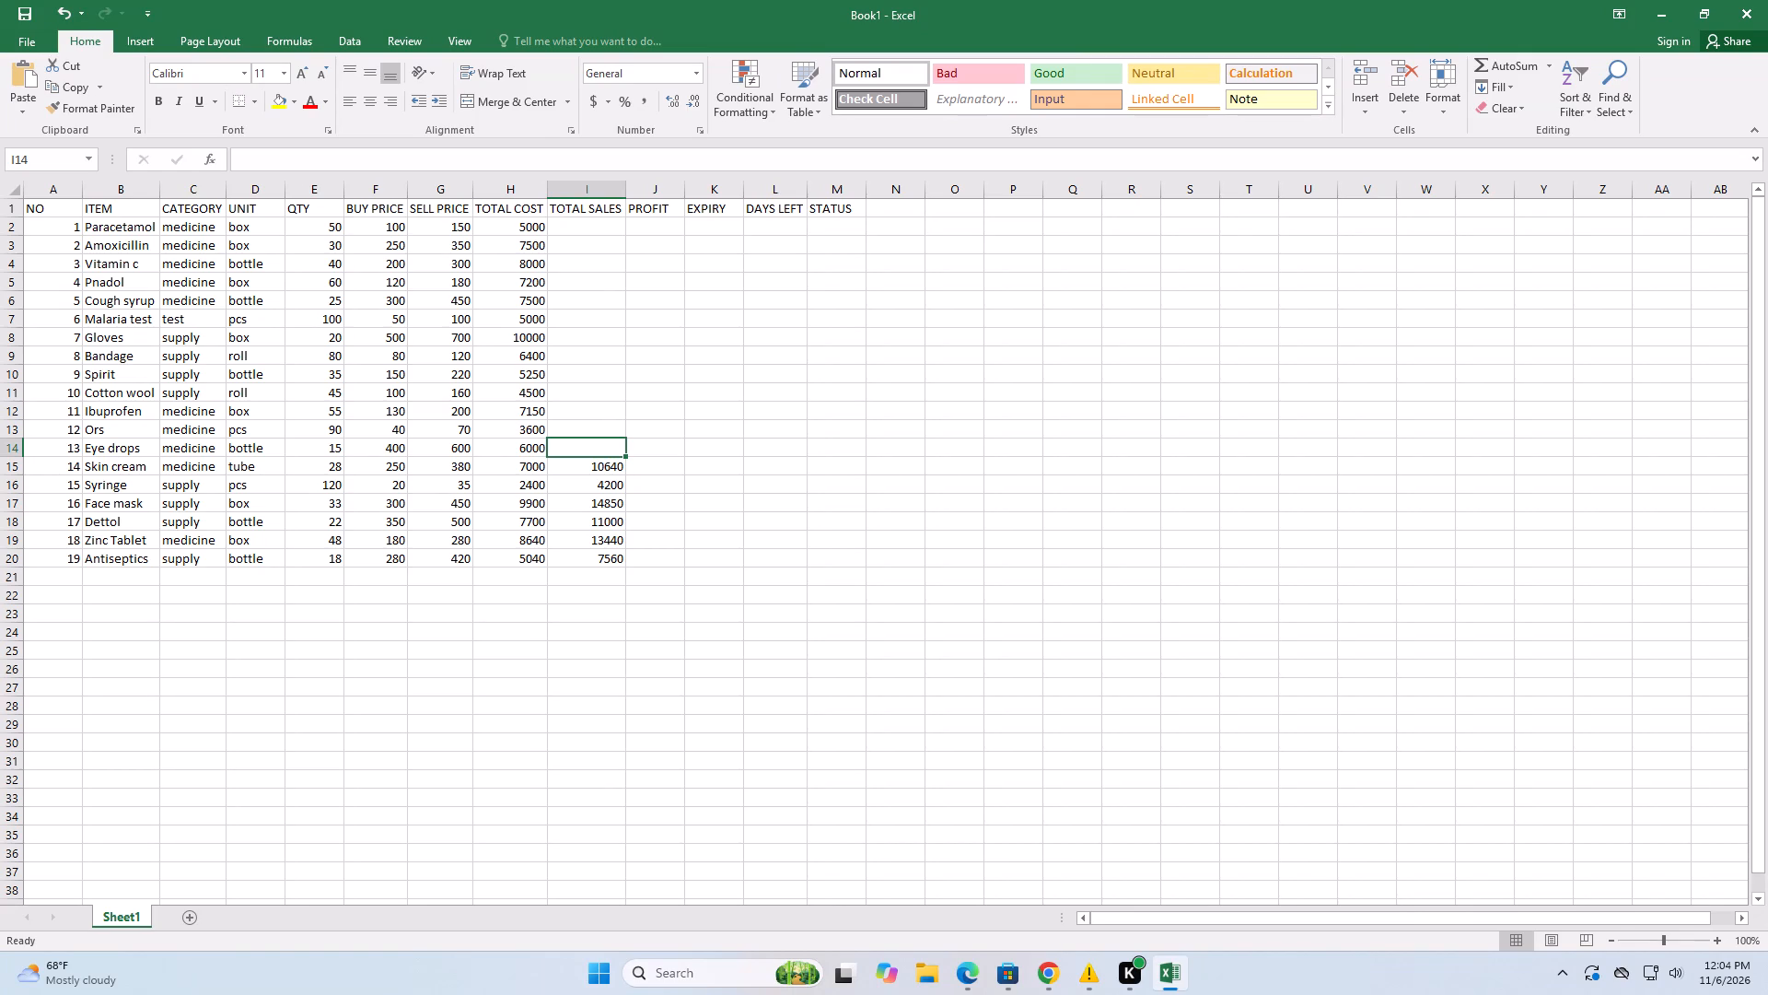
Enter the total sales 9000 for Eye drops, 6300 for Ors, 11000 for Ibuprofen and 7200 for Cotton wool, upward from I14 to I11.
type("9000")
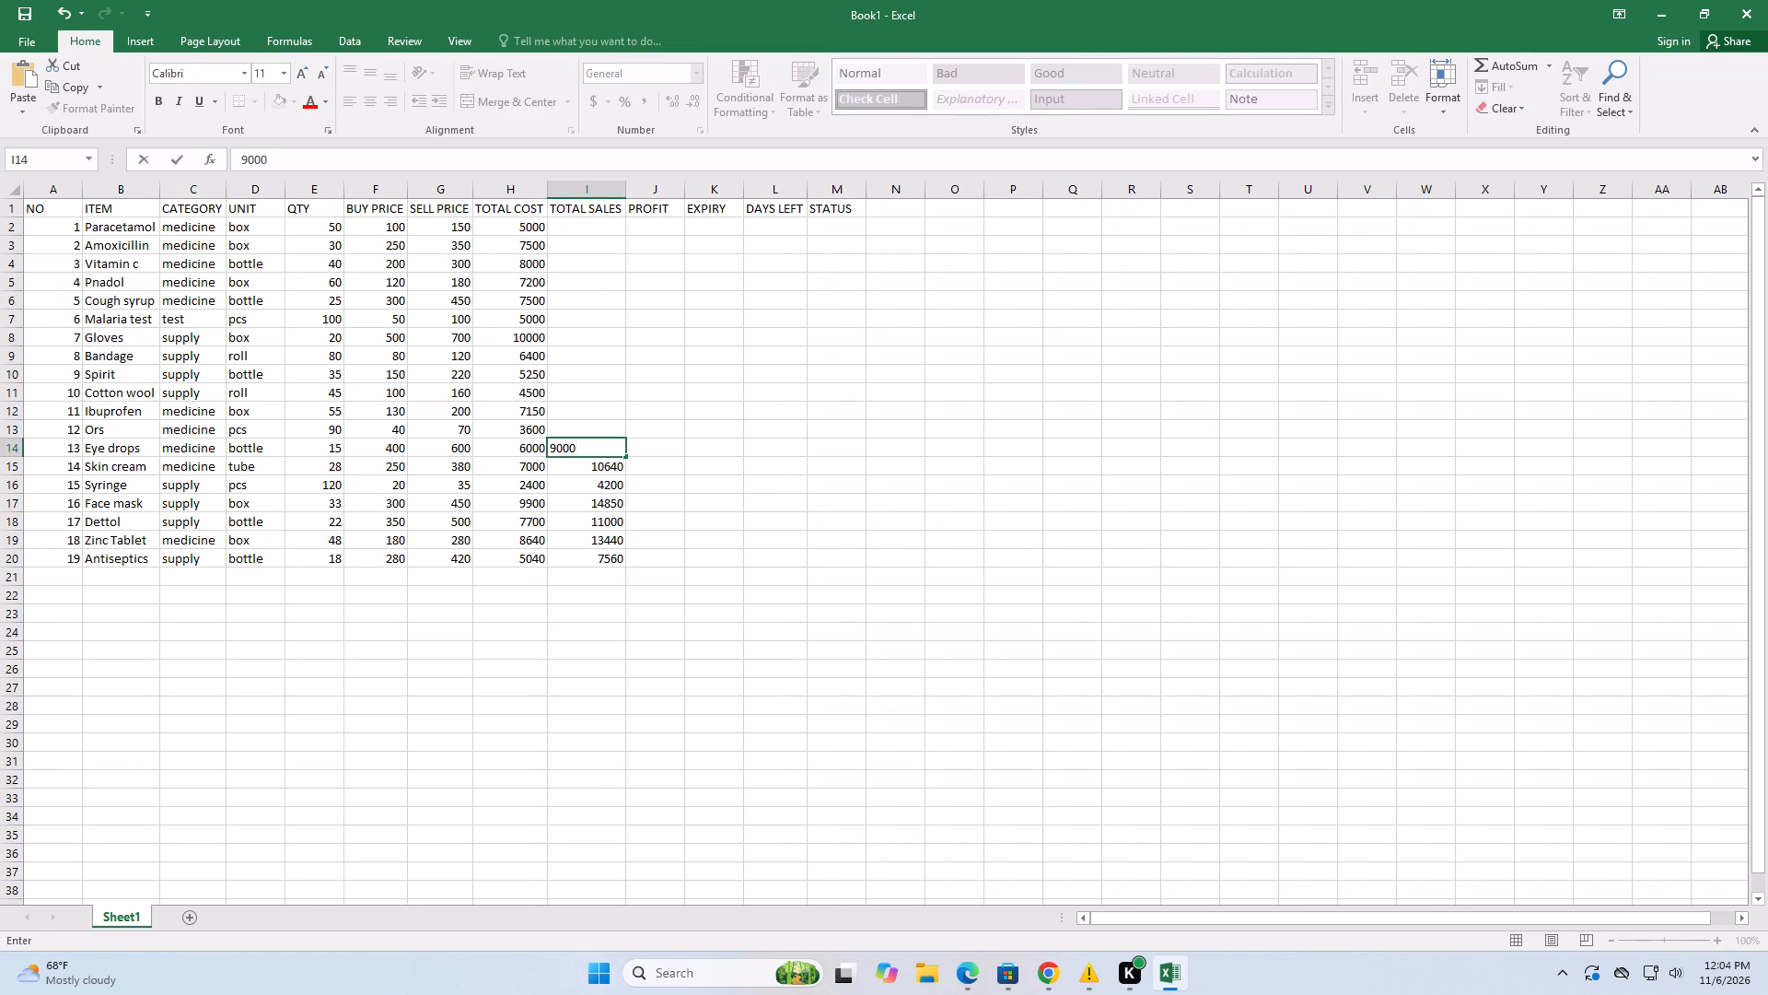
key("Up")
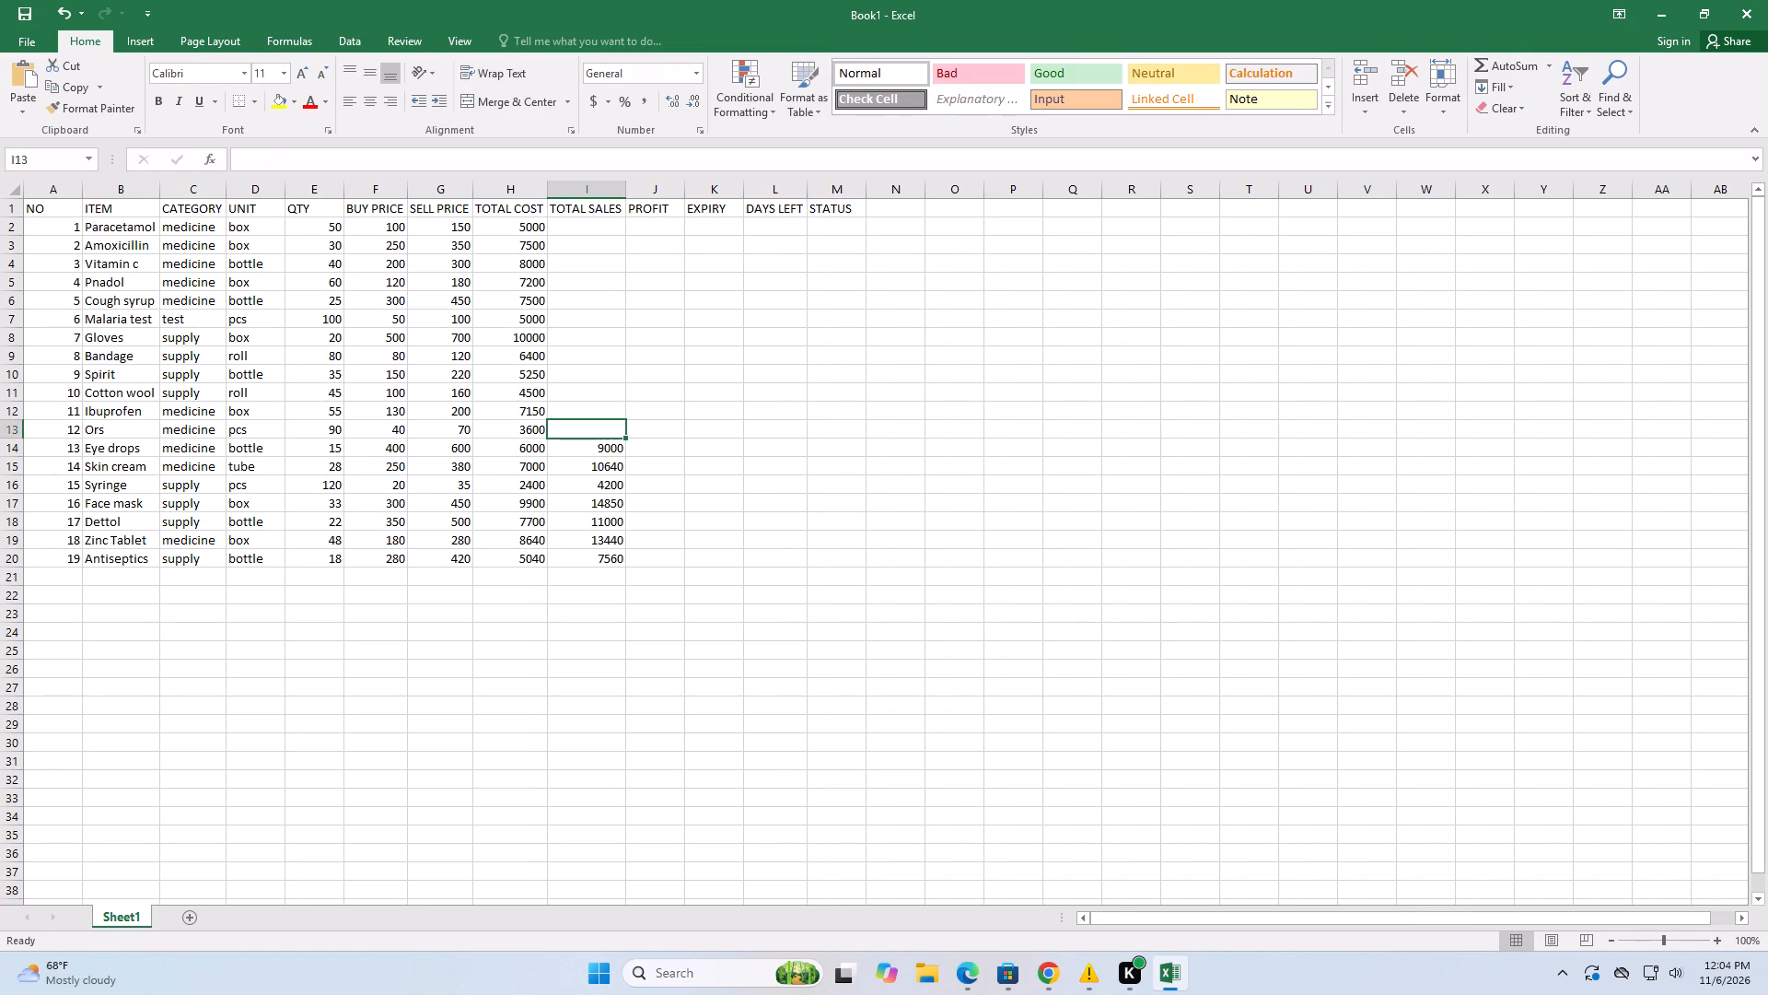
type("6300")
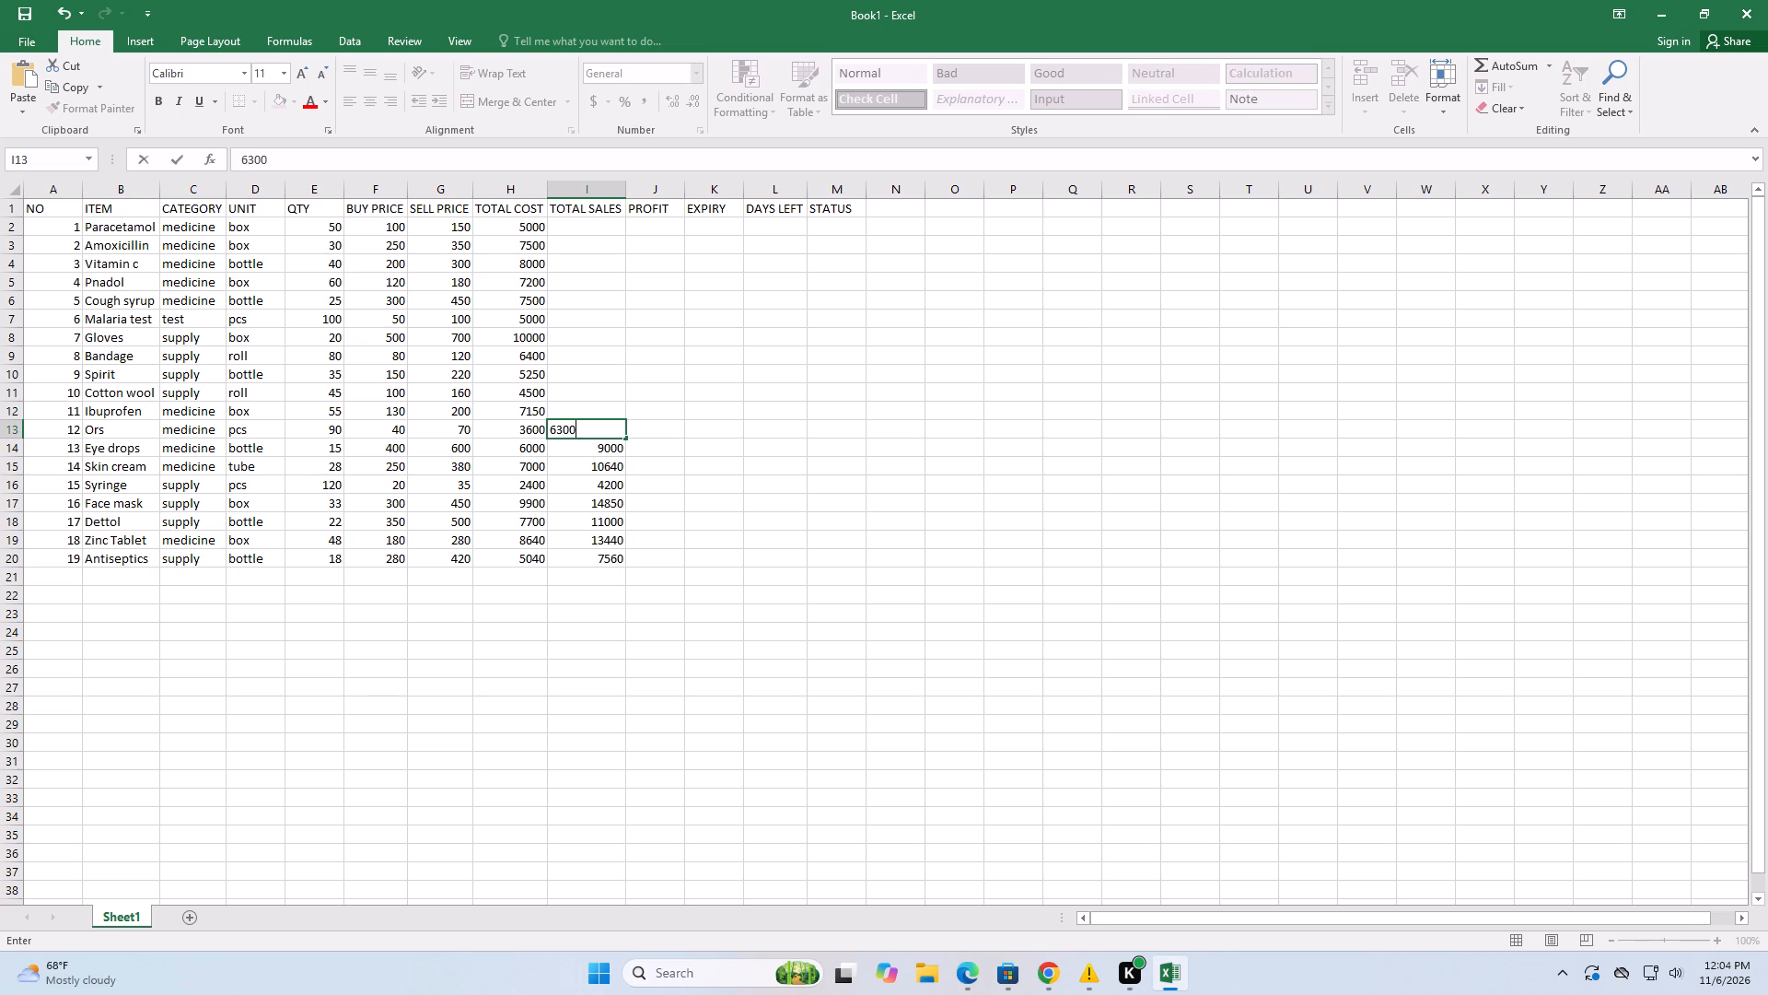
key("Up")
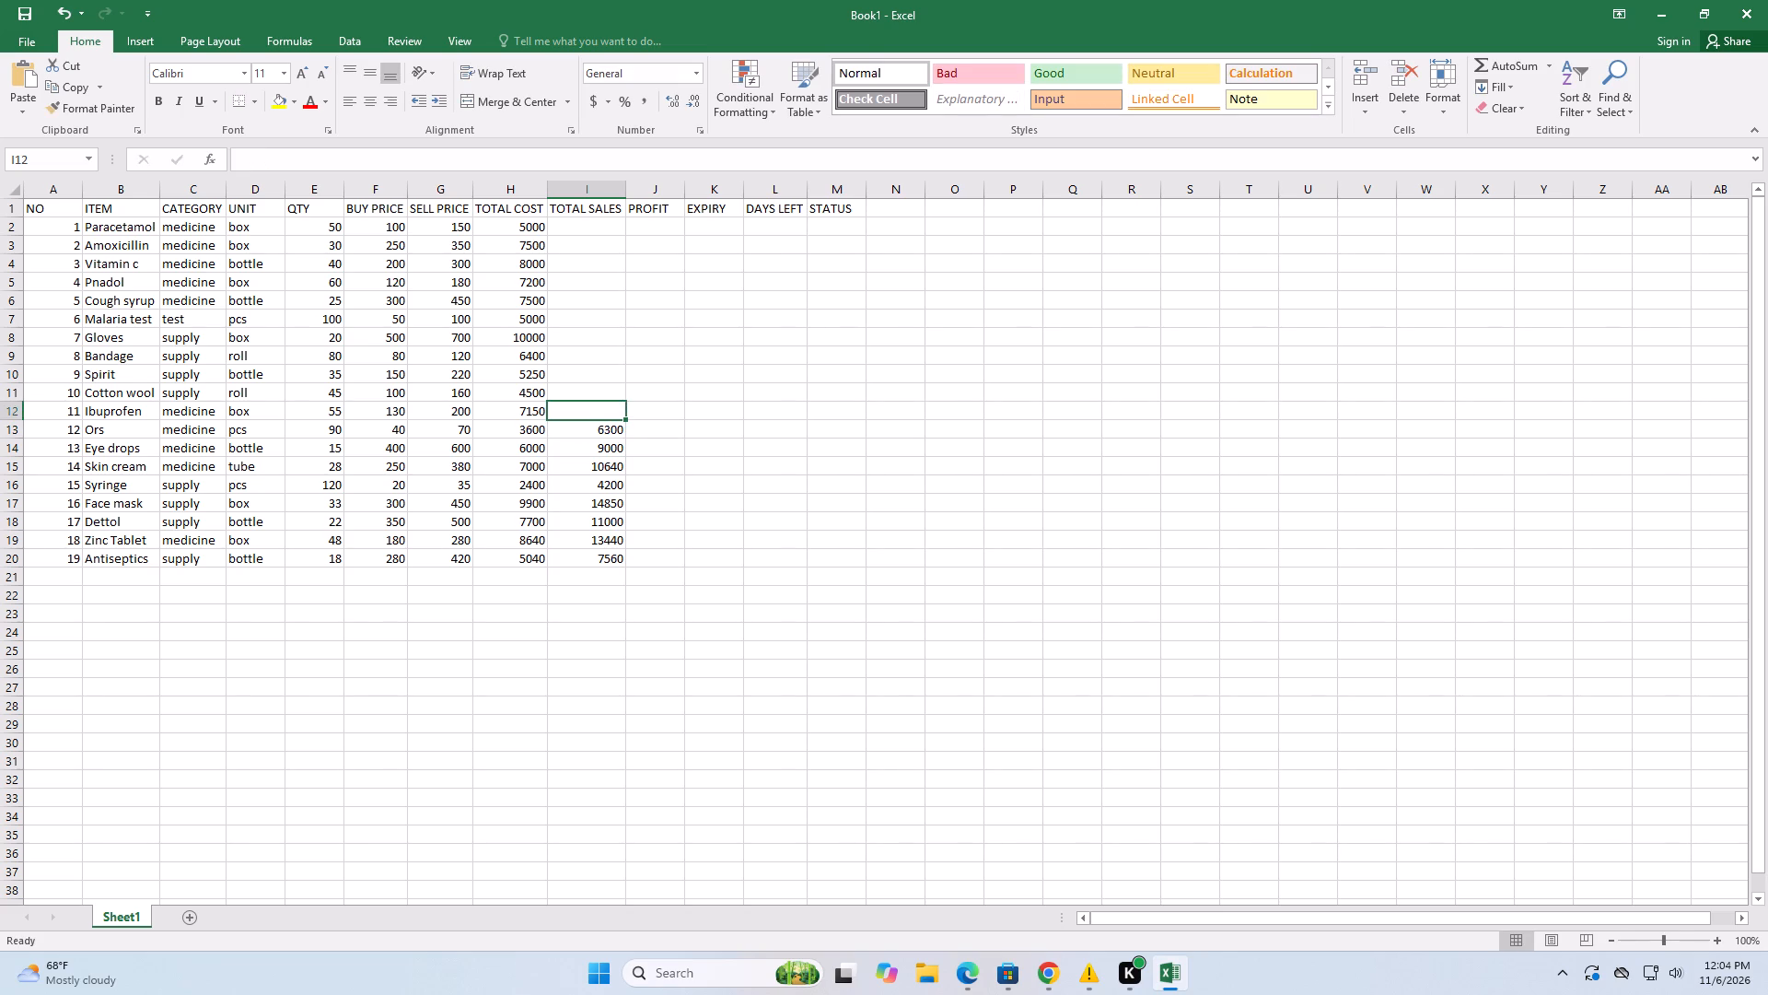
type("11000")
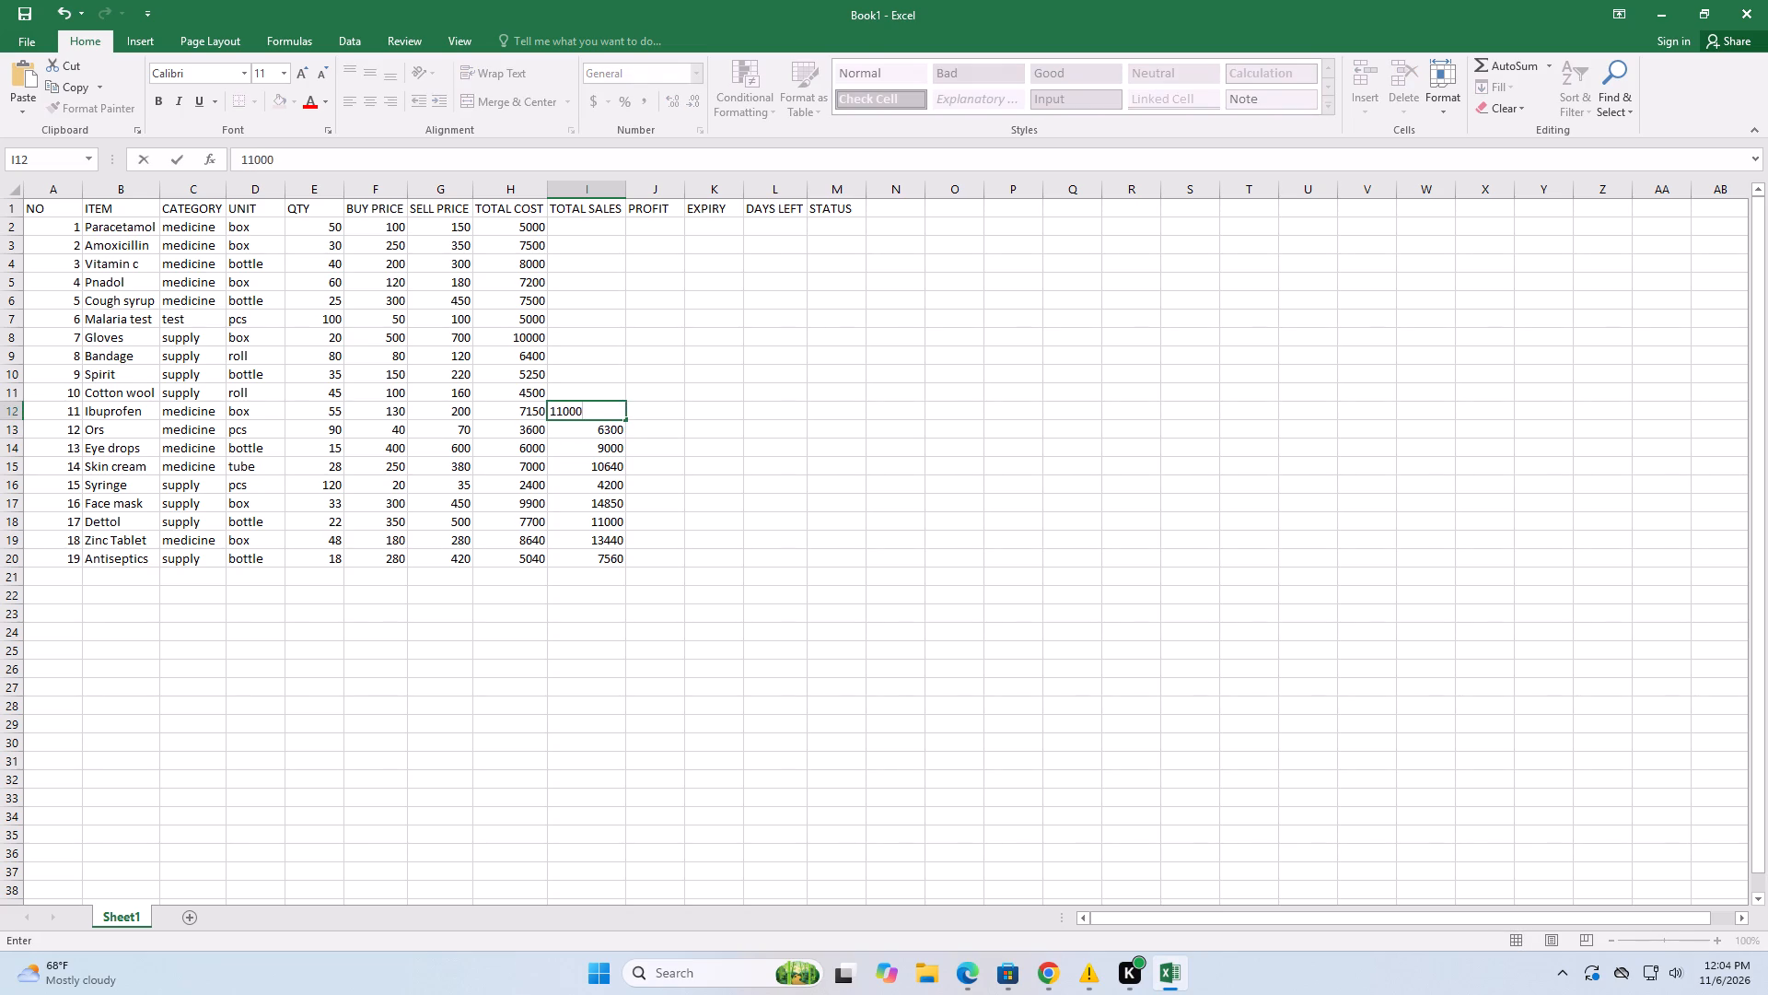
key("Up")
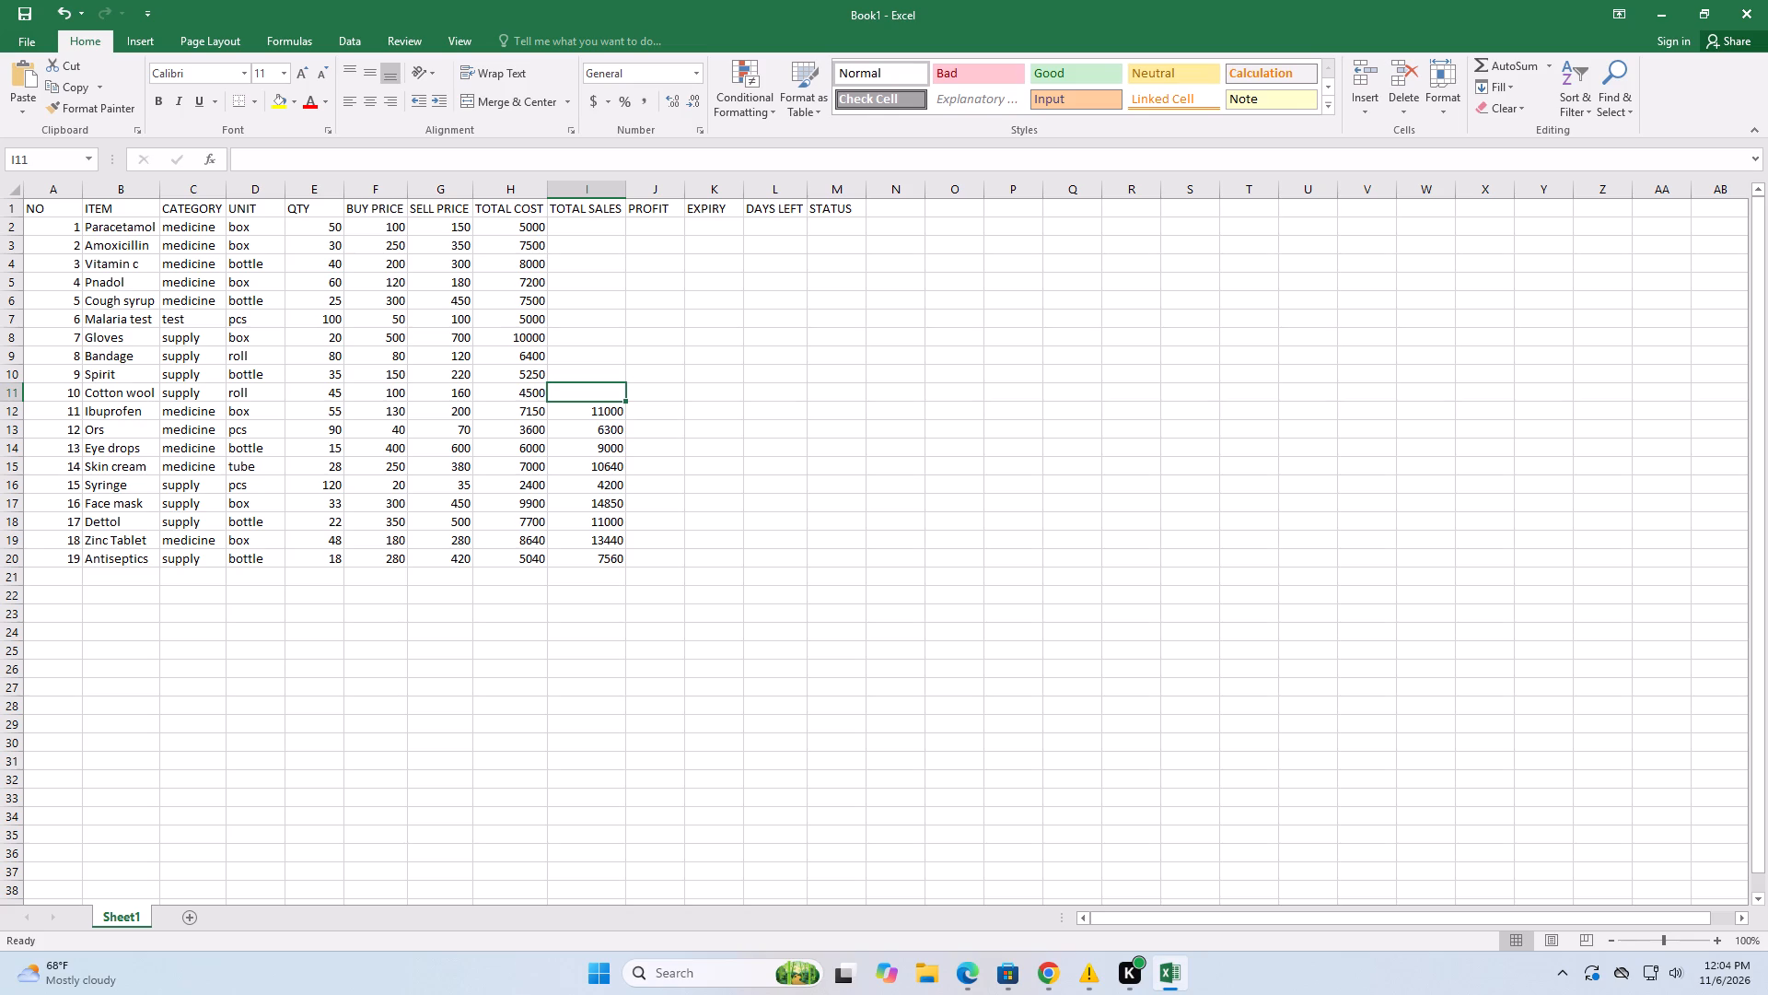
type("7200")
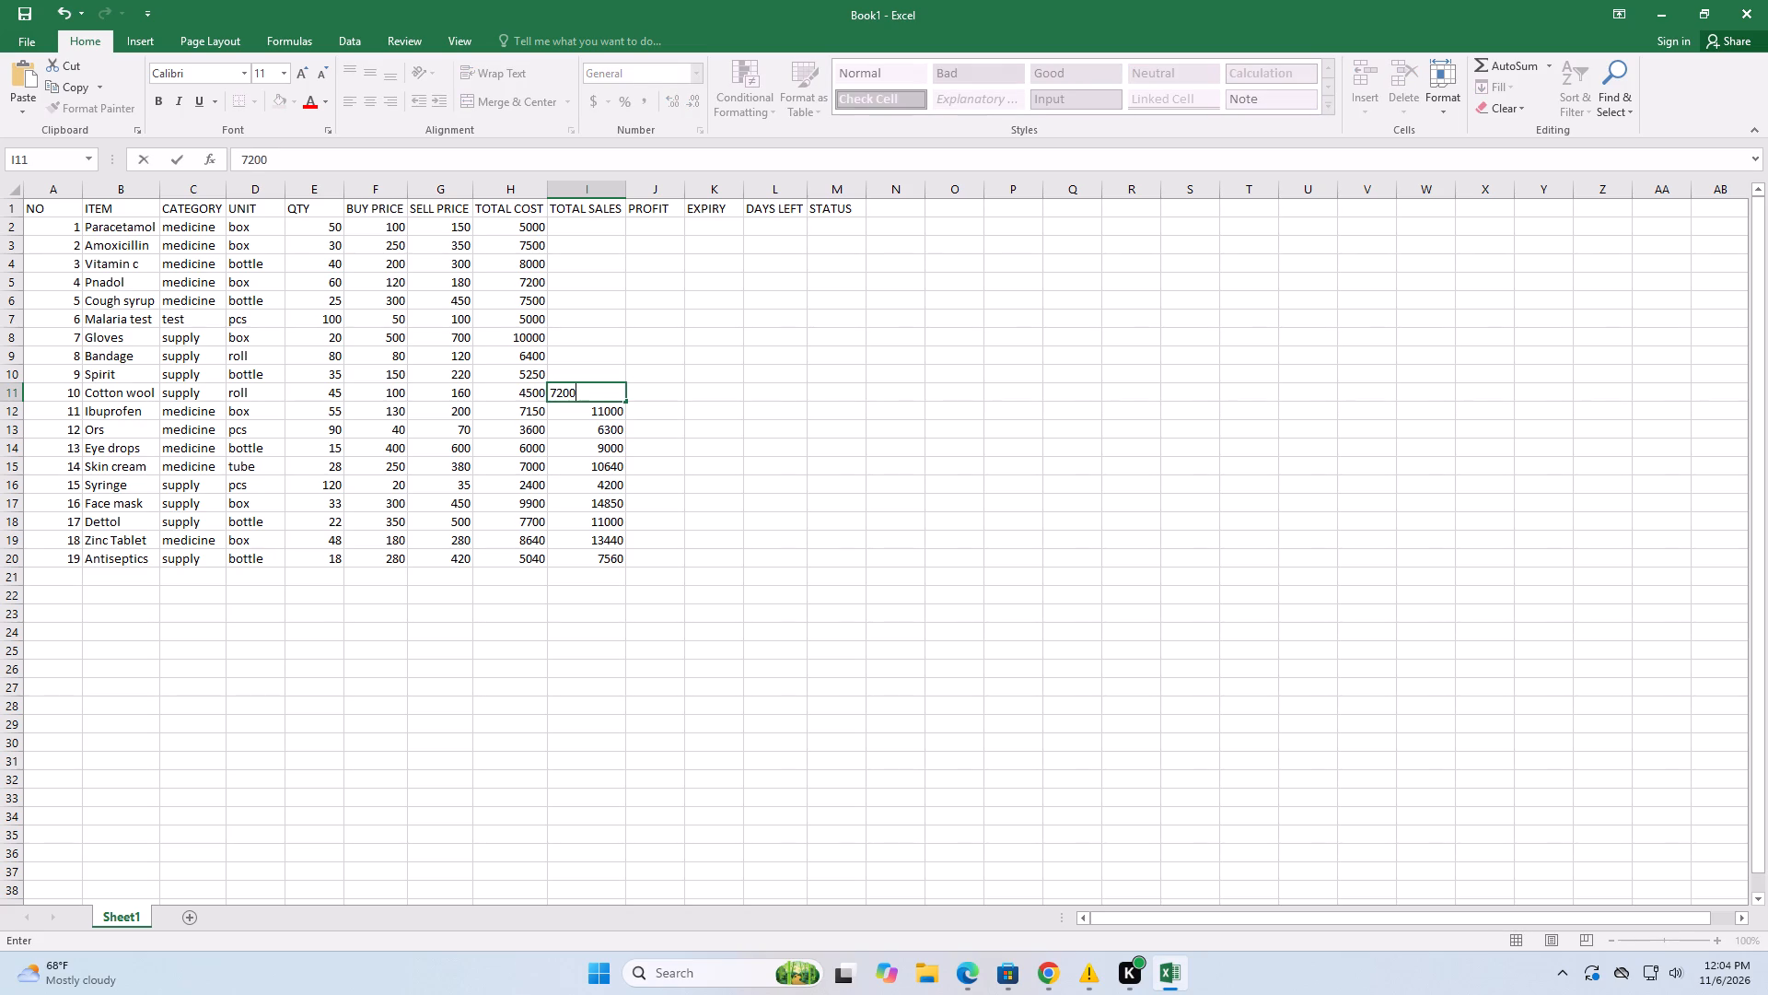
key("Up")
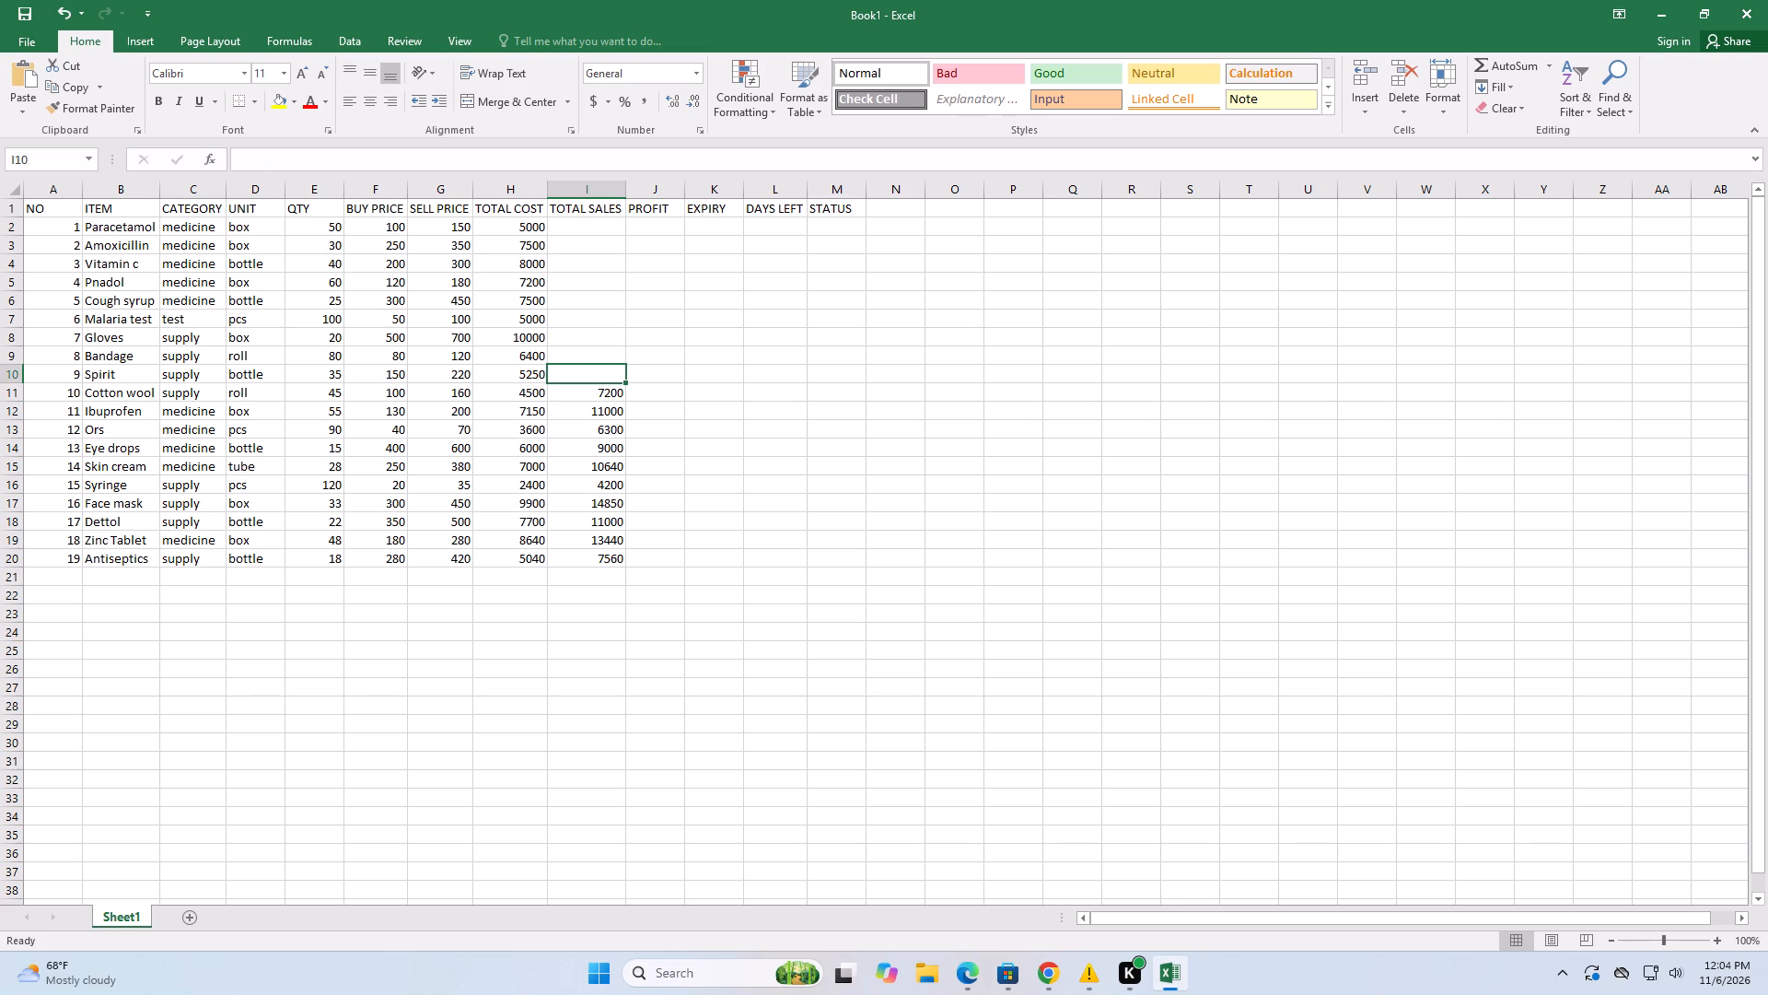
Enter the total sales 7700 for Spirit, 9600 for Bandage and 14000 for Gloves, upward from I10 to I8.
type("7700")
key("Up")
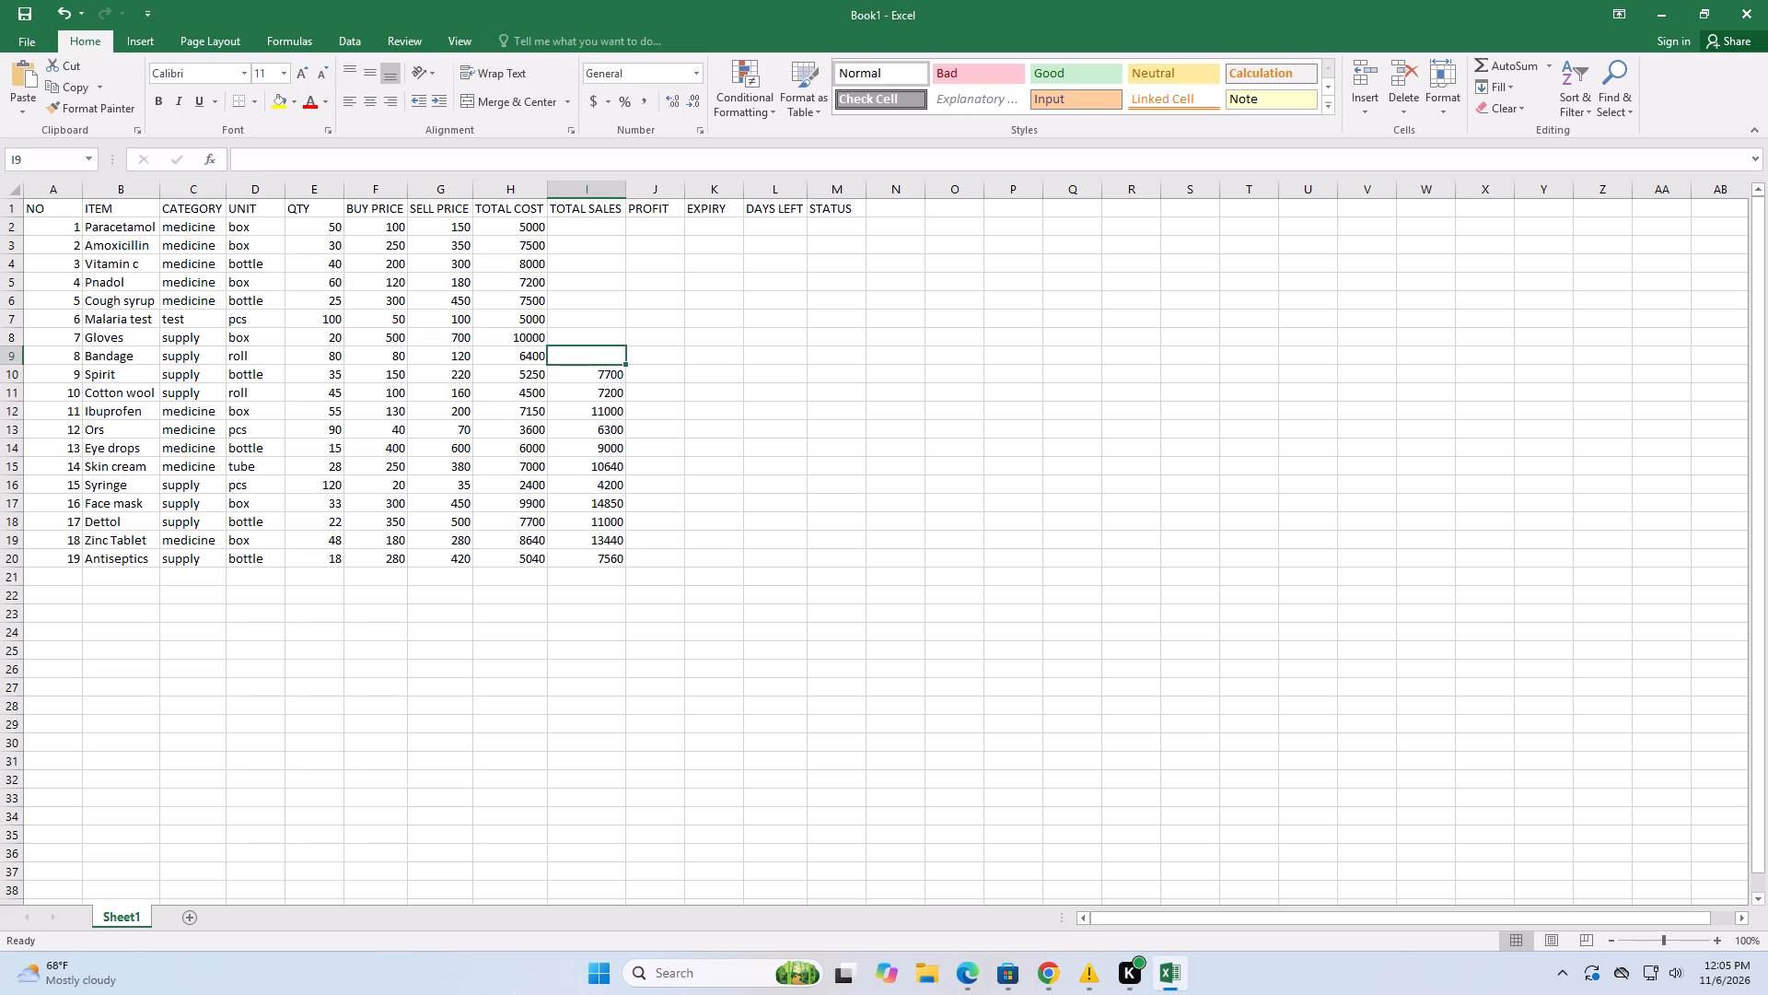
type("9600")
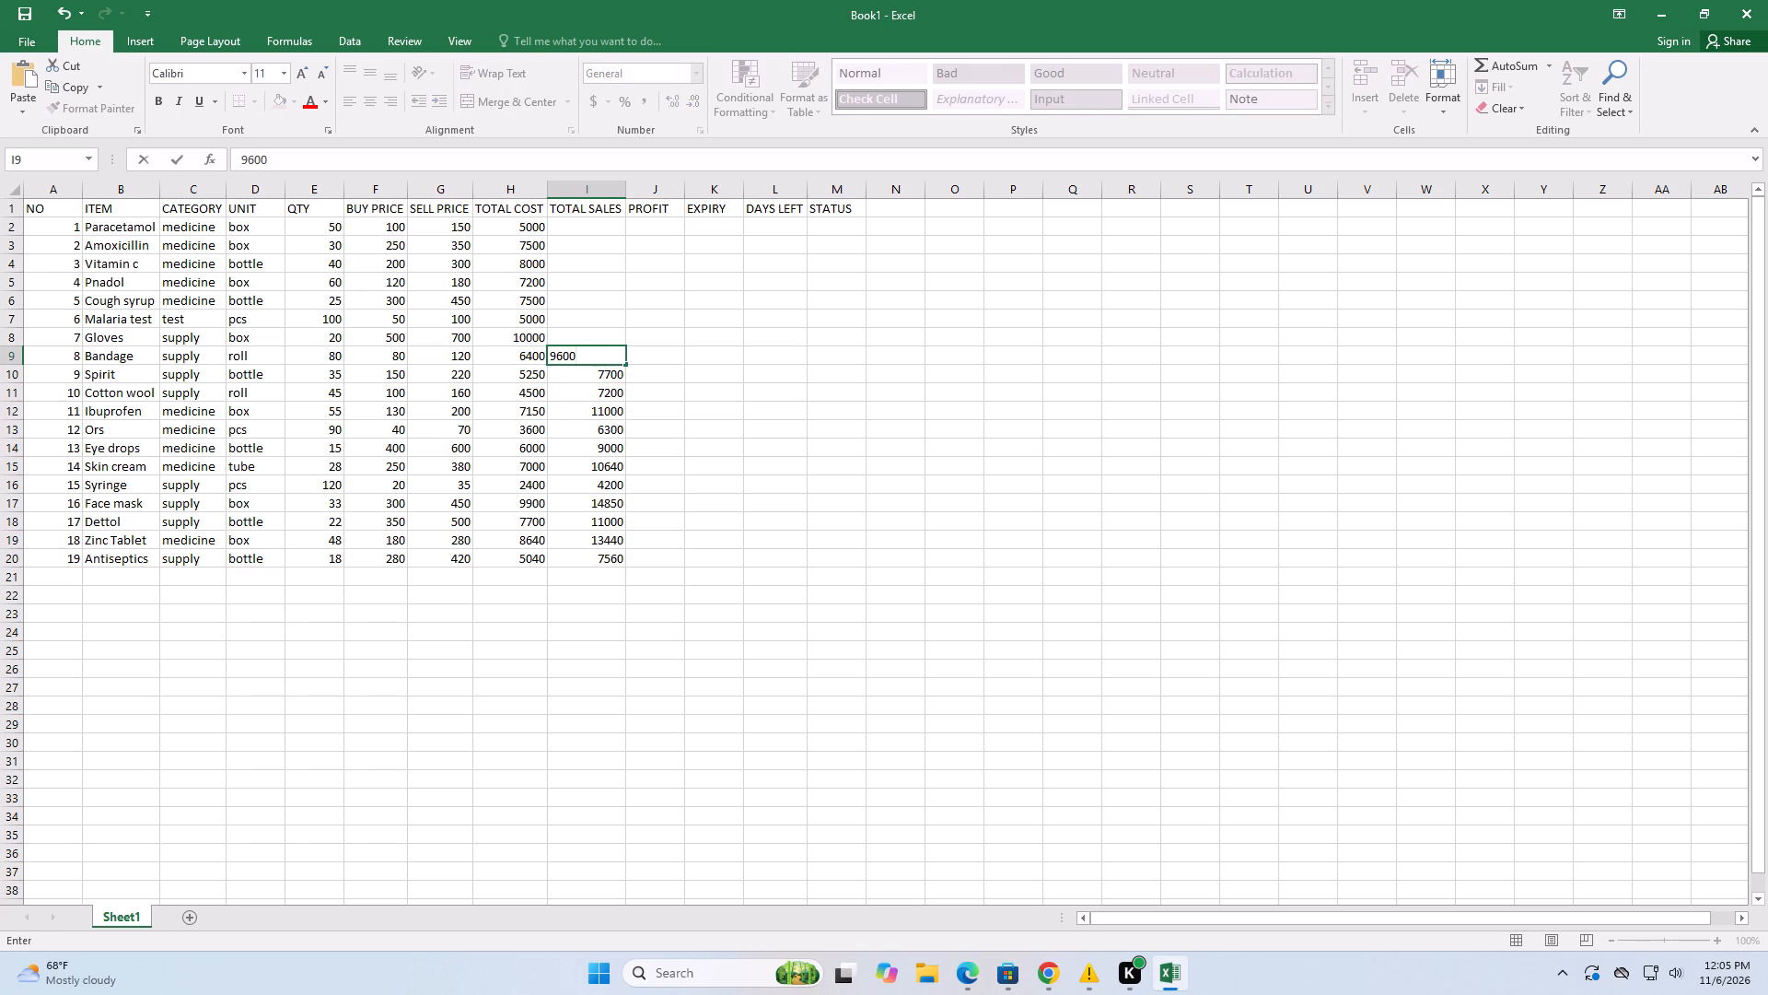
key("Up")
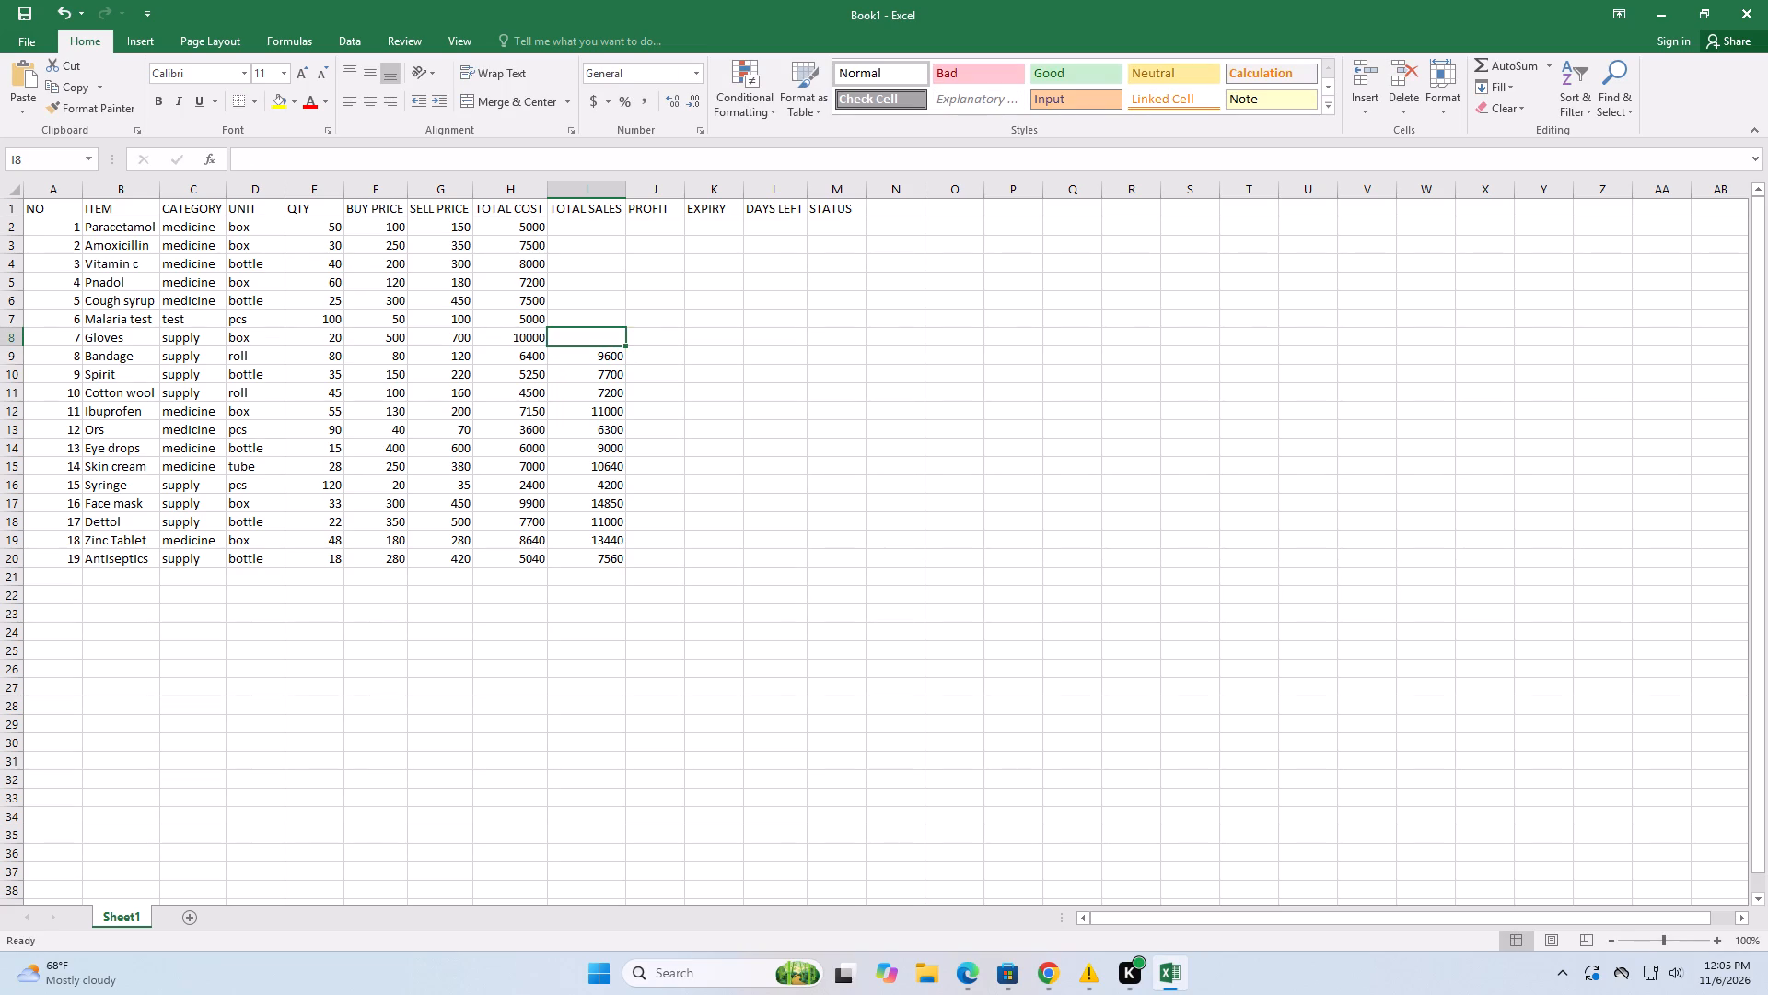
type("14")
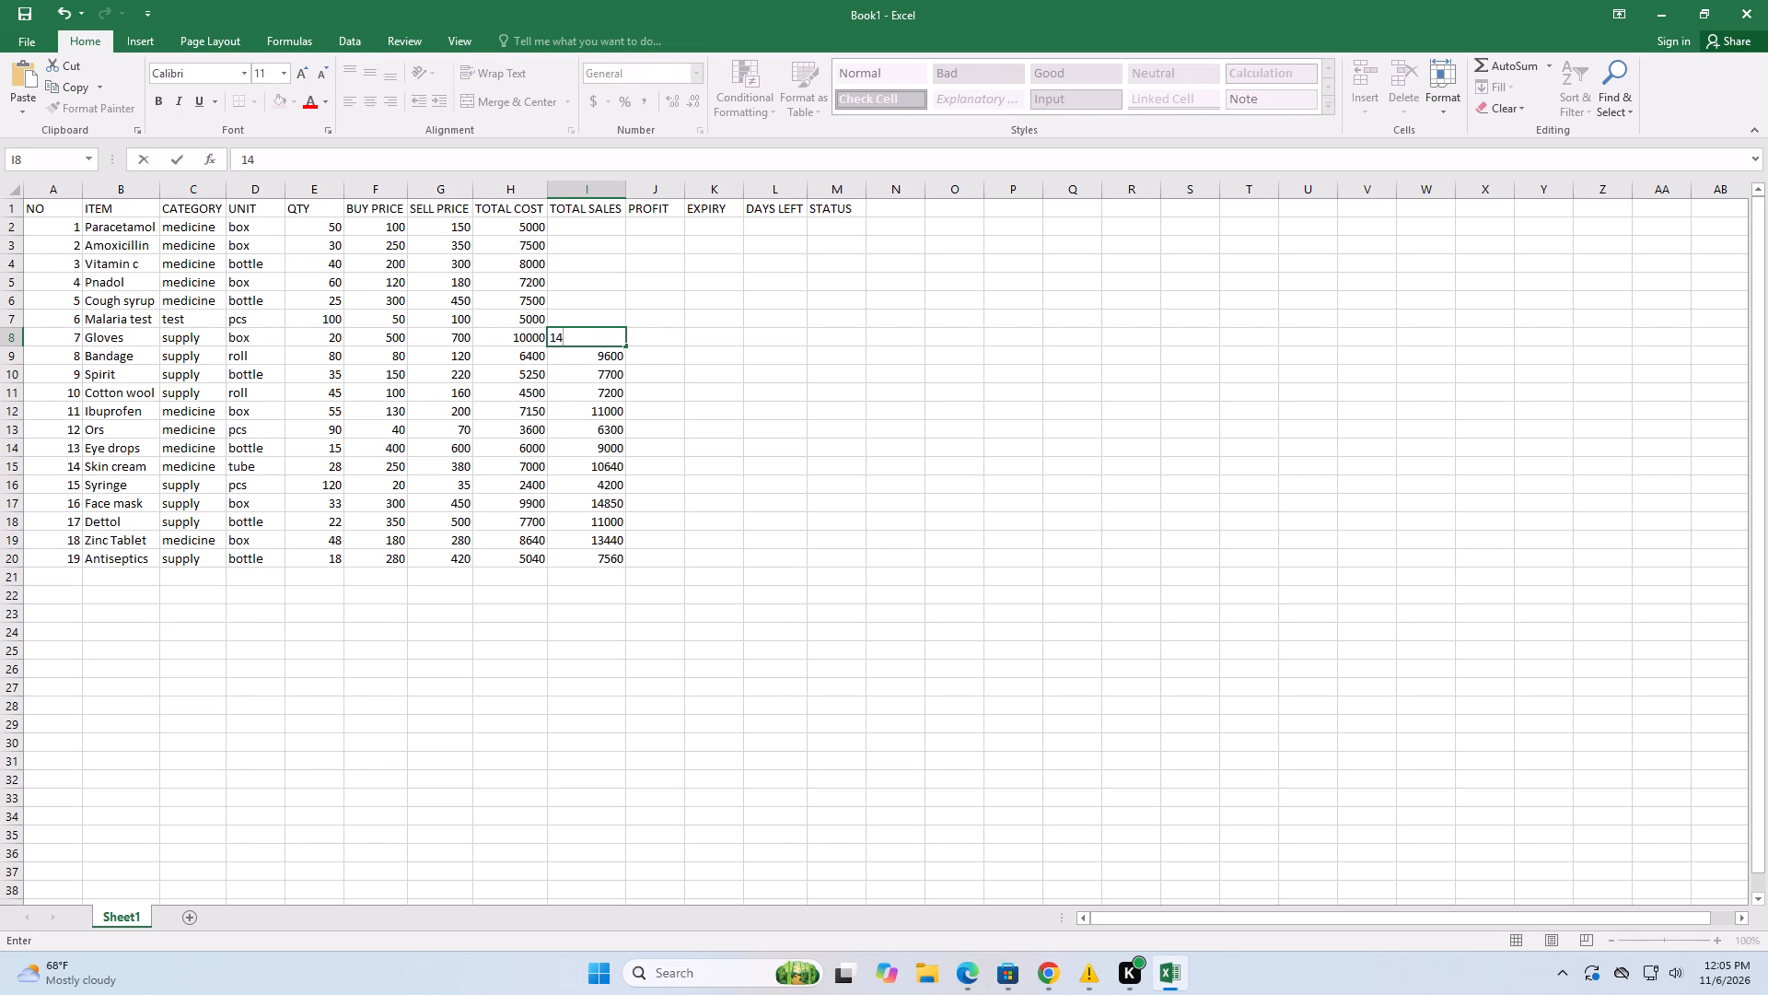
type("000")
key("Up")
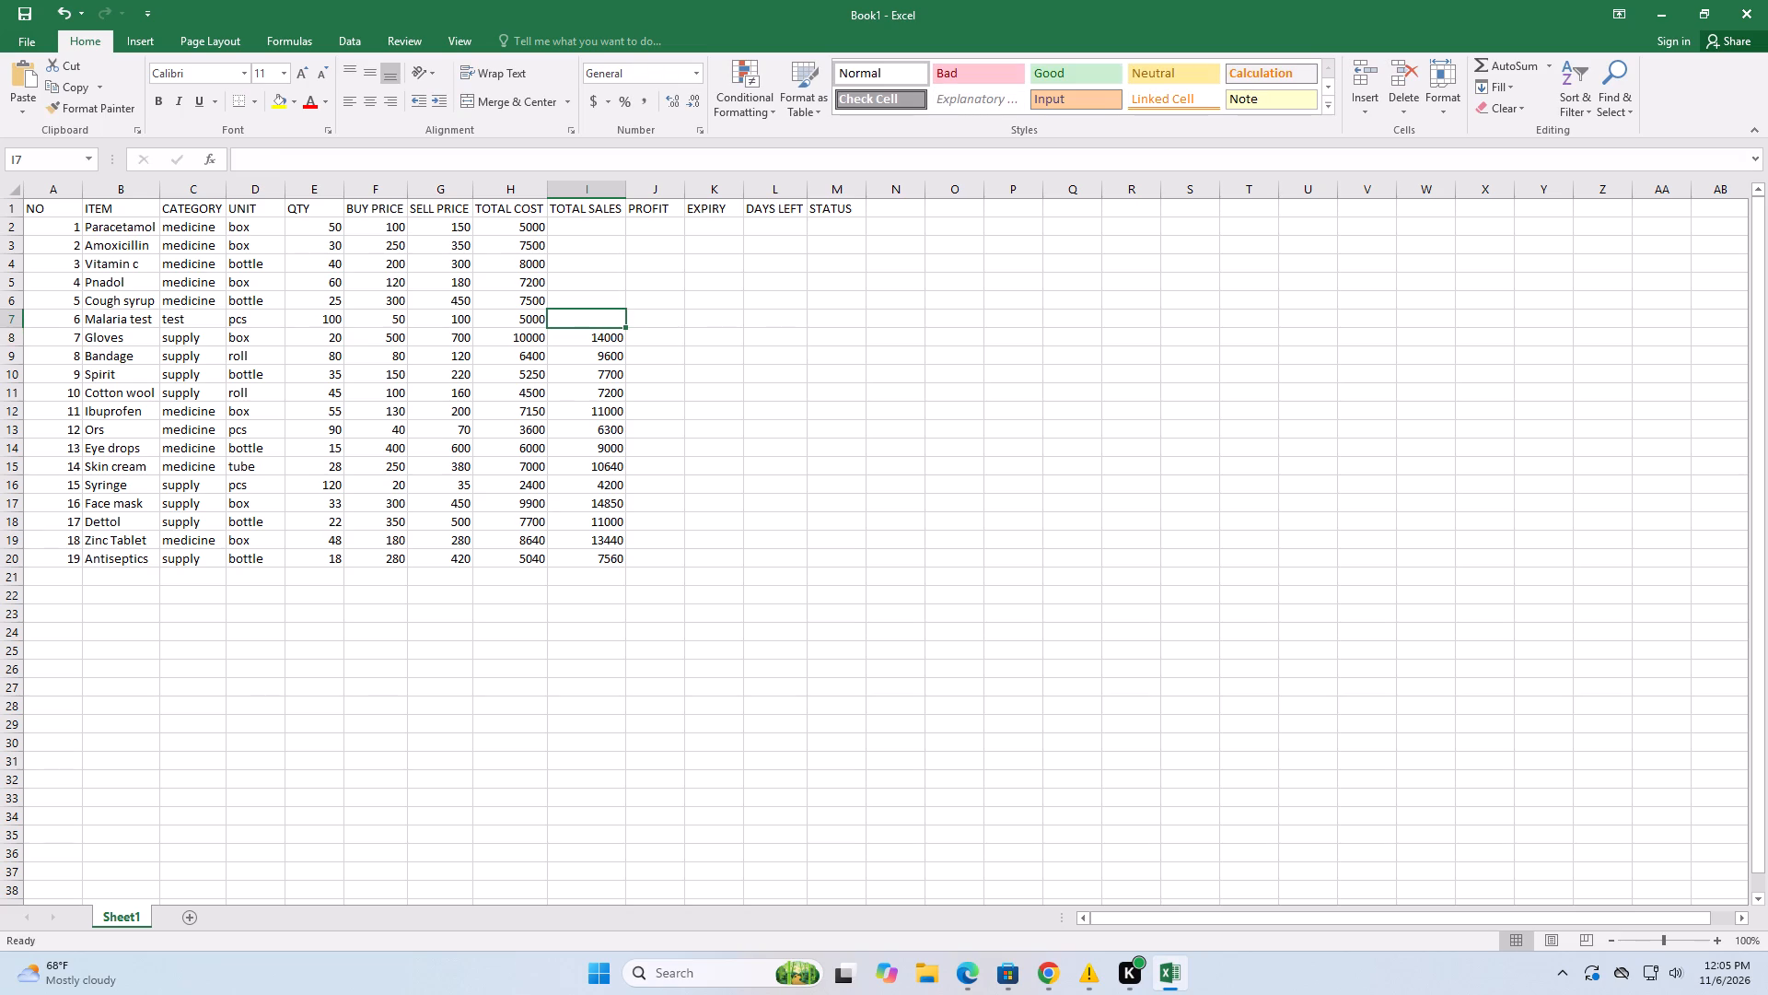
Enter the total sales 10000 for Malaria test, 11250 for Cough syrup and 10800 for Pnadol, upward from I7 to I5.
type("10000")
key("Up")
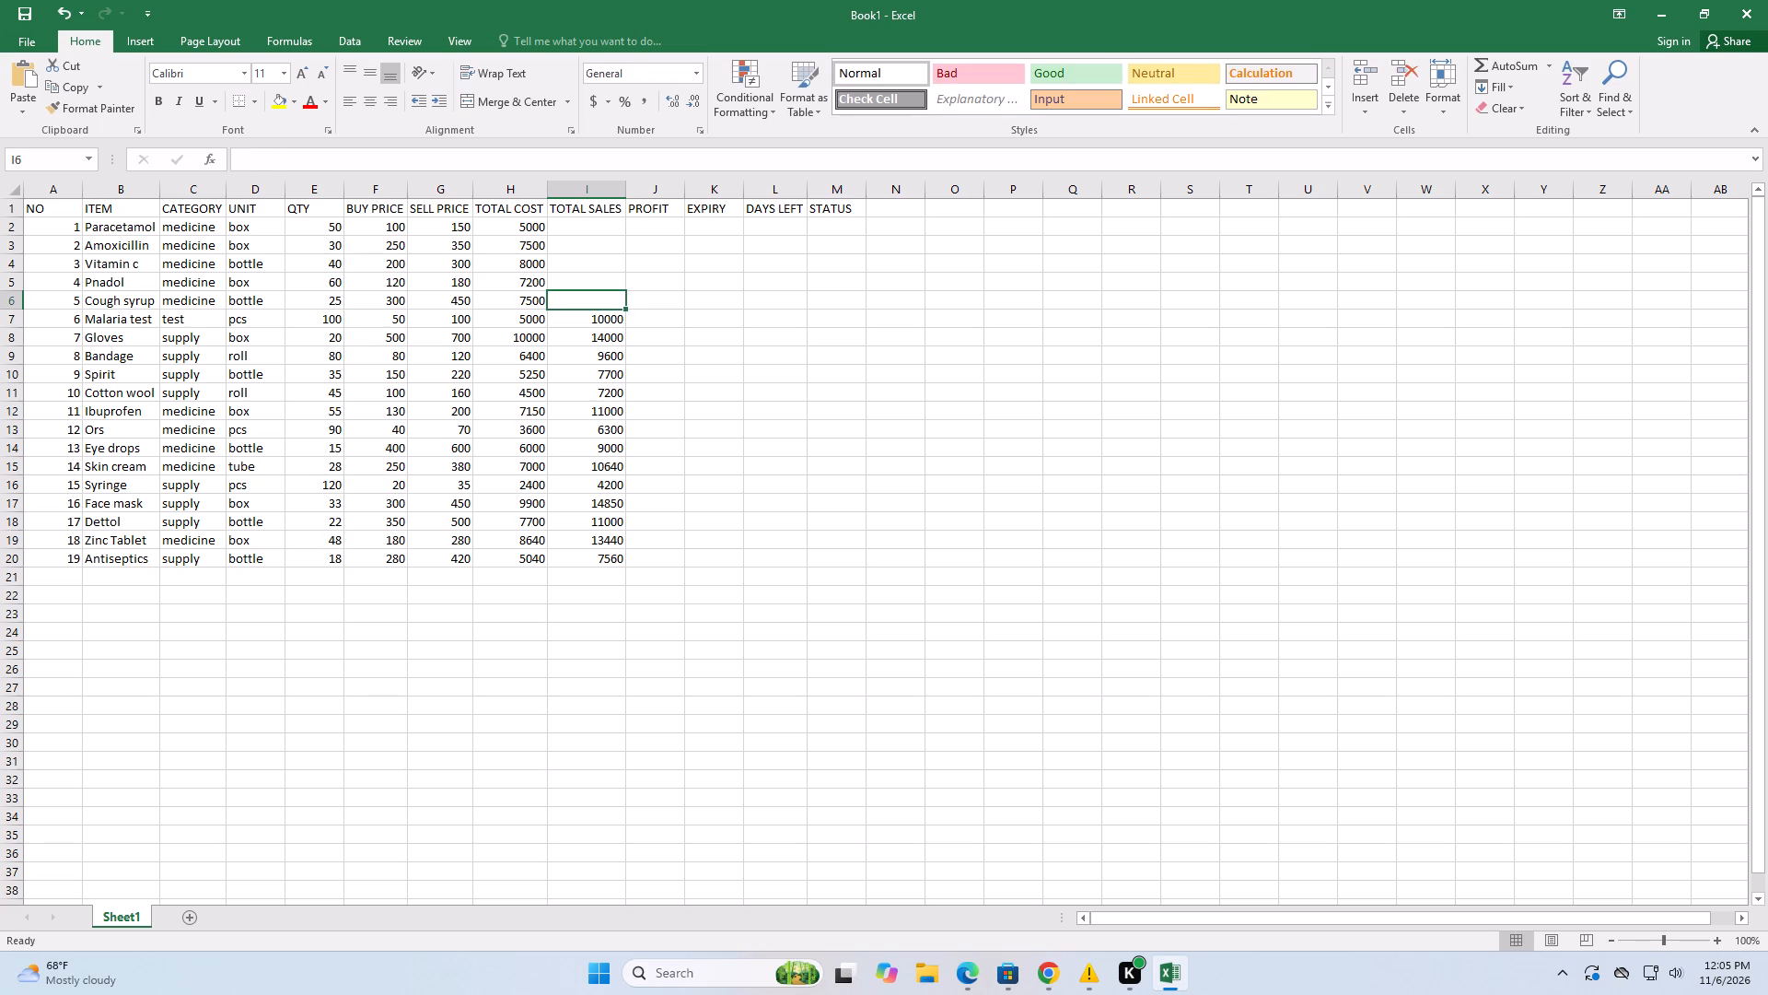
type("11")
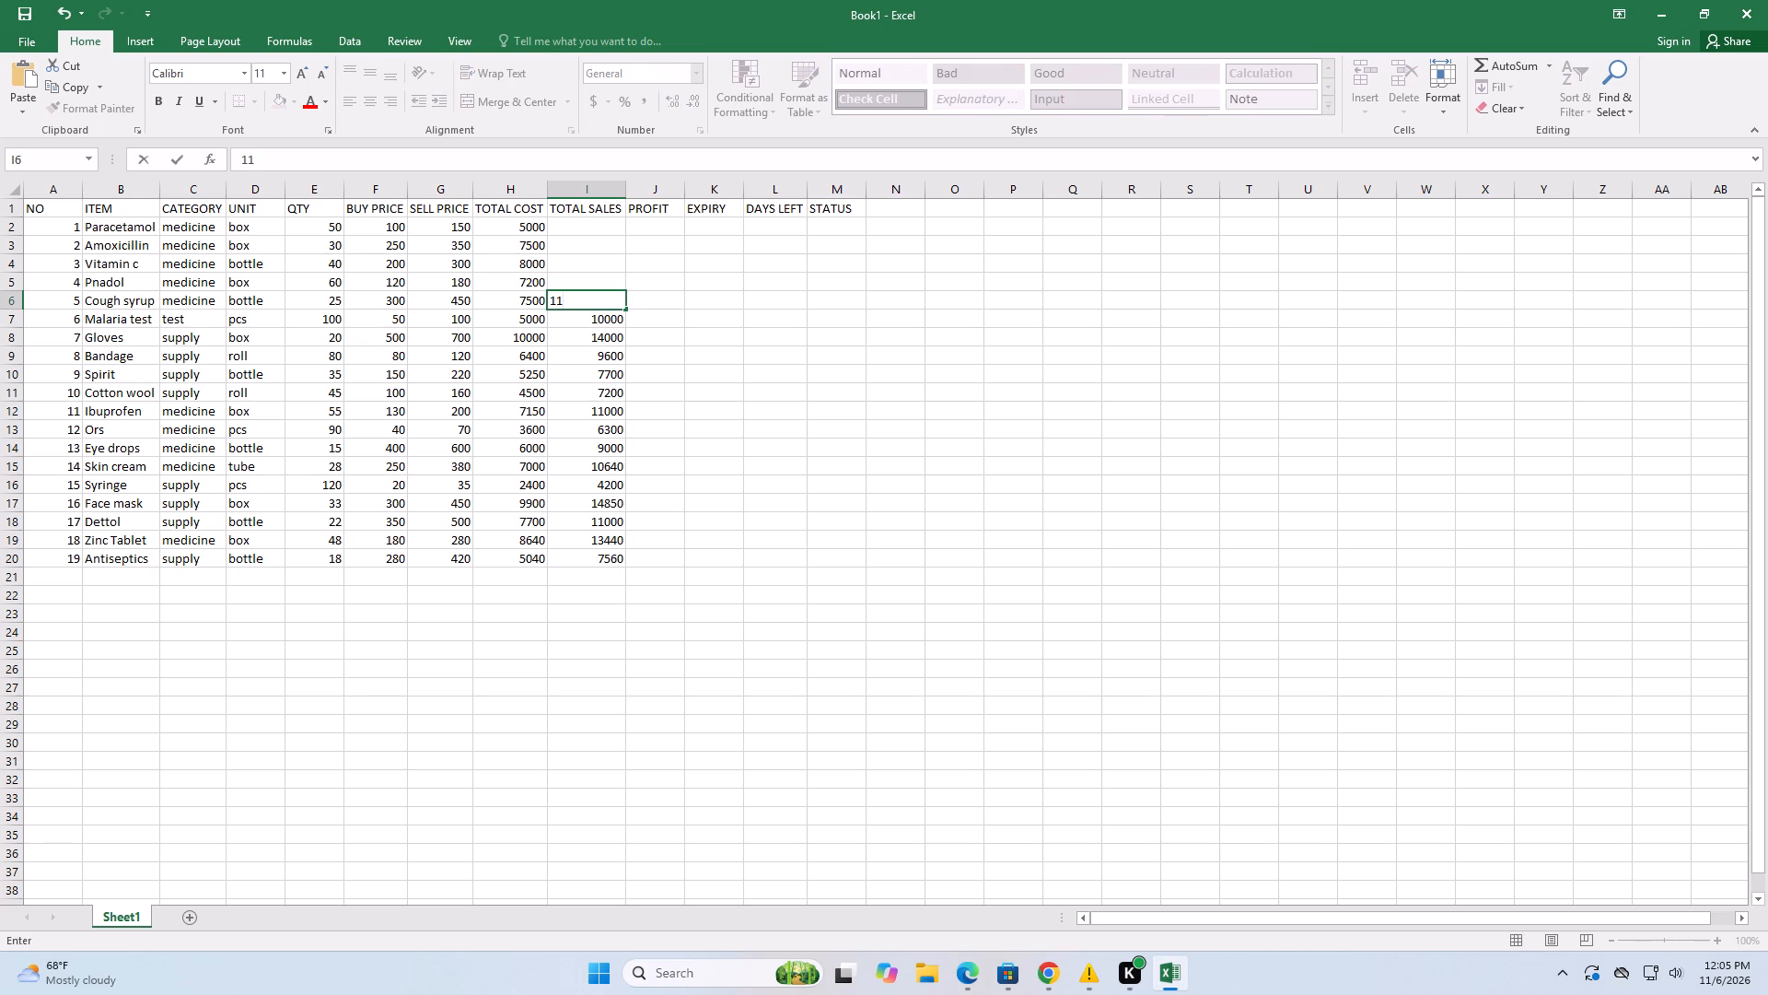
type("250")
key("Up")
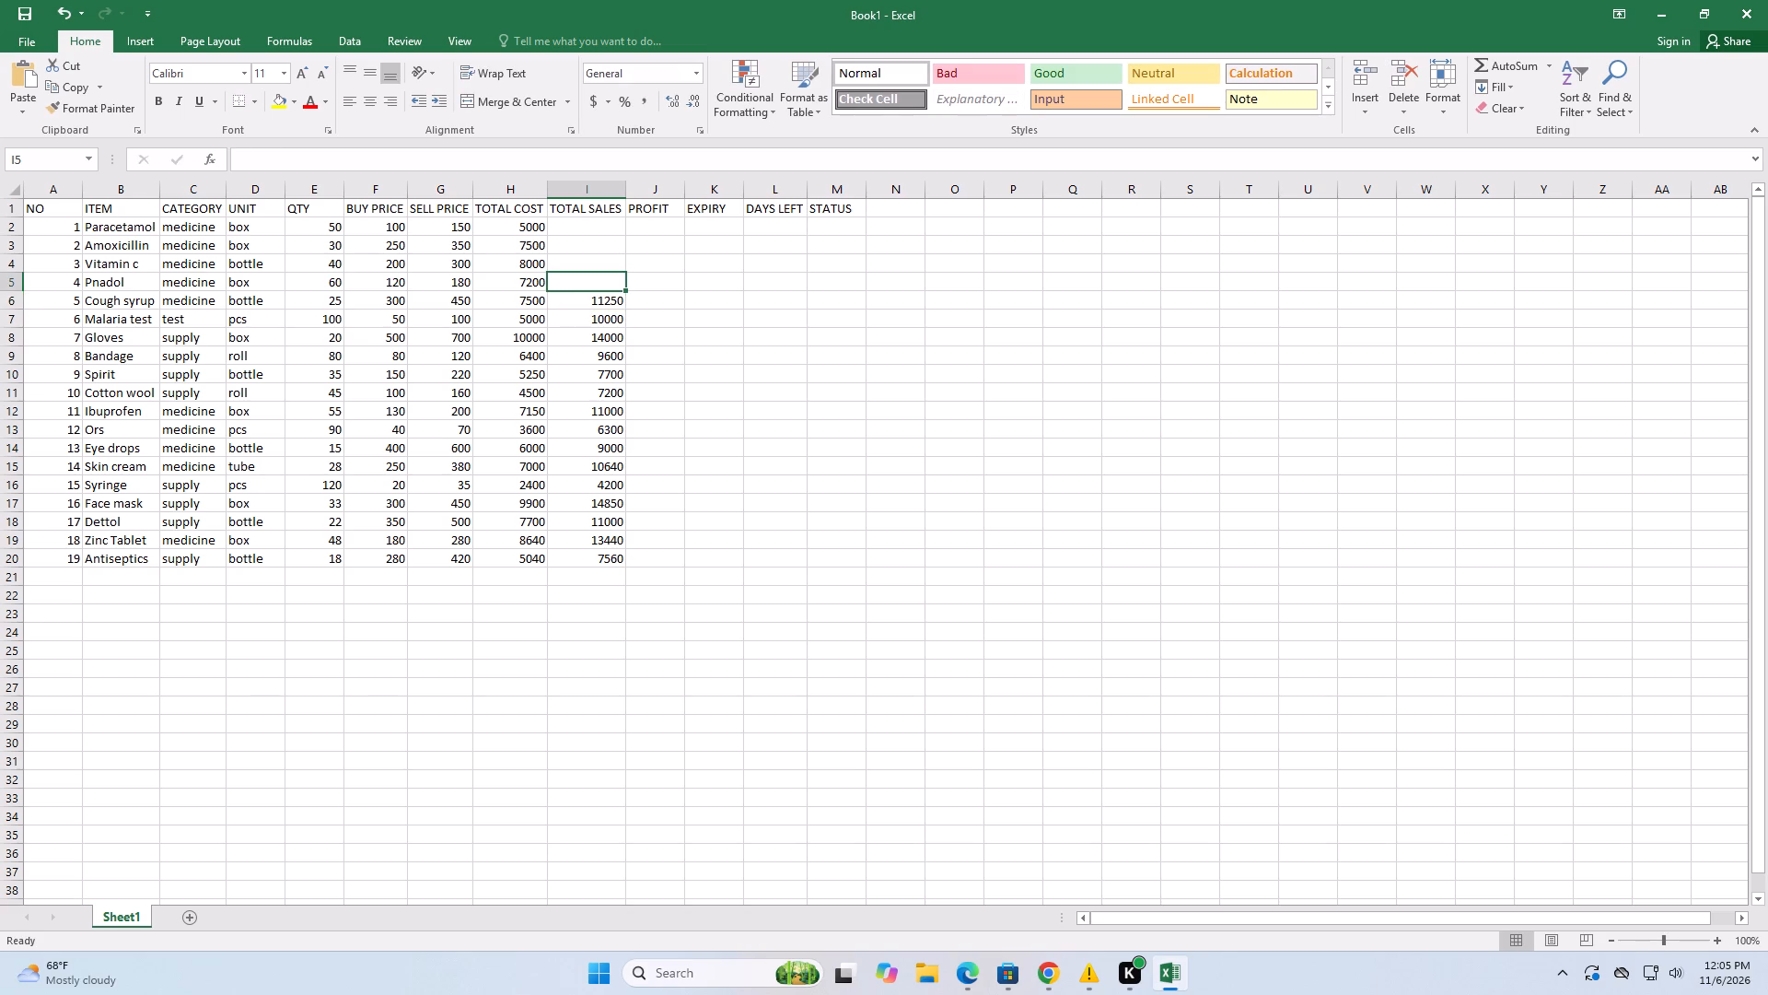
type("10800")
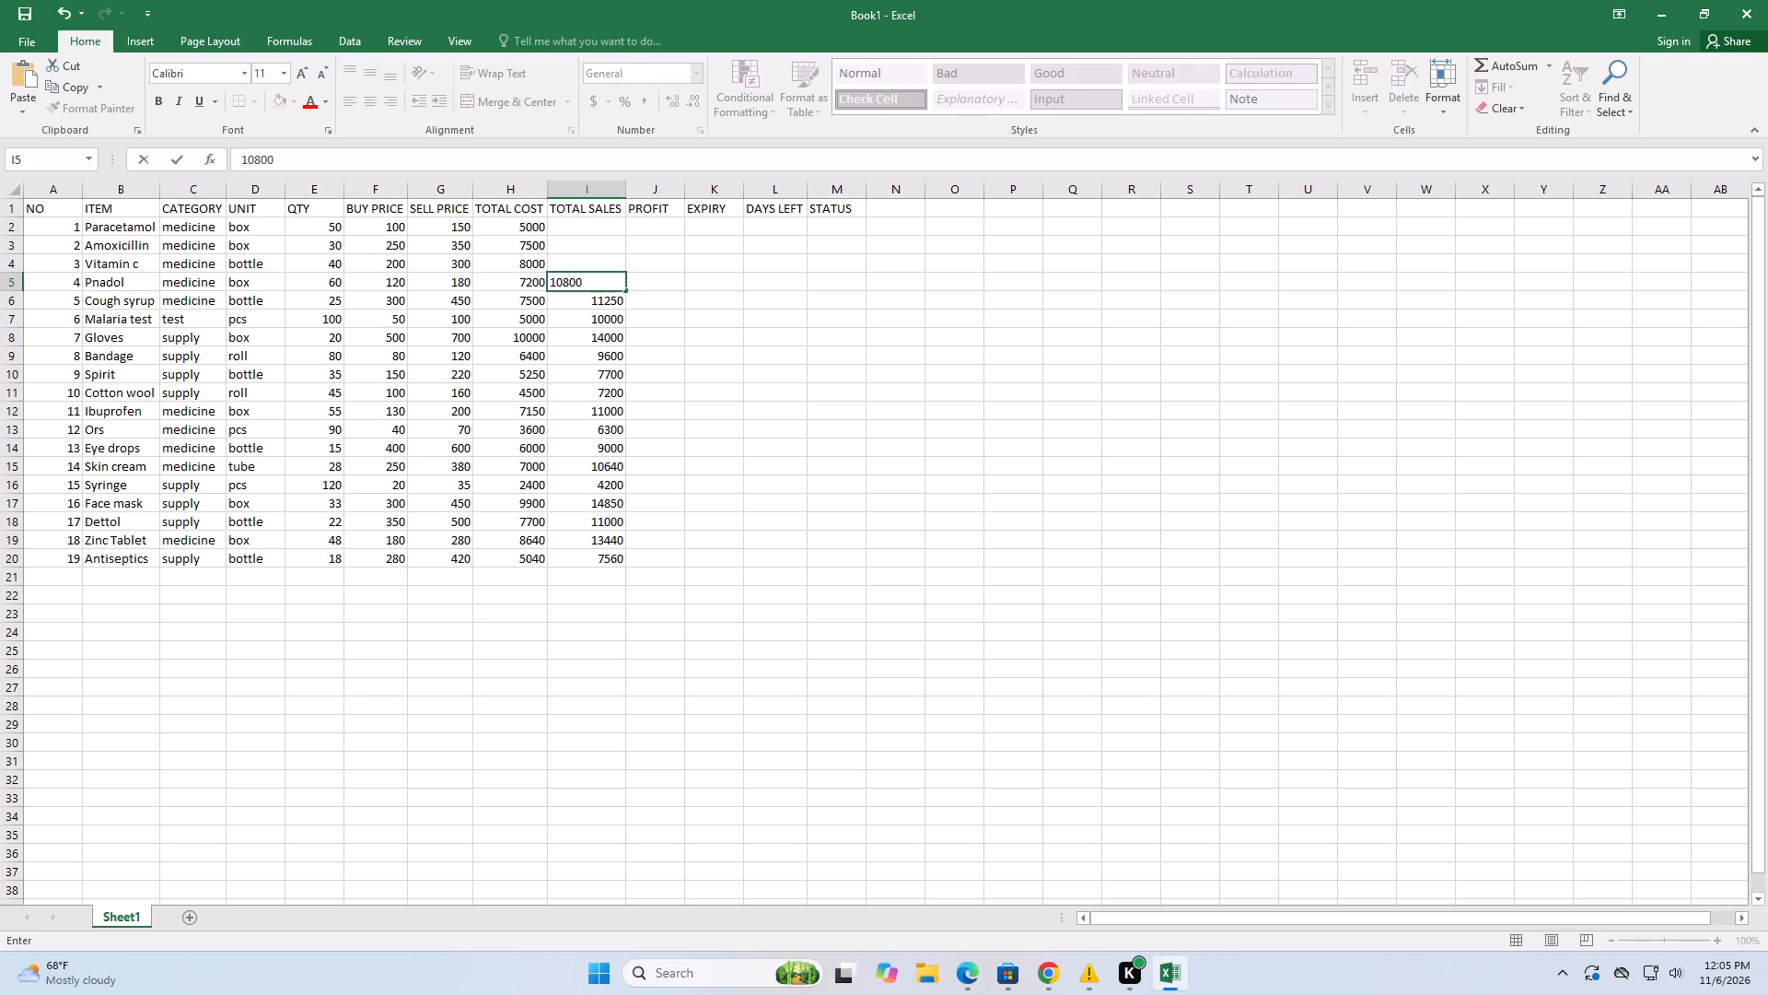
key("Up")
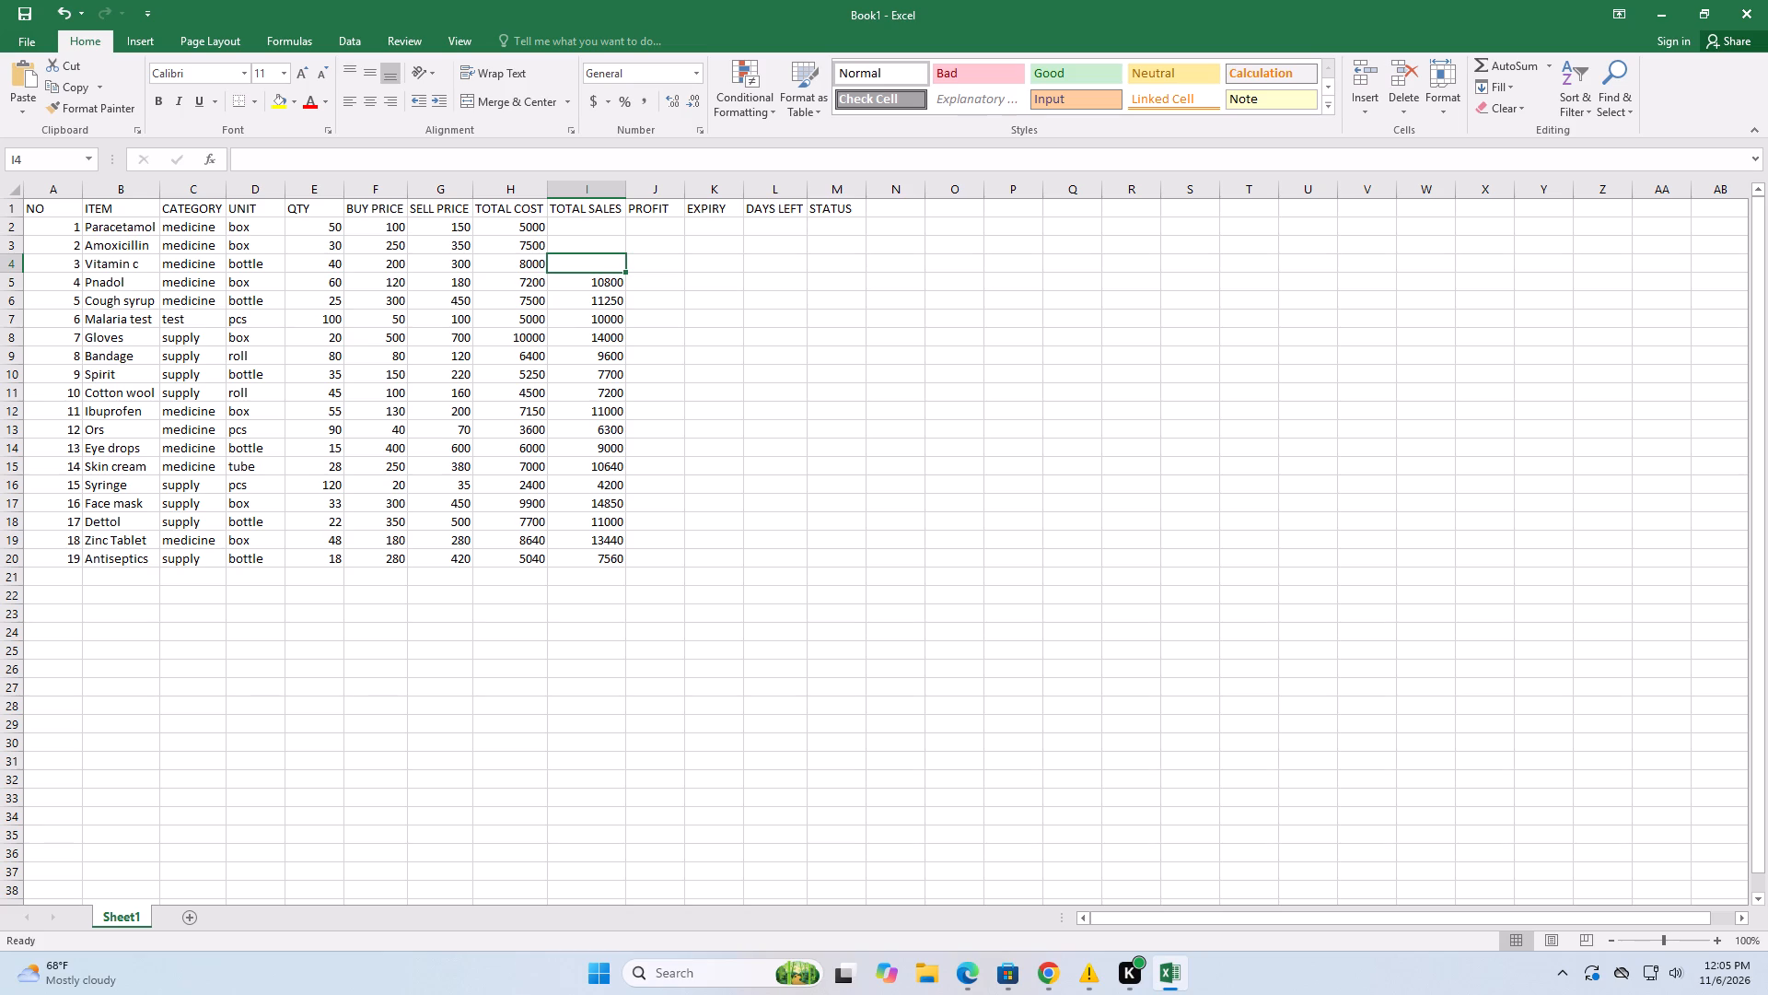
Complete the TOTAL SALES column upward from I4 to I2 with 12000 for Vitamin c, 10500 for Amoxicillin and 7500 for Paracetamol.
type("12000")
key("Up")
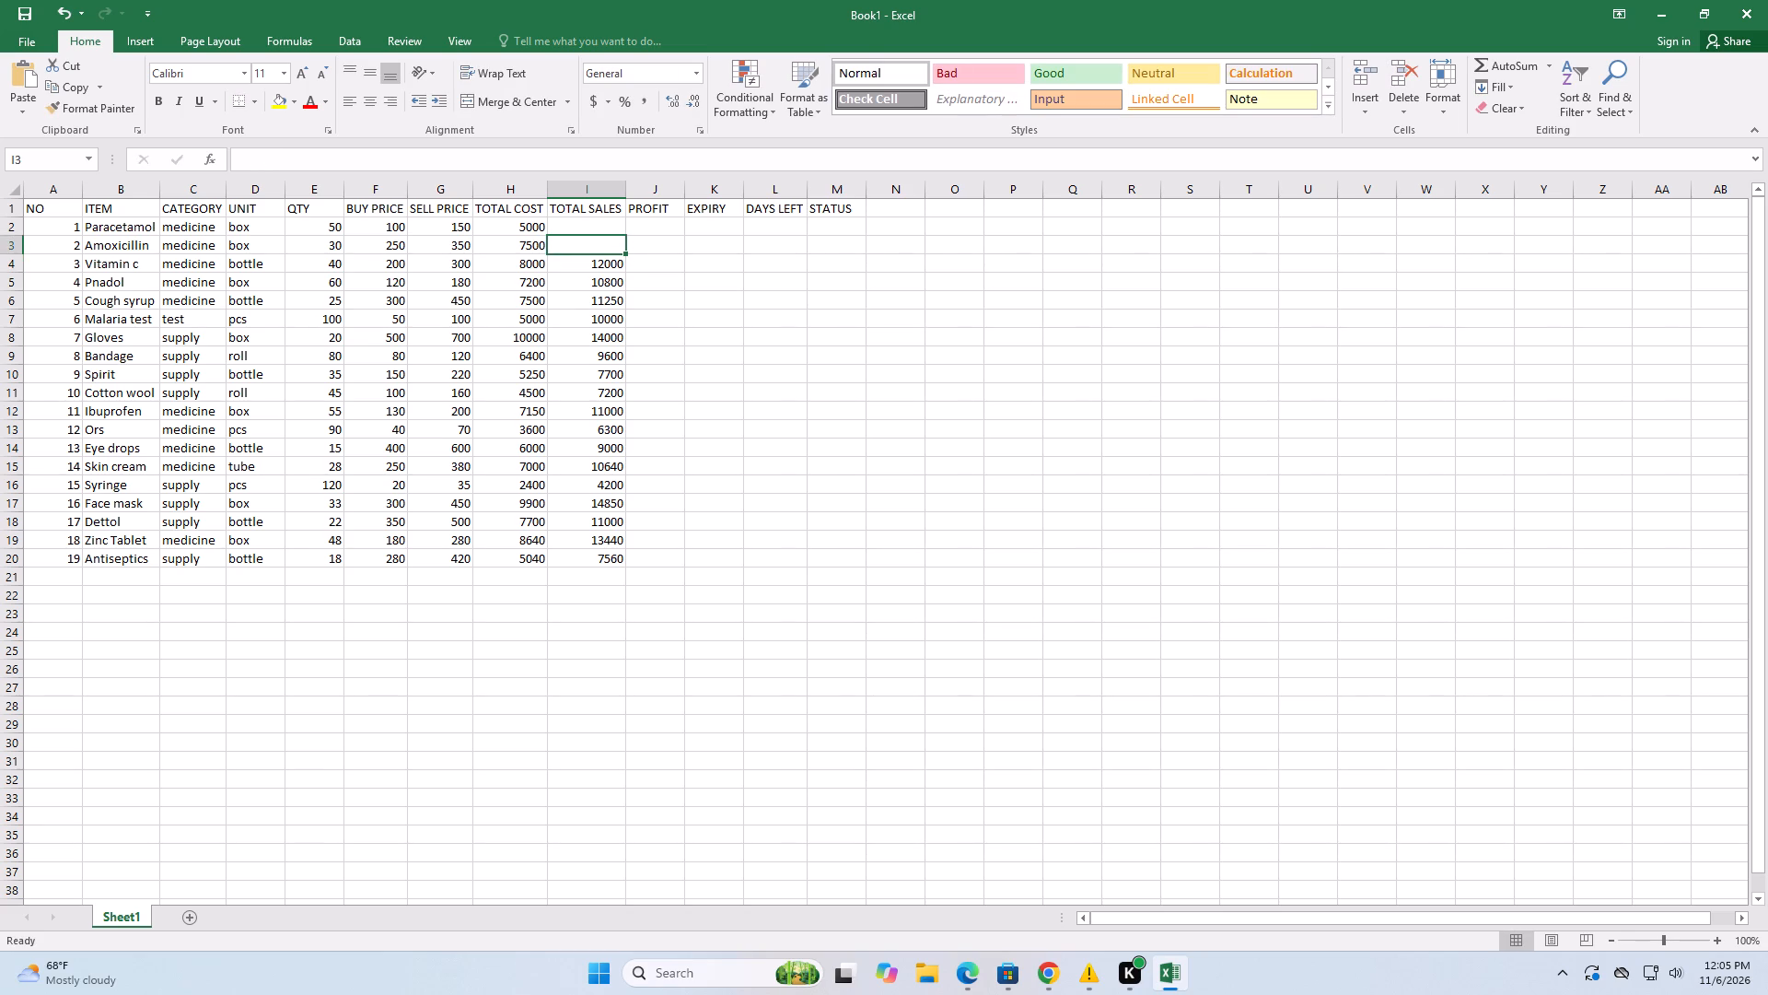
type("10")
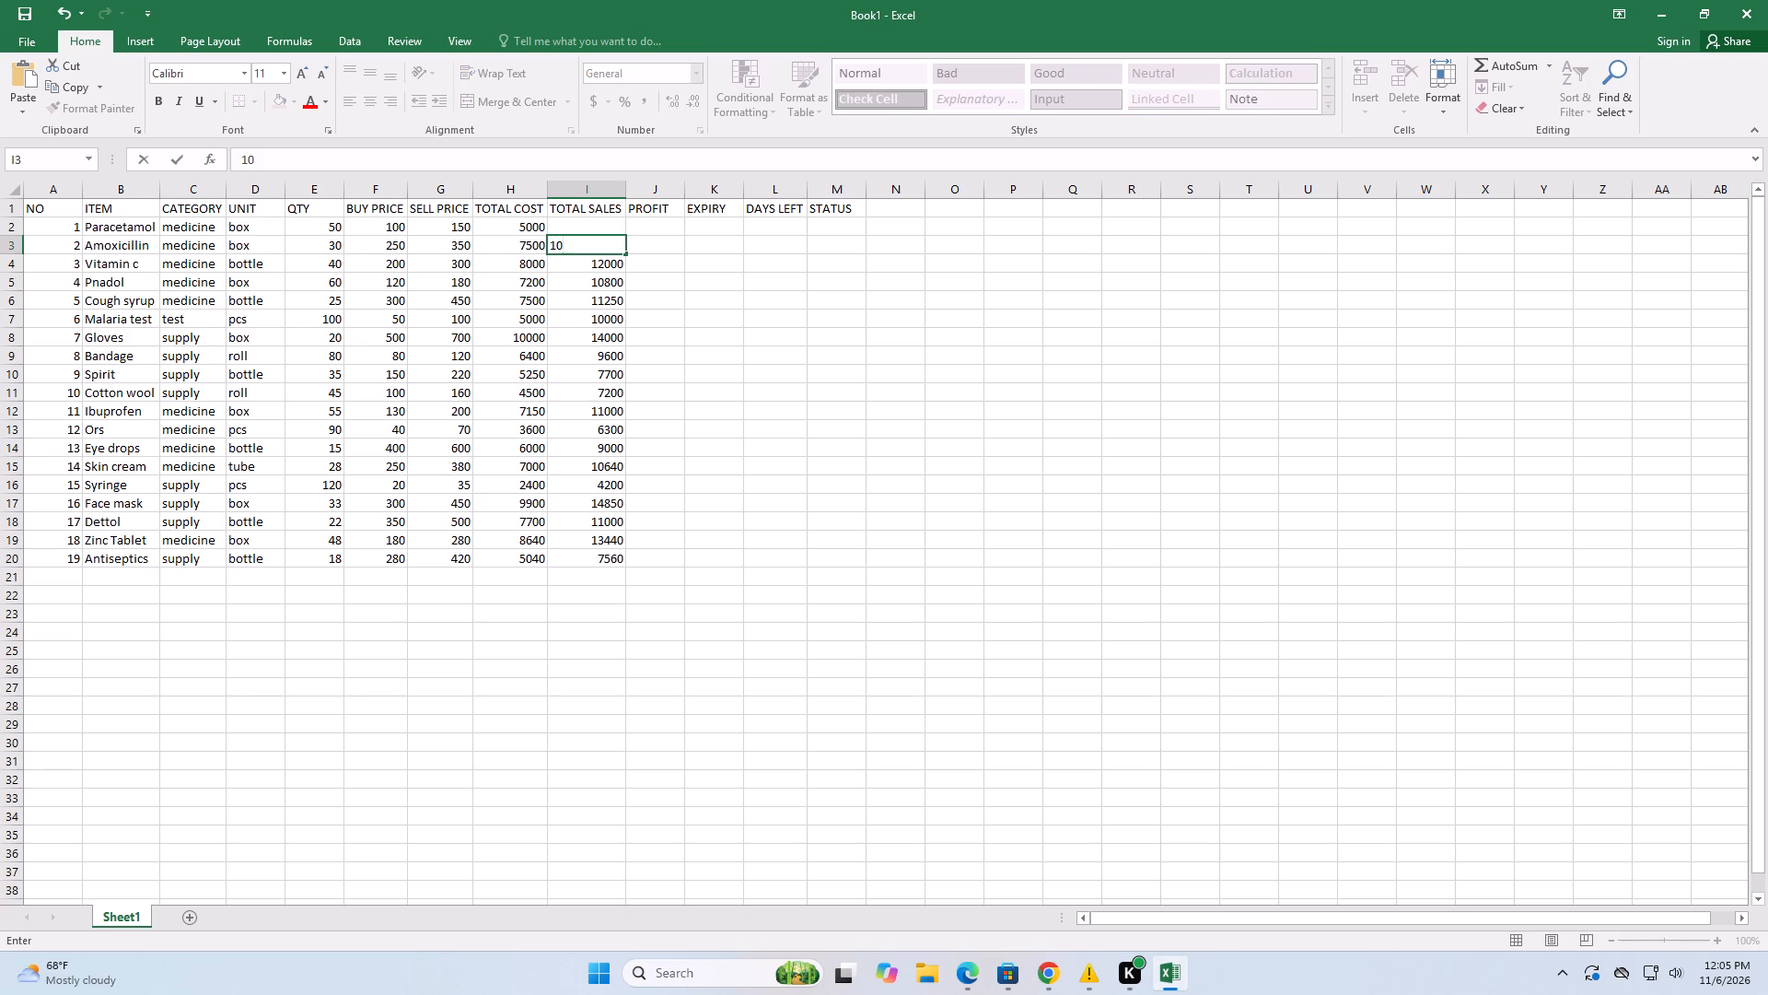
type("500")
key("Up")
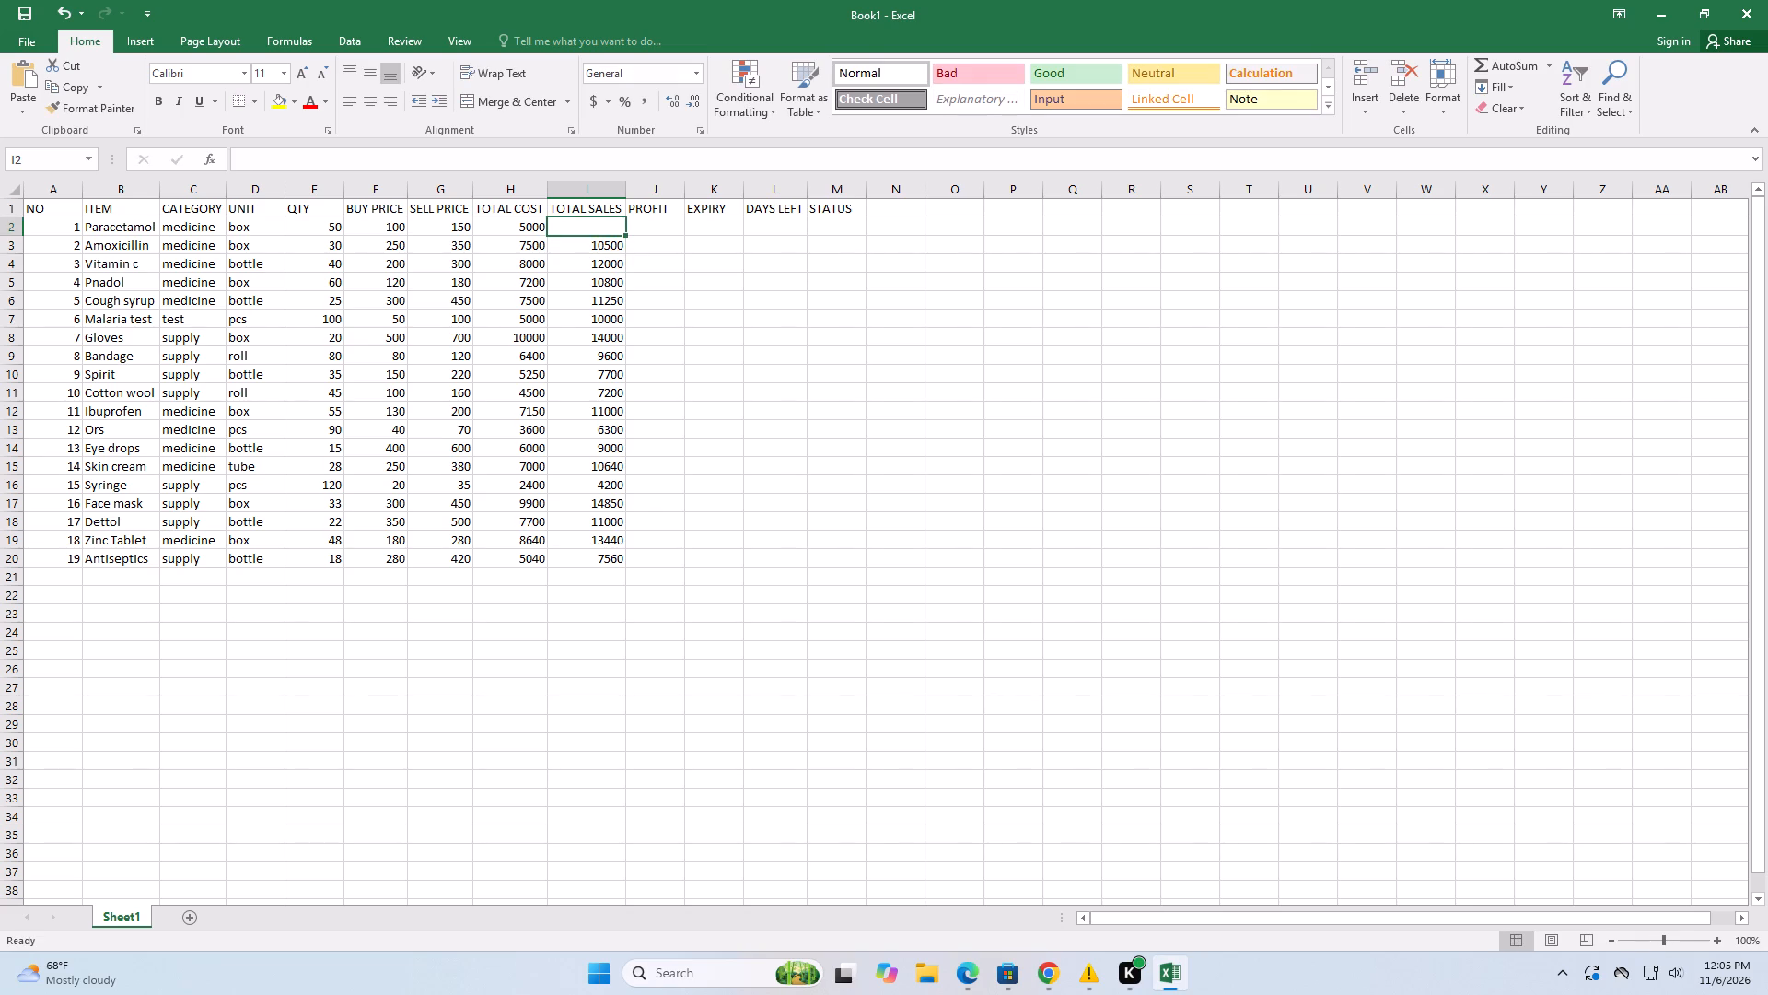
type("7500")
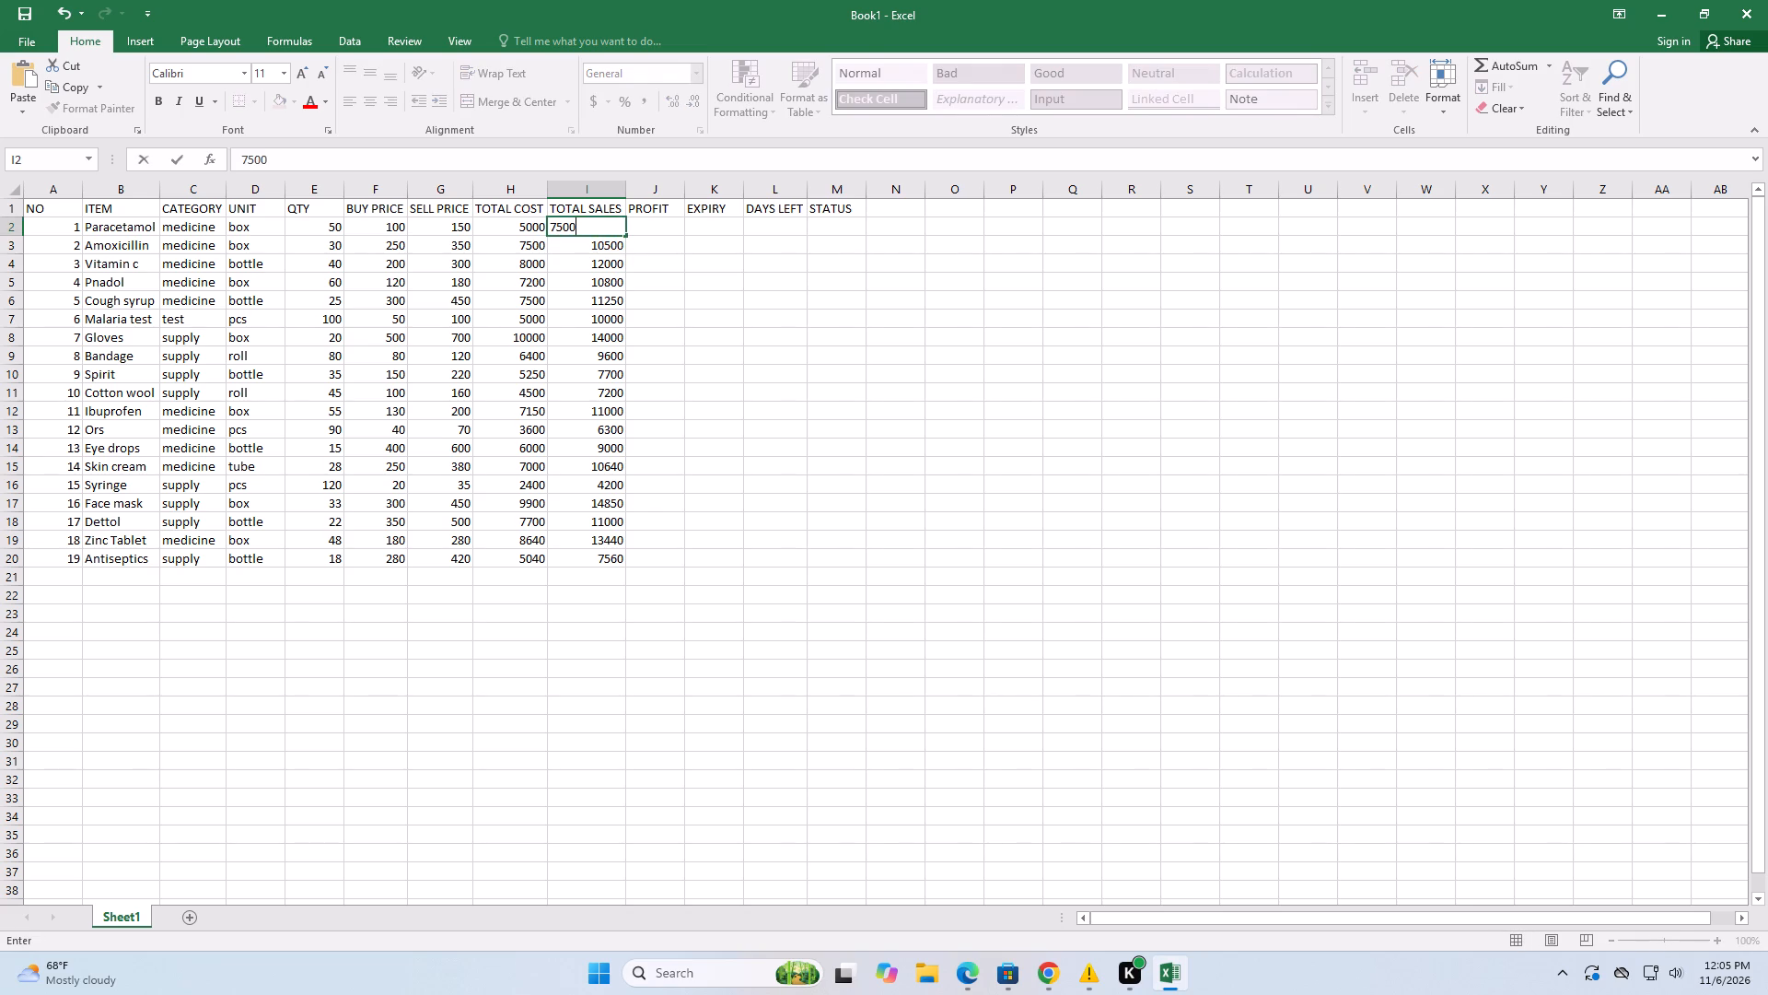
key("Right")
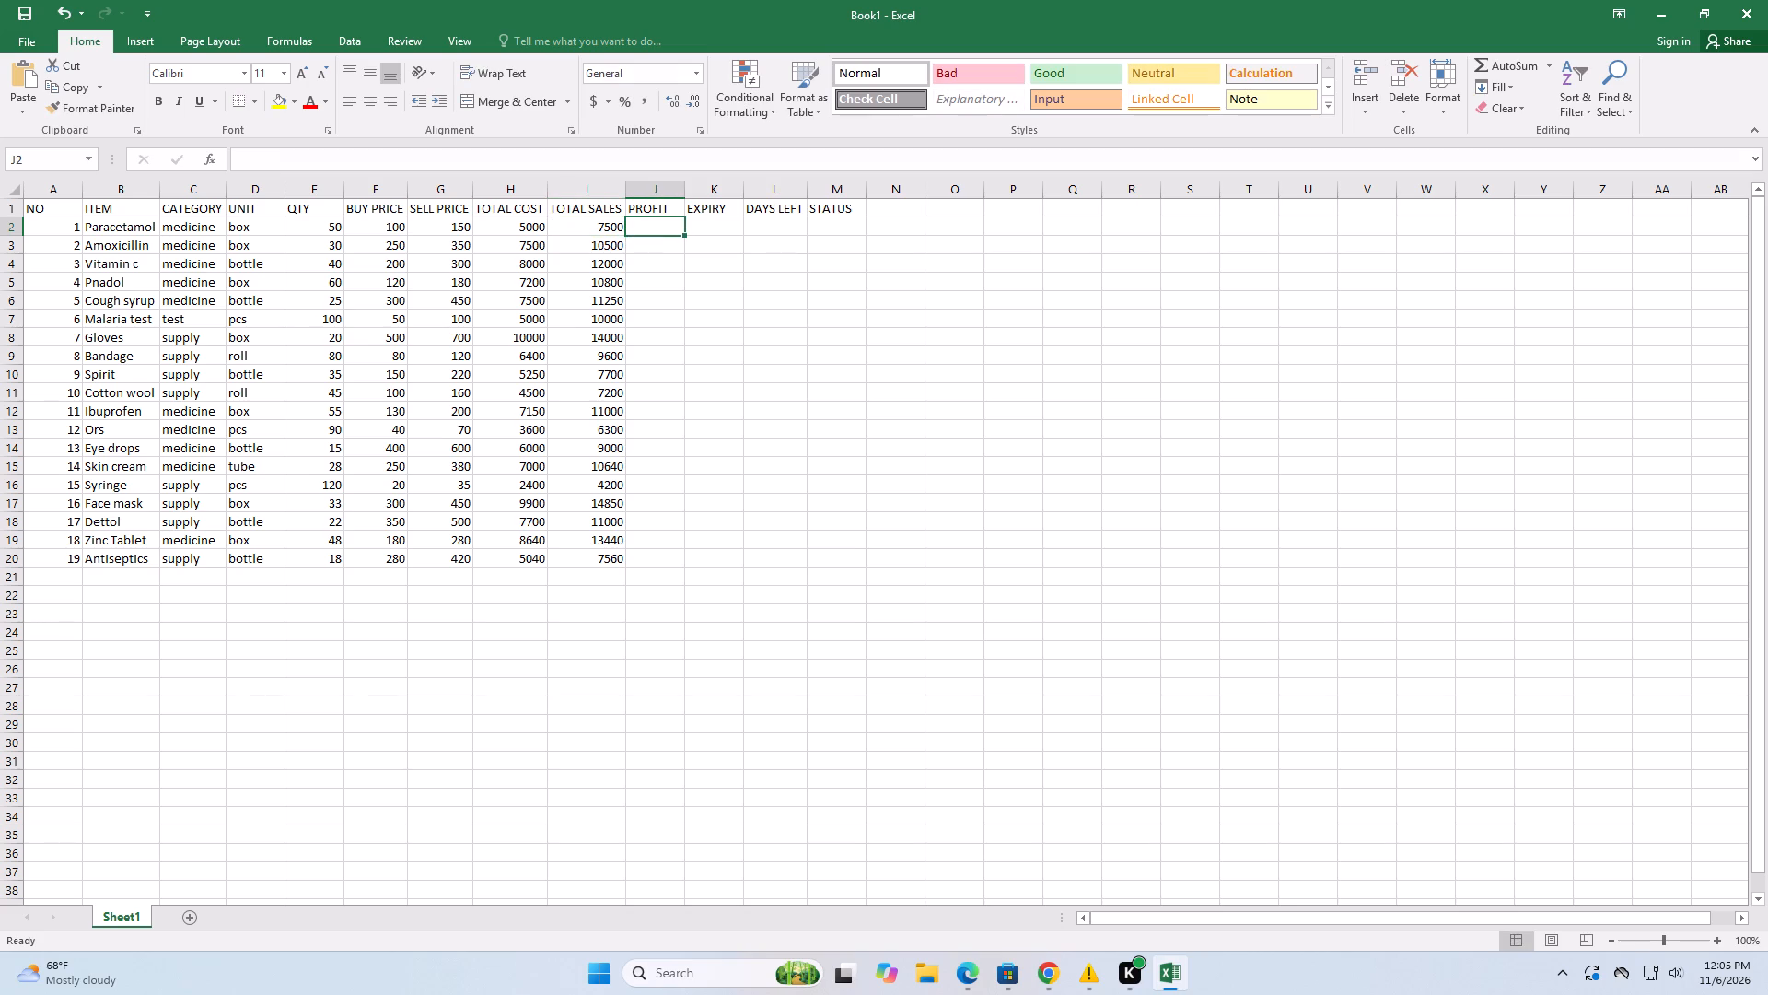
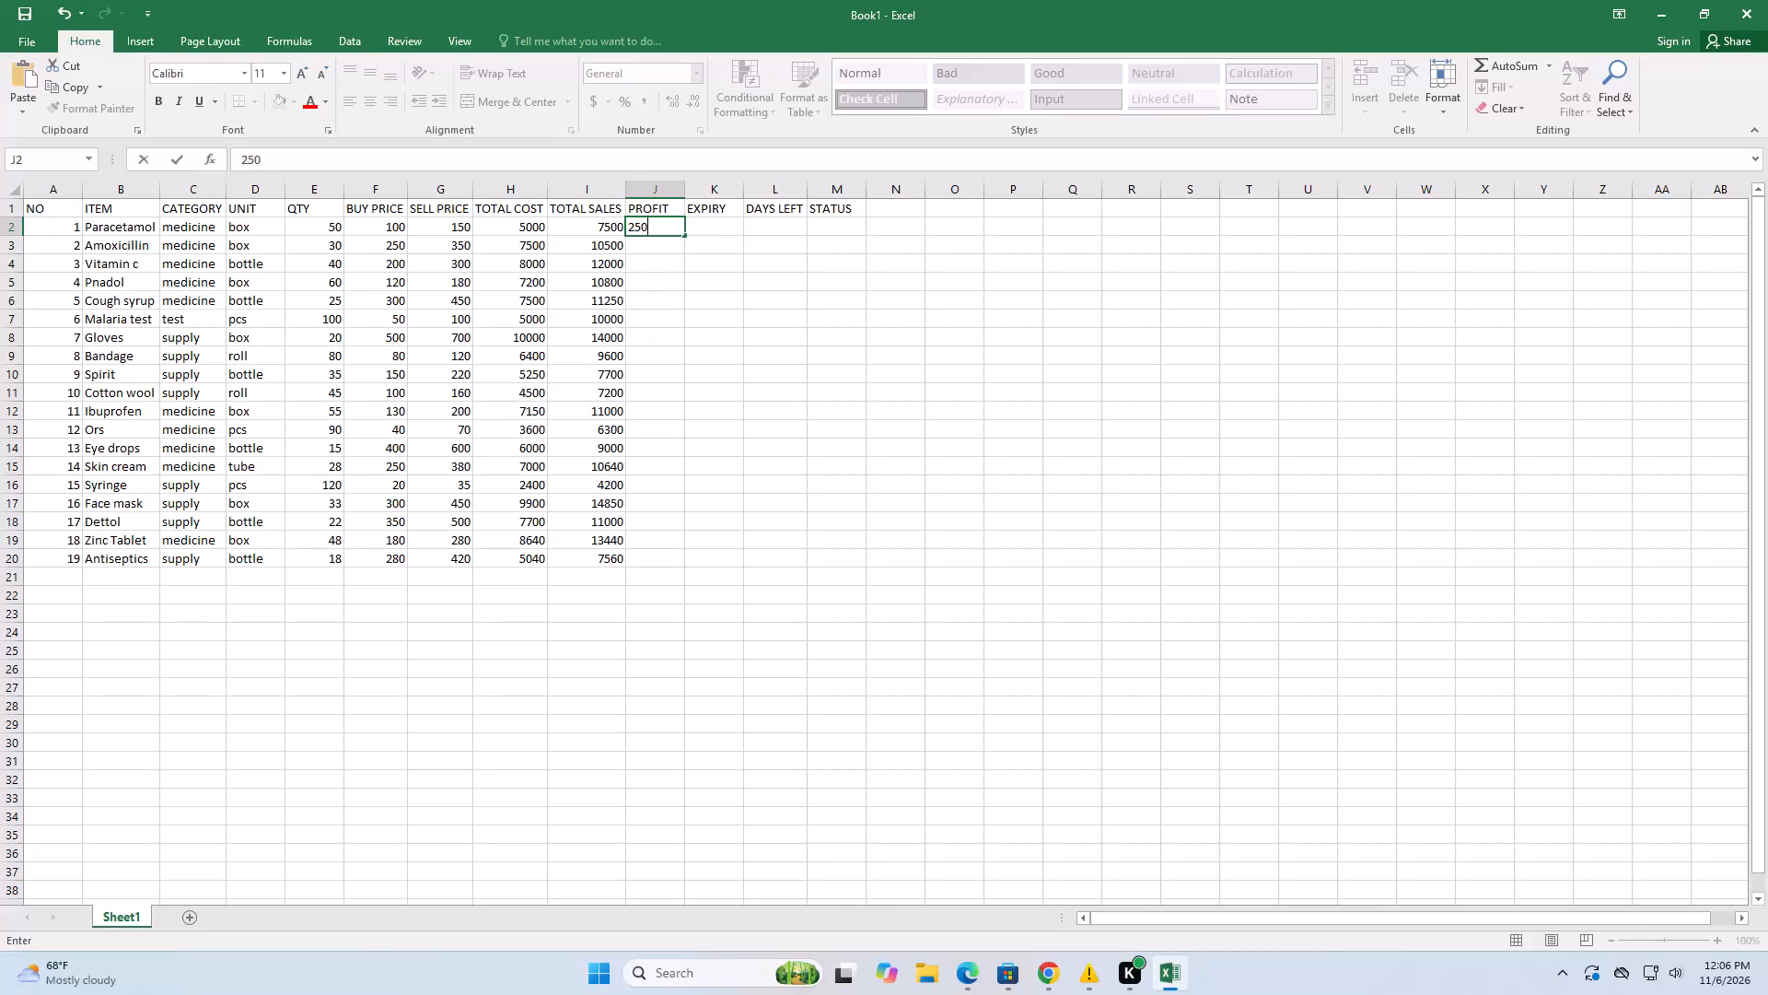
Enter the profits 2500 for Paracetamol, 3000 for Amoxicillin, 4000 for Vitamin c and 3600 for Pnadol, downward from J2 to J5.
key("Down")
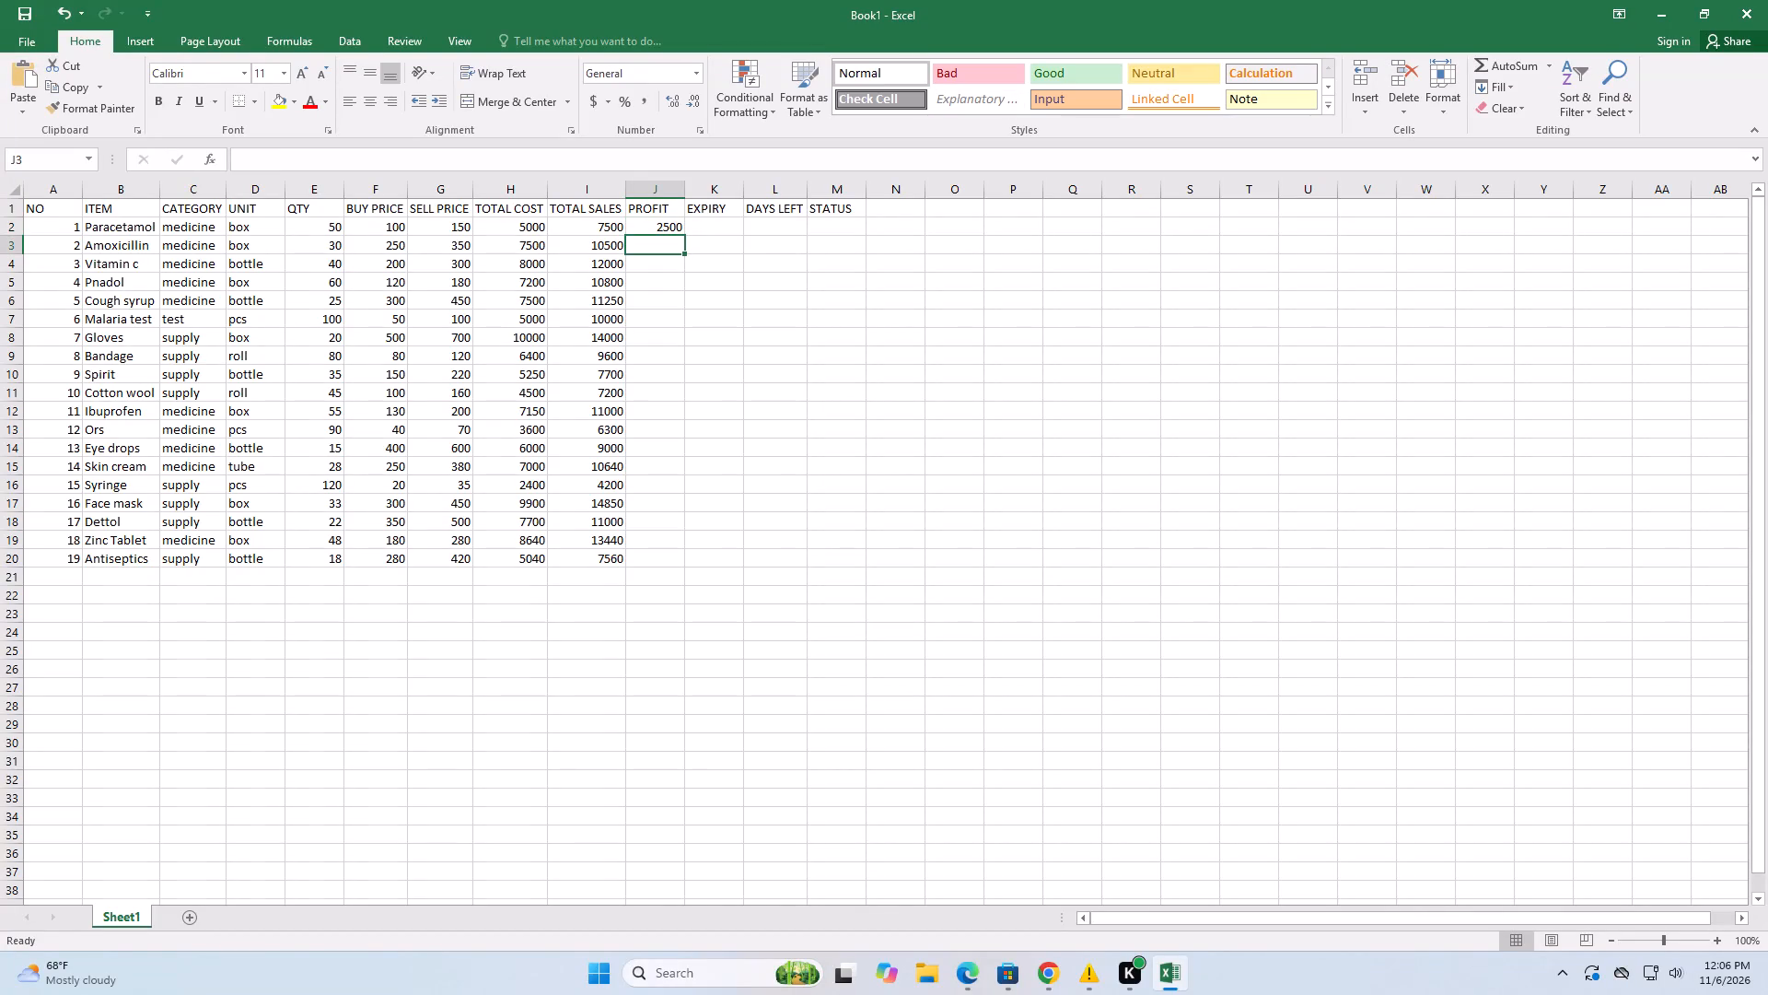
type("300")
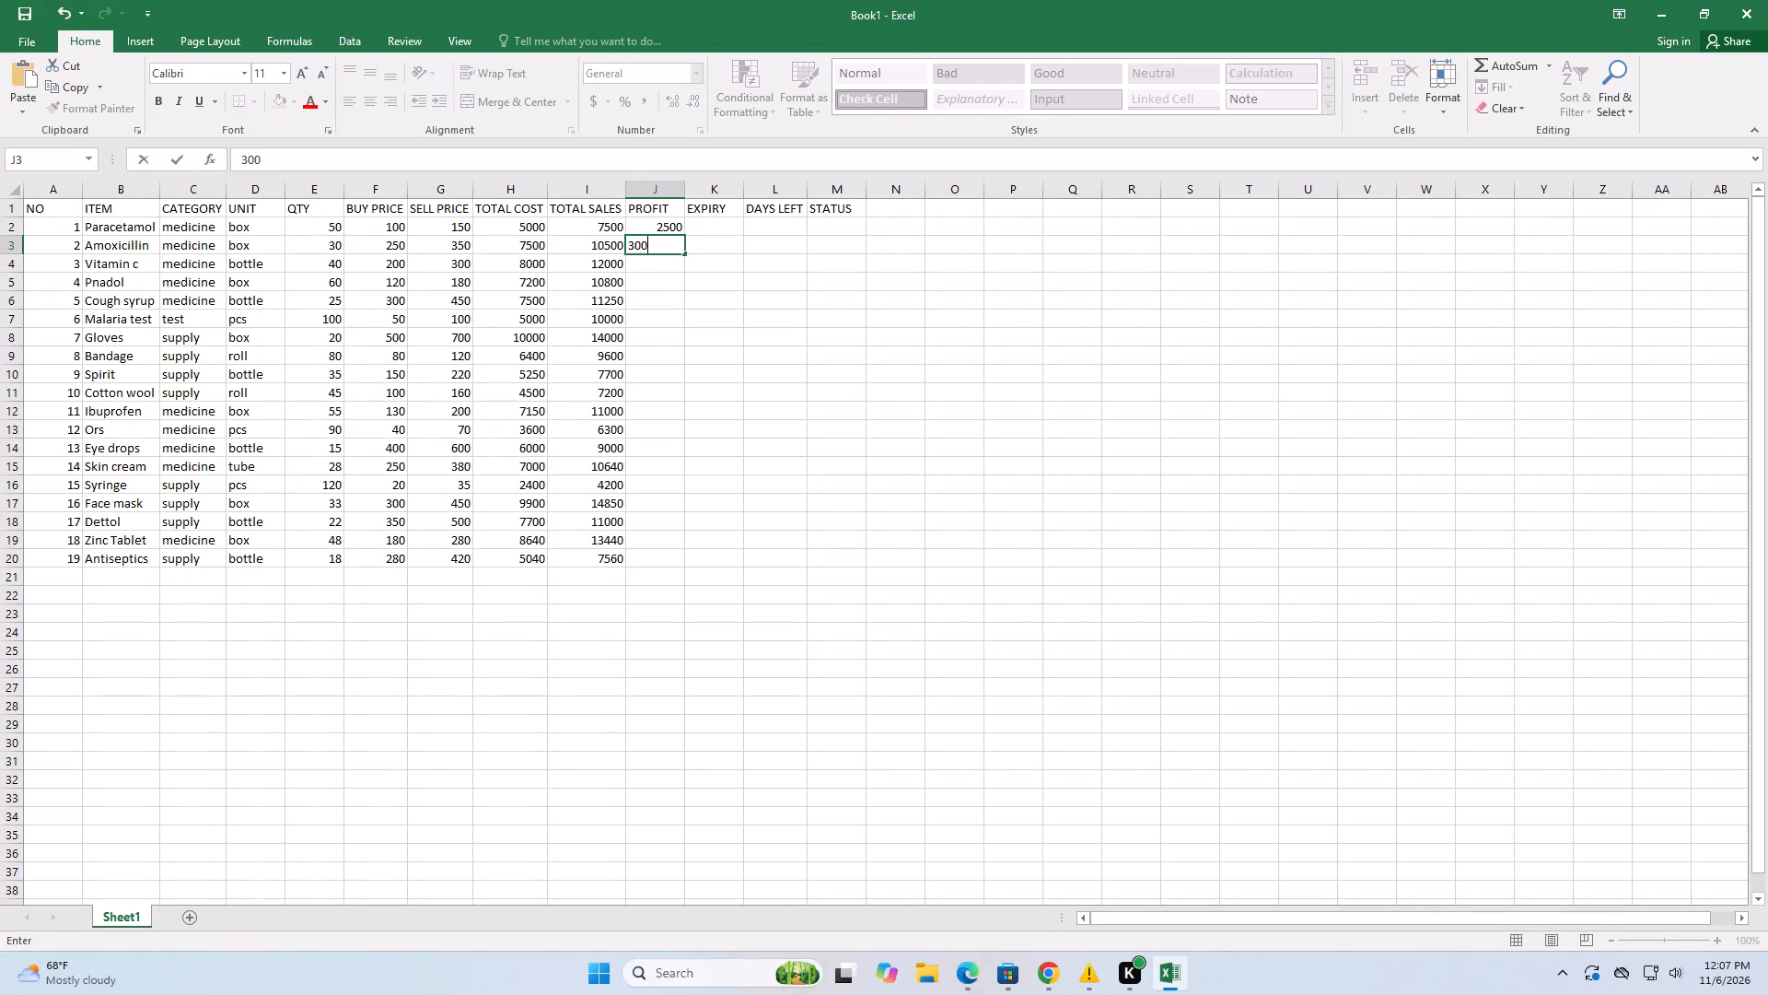
key("0")
key("Down")
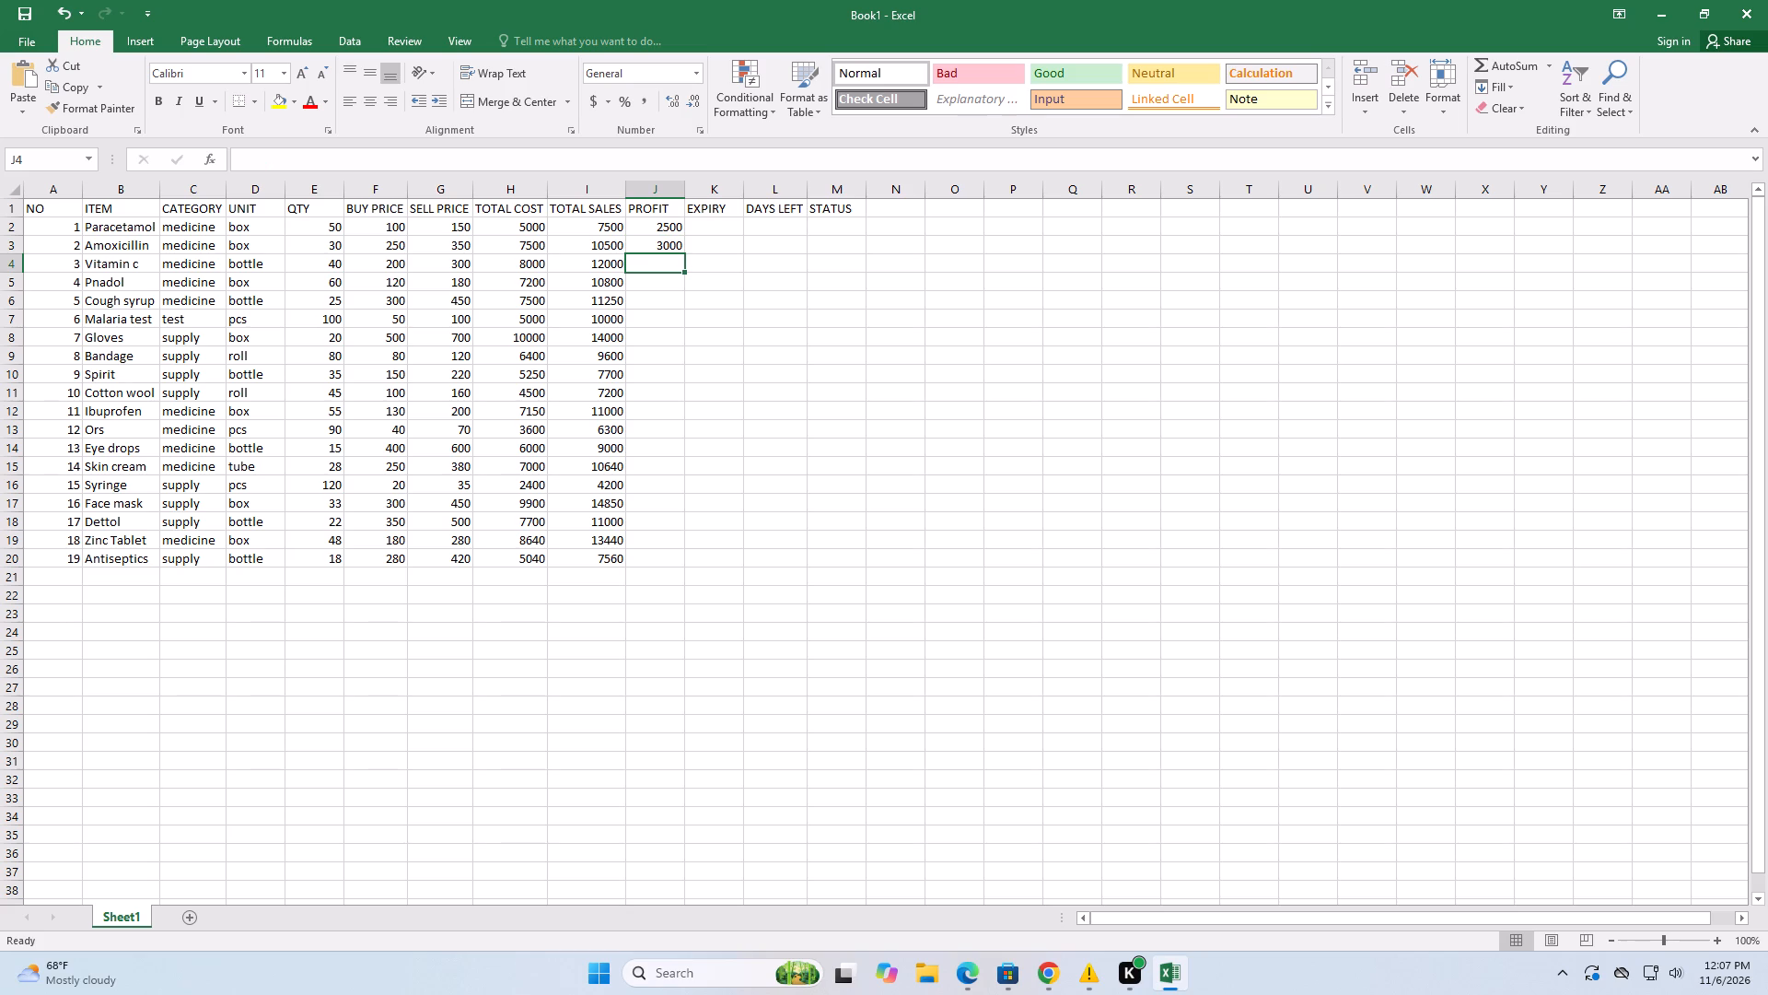
type("4000")
key("Down")
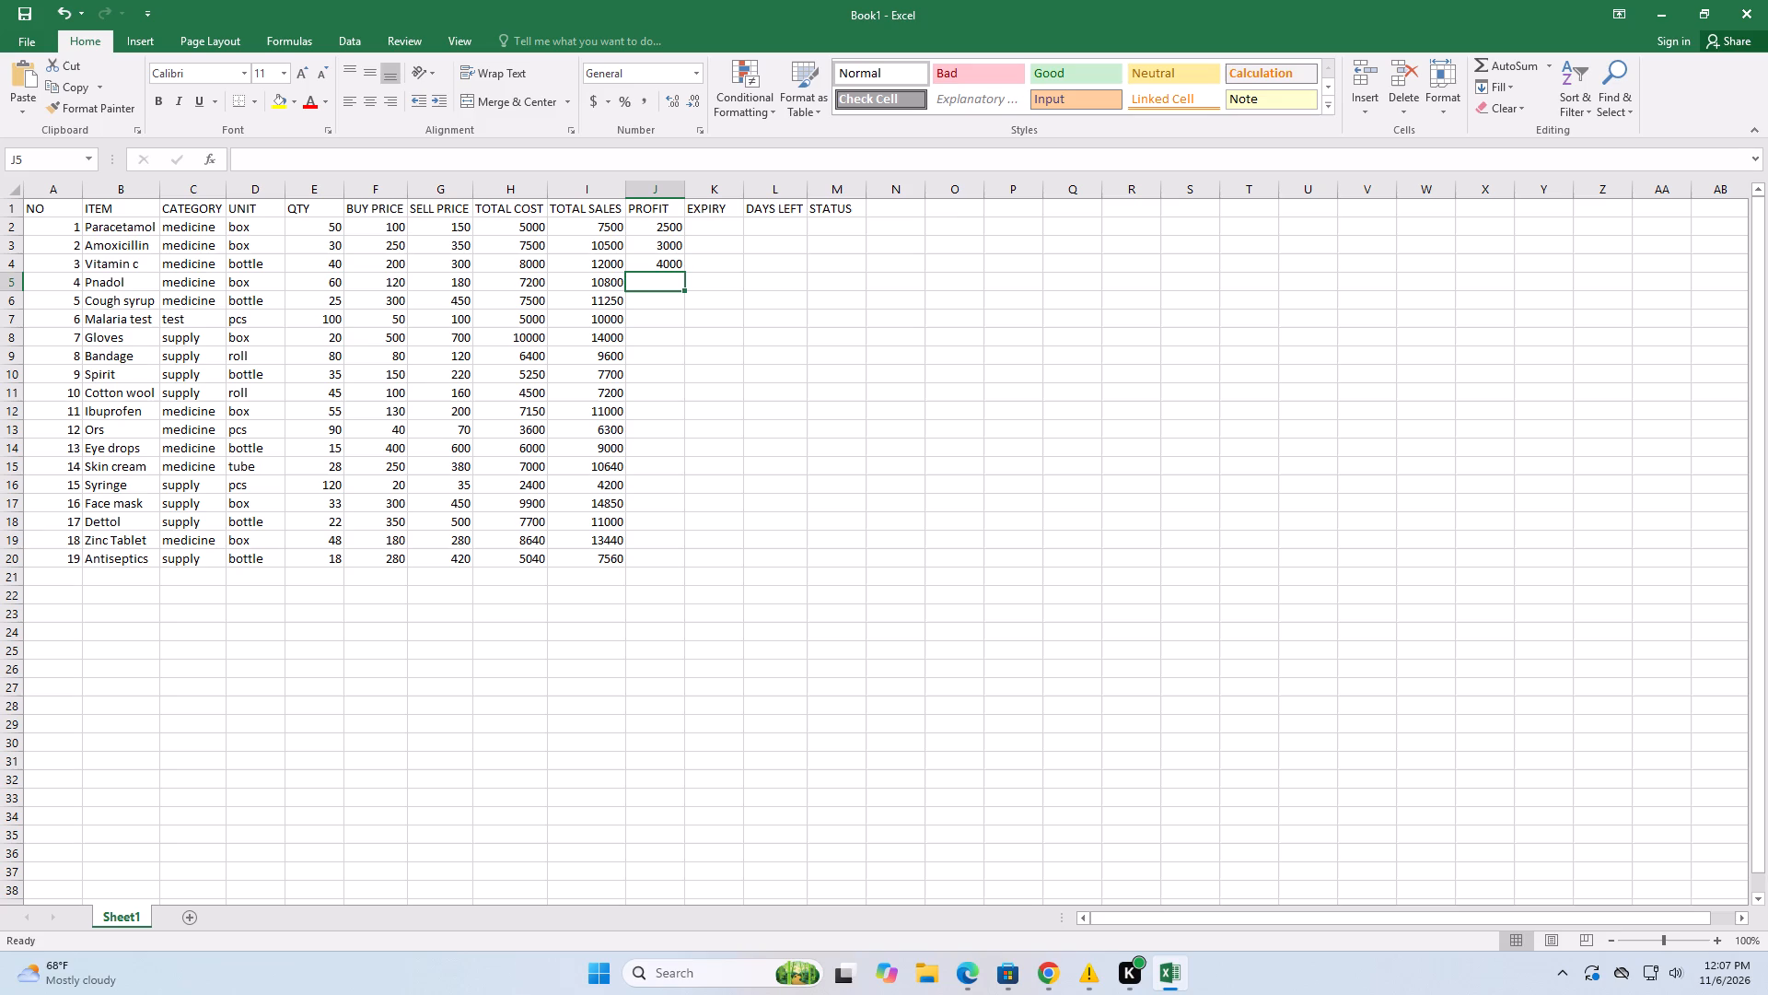
type("3600")
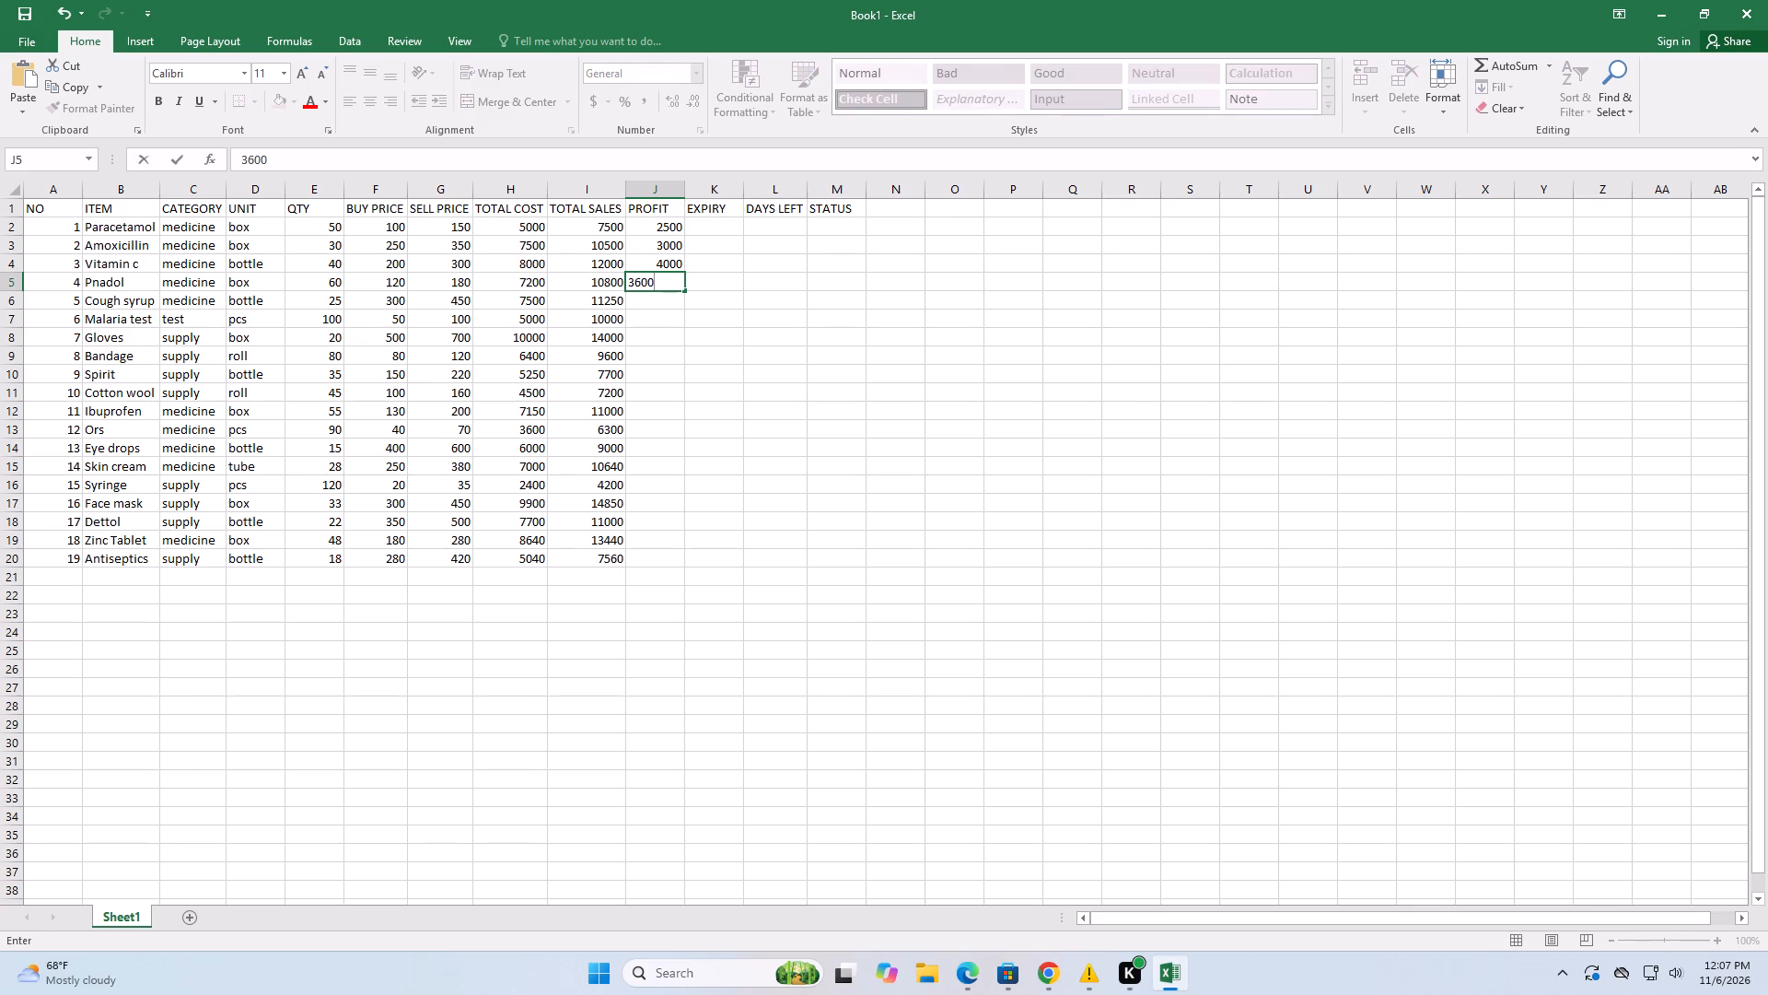
key("Down")
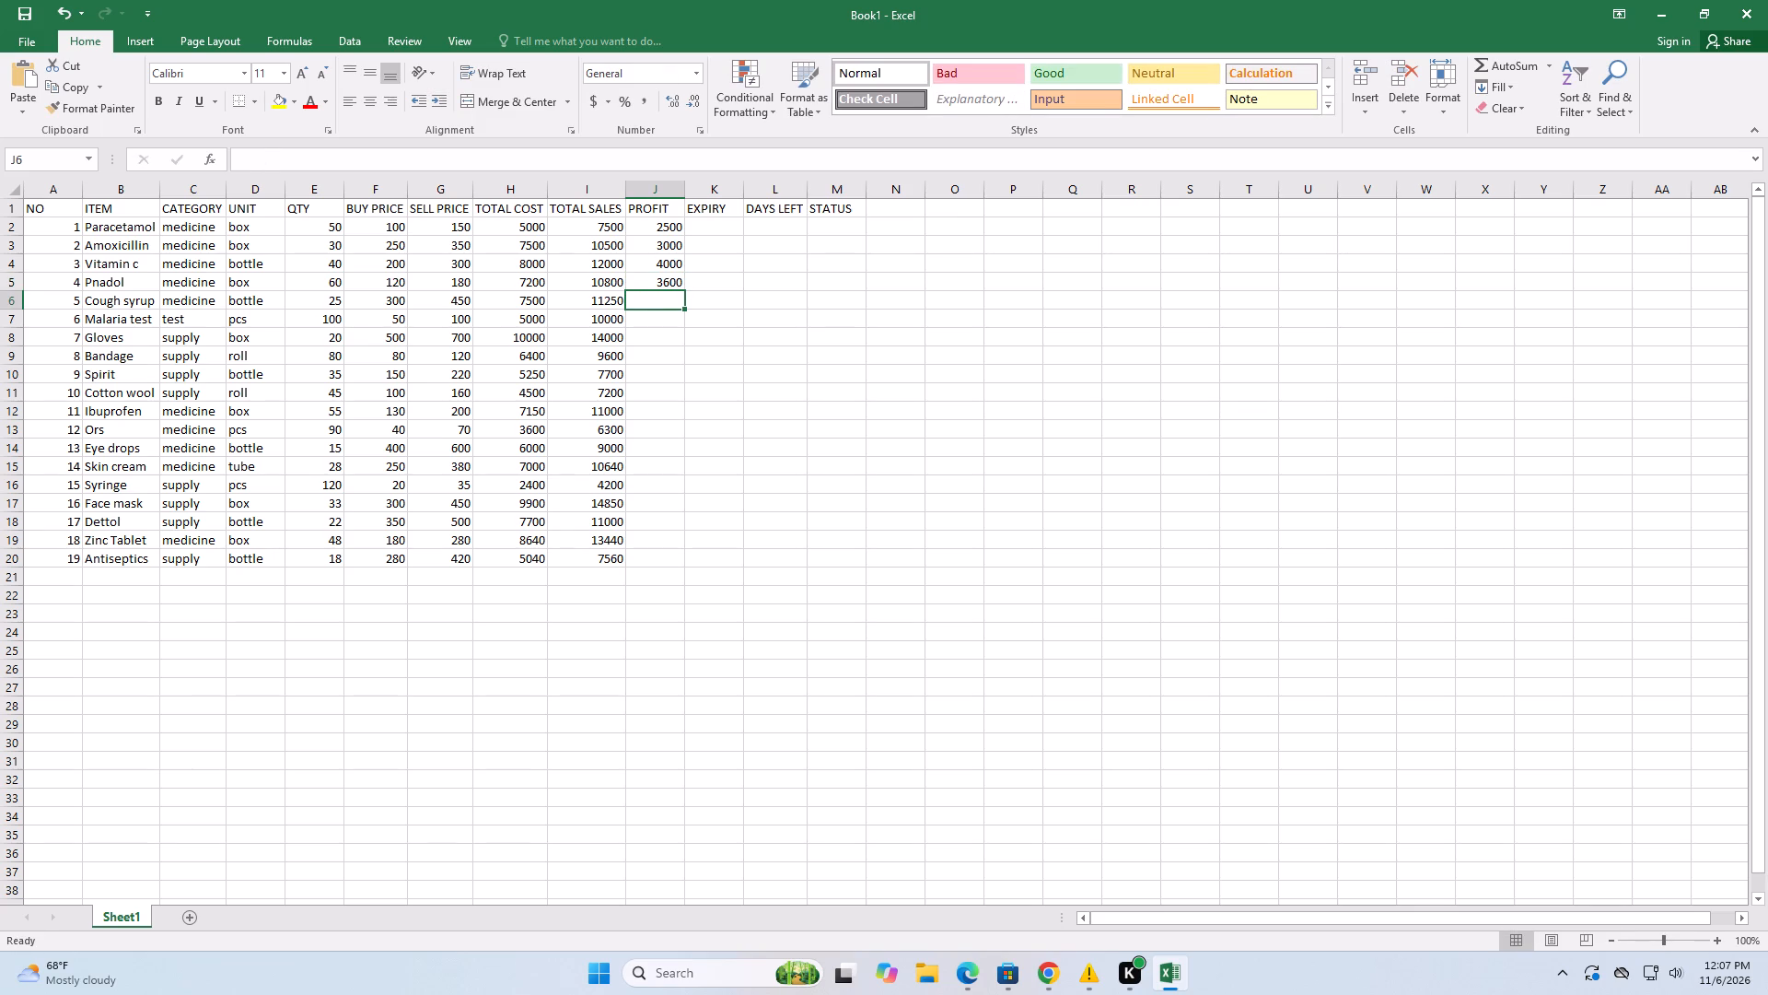
Enter the profits 5000 for Cough syrup, 4000 for Malaria test, 3200 for Gloves and 2400 for Bandage, downward from J6 to J9.
type("5000")
key("Down")
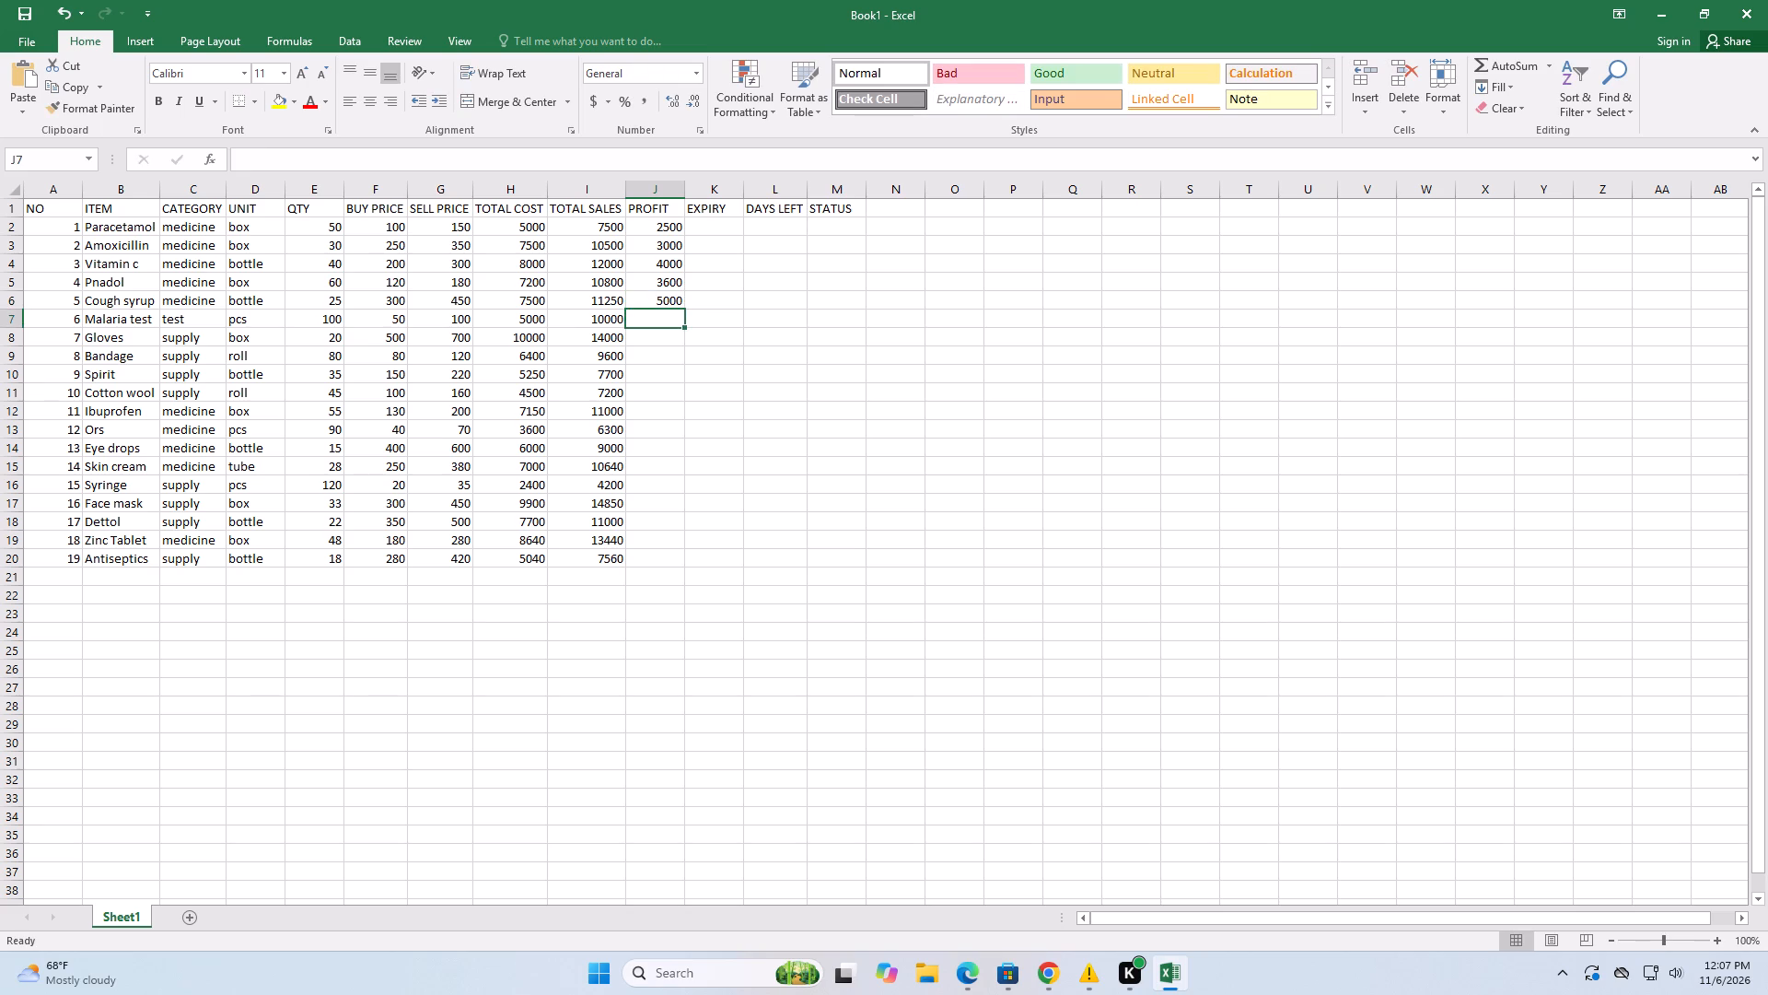
type("4000")
key("Down")
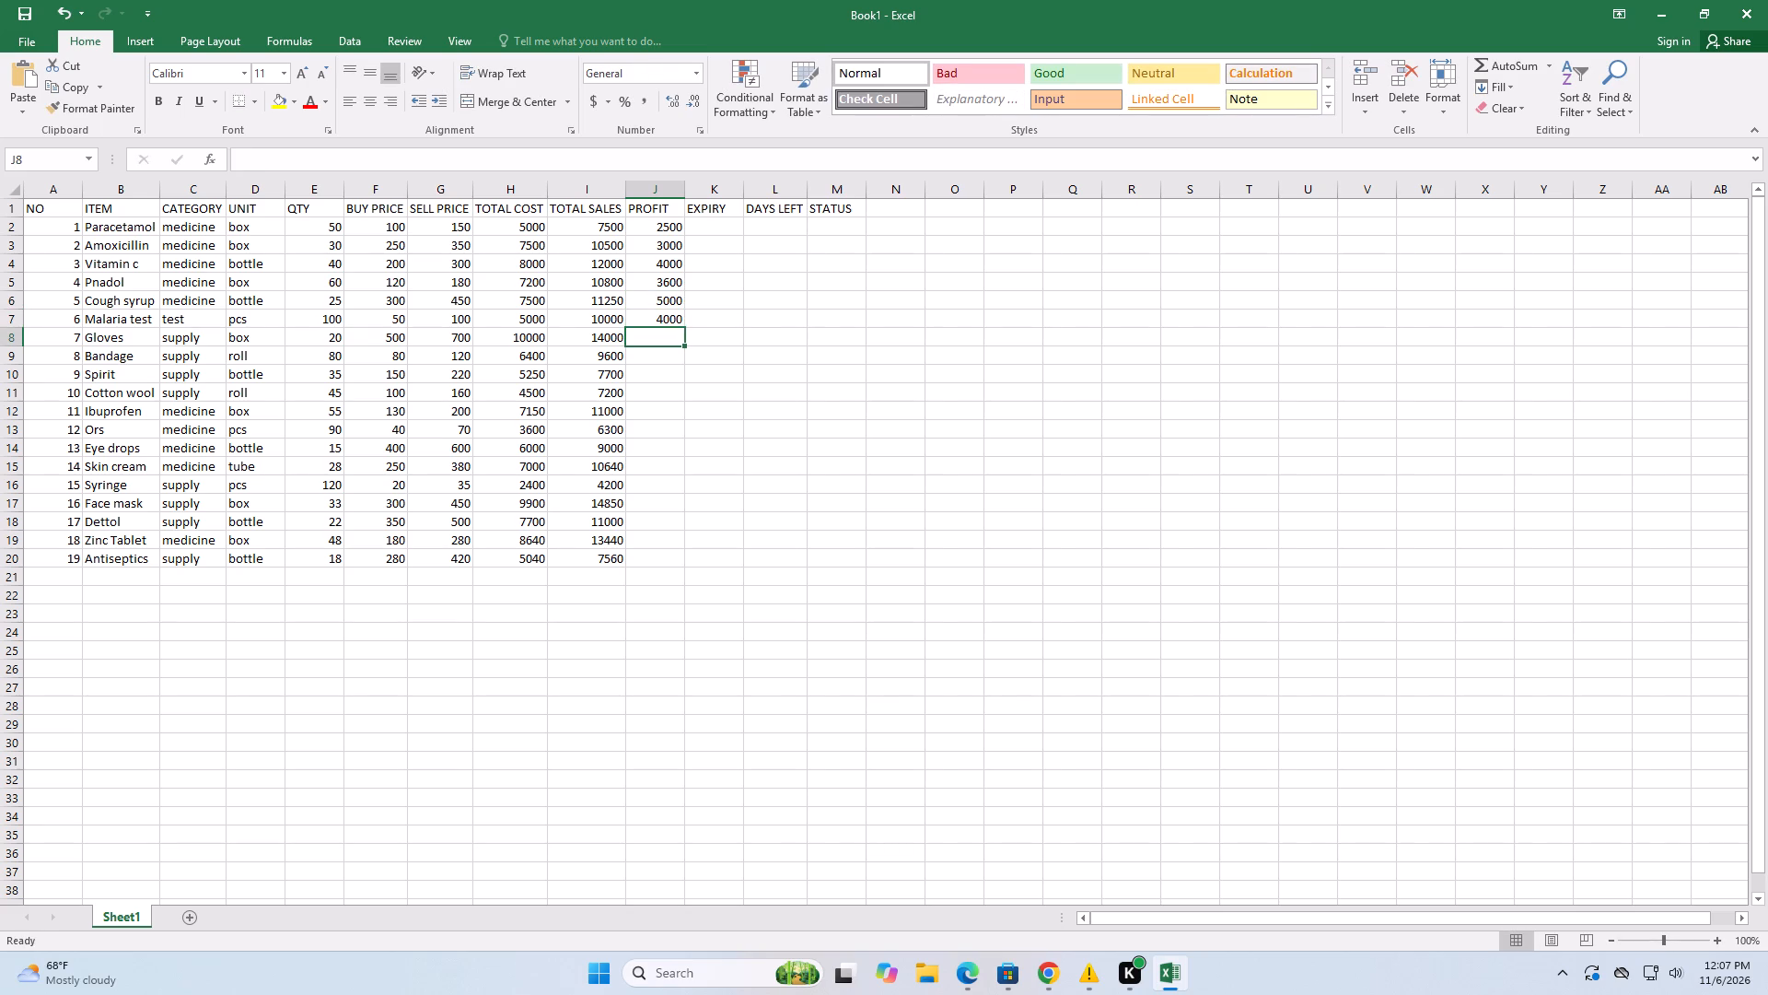
type("3200")
key("Down")
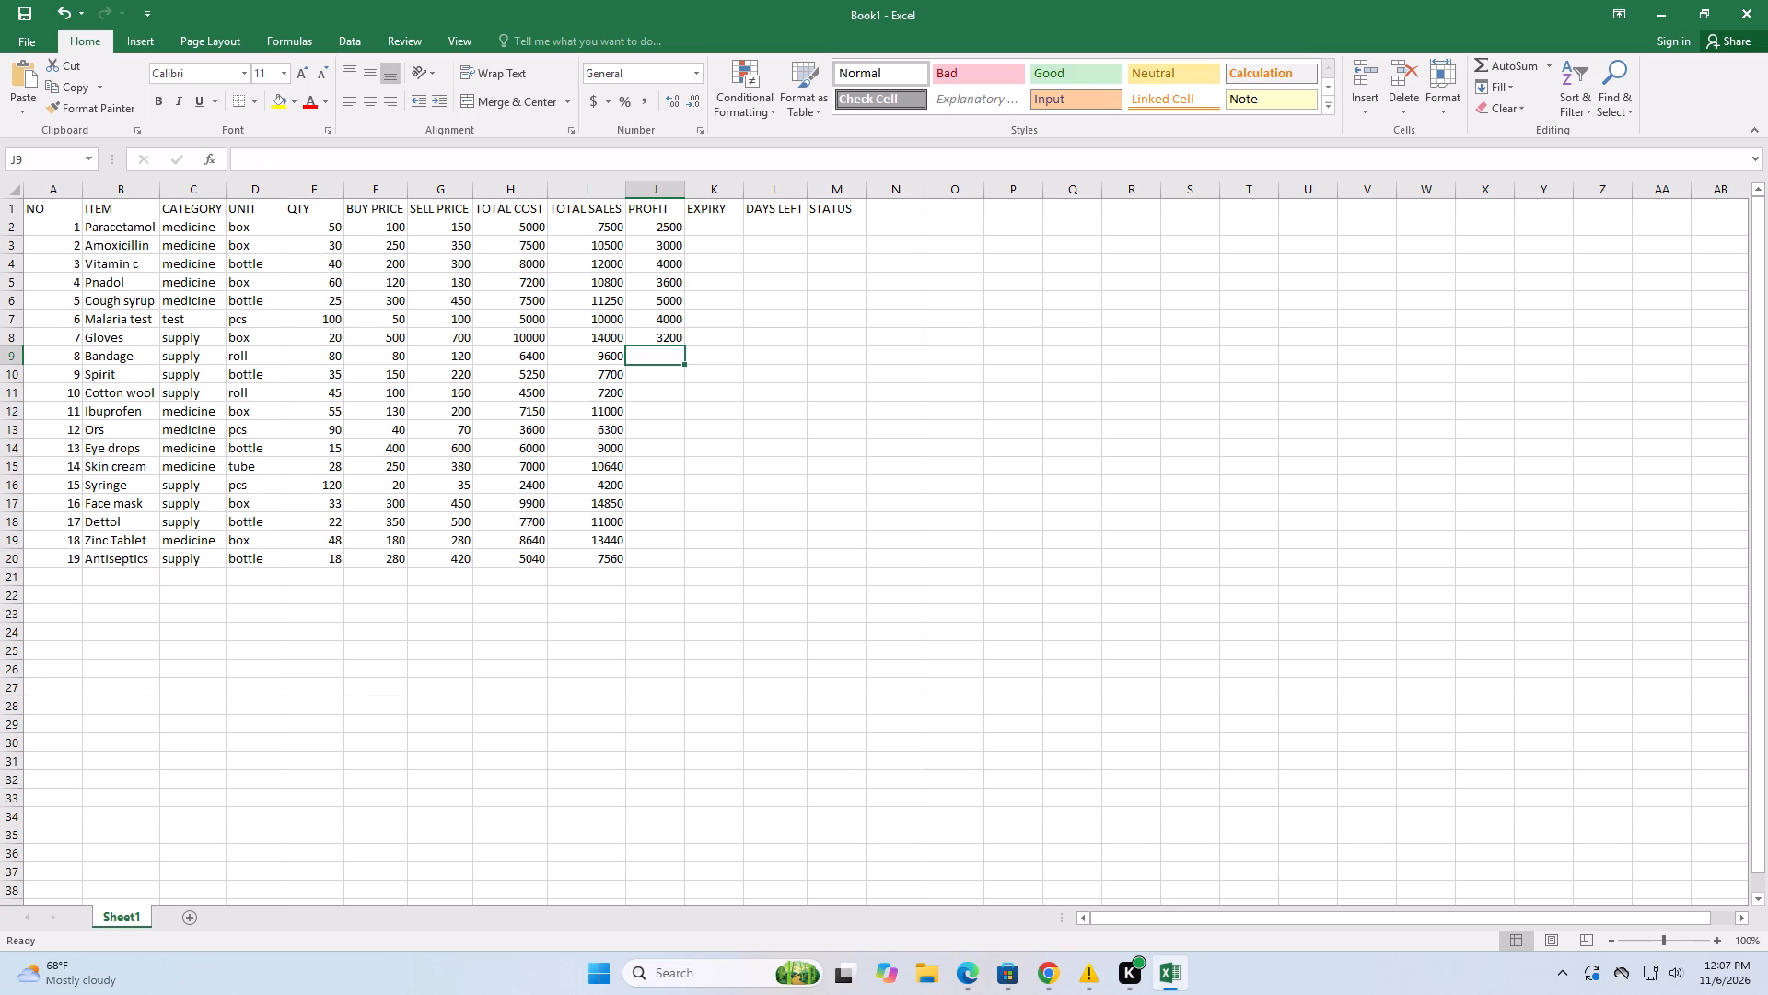
type("2400")
key("Down")
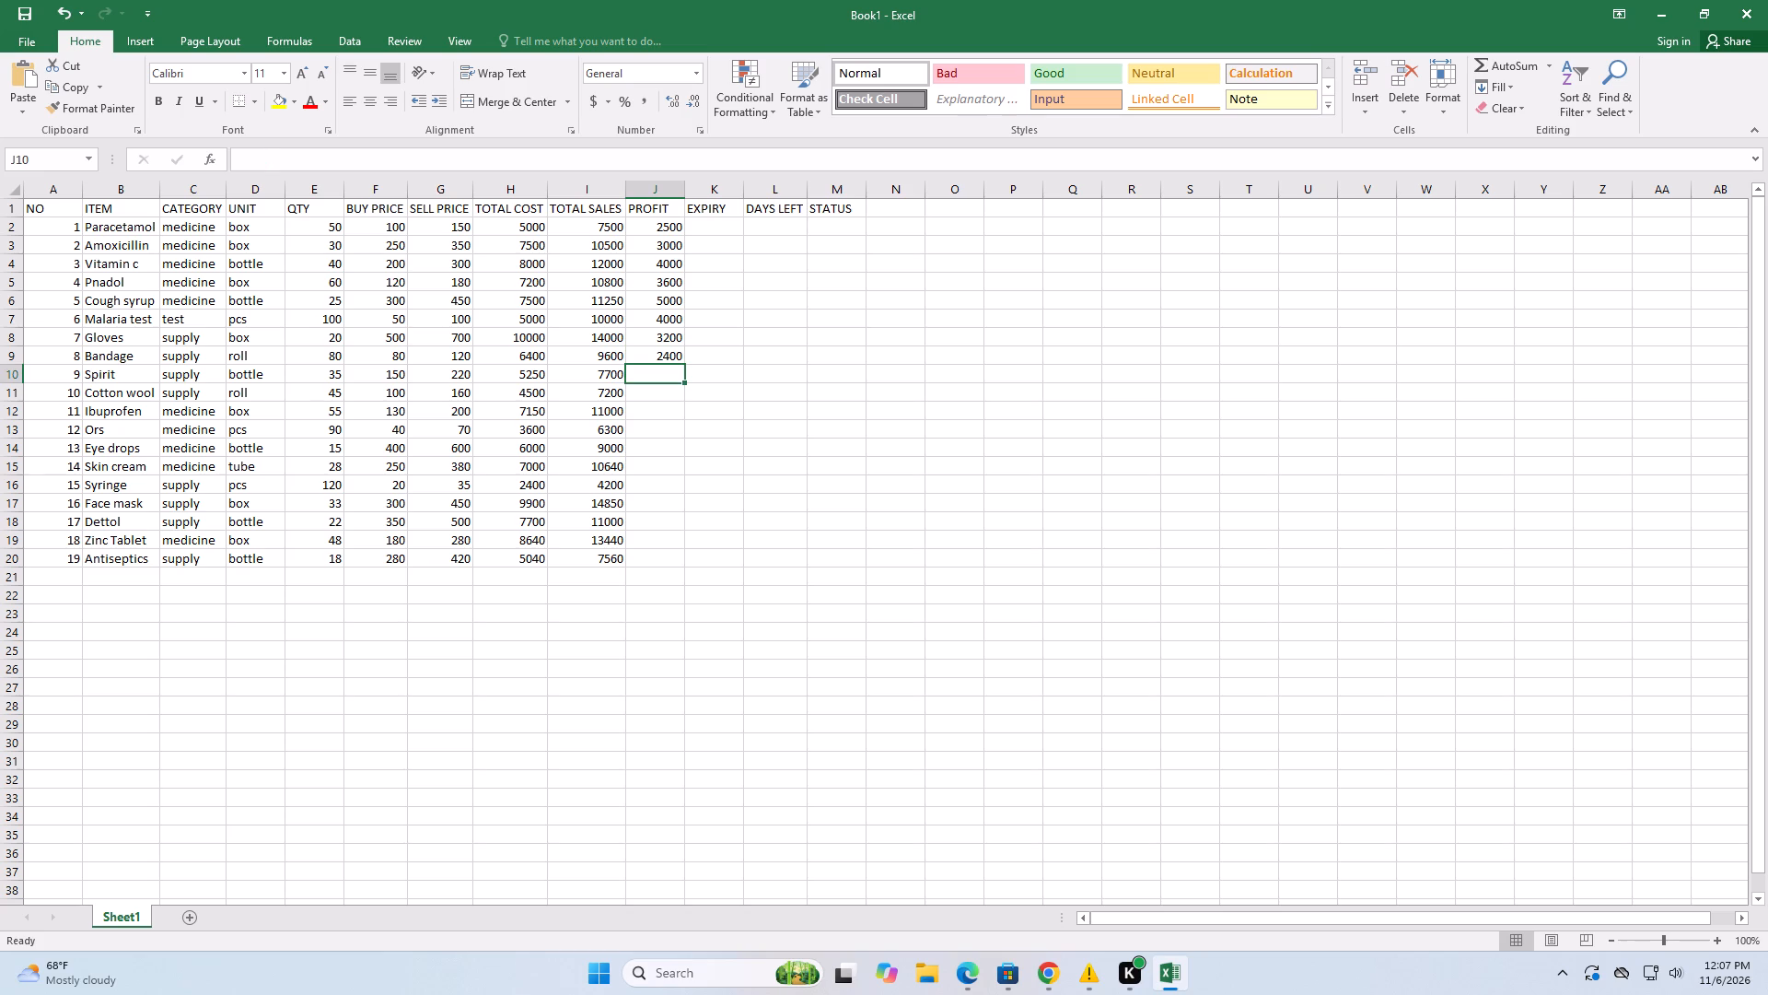
Change the profit for Bandage in J9 to 2450.
key("Up")
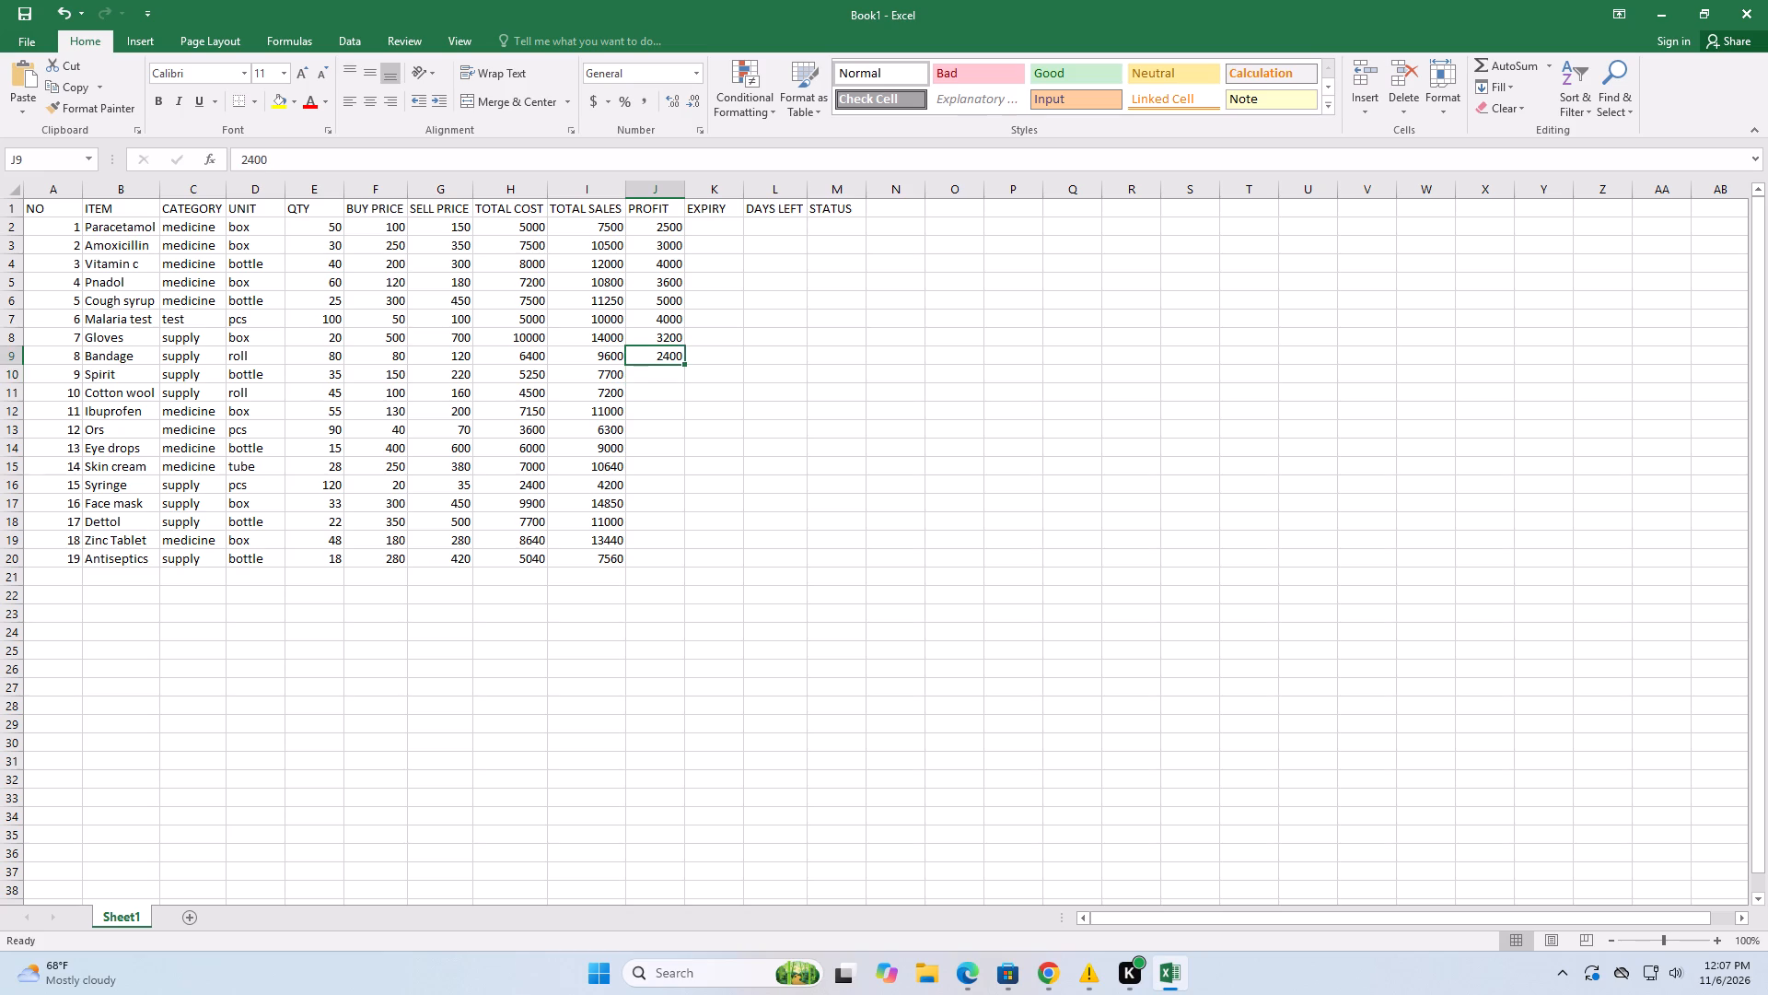
key("Down")
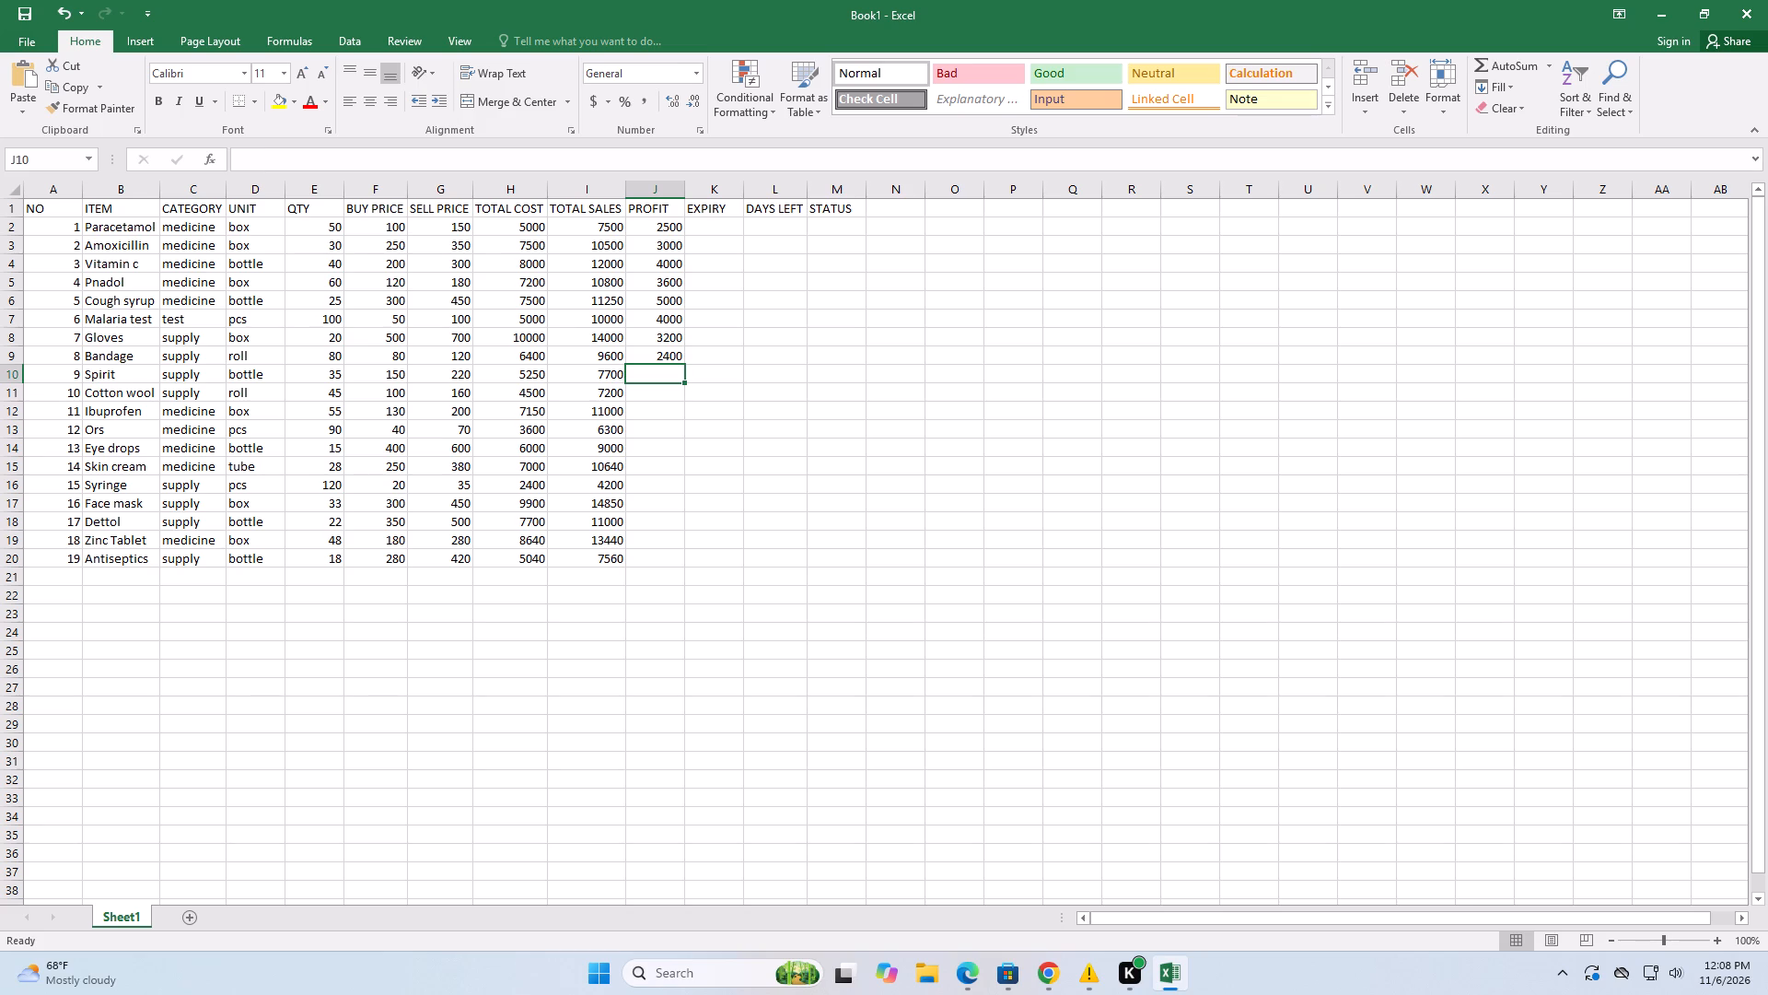
key("Up")
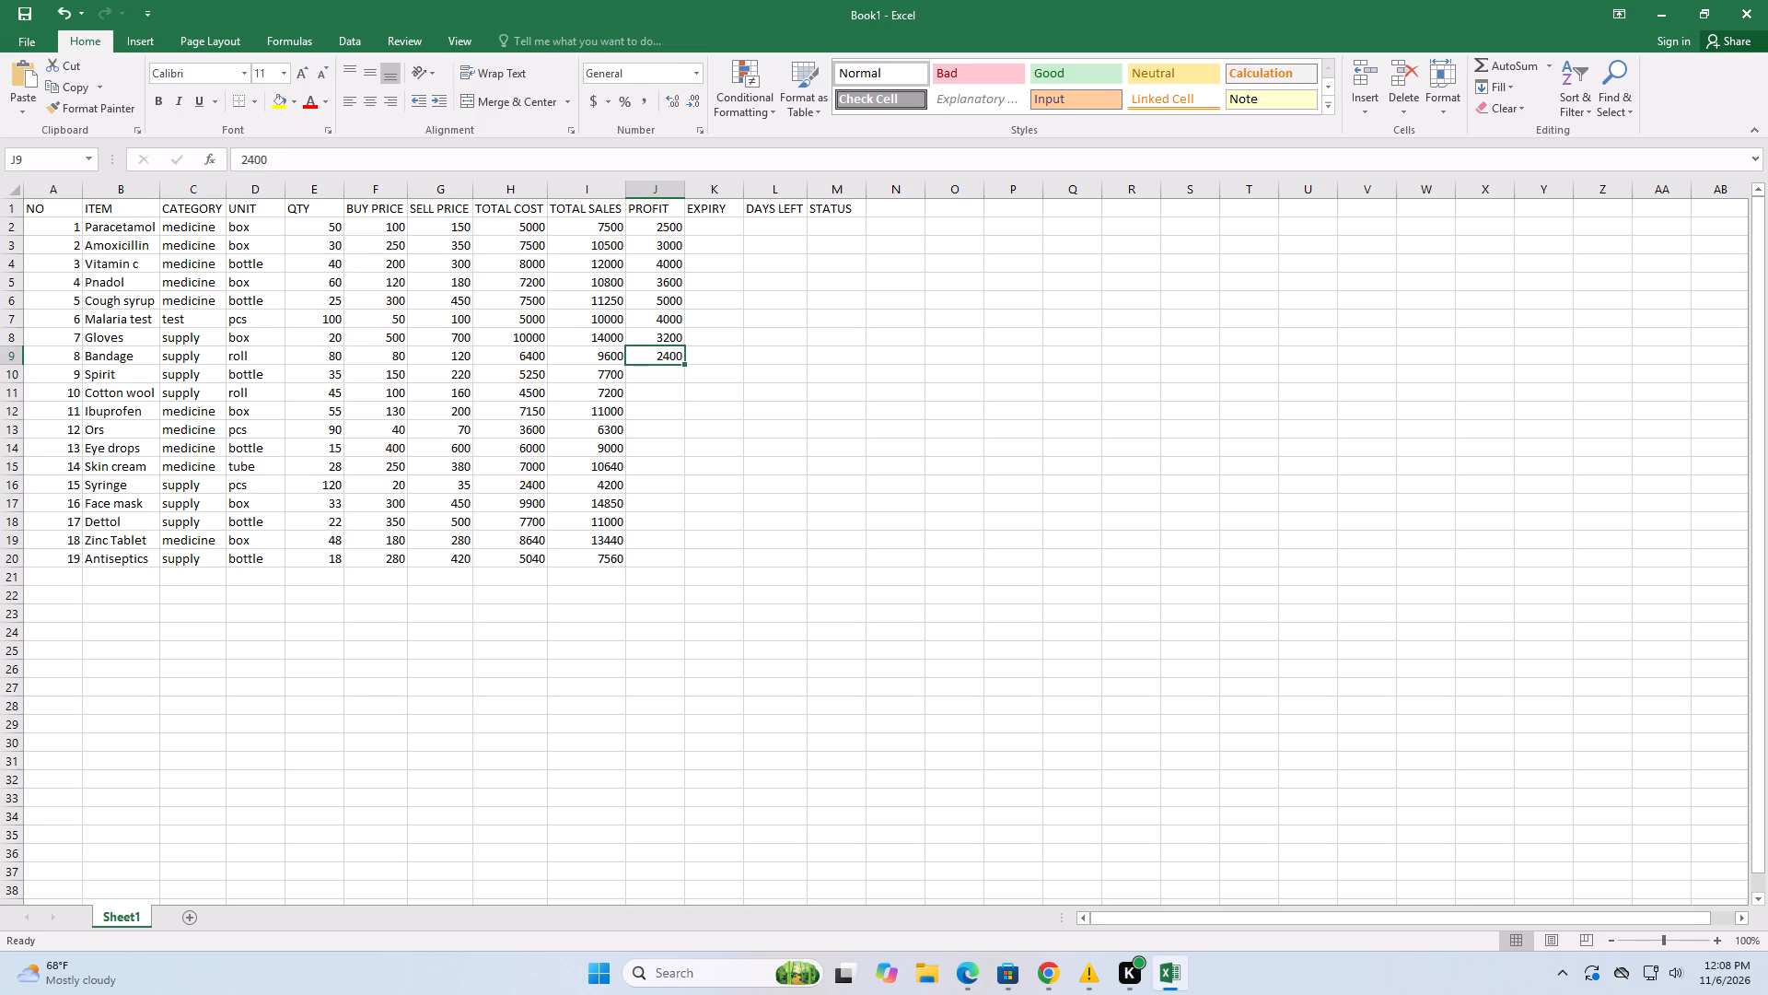
key("BackSpace")
type("24")
type("50")
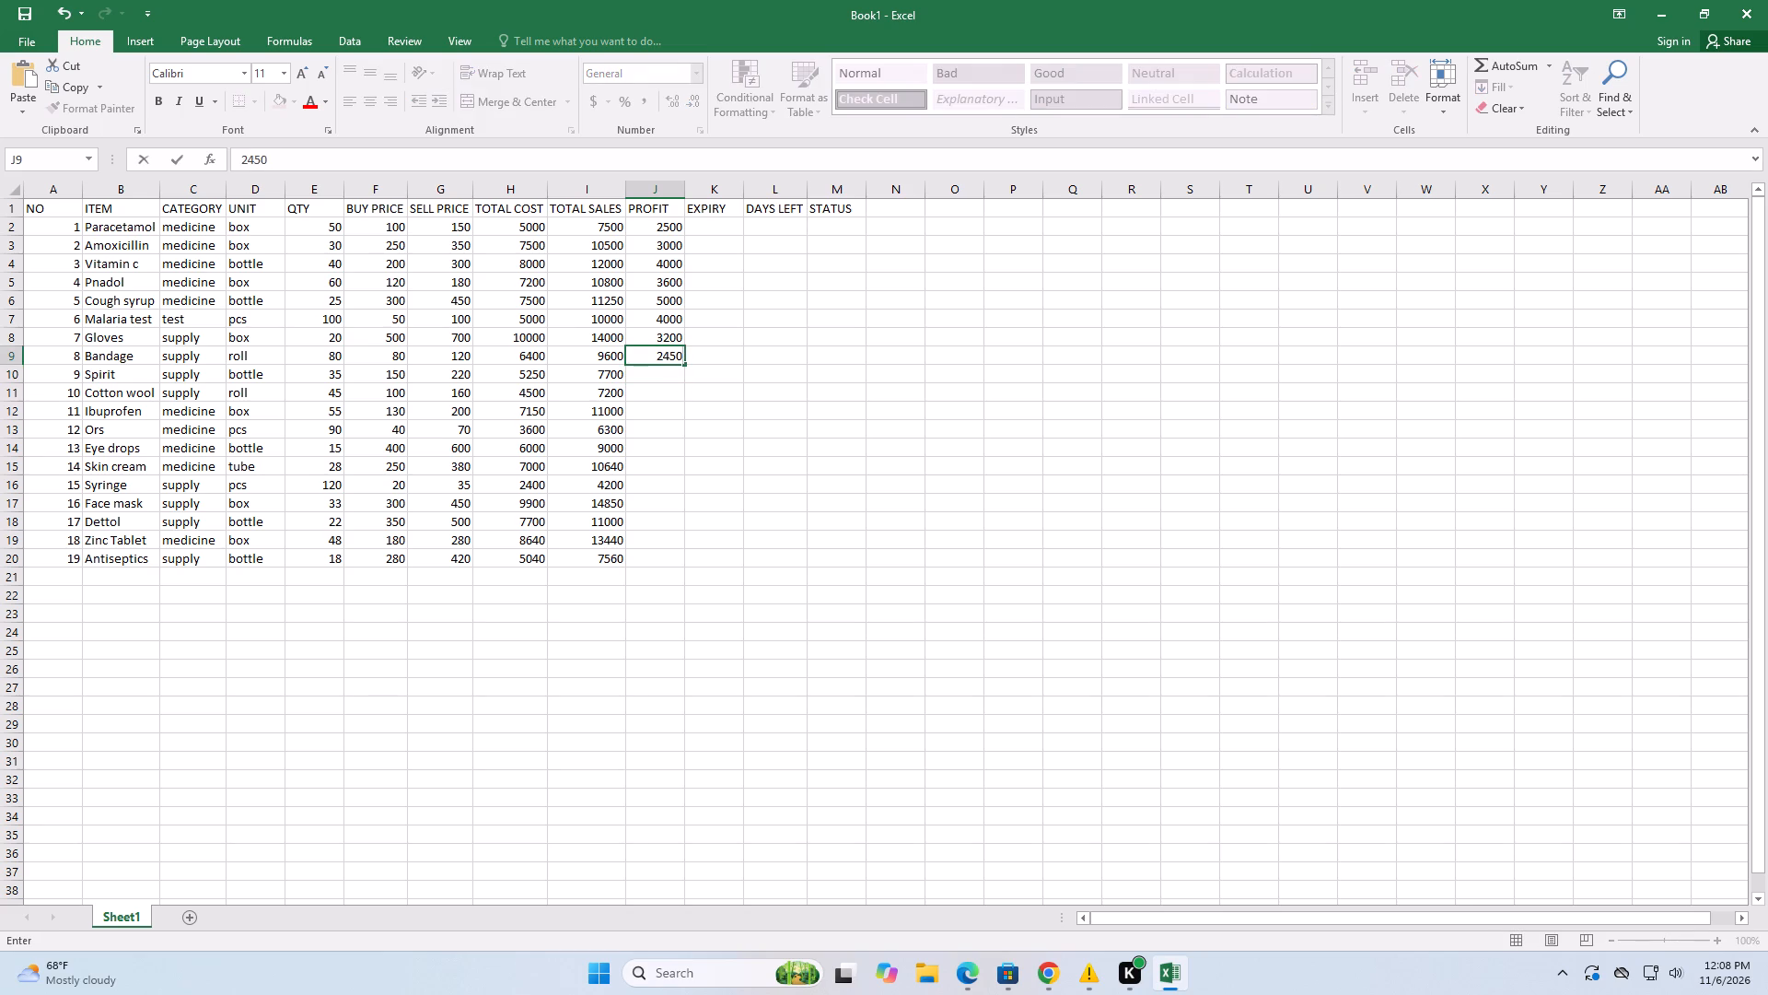
key("Down")
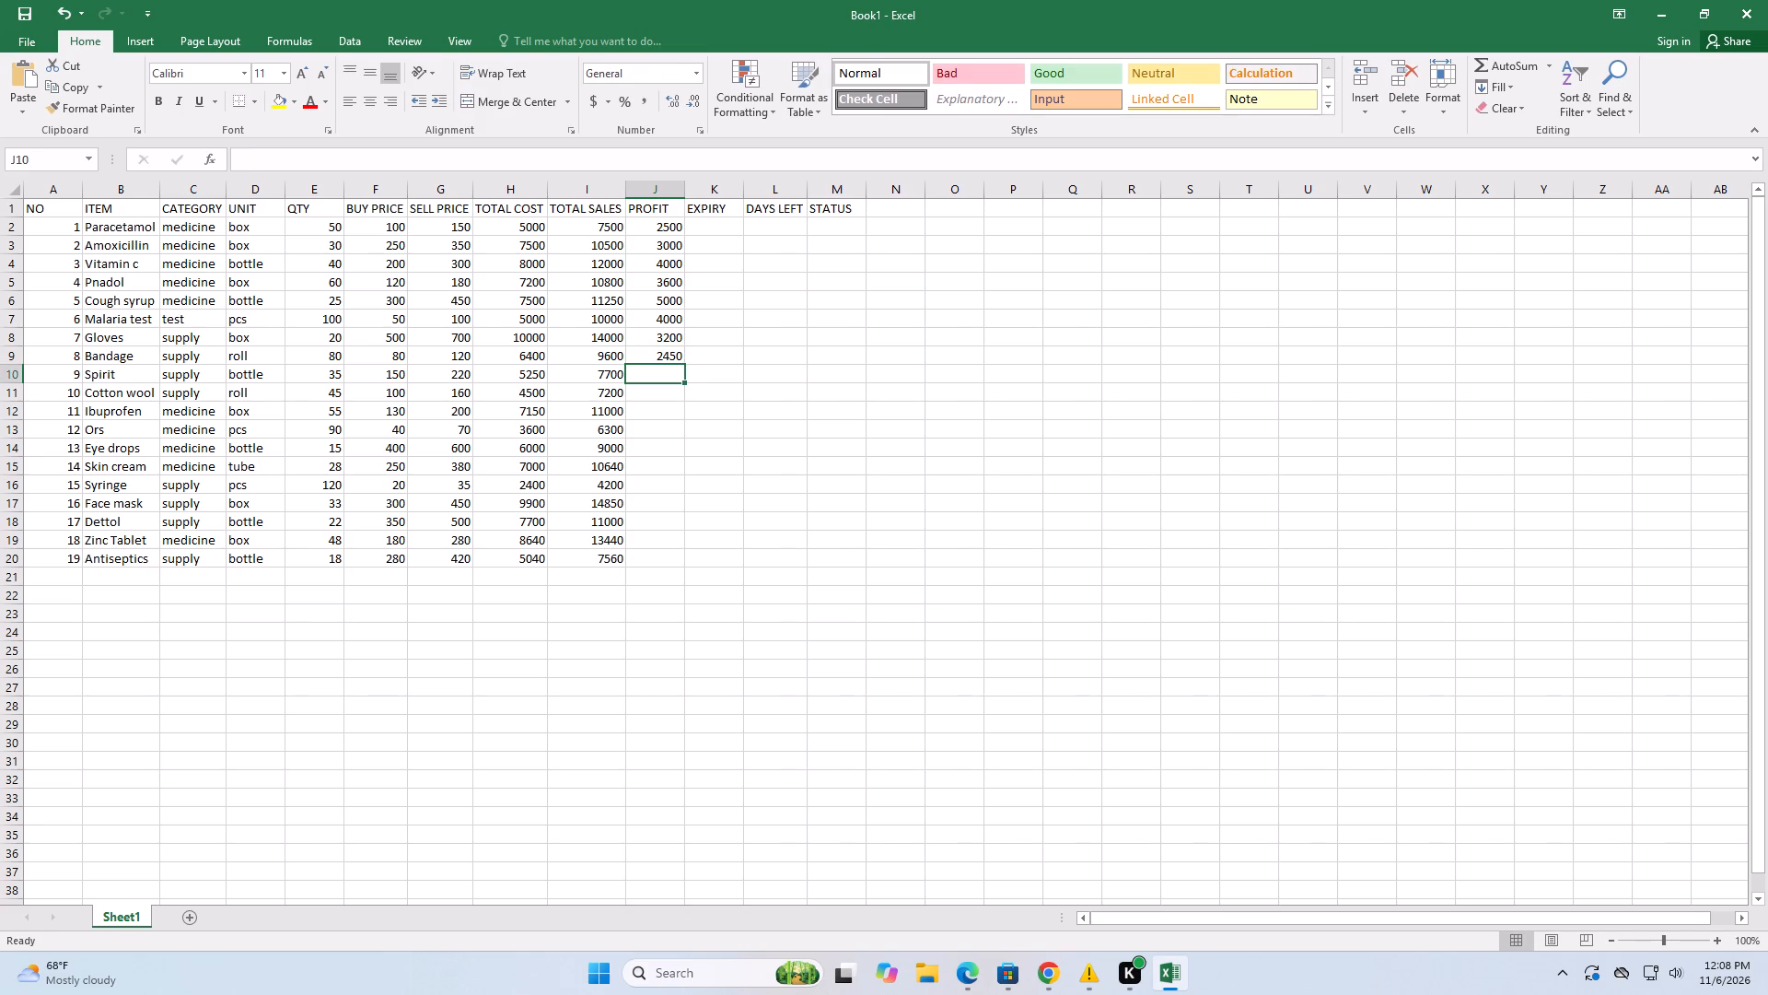
Enter the profits 2700 for Spirit in J10 and 3000 for Cotton wool in J11.
key("2")
type("700")
key("Down")
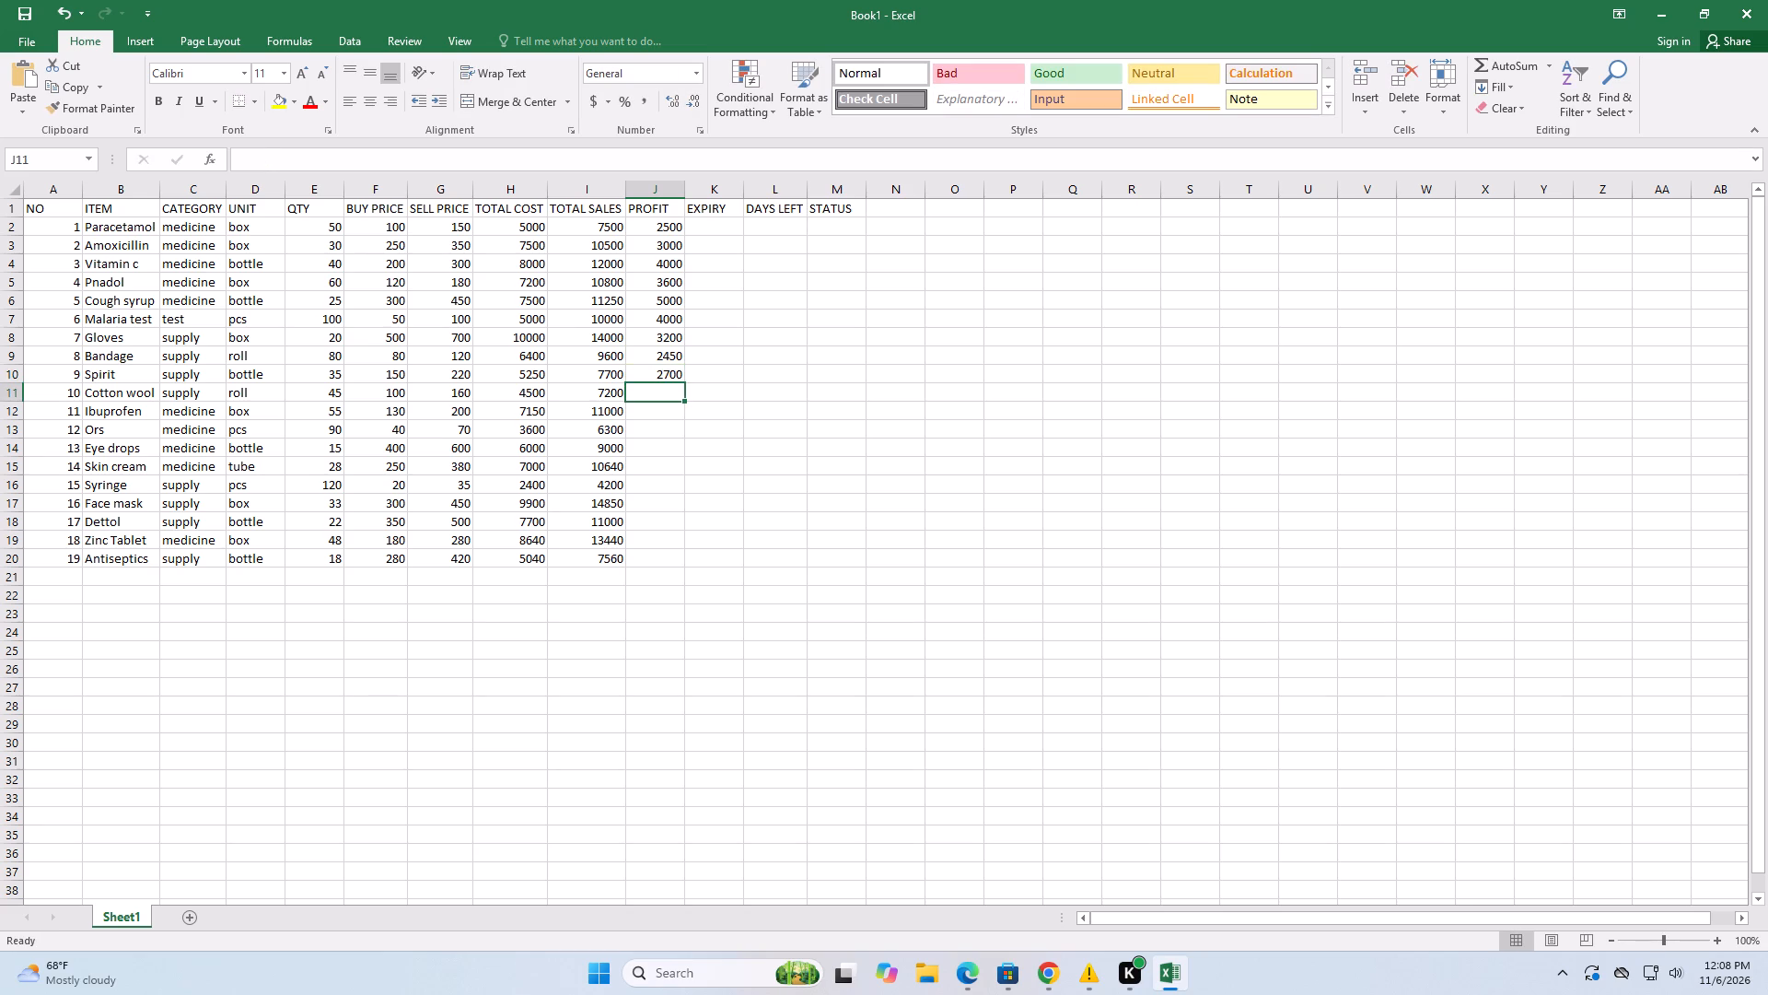
type("300")
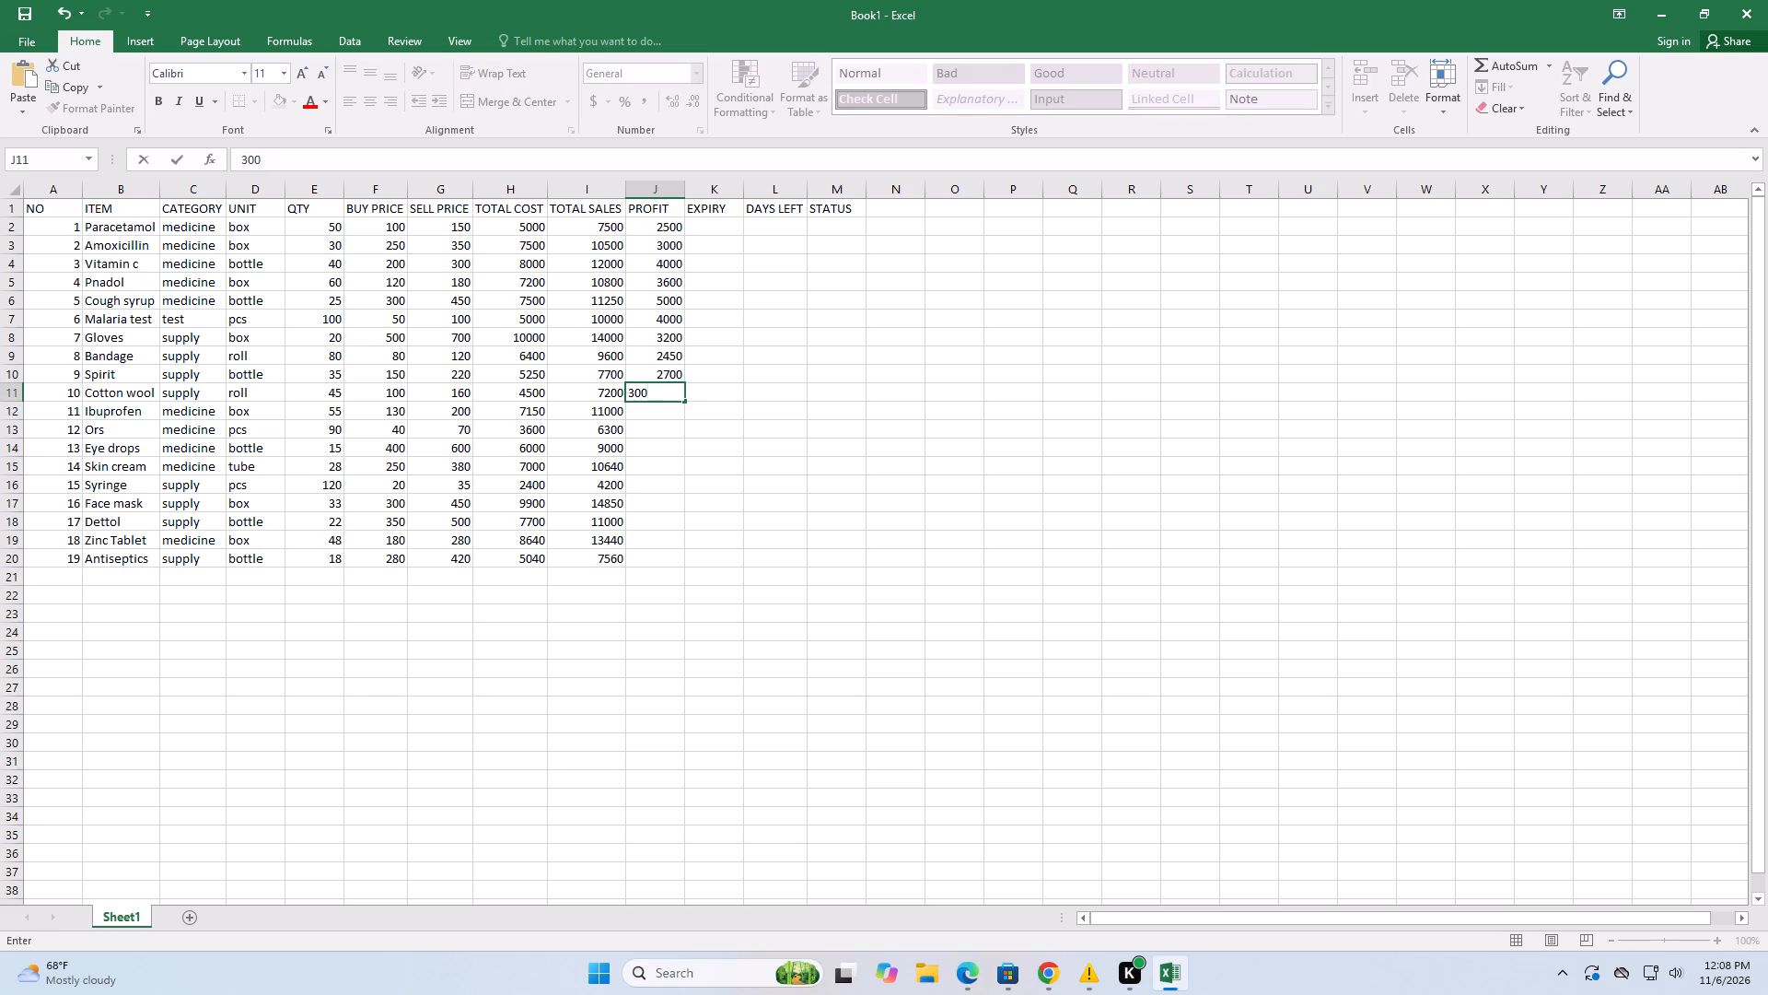
key("Down")
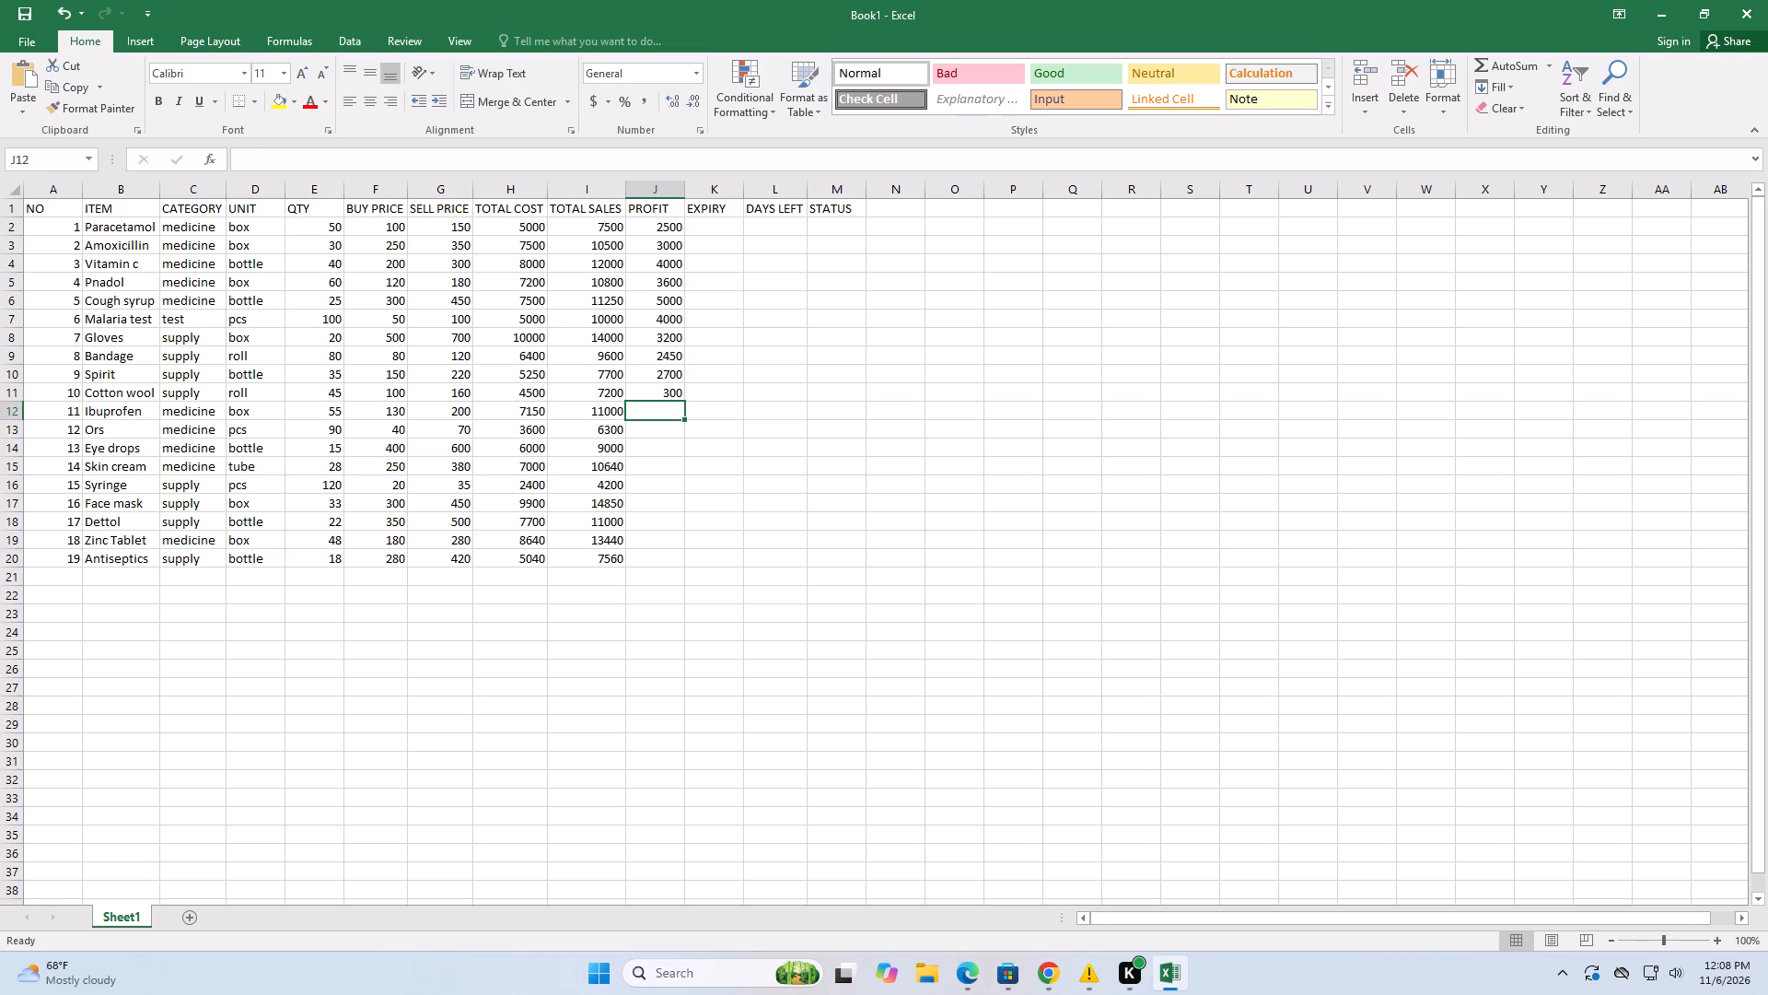
key("Up")
type("3000")
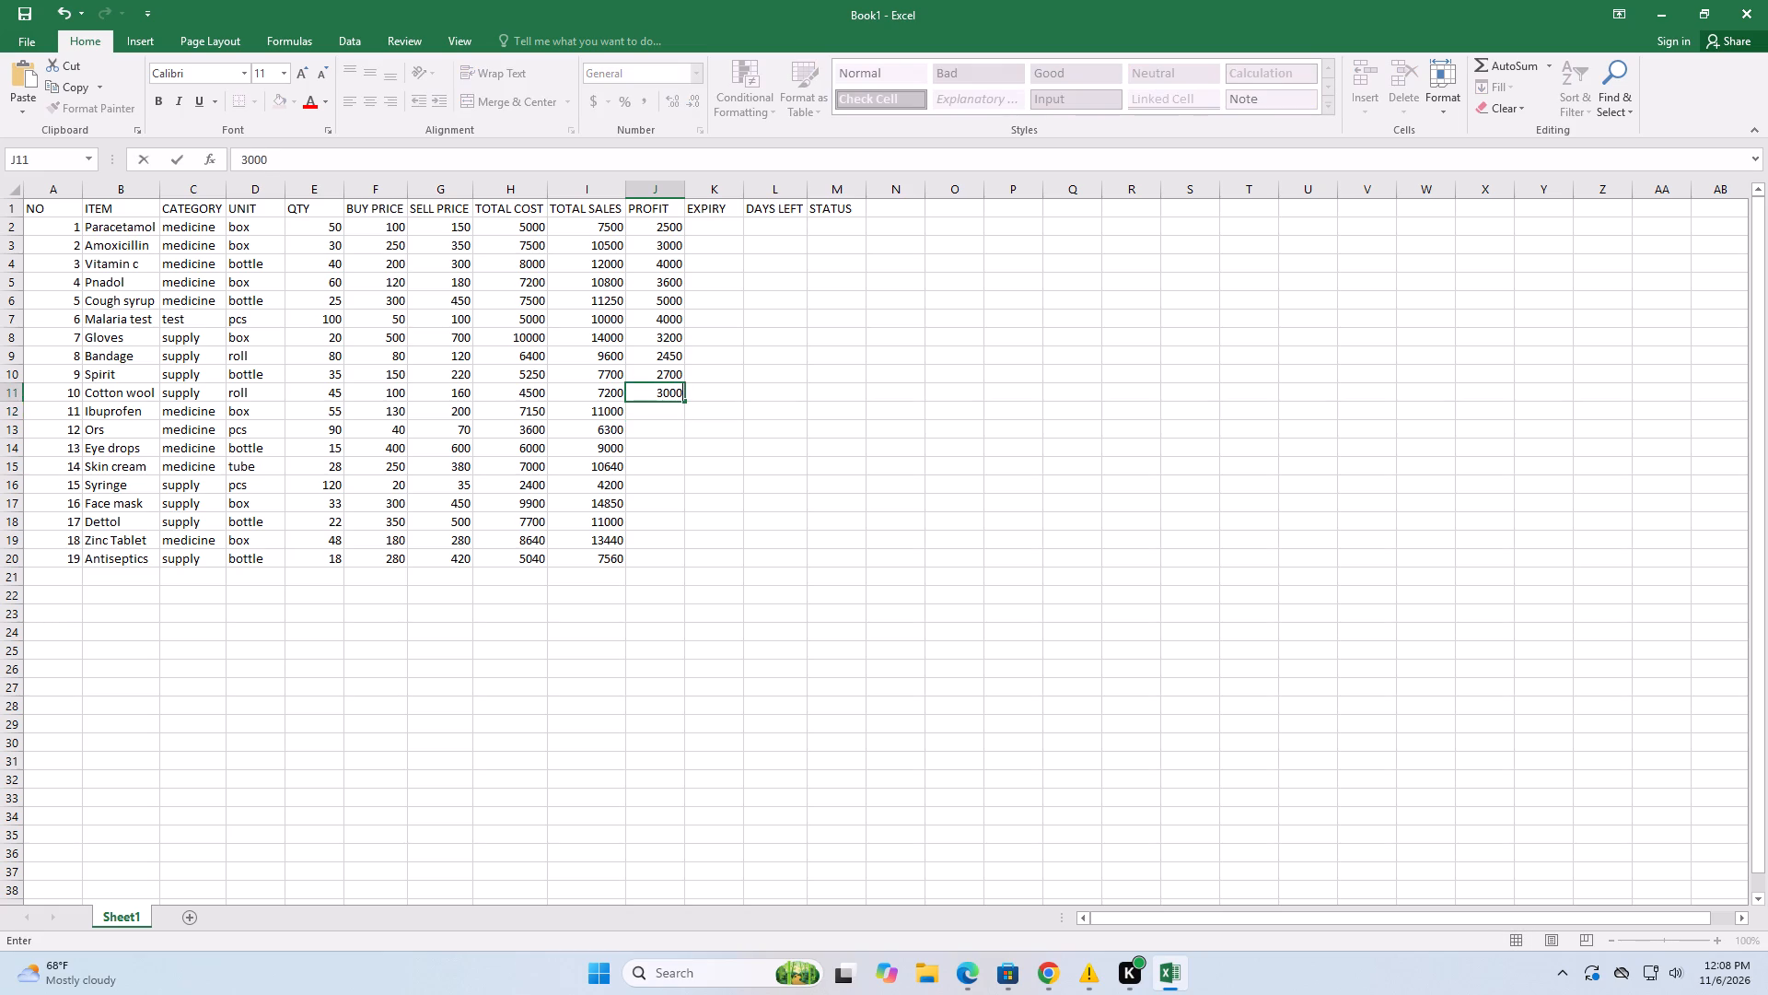
key("Down")
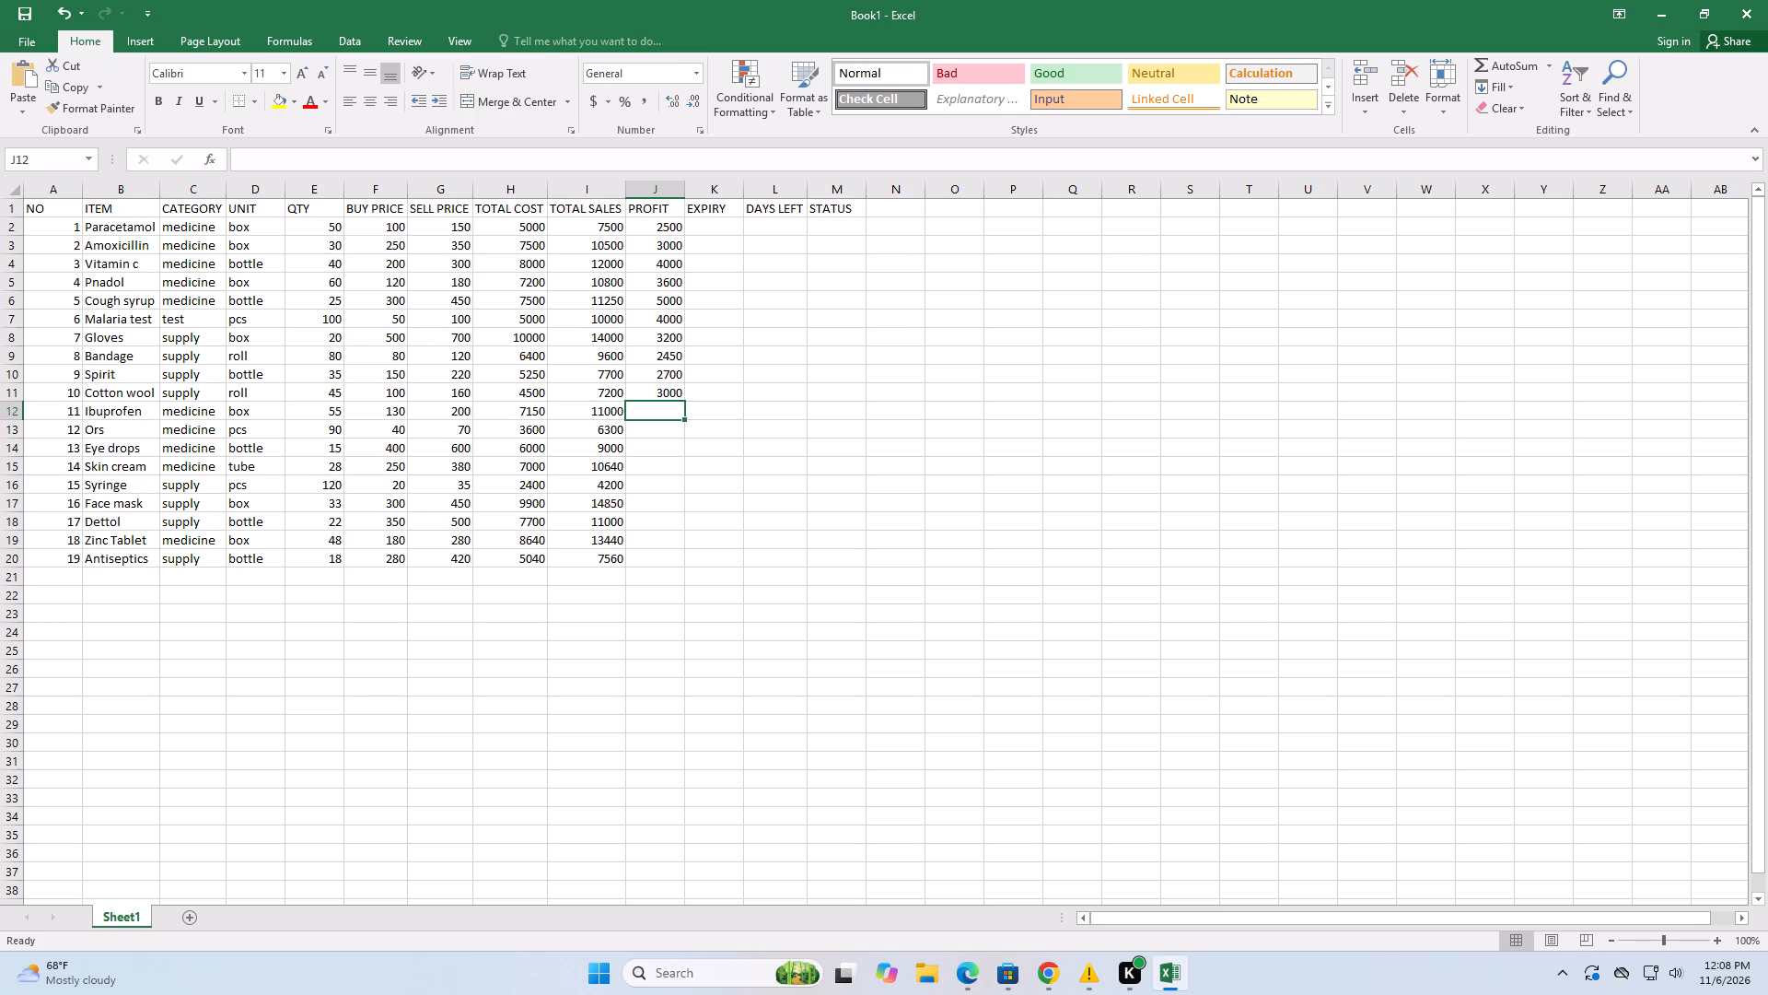
Enter the profits 3640 for Ibuprofen, 1800 for Ors and 4950 for Eye drops, downward from J12 to J14.
type("36")
type("40")
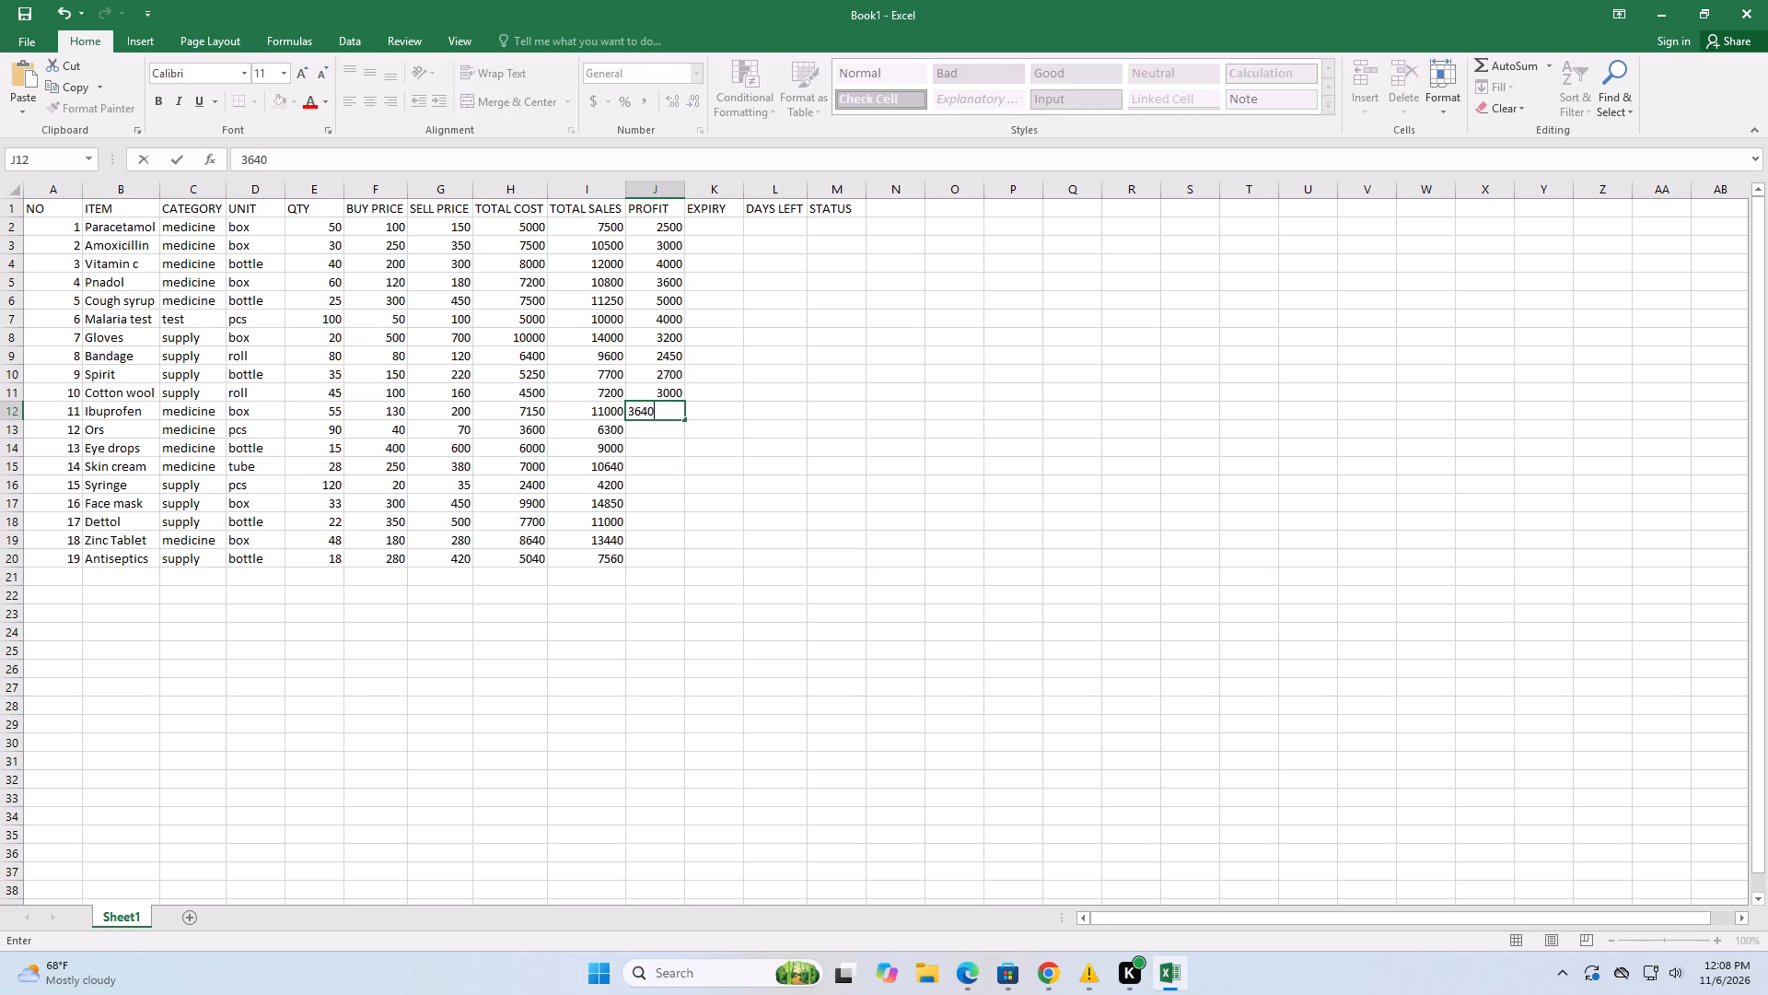
key("Down")
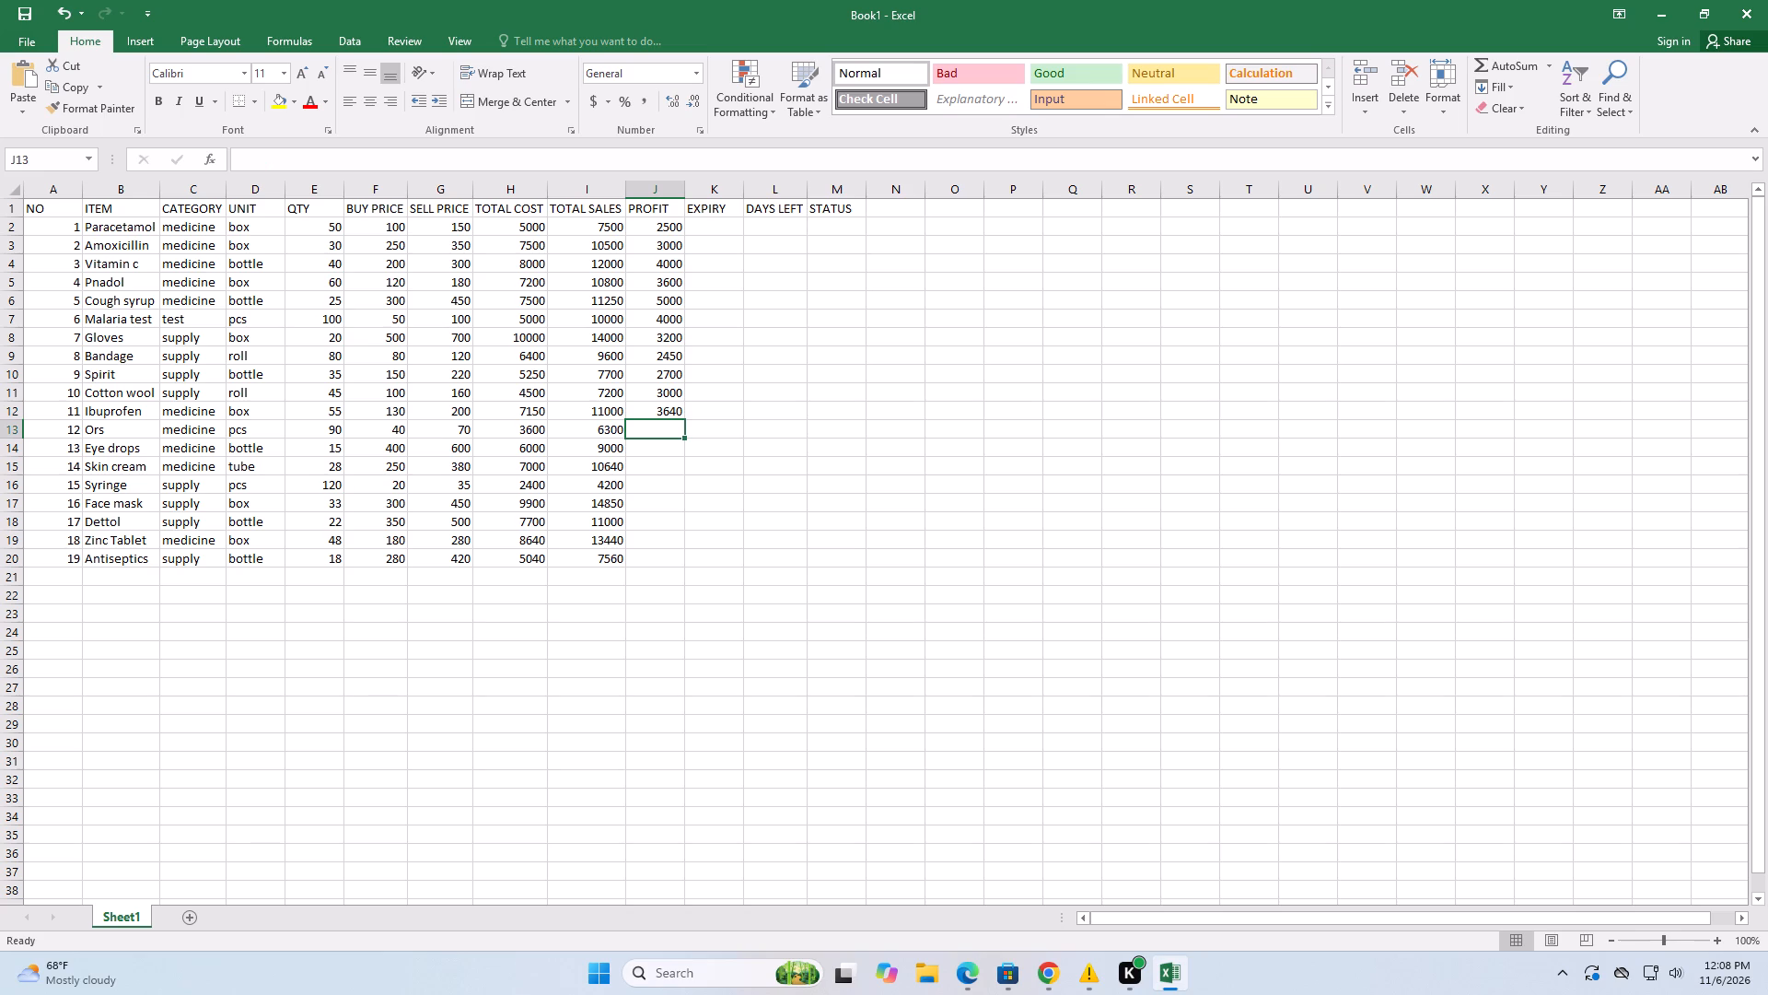
type("1800")
key("Down")
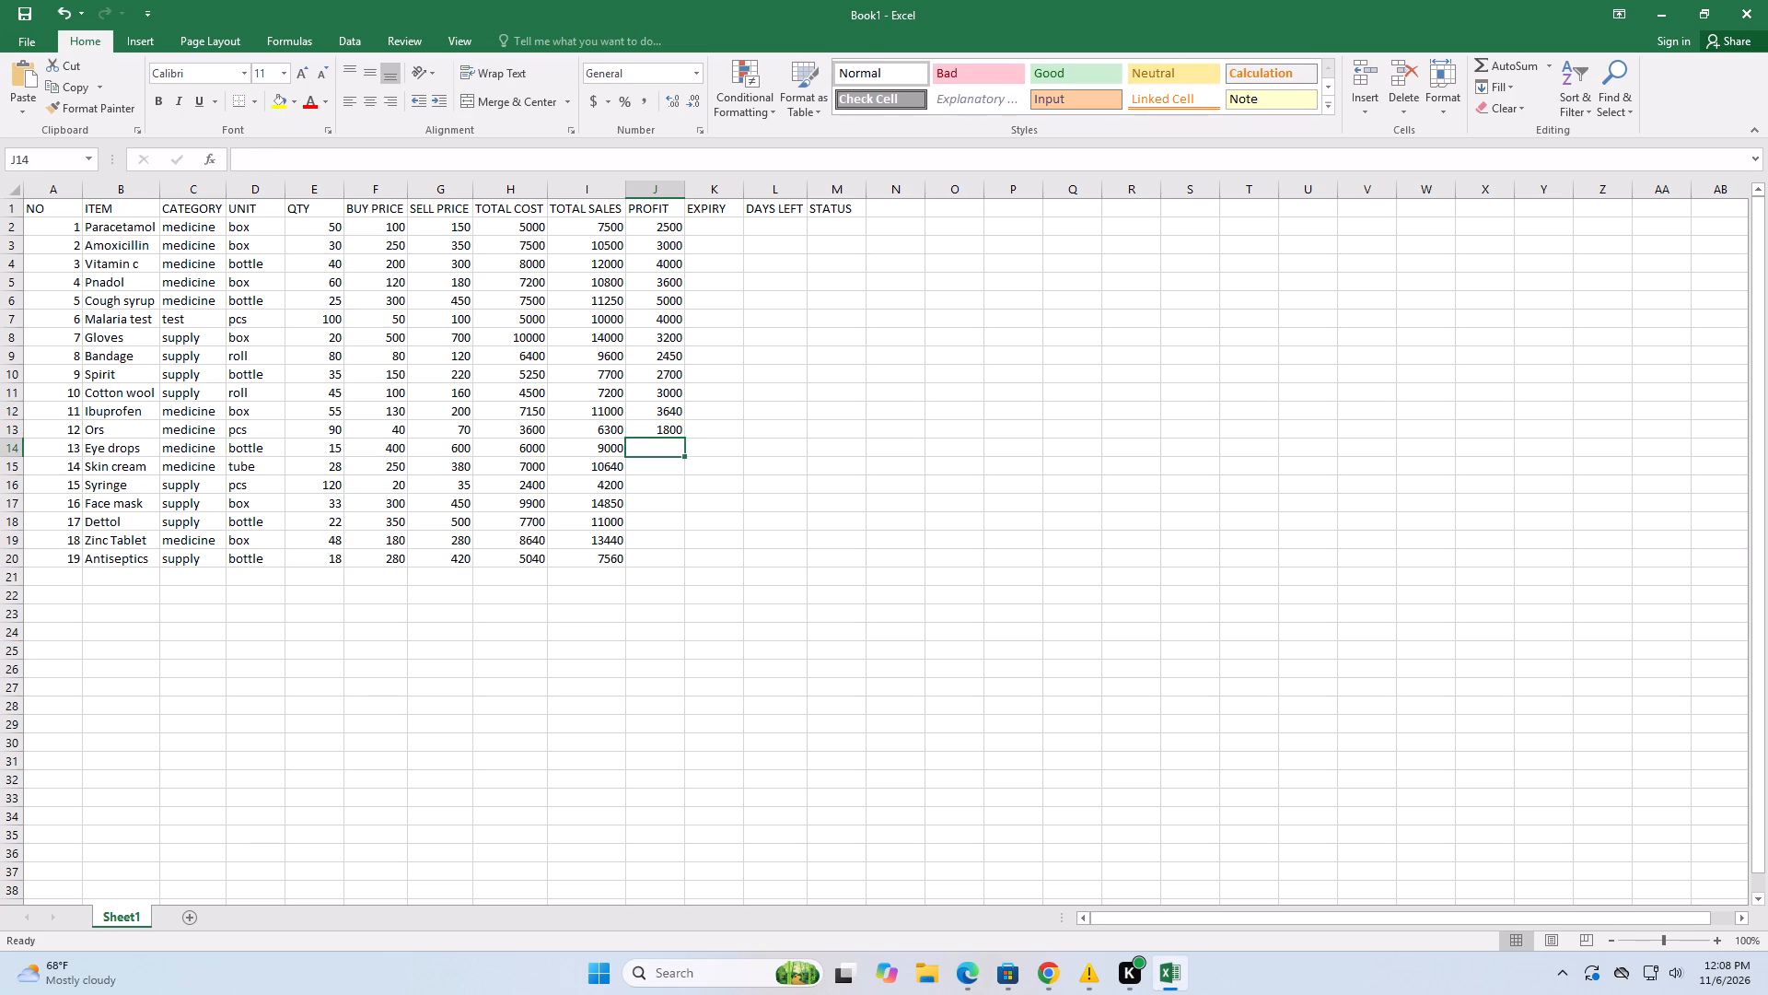
type("4950")
key("Down")
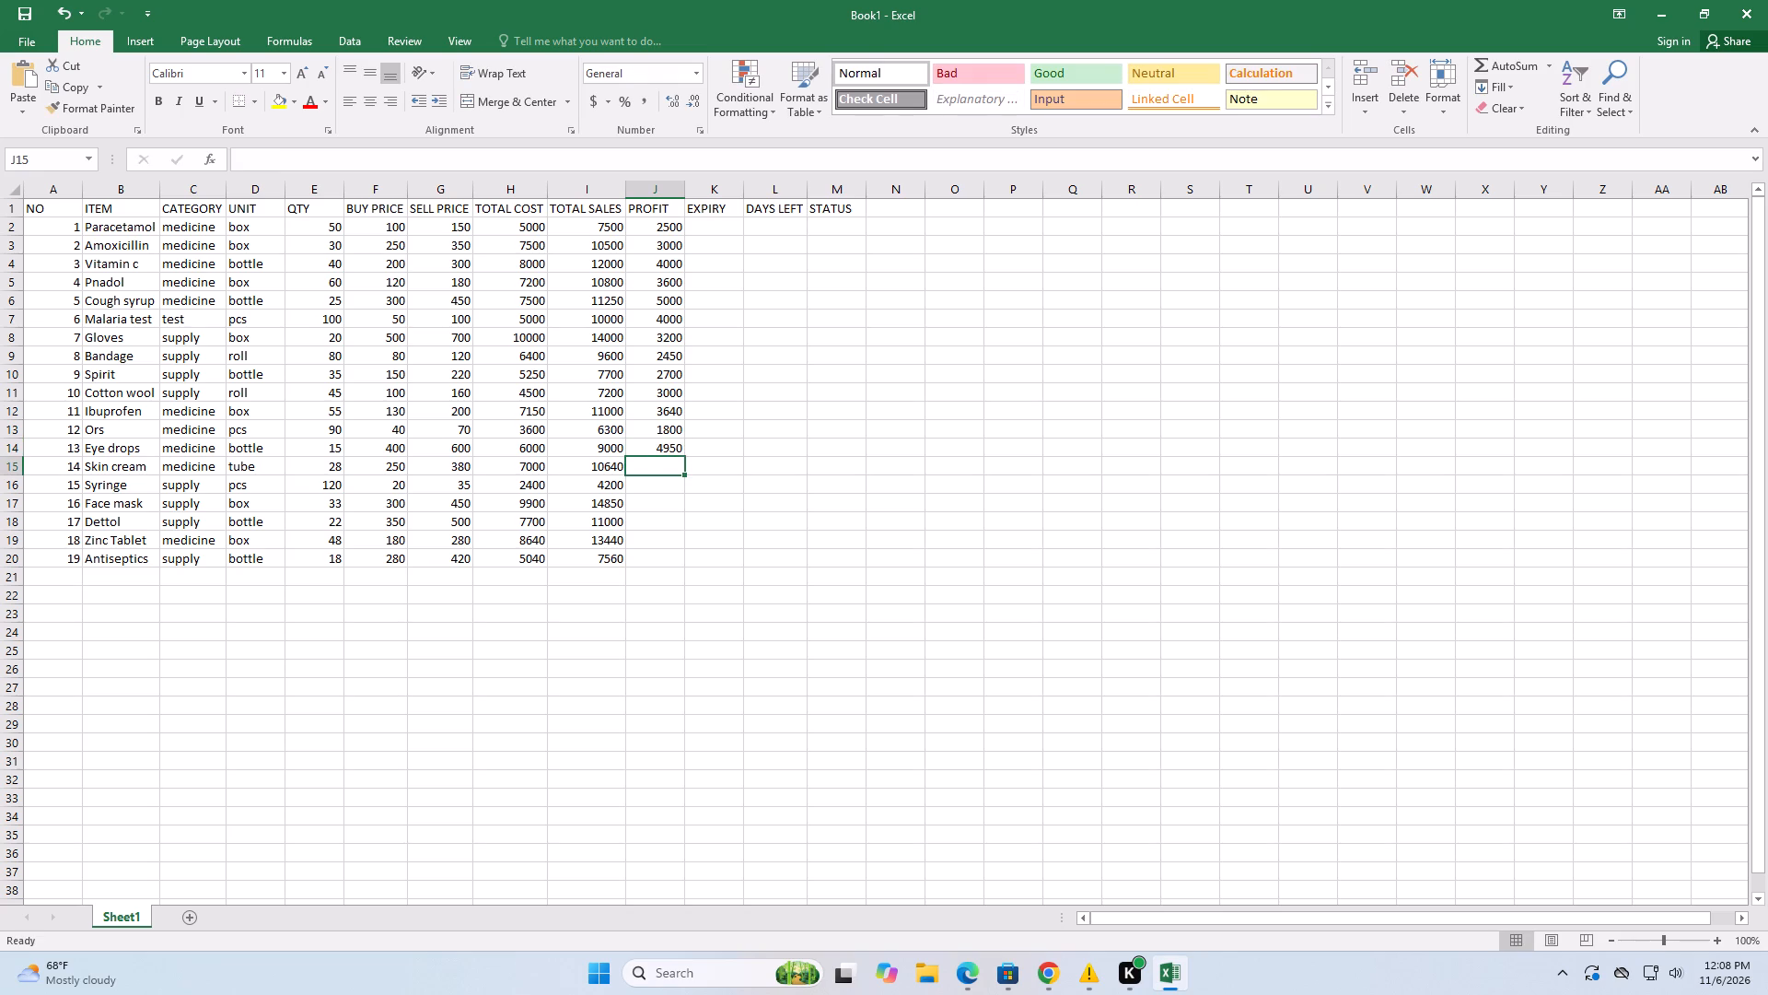
Enter the profits 3300 for Skin cream, 4800 for Syringe and 2520 for Face mask, downward from J15 to J17.
type("33")
type("00")
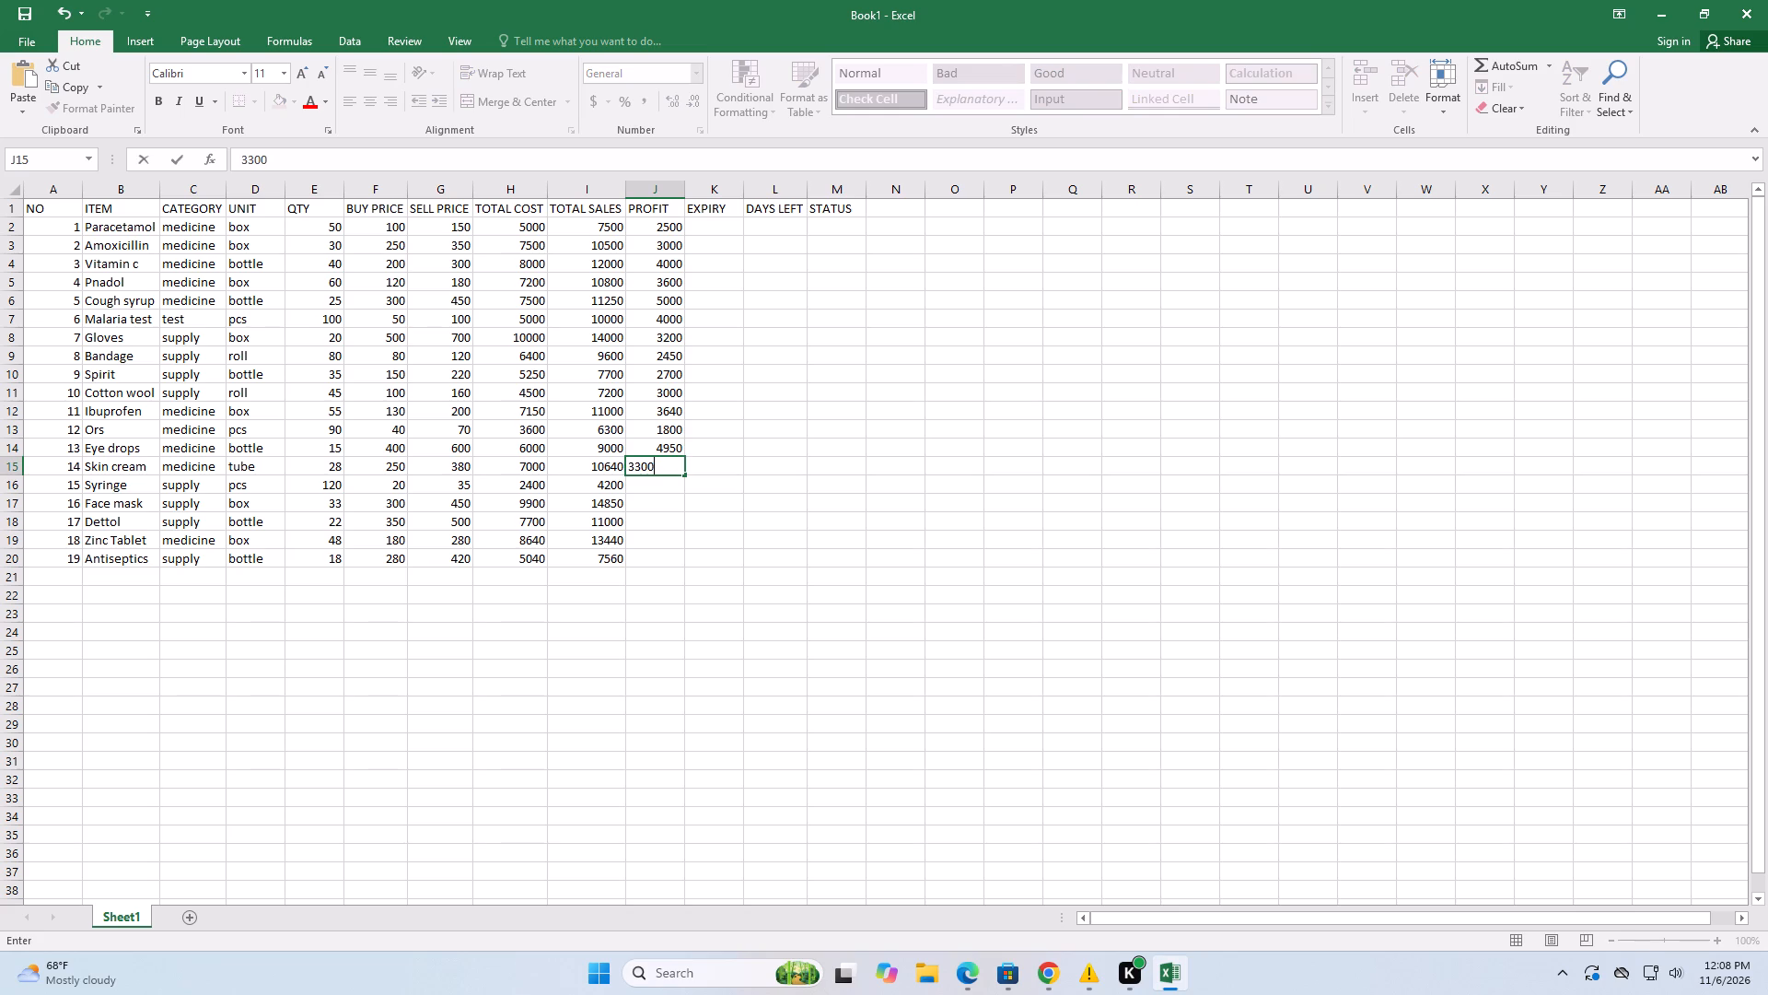
key("Down")
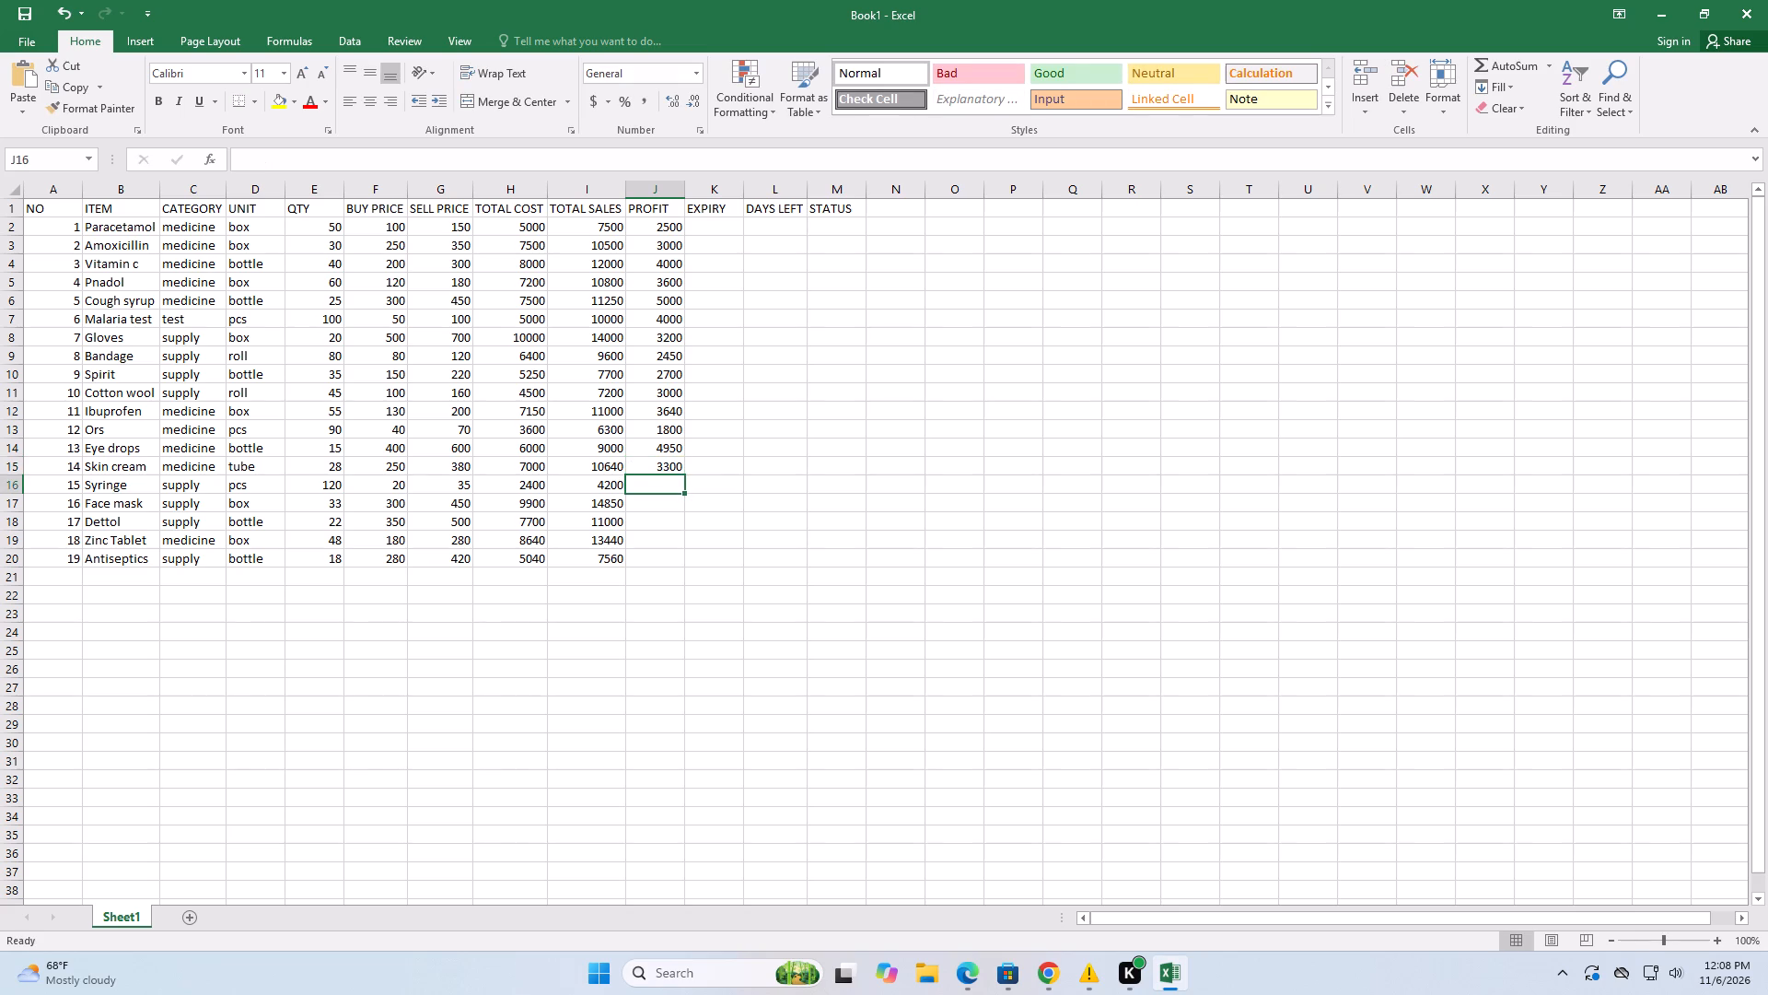
type("4800")
key("Down")
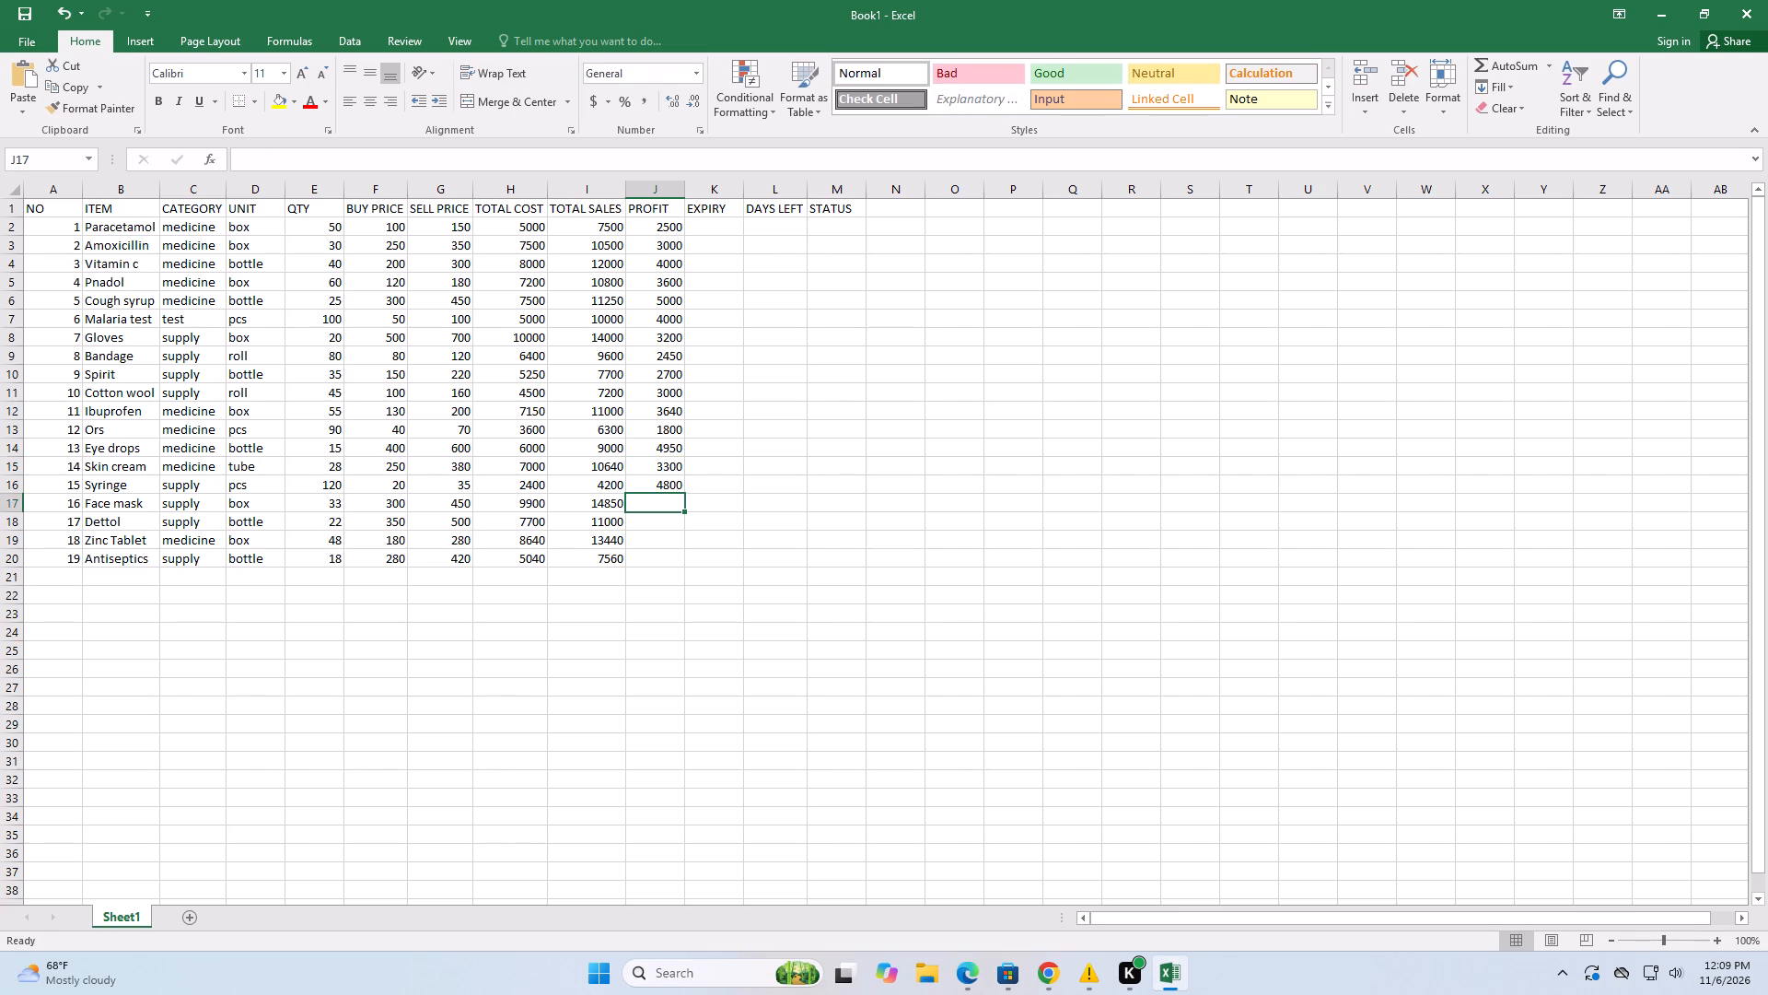
key("2")
type("52")
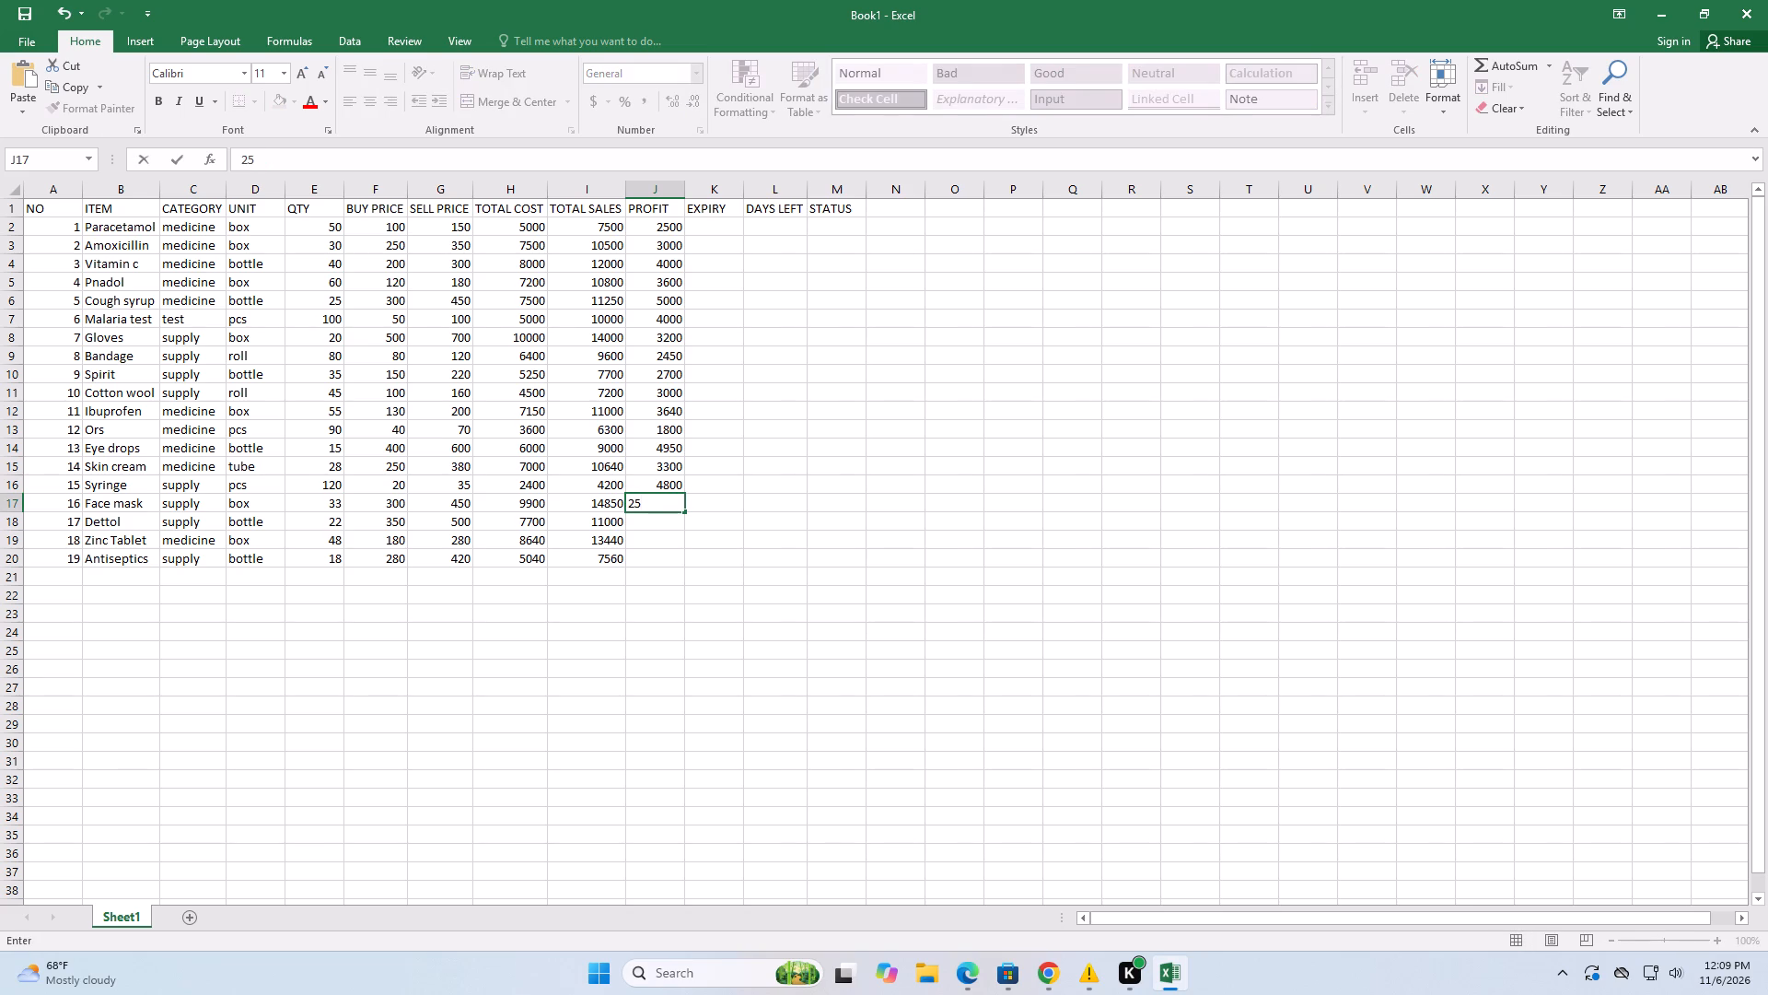
key("0")
key("Down")
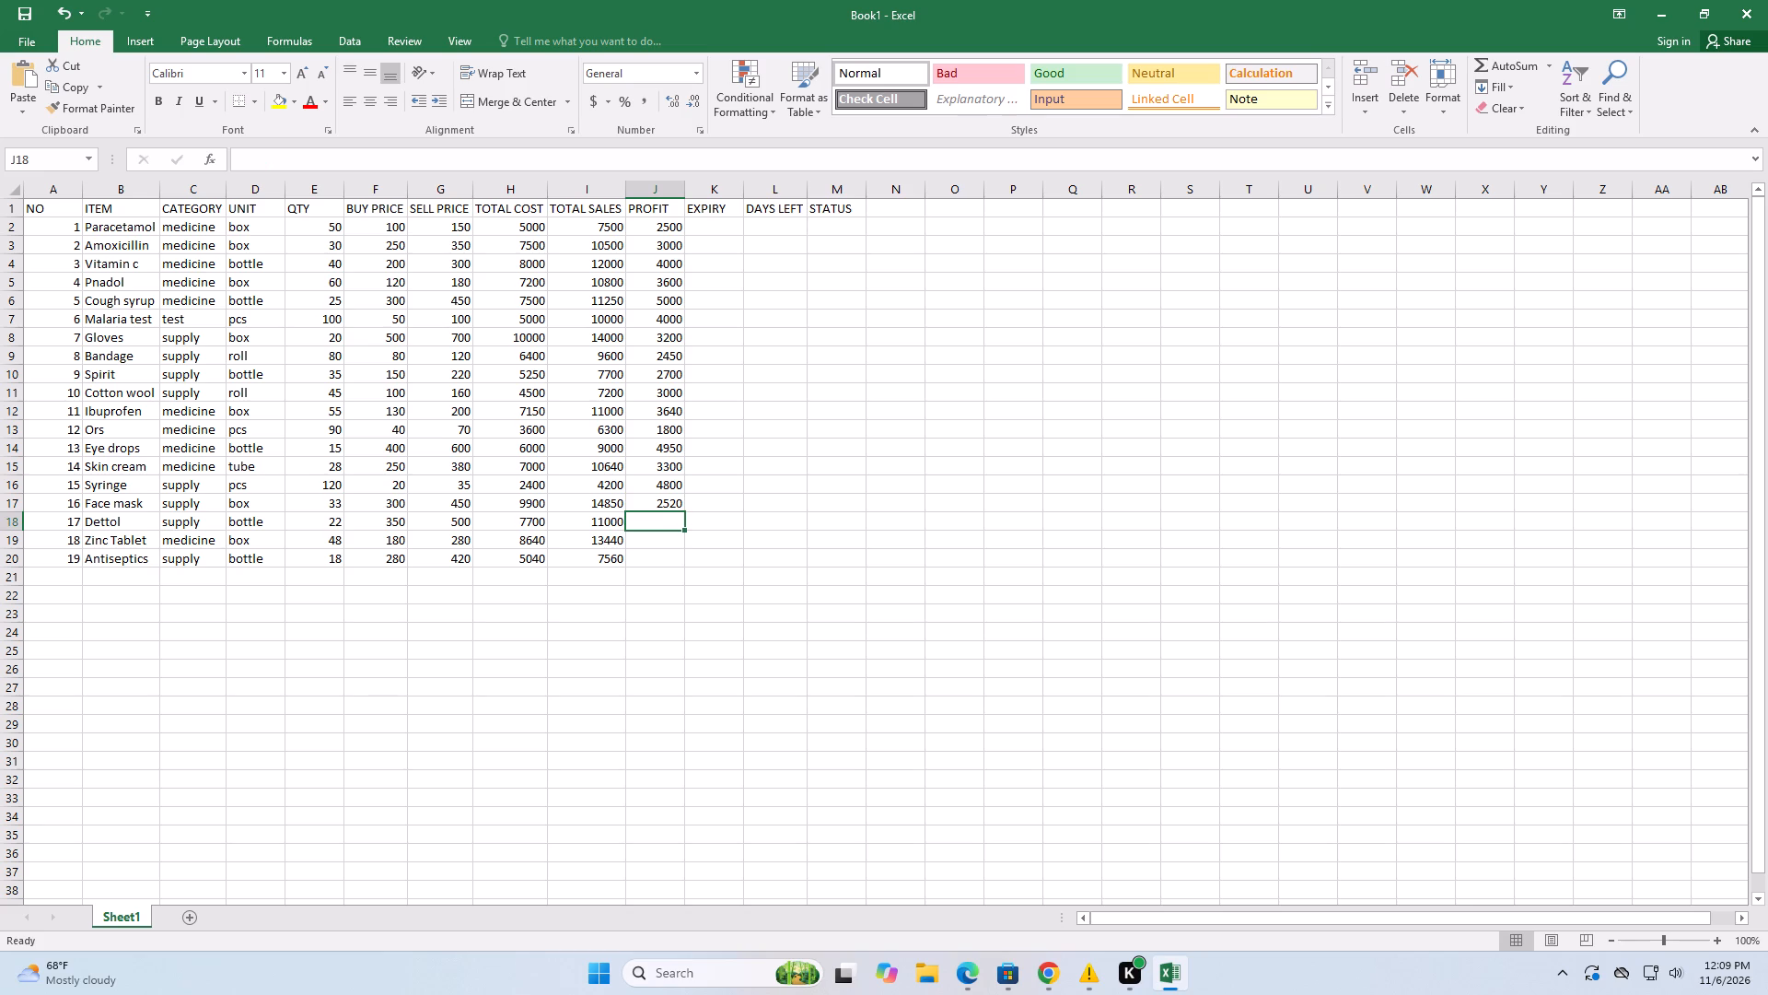
Enter the profits upward from J20 to J18: 2520 for Antiseptics, 4800 for Zinc Tablet and 3300 for Dettol.
key("Down")
key("Down")
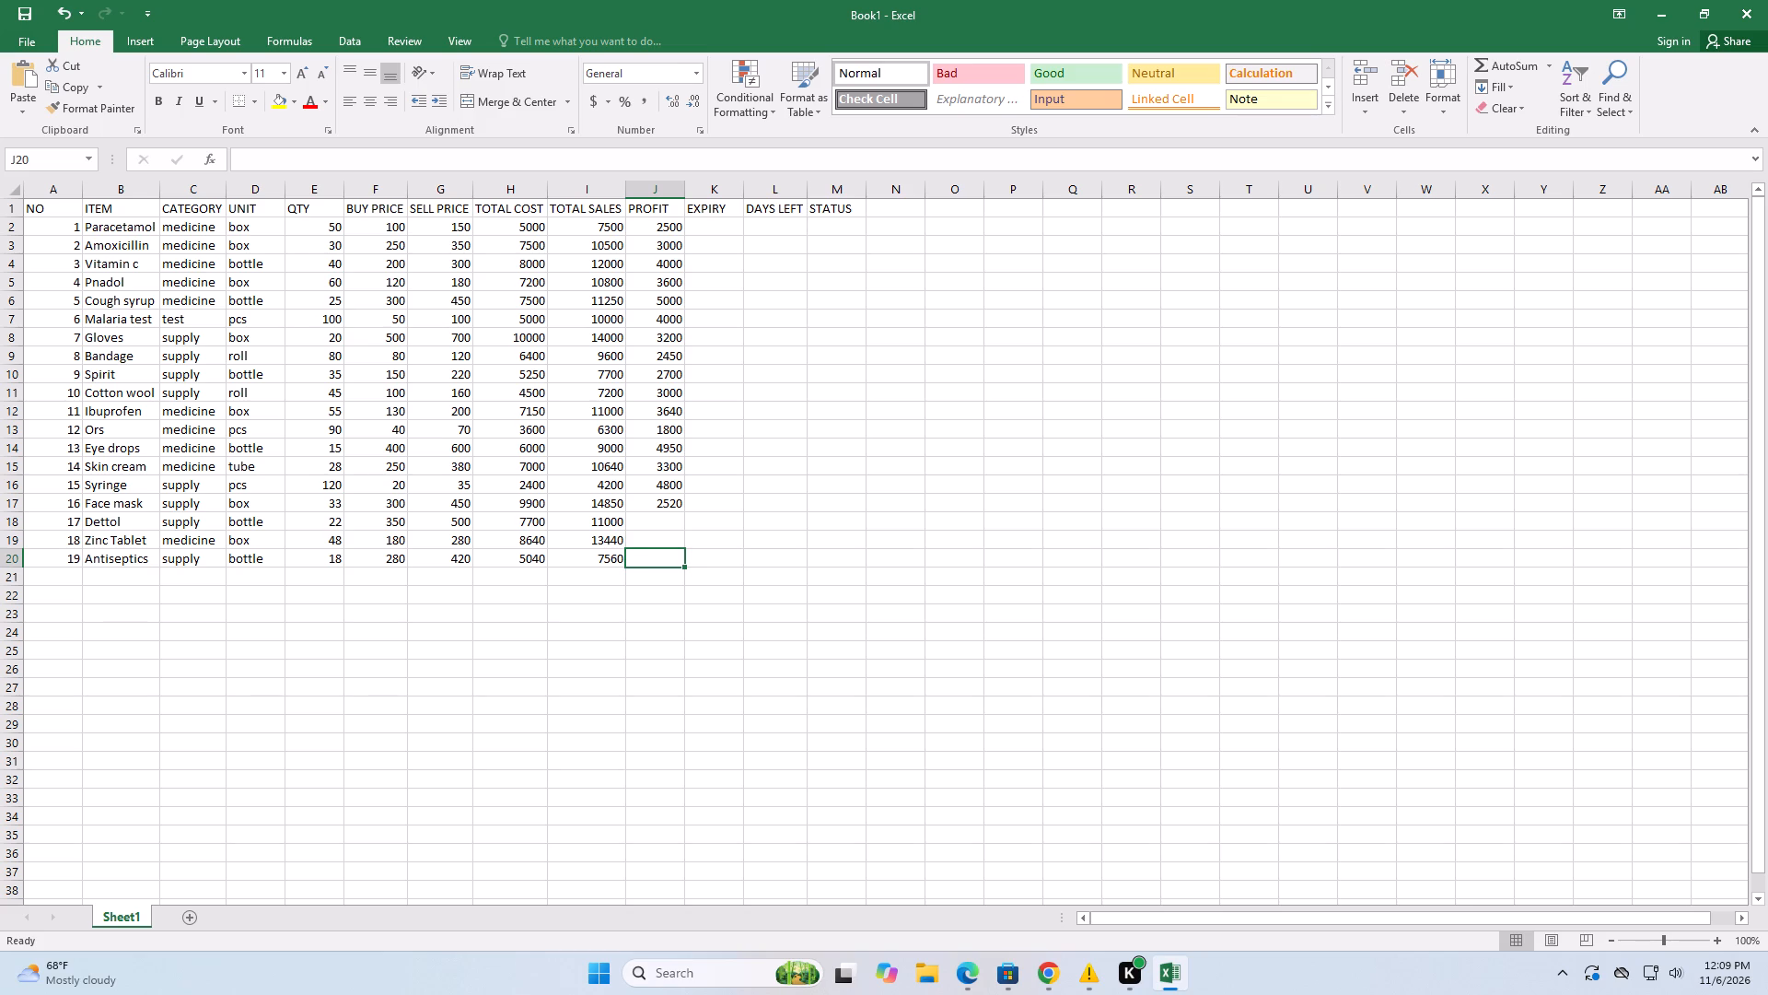
type("2520")
key("Up")
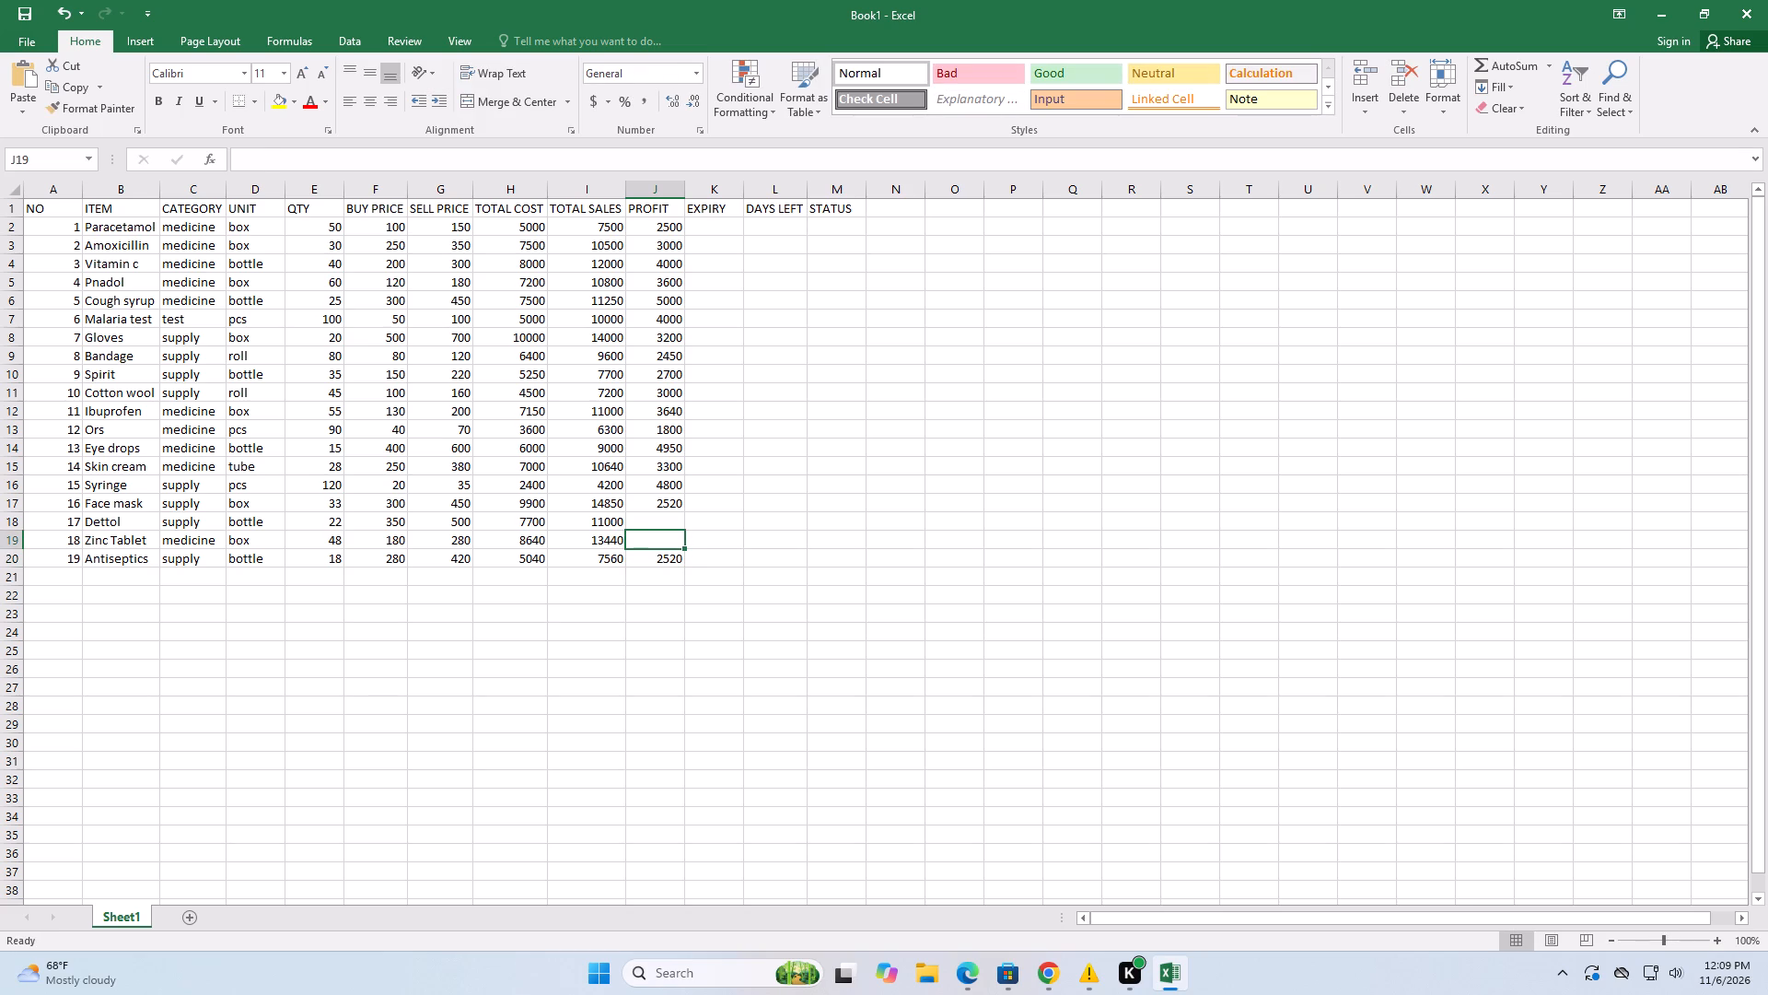
type("4800")
key("Up")
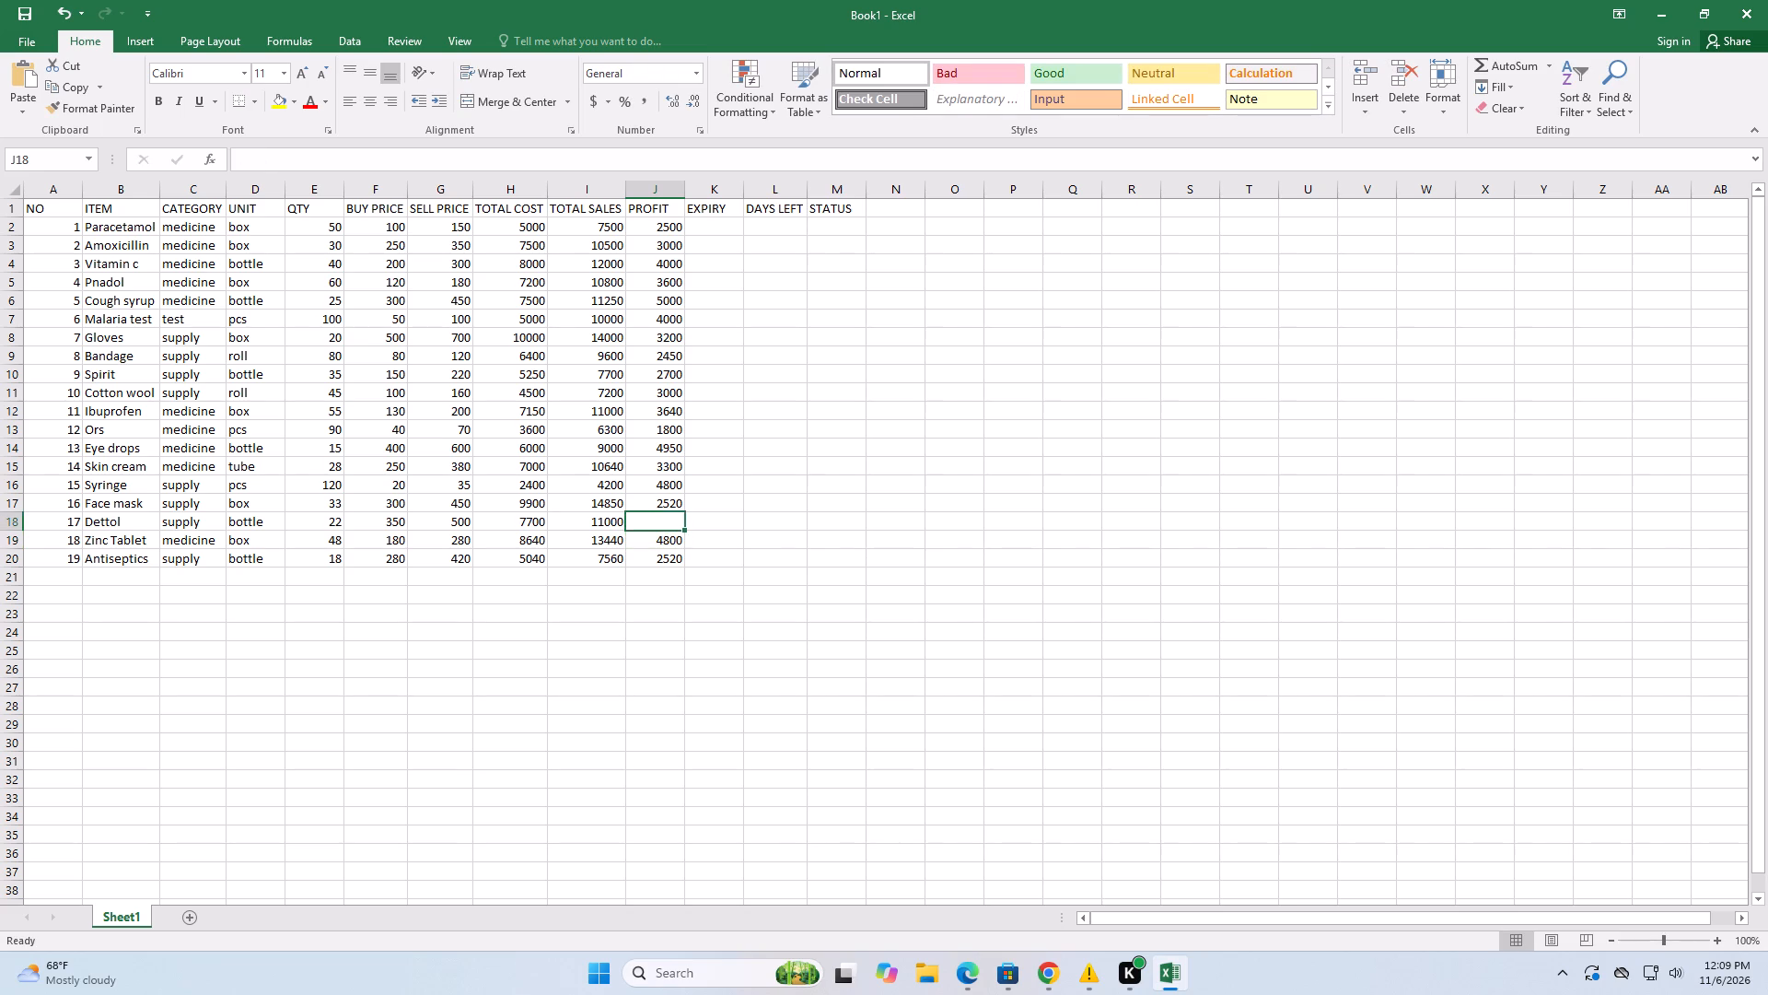
type("3300")
key("Up")
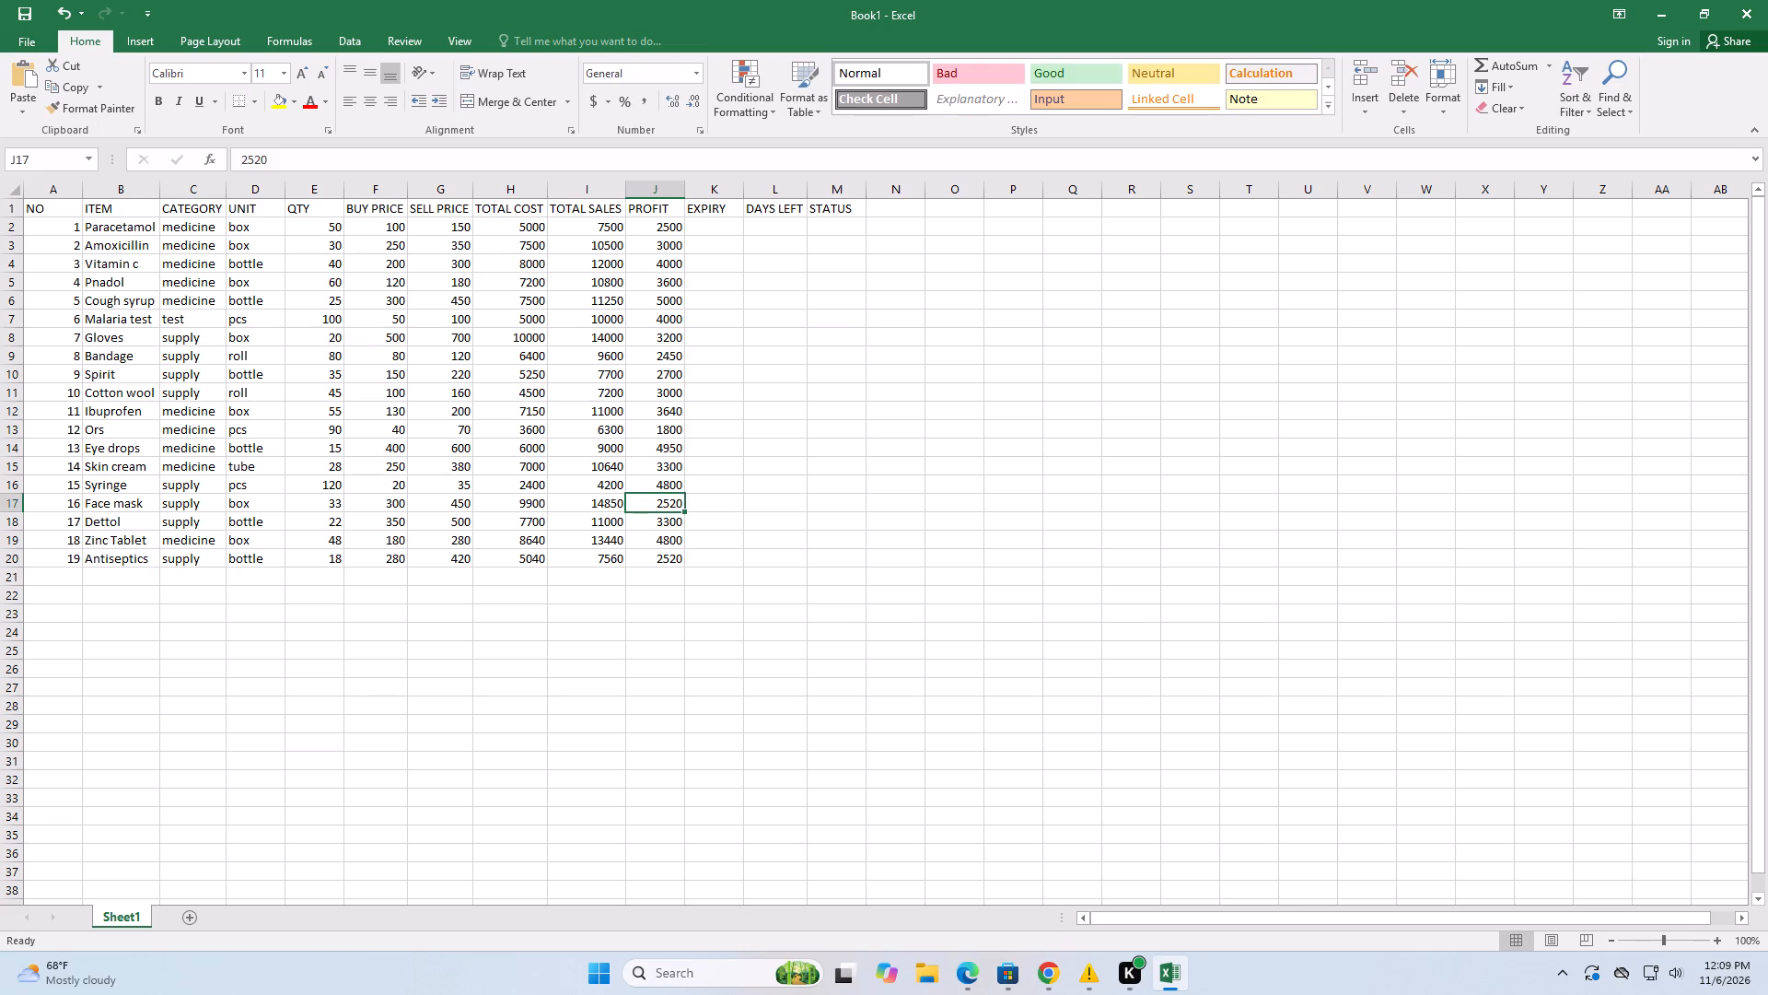
Change the profit for Face mask in J17 to 4950.
key("4")
type("950")
key("Up")
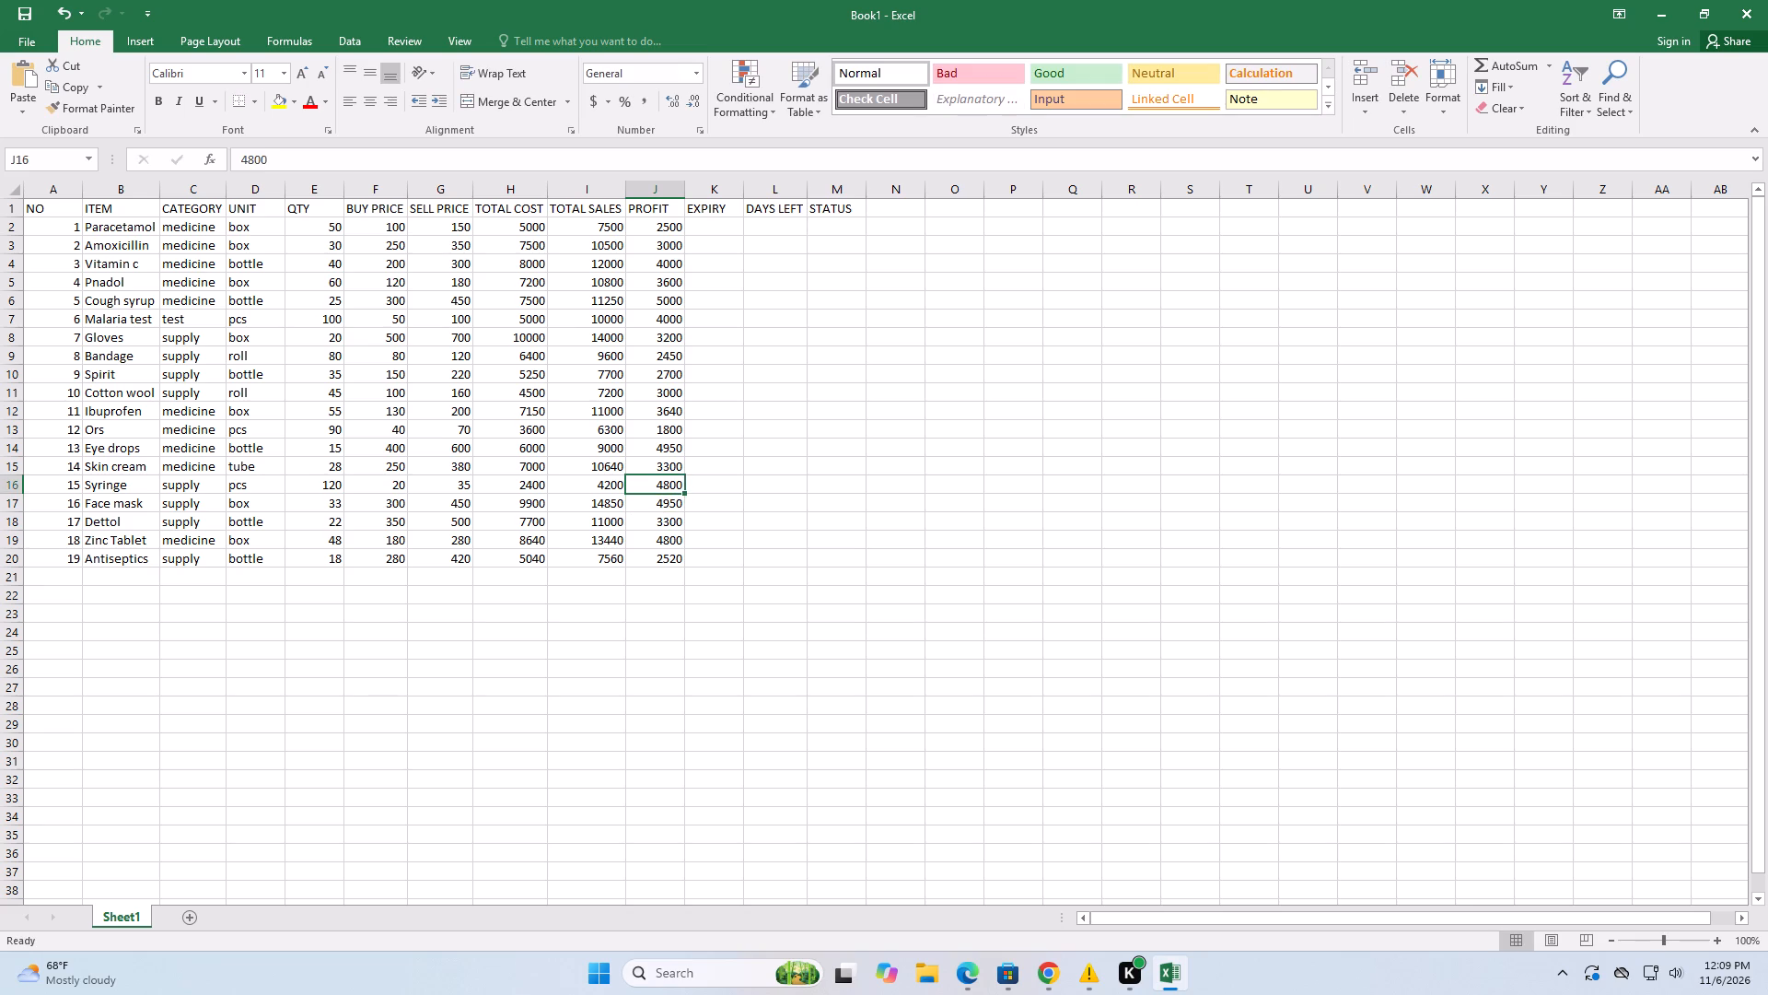
Correct the profits upward from J16 to J14: 1800 for Syringe, 3640 for Skin cream and 3000 for Eye drops.
type("1800")
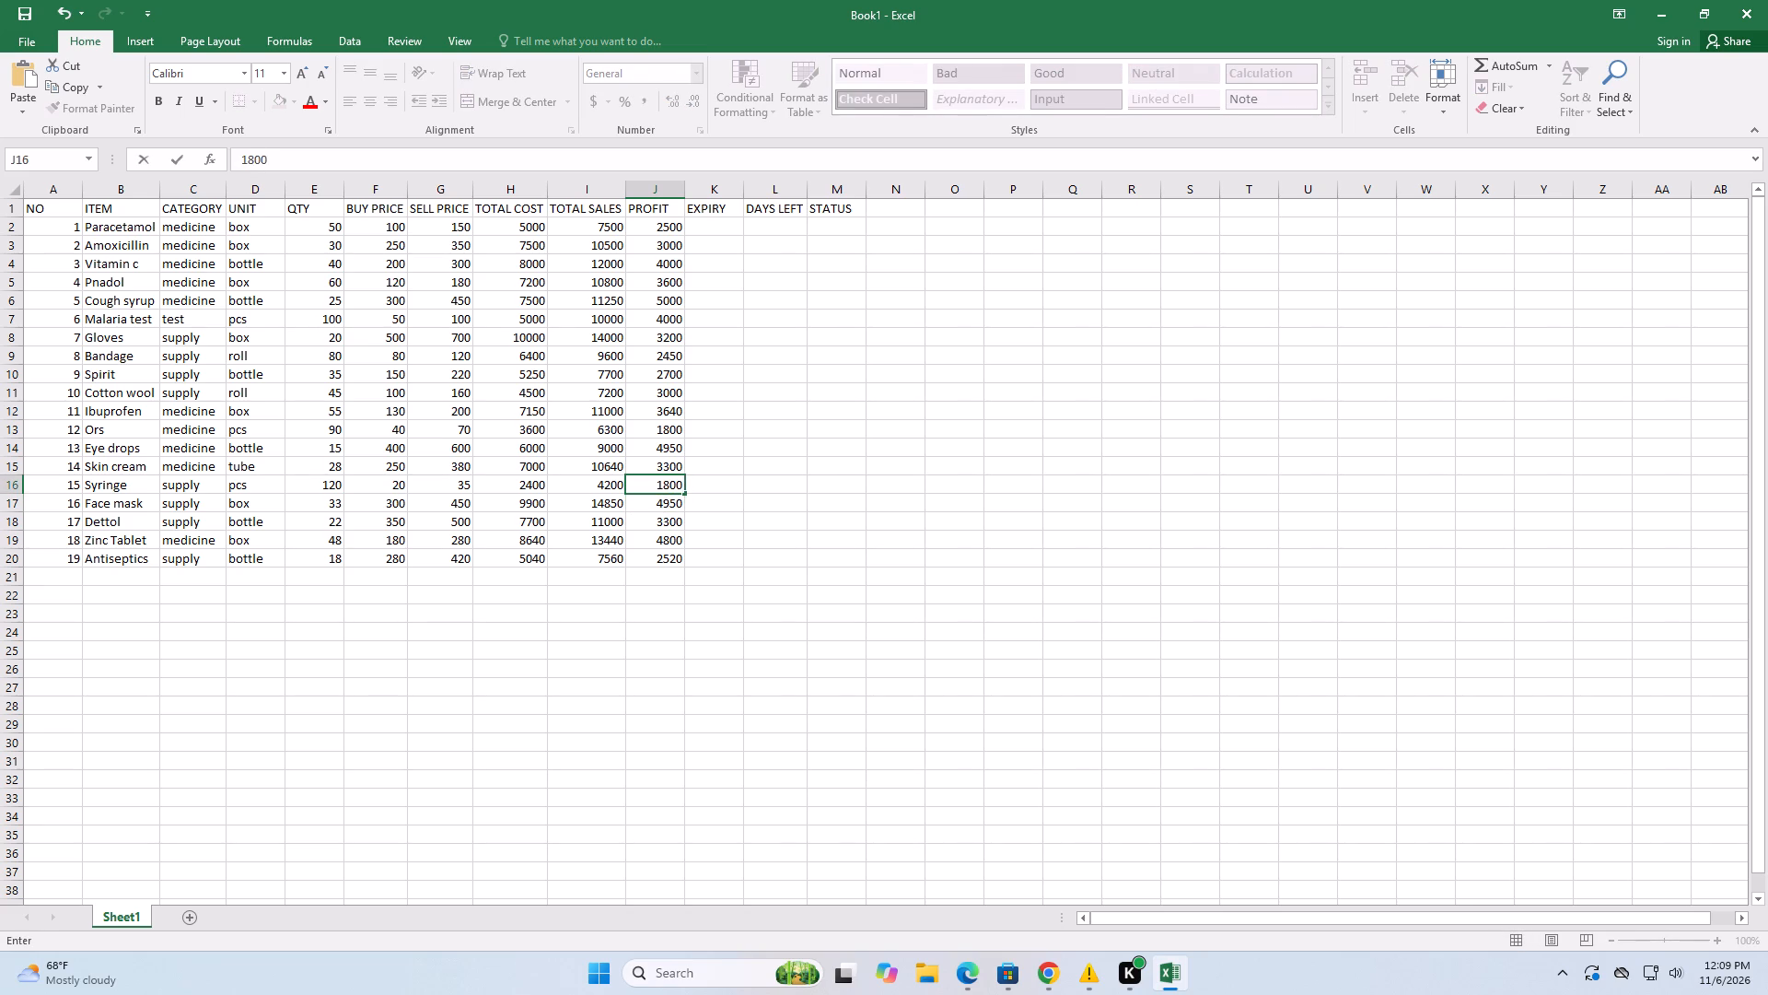
key("Up")
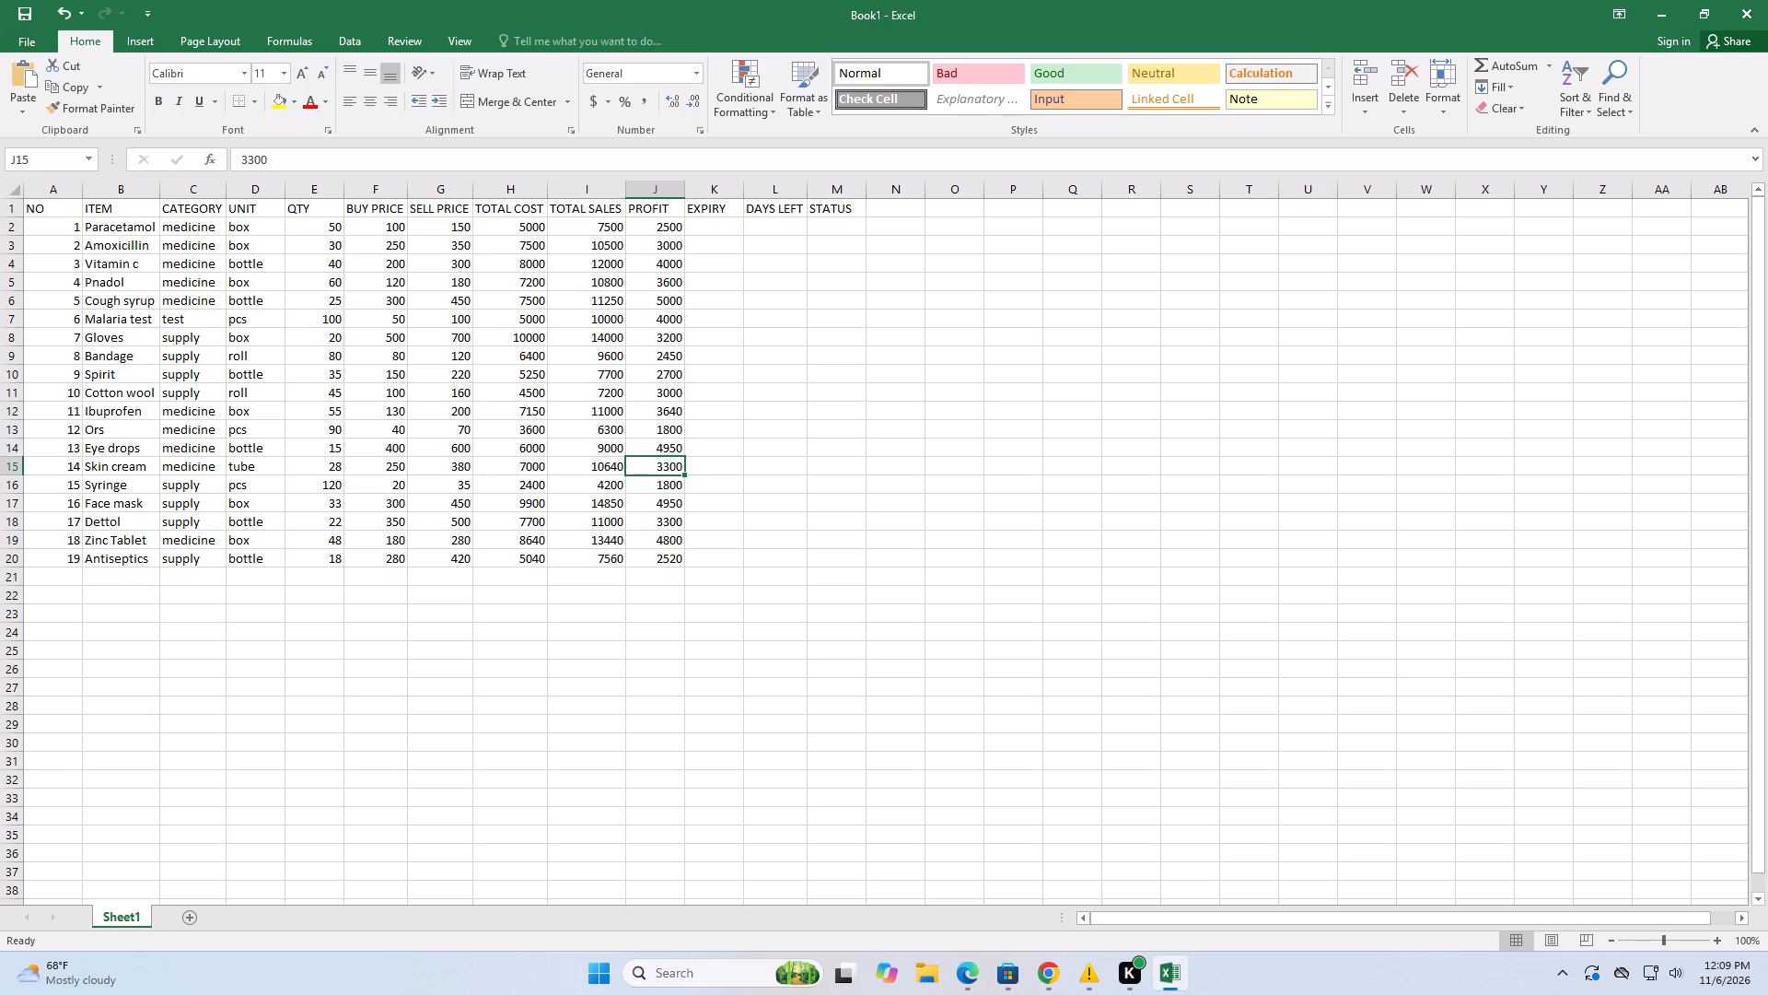
type("36")
type("40")
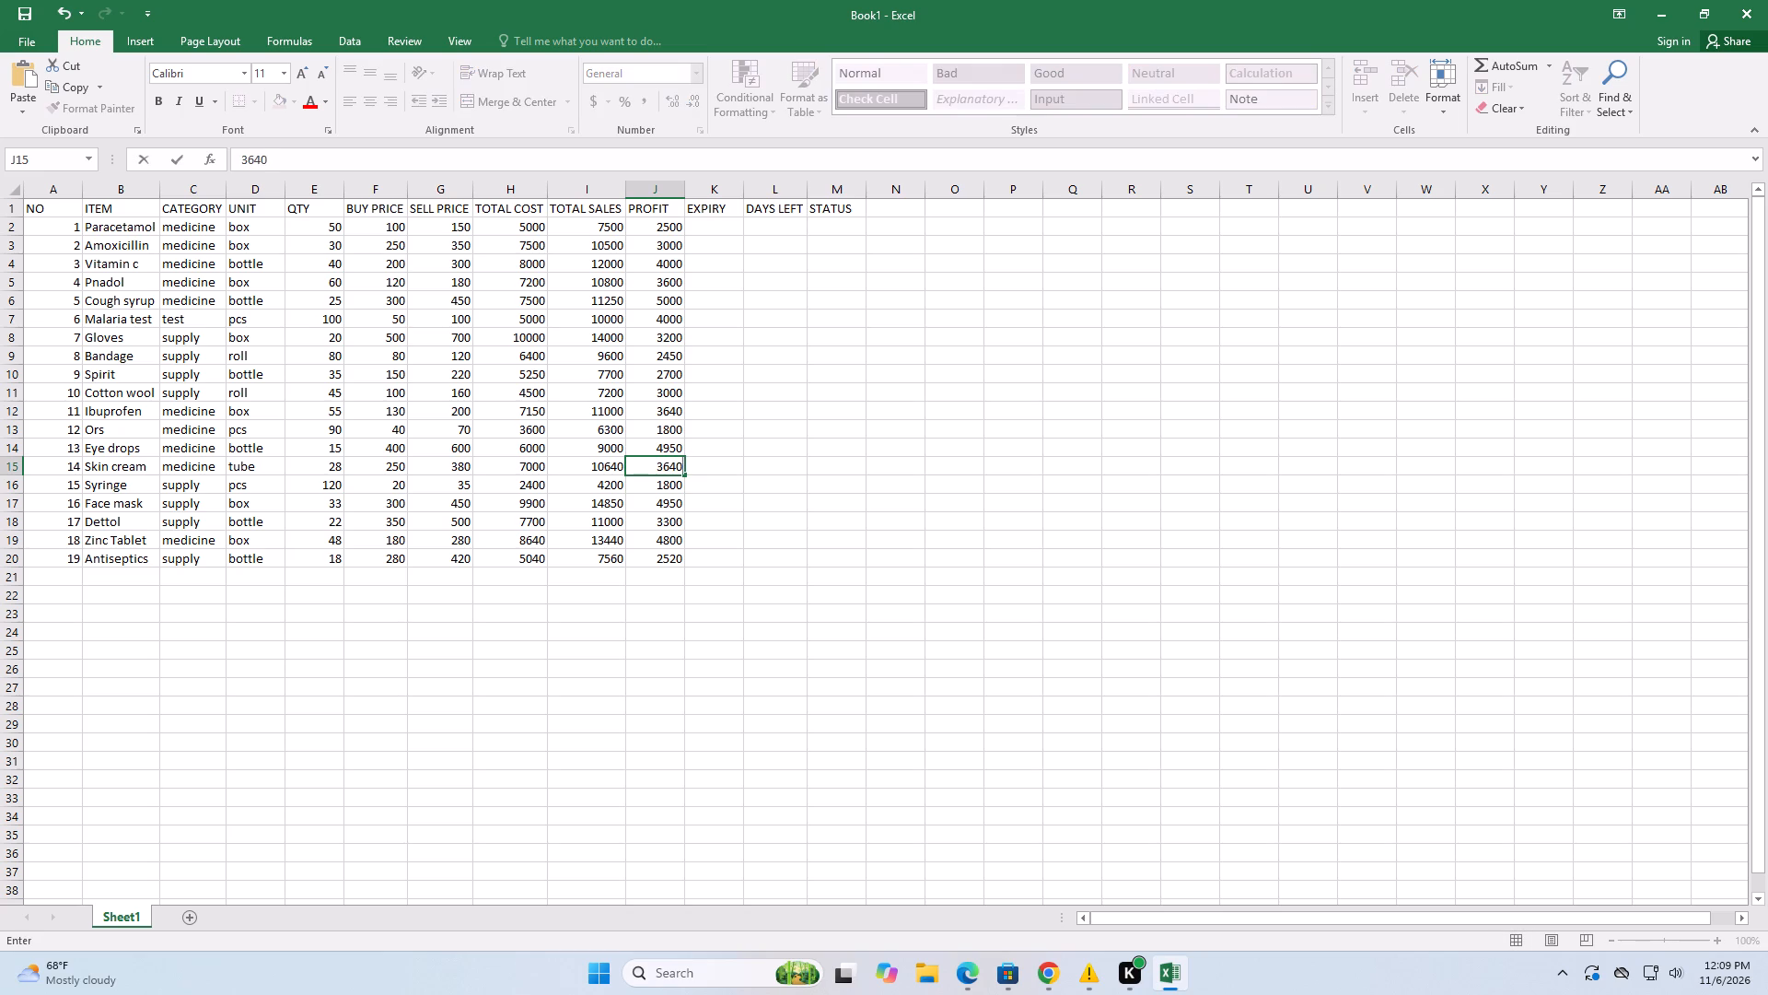
key("Up")
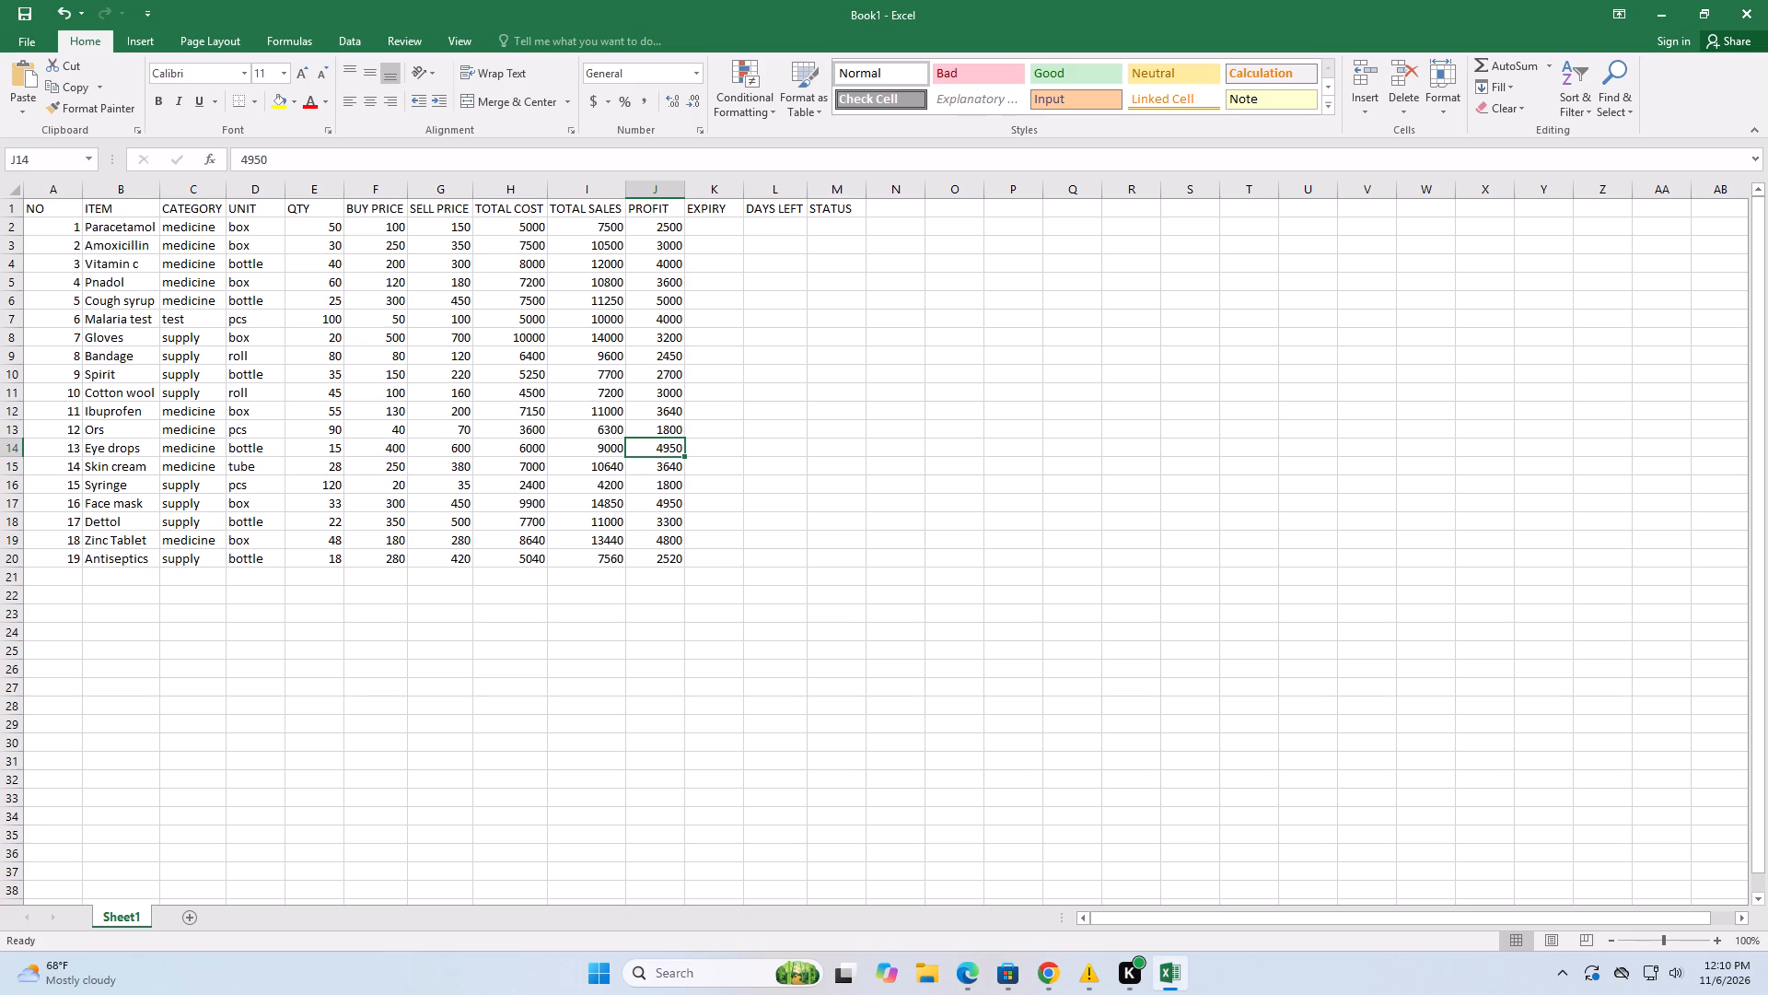
type("300")
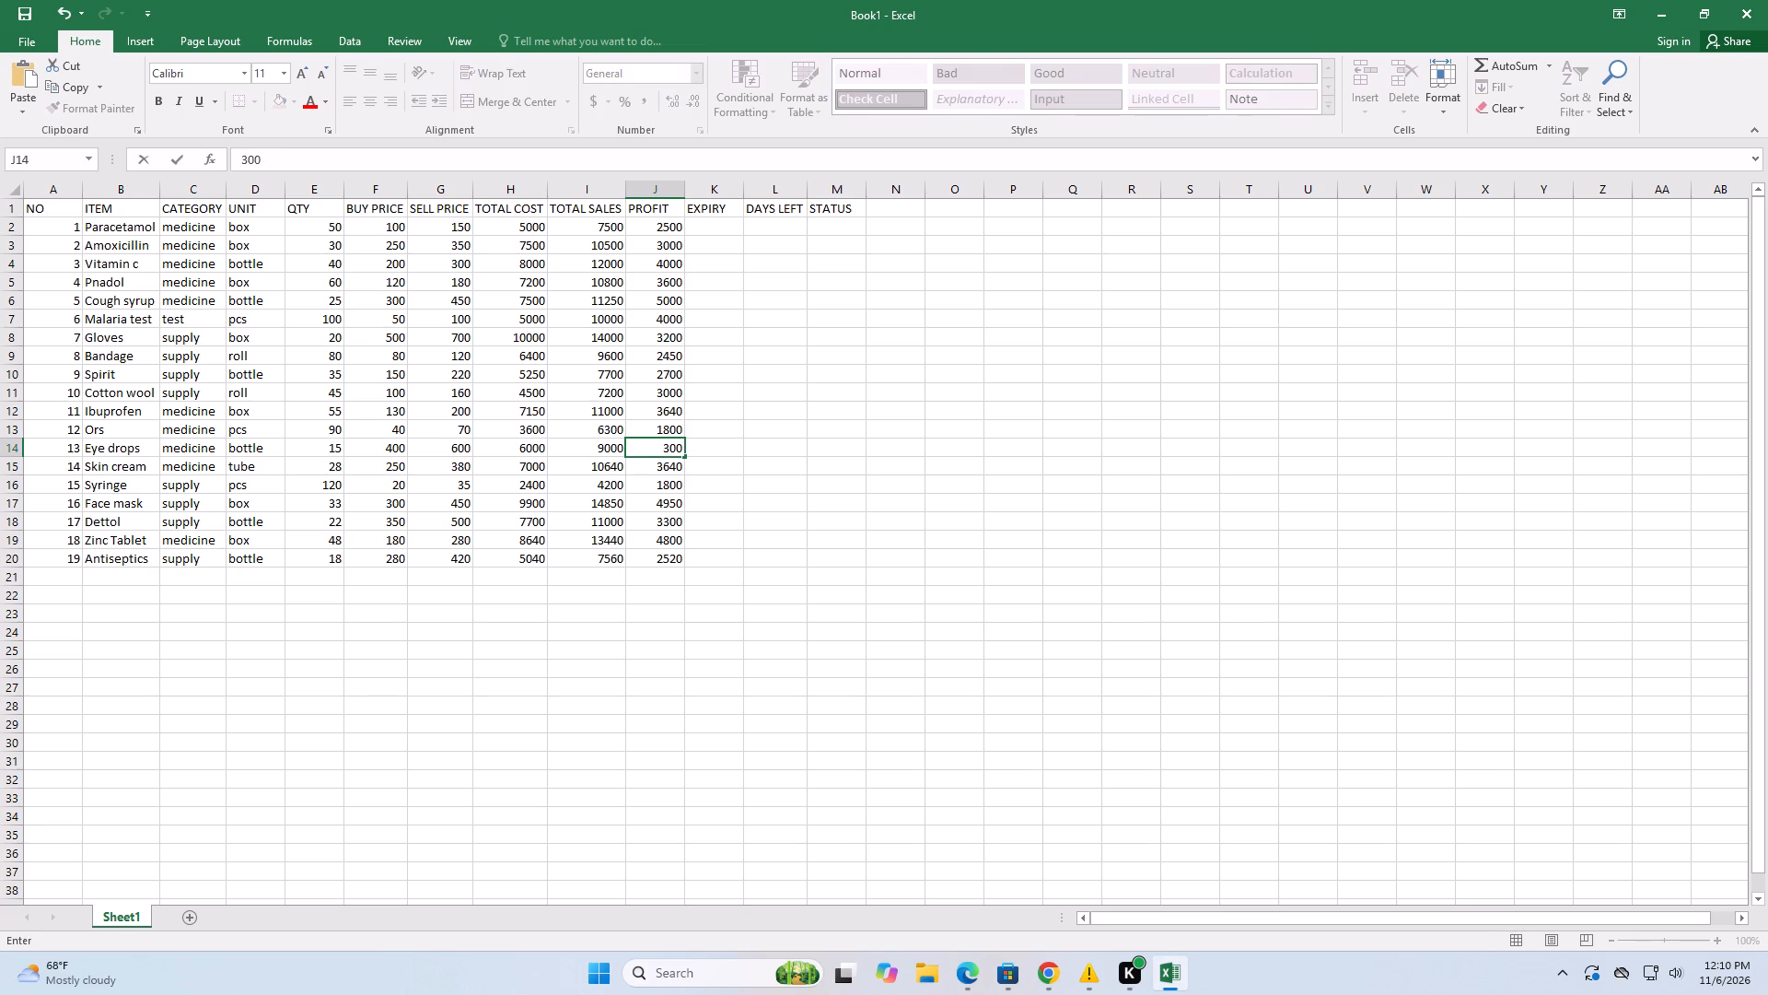
key("0")
key("Up")
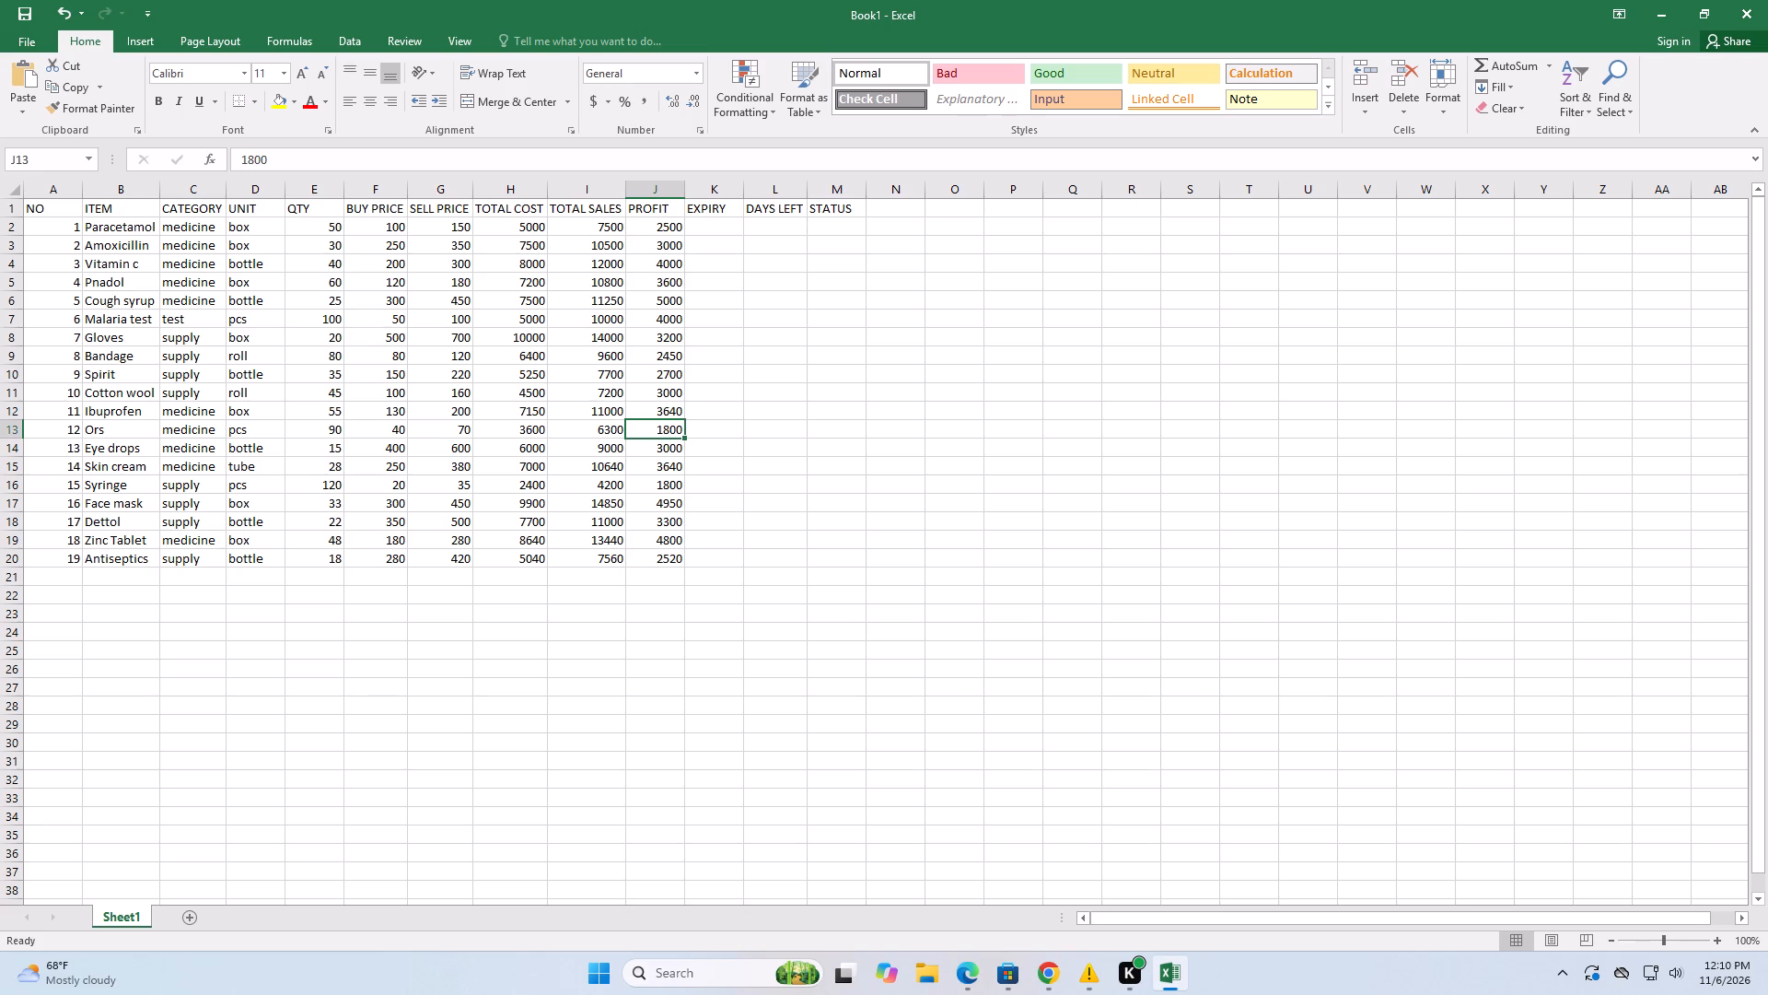
Correct the profits upward from J13 to J11: 2700 for Ors, 3850 for Ibuprofen and 2700 for Cotton wool.
type("2700")
key("Up")
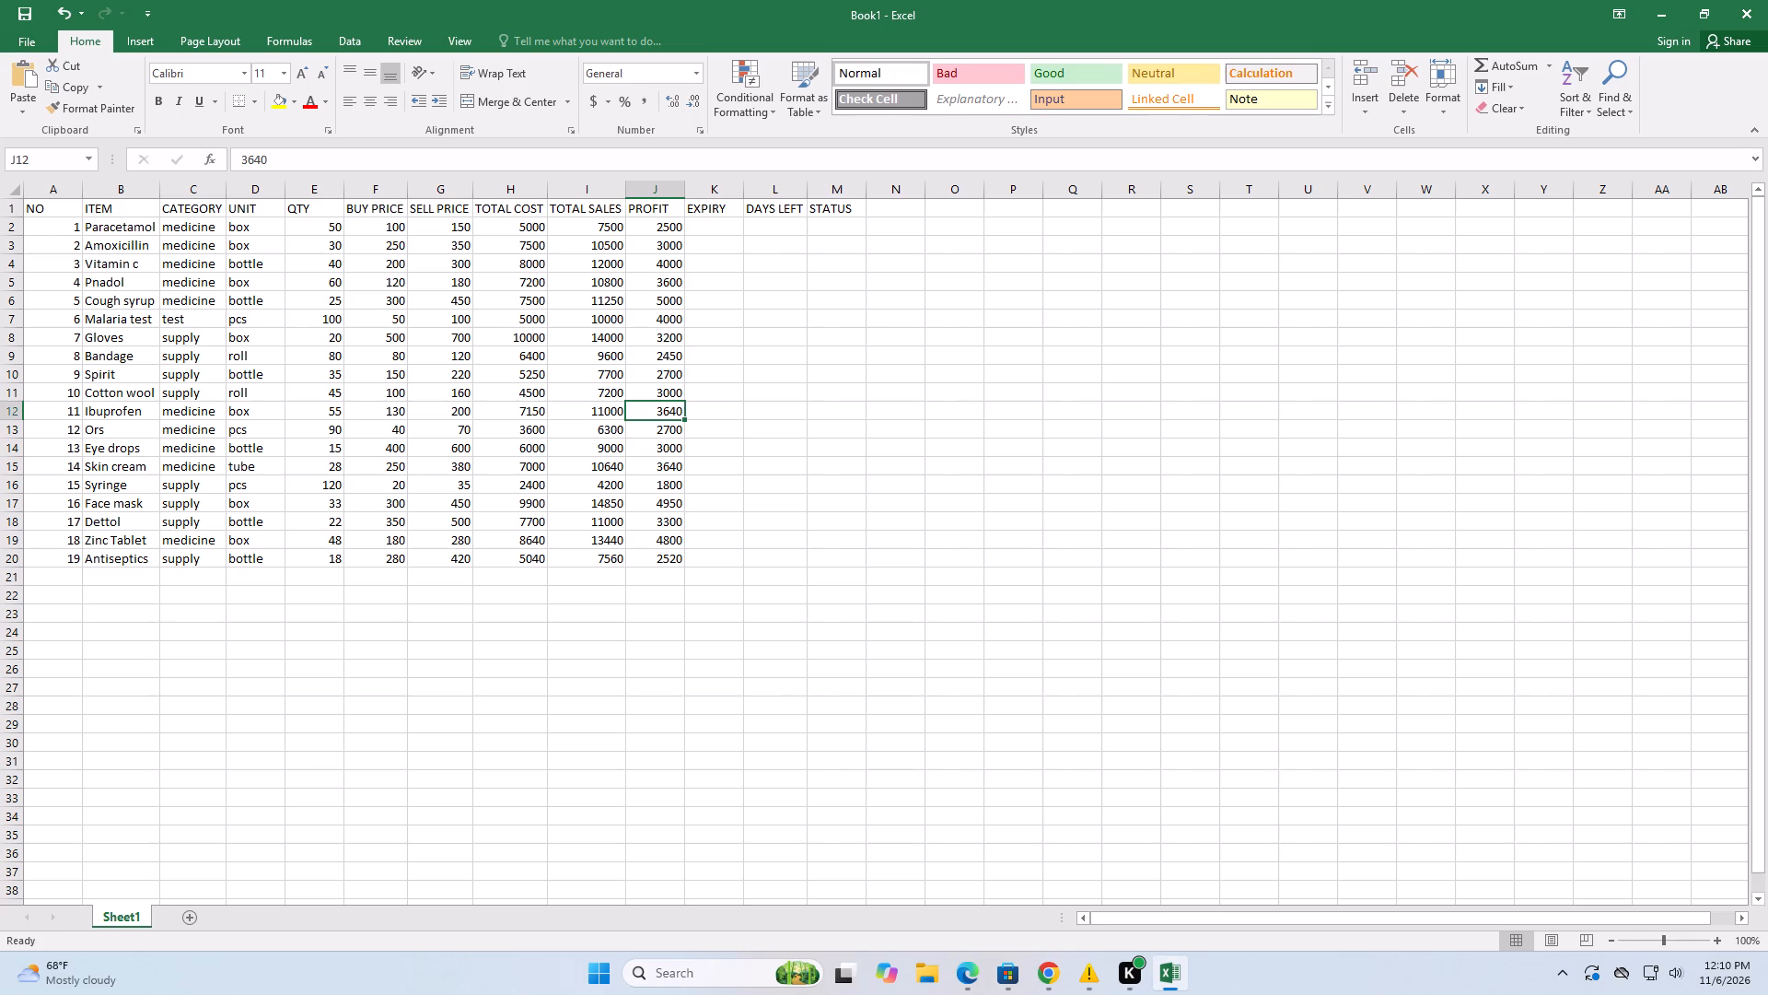
type("3850")
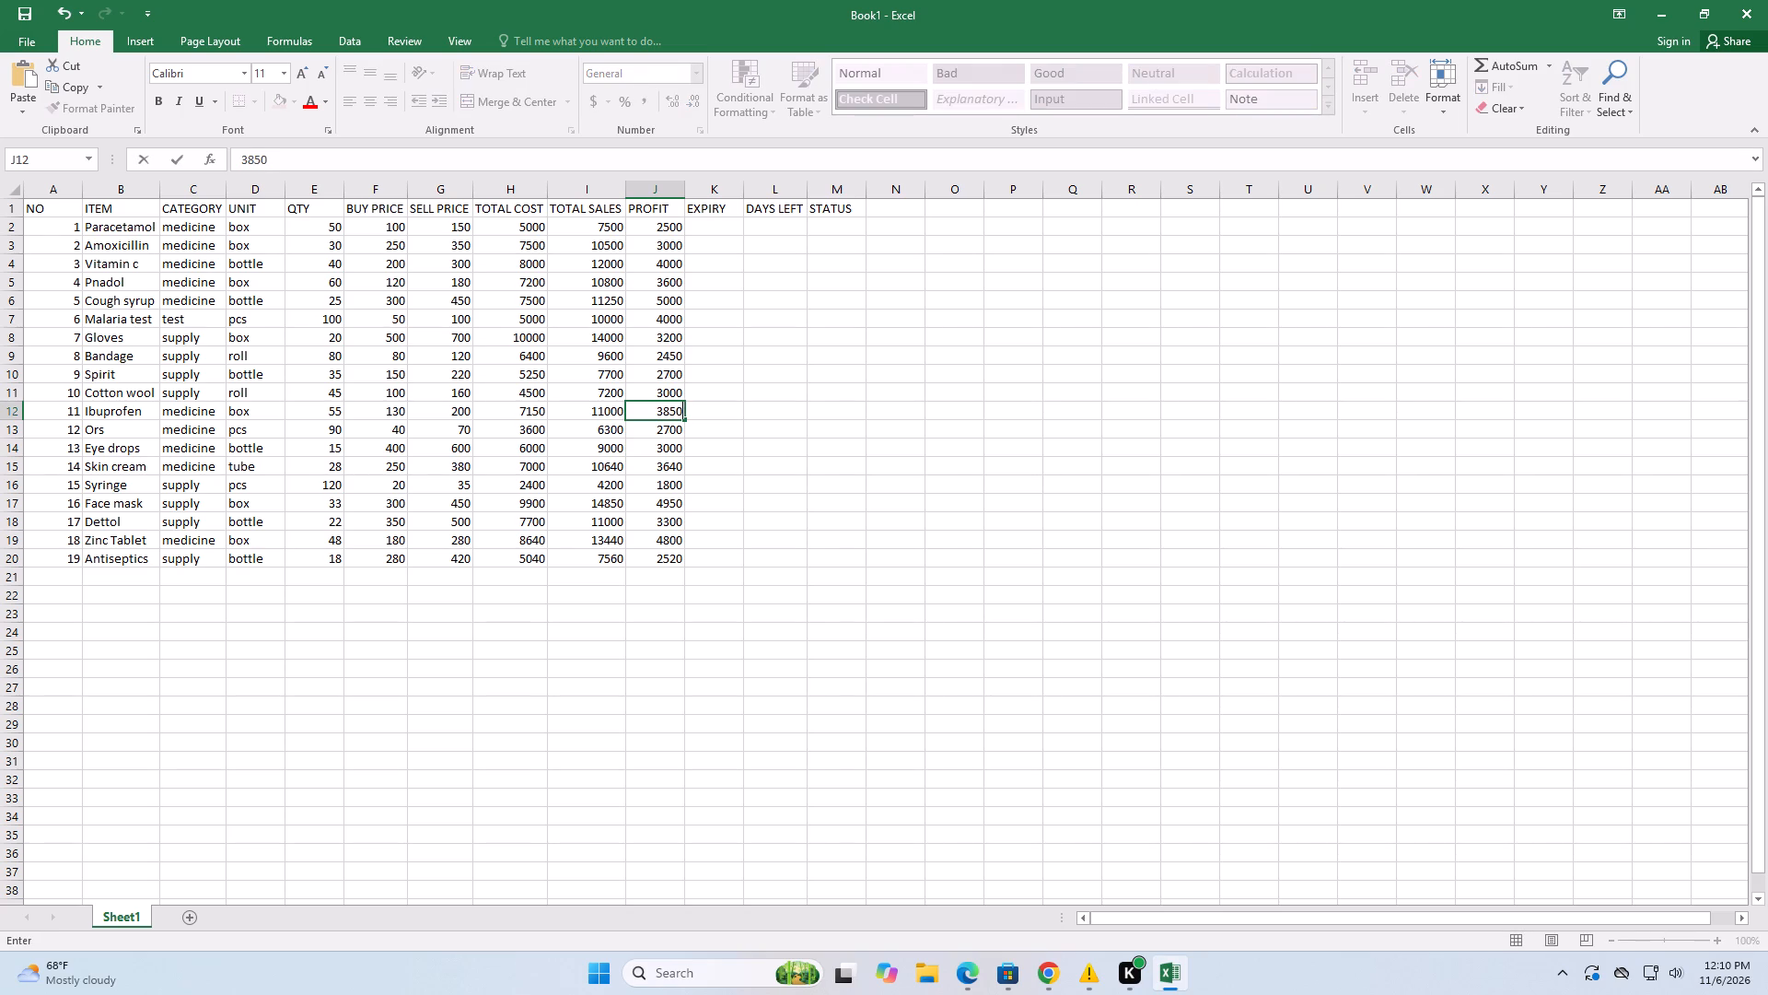
key("Up")
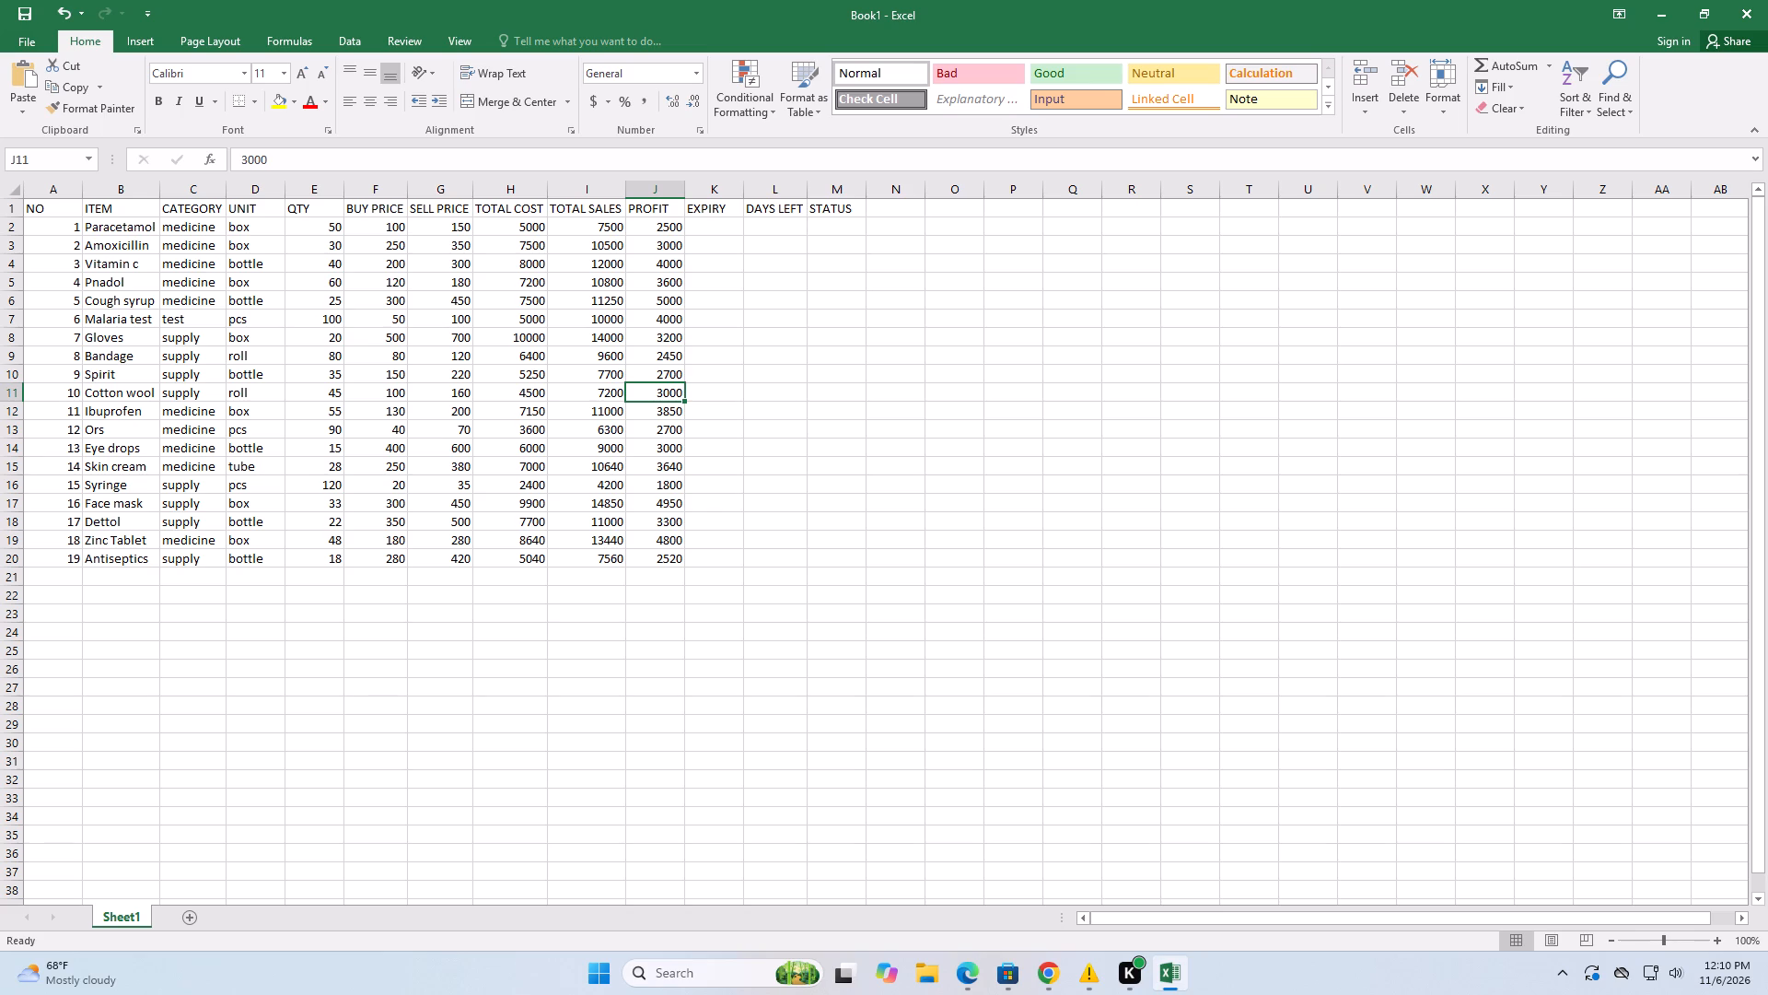
type("2700")
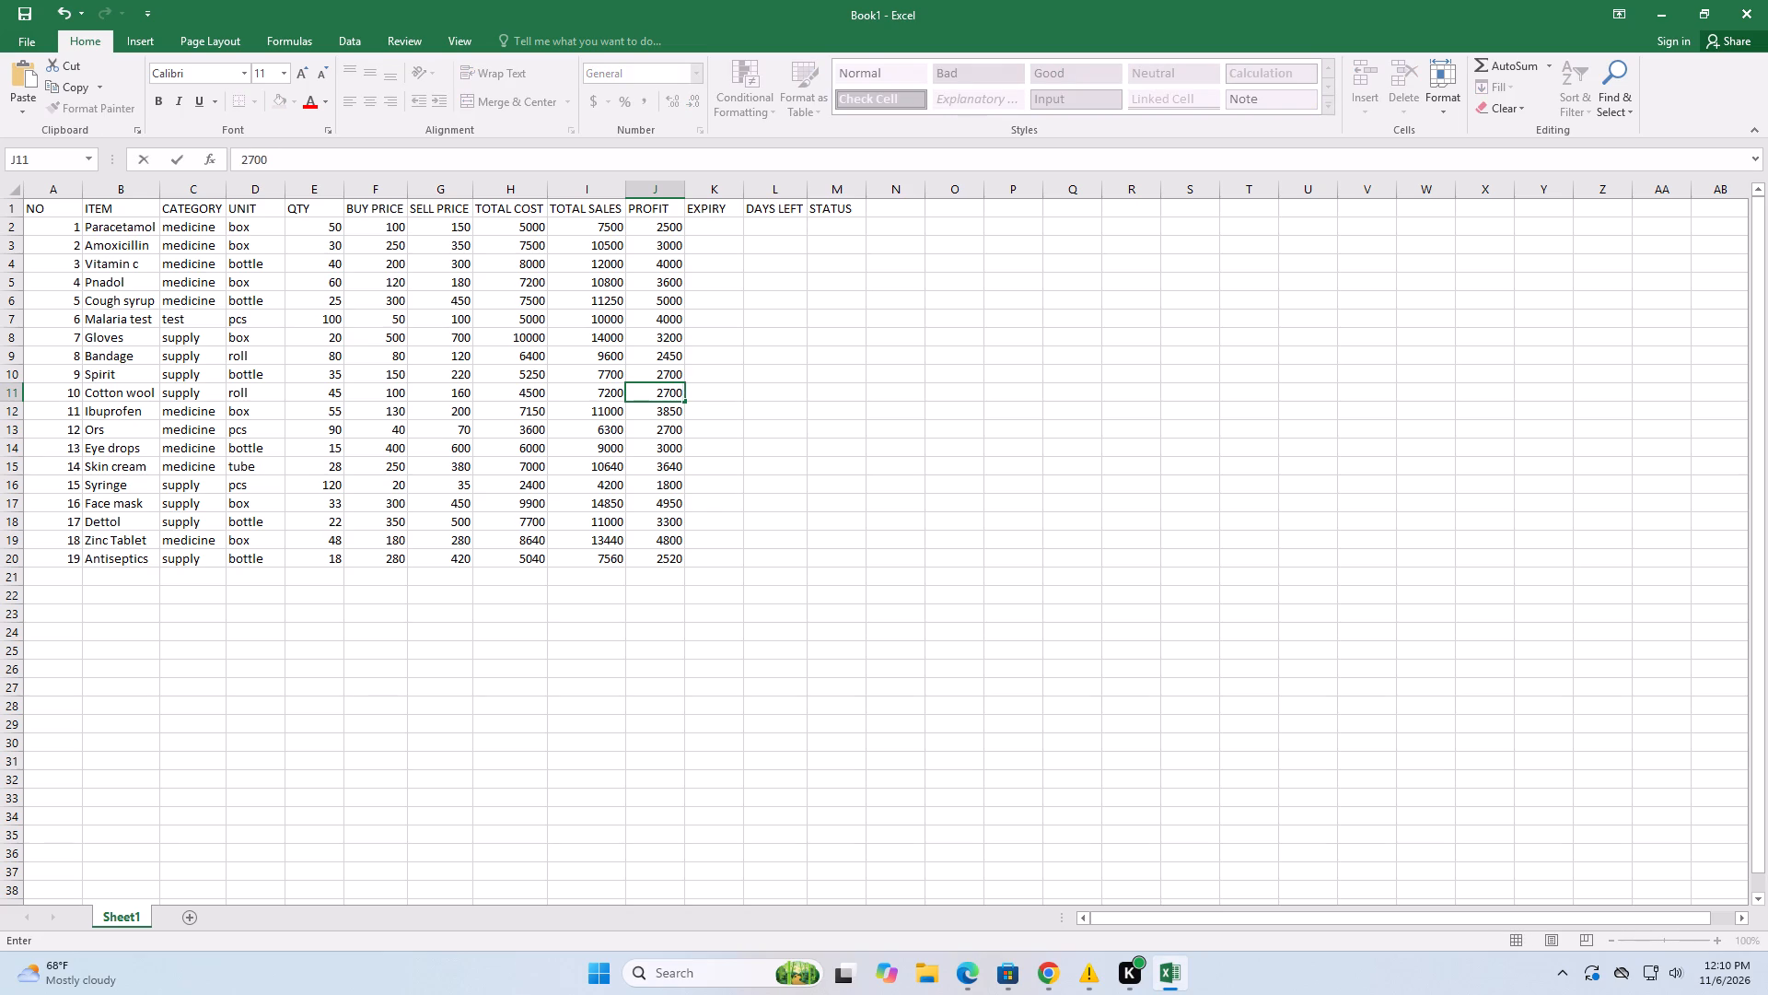
key("Up")
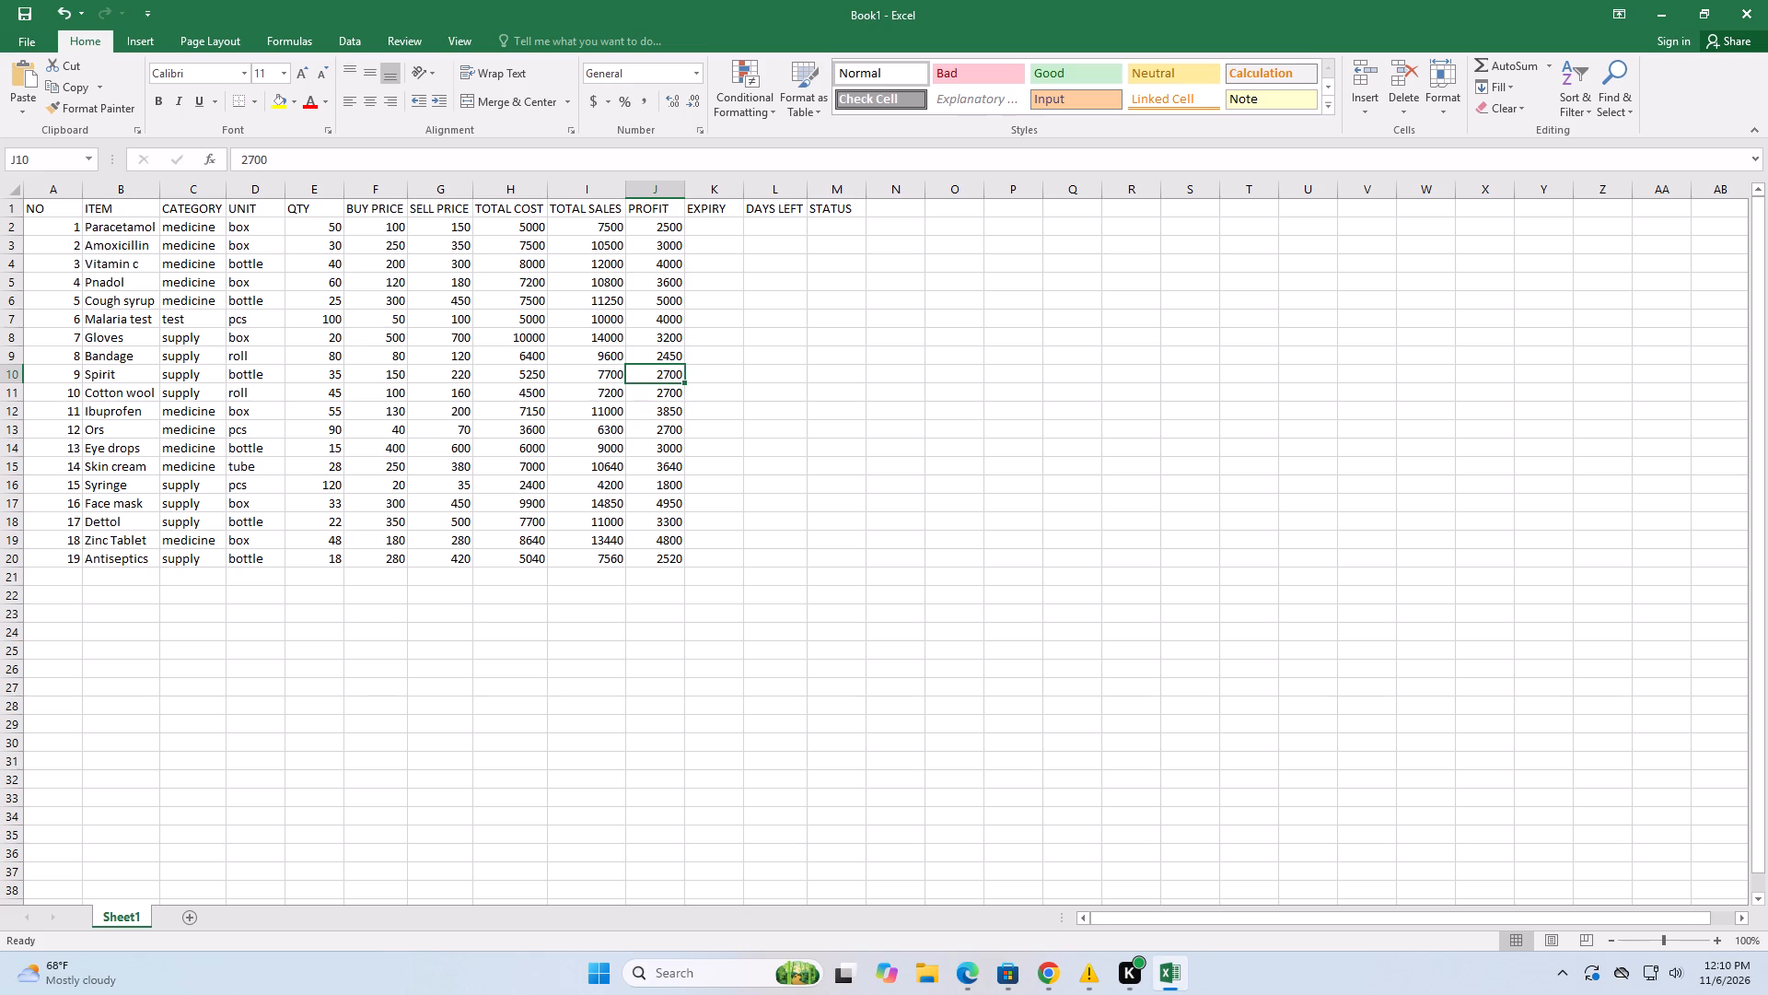
Correct the profits upward from J10 to J8: 2450 for Spirit, 3200 for Bandage and 4000 for Gloves.
type("2450")
key("Up")
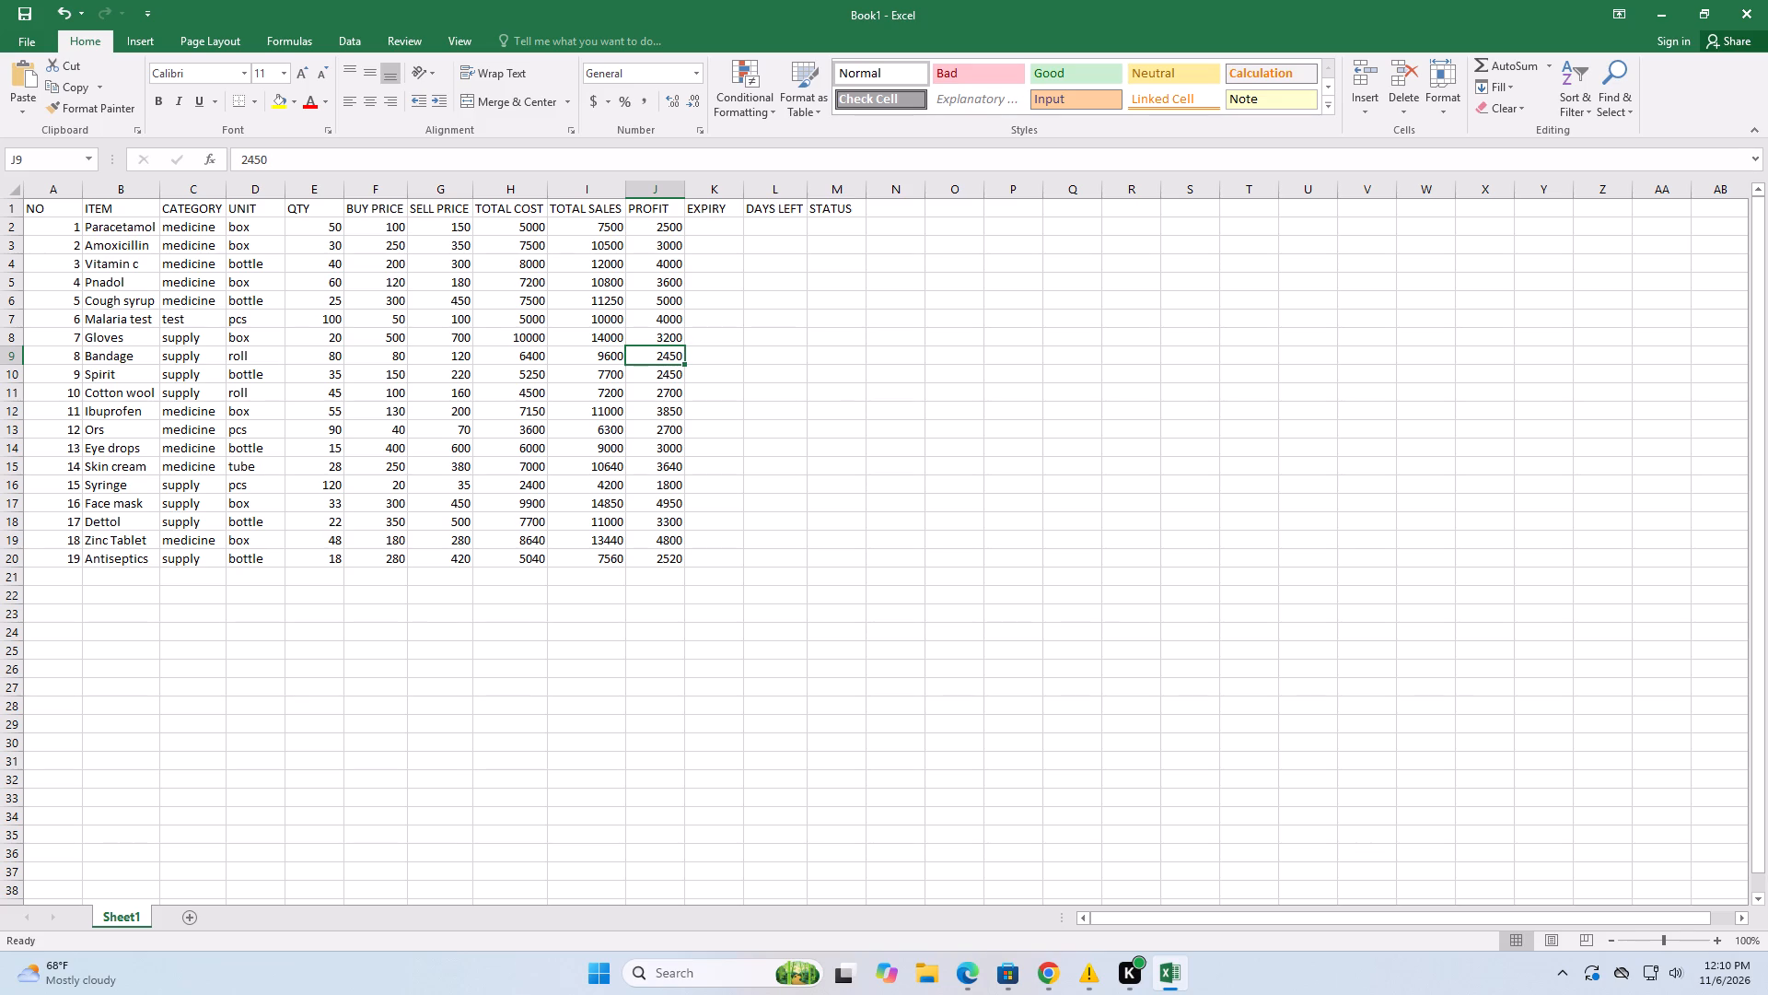
type("32")
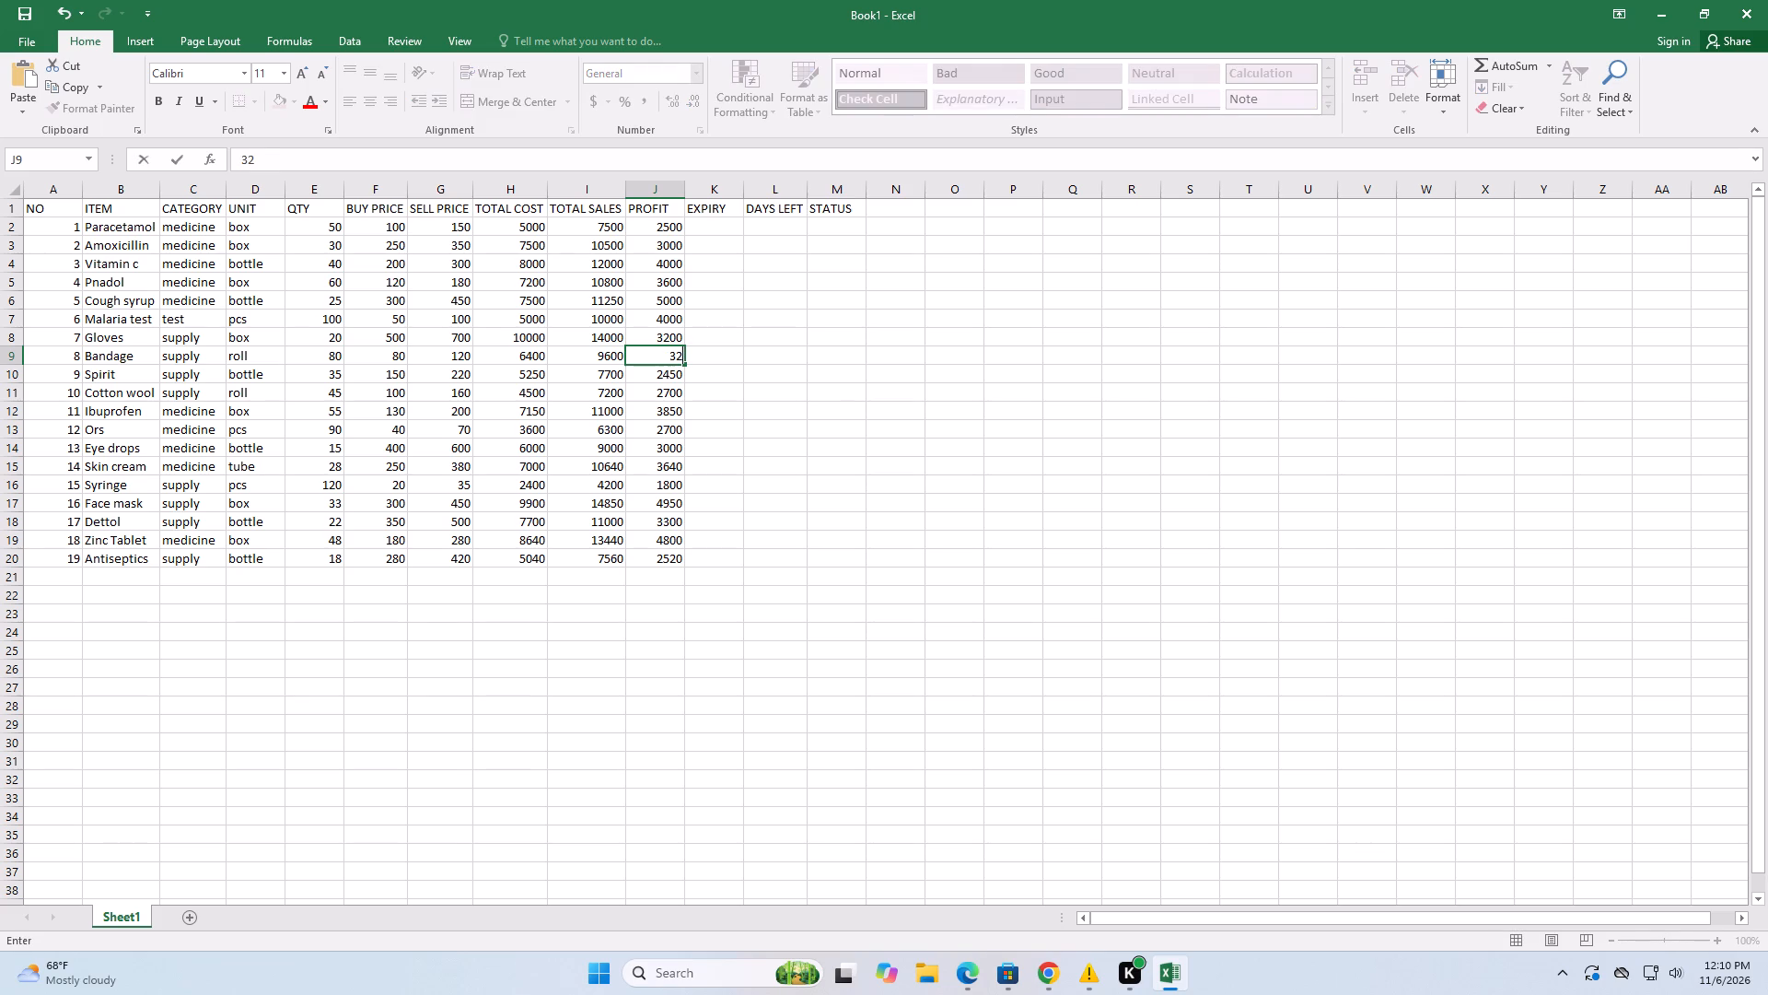
type("00")
key("Up")
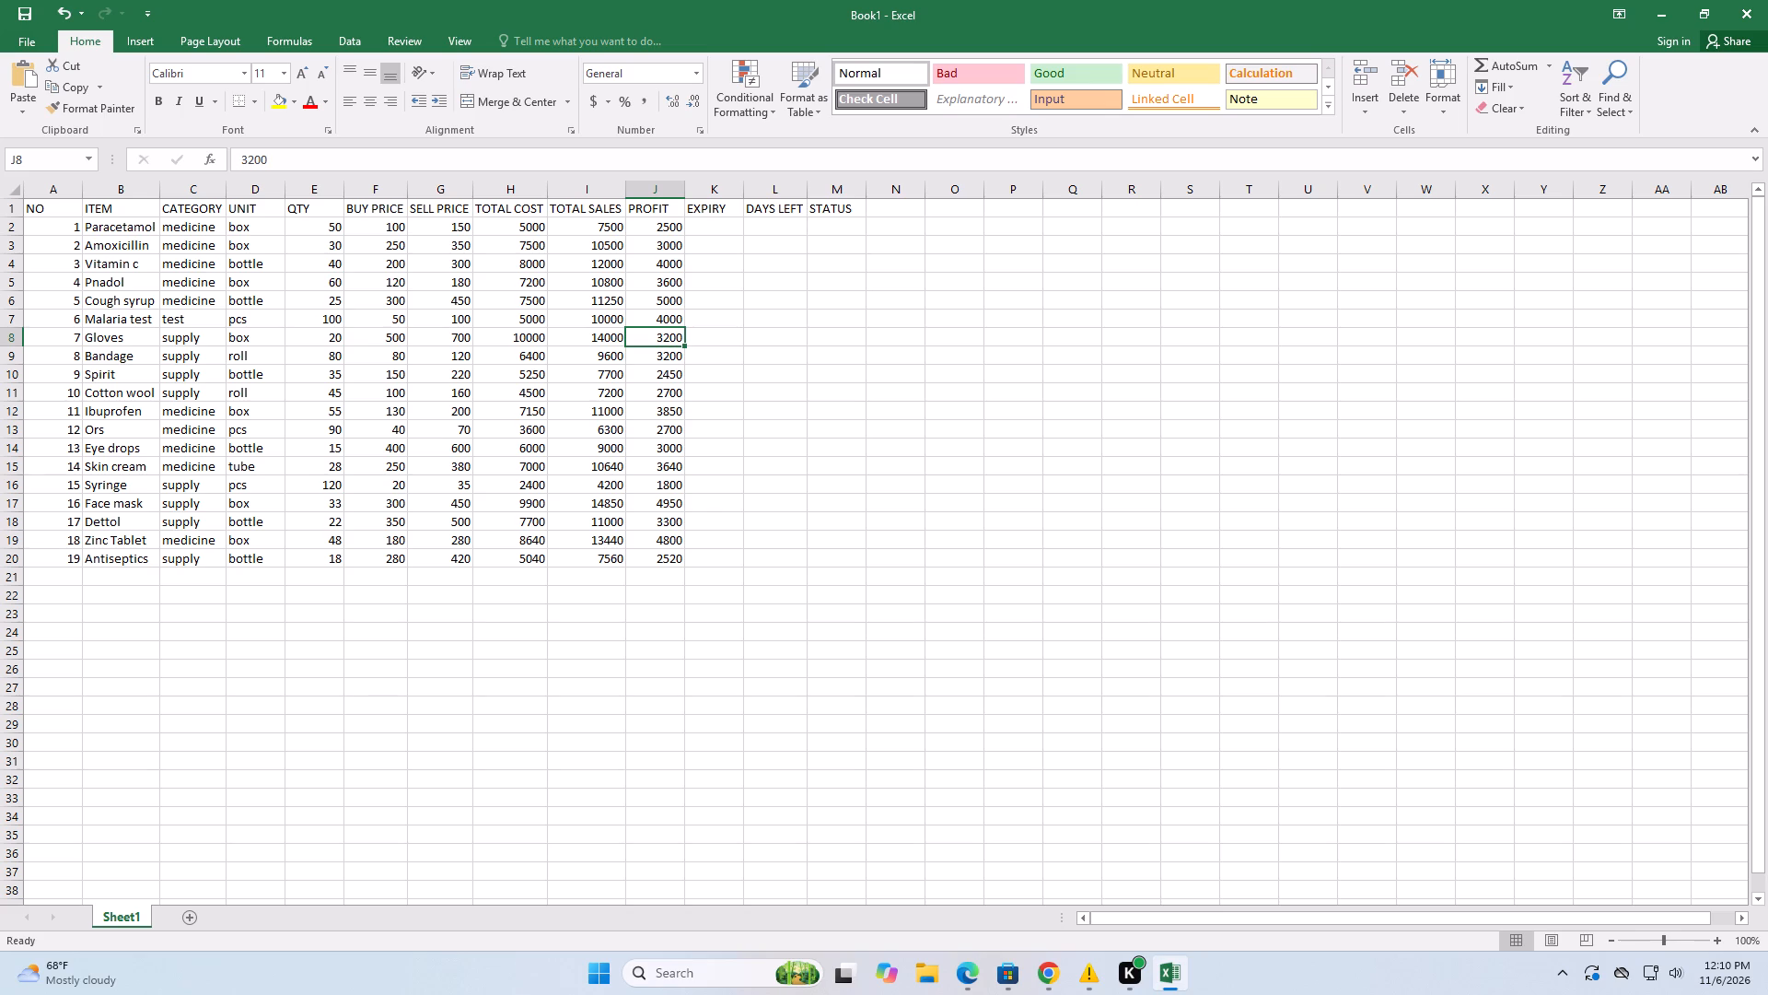
type("4000")
key("Up")
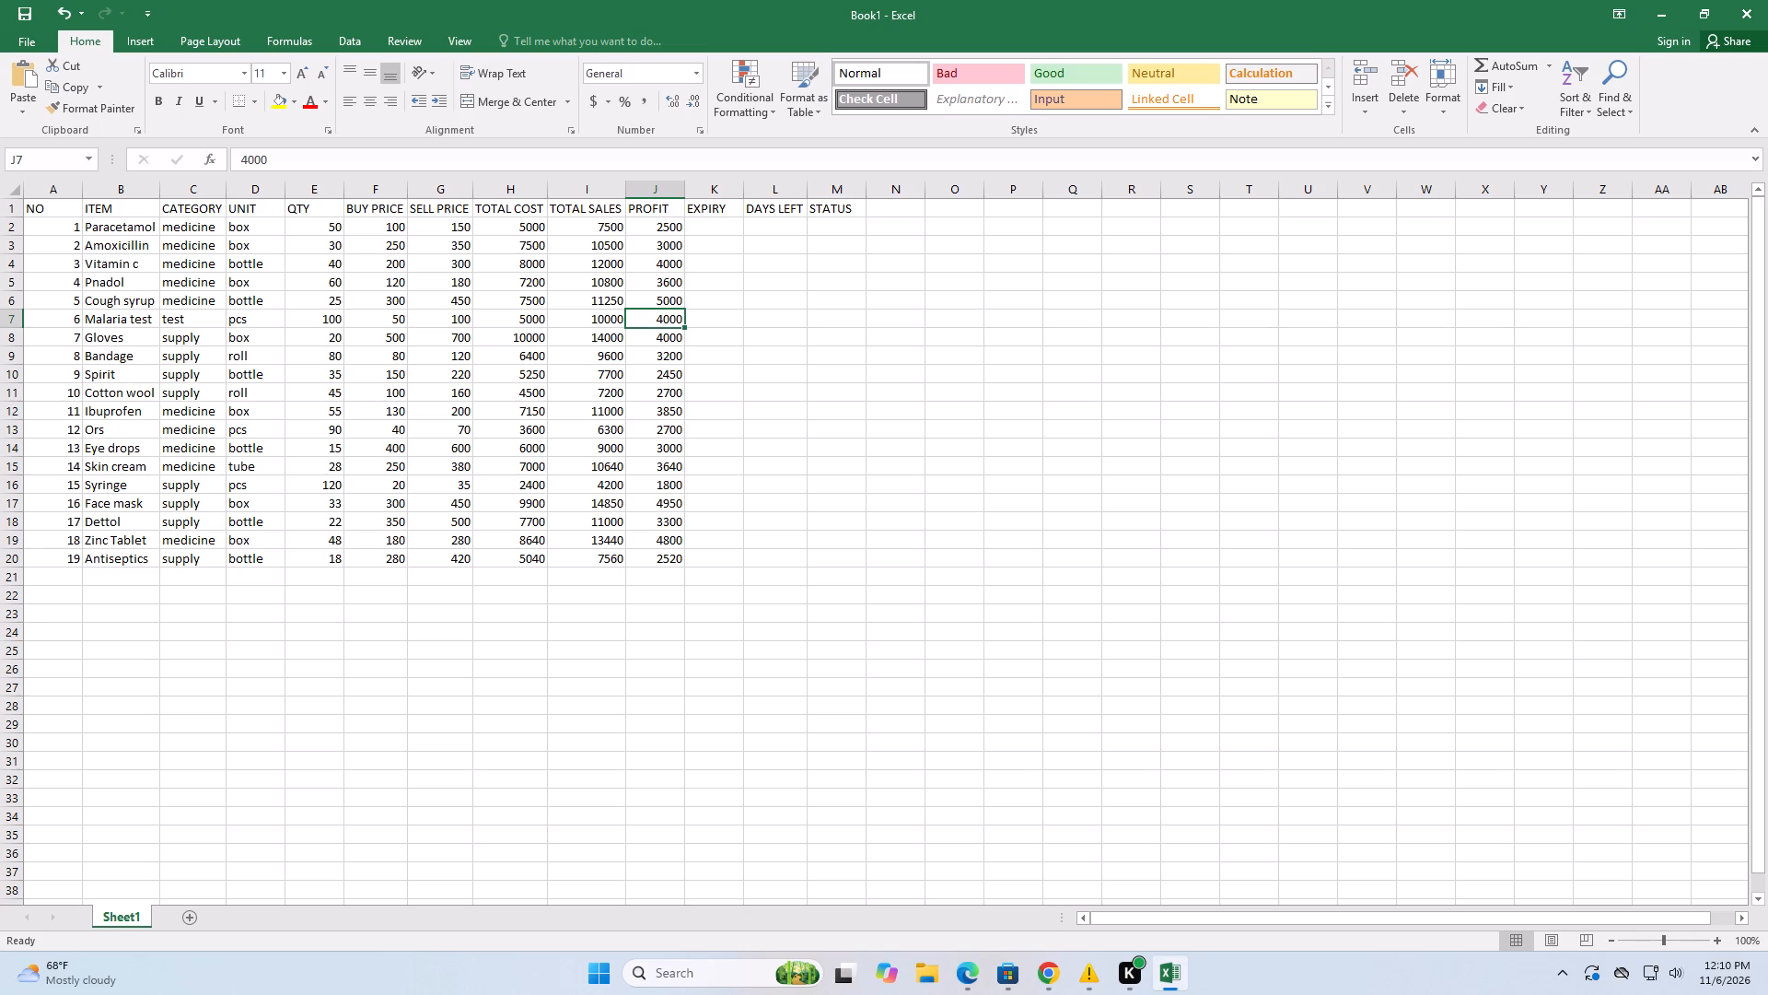
Change the profits for Malaria test in J7 to 5000 and Cough syrup in J6 to 3750.
type("5000")
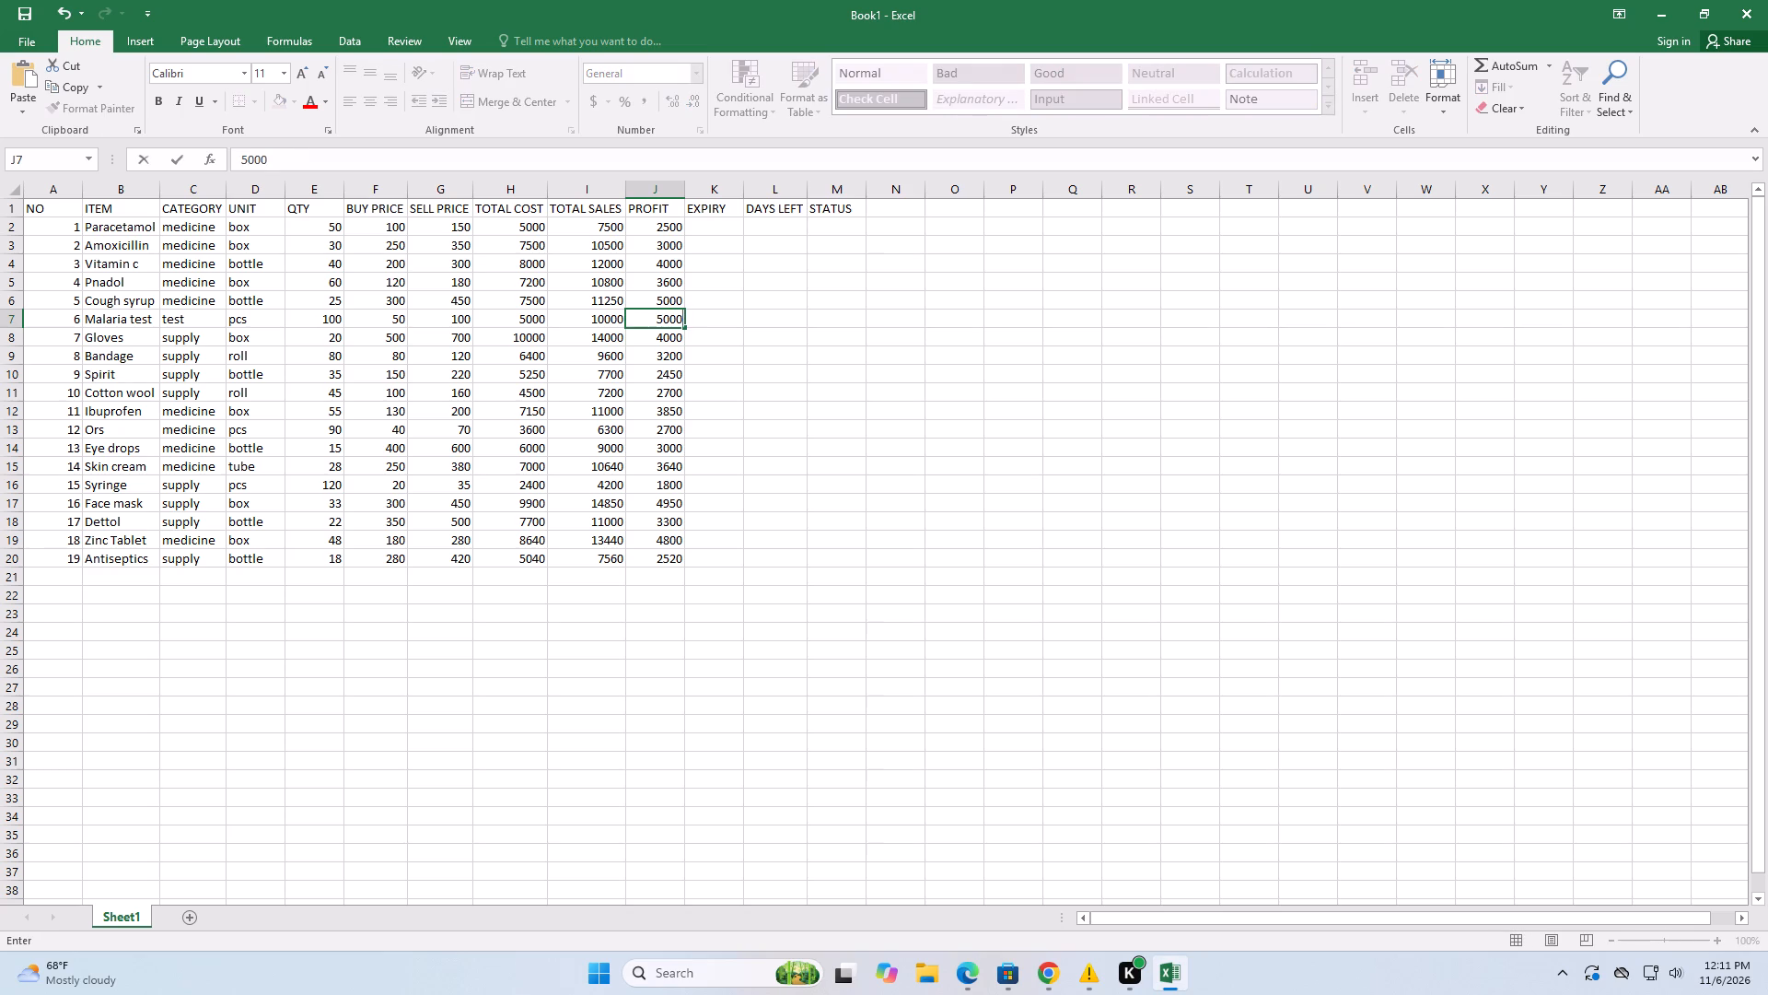
key("Up")
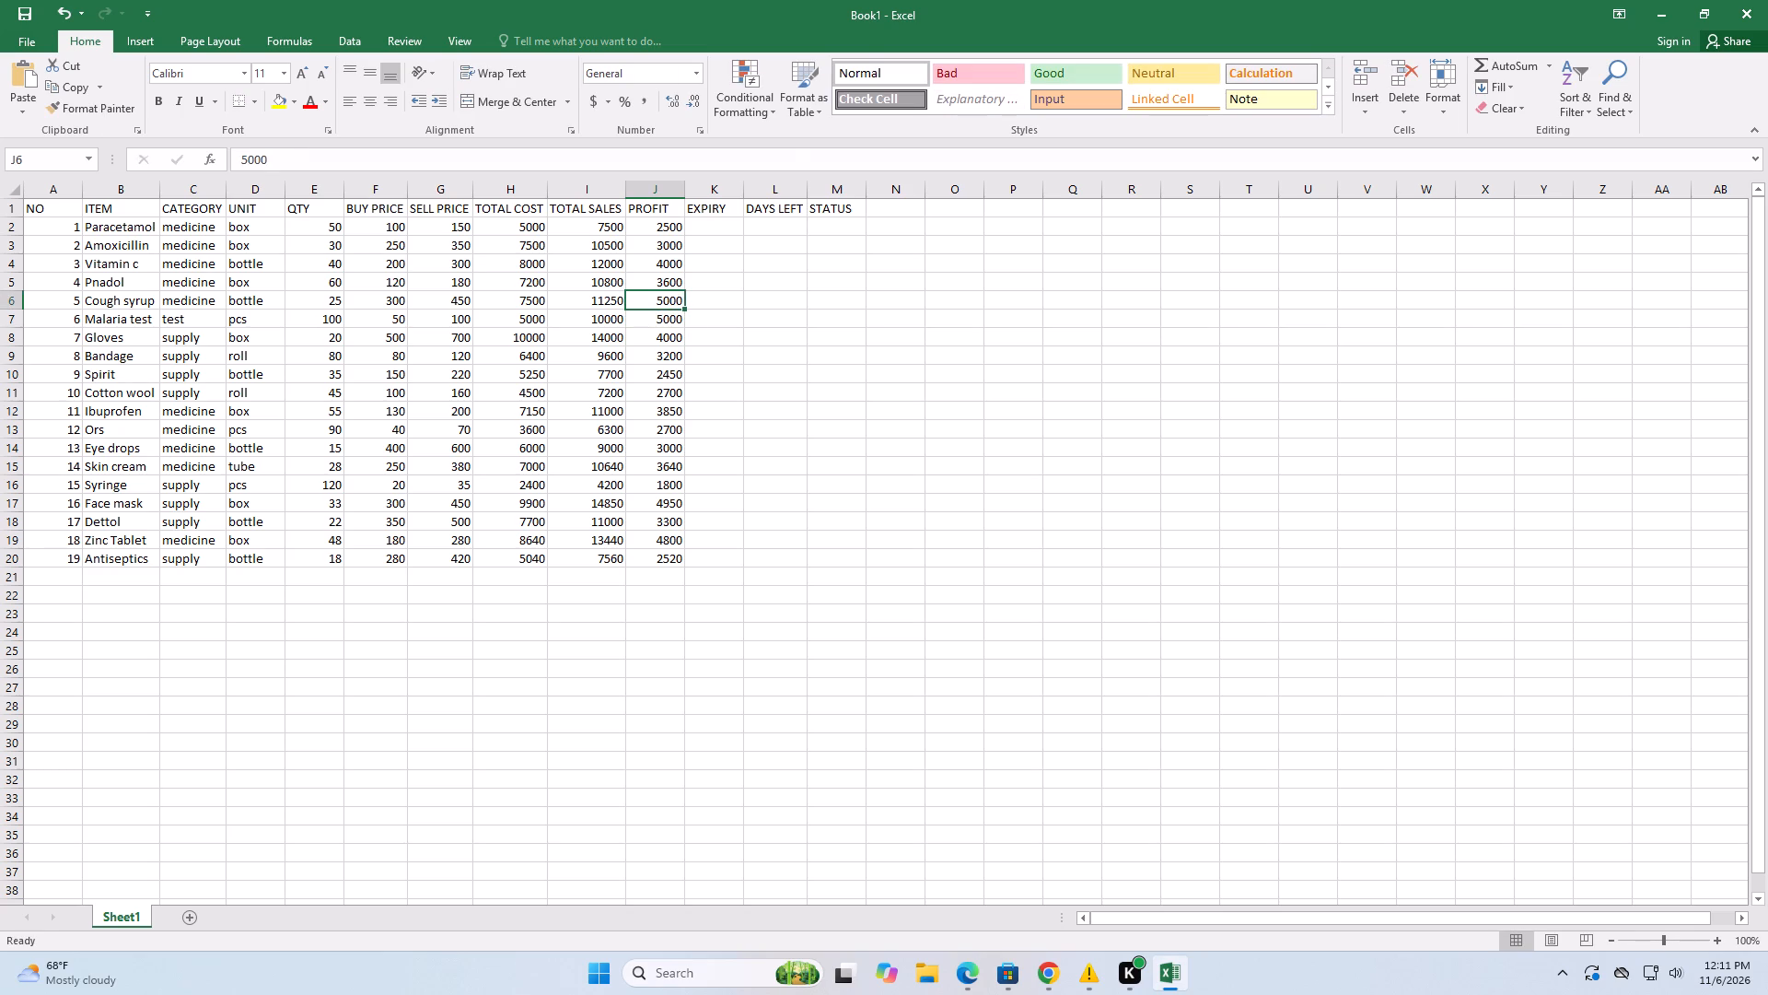
type("3750")
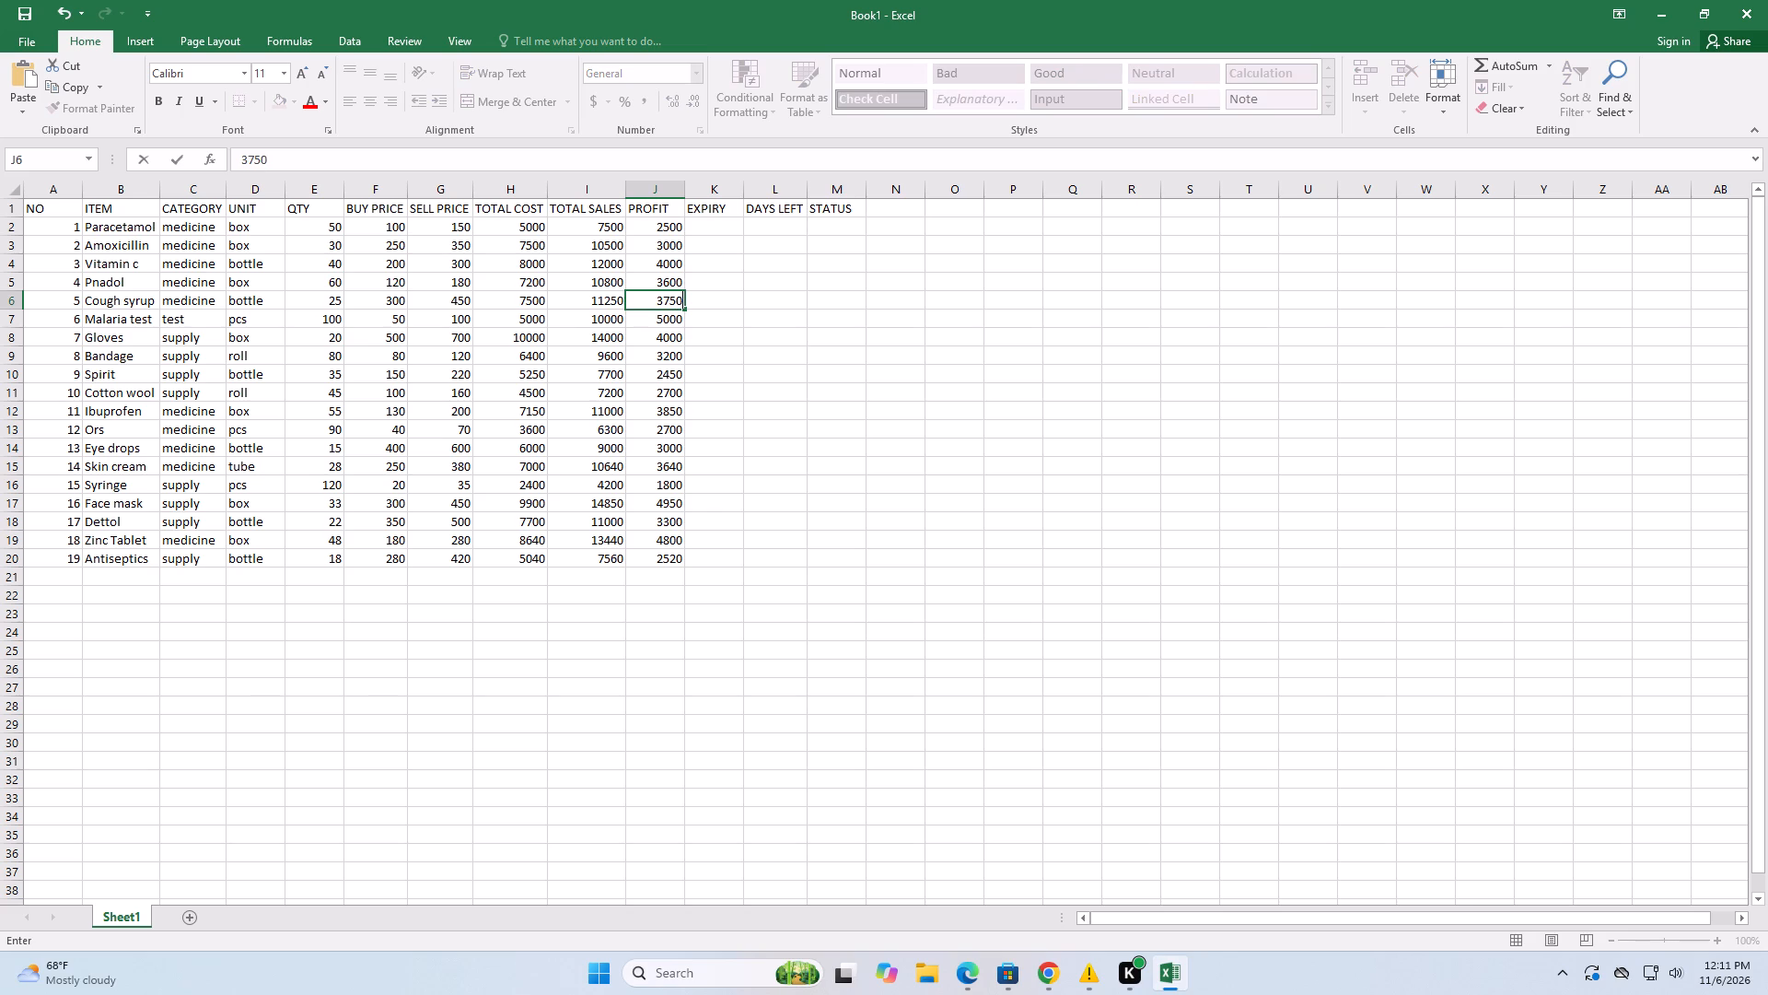
key("Up")
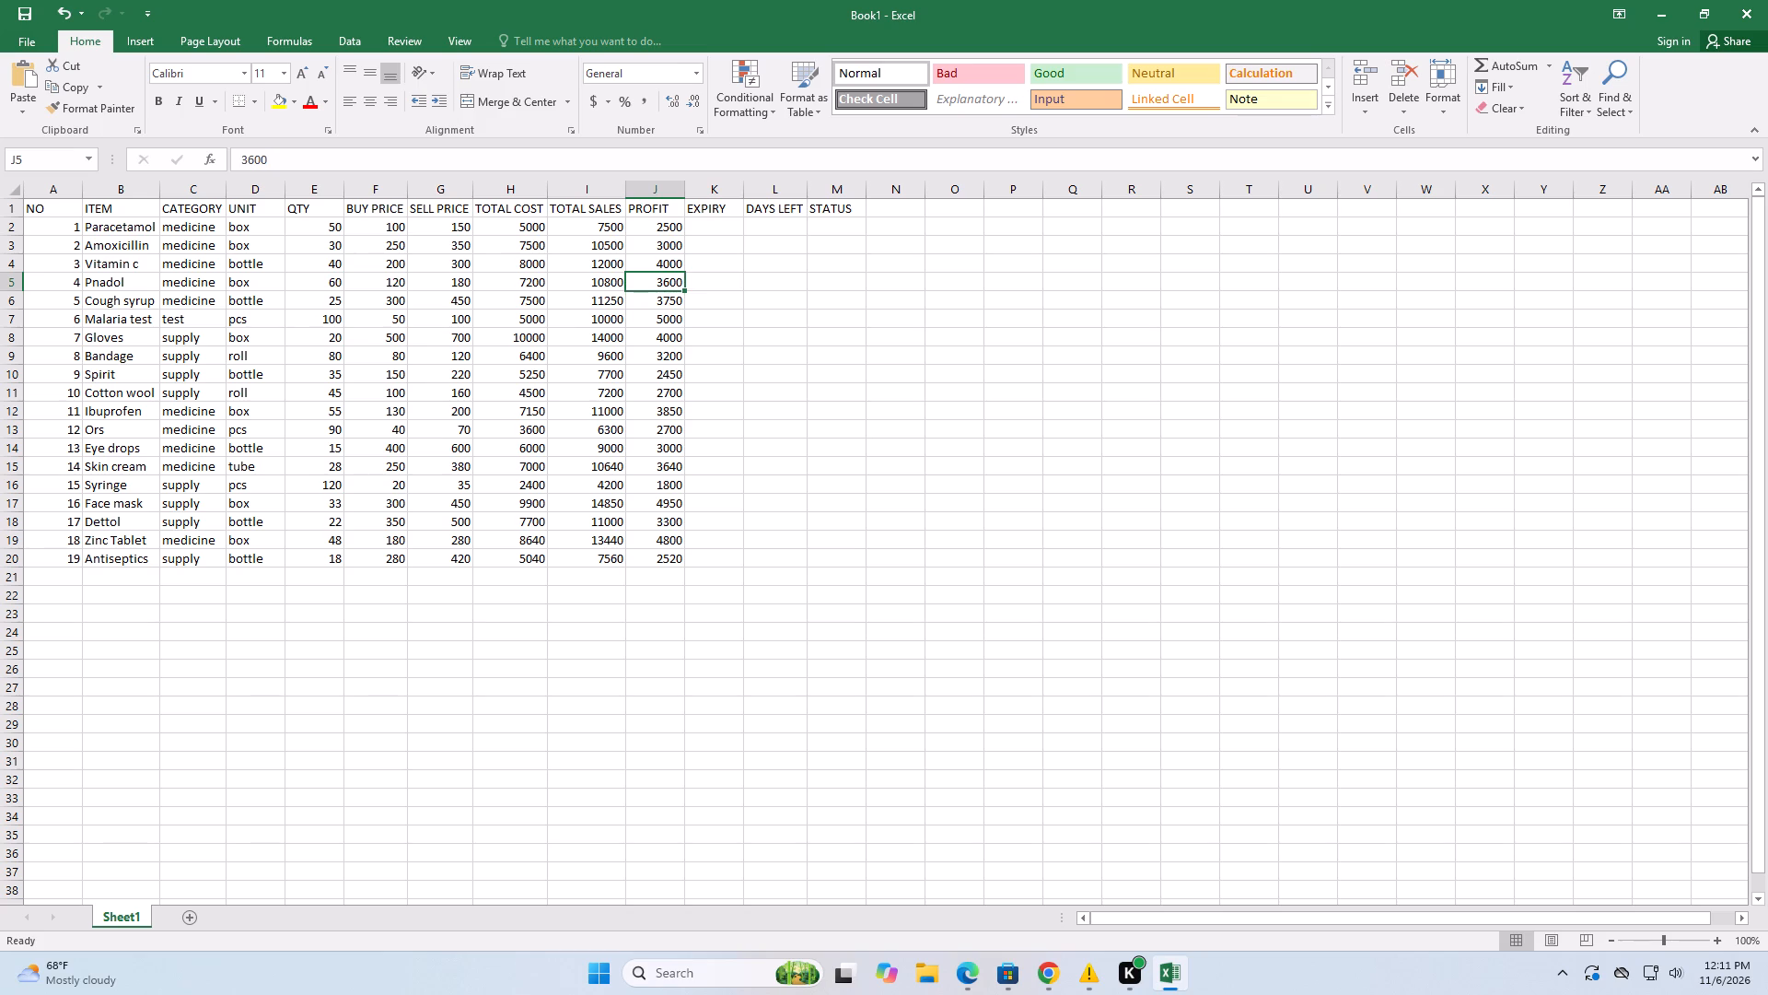
Enter the expiry date 2027-06-01 for Paracetamol in K2.
key("Right")
key("Up")
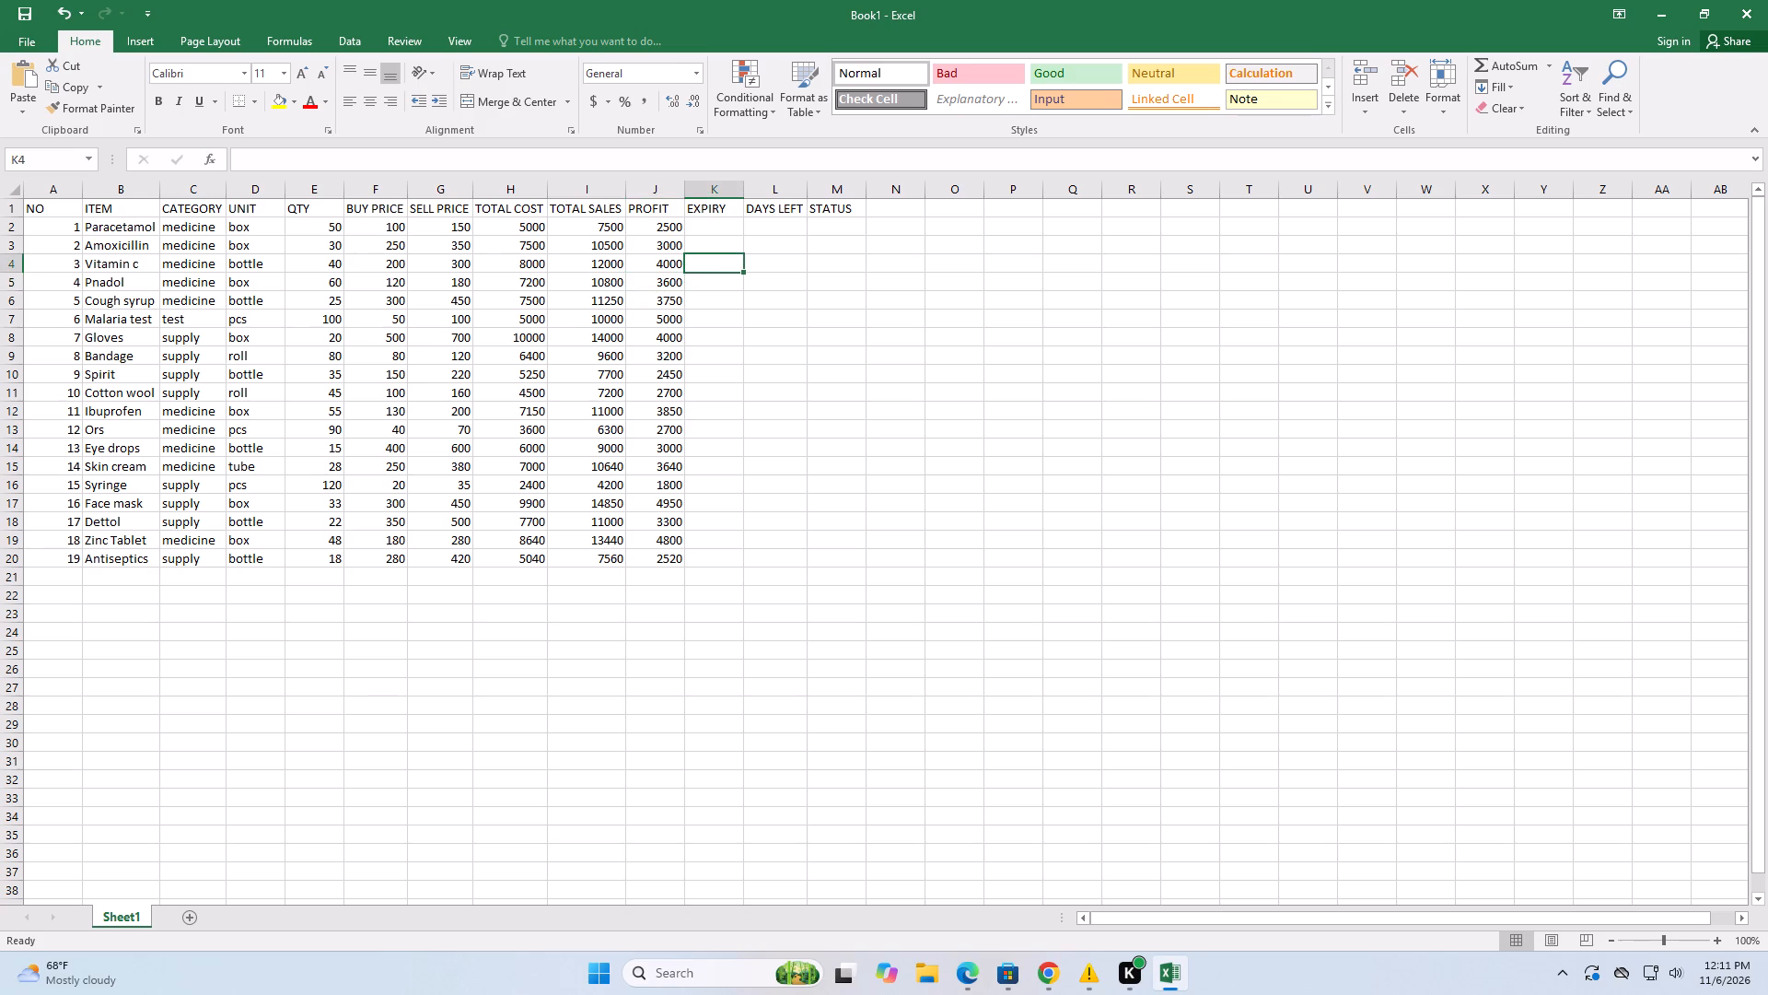
key("Up")
key("Up")
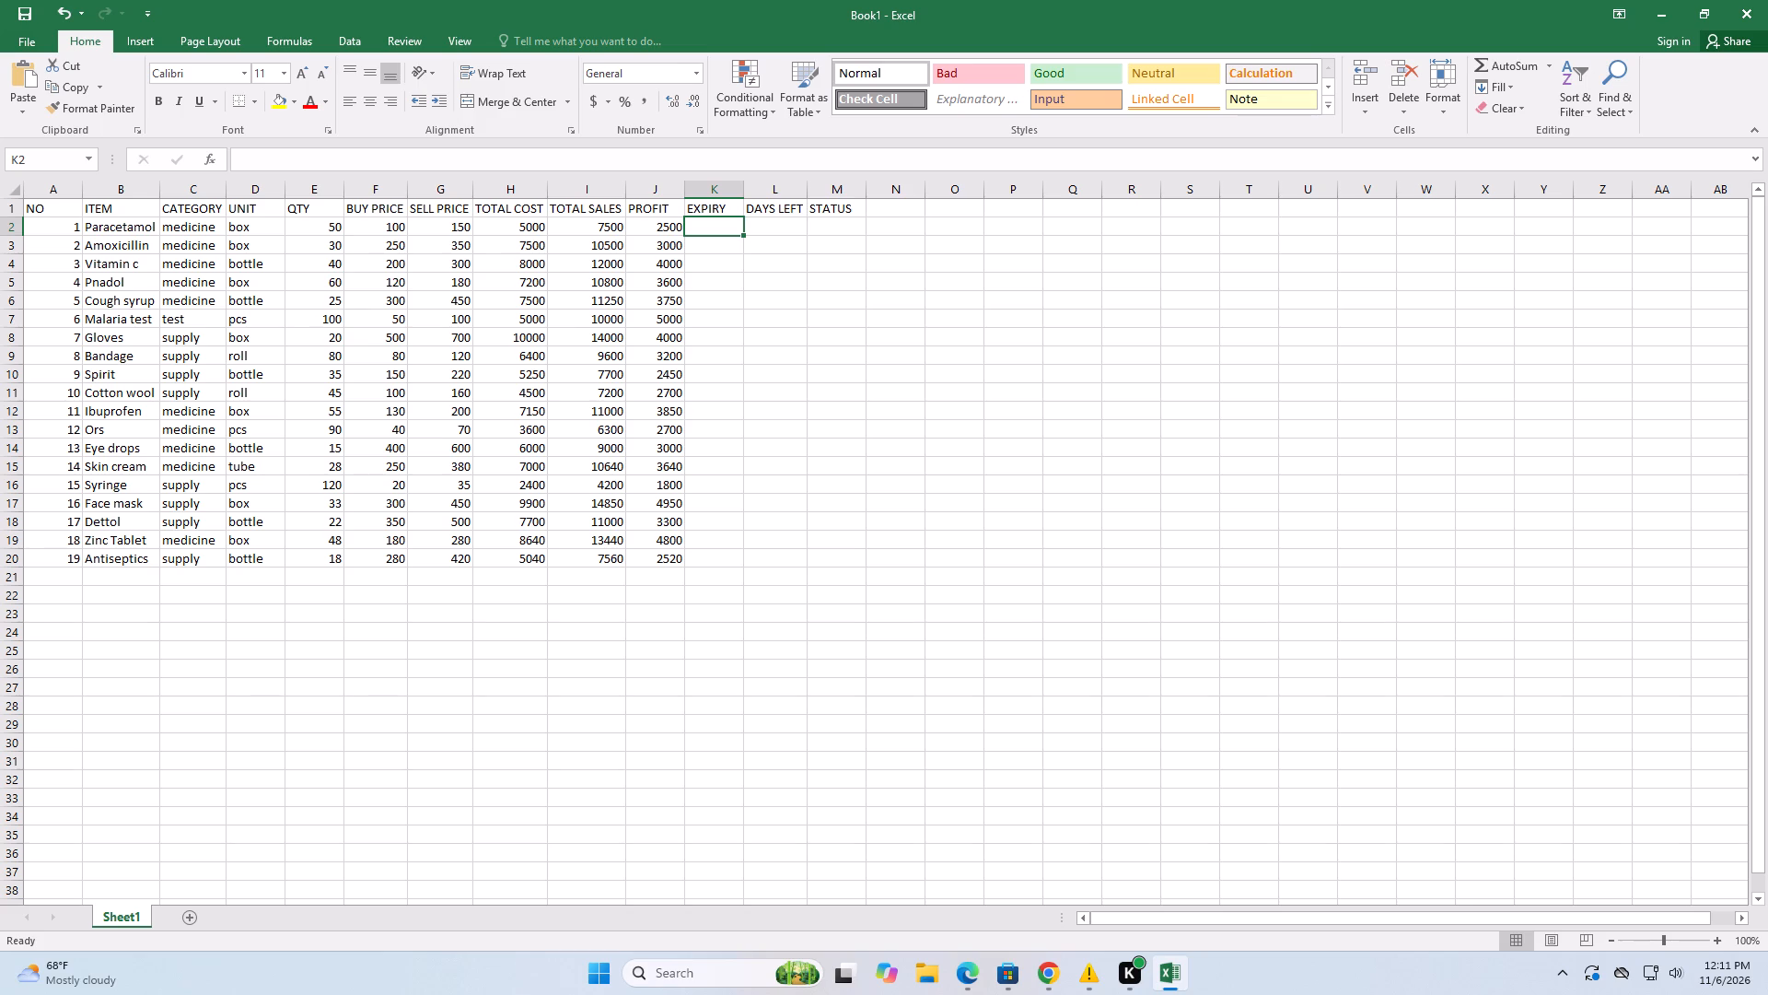
type("2027")
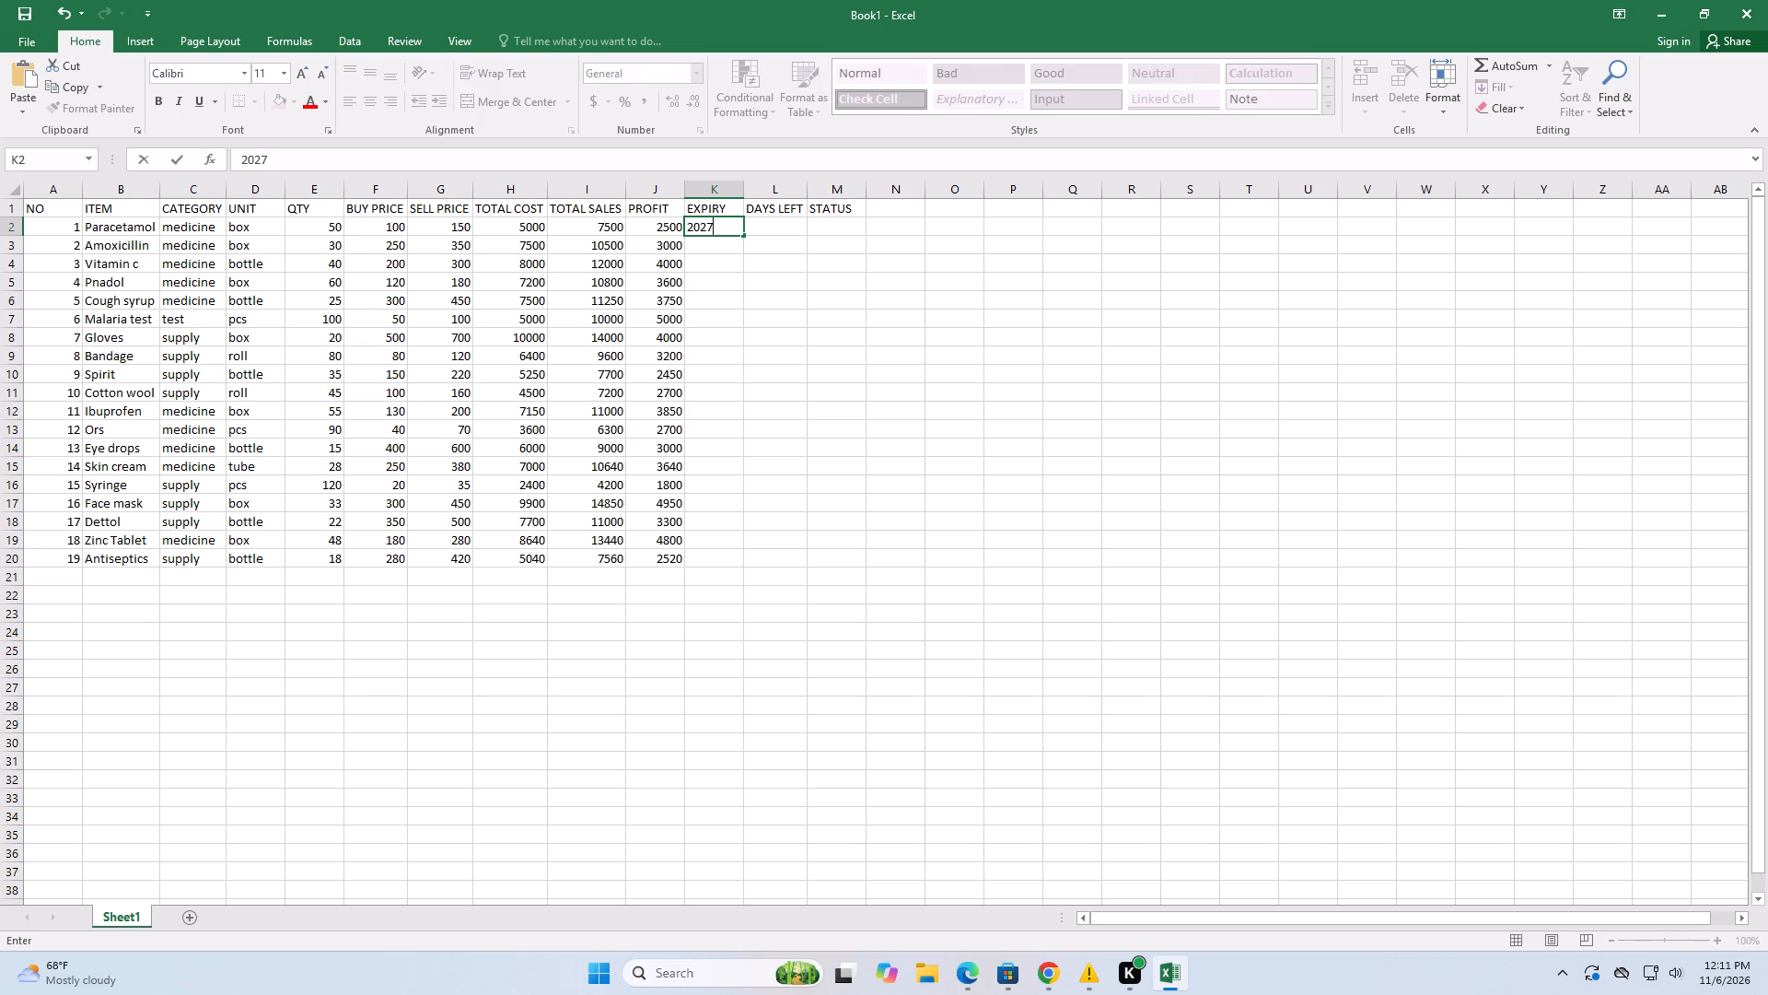
key("minus")
type("06")
key("minus")
type("01")
key("Down")
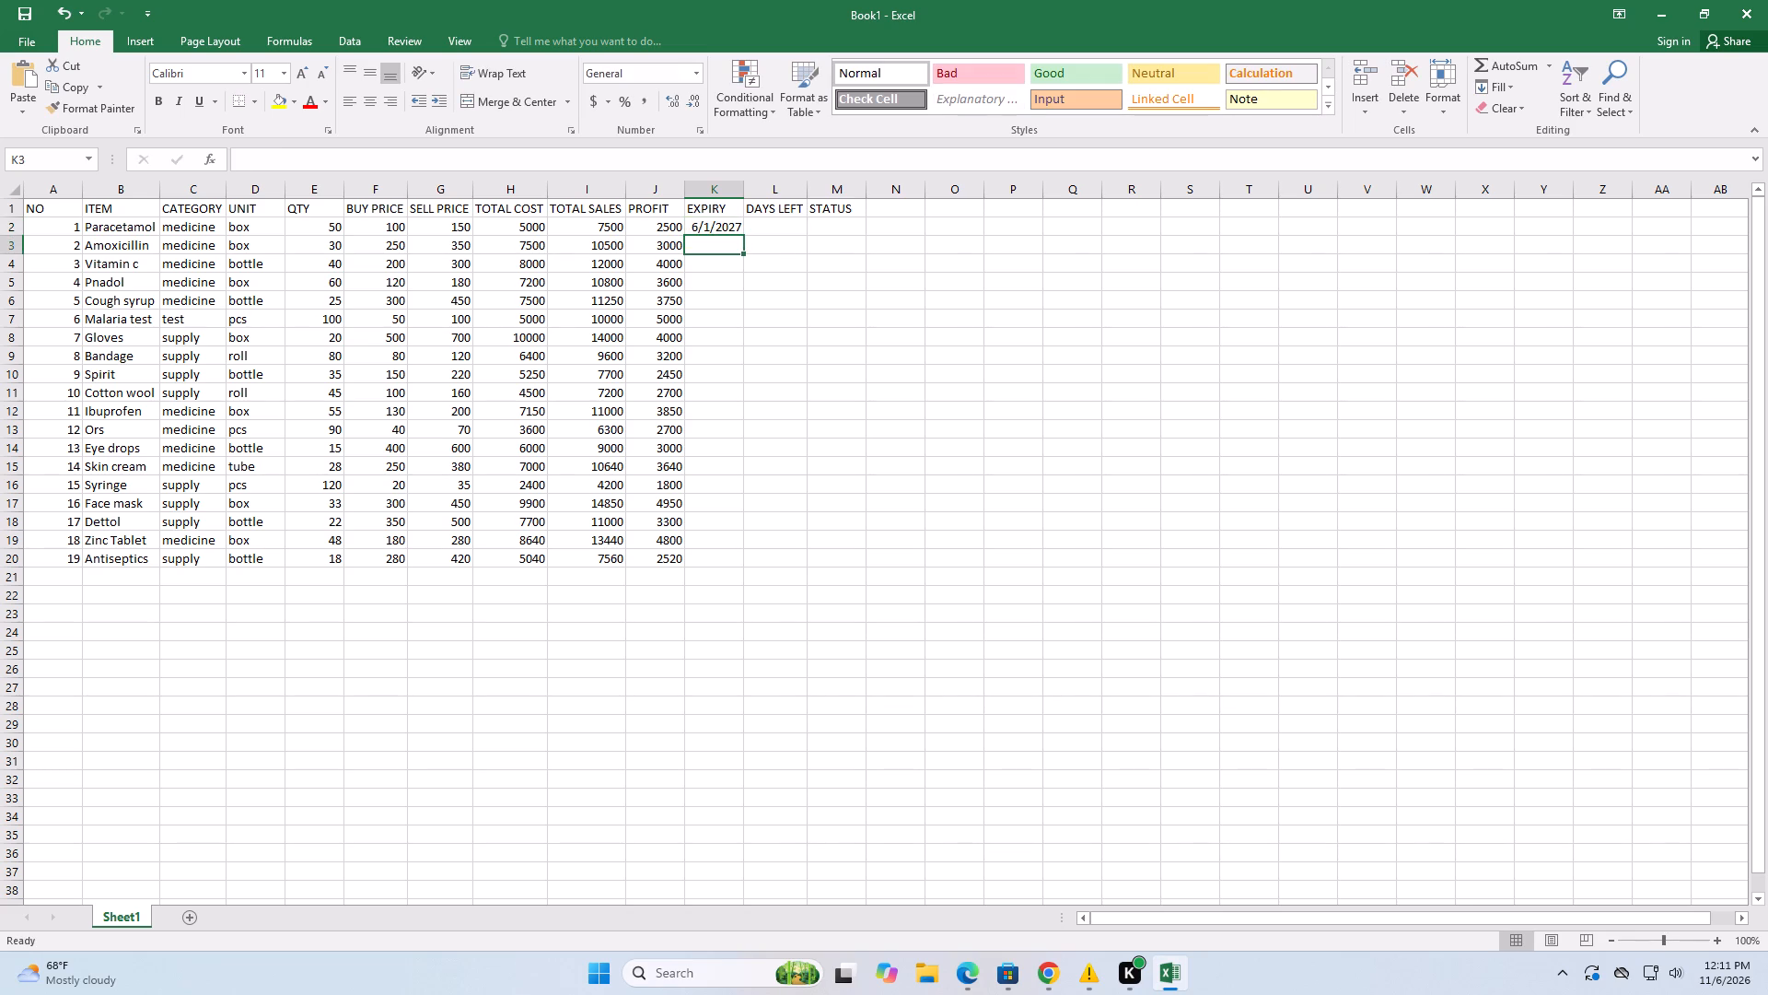
Enter the expiry date 2026-12-15 for Amoxicillin in K3.
type("2026")
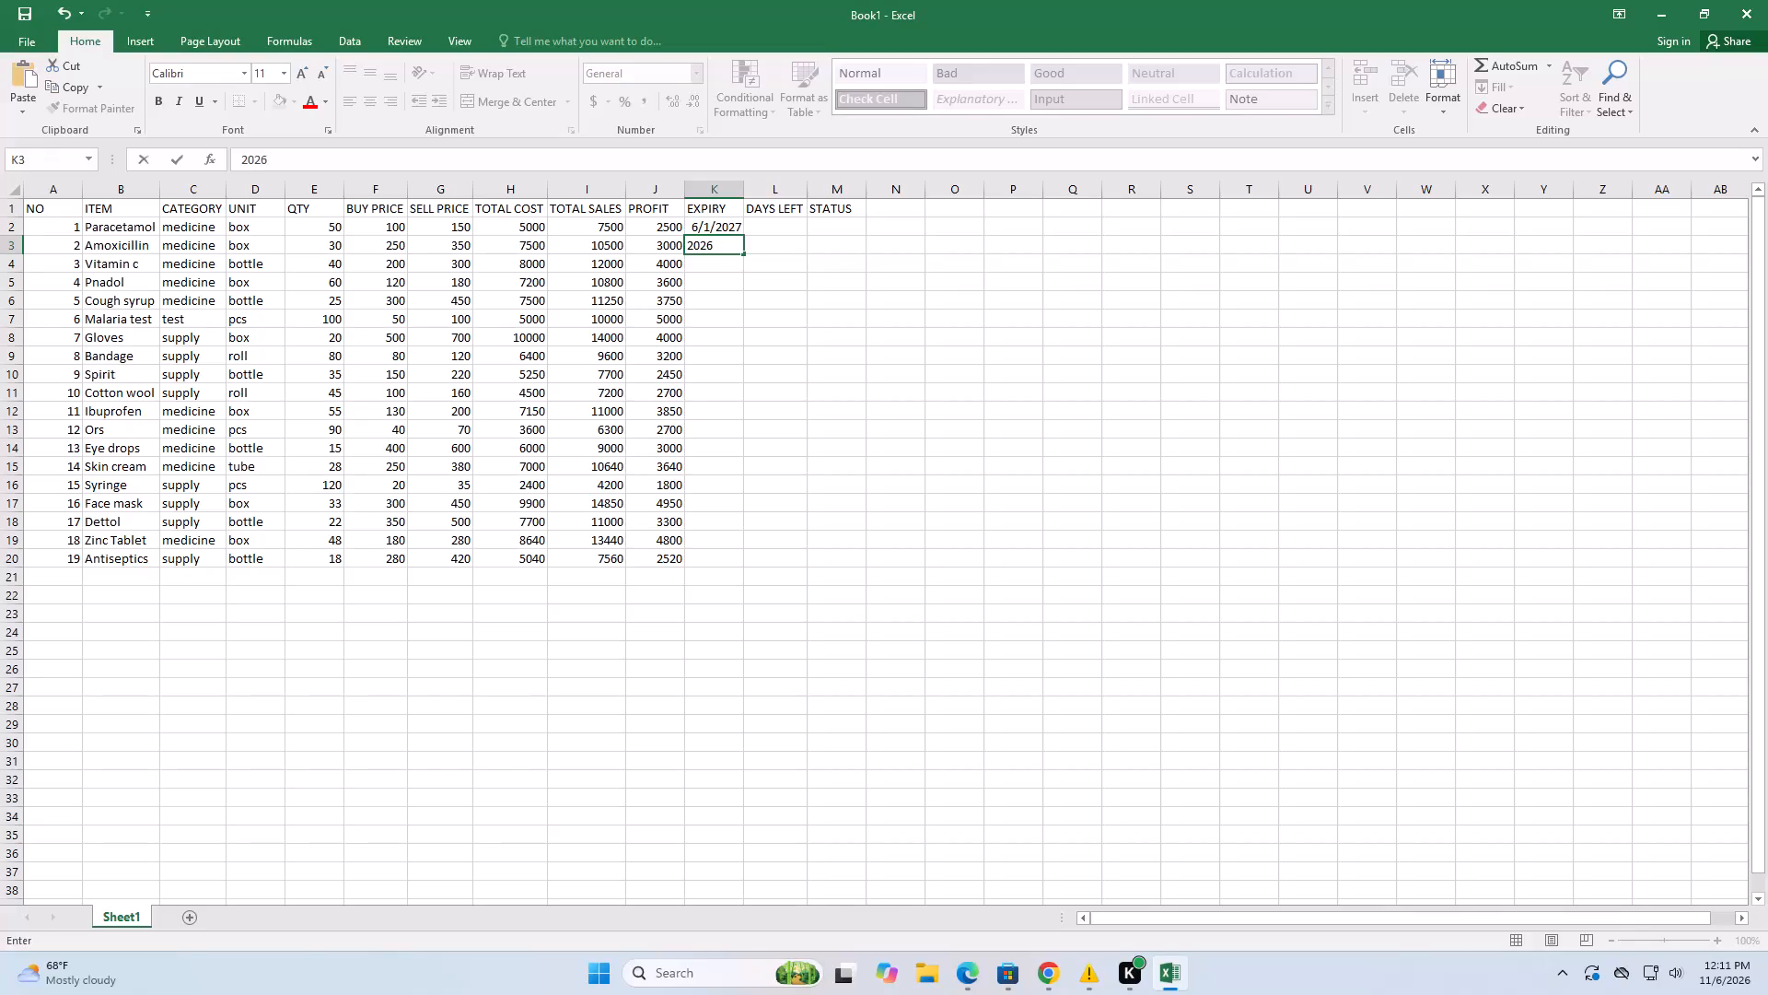
type("-12")
key("minus")
key("1")
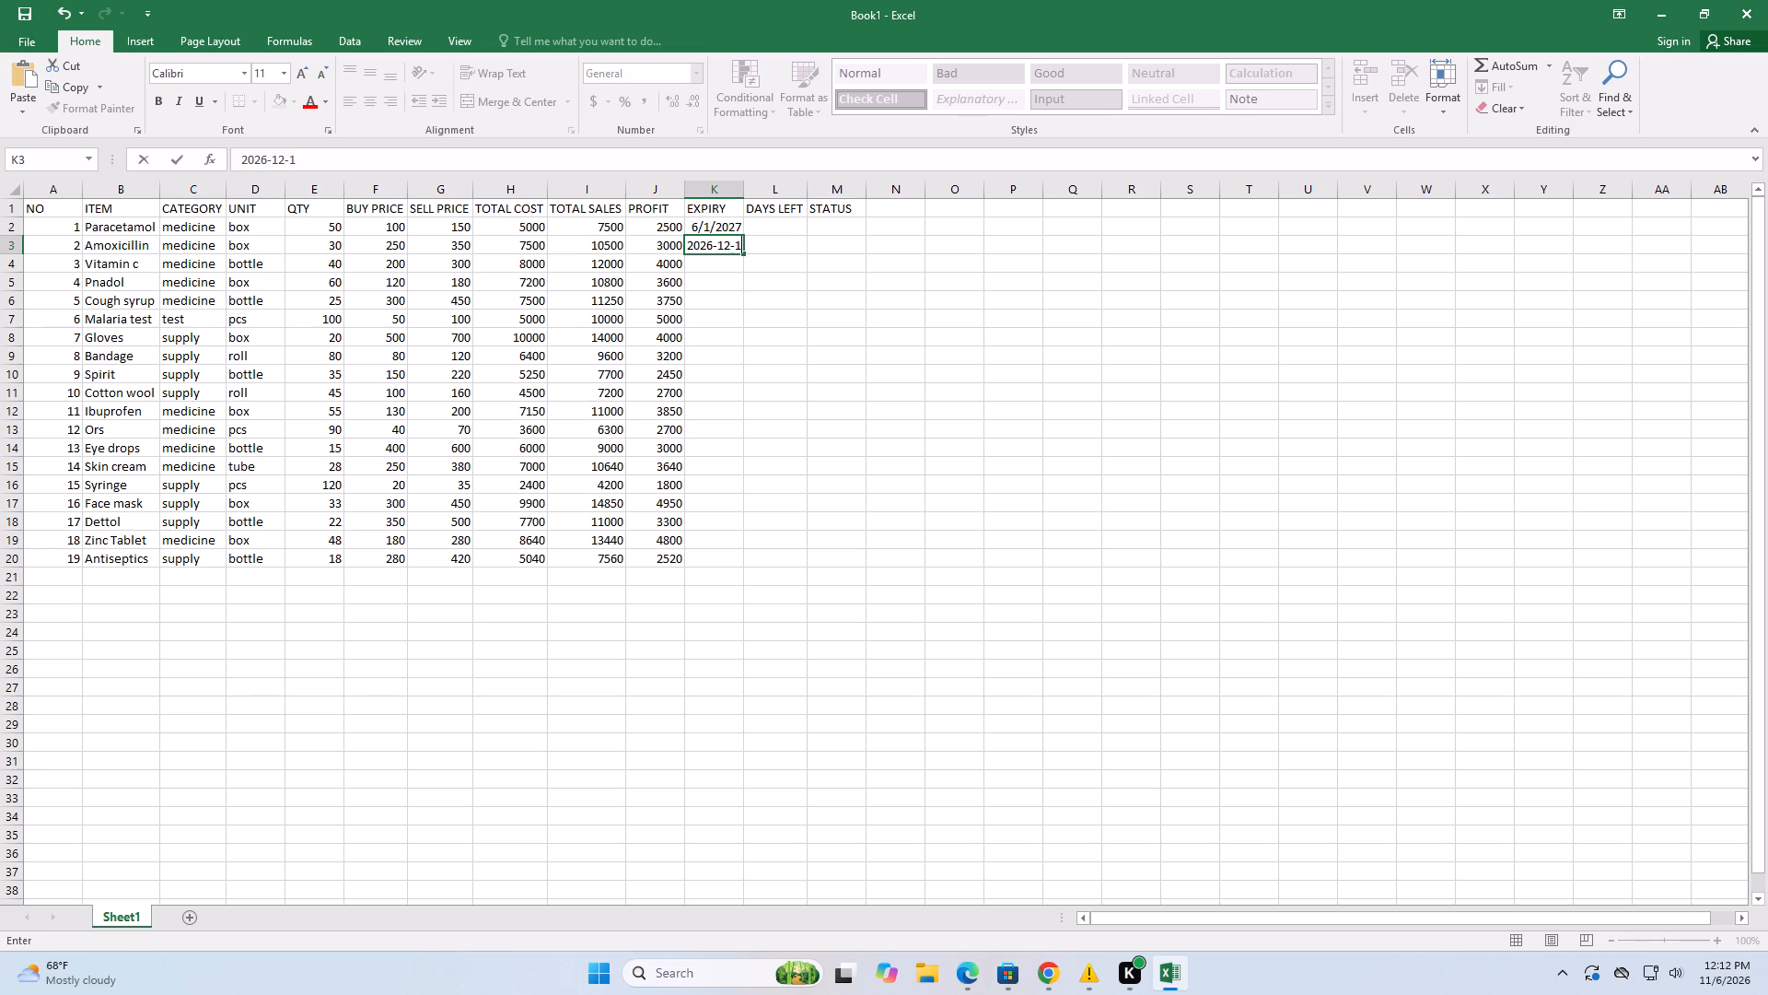
key("5")
key("Down")
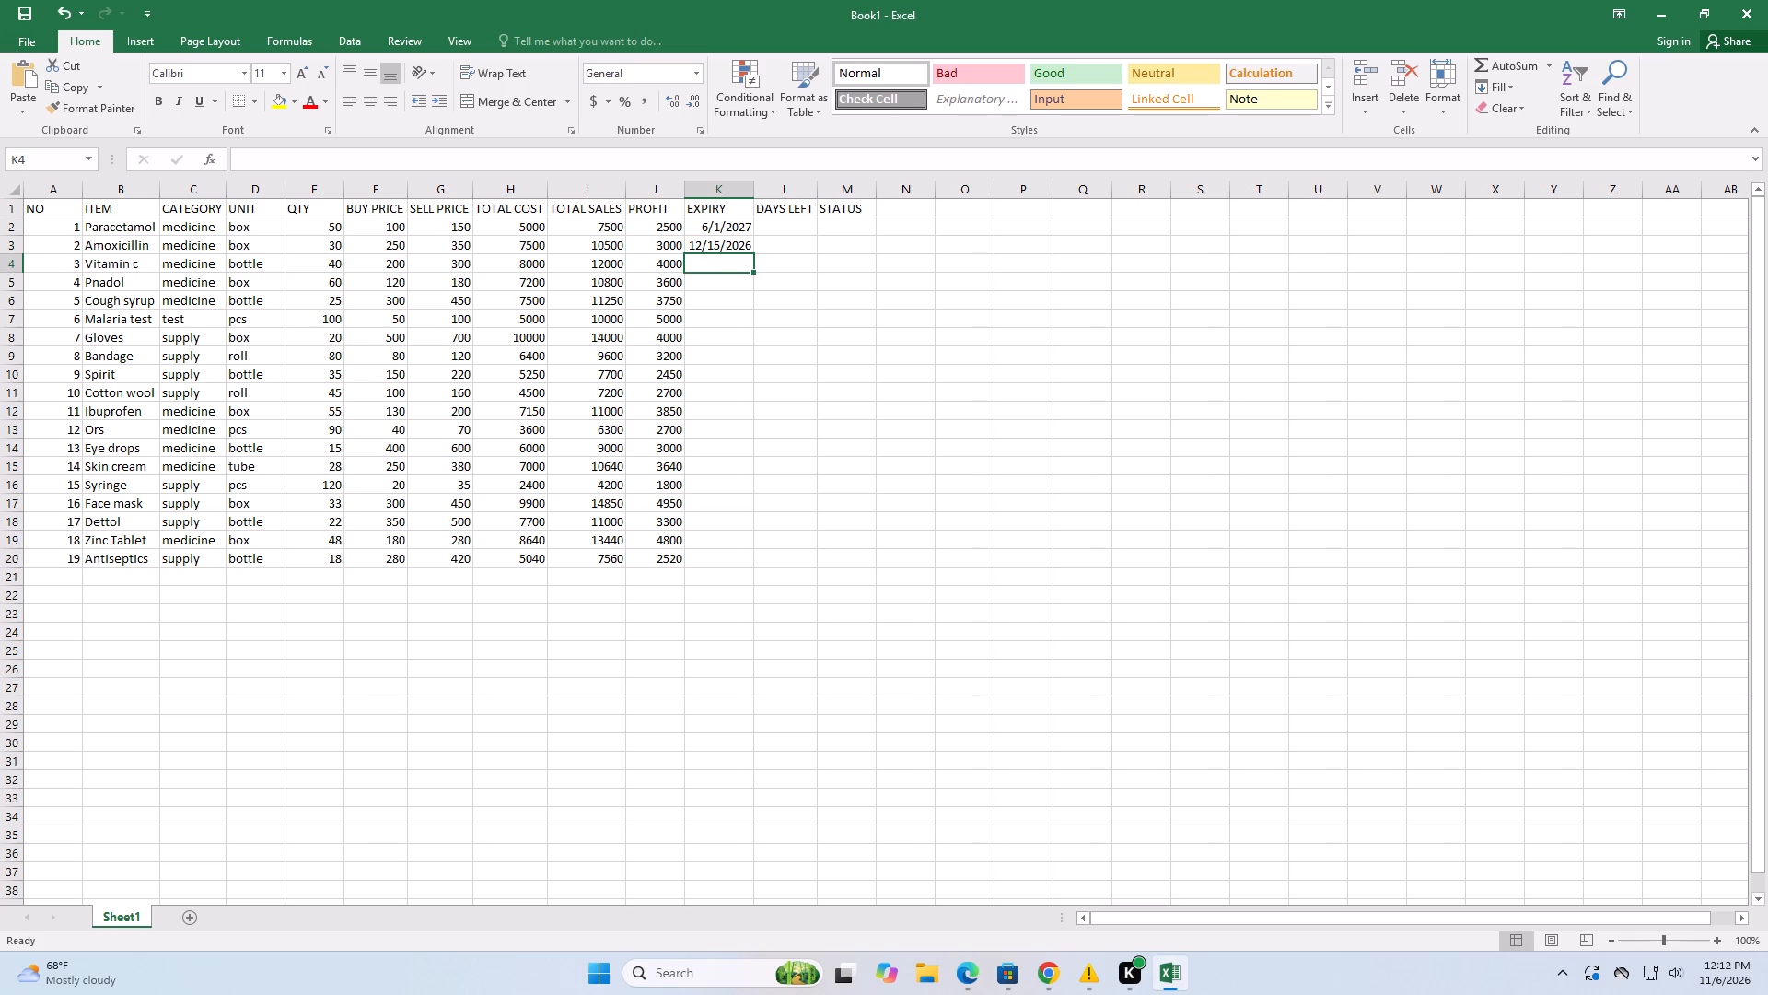
Enter the expiry date 2027-01-20 for Vitamin c in K4.
type("2027-")
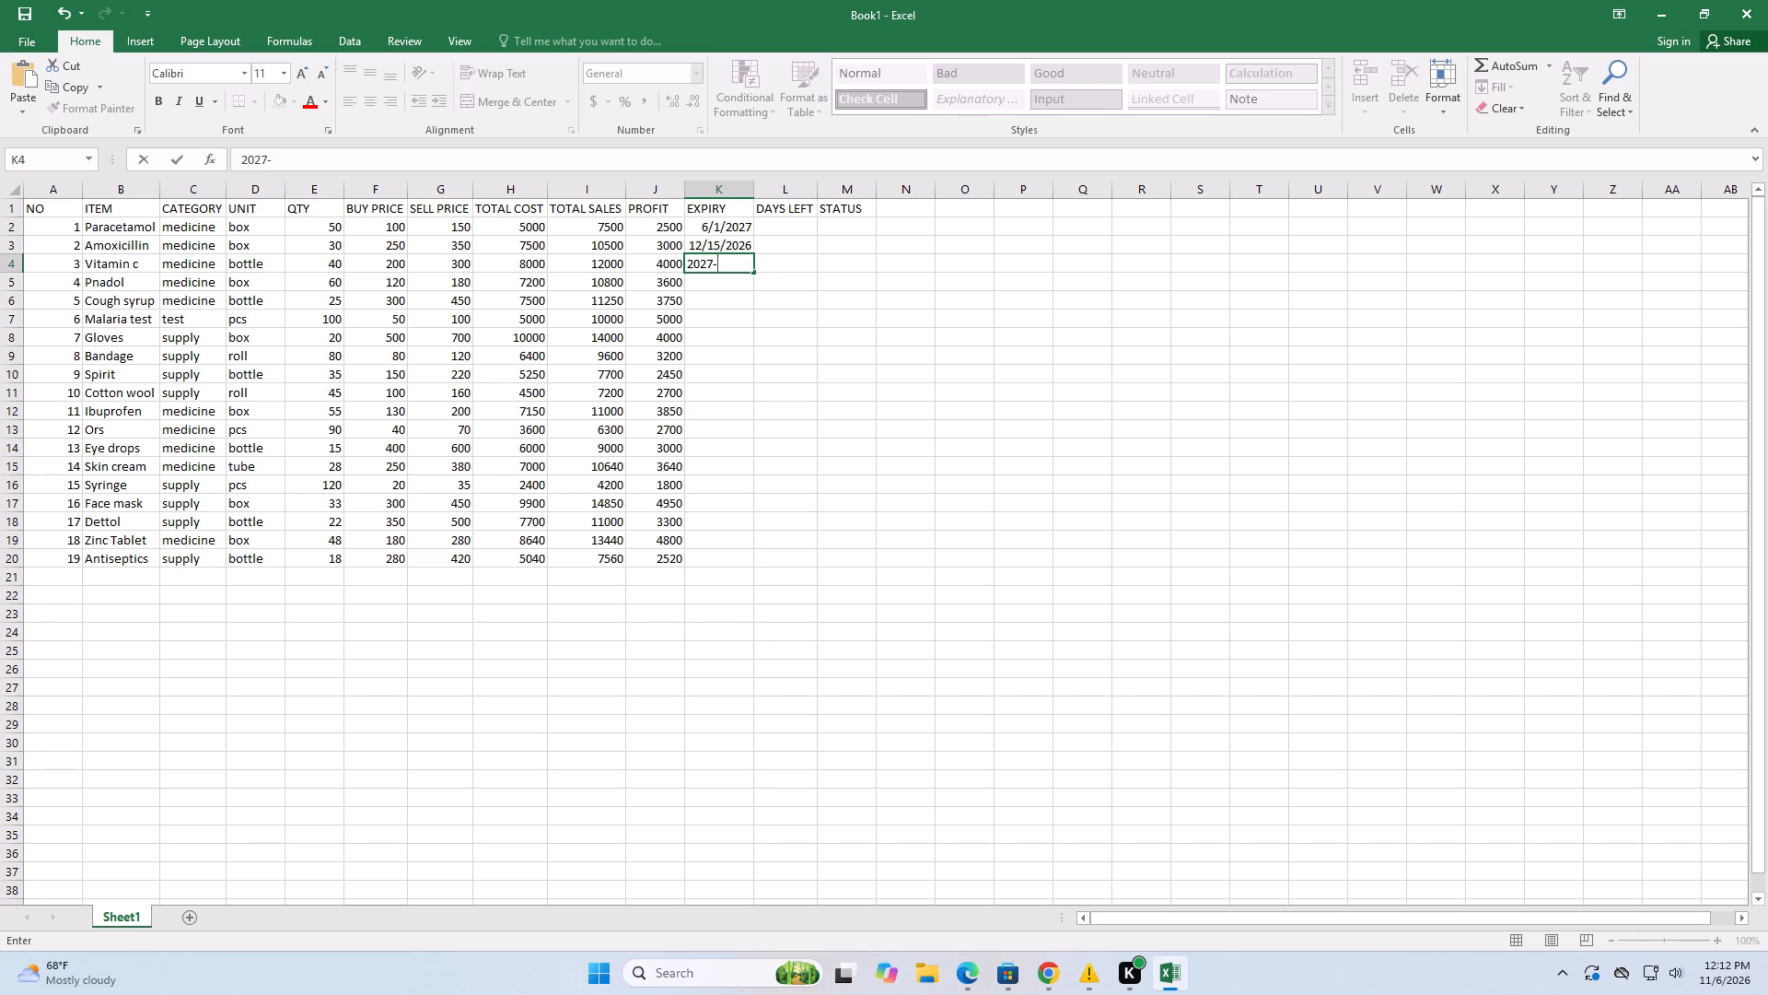
type("01")
key("minus")
type("20")
key("Down")
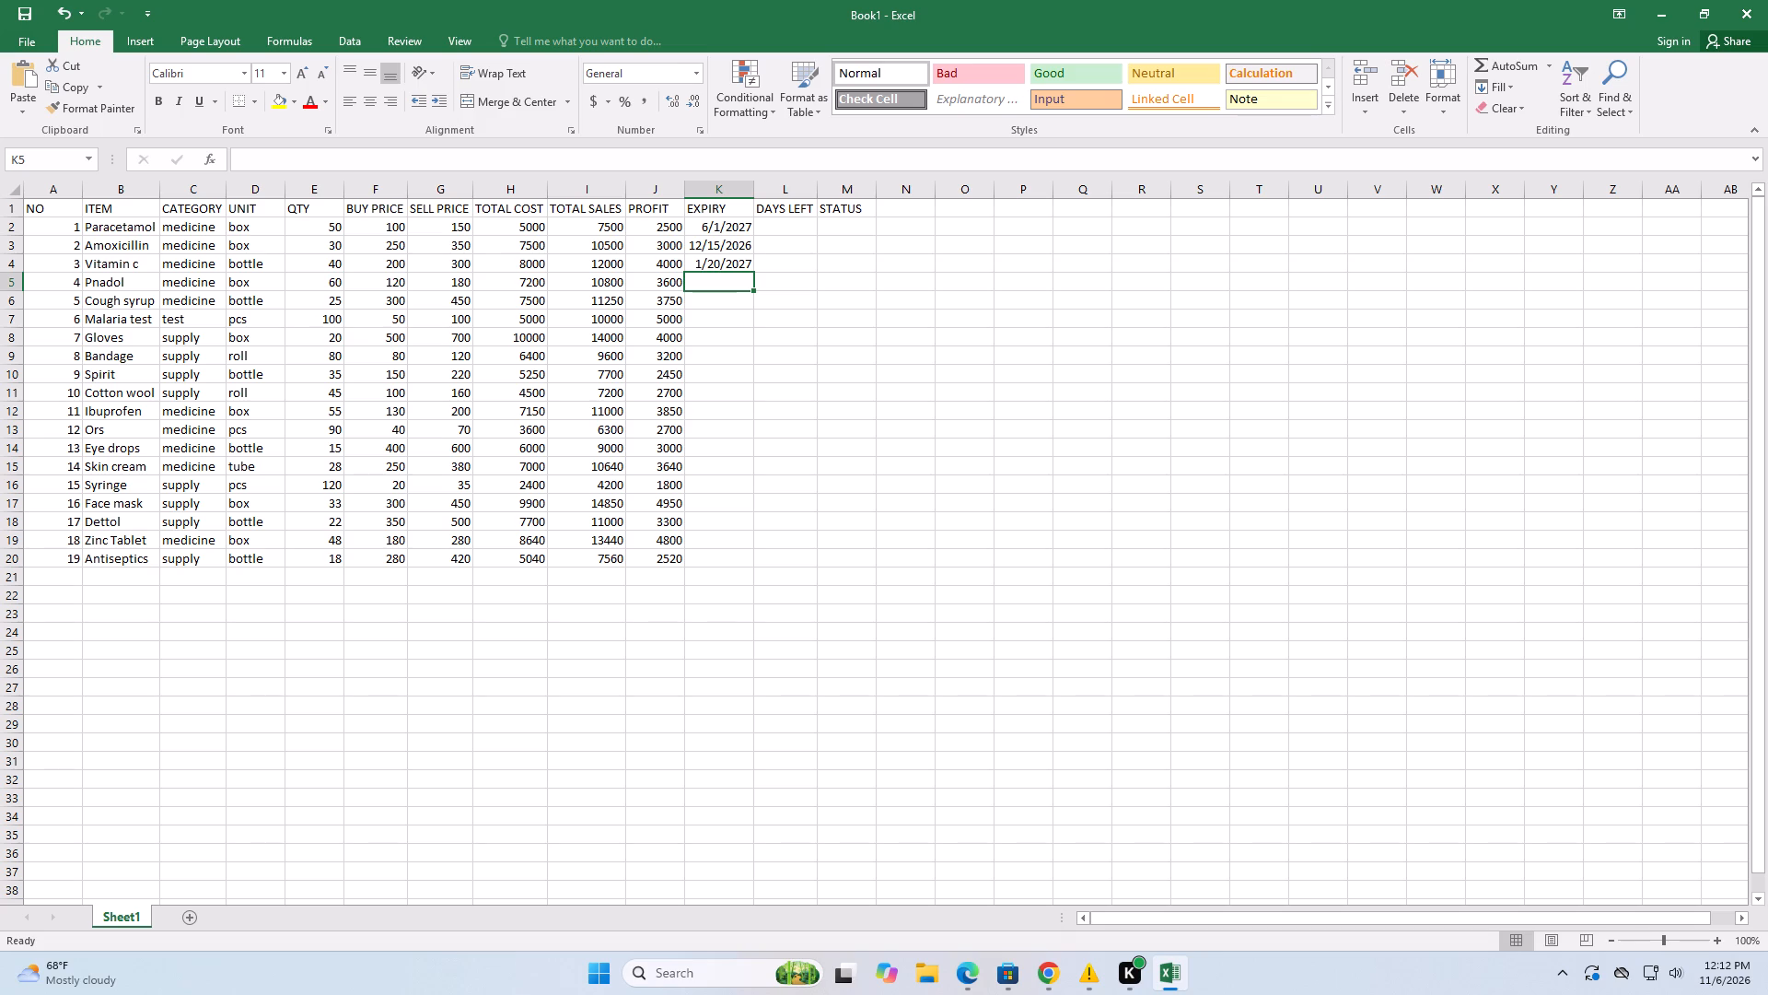
Fill the expiry date in K4 down as a daily series through the Antiseptics row, K20.
left_click(746, 264)
left_click_drag(750, 271, 745, 575)
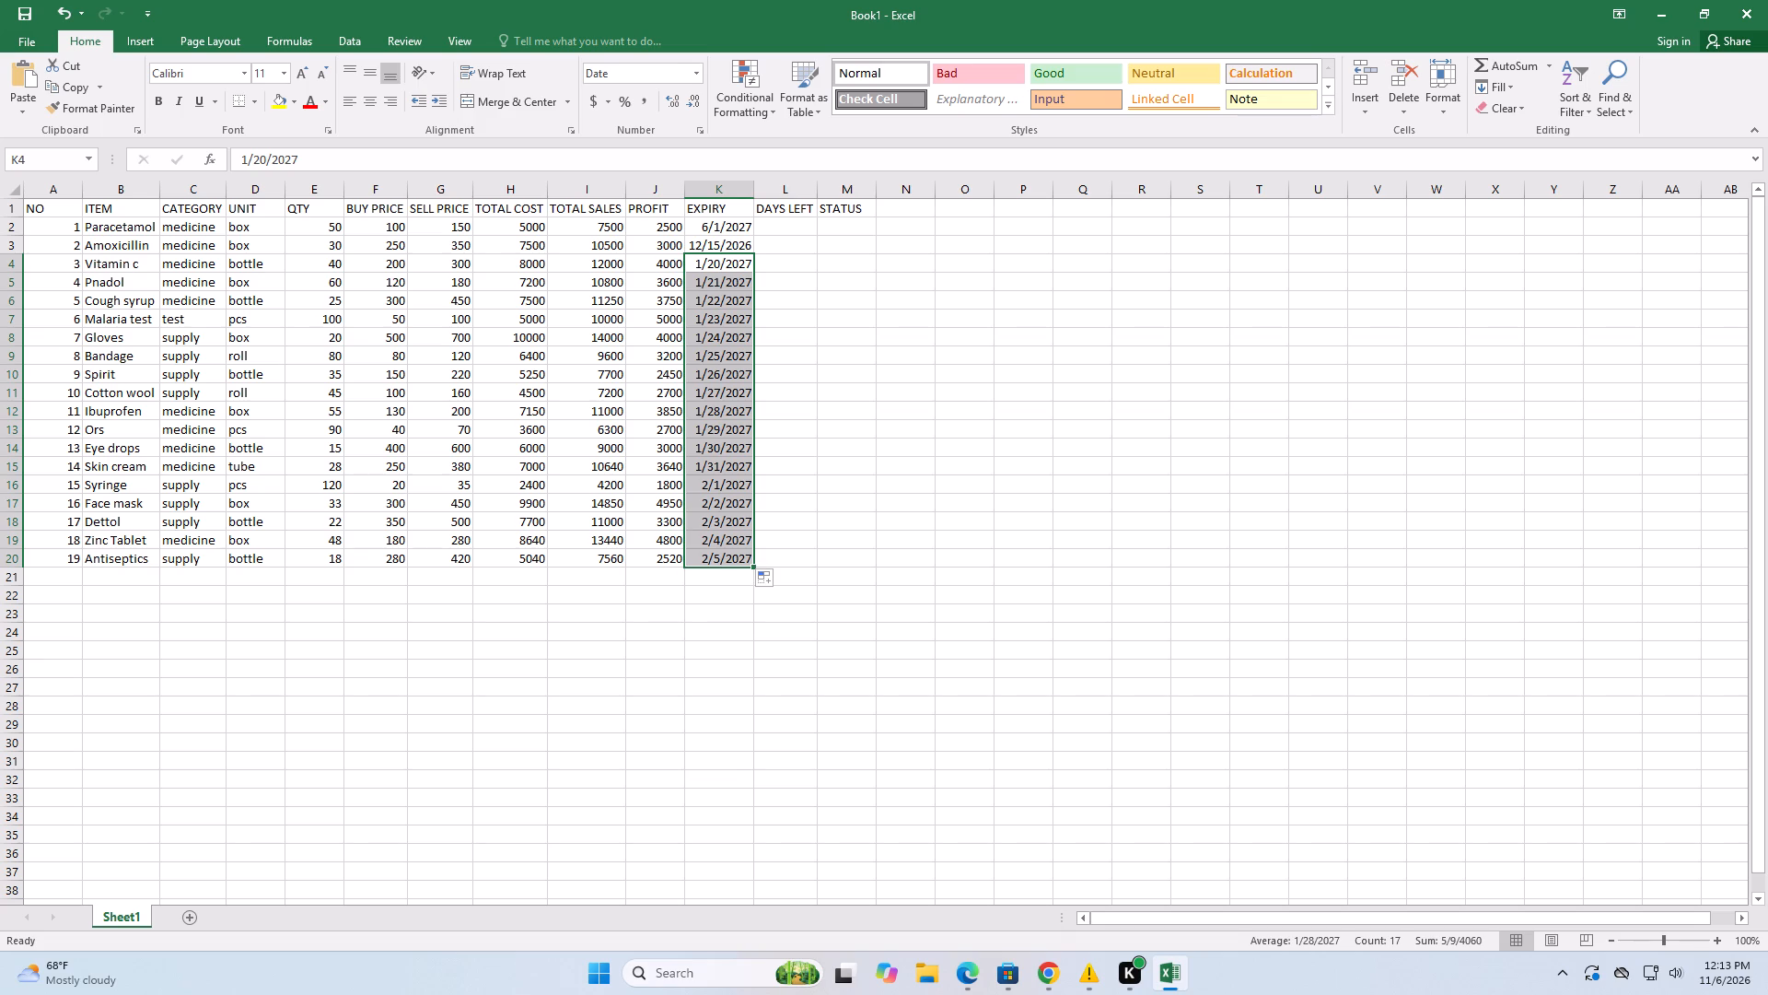
Enter the days left 207, 39, 75 and 124 for Paracetamol through Pnadol in L2:L5.
left_click(811, 498)
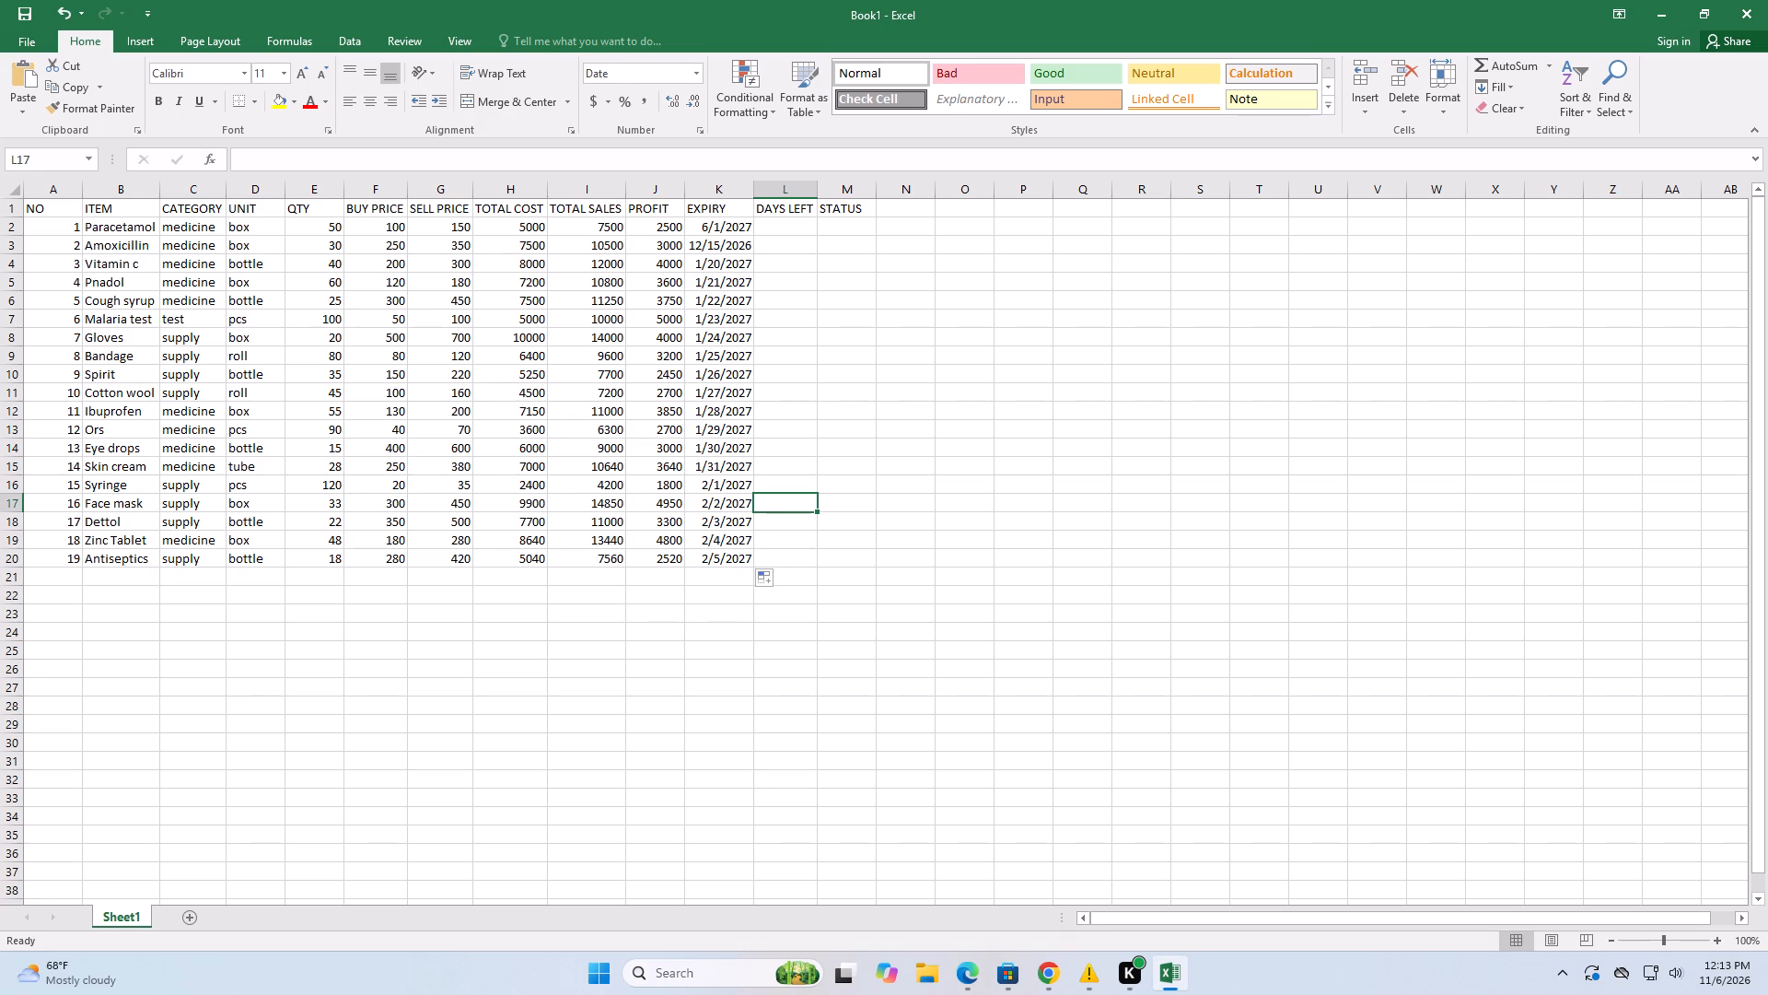
left_click(796, 225)
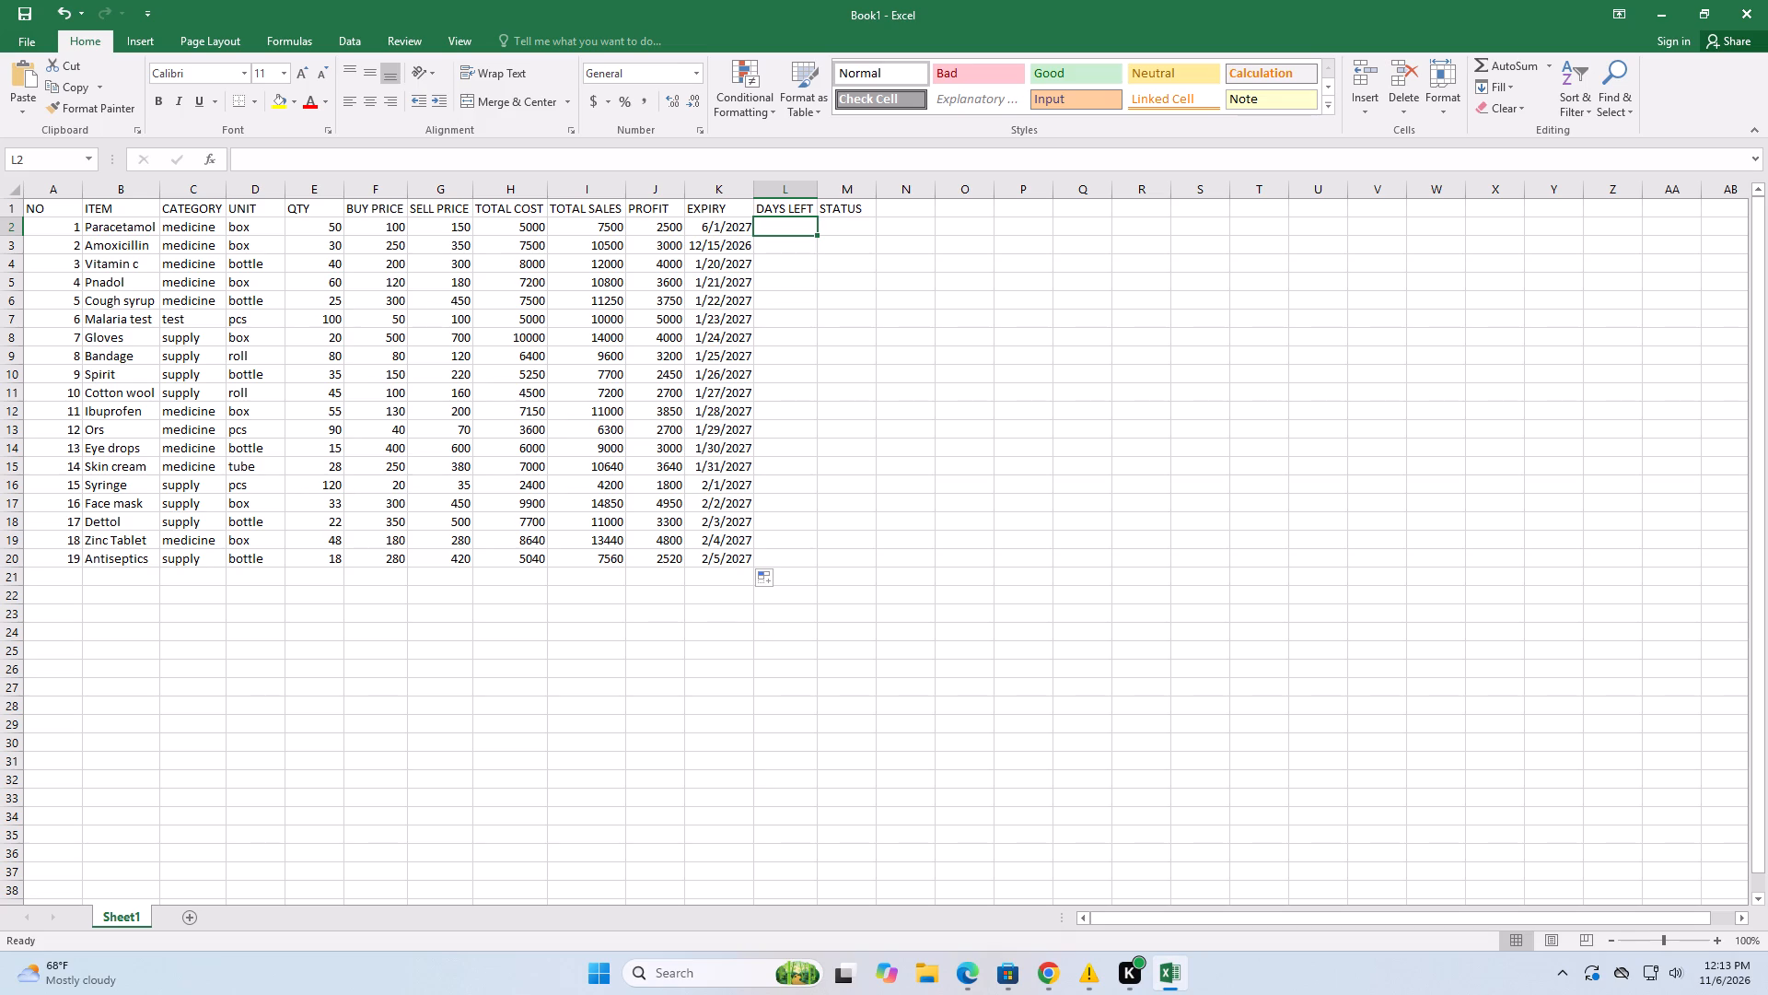
type("20")
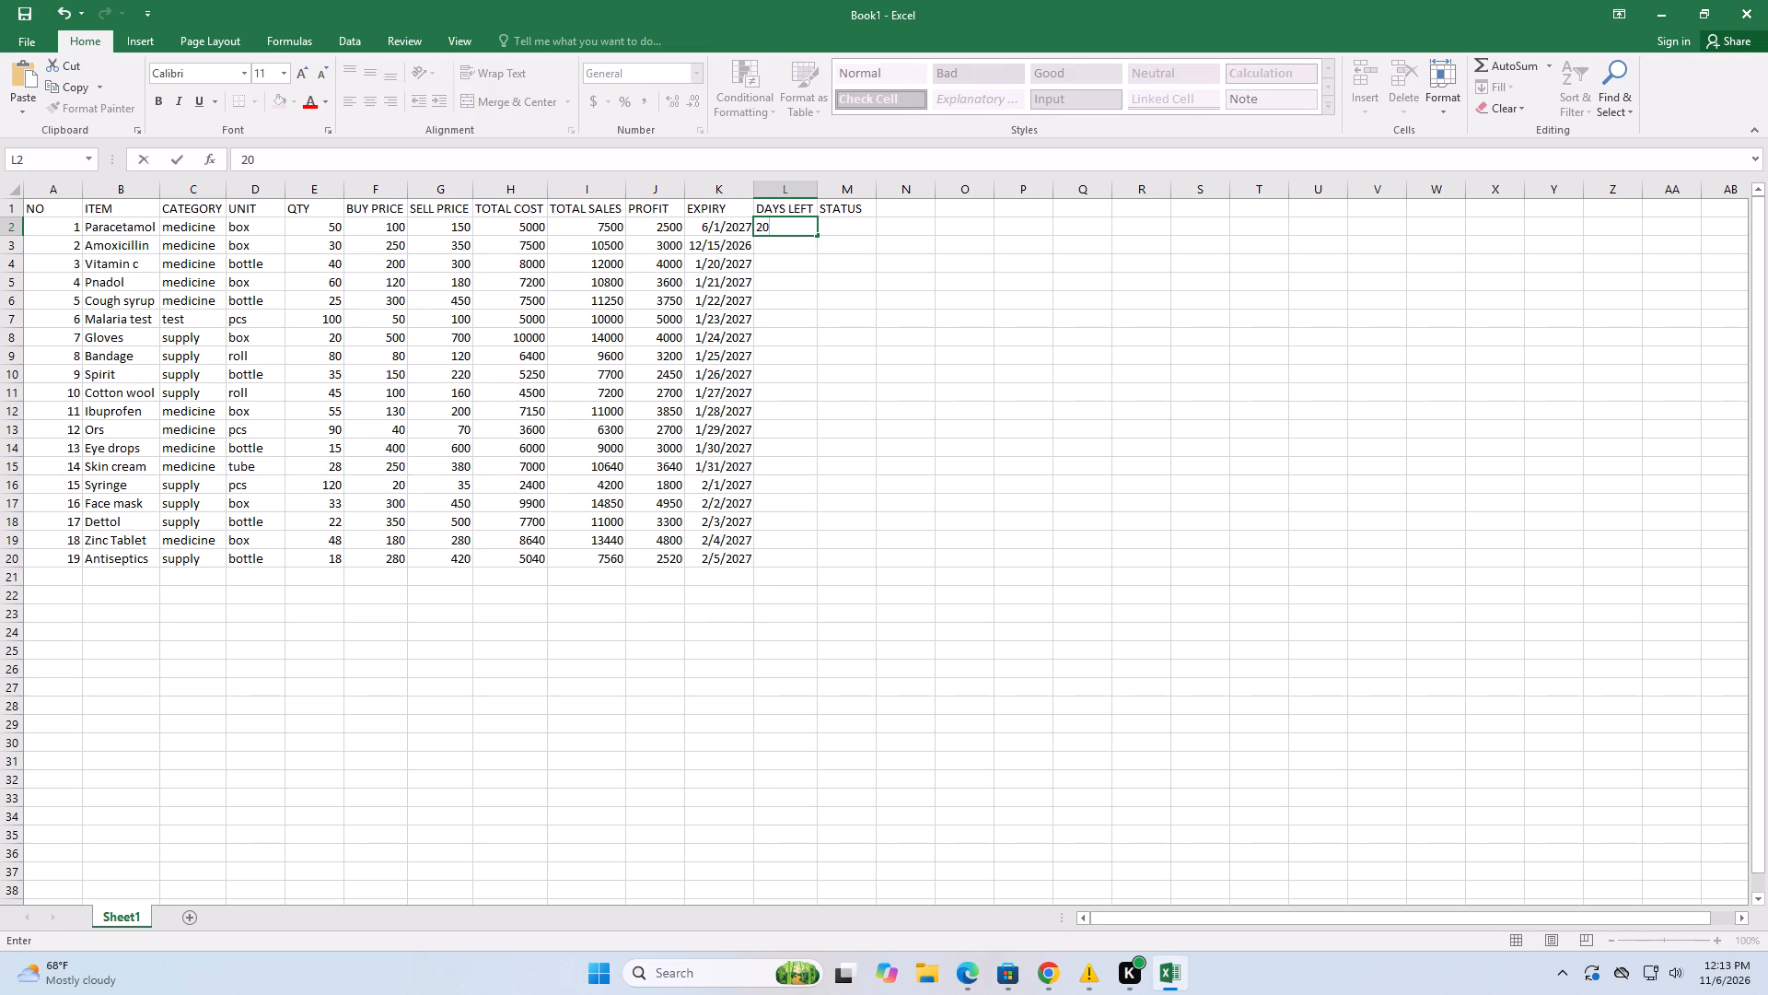
key("7")
key("Right")
key("Left")
key("Down")
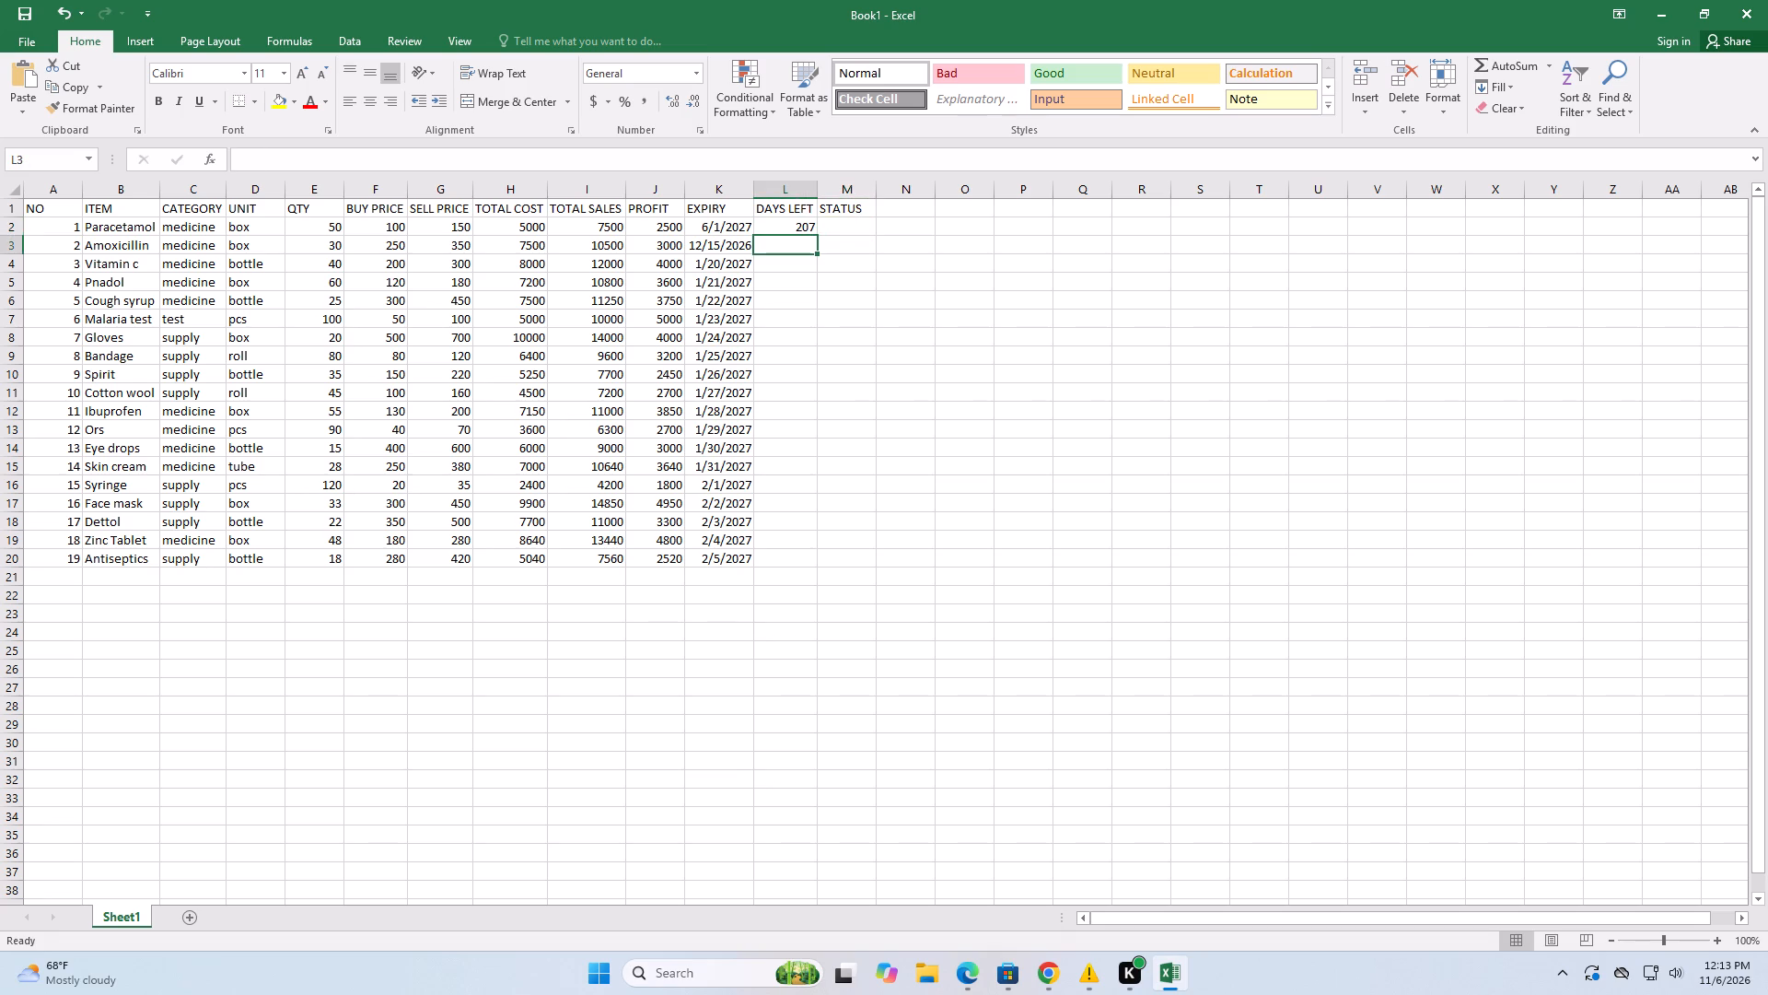
key("3")
key("9")
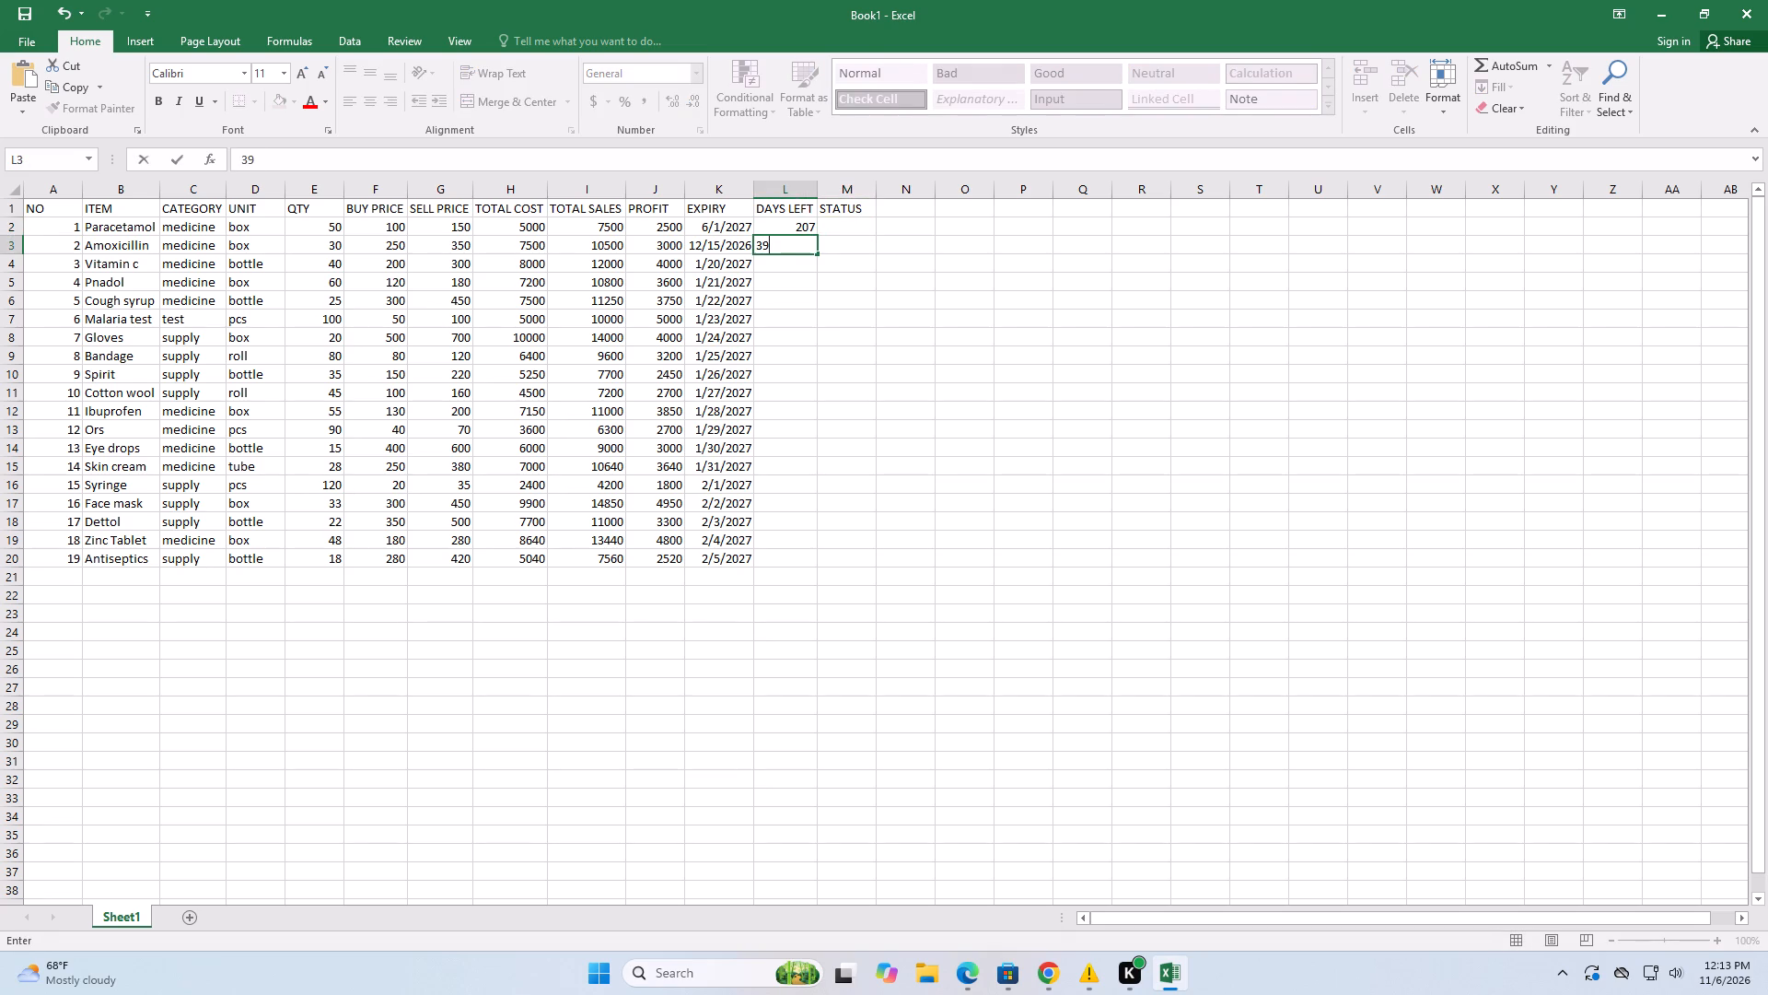
key("Down")
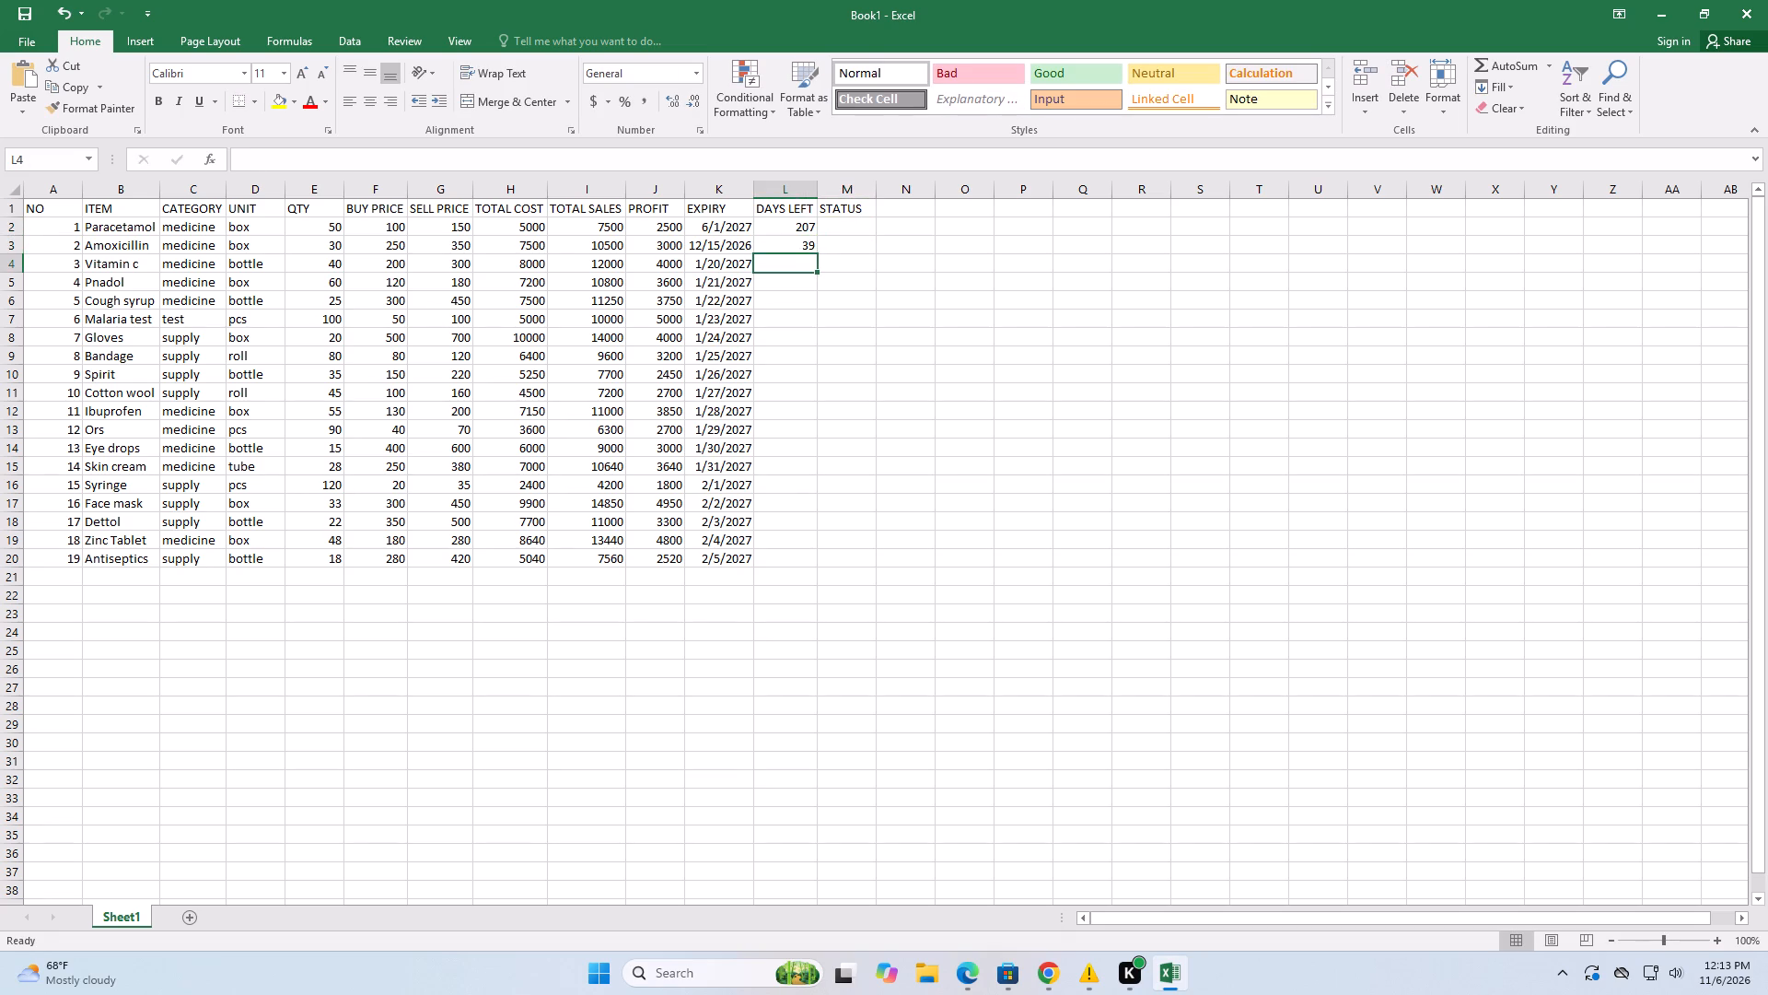
type("75")
key("Down")
type("124")
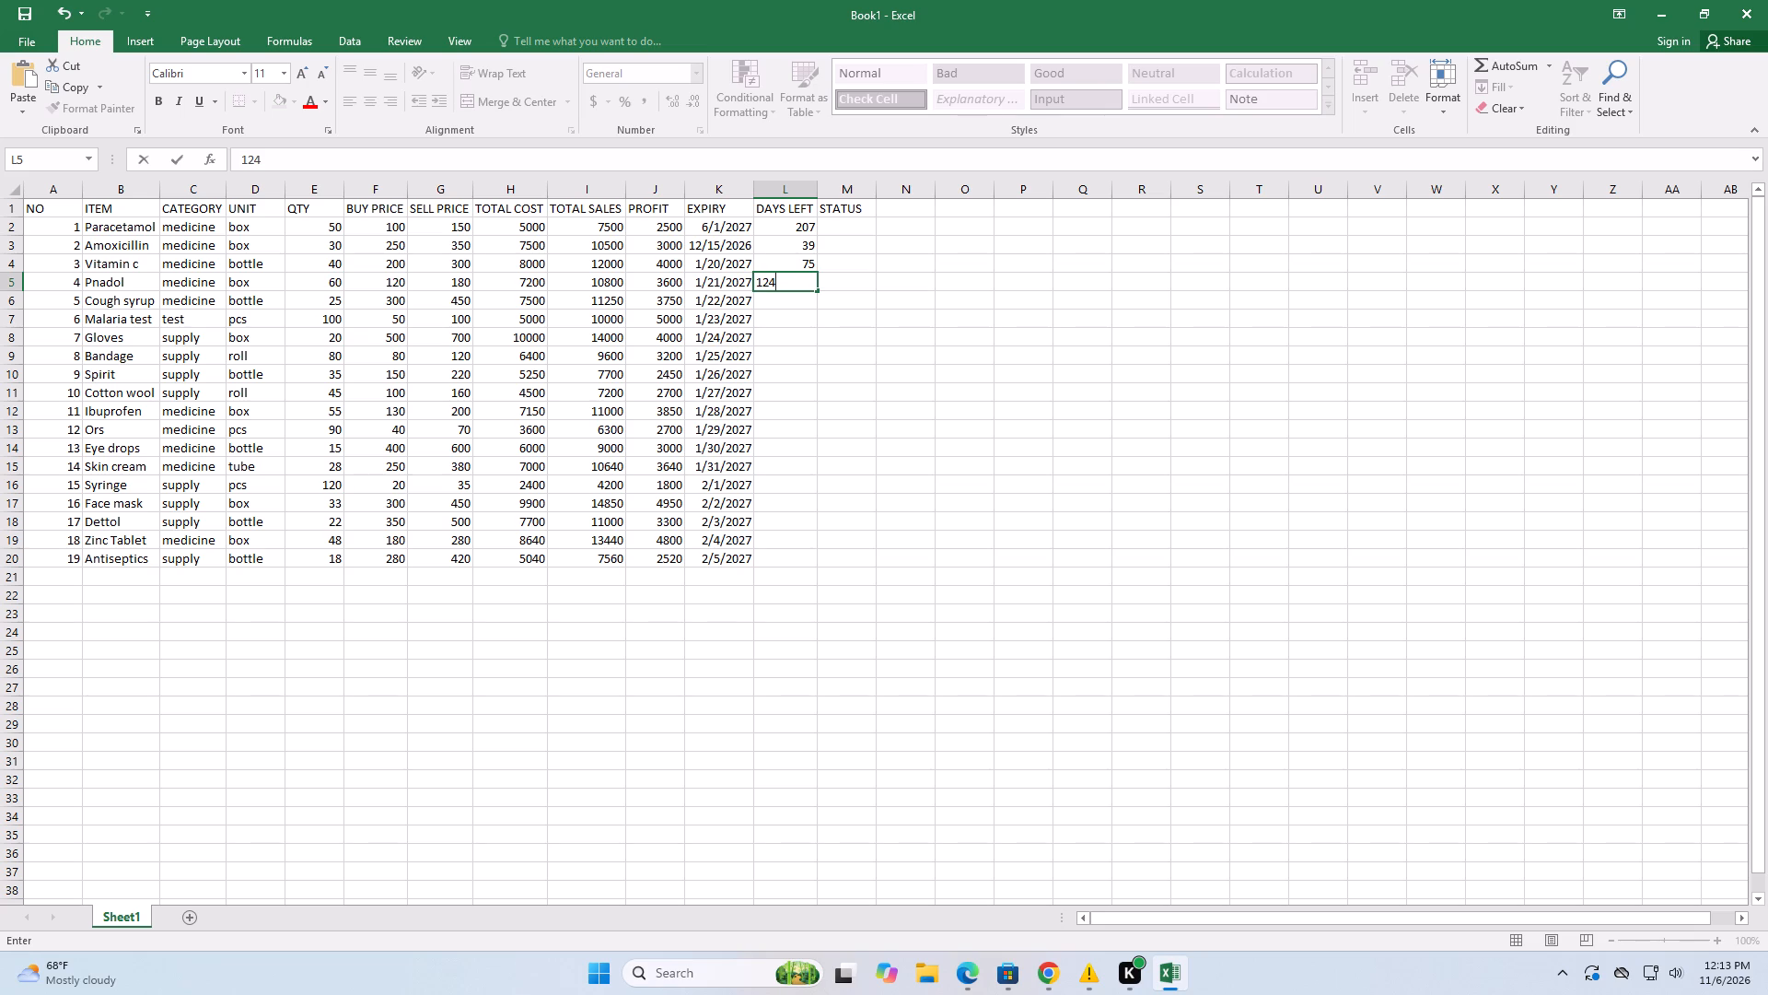
key("Down")
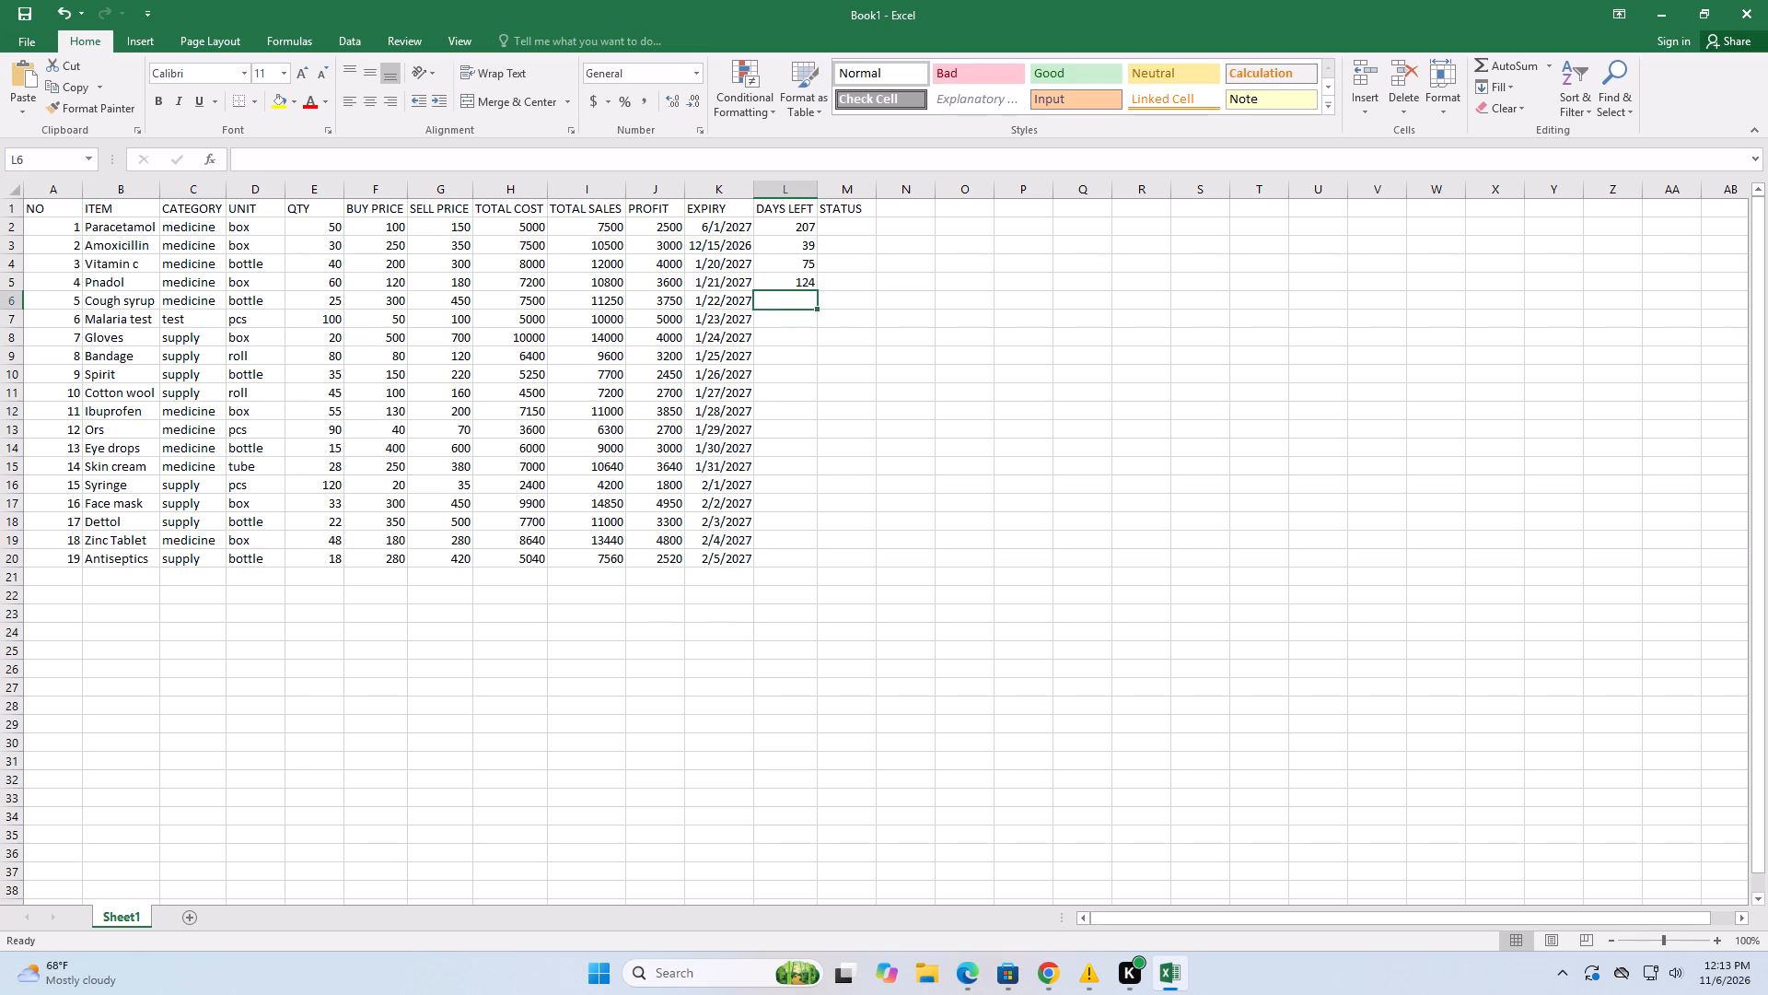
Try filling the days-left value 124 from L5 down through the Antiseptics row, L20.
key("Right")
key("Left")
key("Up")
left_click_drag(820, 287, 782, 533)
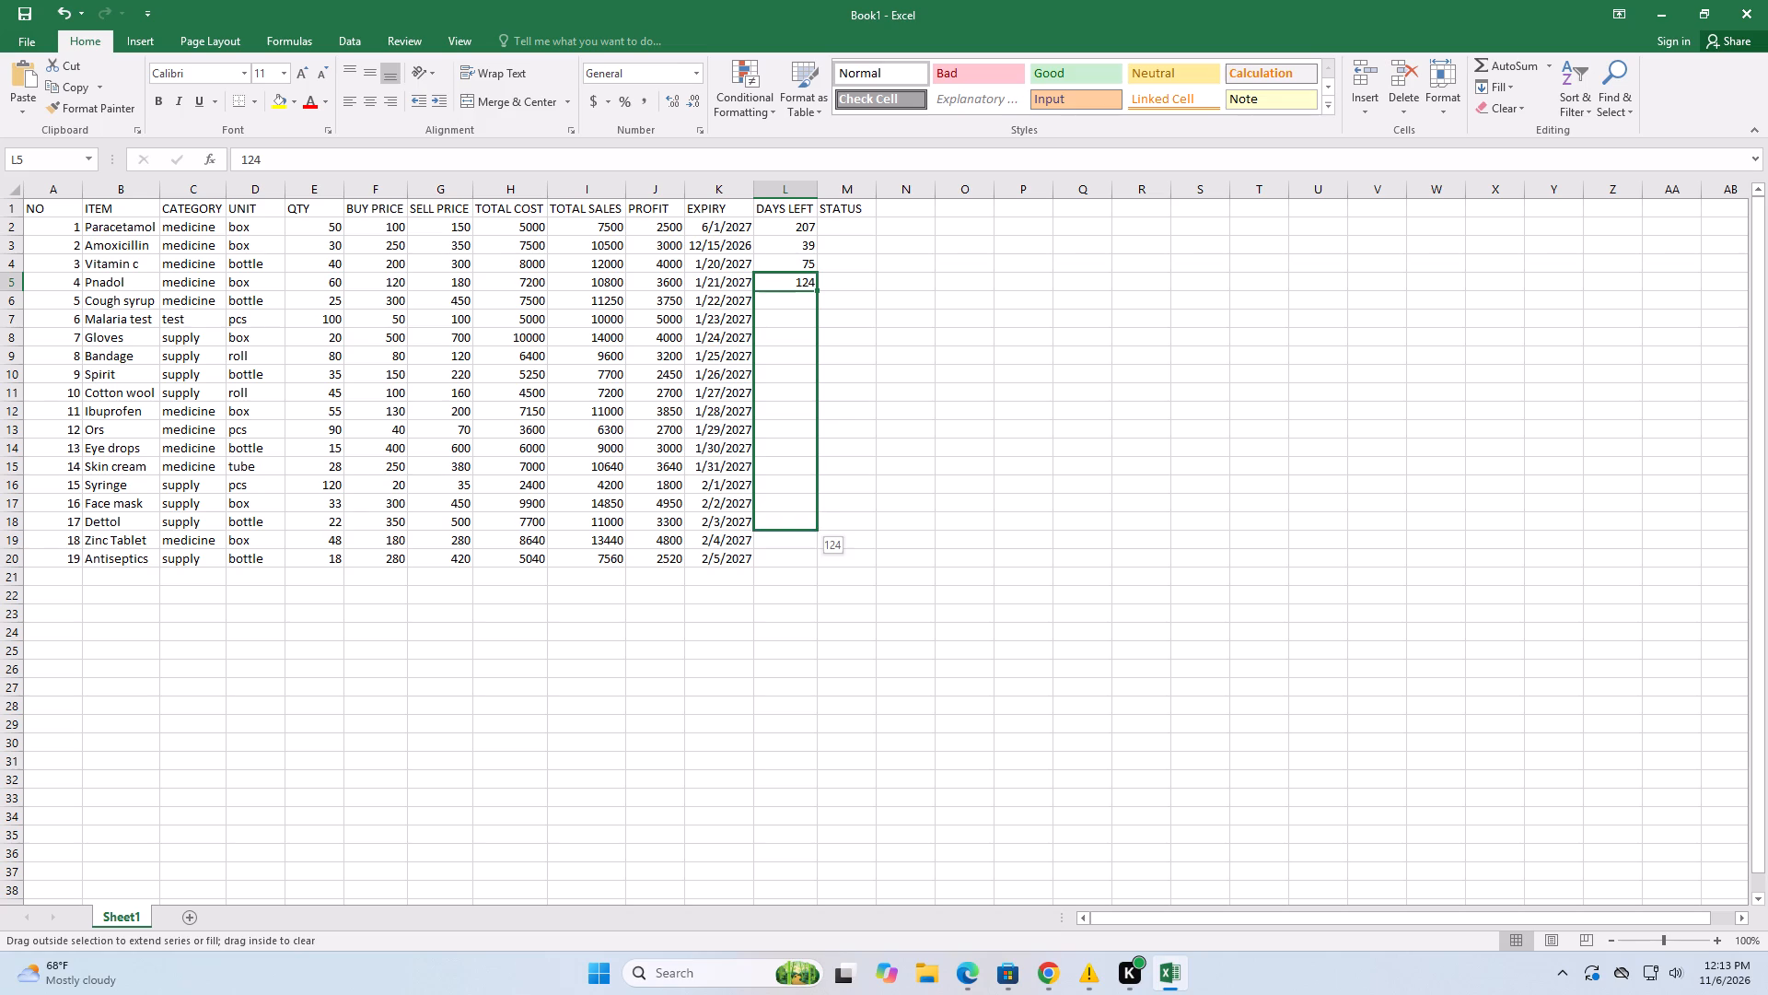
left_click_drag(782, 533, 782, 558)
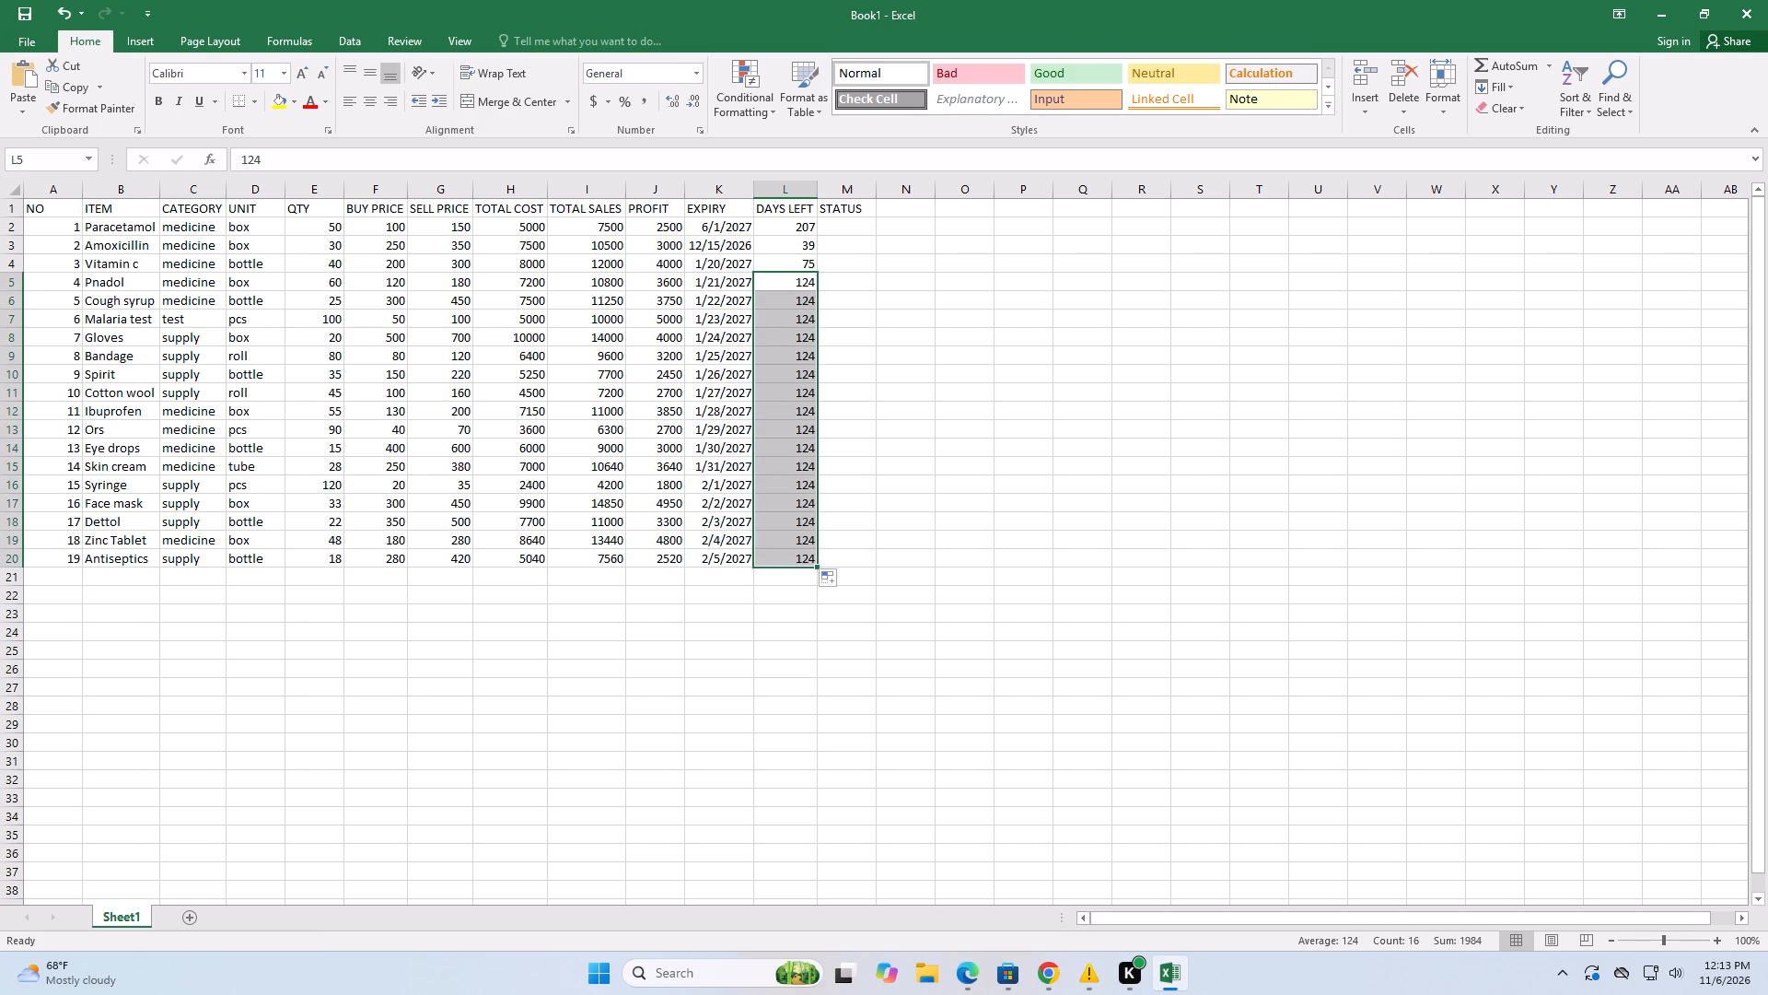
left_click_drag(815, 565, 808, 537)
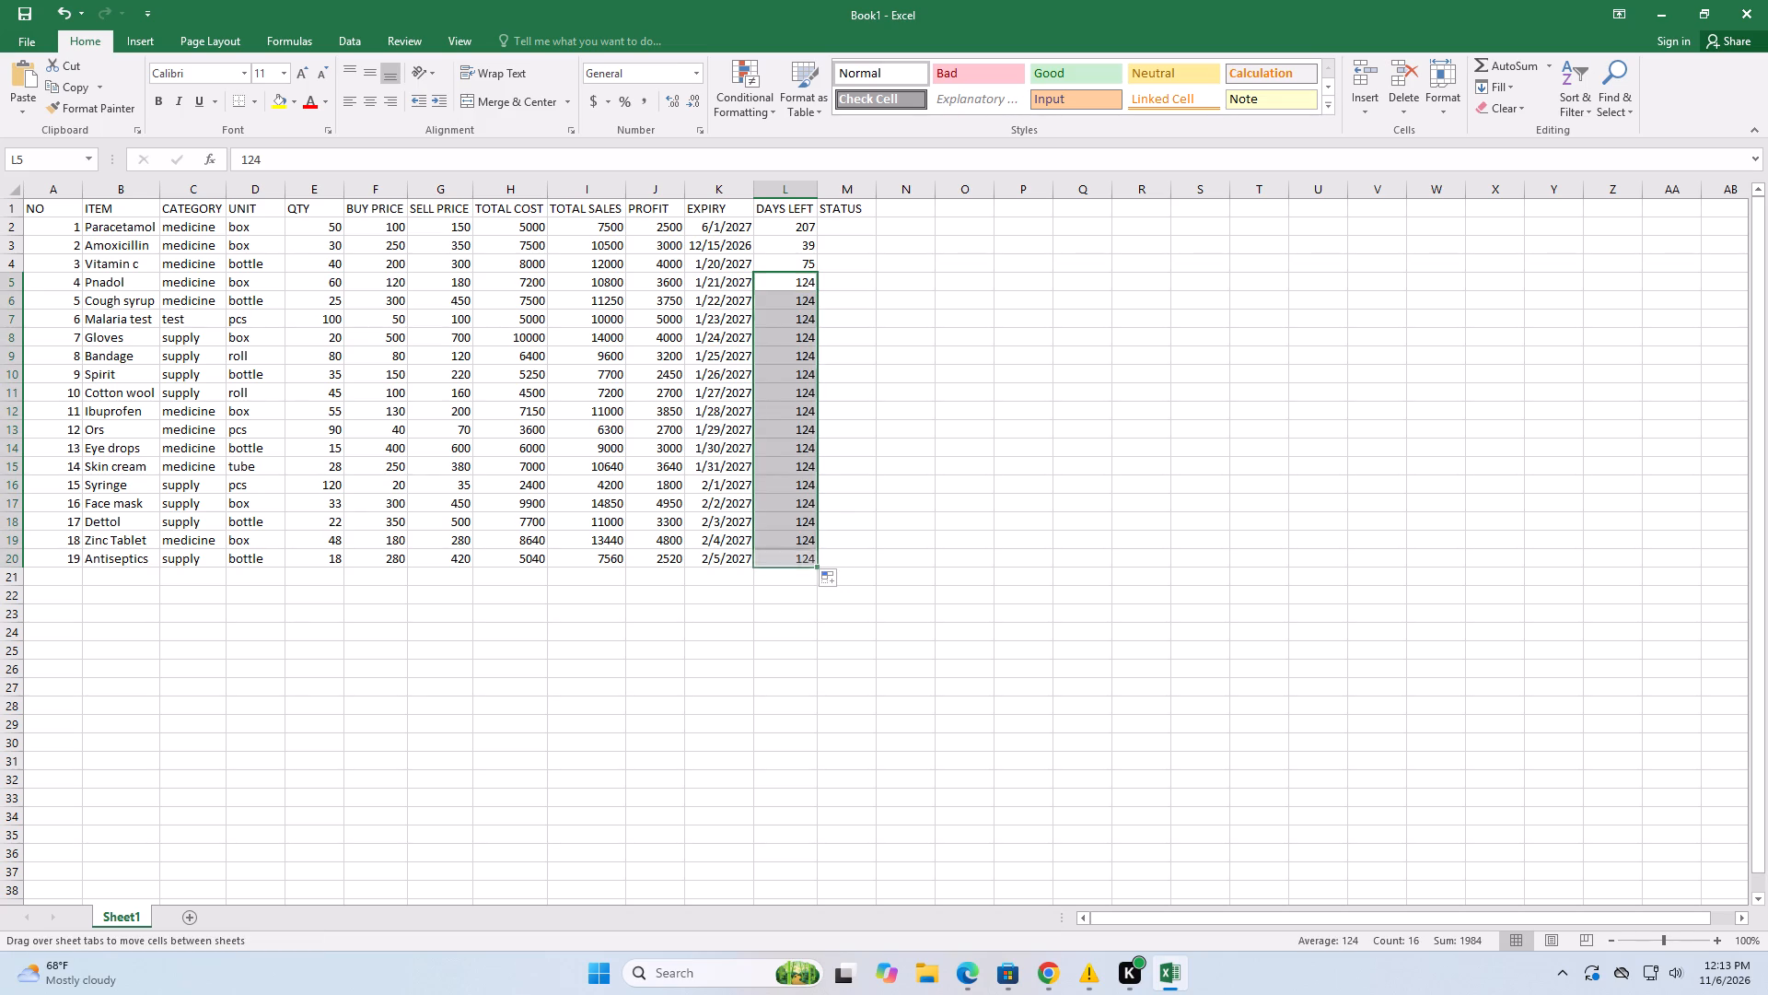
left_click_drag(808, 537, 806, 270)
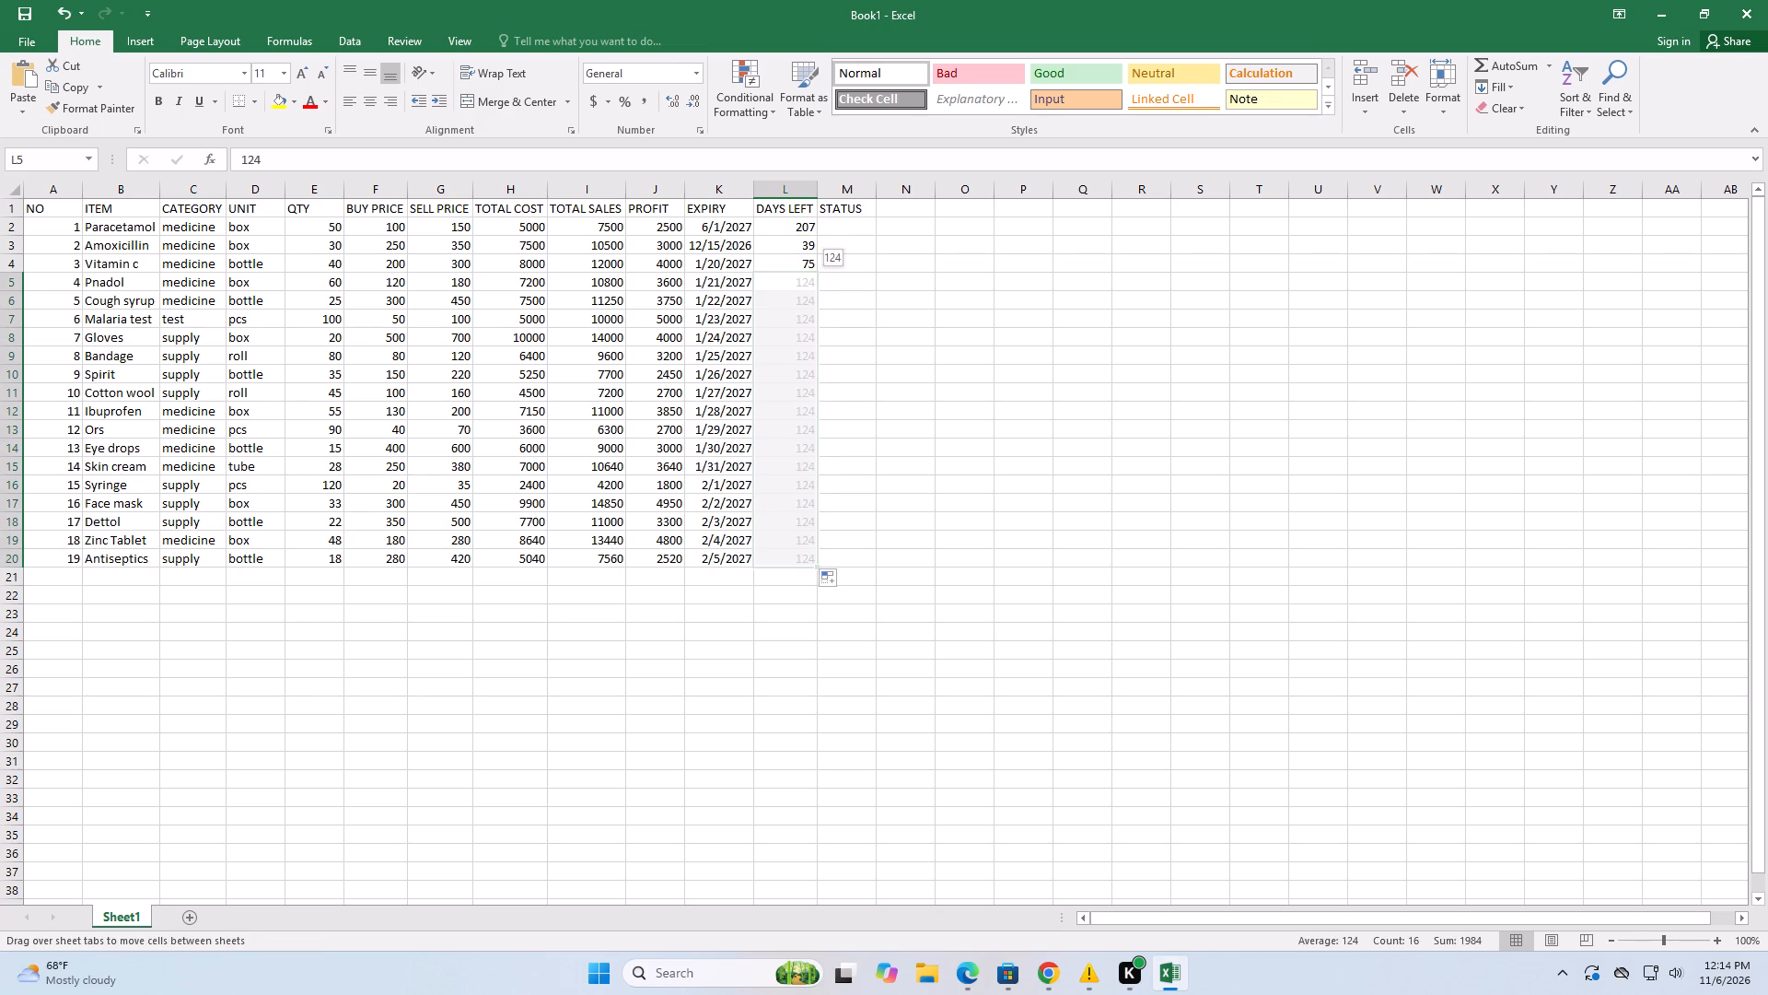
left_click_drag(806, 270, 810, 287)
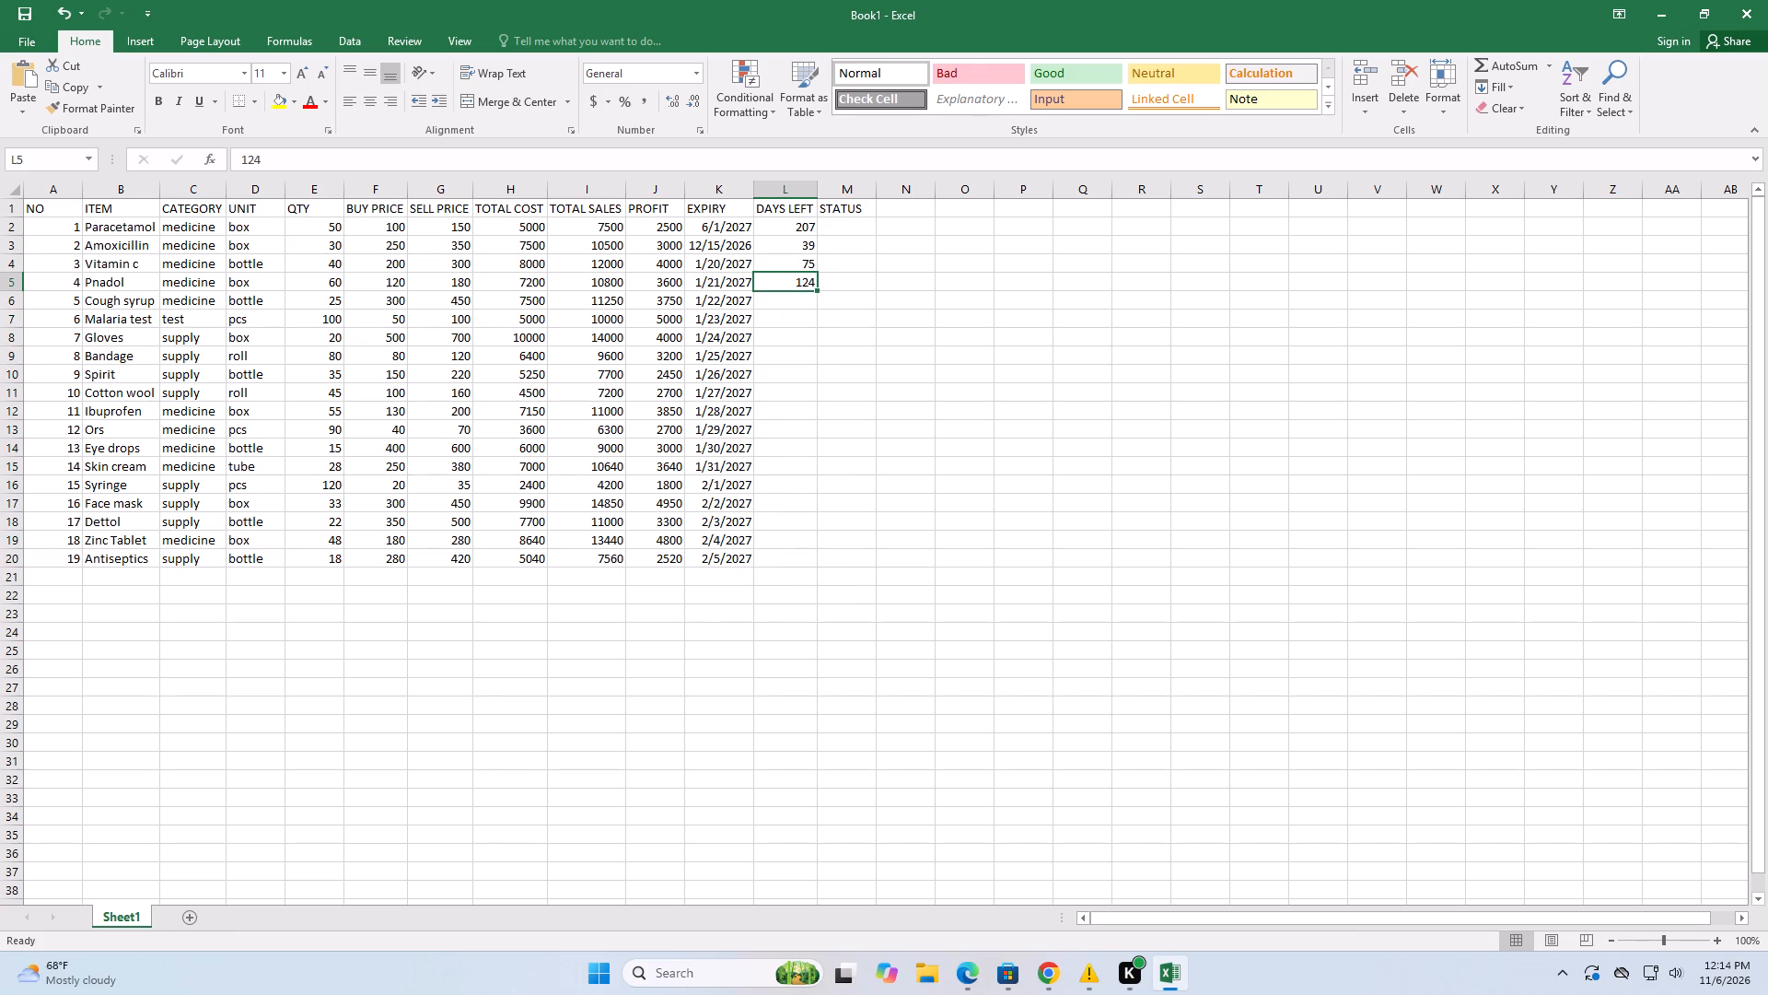
Enter the days left 24, 268, 180, 50 and 100 for Cough syrup through Spirit in L6:L10.
left_click(806, 307)
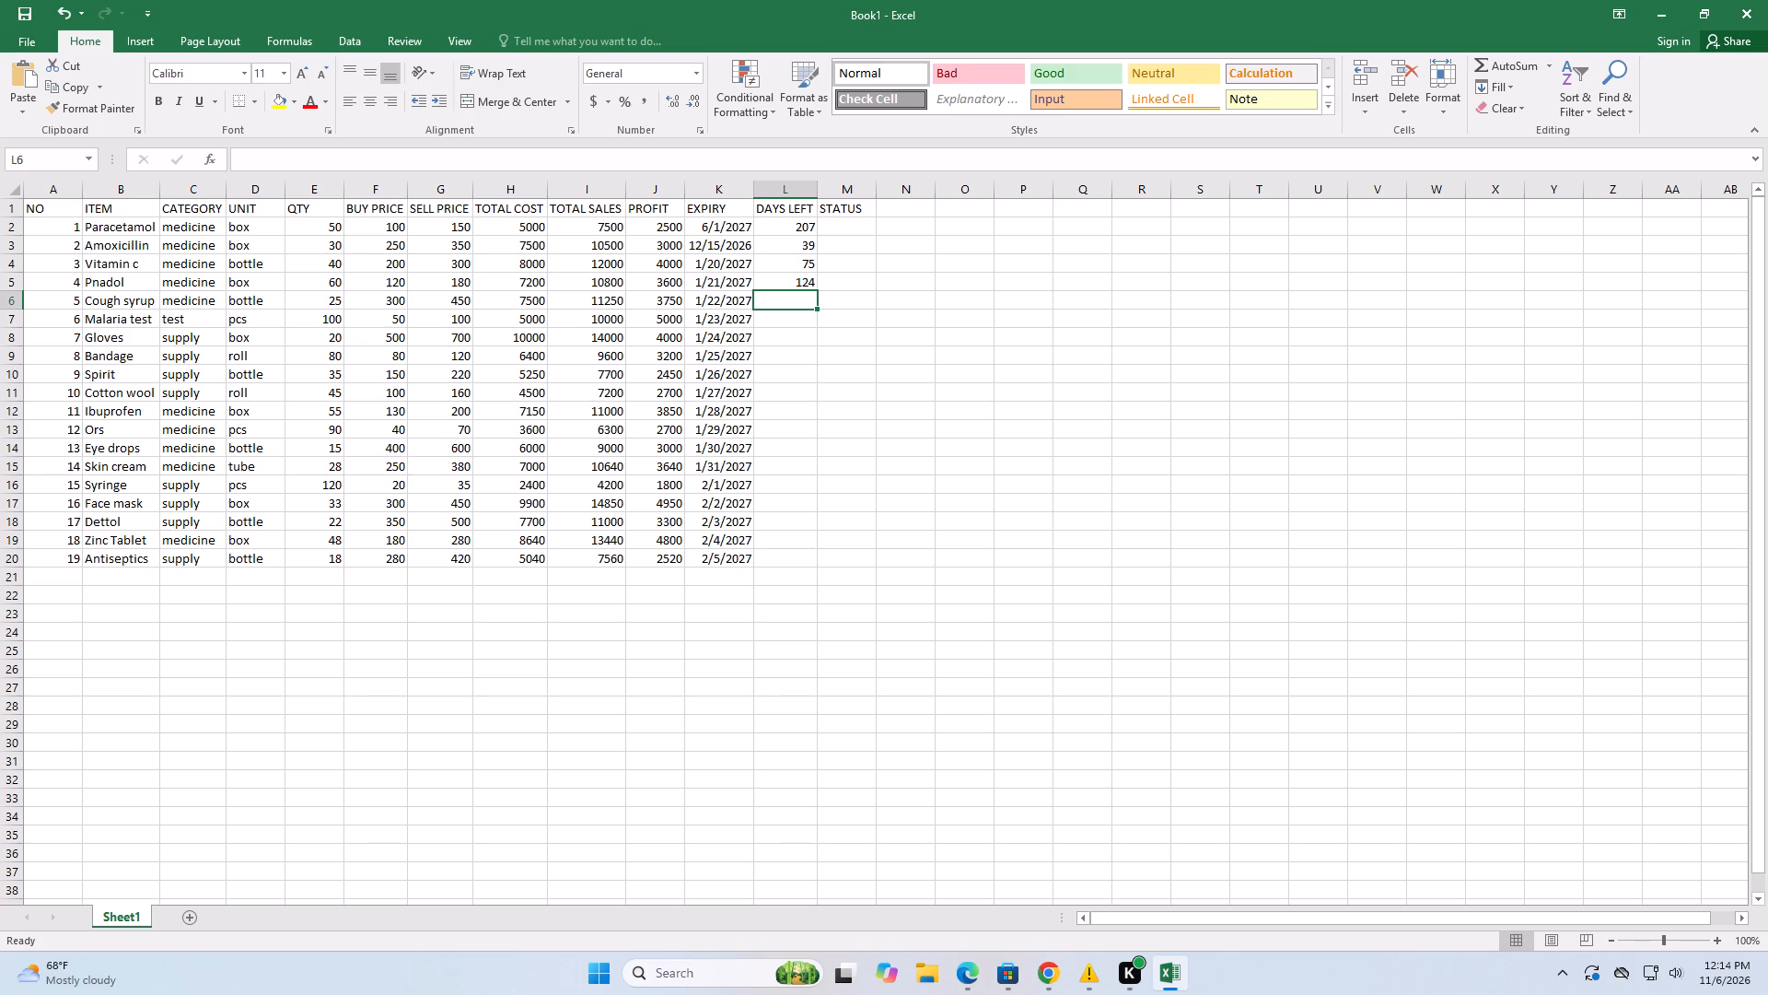
type("24")
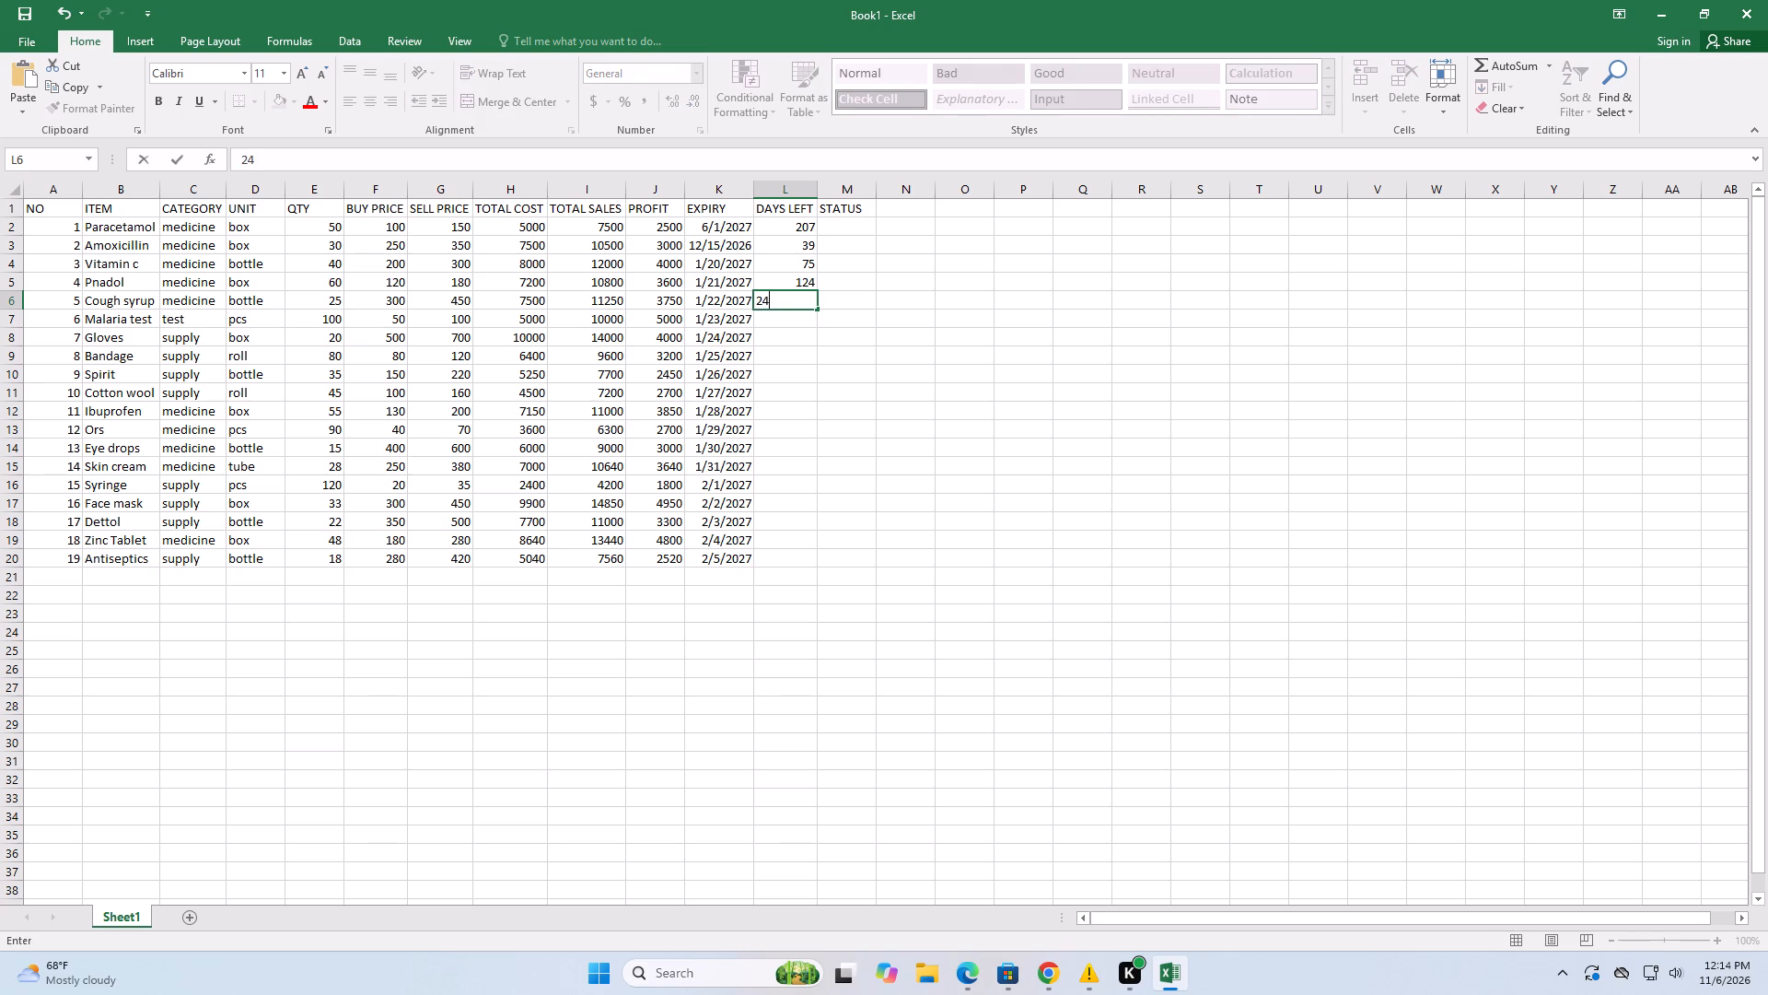
key("Down")
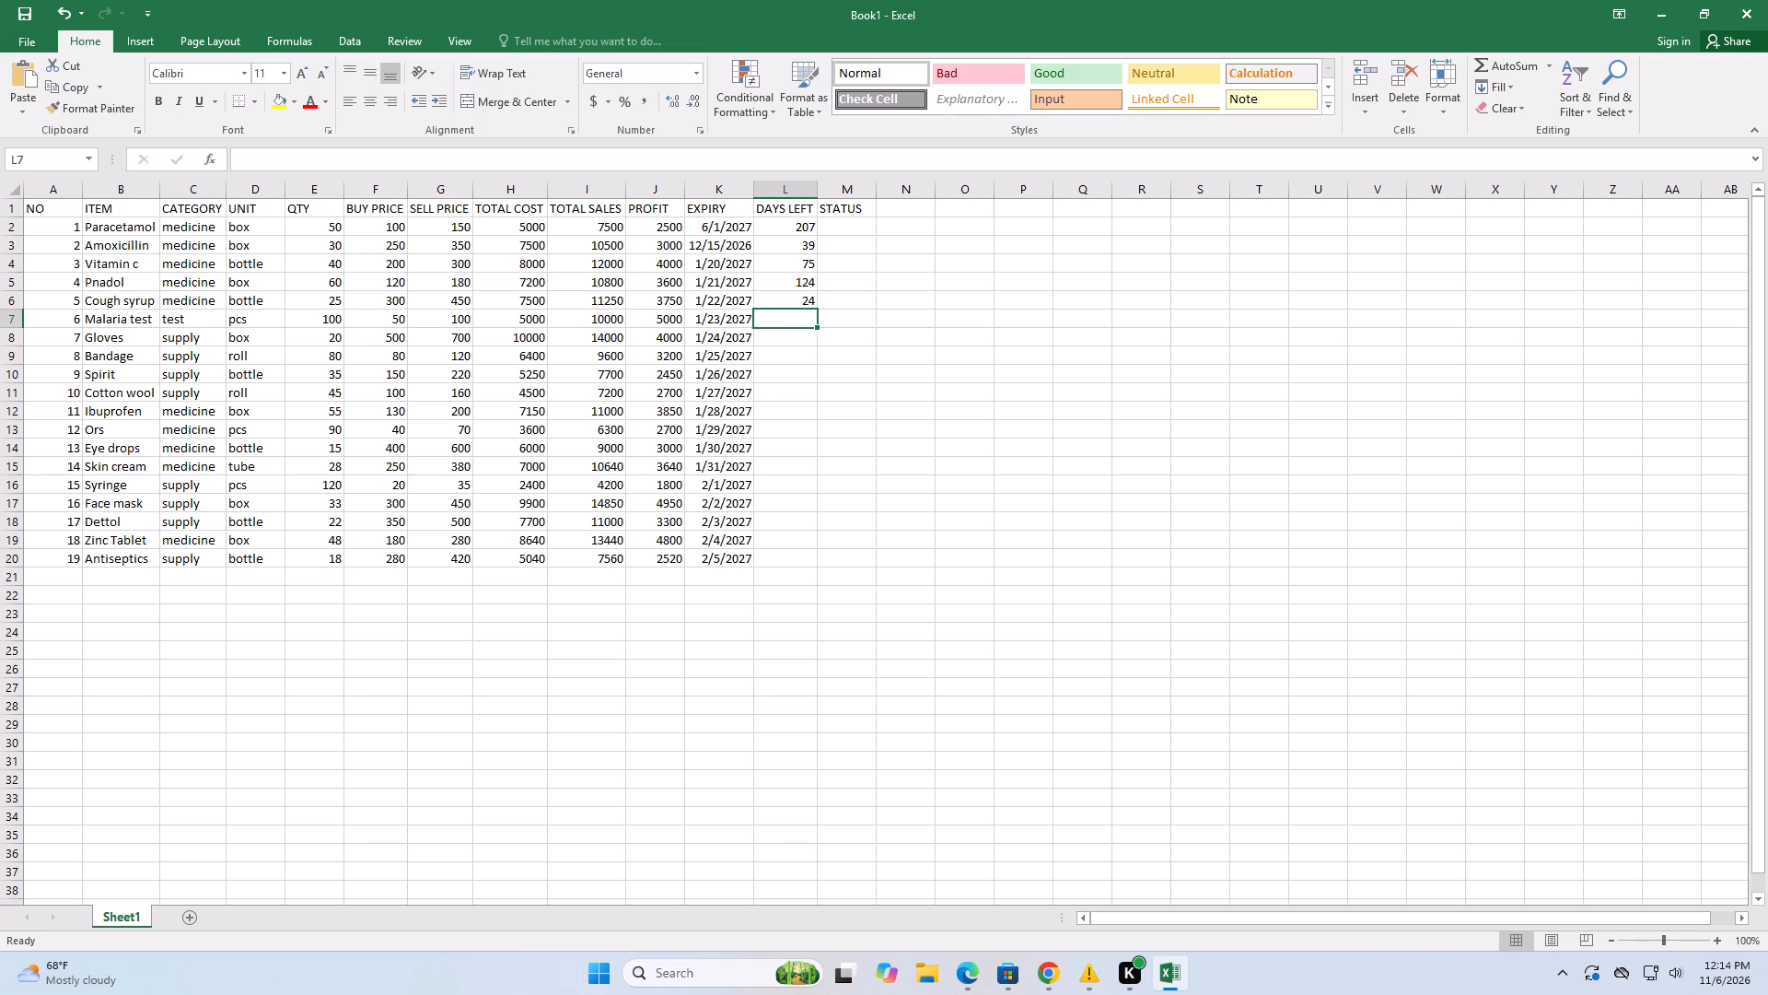
type("268")
key("Down")
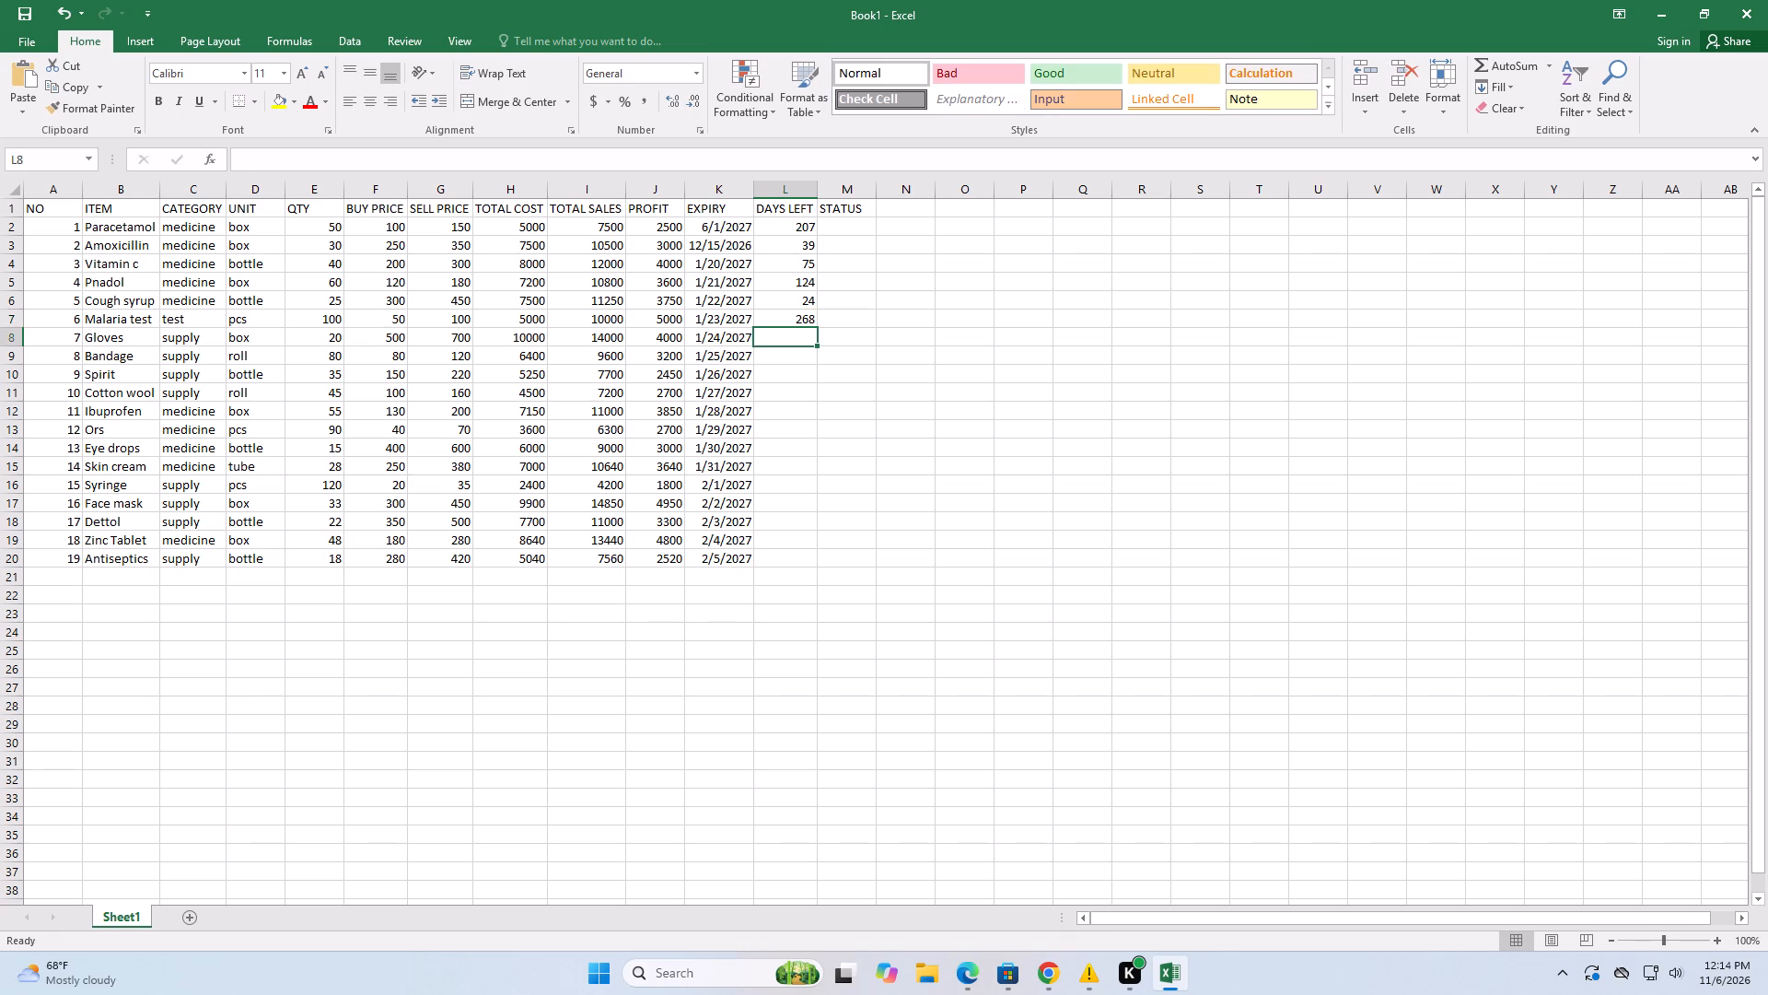
key("1")
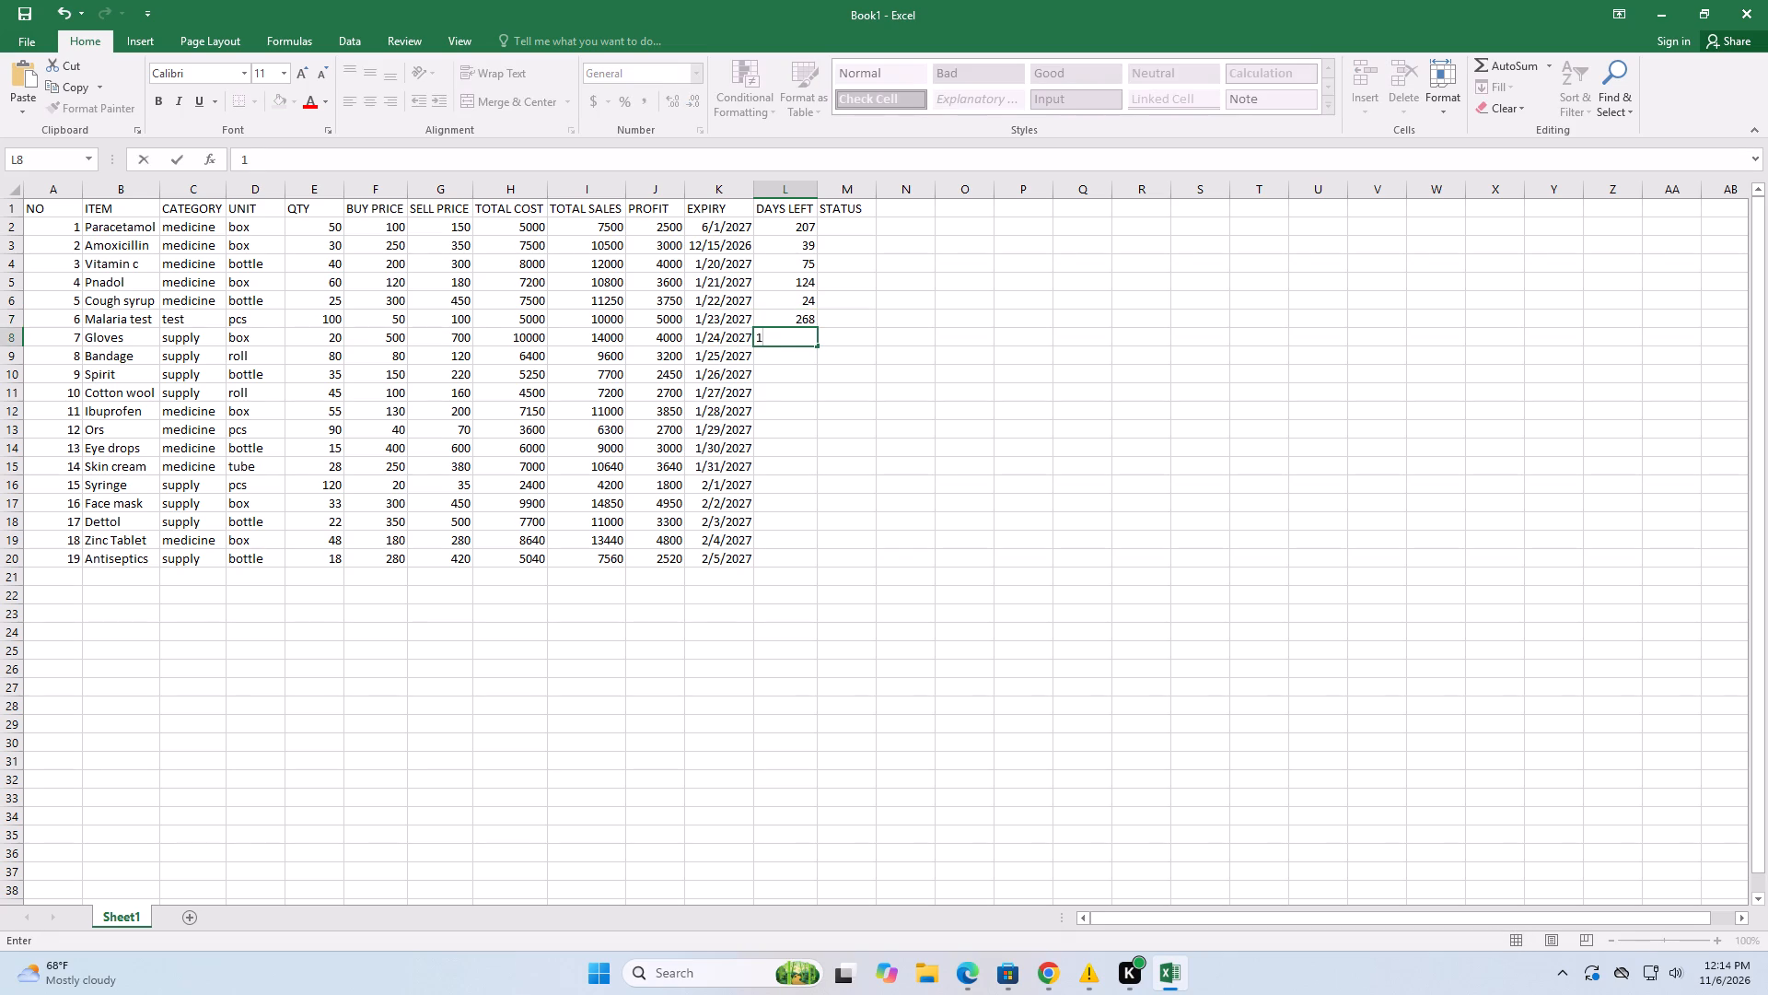
type("80")
key("Down")
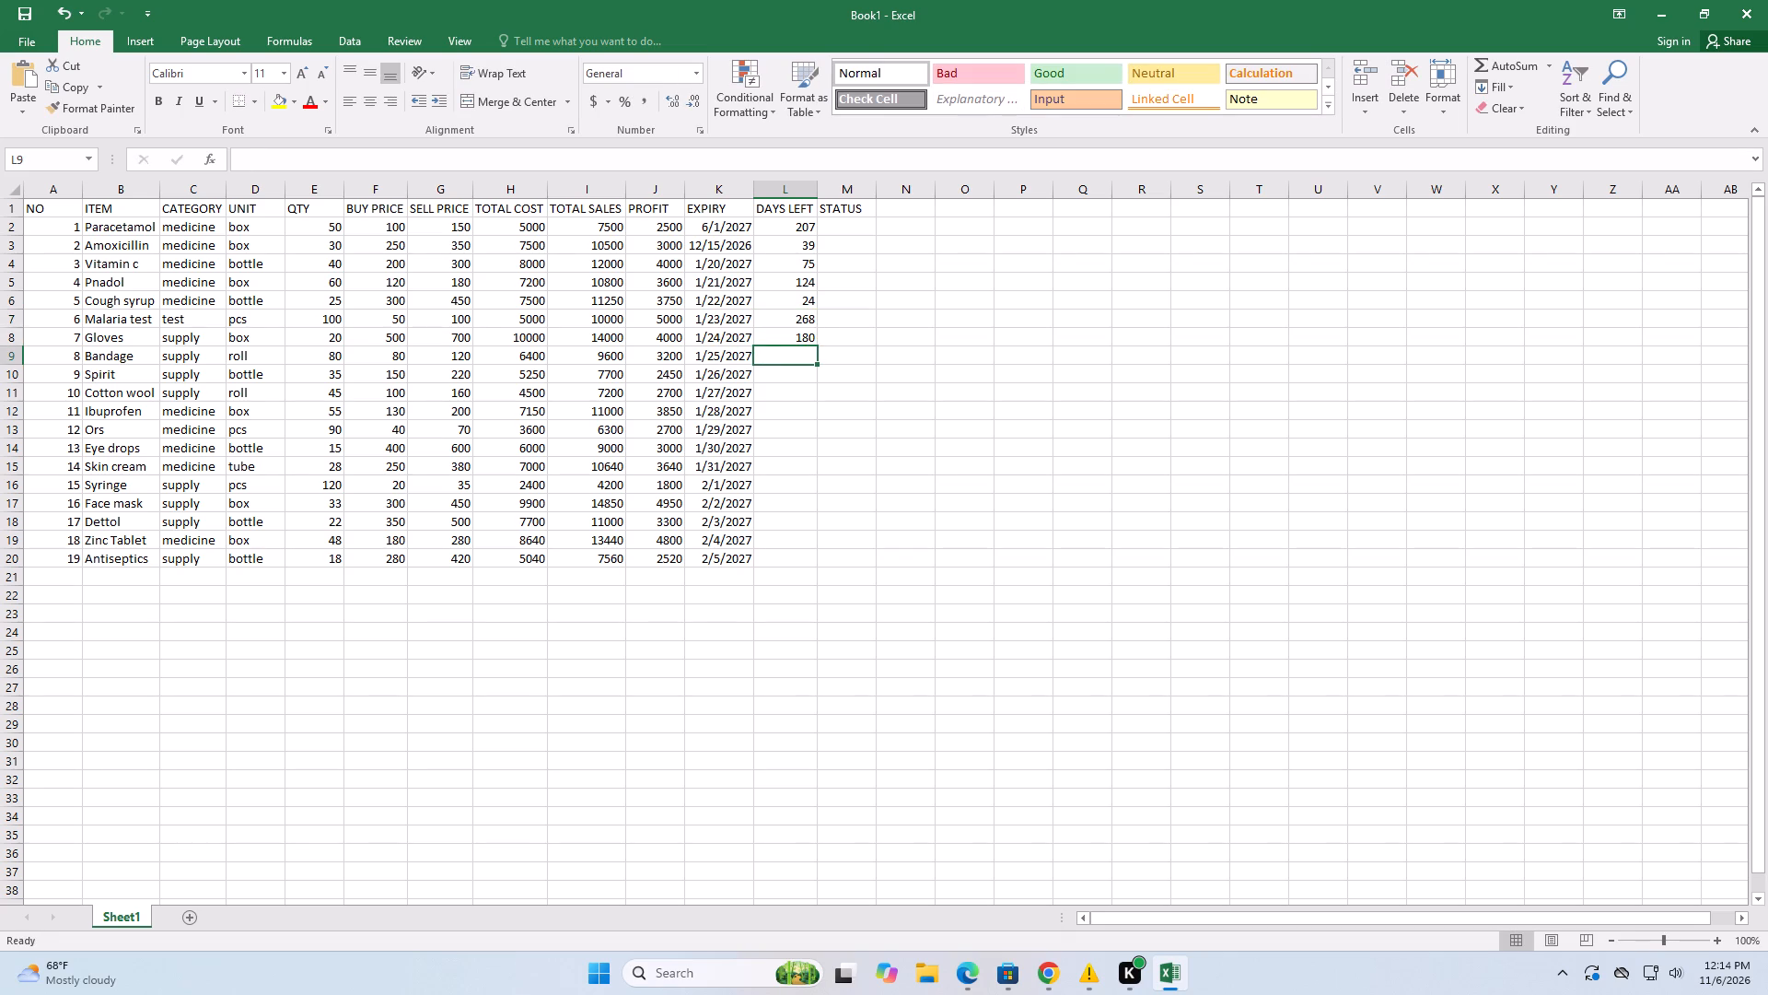
type("50")
key("Down")
type("100")
key("Down")
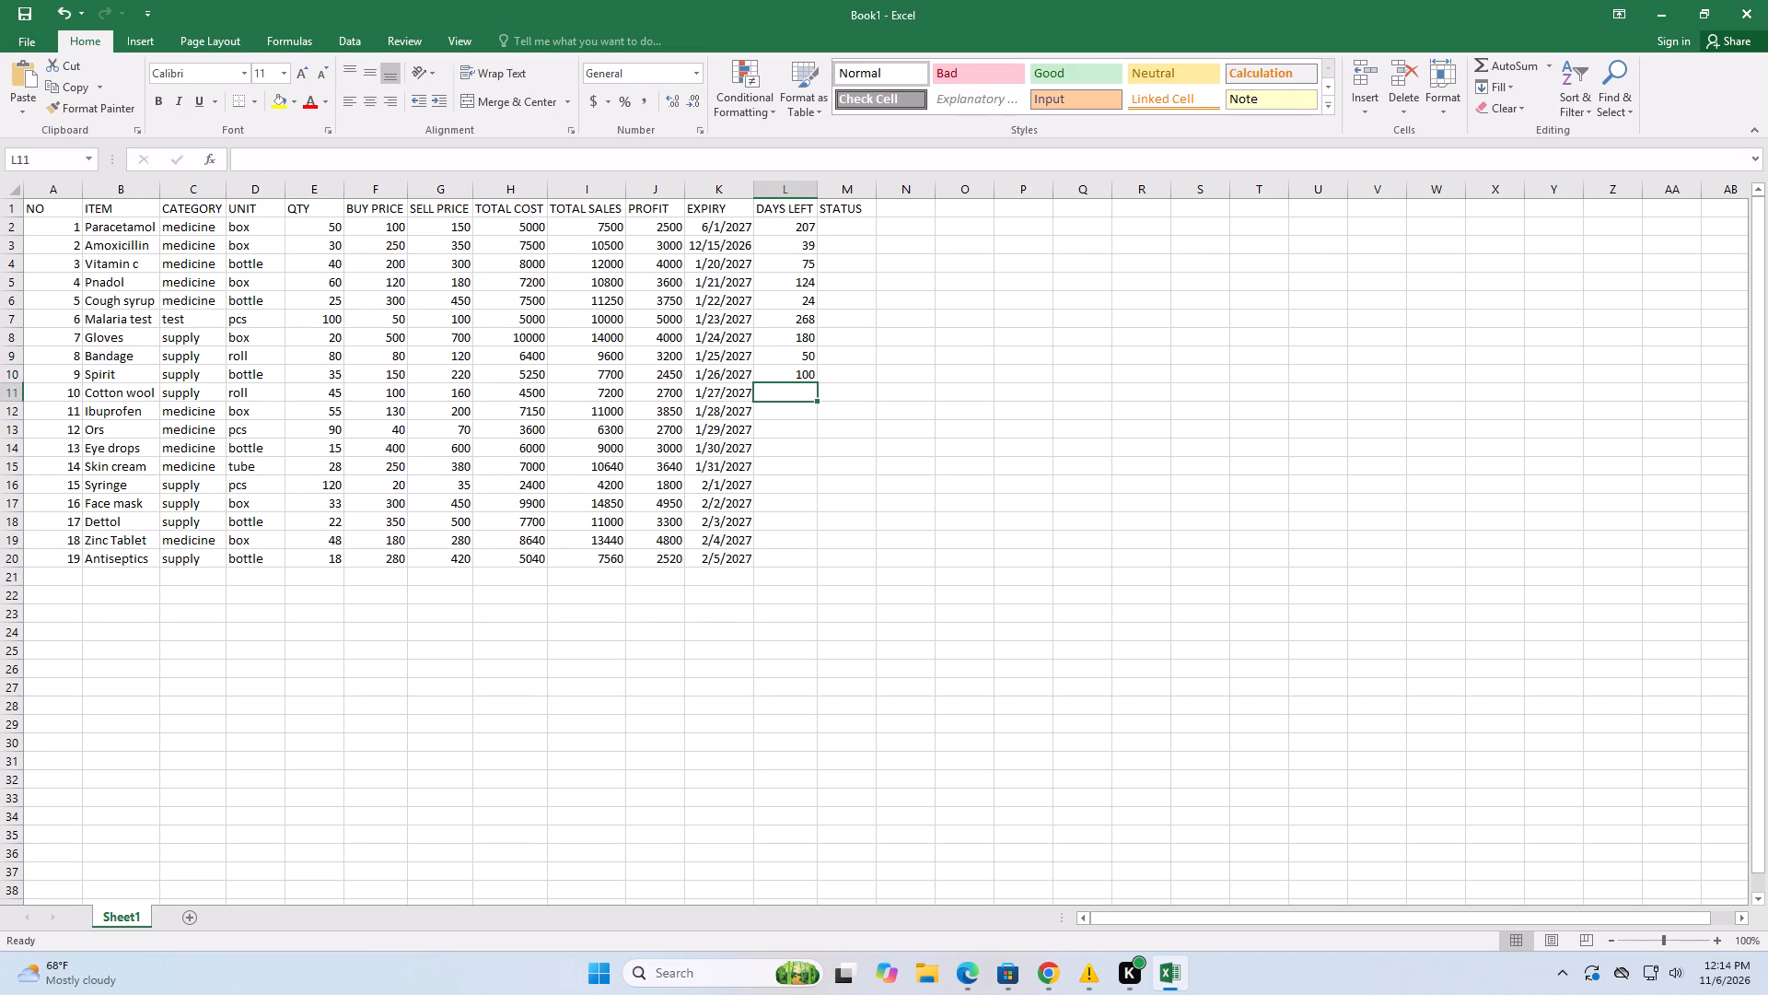
Enter the days left 70, 10, 45, 29 and 19 for Cotton wool through Skin cream in L11:L15.
type("70")
key("Down")
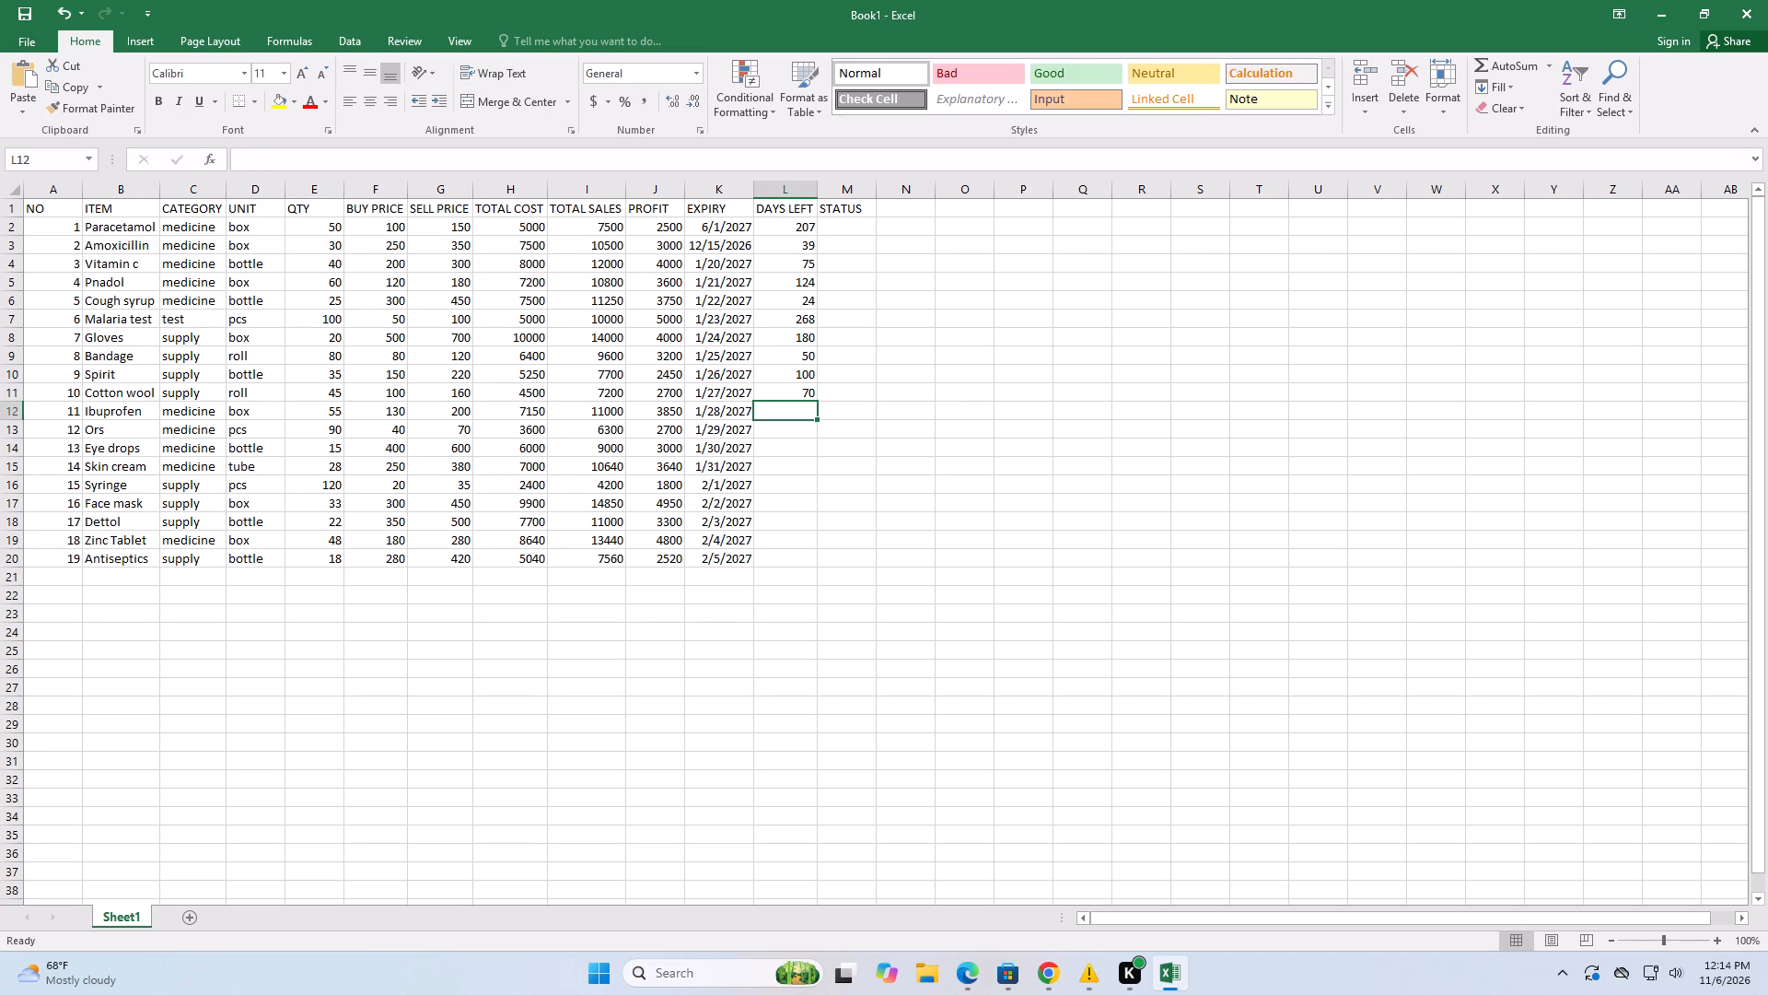
type("10")
key("Down")
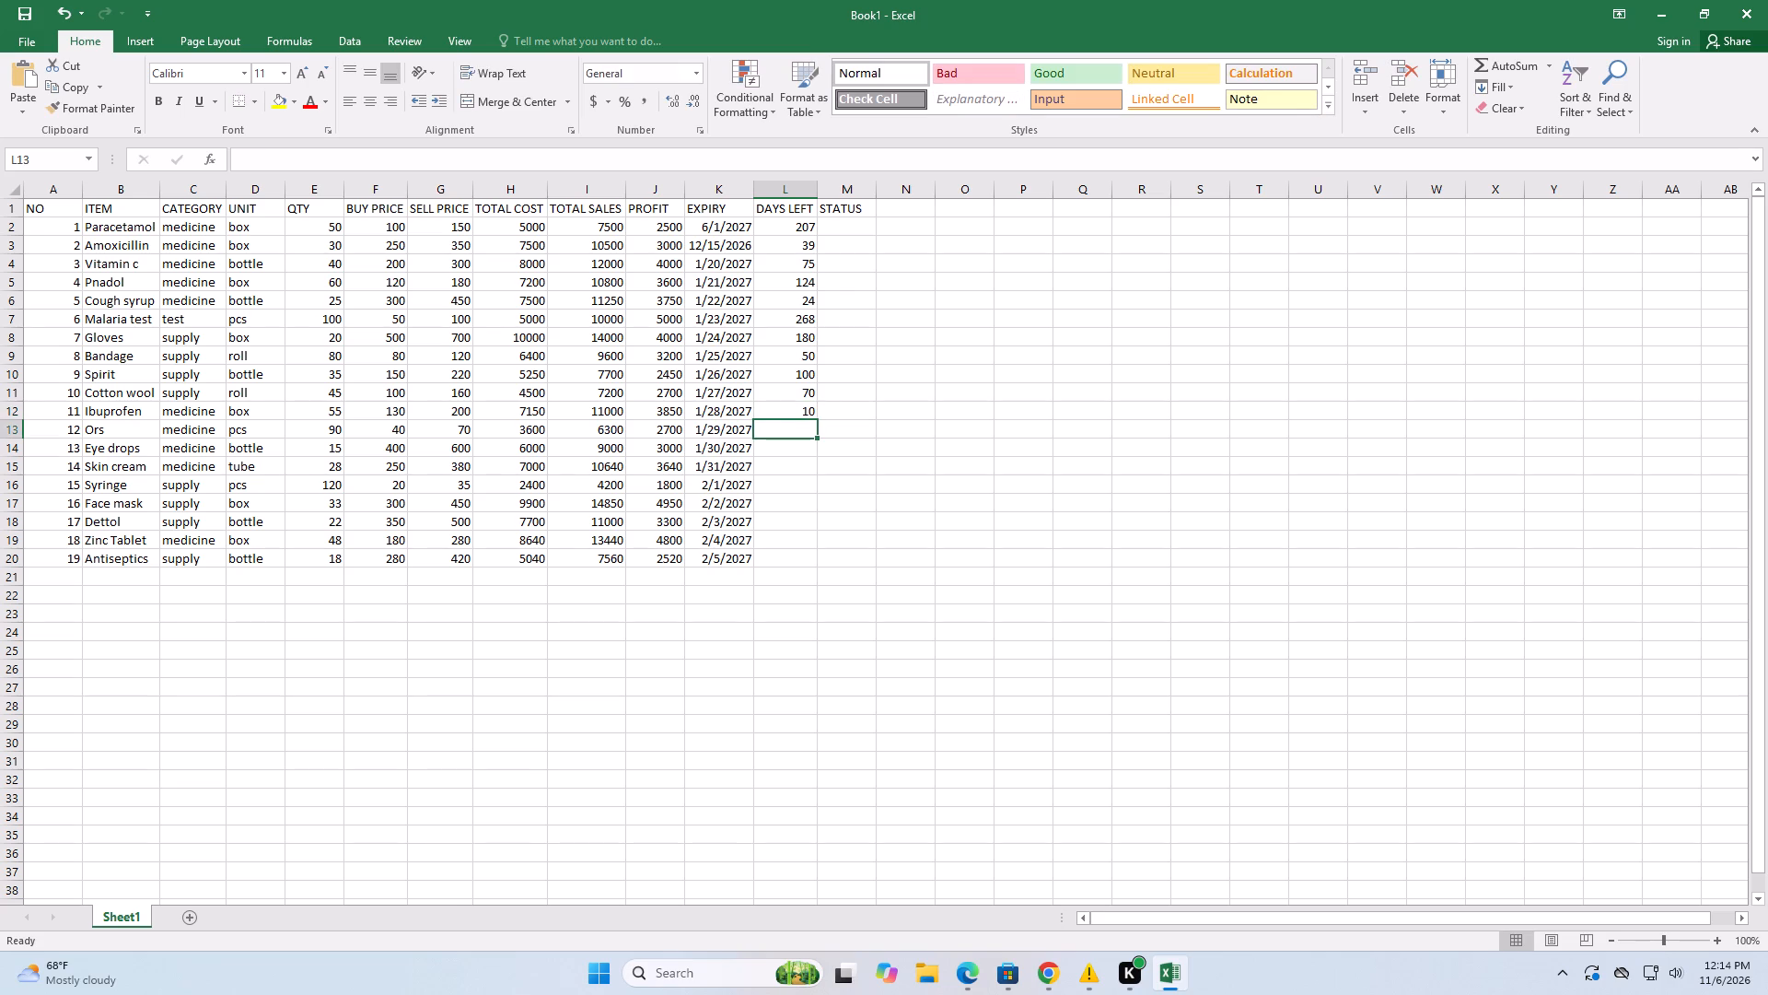
type("45")
key("Down")
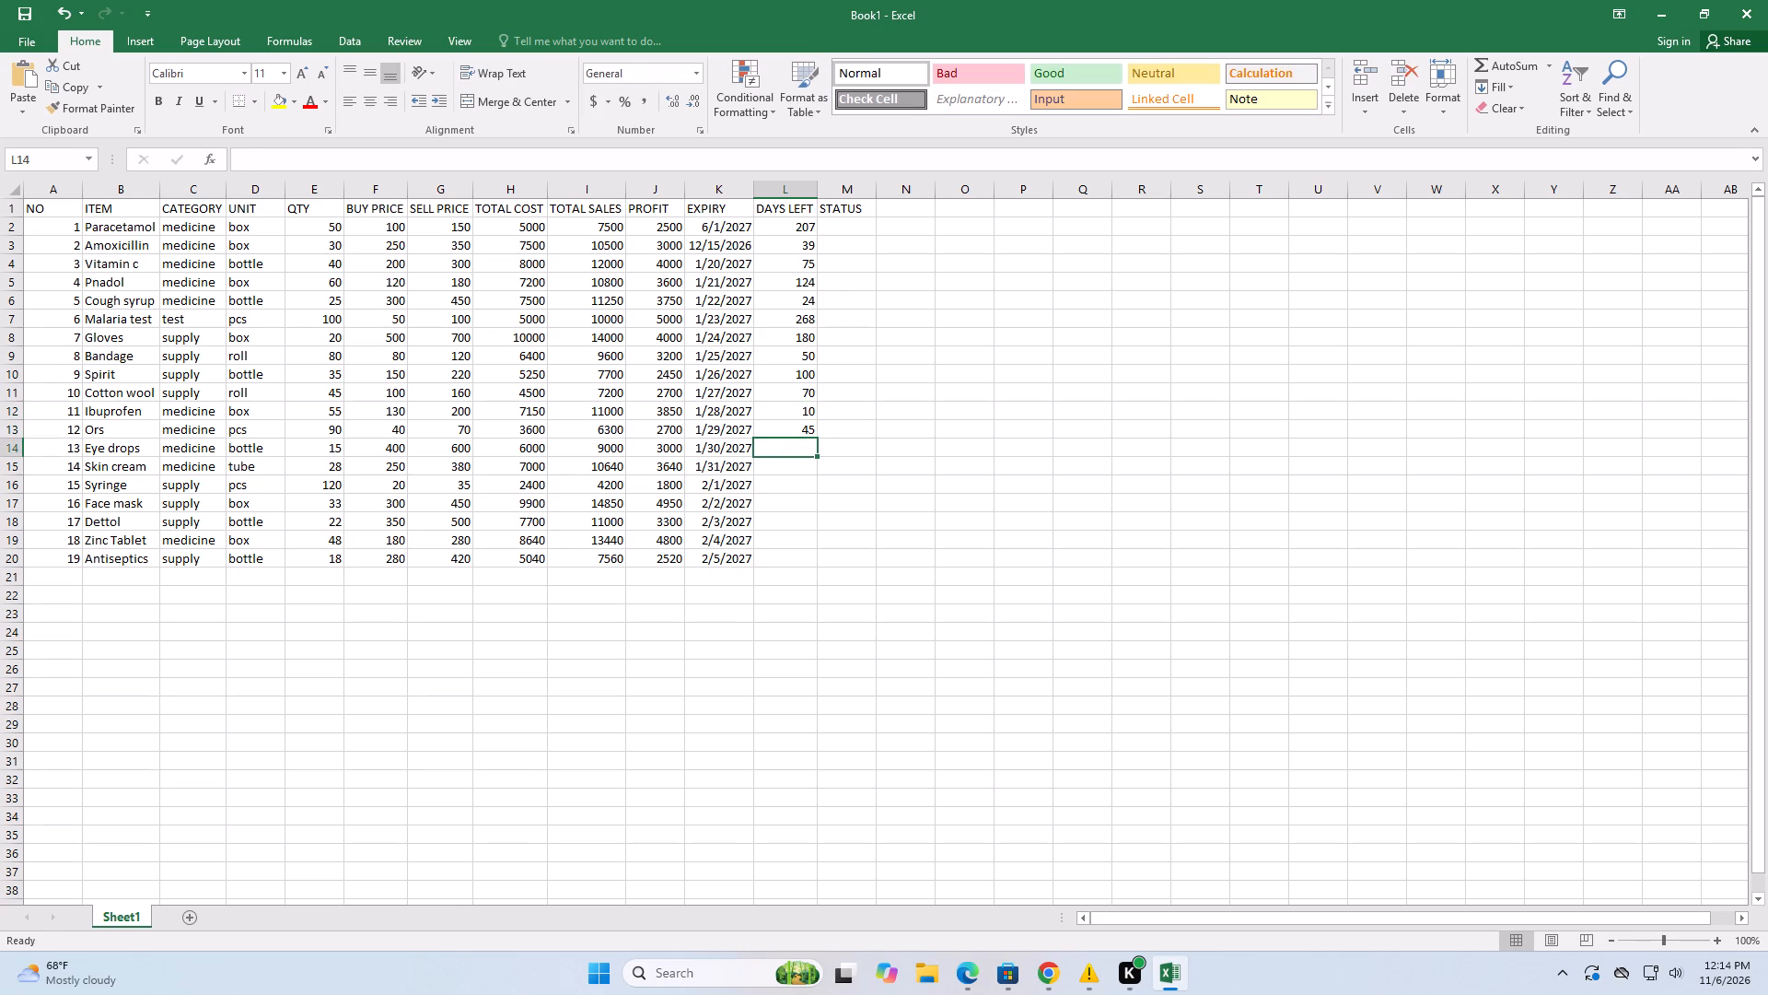
type("29")
key("Down")
type("19")
key("Down")
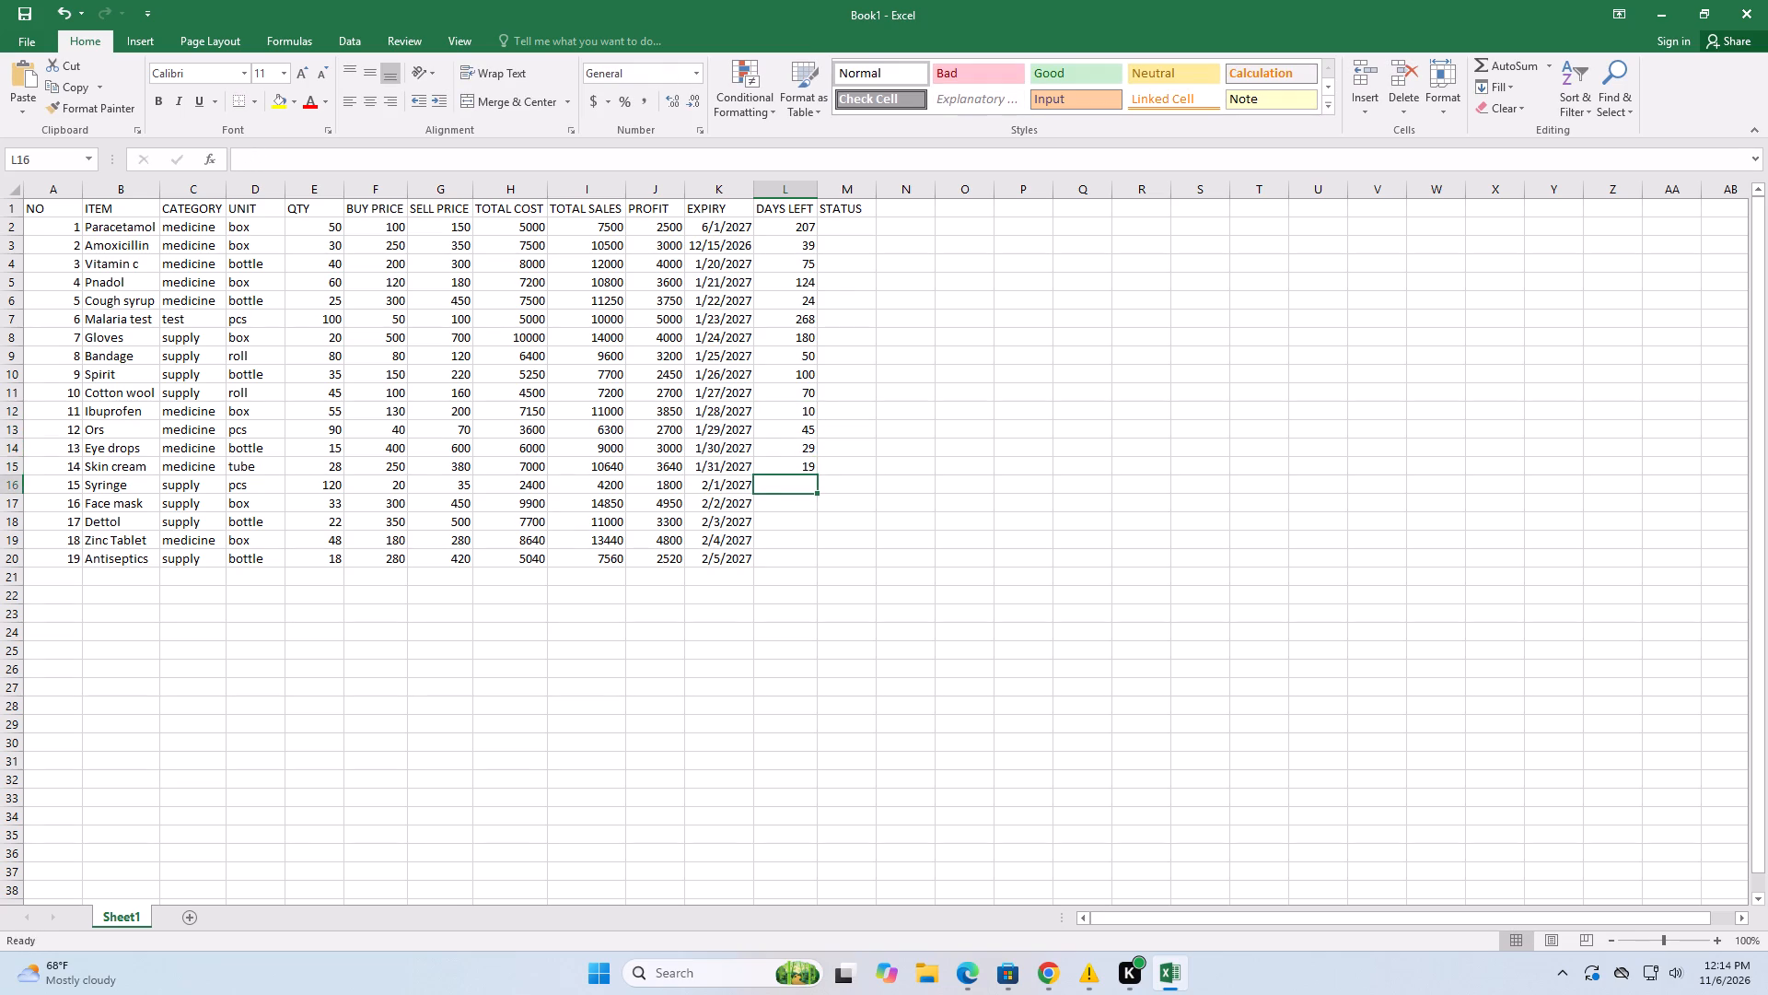
Enter the days left 63, 21, 12, 23 and 44 for Syringe through Antiseptics in L16:L20.
key("6")
key("3")
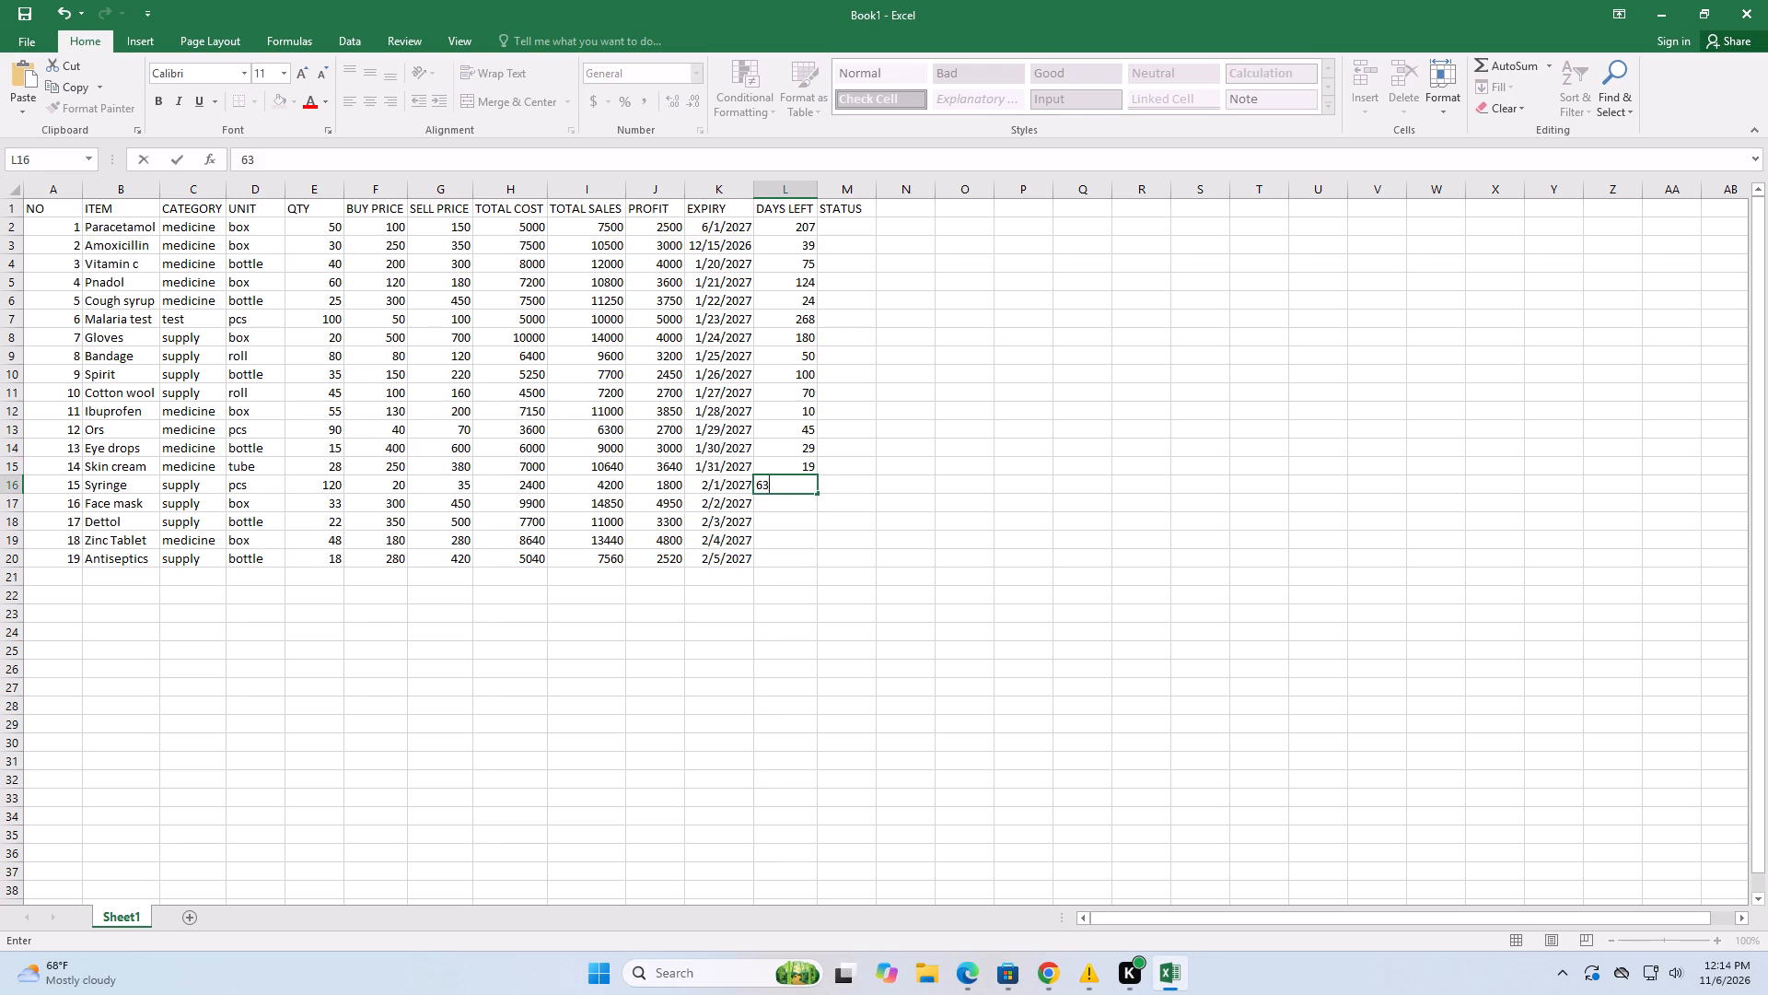
key("Down")
type("21")
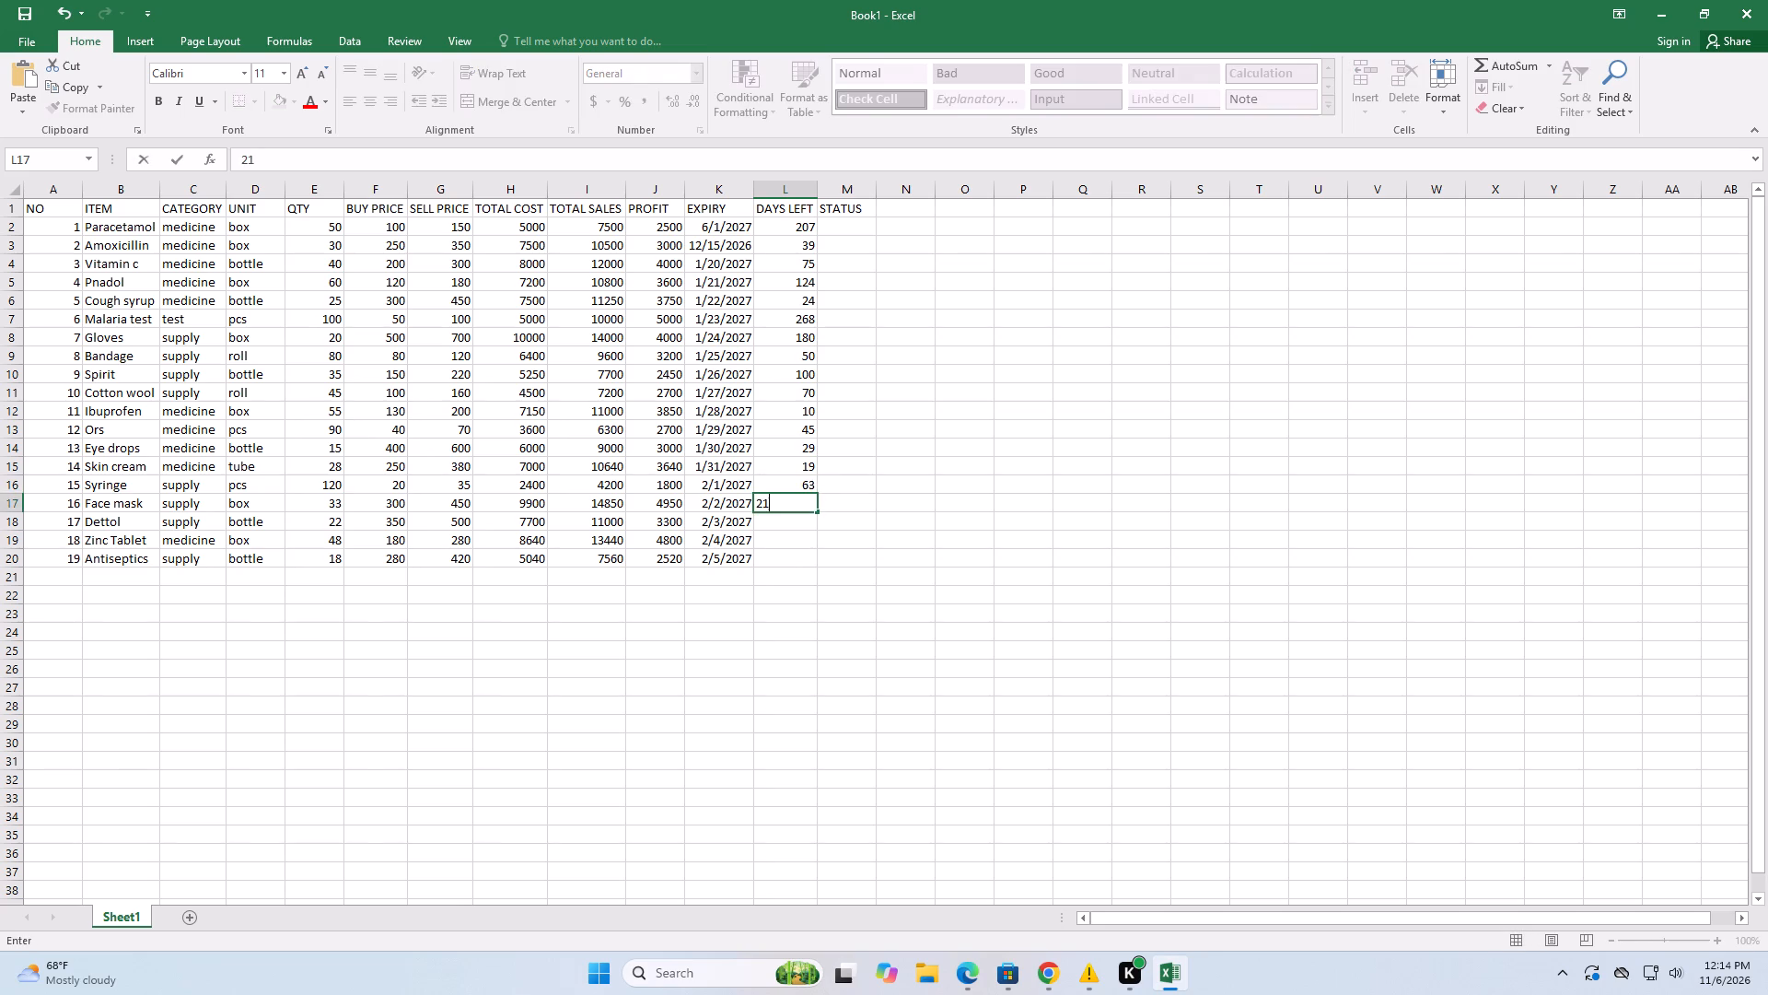
key("Down")
type("12")
key("Down")
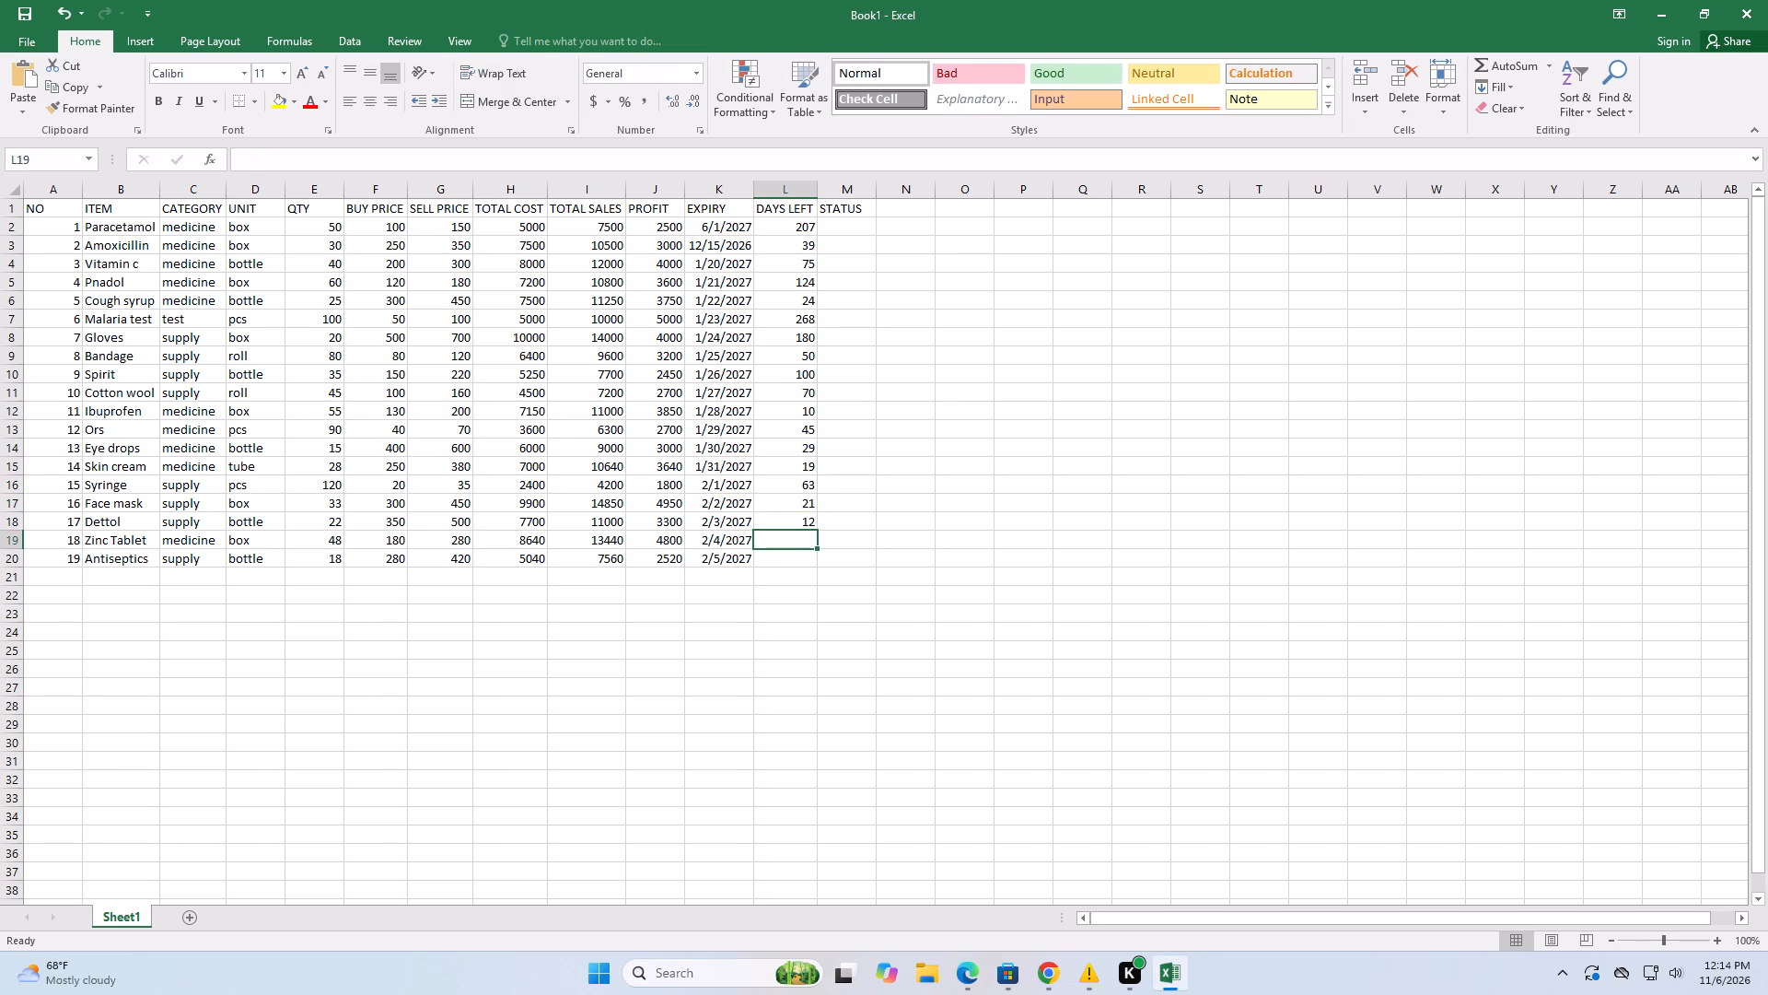
type("23")
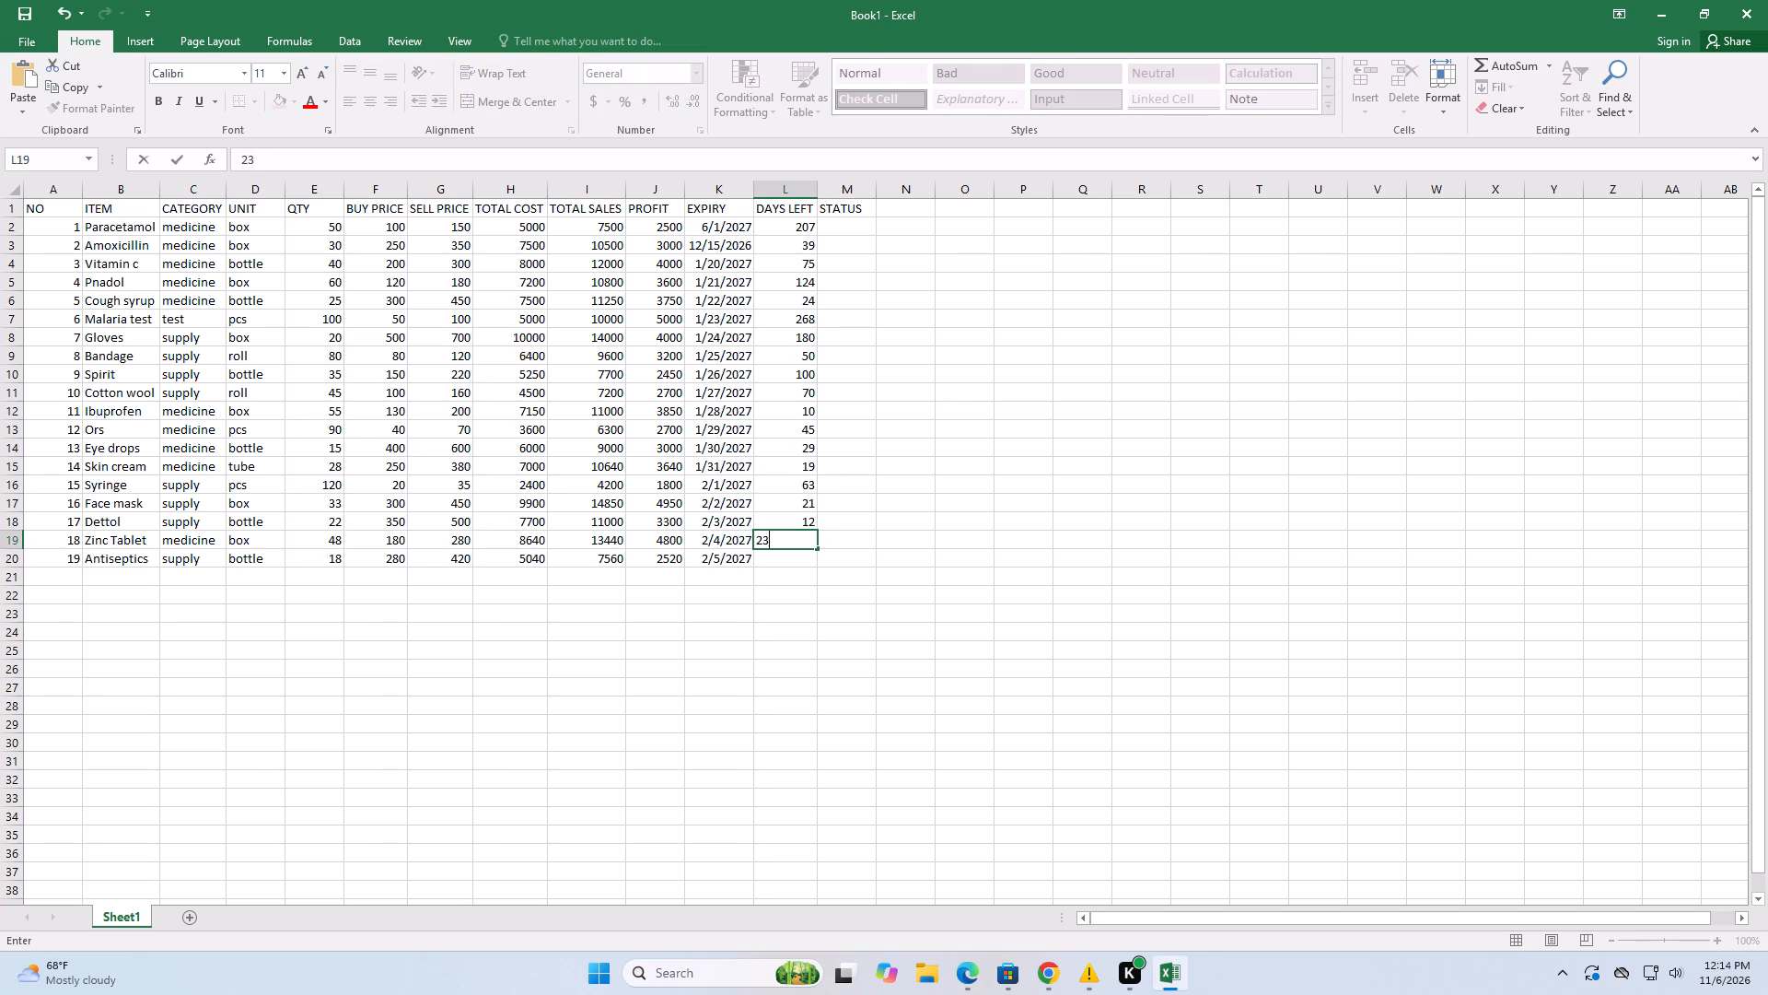
key("Down")
type("44")
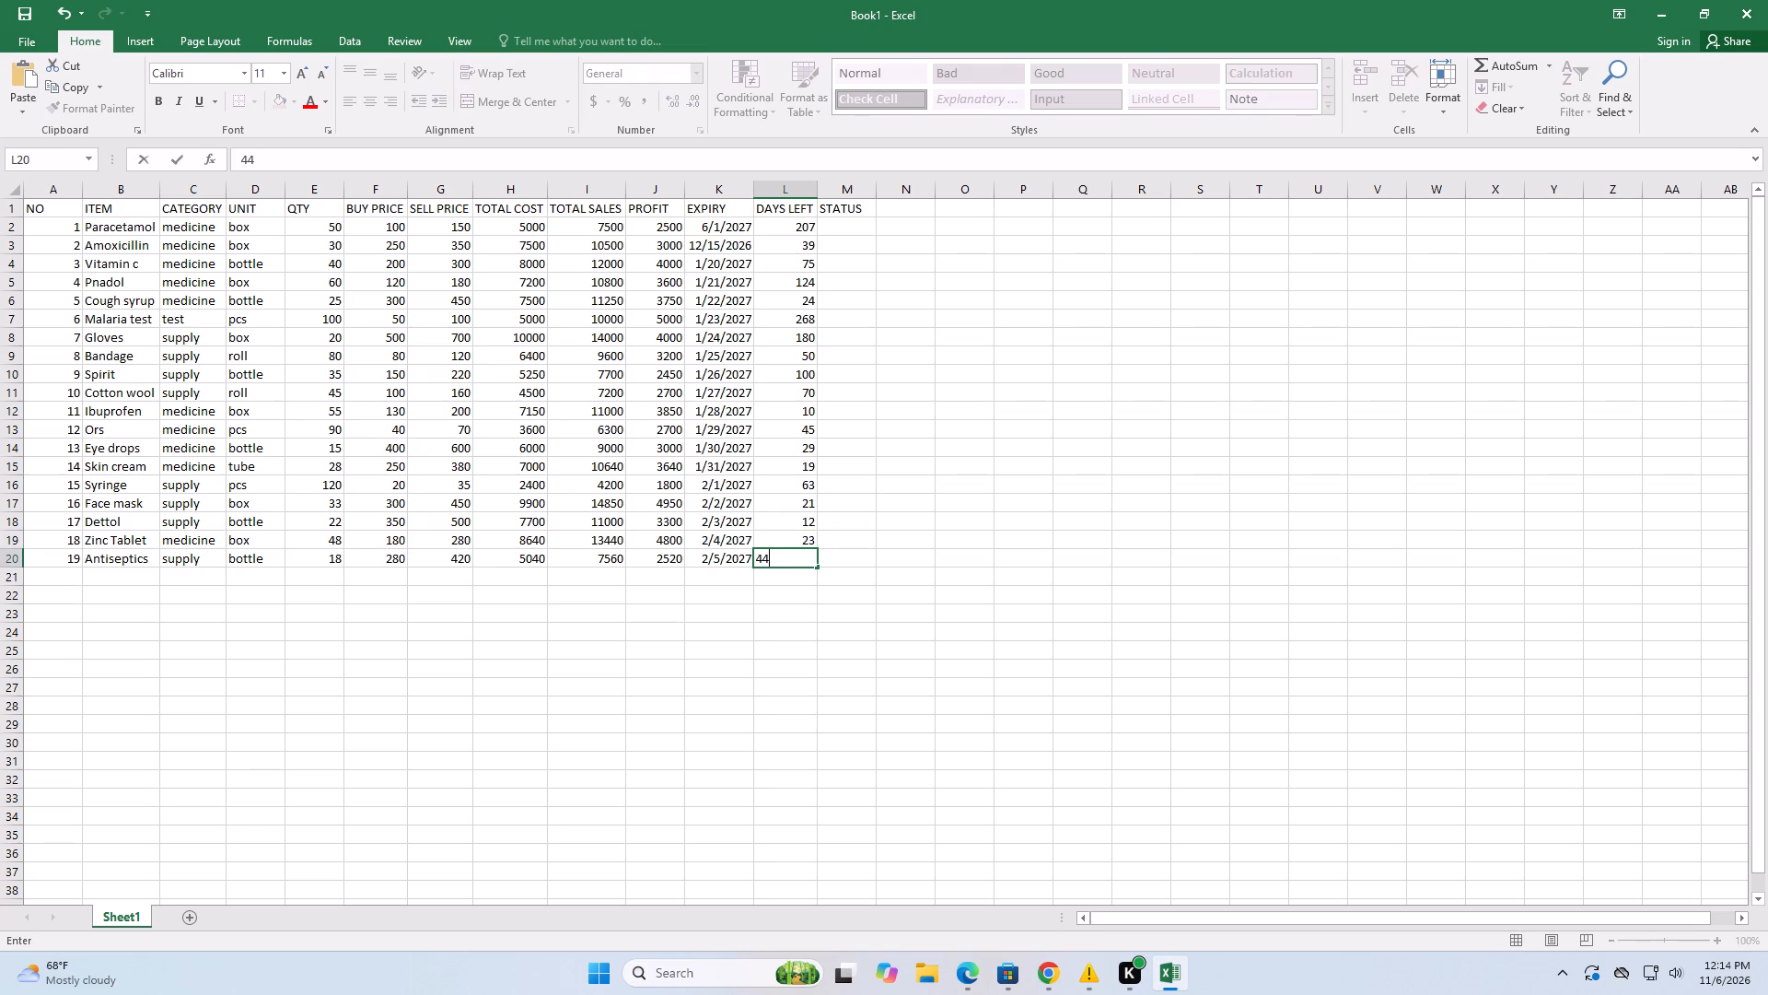
key("Right")
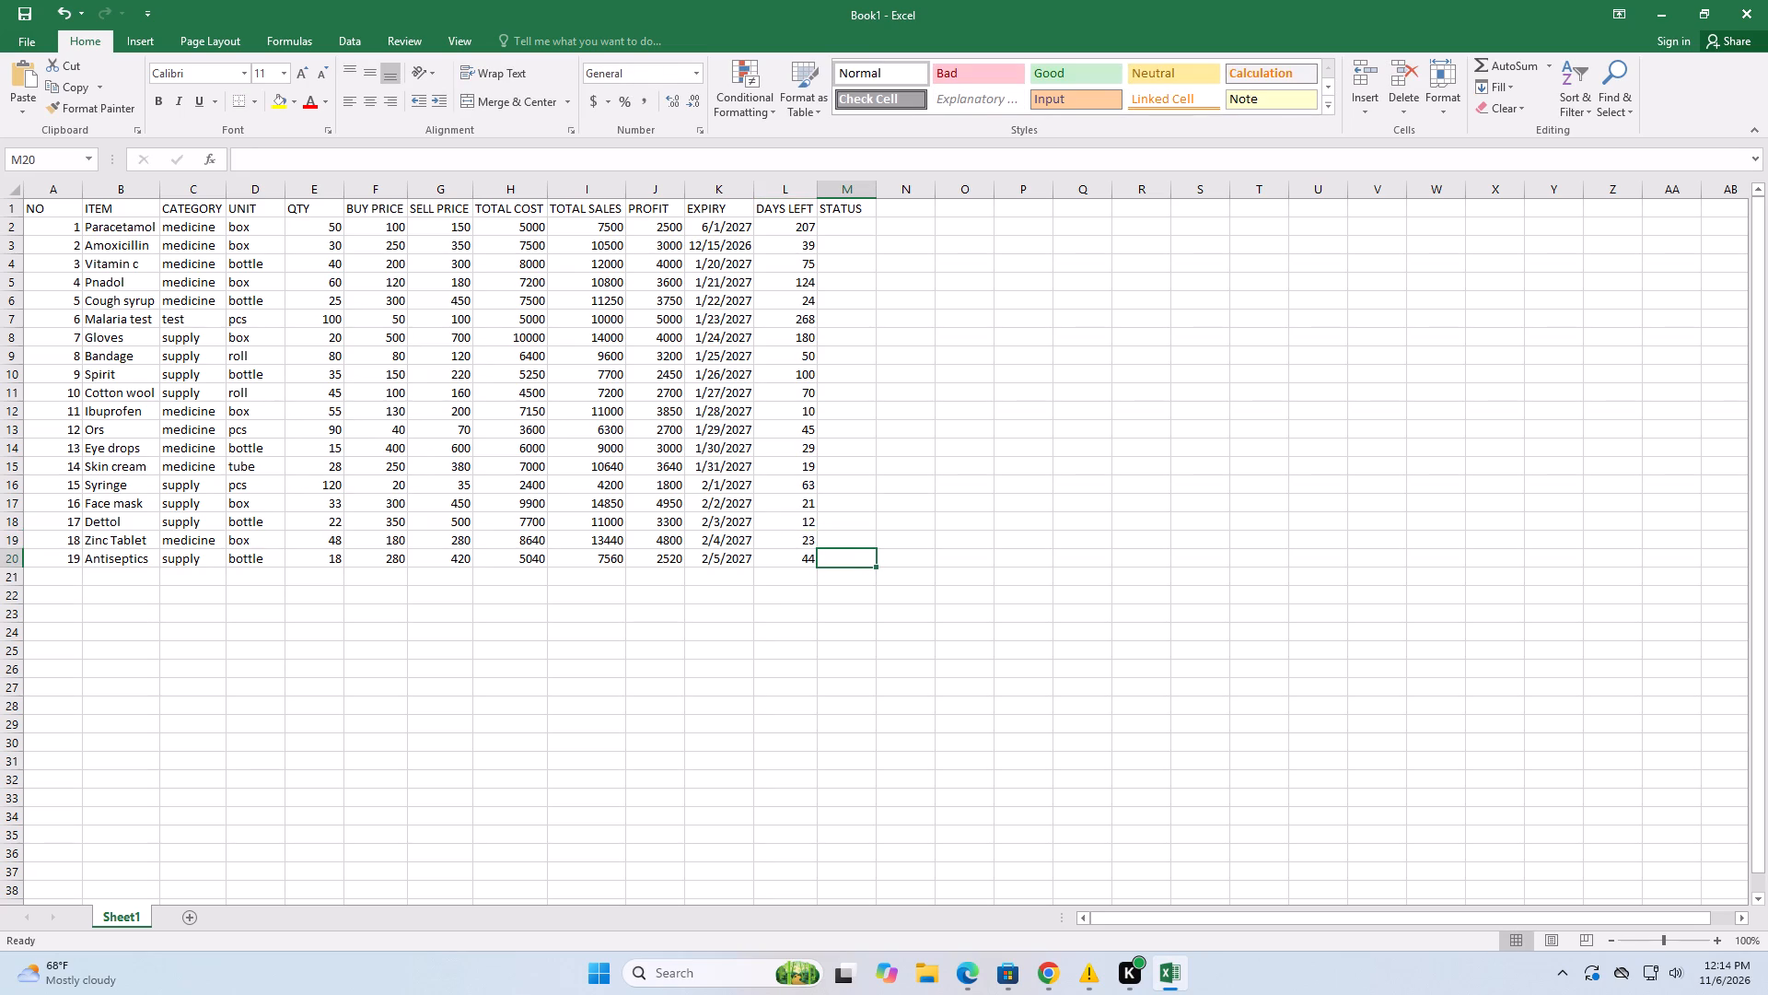
Enter the status OK in capitals for Paracetamol in M2.
key("Up")
key("Up")
key("Up")
key("Up")
key("Up")
key("Up")
key("Up")
key("Up")
key("Up")
key("Up")
key("Up")
key("Up")
key("Up")
key("Up")
key("Up")
key("Up")
key("Up")
key("Up")
key("Up")
key("Up")
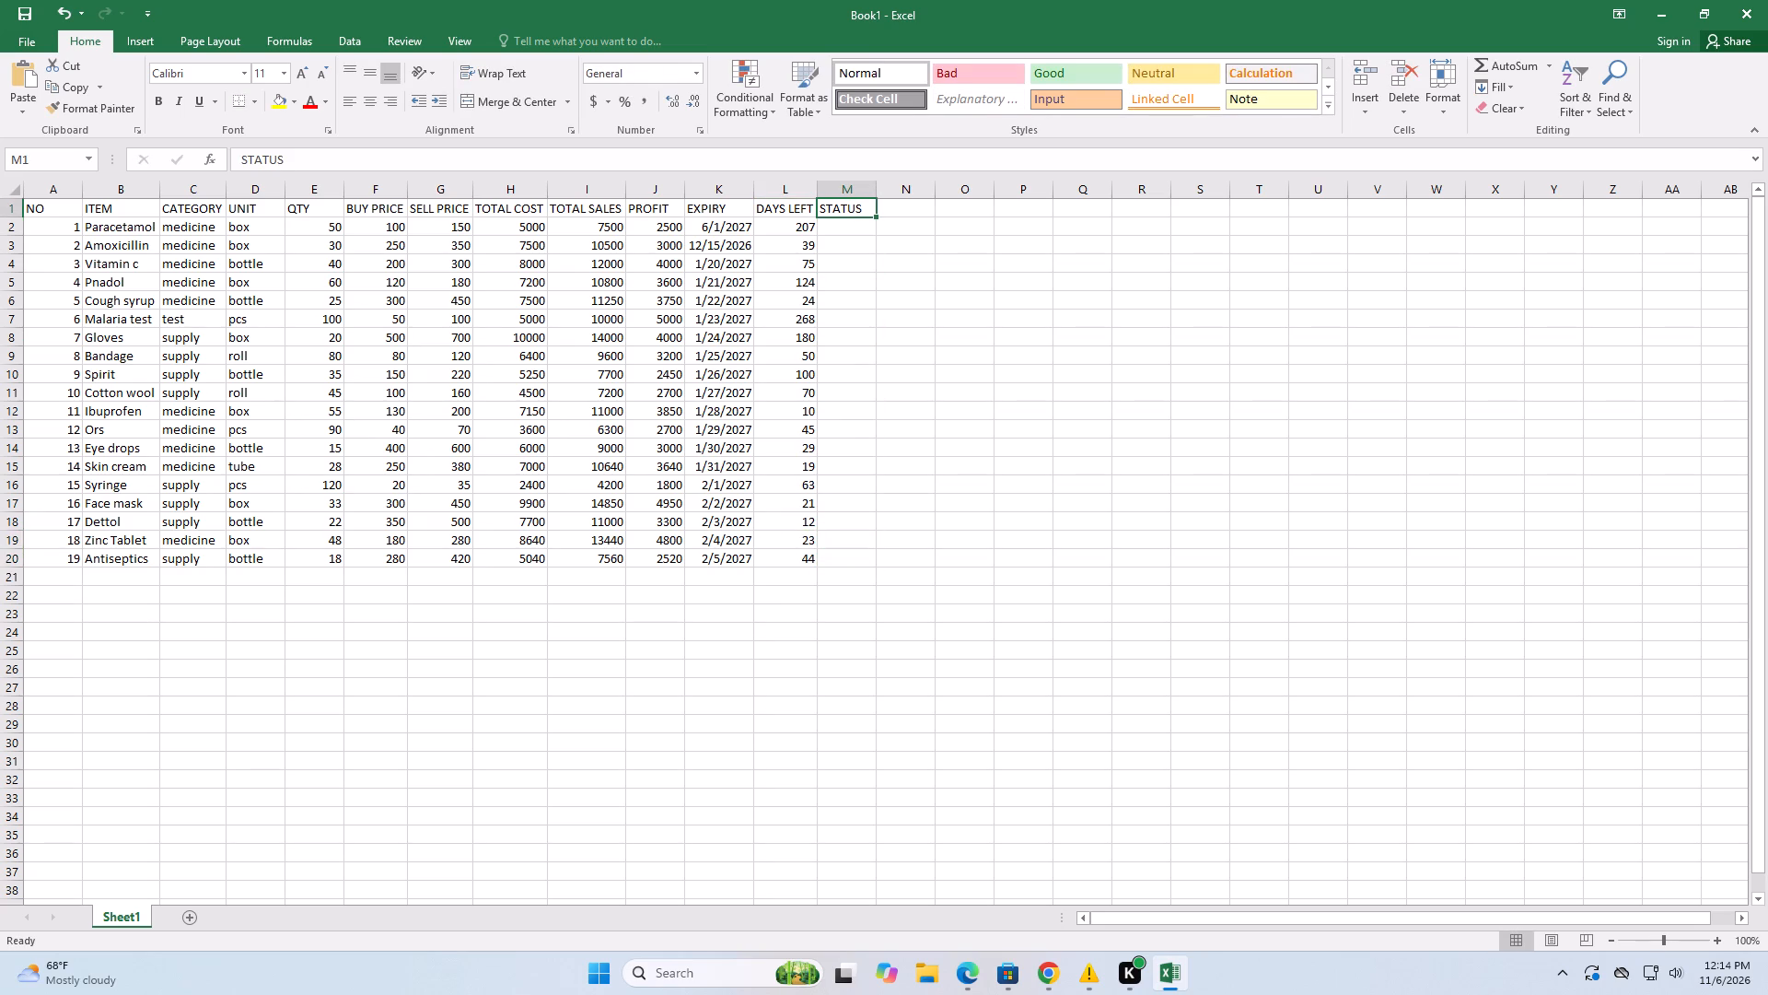
key("Down")
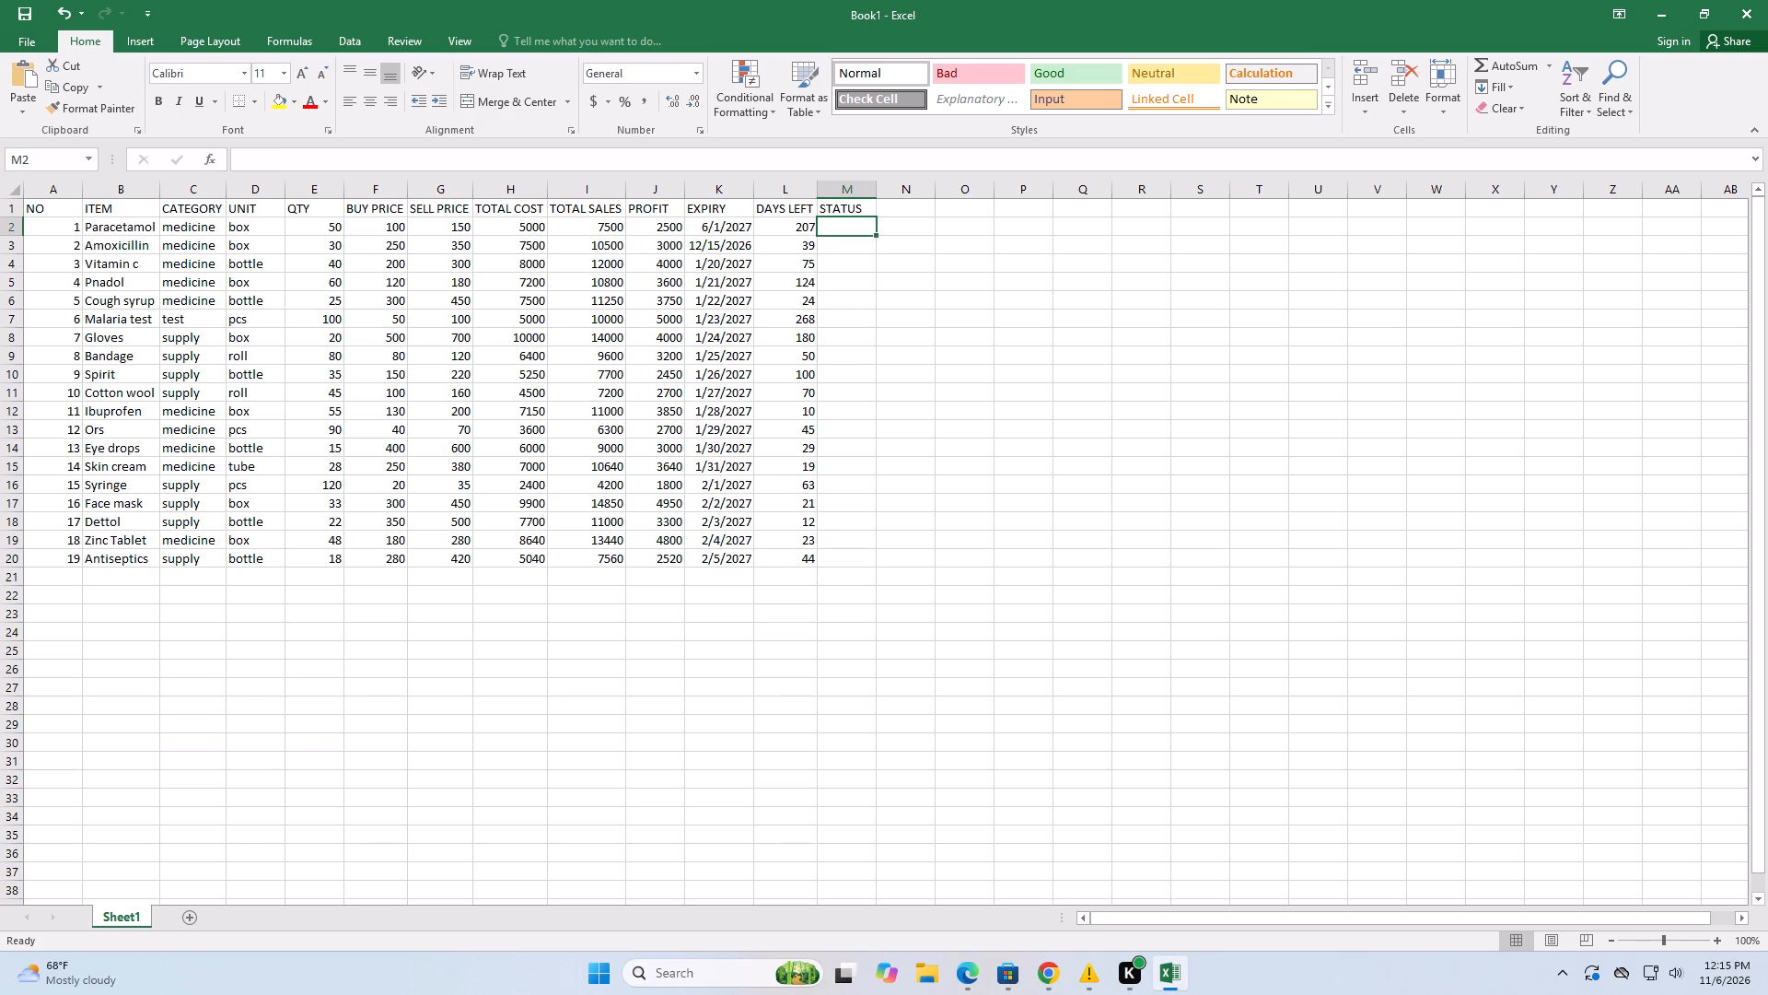
type("ok")
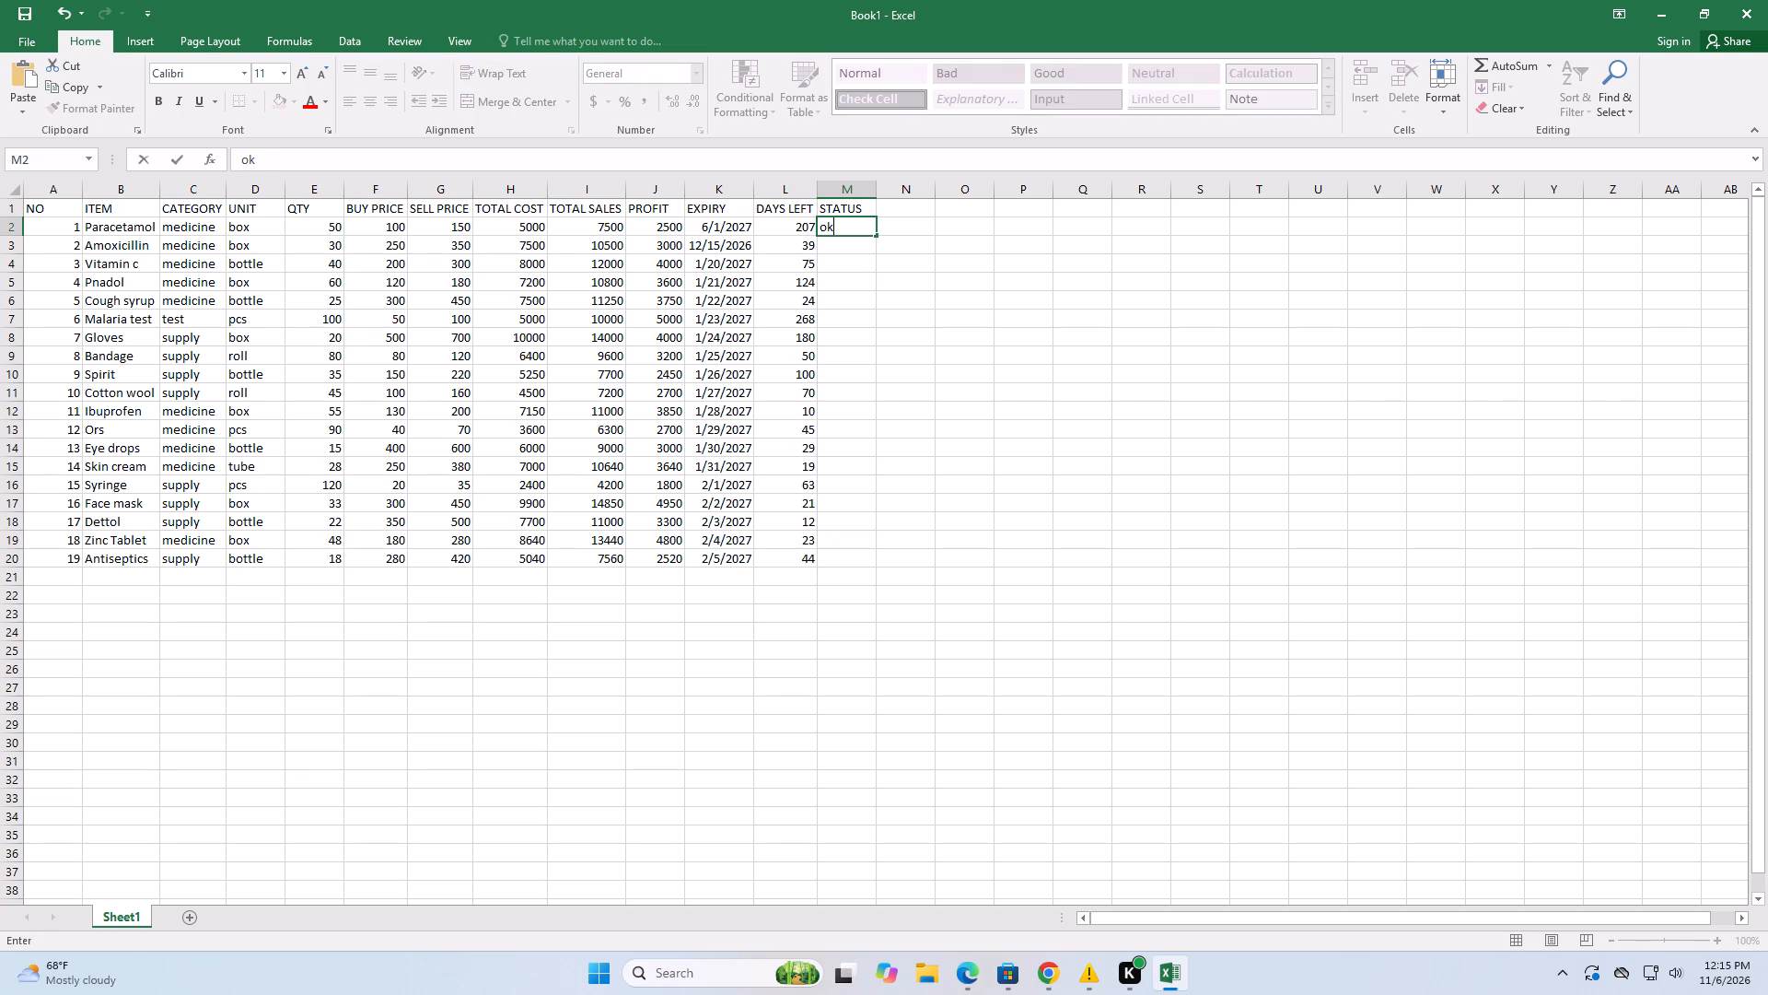
key("Down")
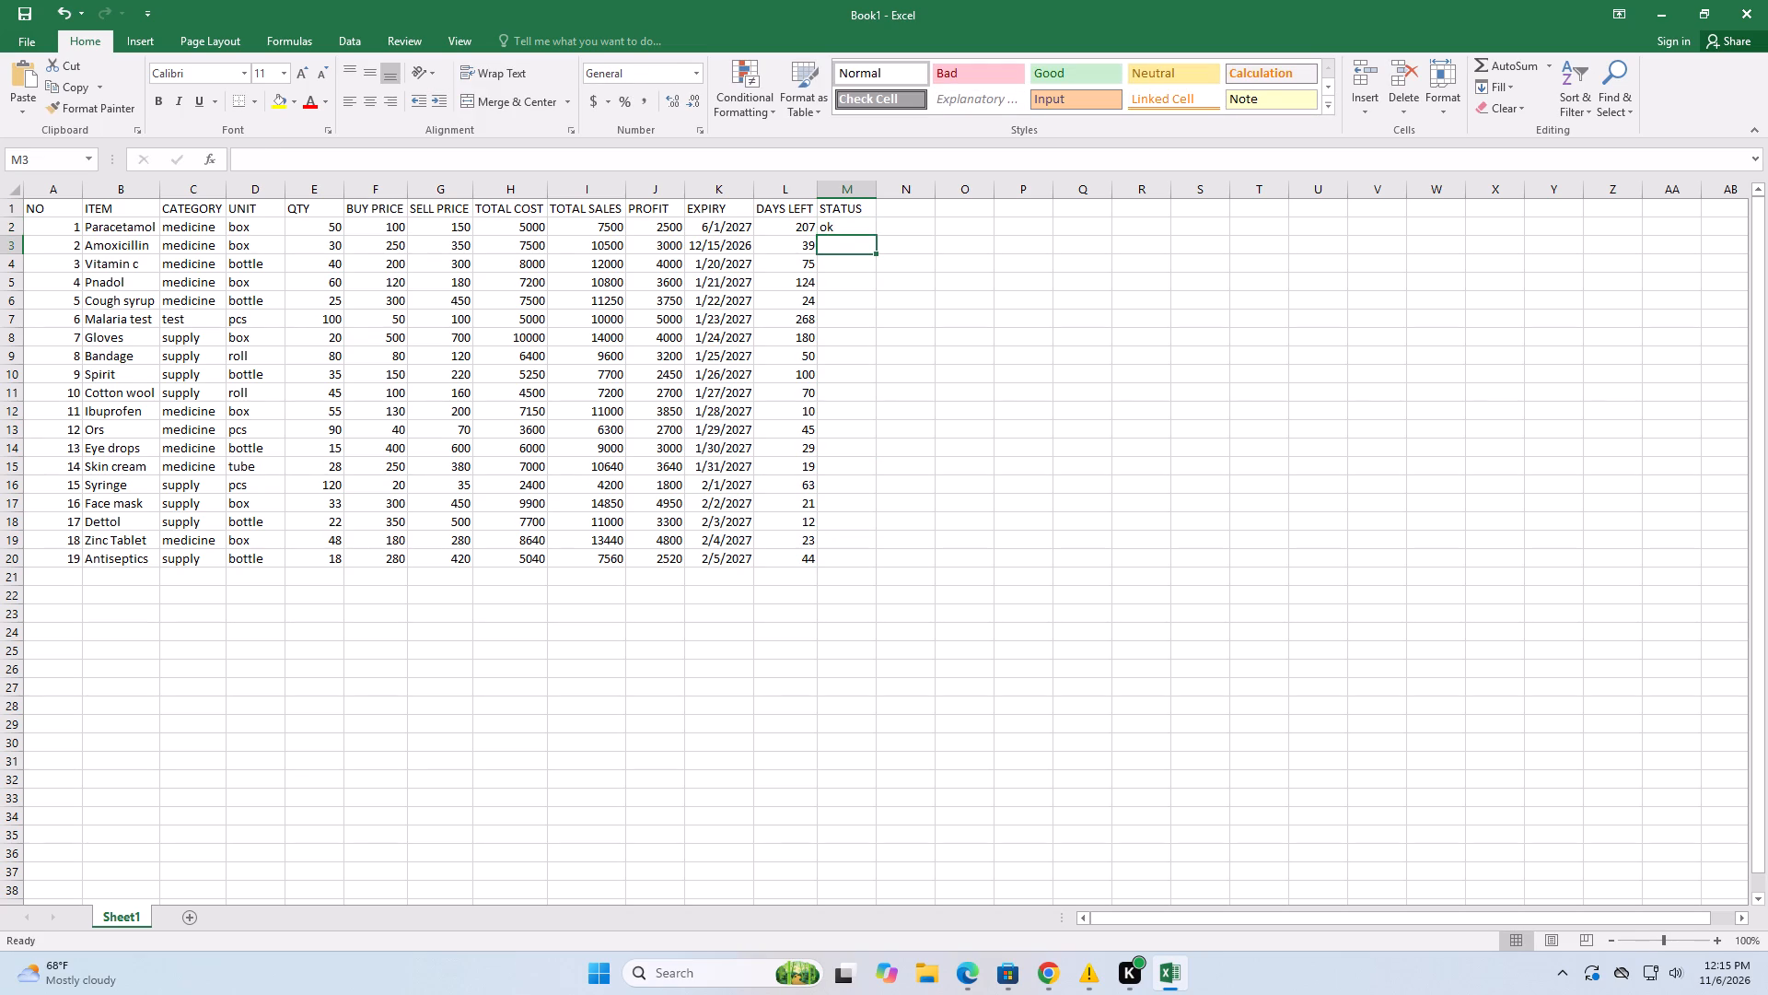
type("soo")
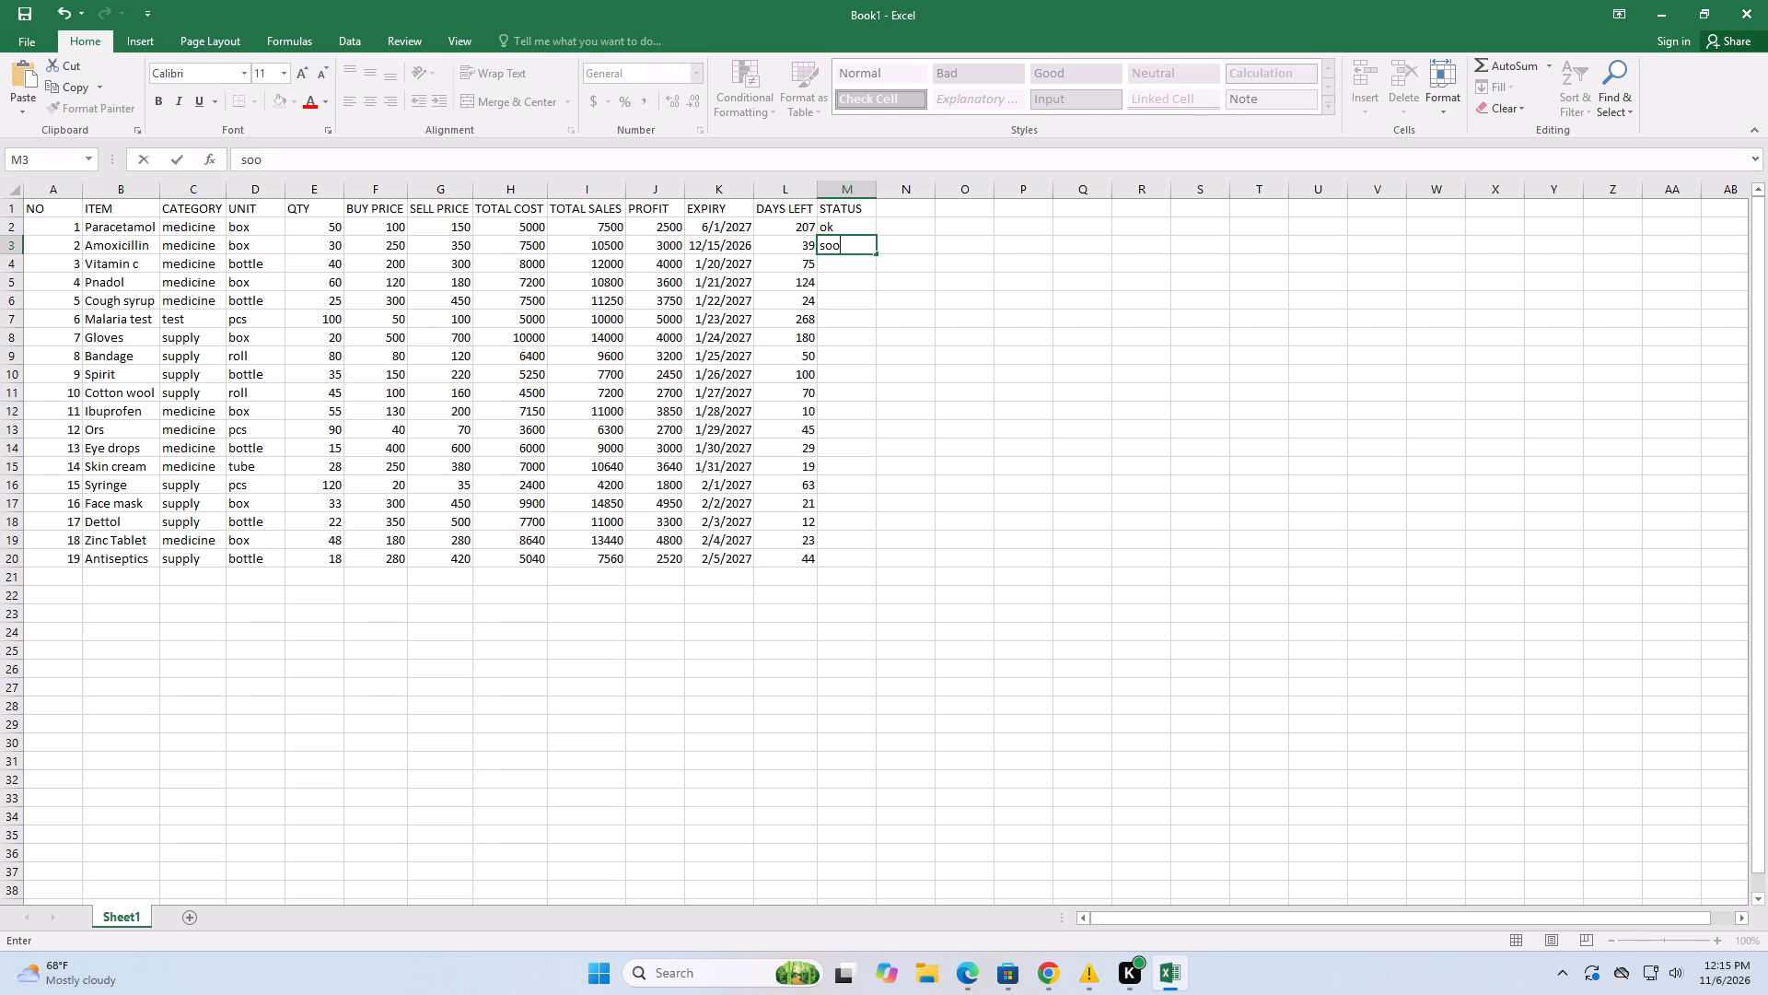
key("BackSpace")
key("BackSpace")
key("BackSpace")
key("Up")
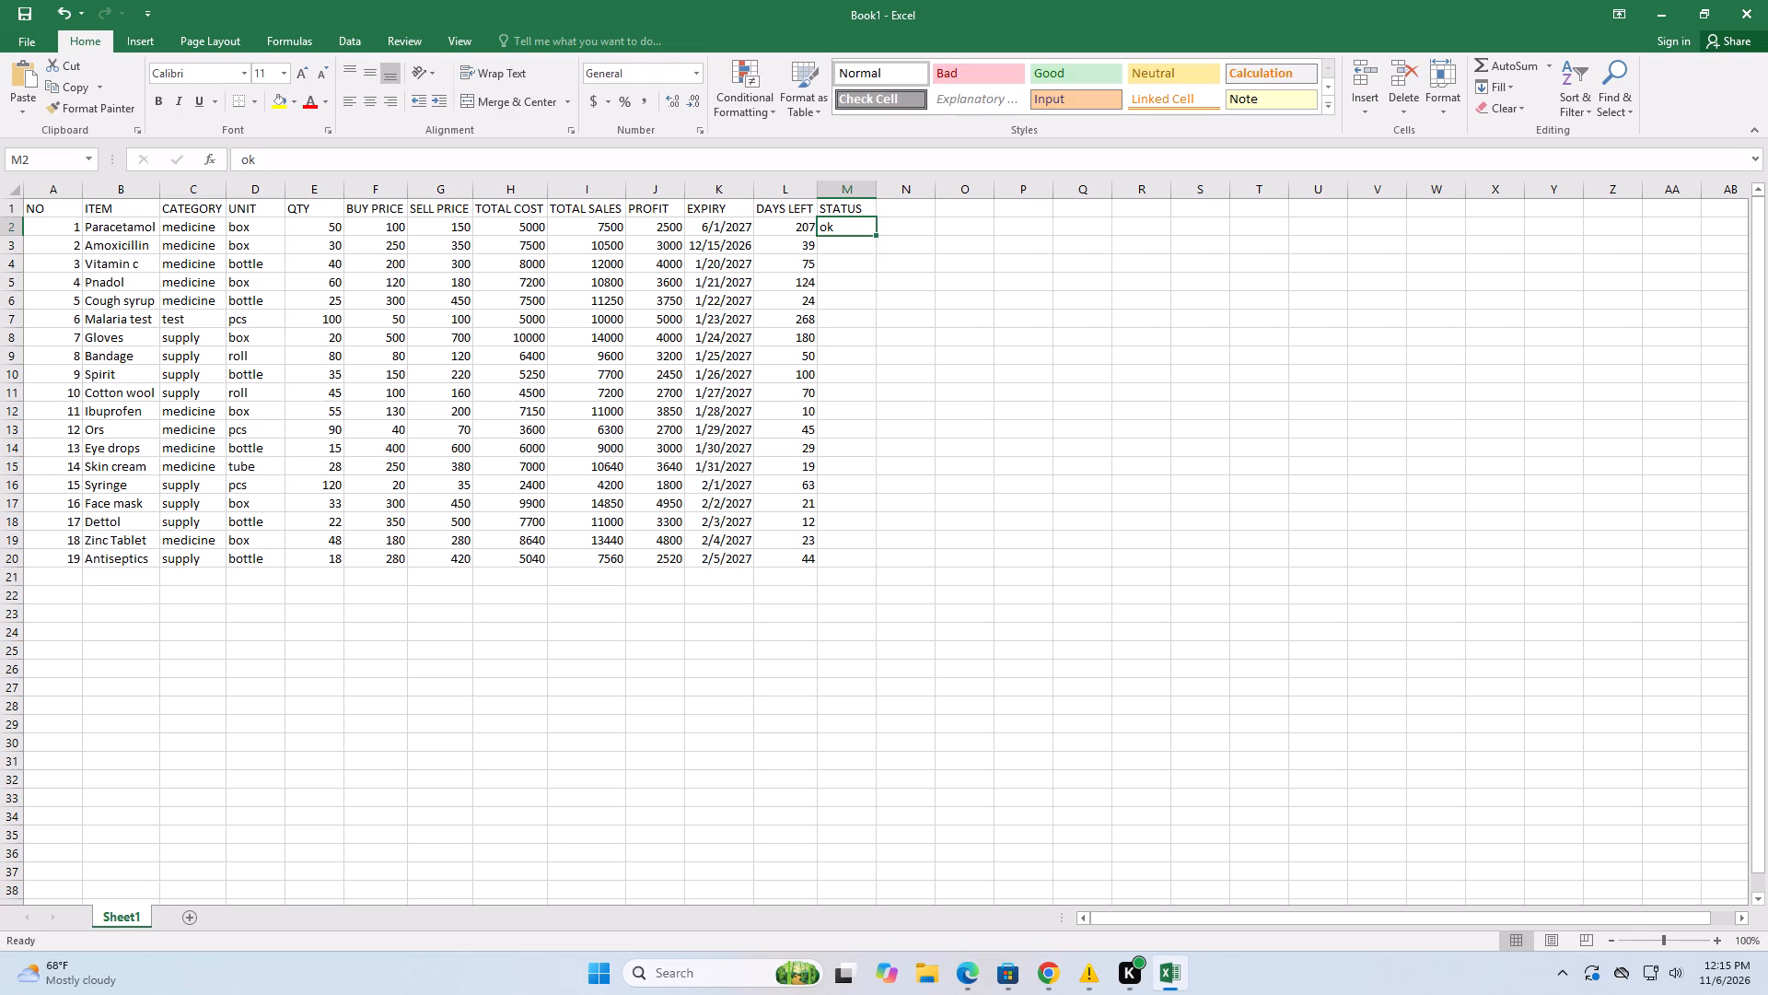
key("BackSpace")
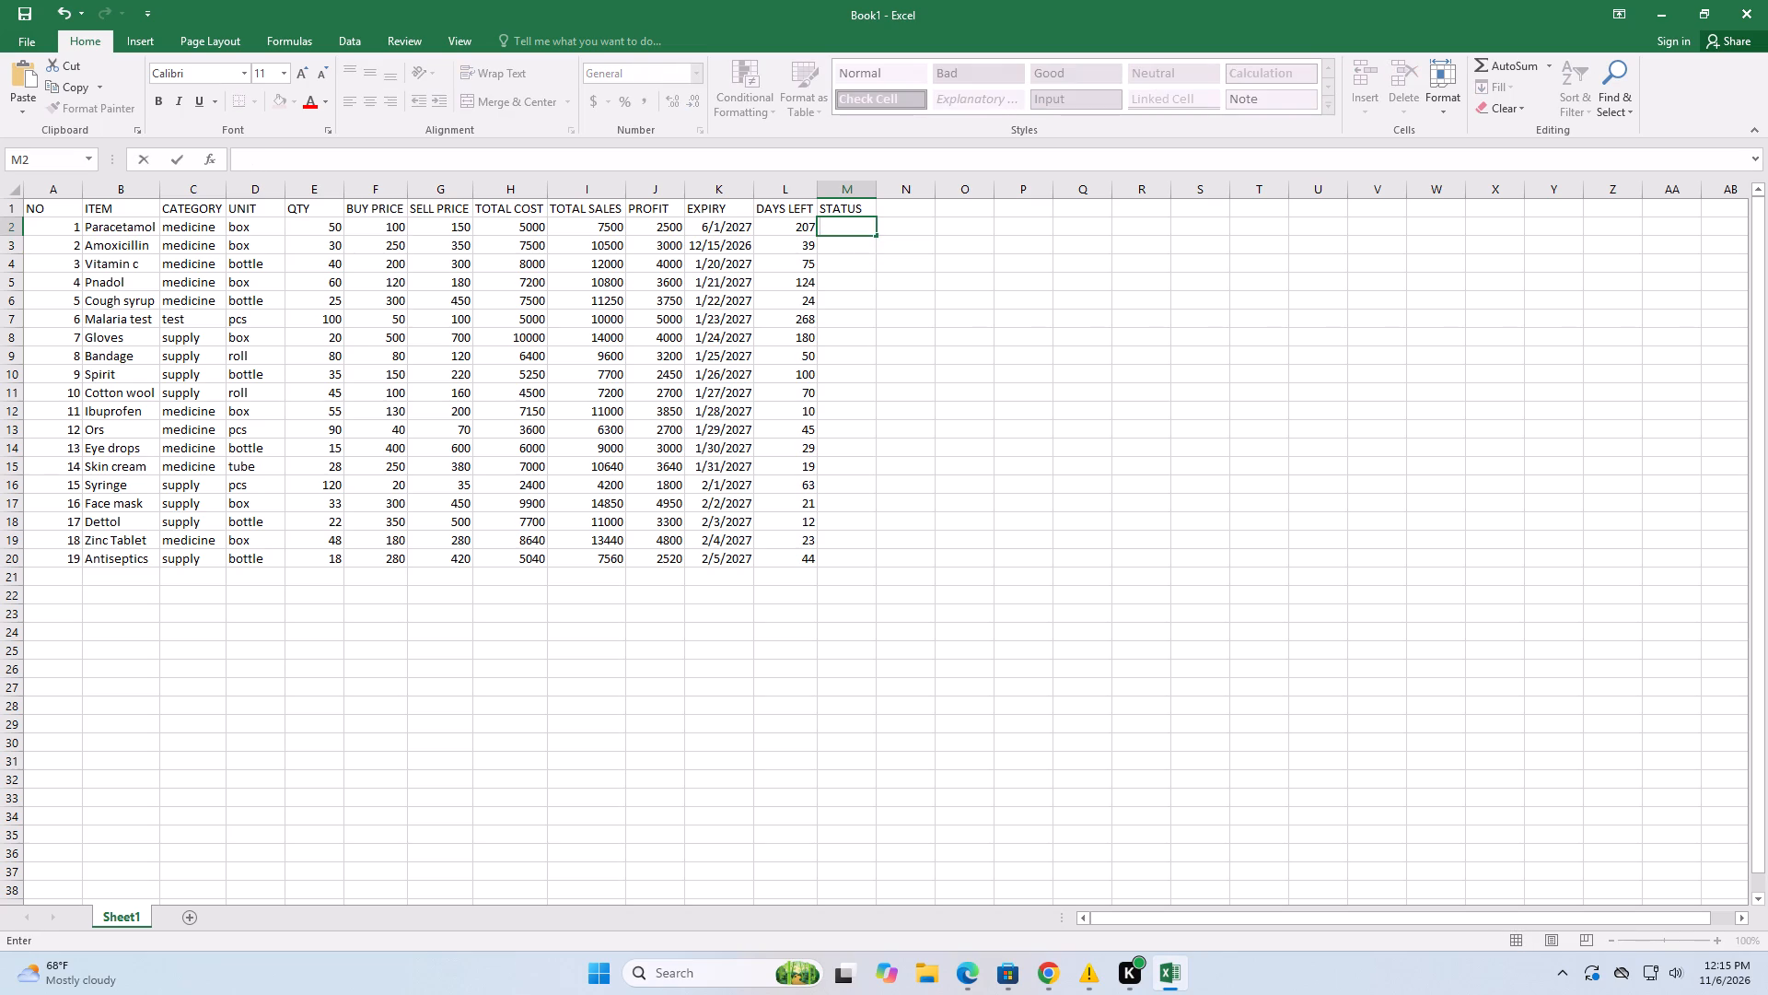
type("OK")
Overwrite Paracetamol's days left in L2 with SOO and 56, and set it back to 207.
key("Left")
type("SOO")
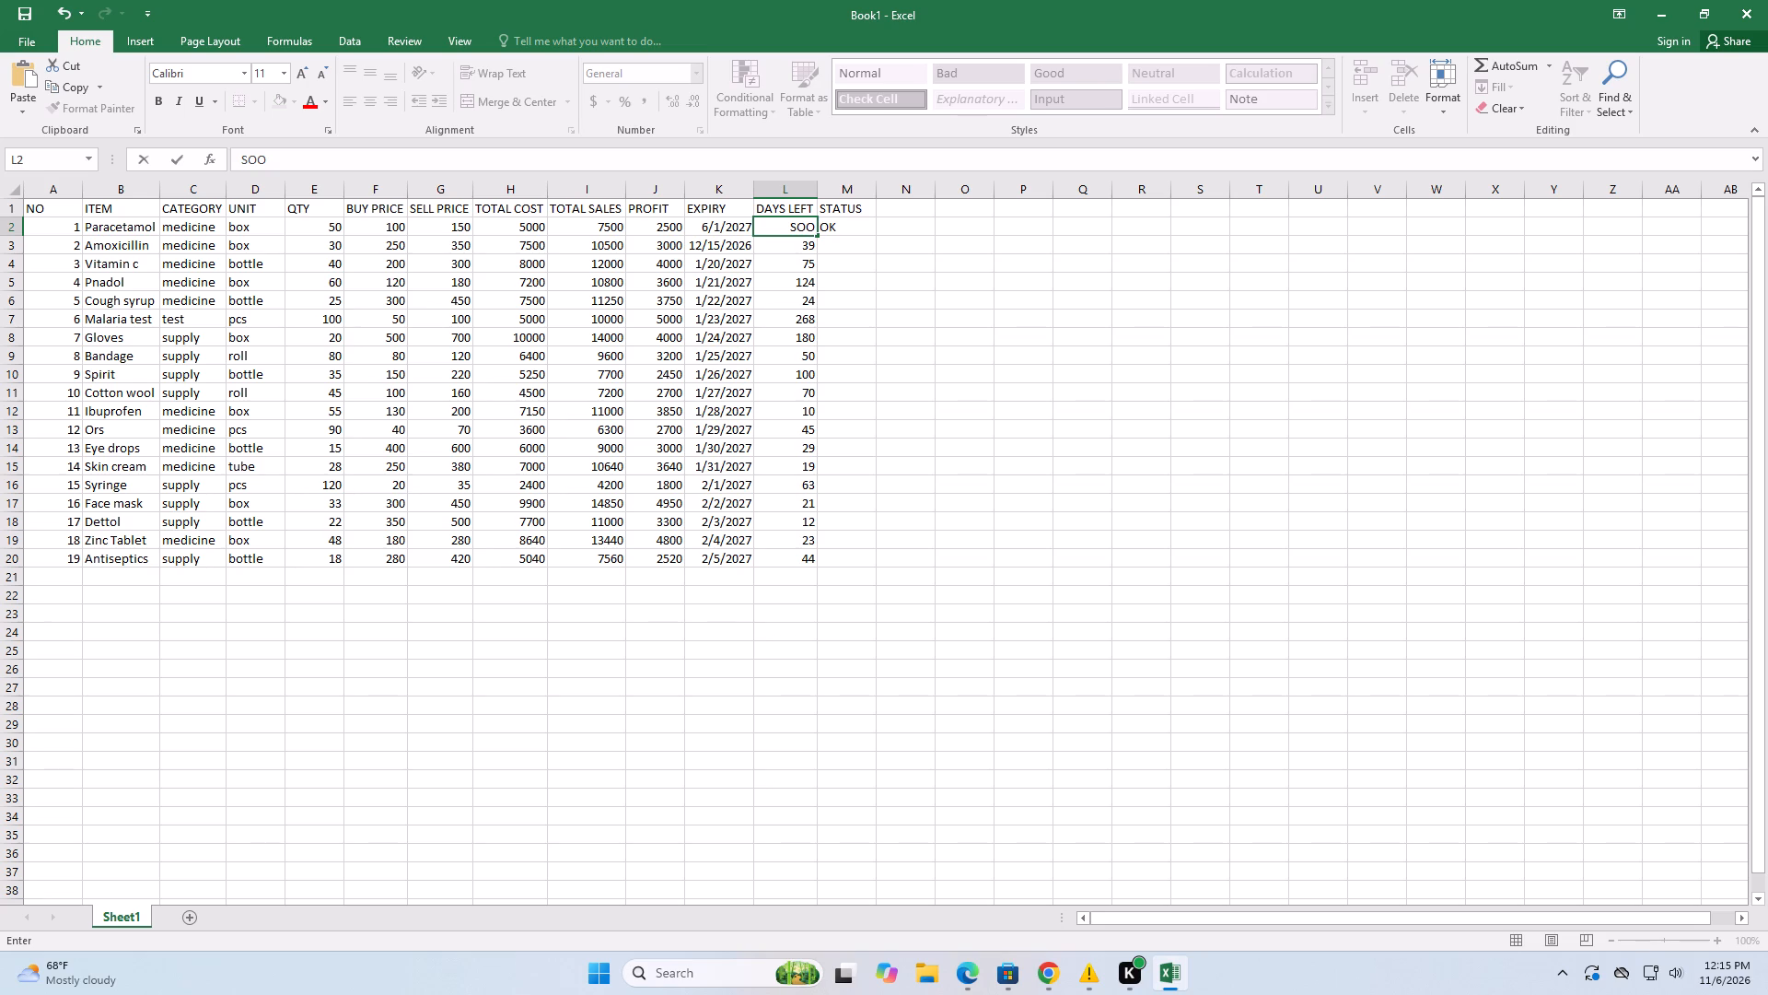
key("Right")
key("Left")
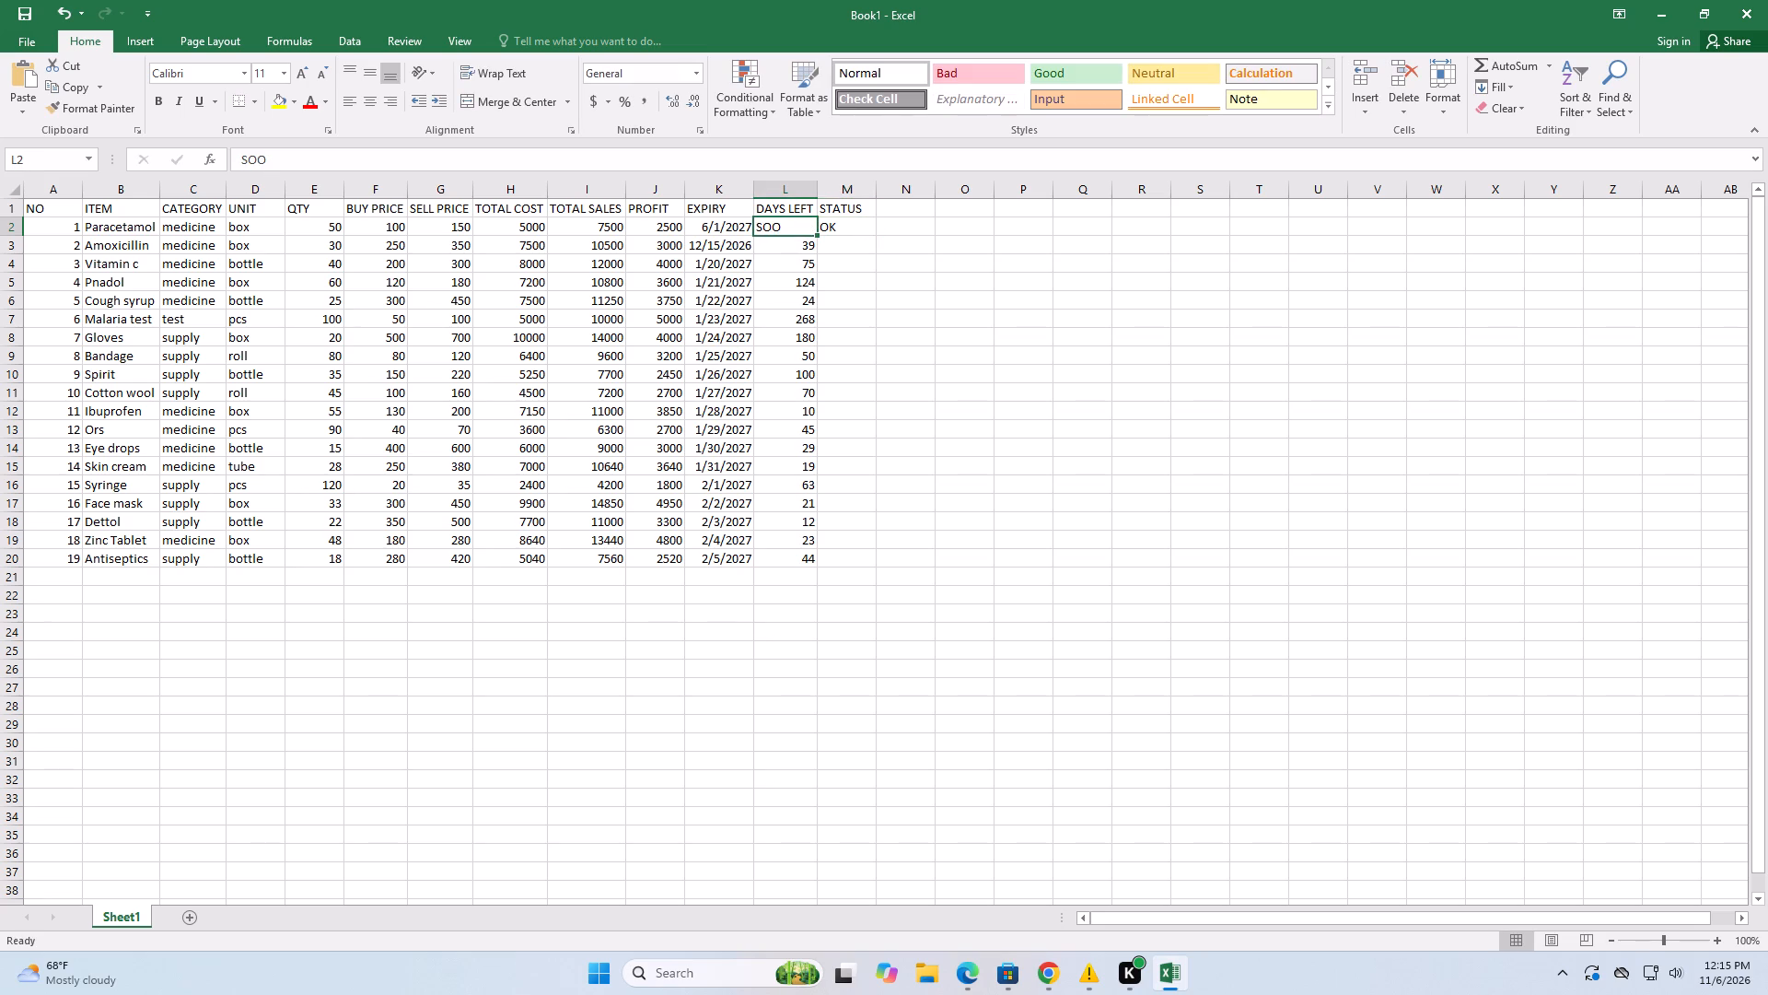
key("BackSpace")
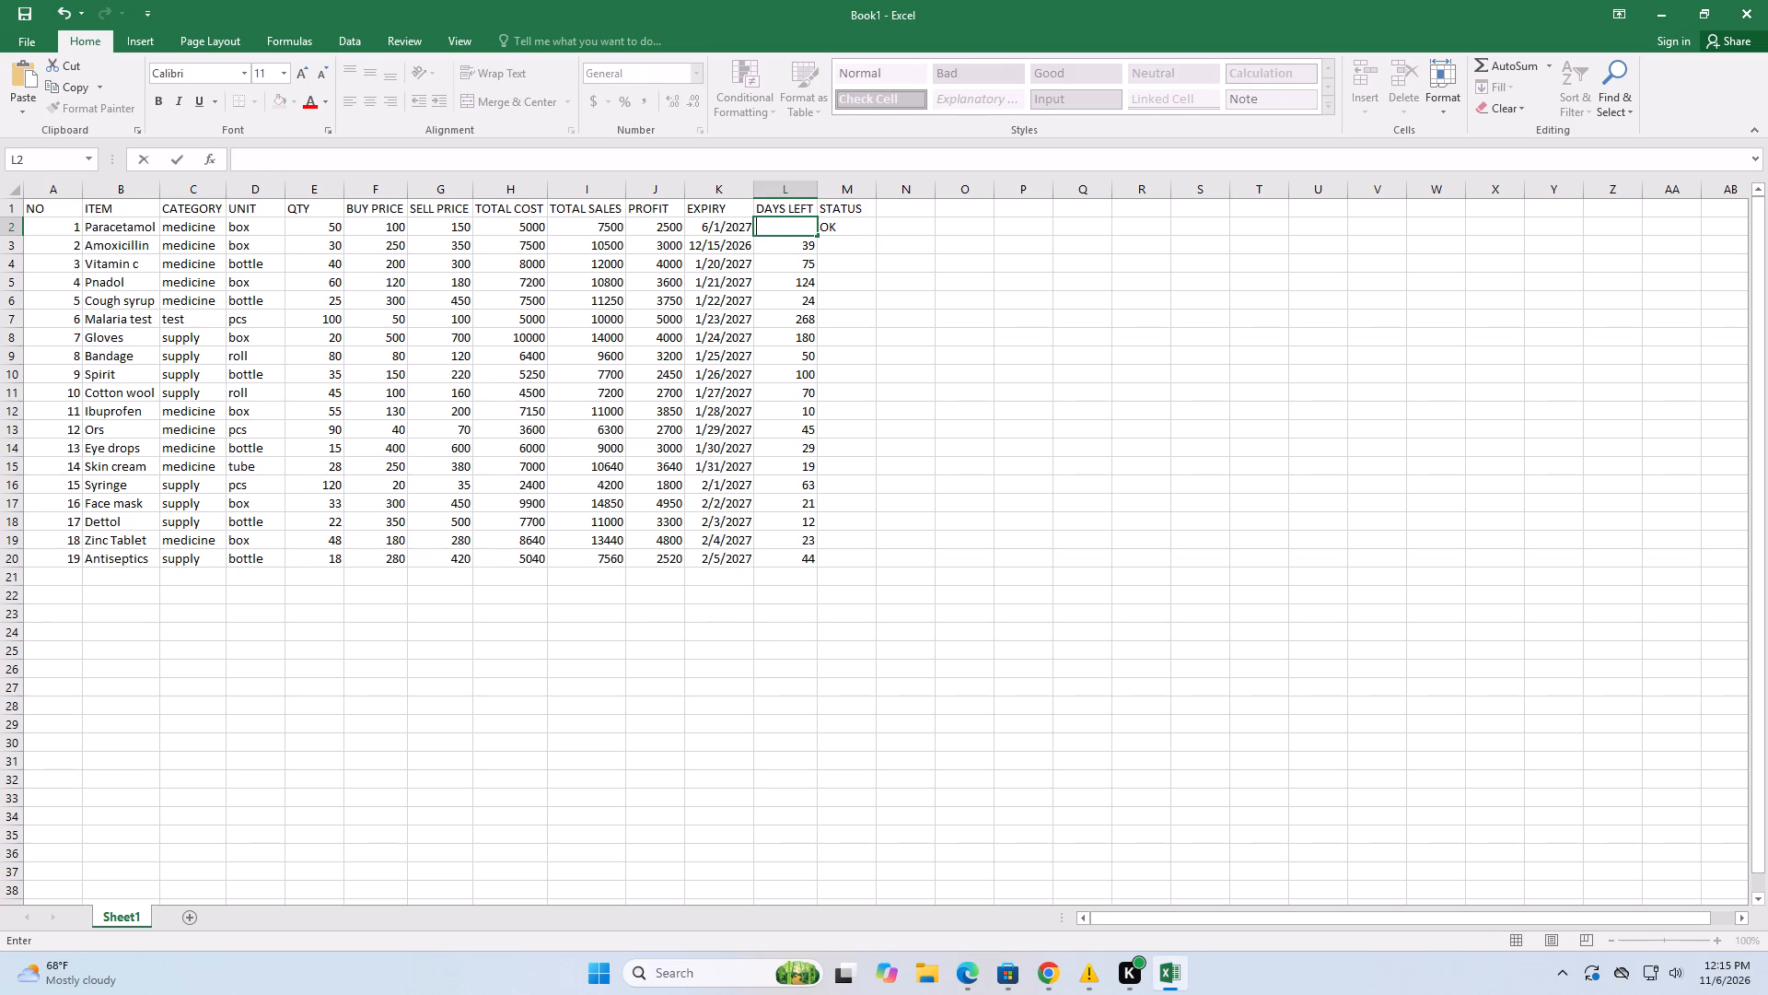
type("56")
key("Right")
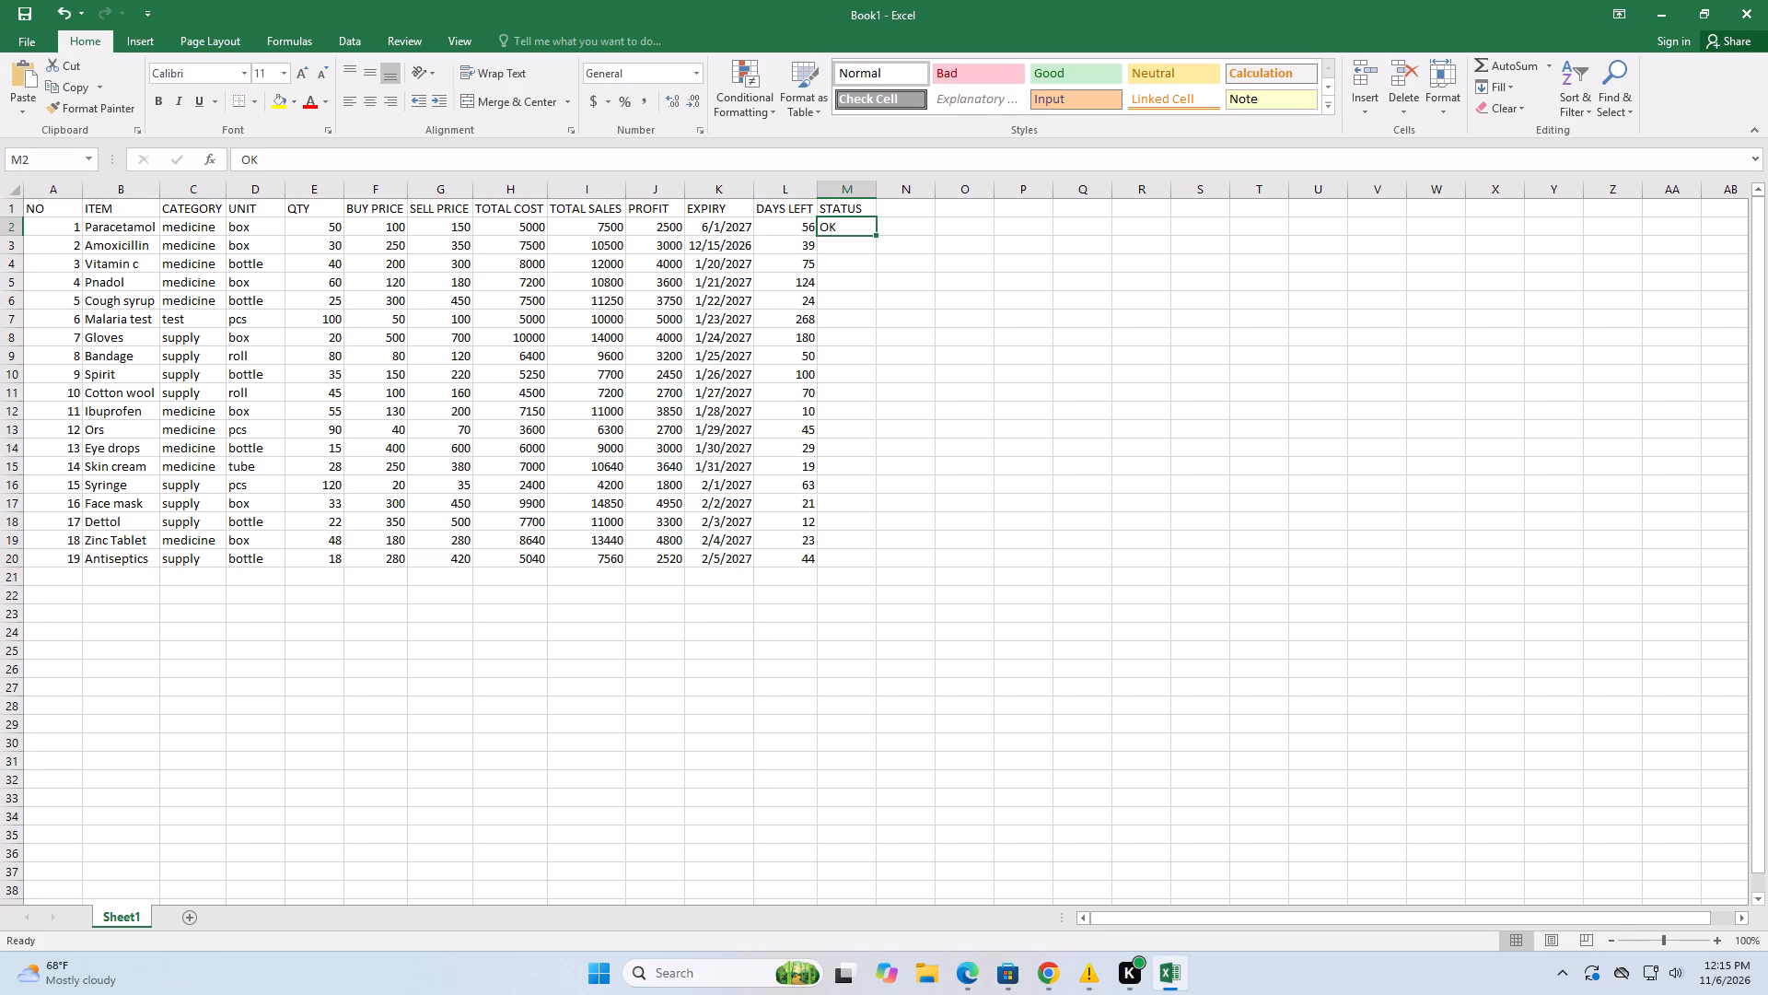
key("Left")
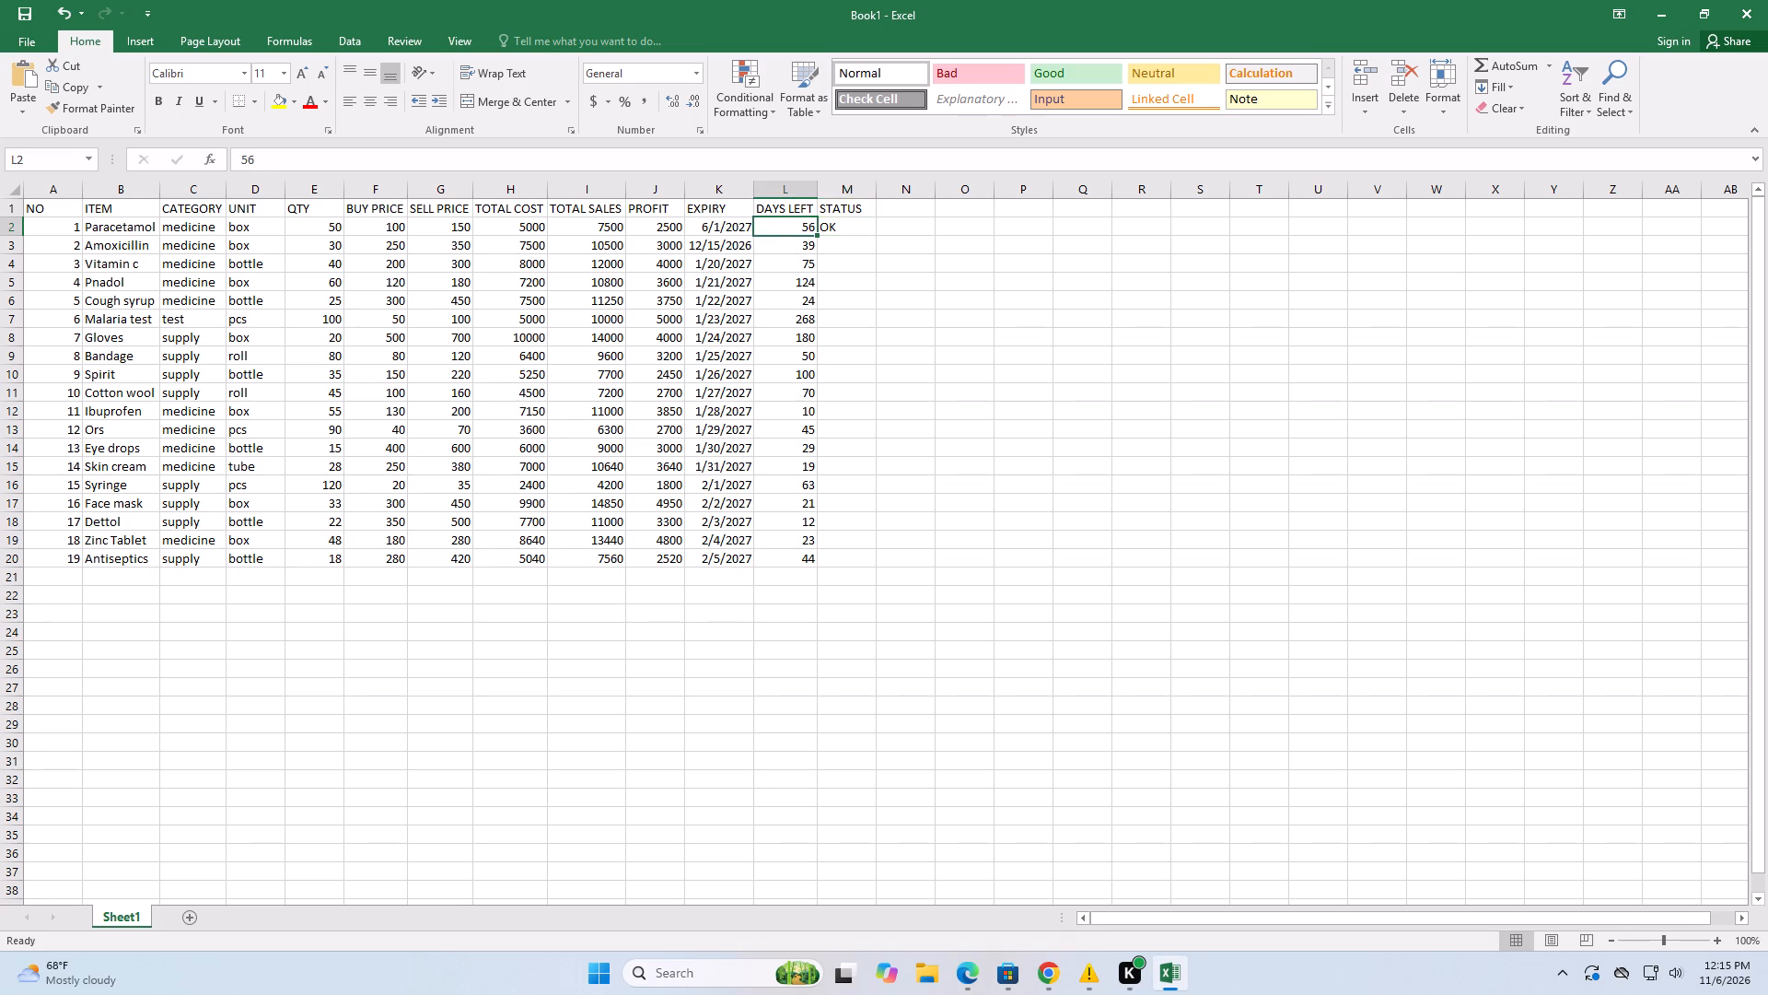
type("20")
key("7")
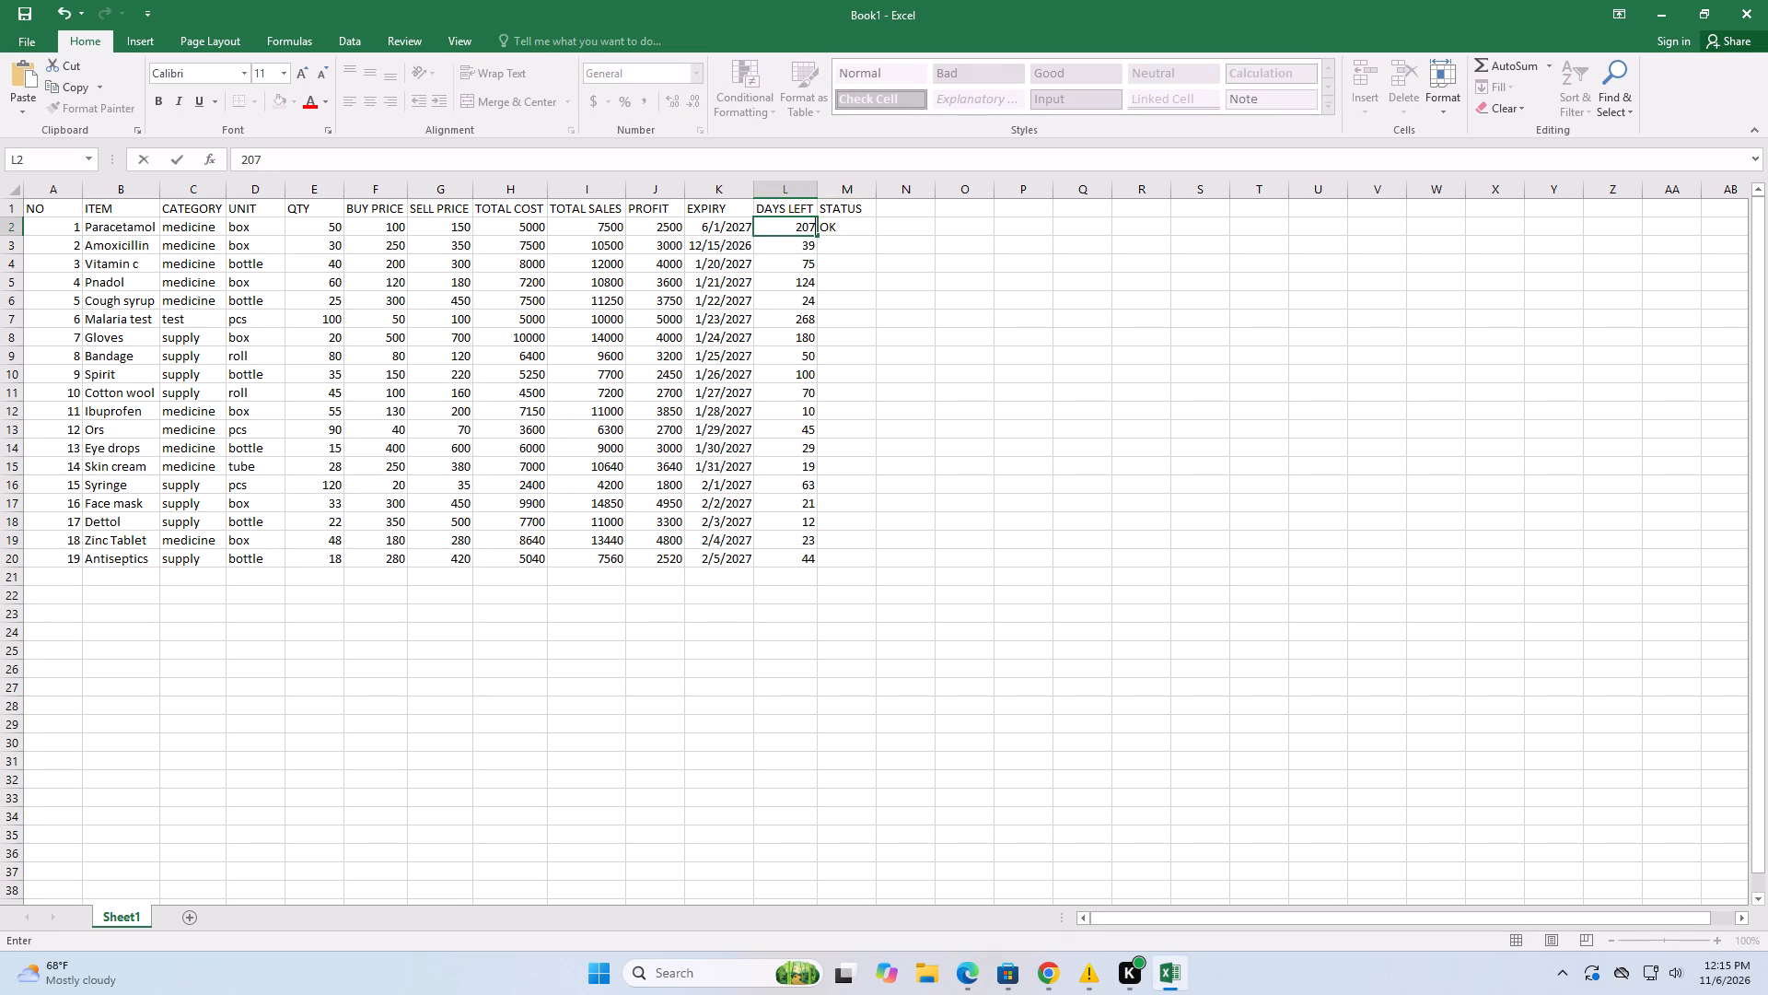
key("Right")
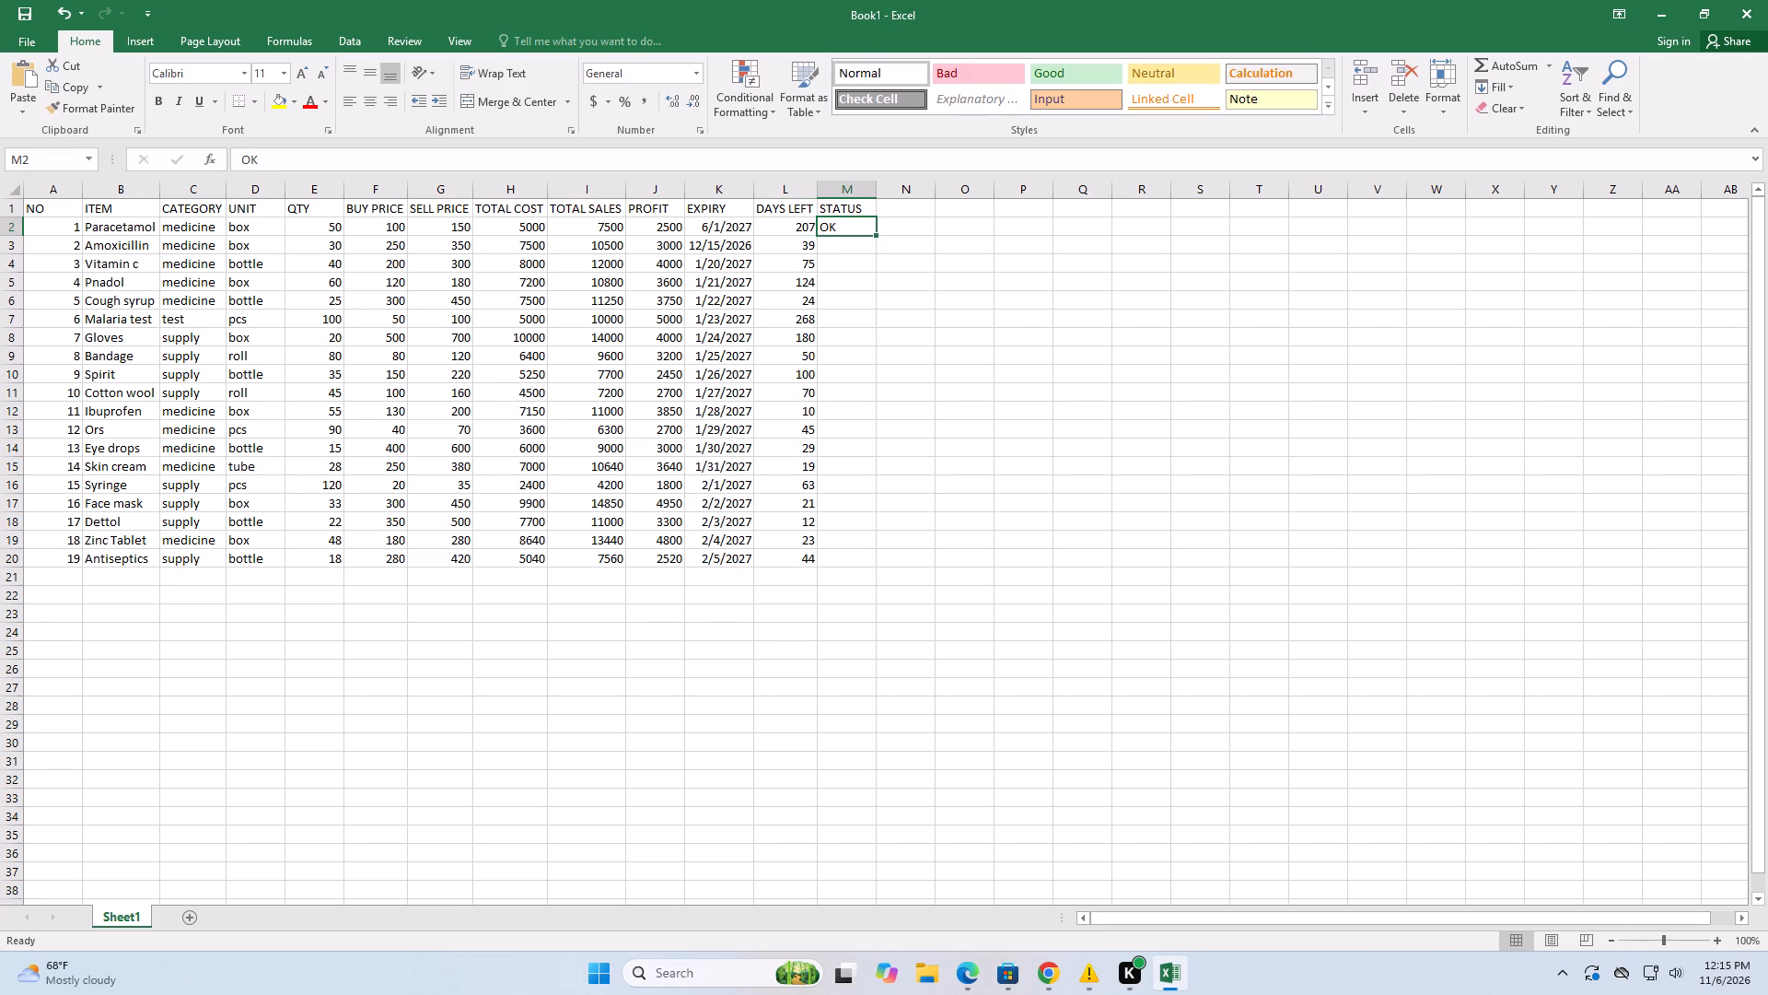
Enter the statuses SOON, SOON, OK and SOON for Amoxicillin through Cough syrup in M3:M6.
key("Down")
type("SOO")
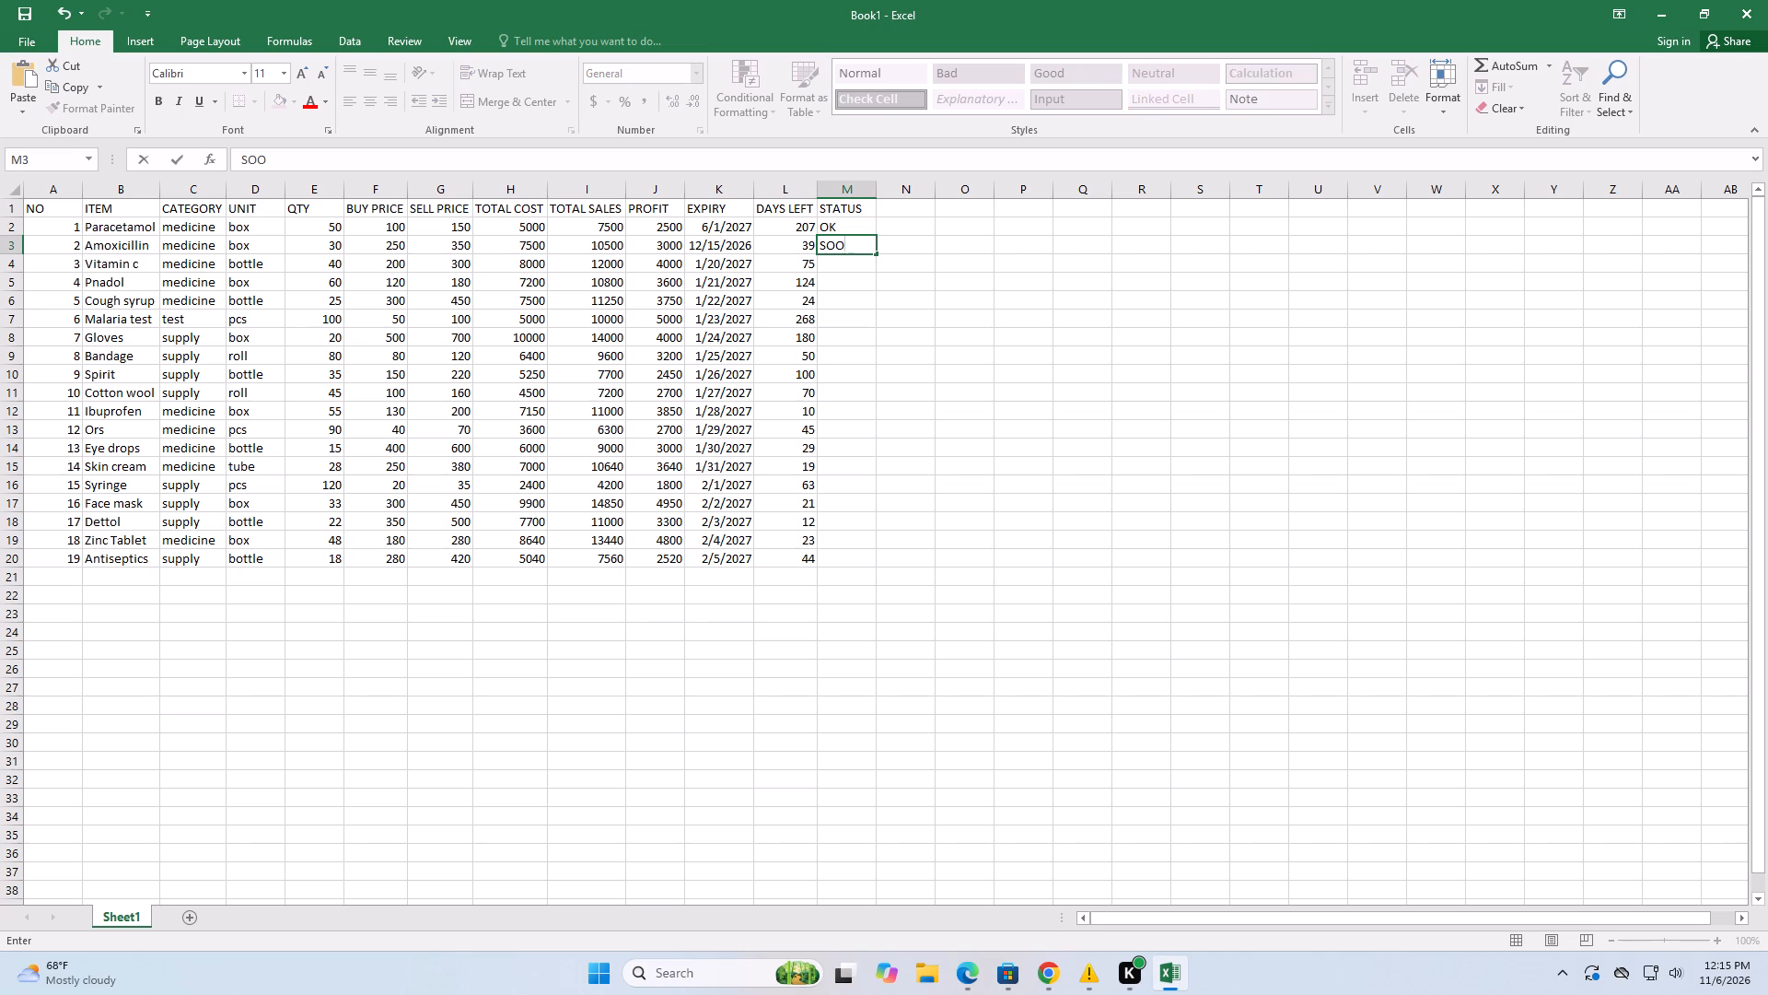
key("m")
key("BackSpace")
key("n")
key("Down")
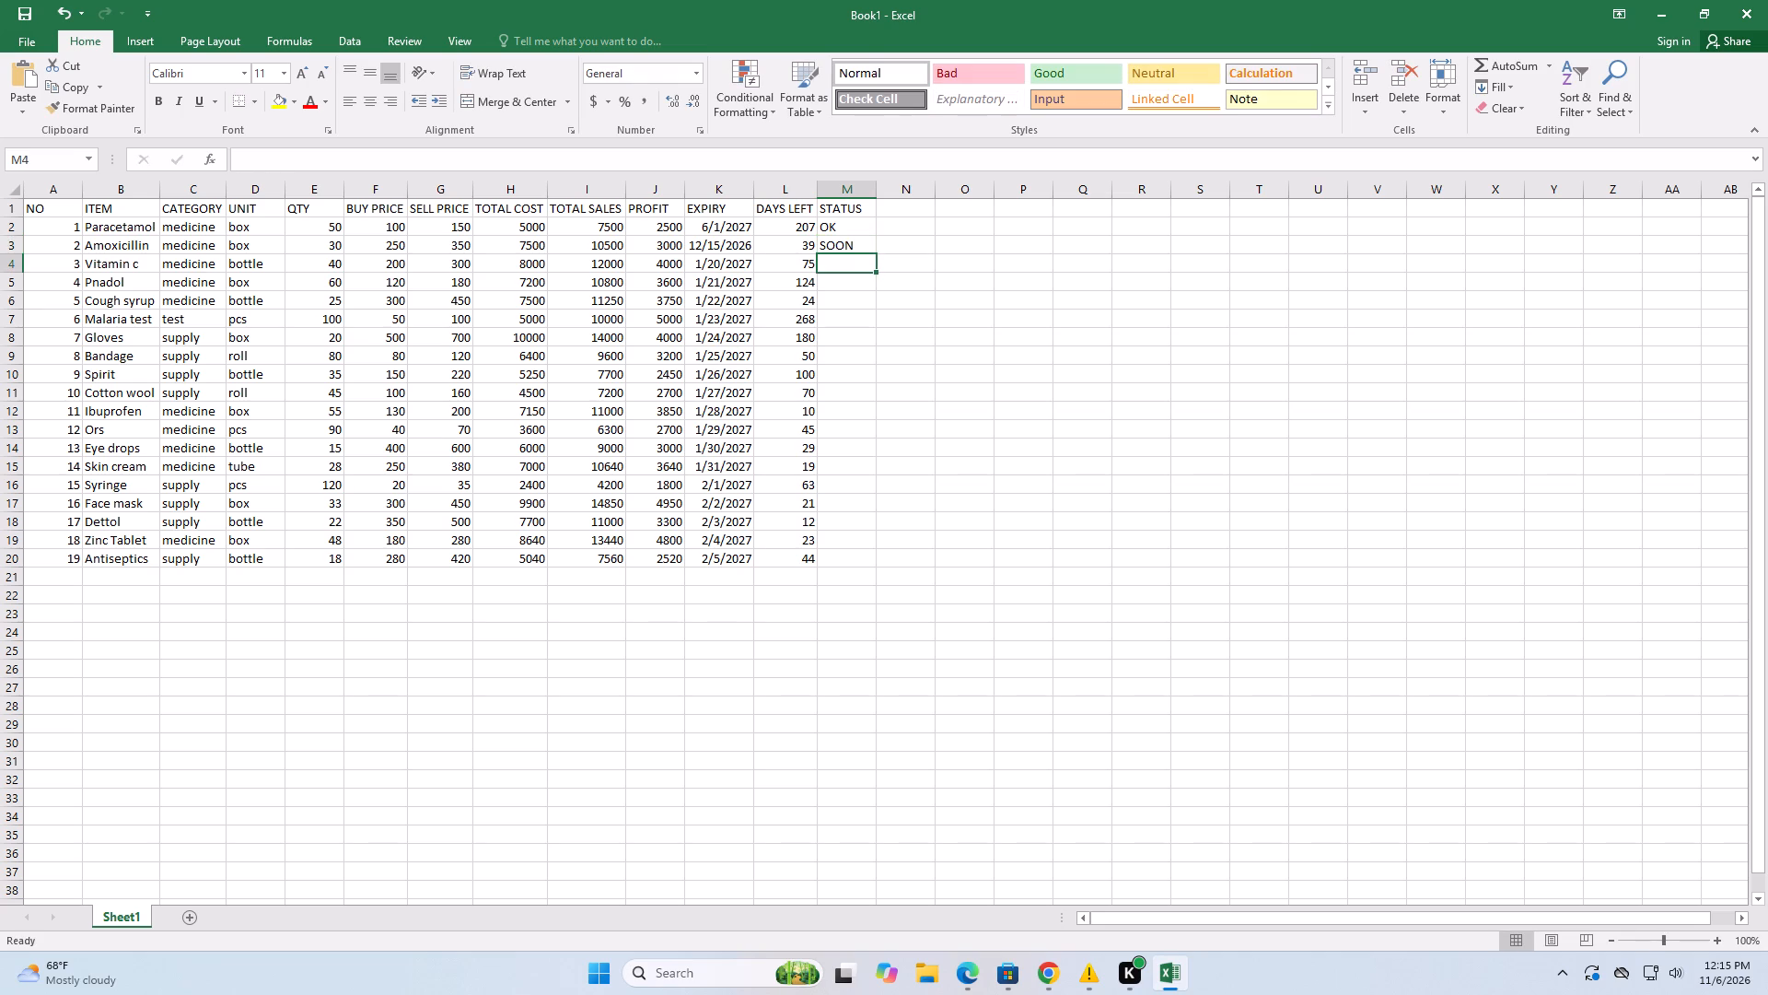
type("SO")
key("Down")
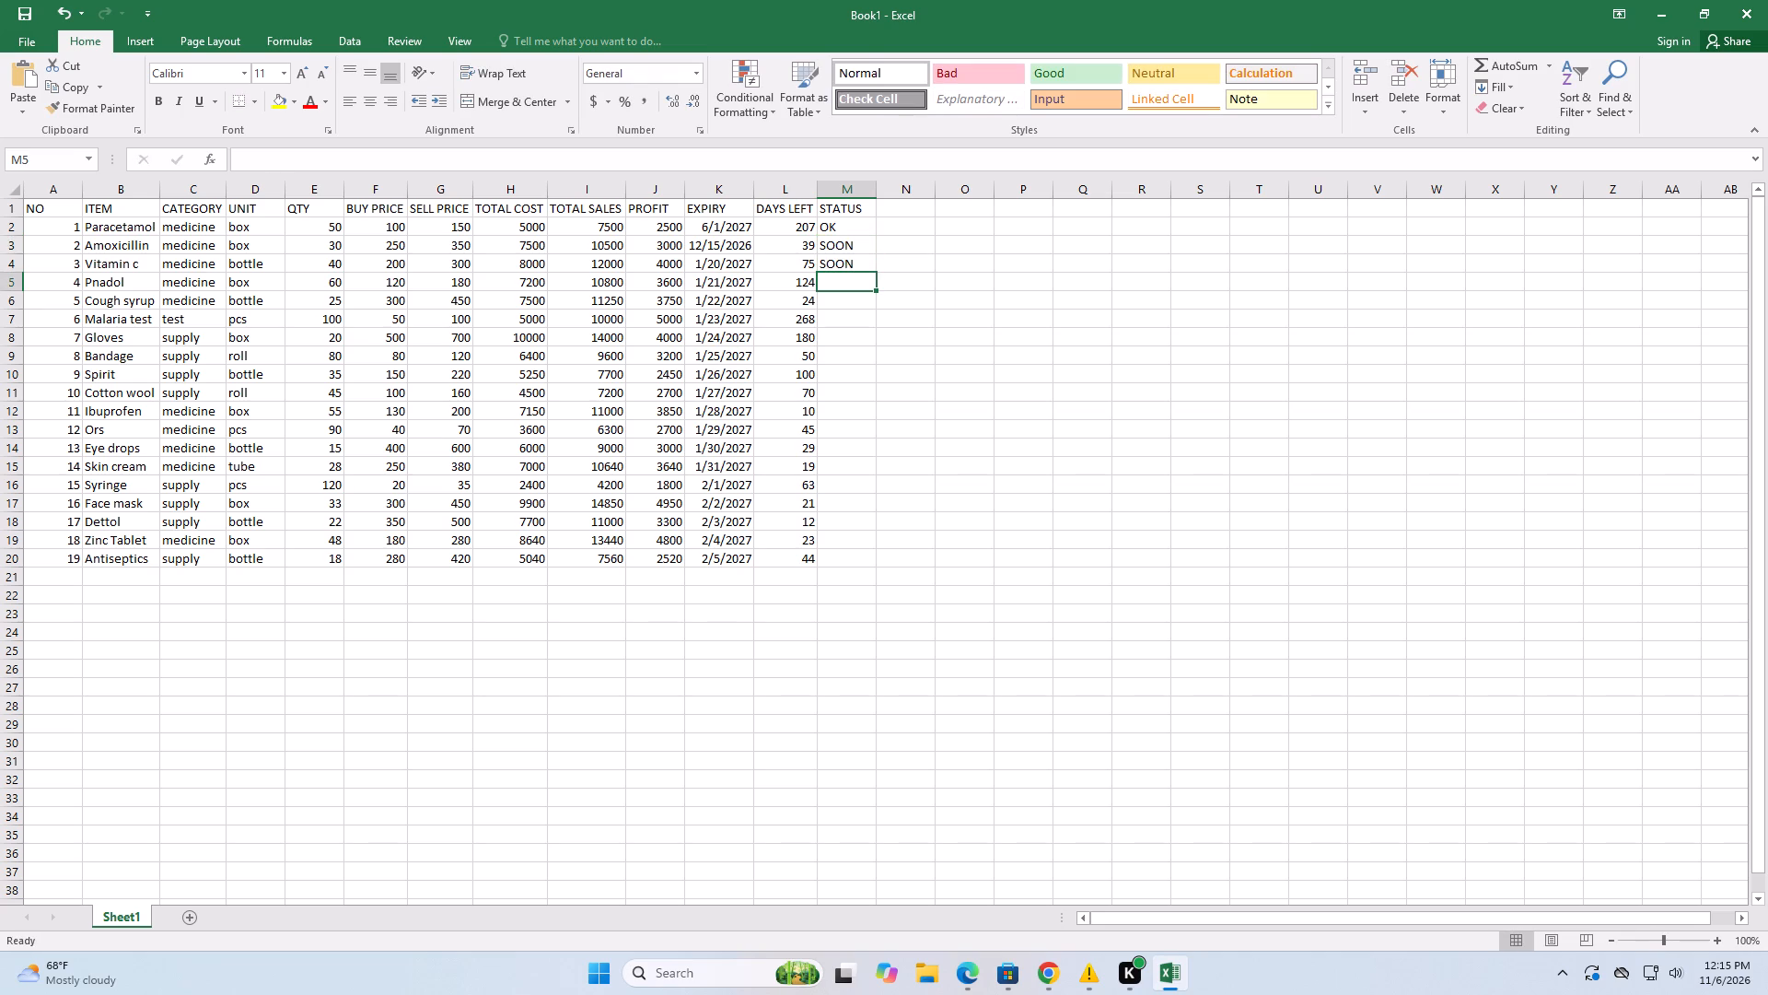
key("o")
key("Down")
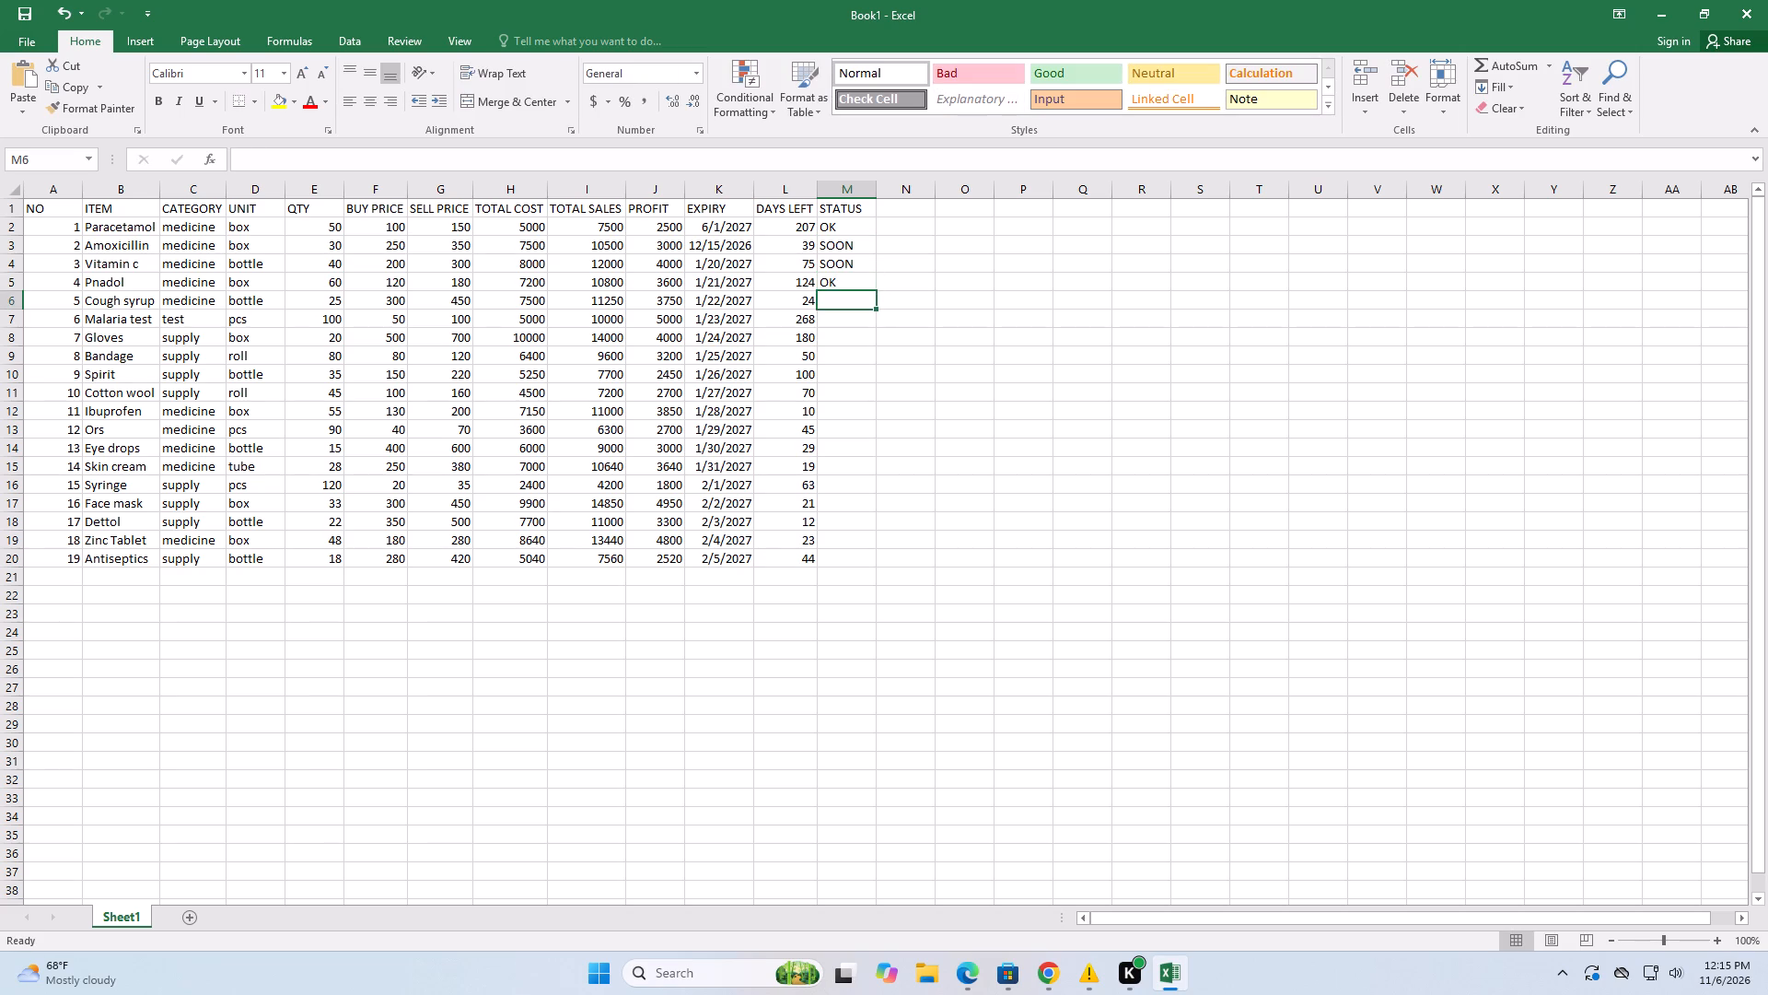
key("s")
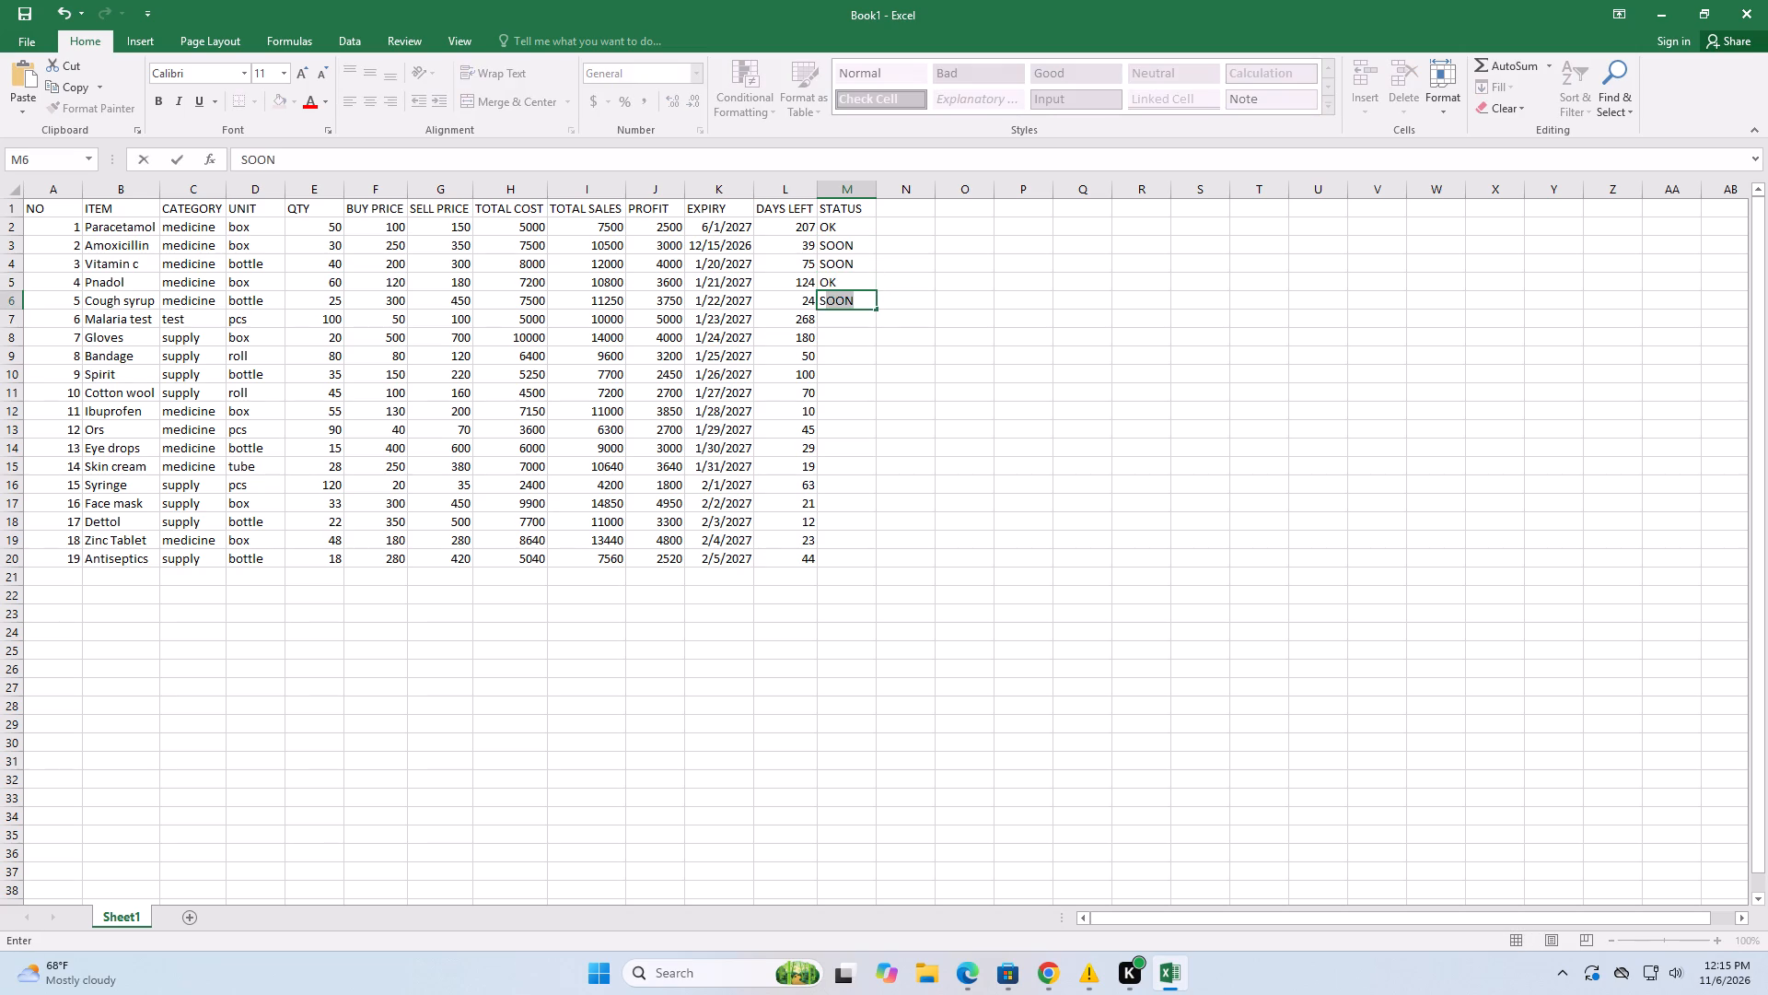
key("Down")
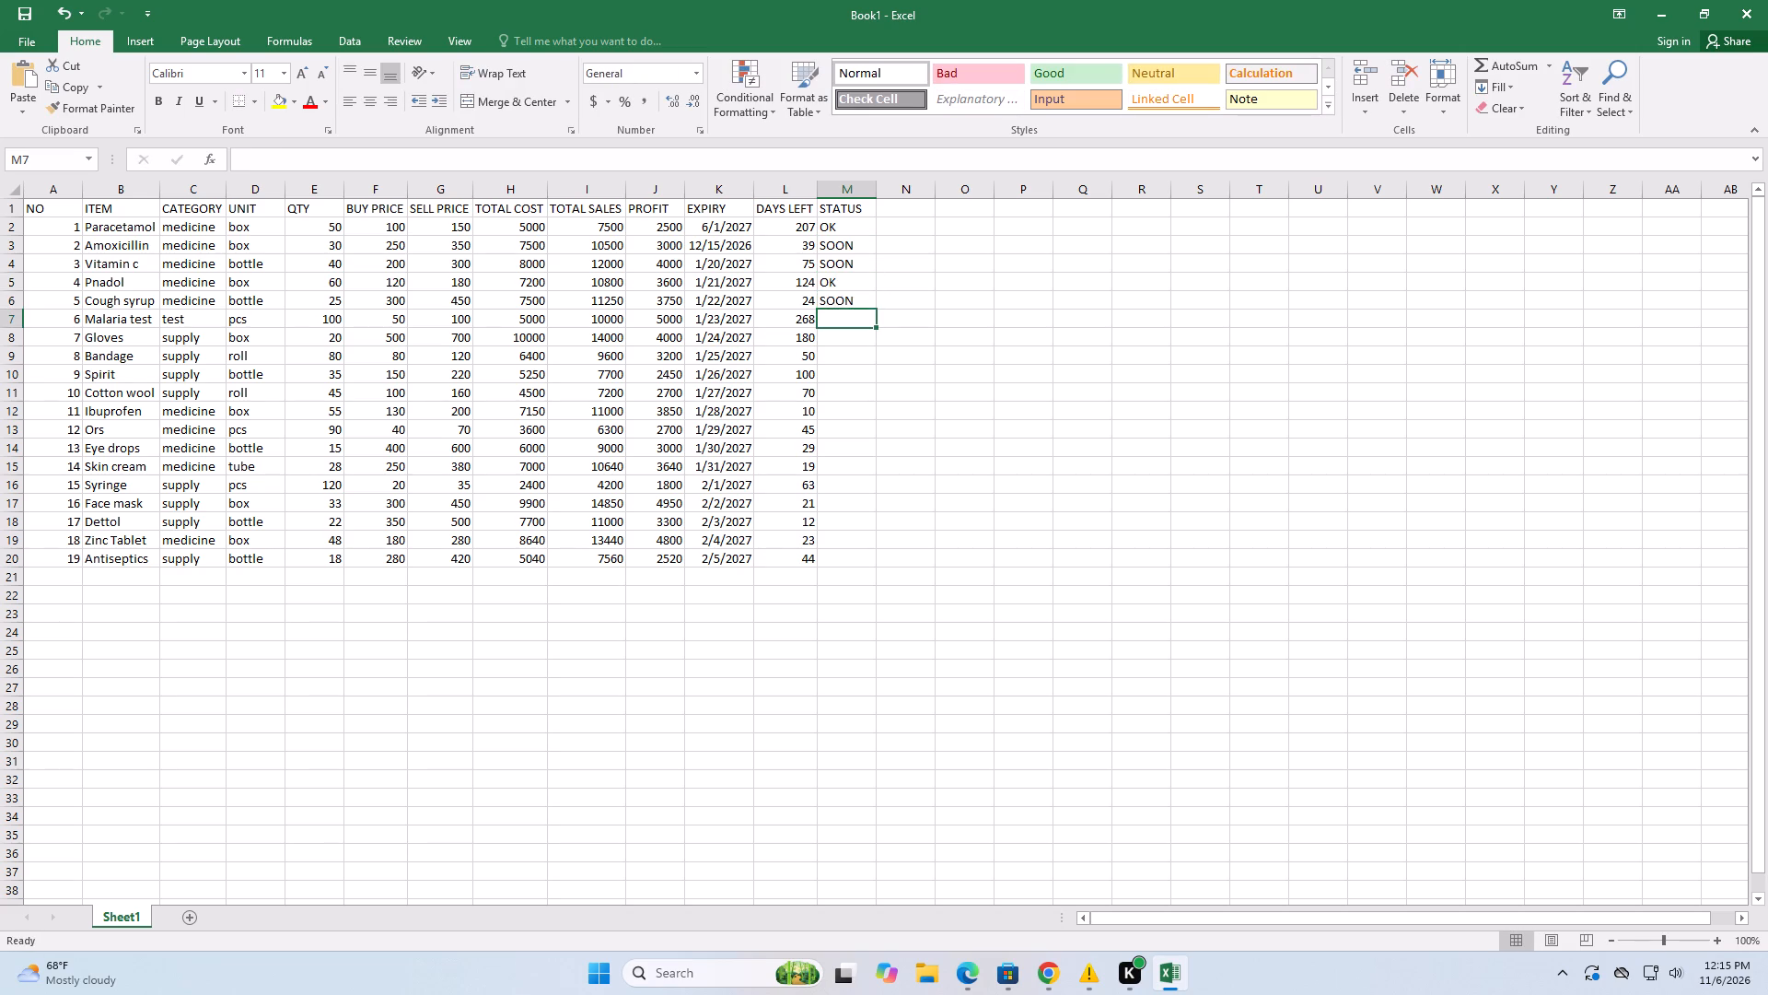
Enter the statuses OK, OK, OK and SOON for Malaria test through Spirit in M7:M10.
key("o")
key("Down")
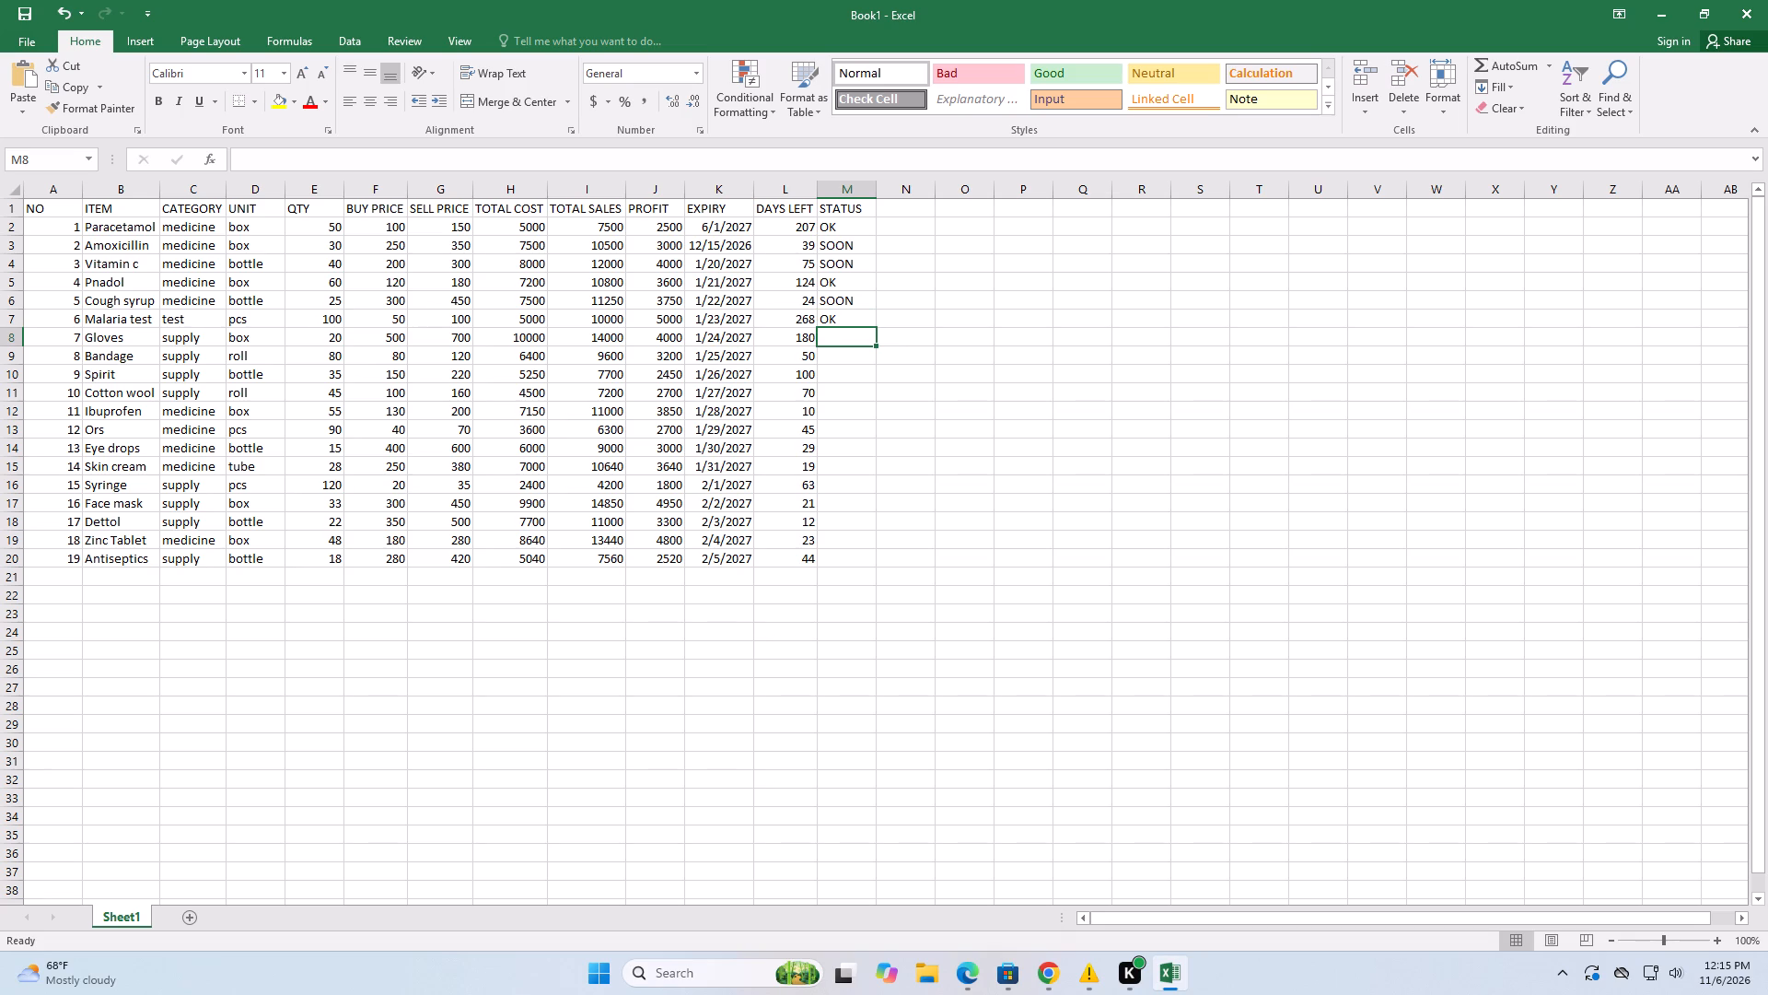
type("OK")
key("Down")
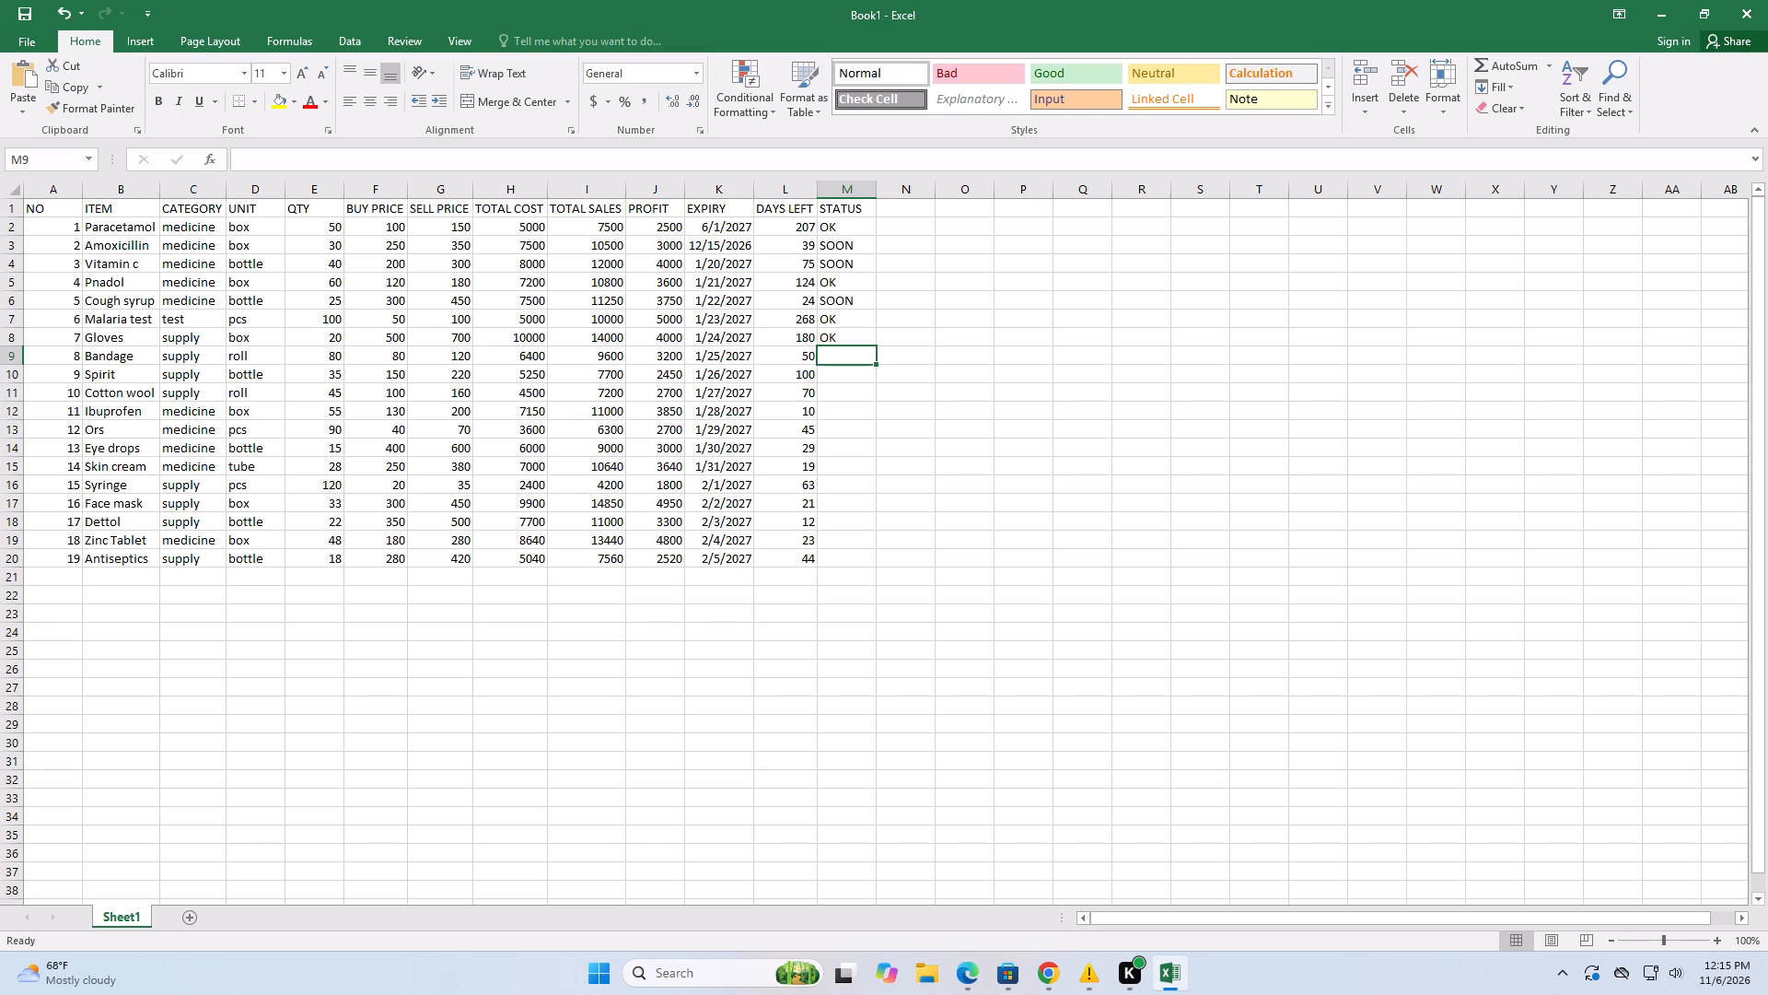
key("o")
key("Down")
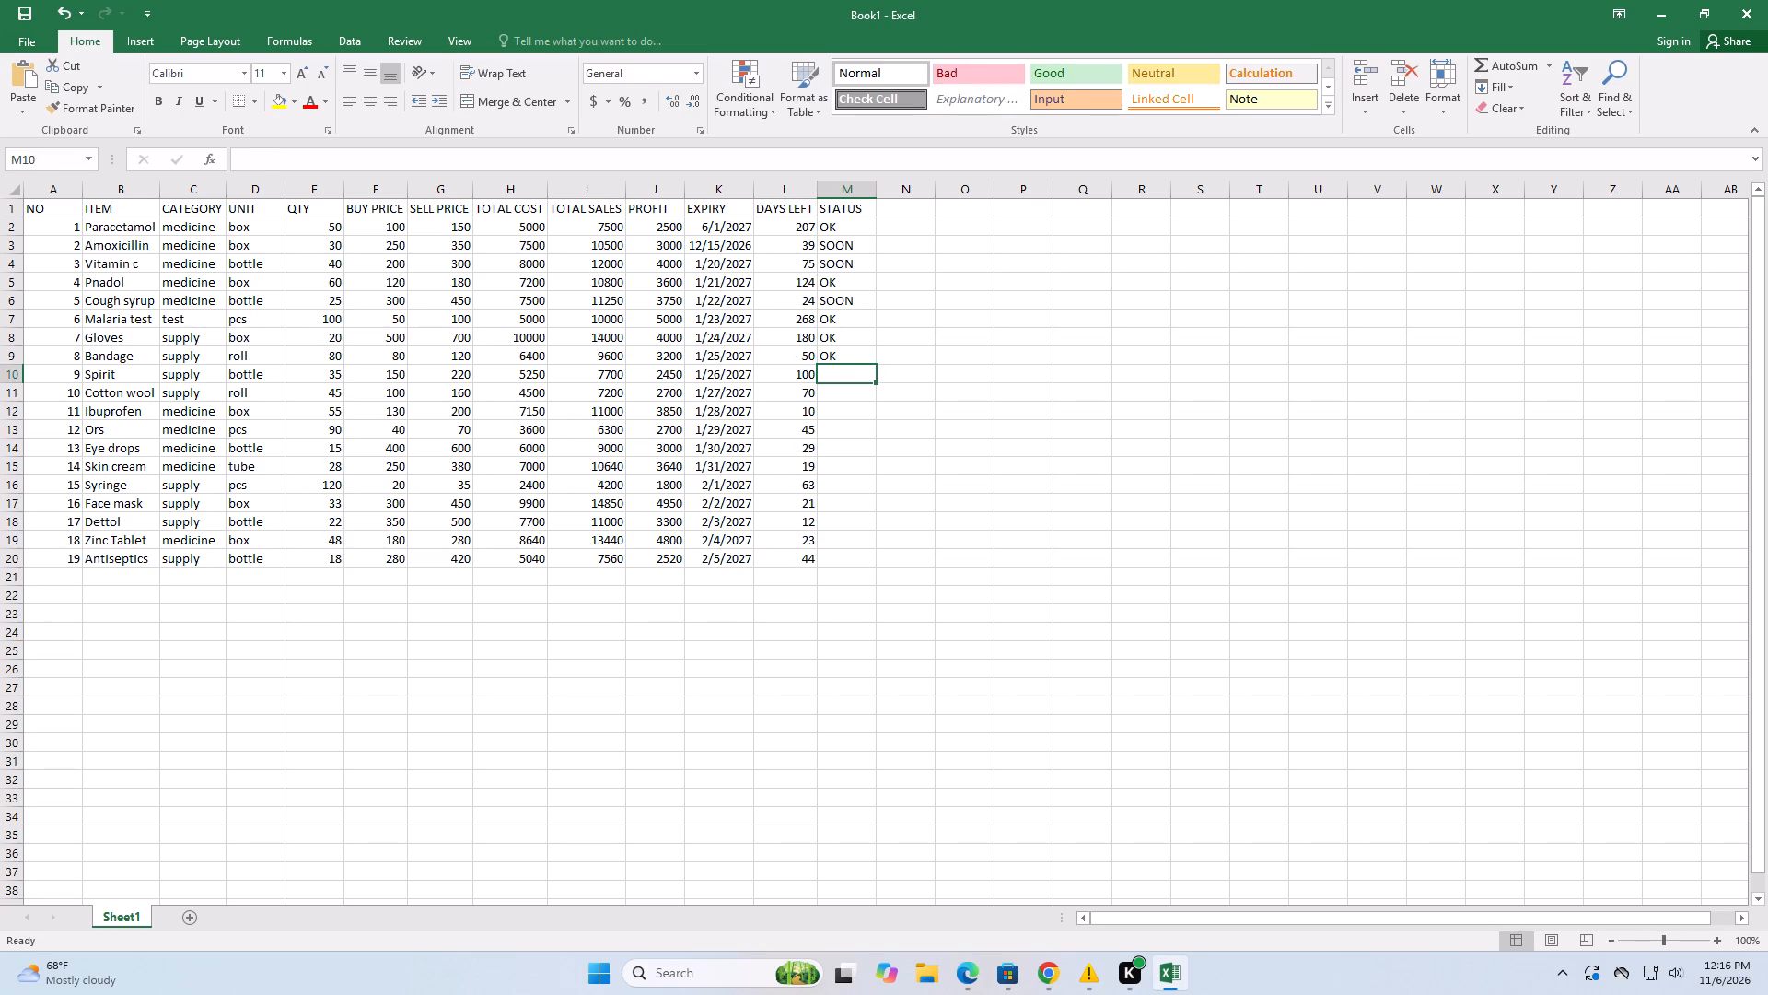
key("s")
key("Down")
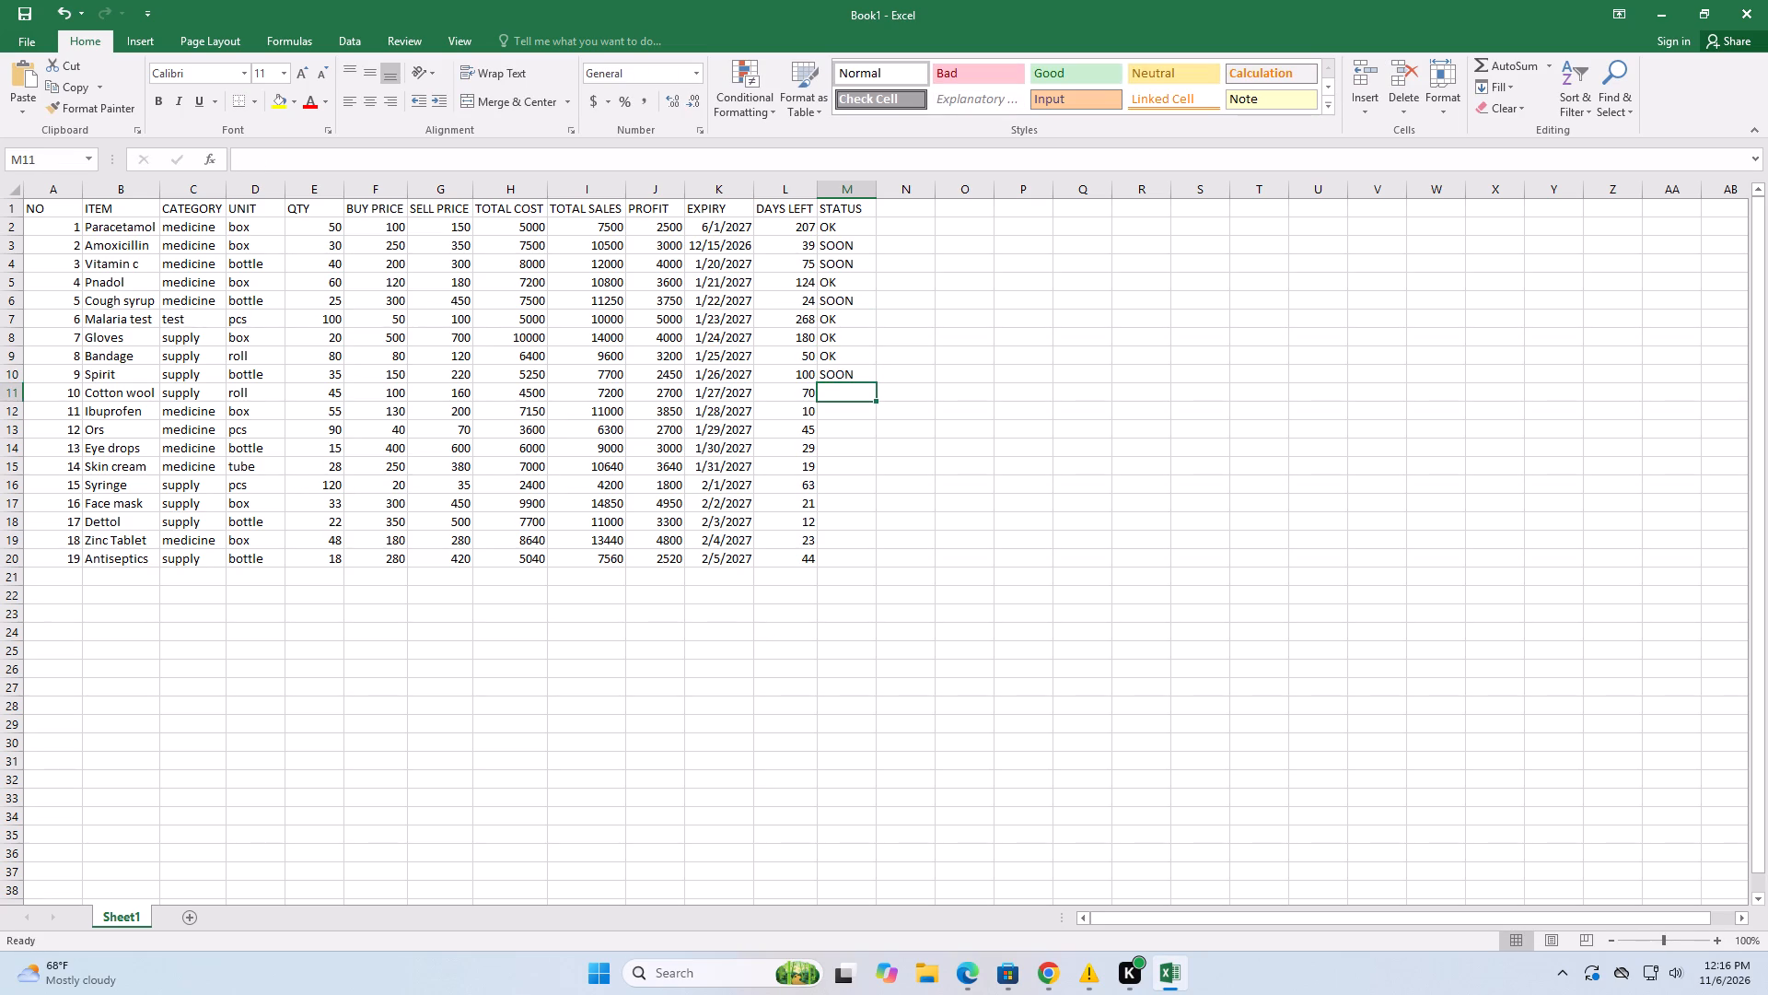
Enter the status for Cotton wool in M11, settling on OK instead of SOON.
key("s")
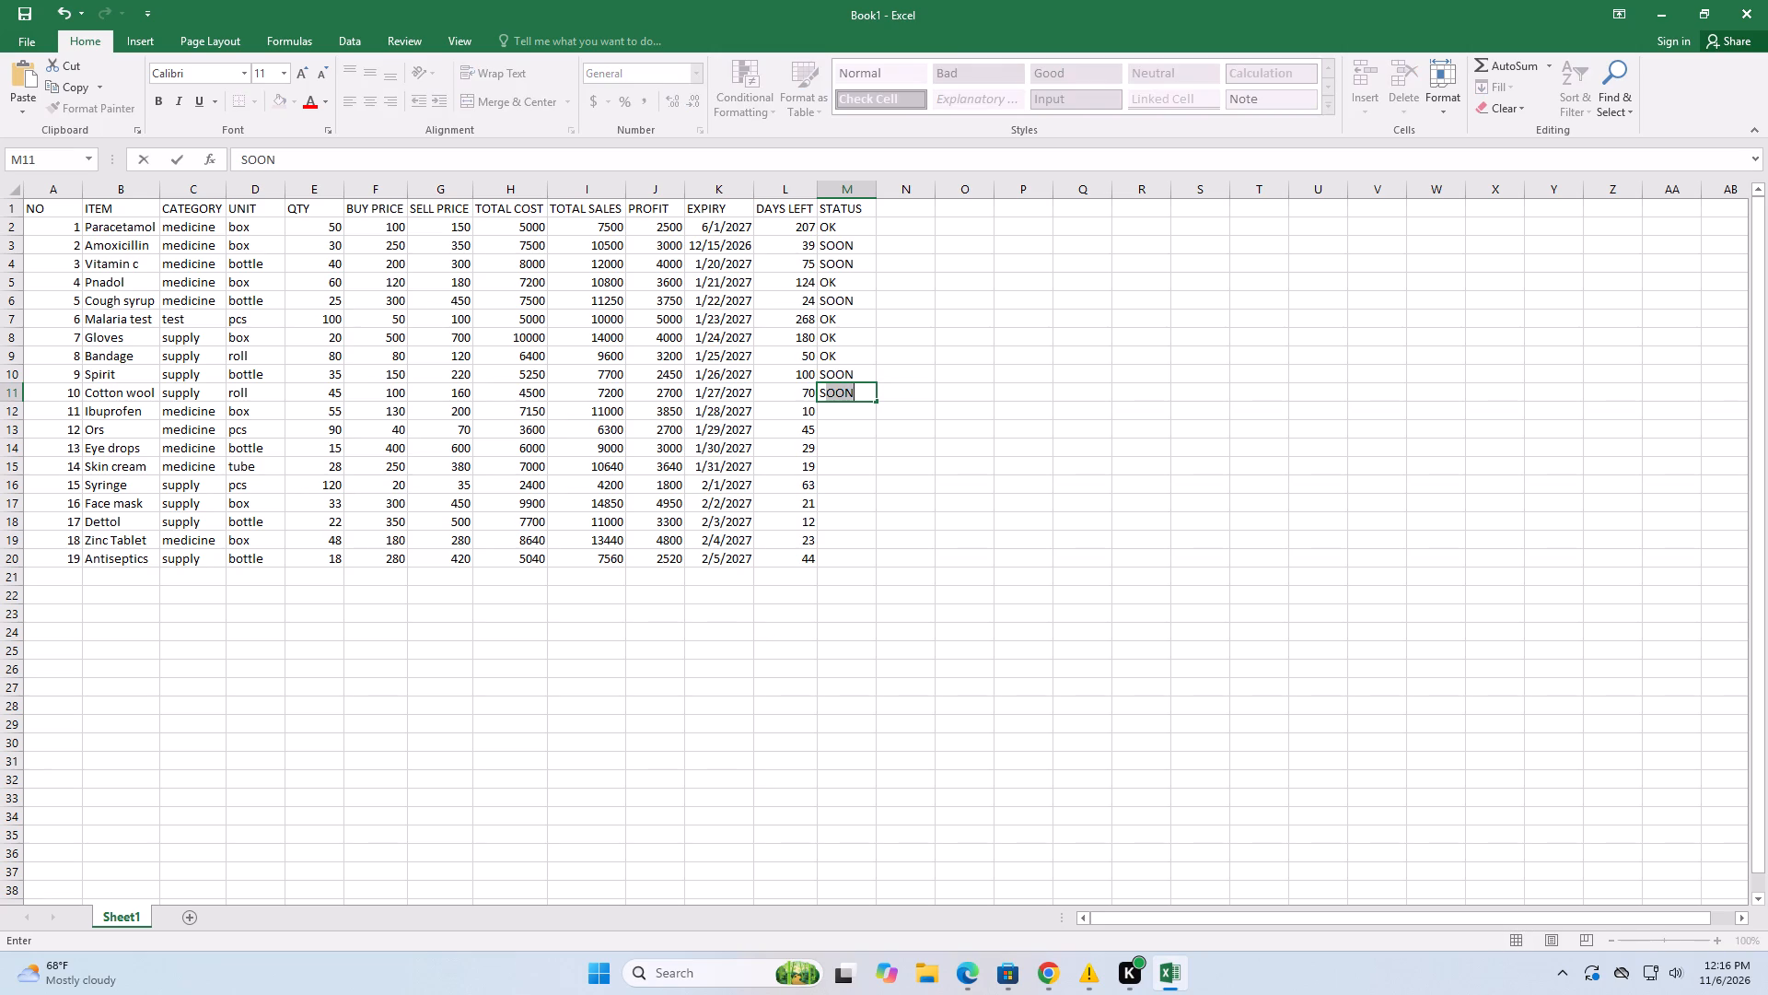
key("BackSpace")
key("o")
key("Down")
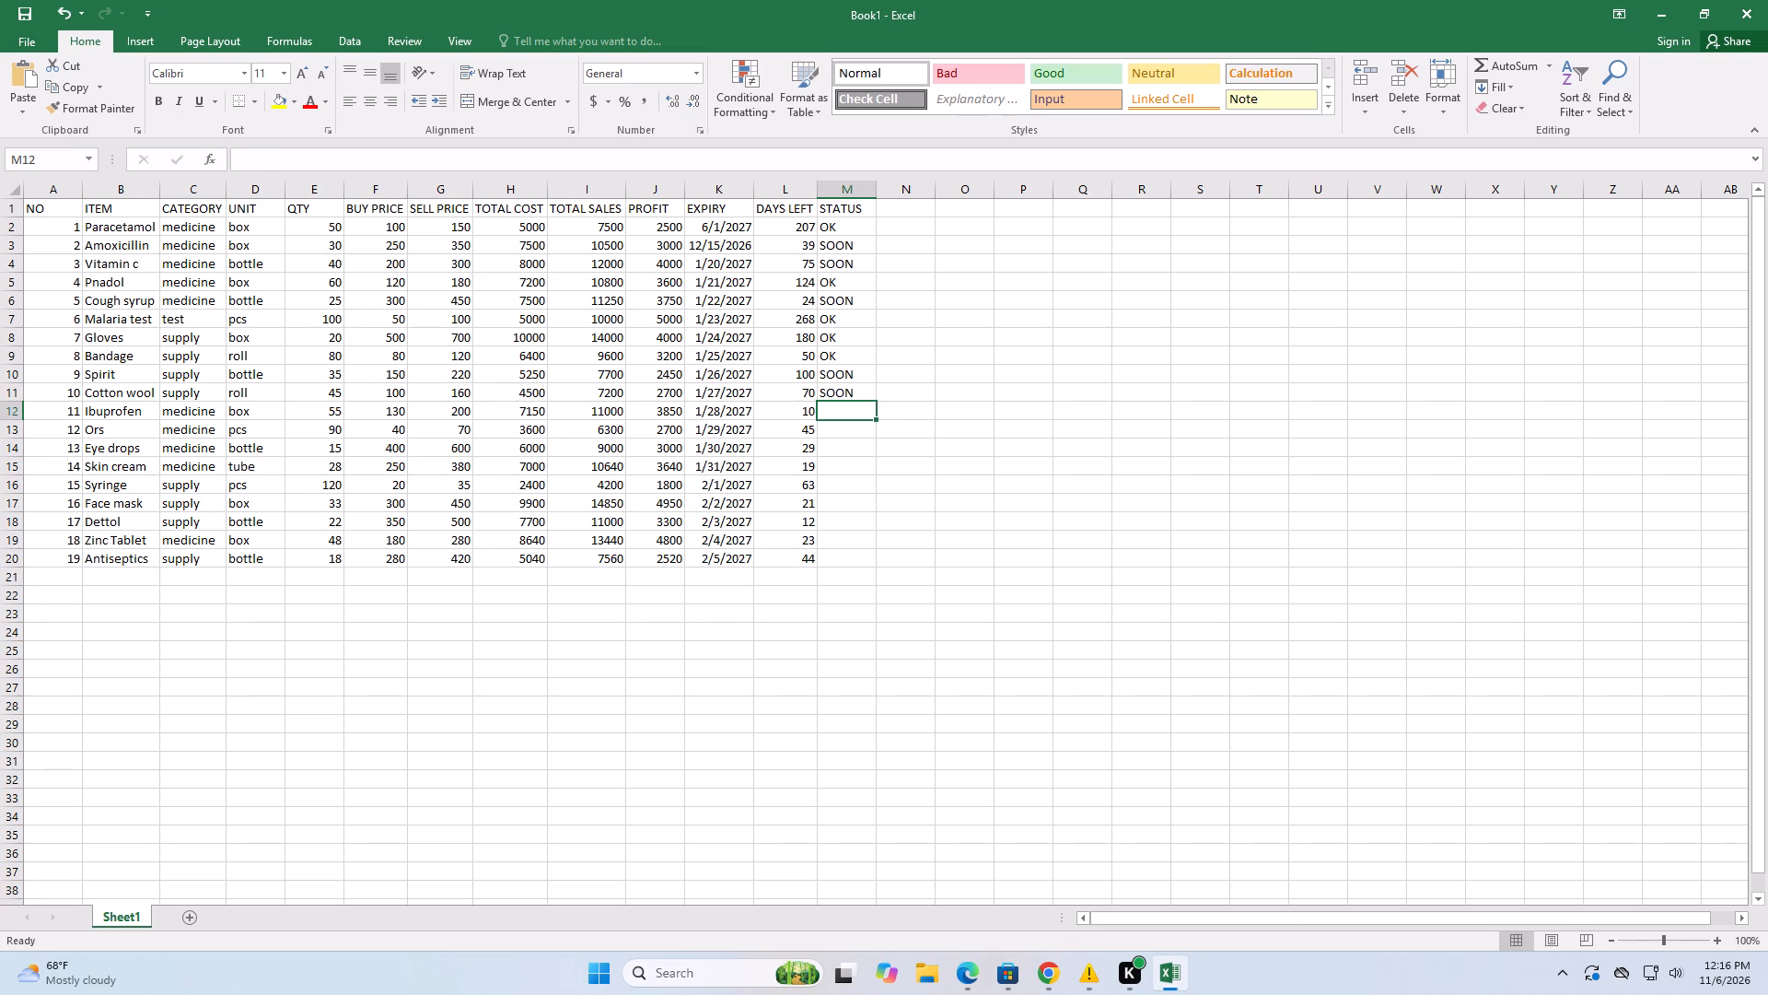
key("Up")
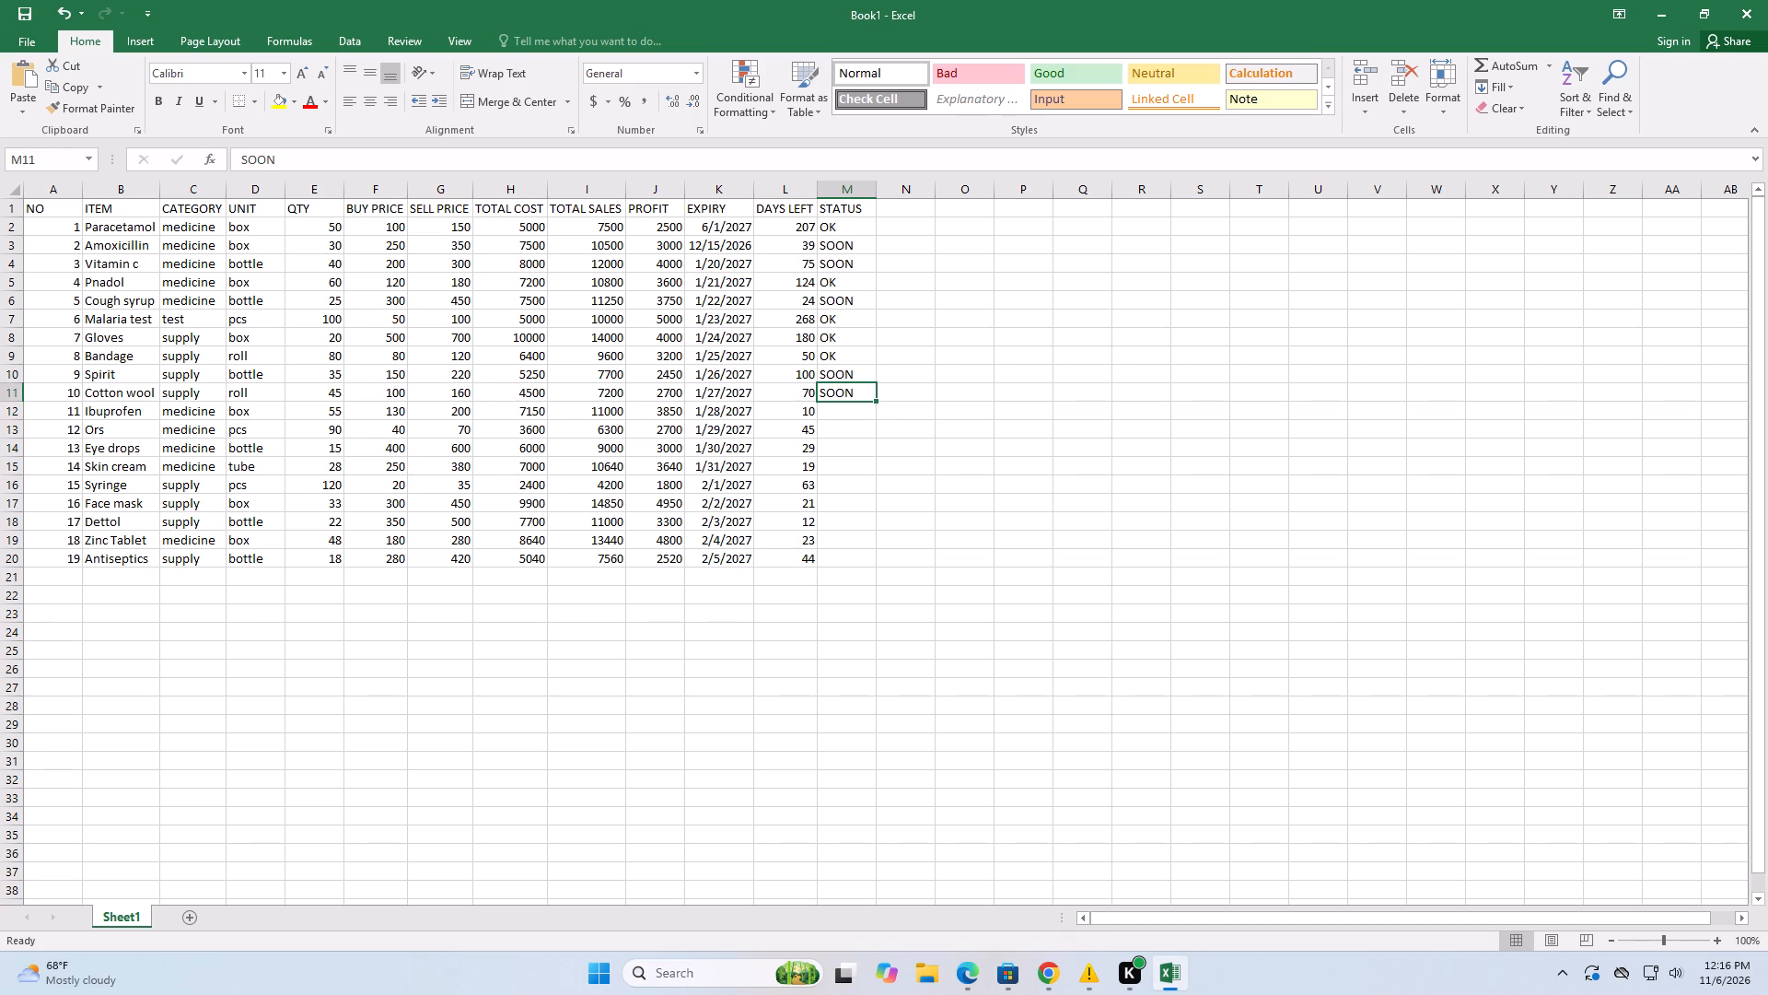
key("BackSpace")
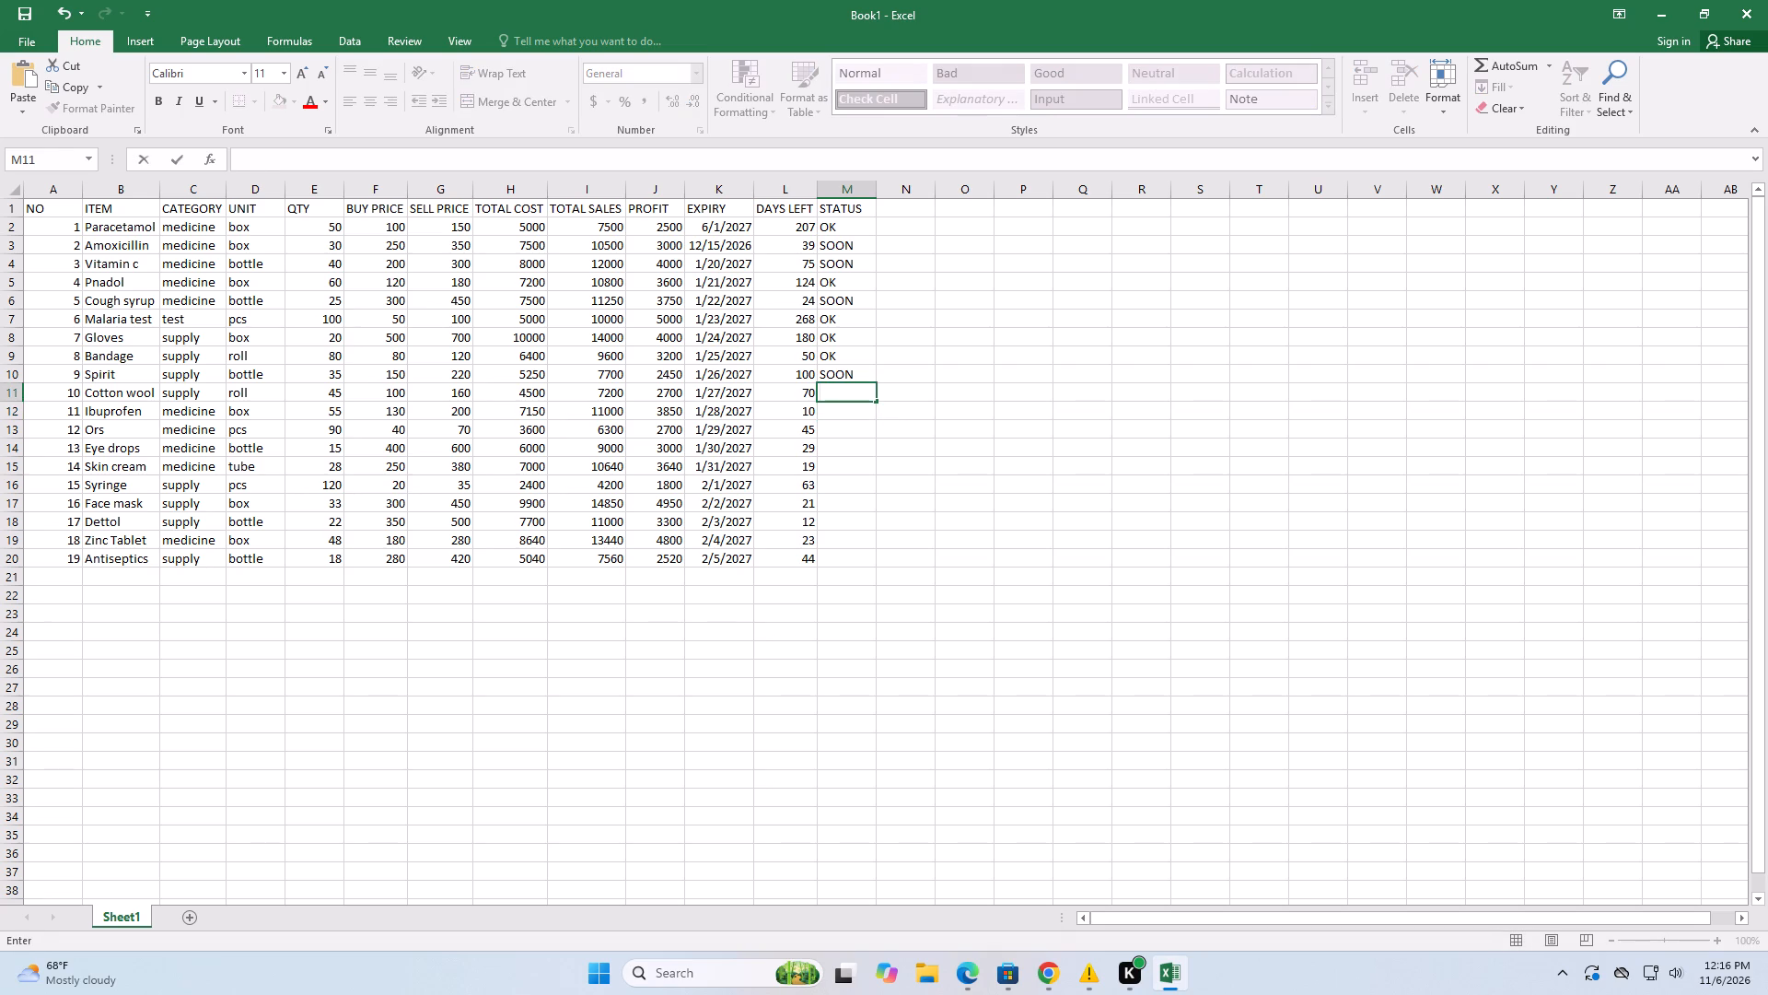
key("o")
key("Down")
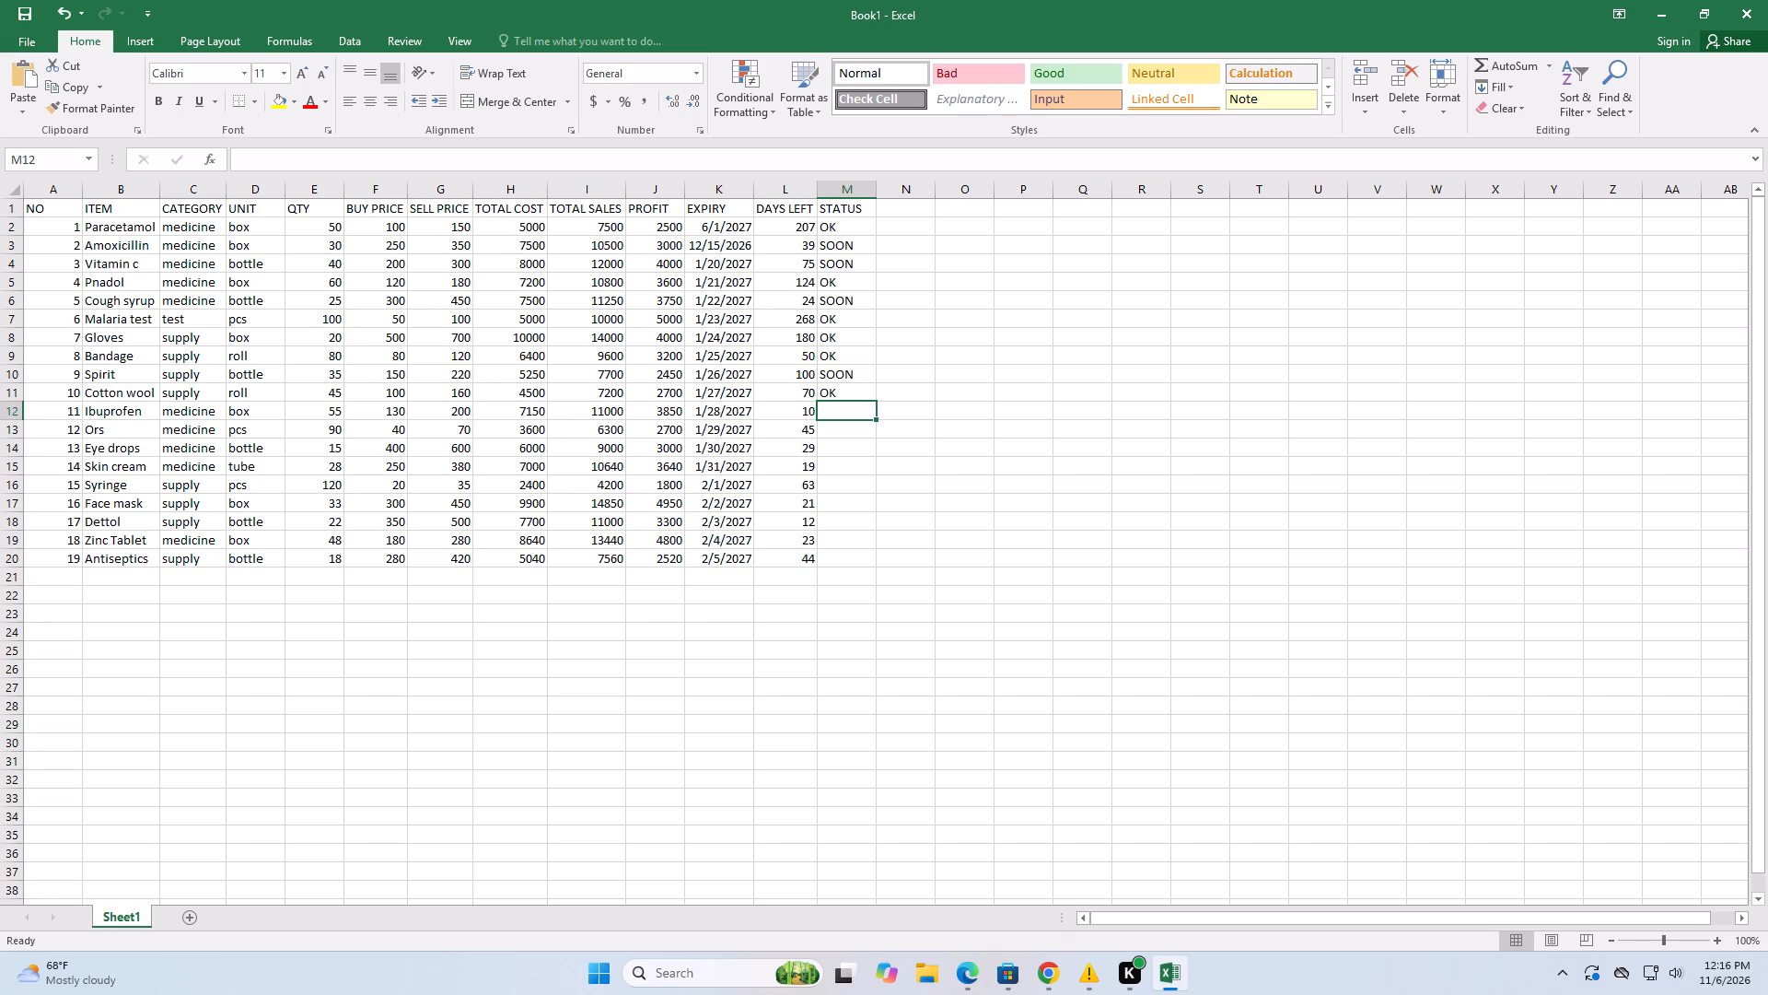
Enter the statuses SOON, OK, OK and OK for Ibuprofen through Skin cream in M12:M15.
key("s")
key("Down")
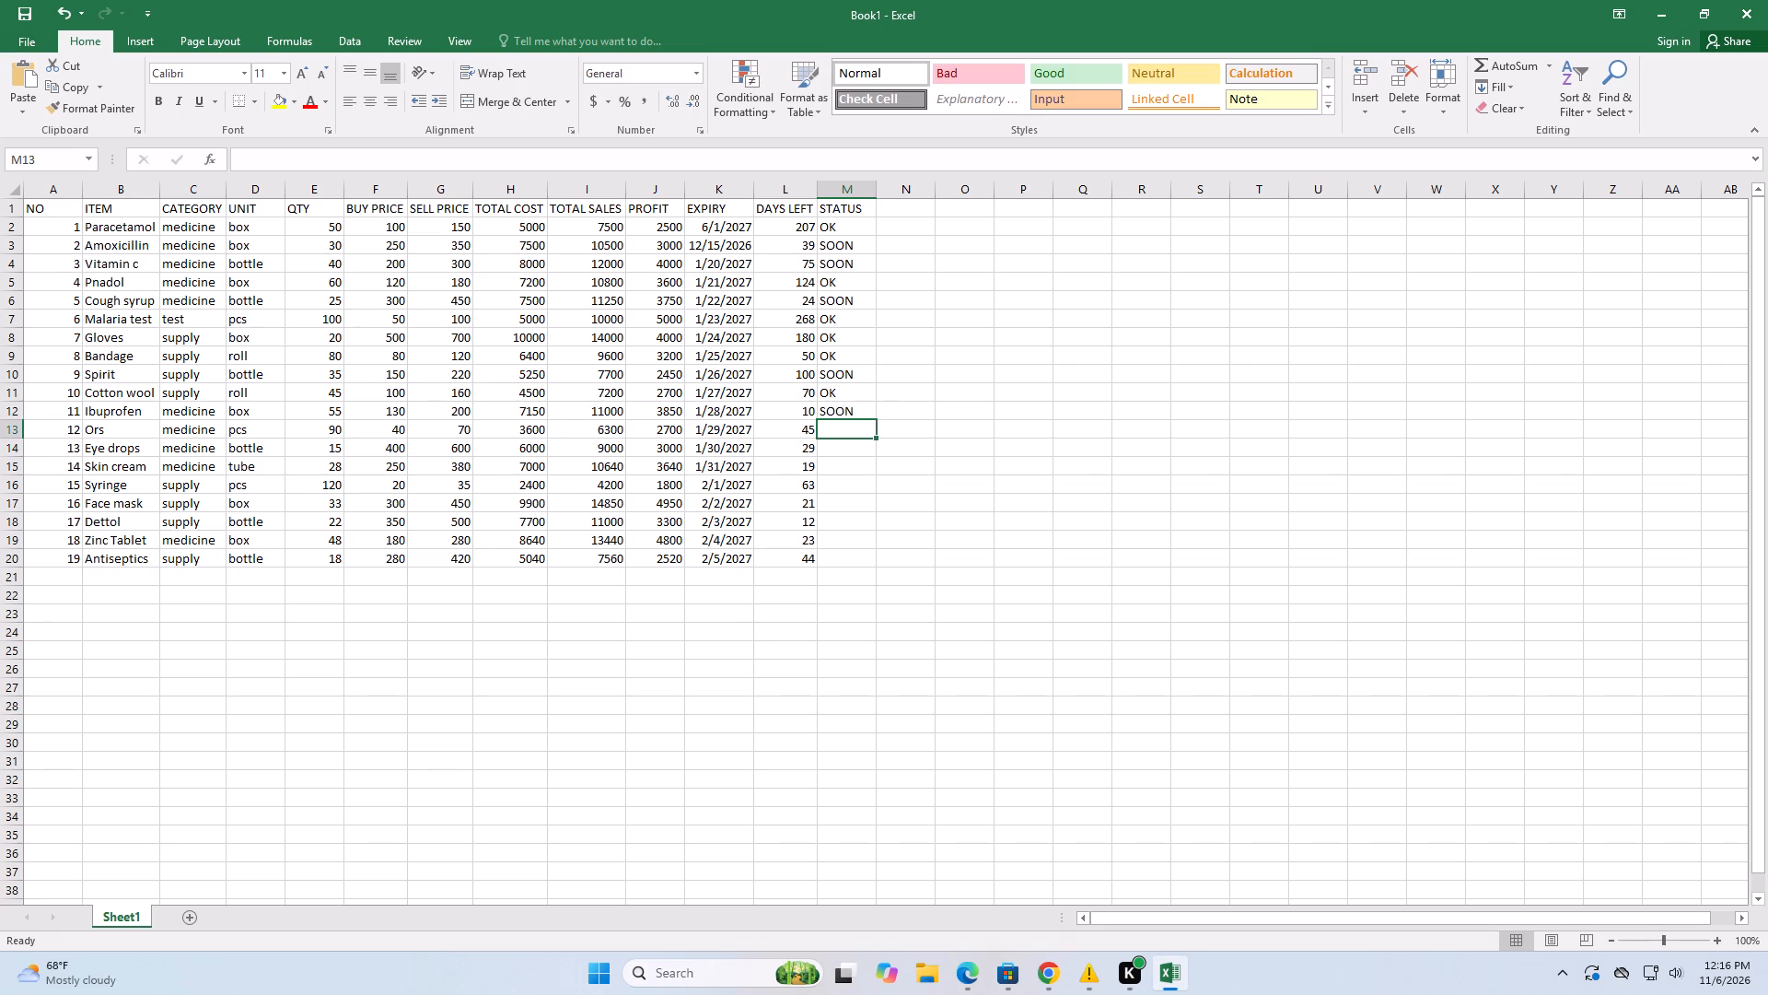
key("o")
key("Down")
key("o")
key("Down")
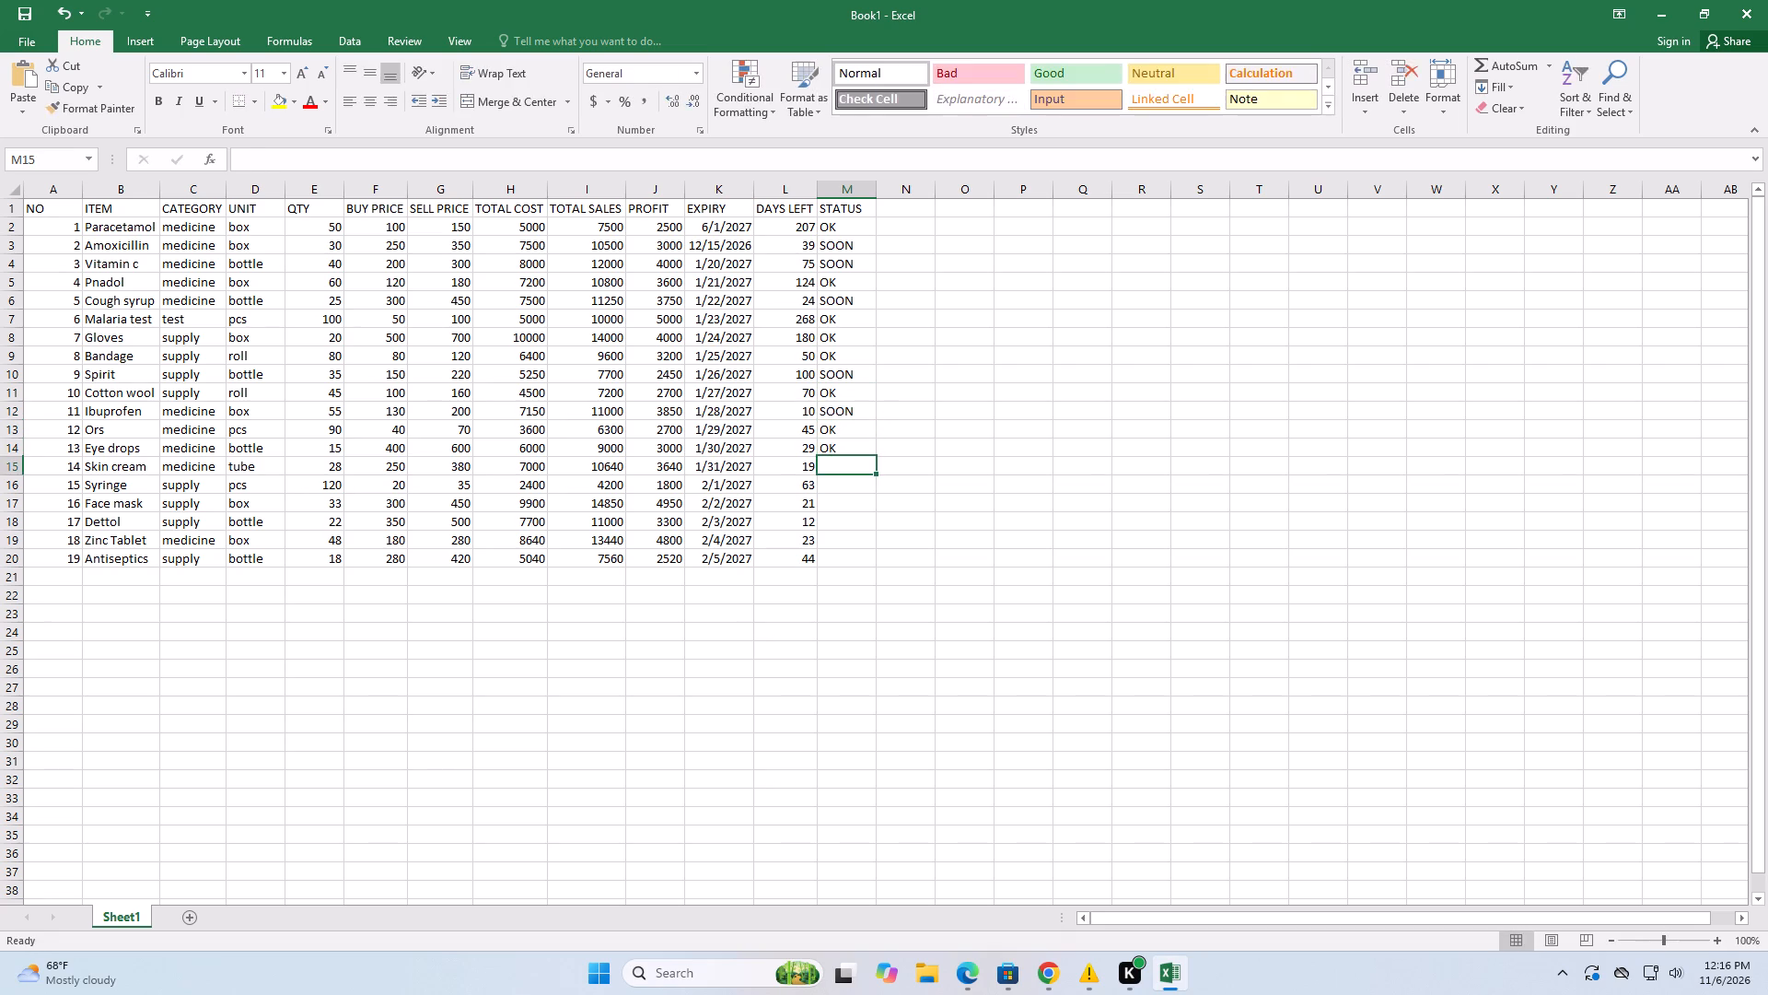
key("o")
key("Down")
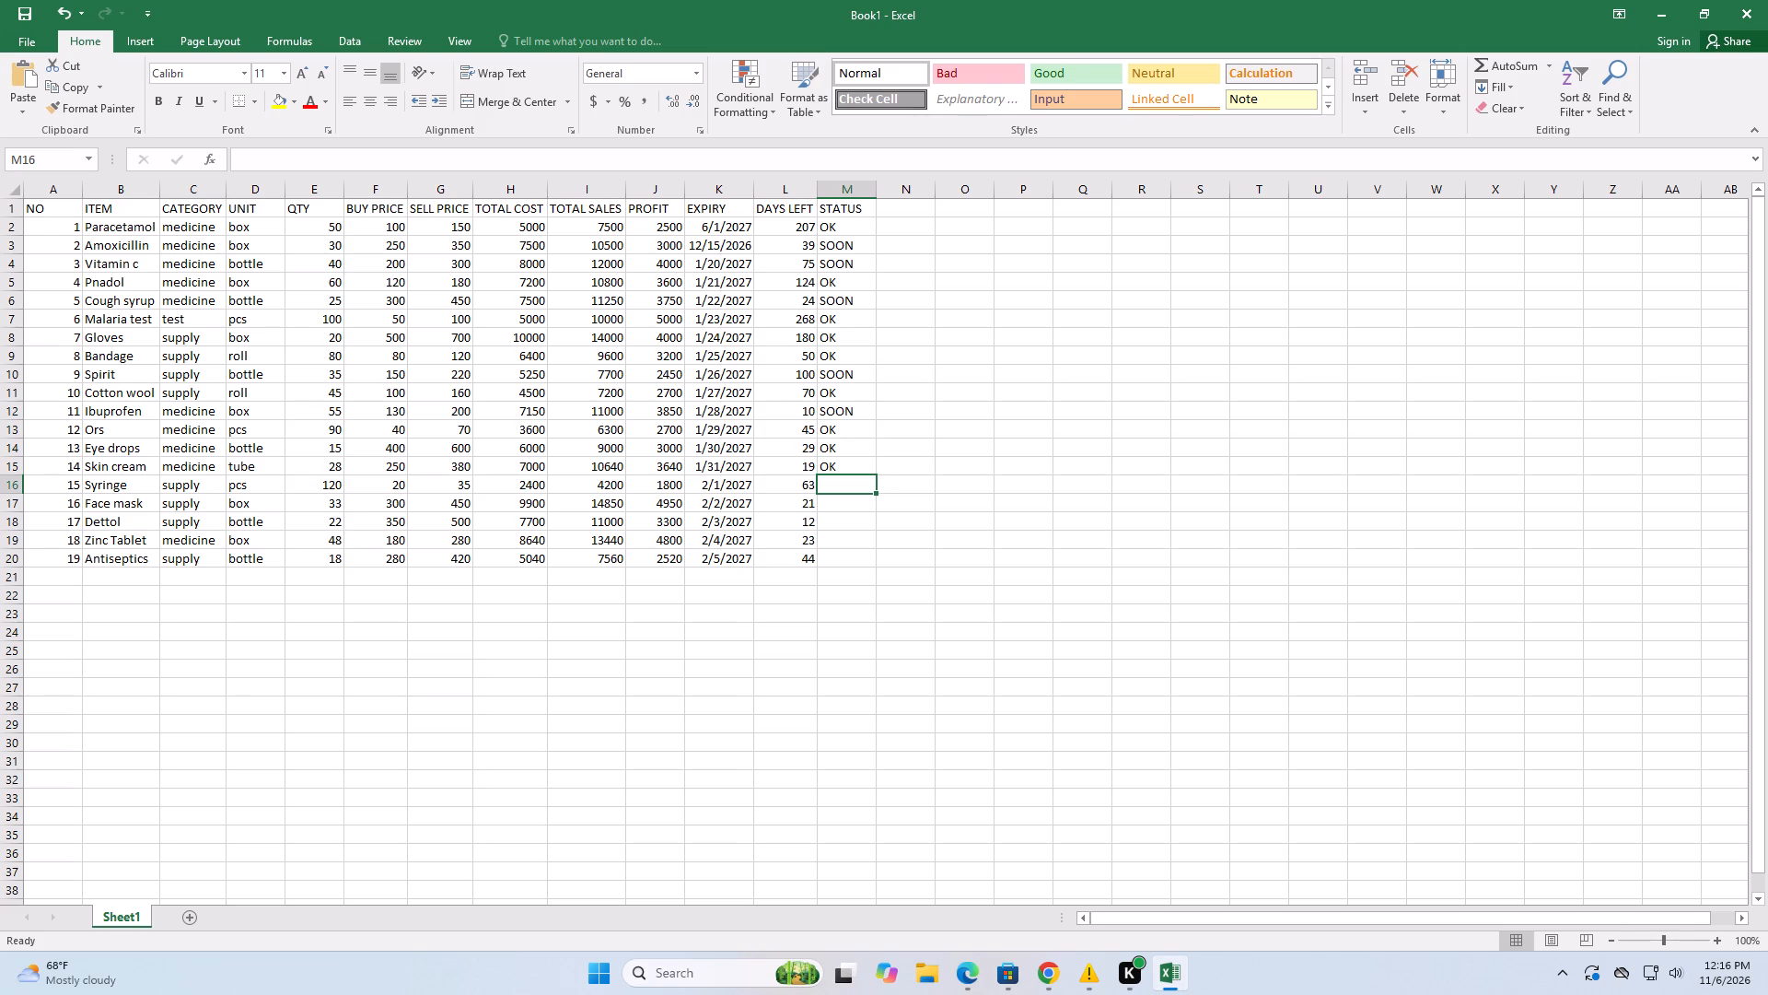
Enter the statuses SOON, OK, OK, SOON and OK for Syringe through Antiseptics in M16:M20.
key("s")
key("Down")
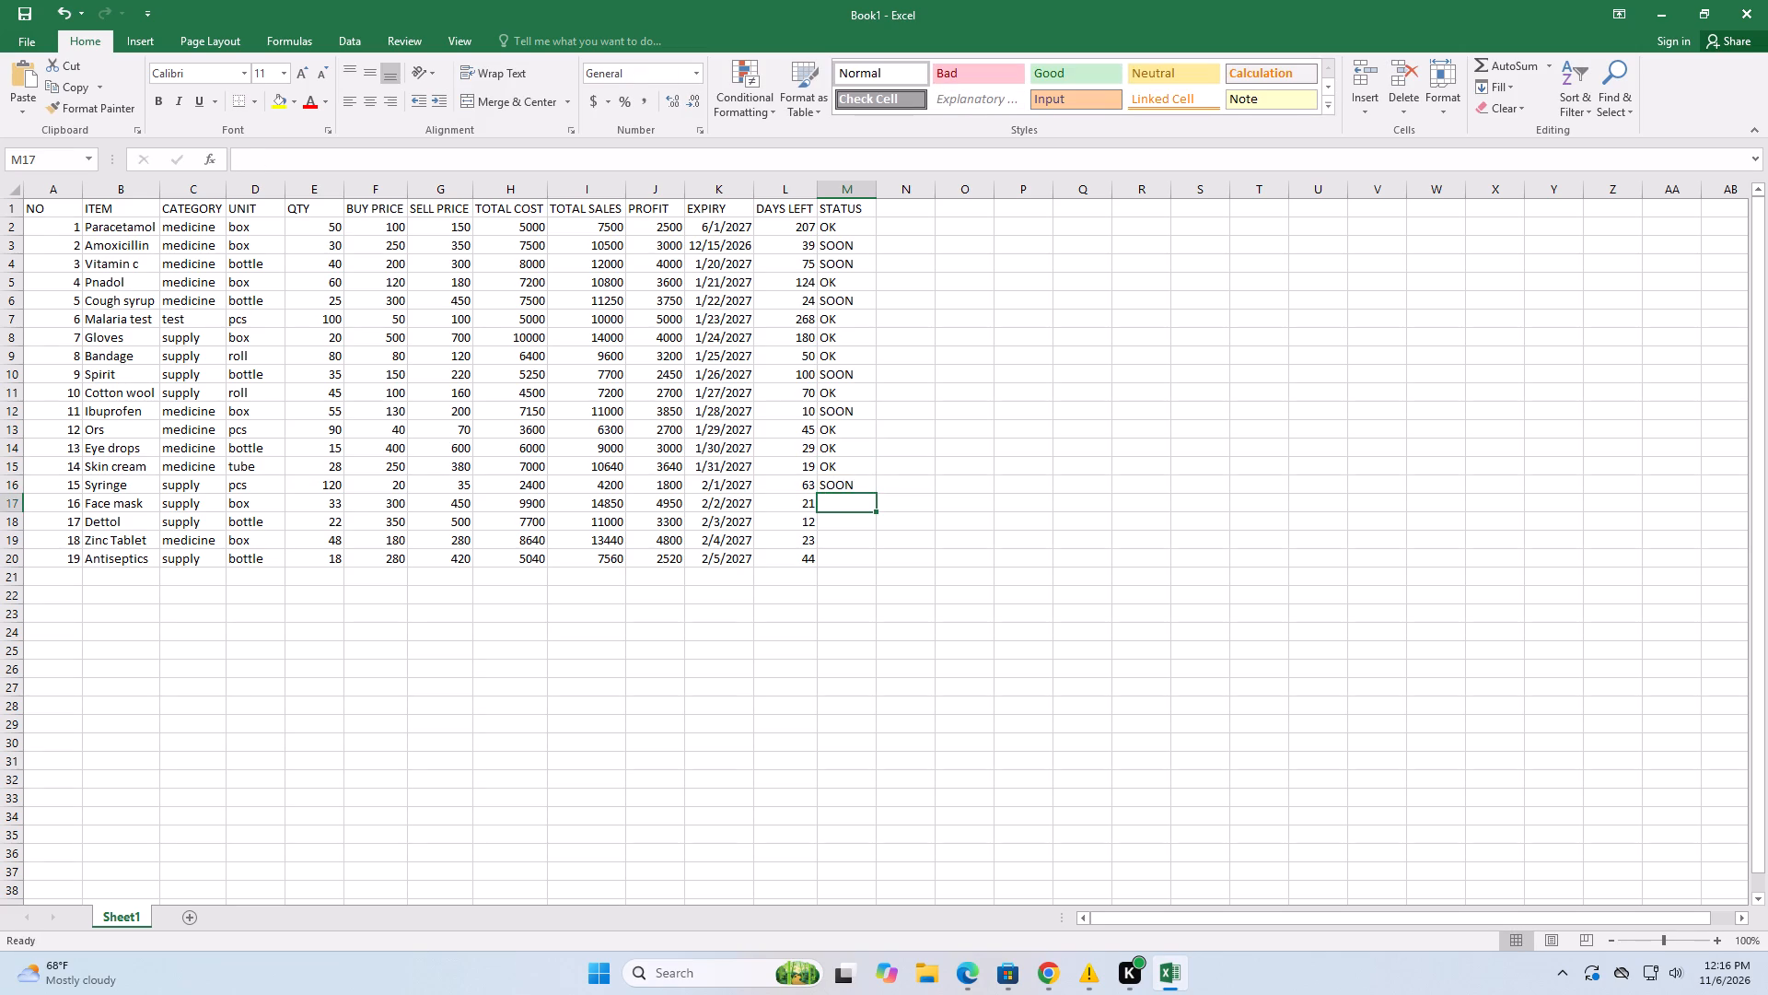
key("o")
key("Down")
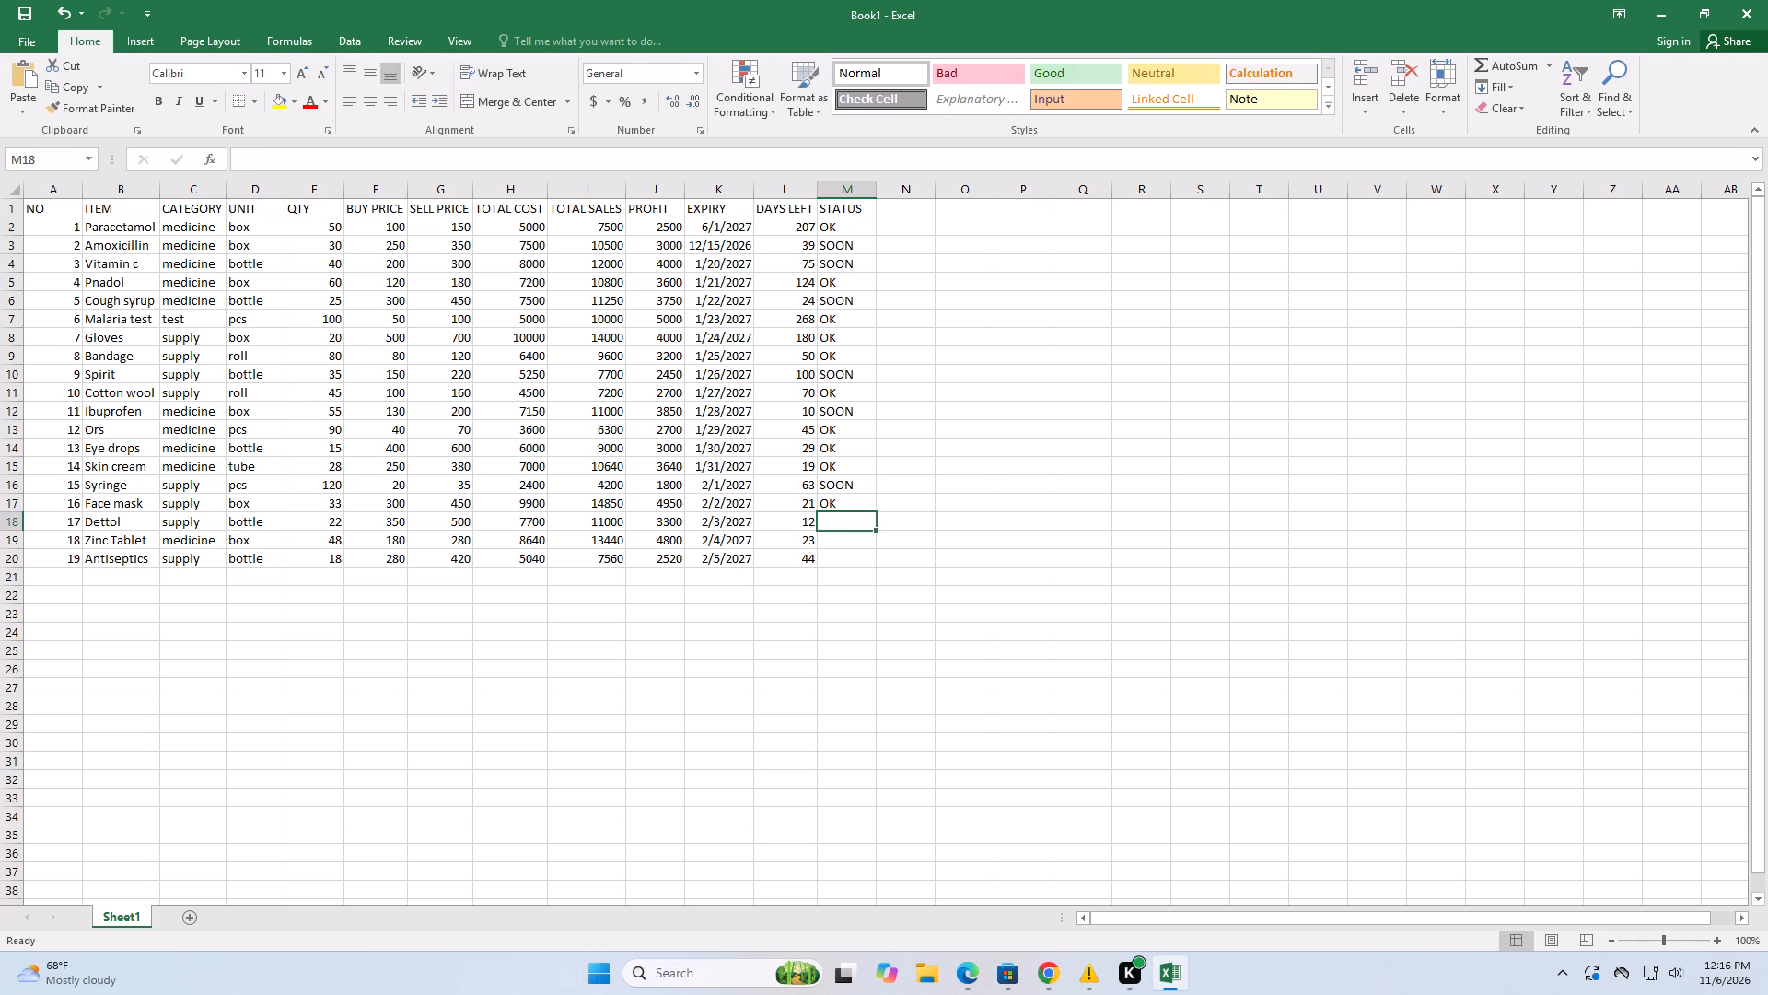
key("o")
key("Down")
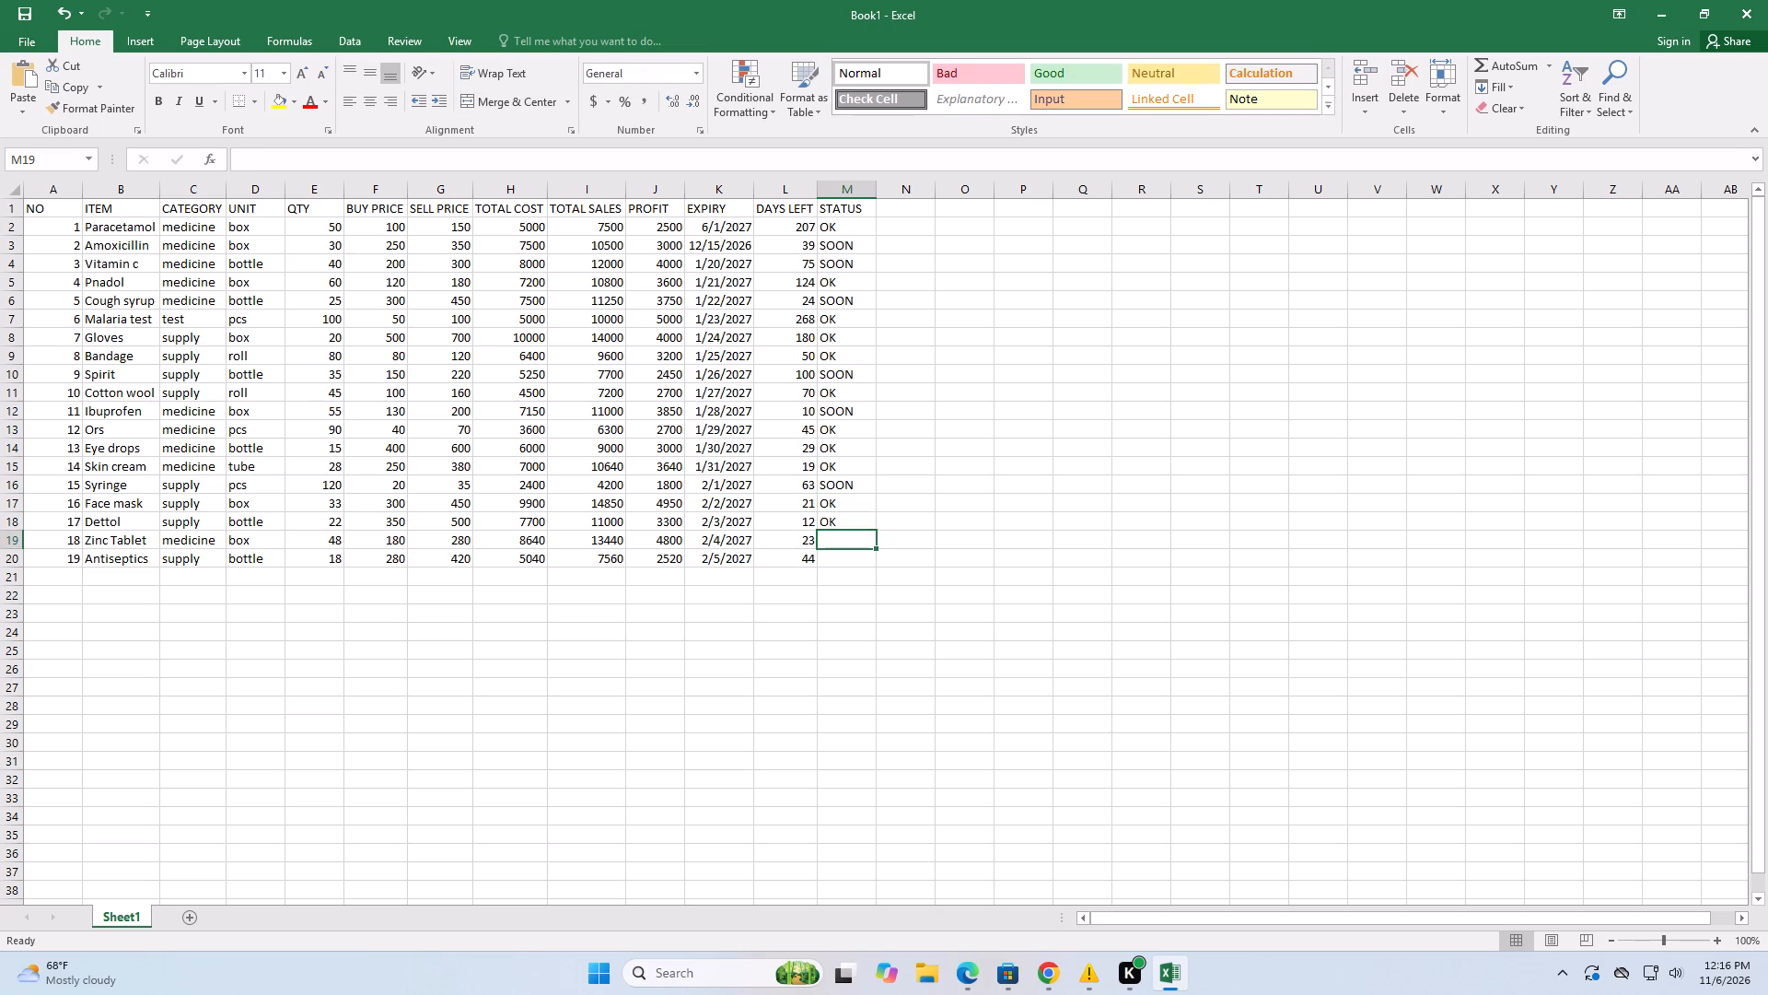
key("s")
key("Down")
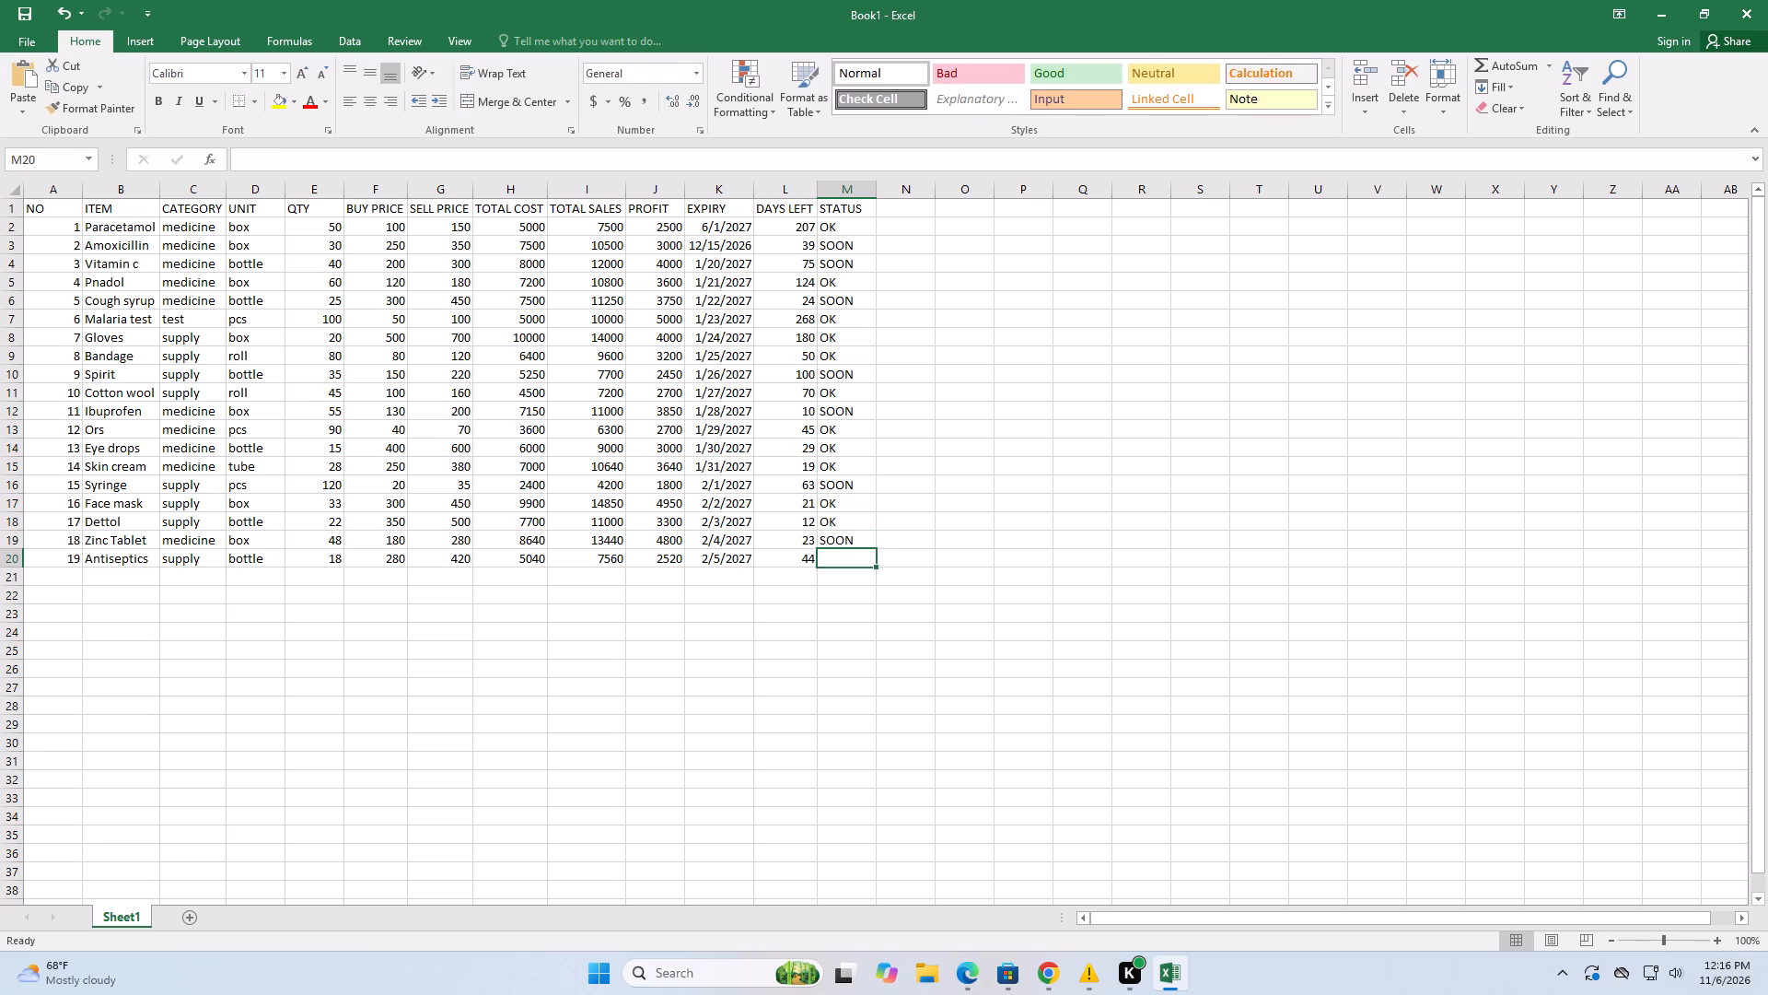
key("o")
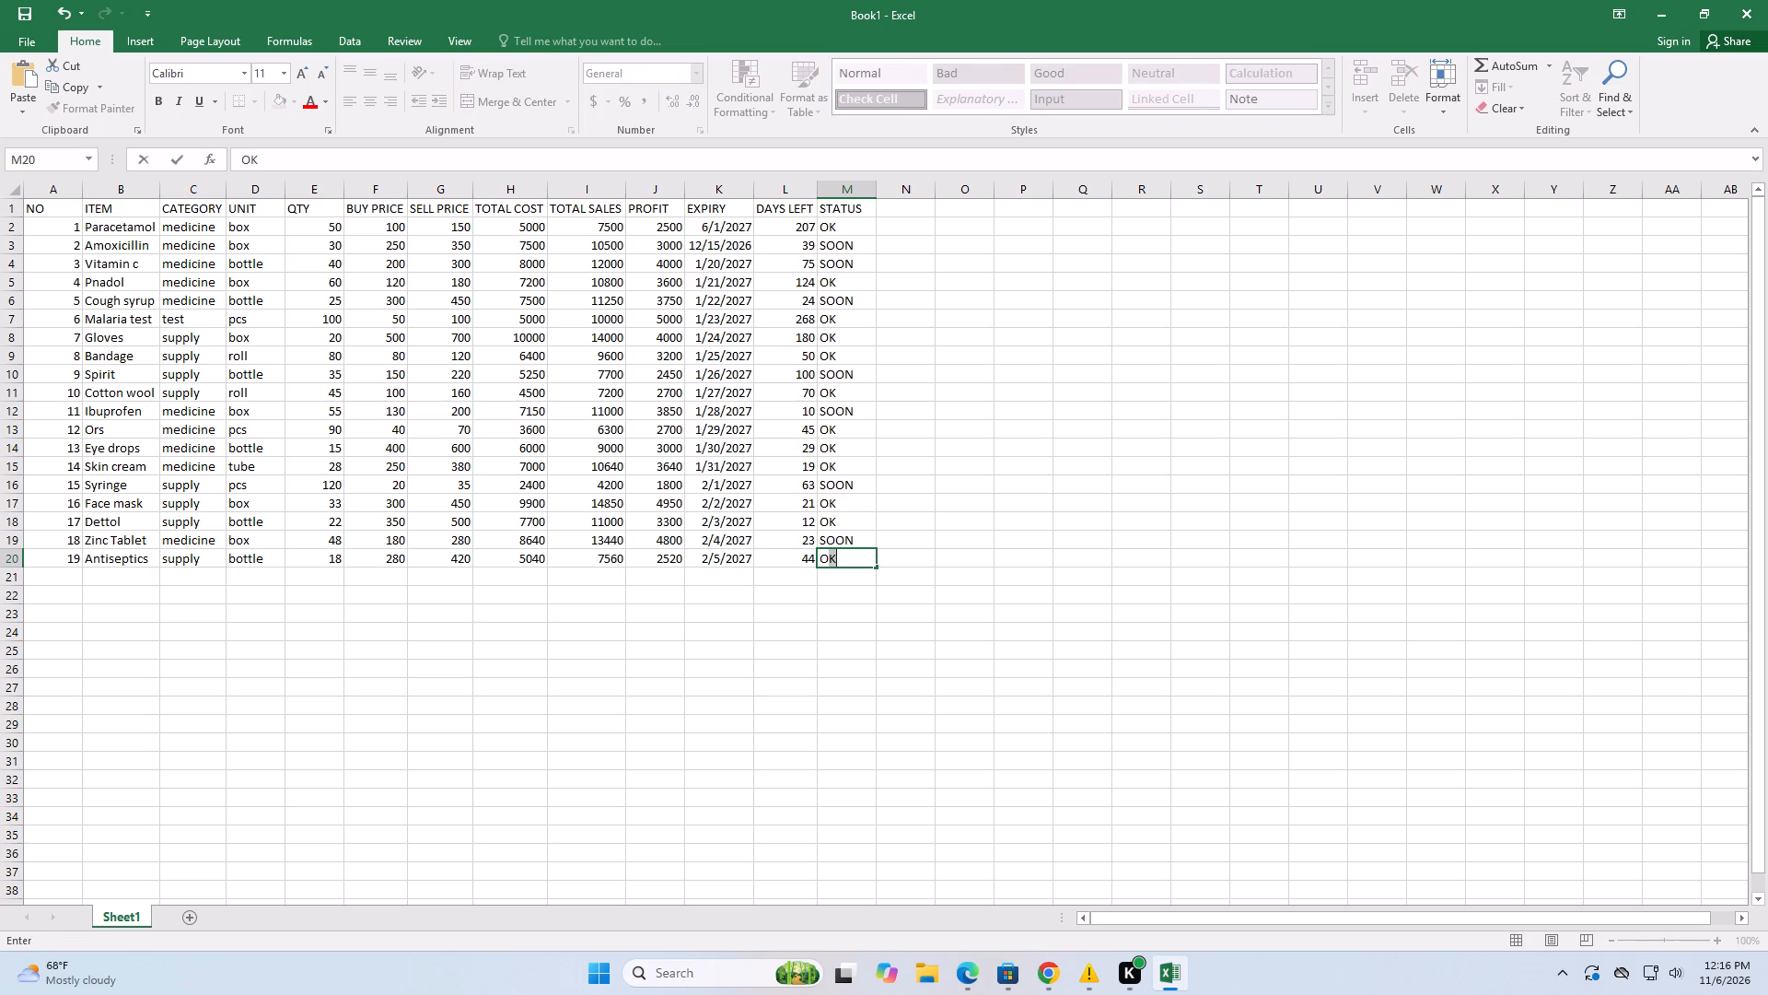
key("Right")
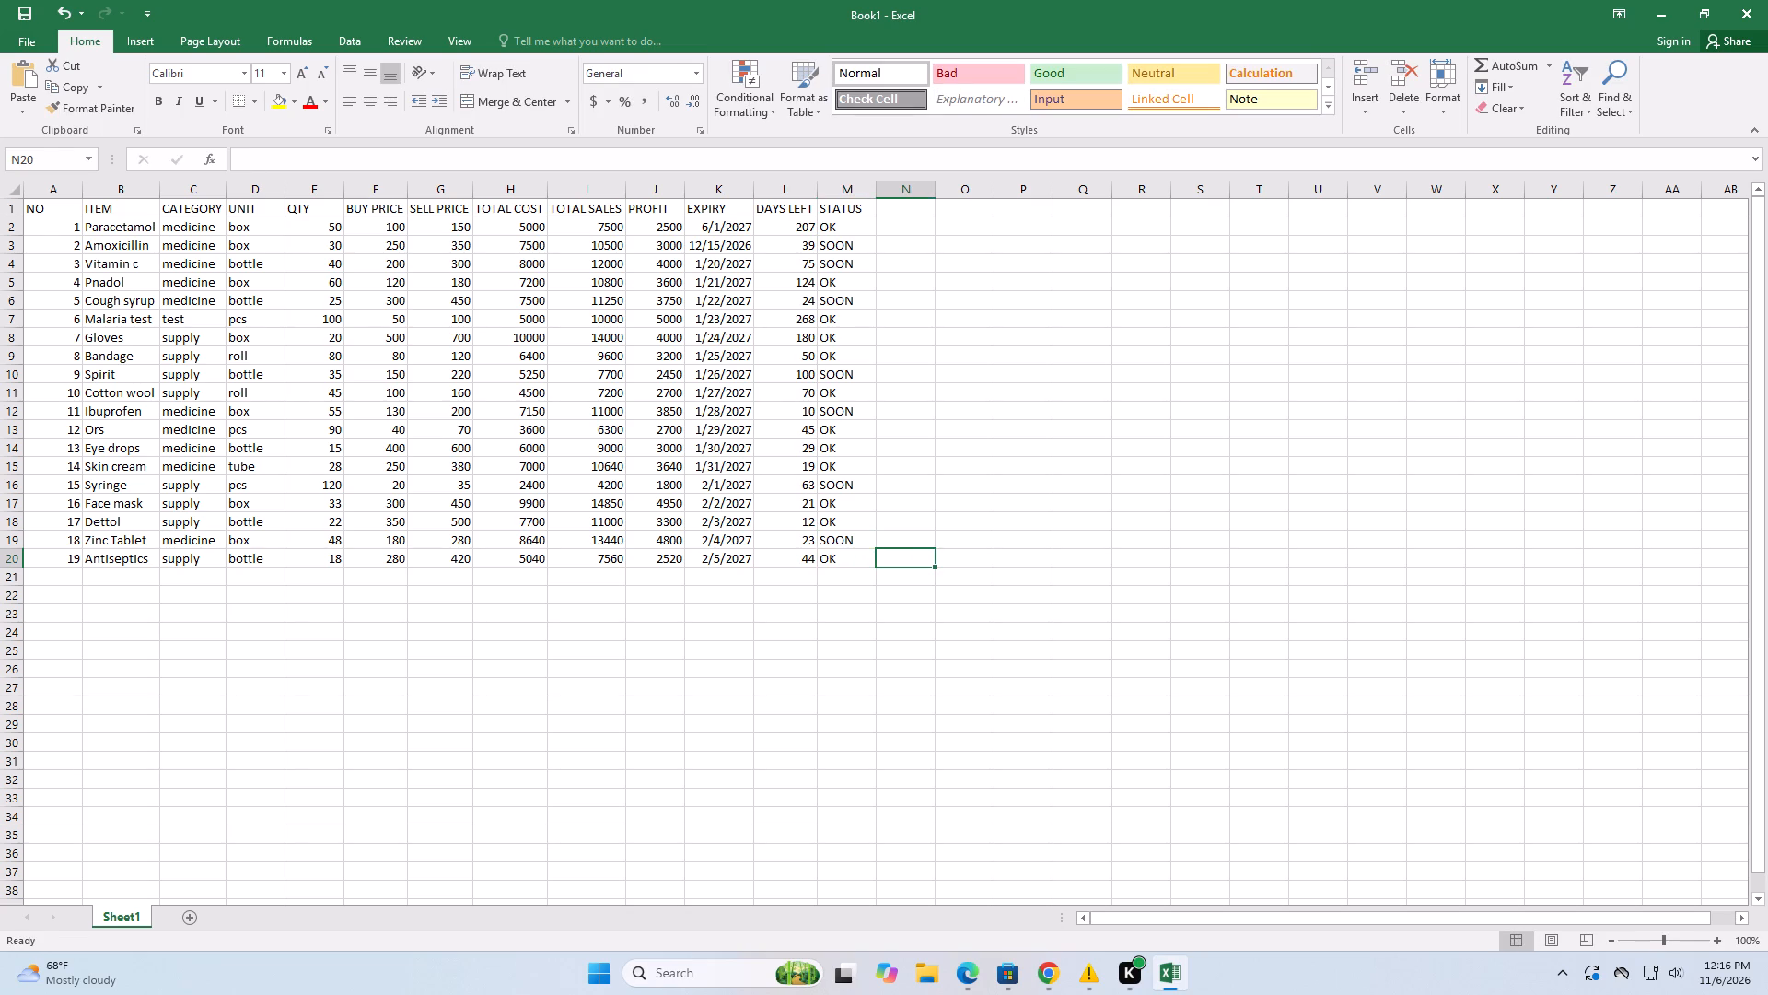
Go back along row 21, the first empty row below the table, toward its starting columns.
key("Down")
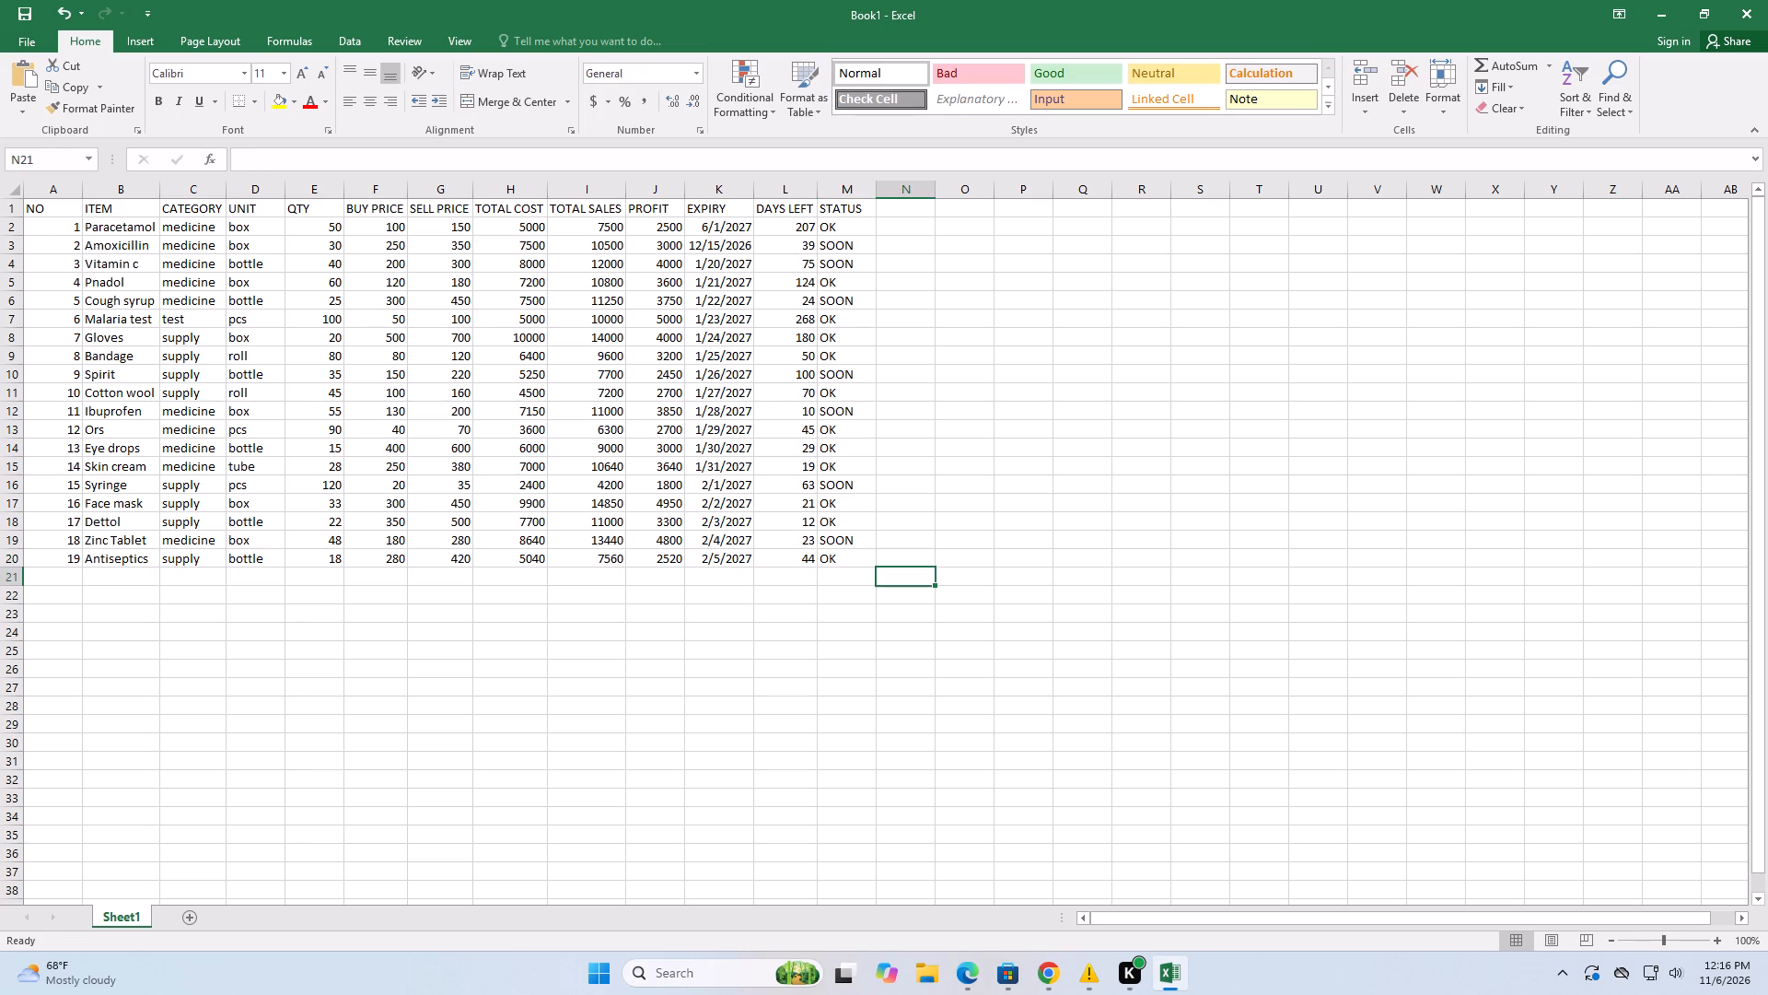
key("Left")
key("Left")
key("Left")
key("Left")
key("Left")
key("Left")
key("Left")
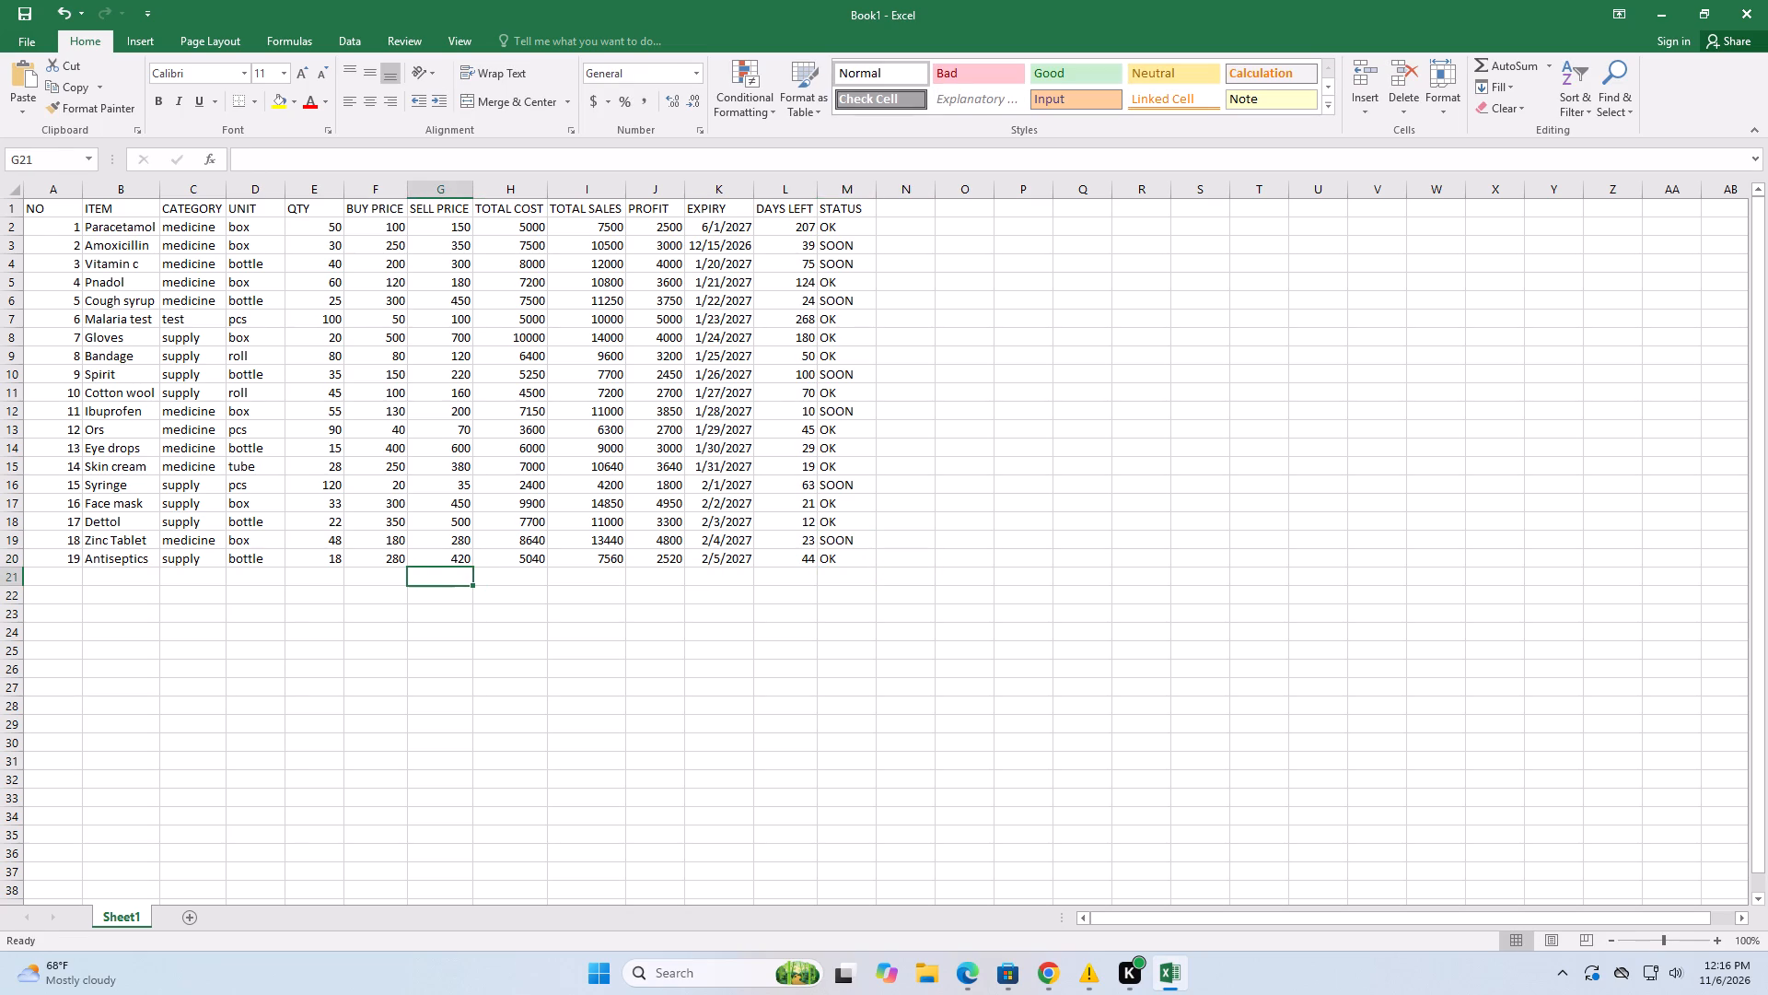
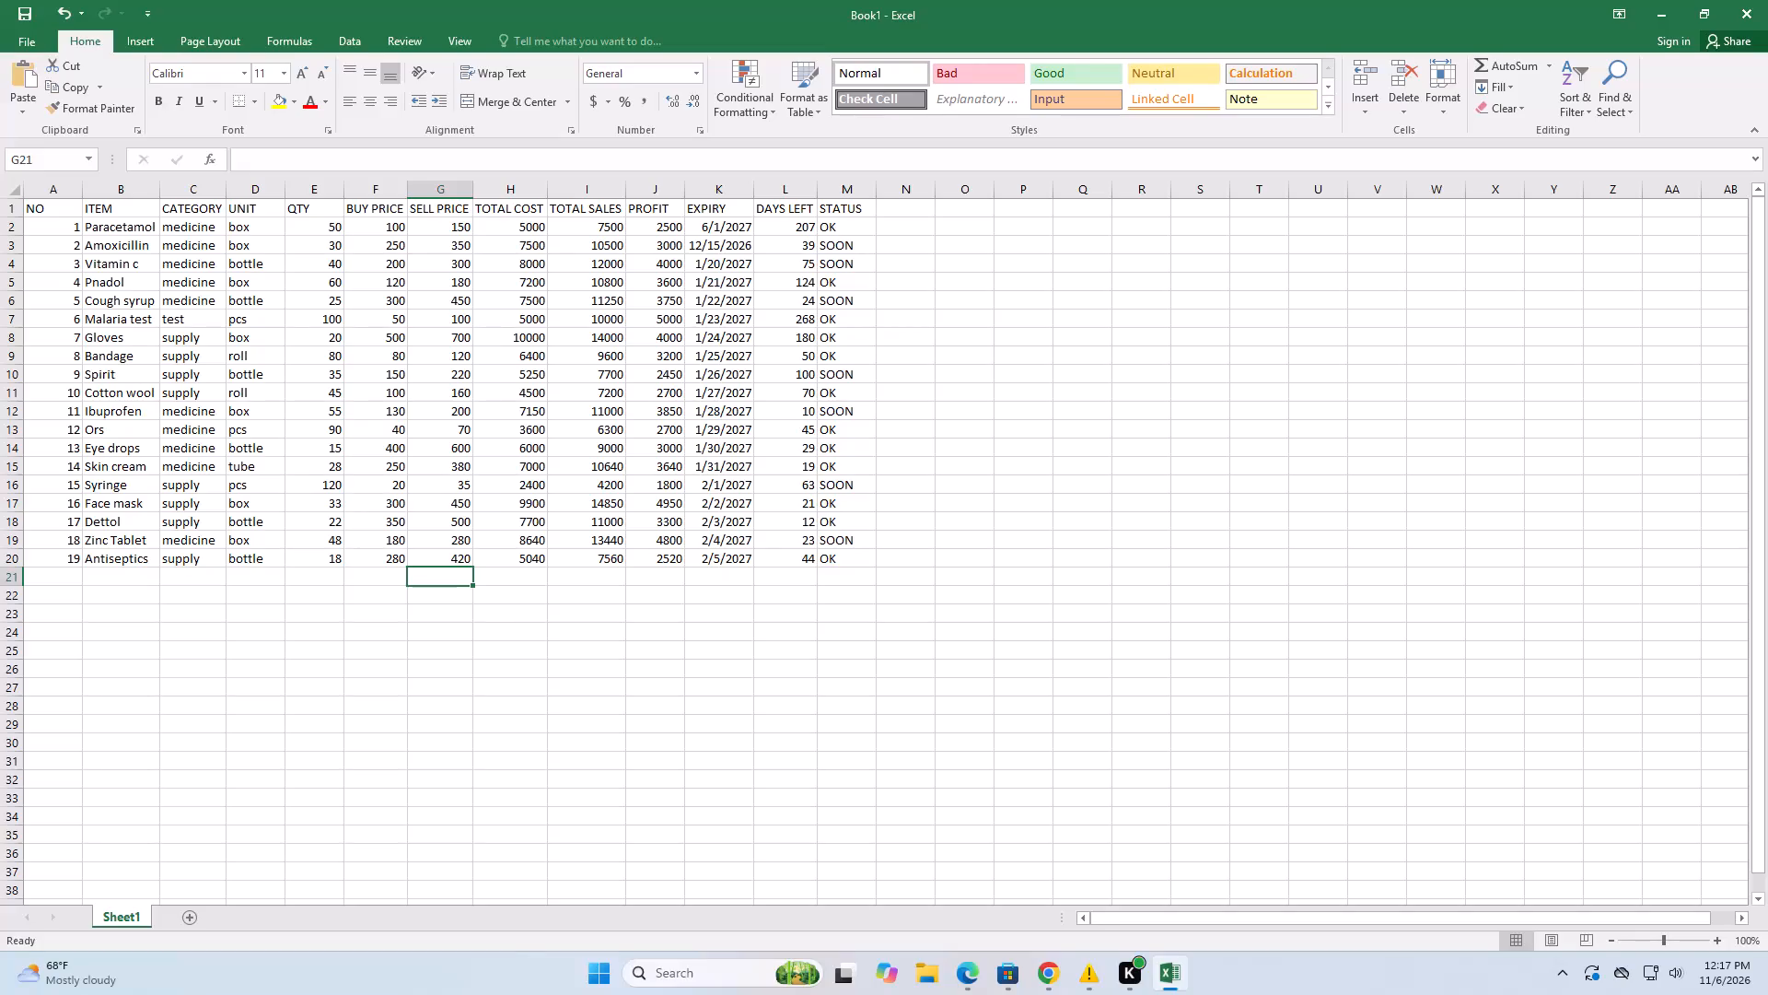
Save the workbook in the Documents folder under the name MUNES, with the Save Thumbnail option enabled.
key("ctrl+s")
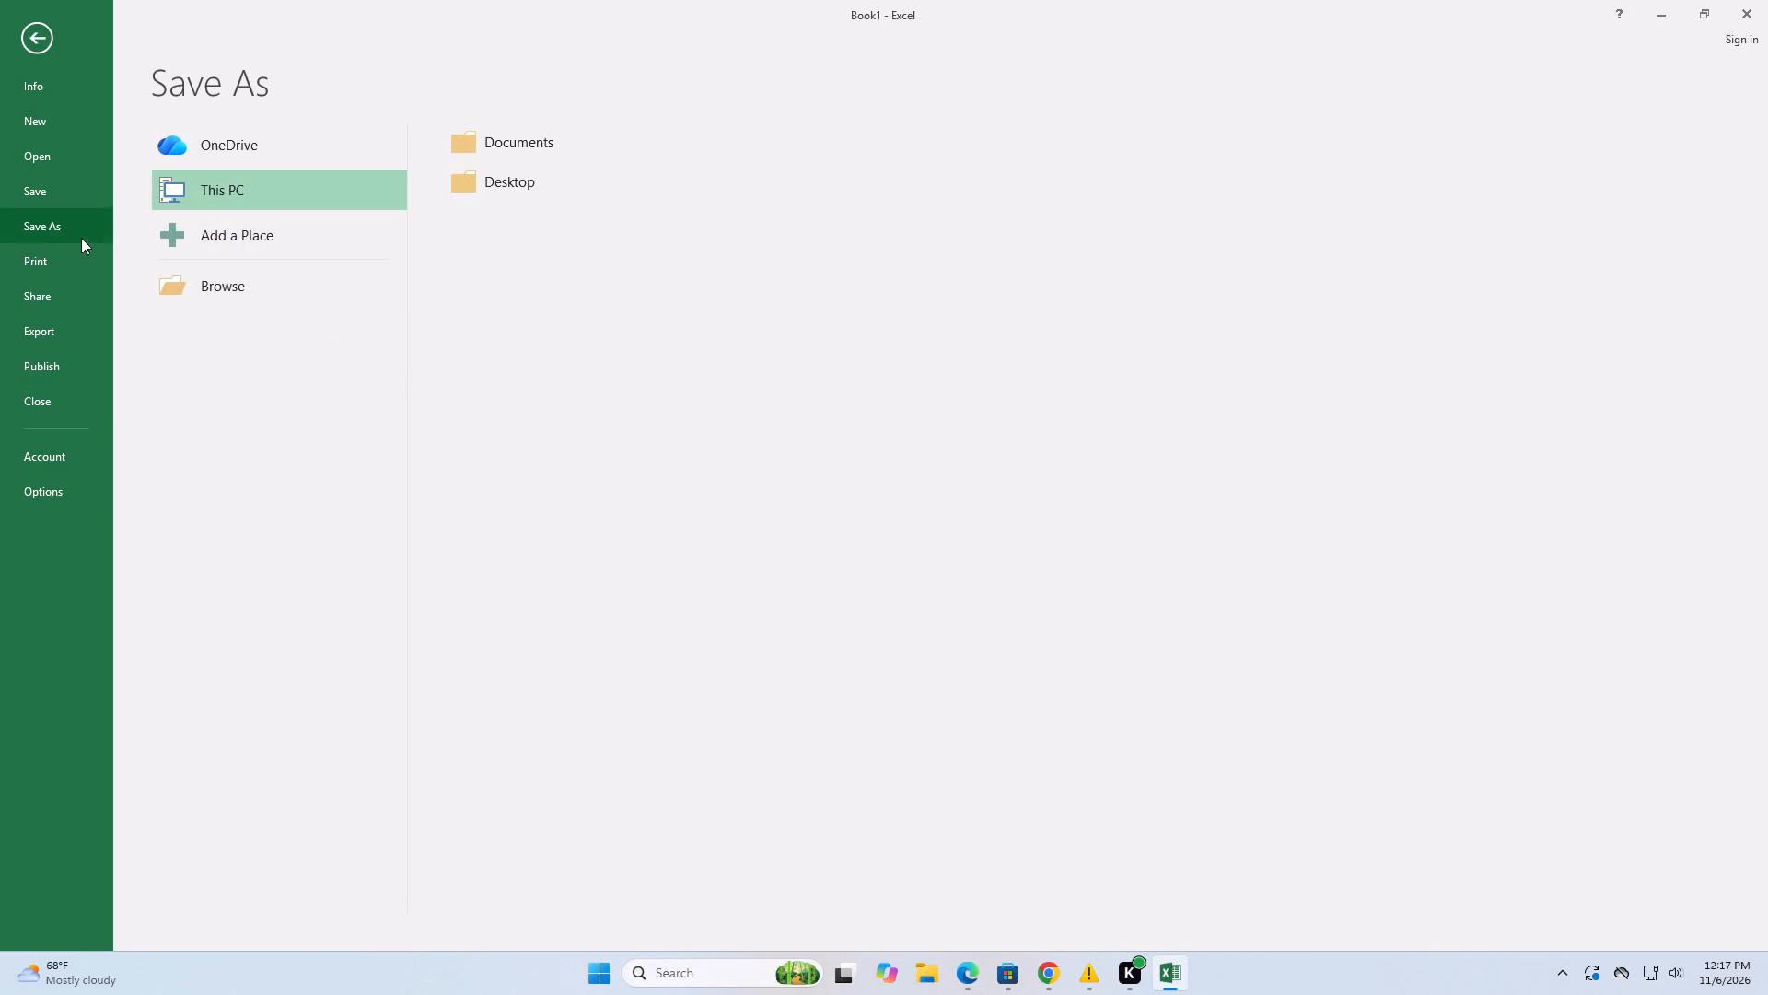
left_click(44, 233)
left_click(273, 194)
left_click(314, 188)
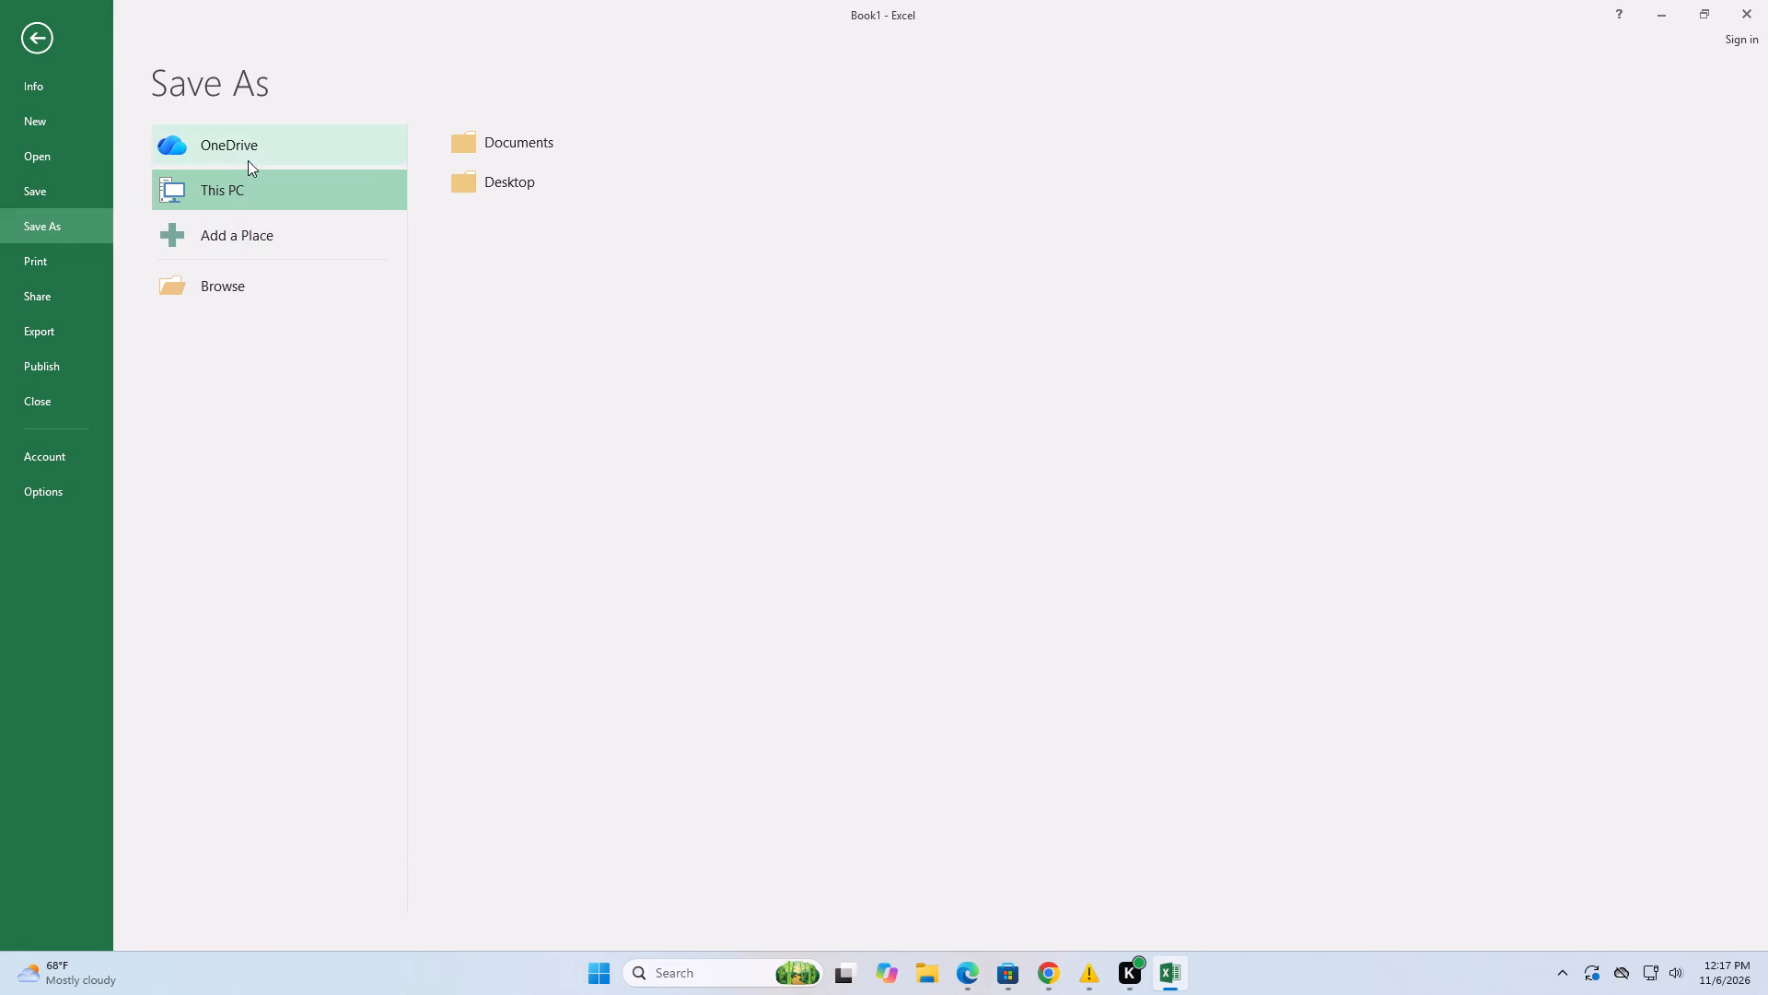
left_click(505, 150)
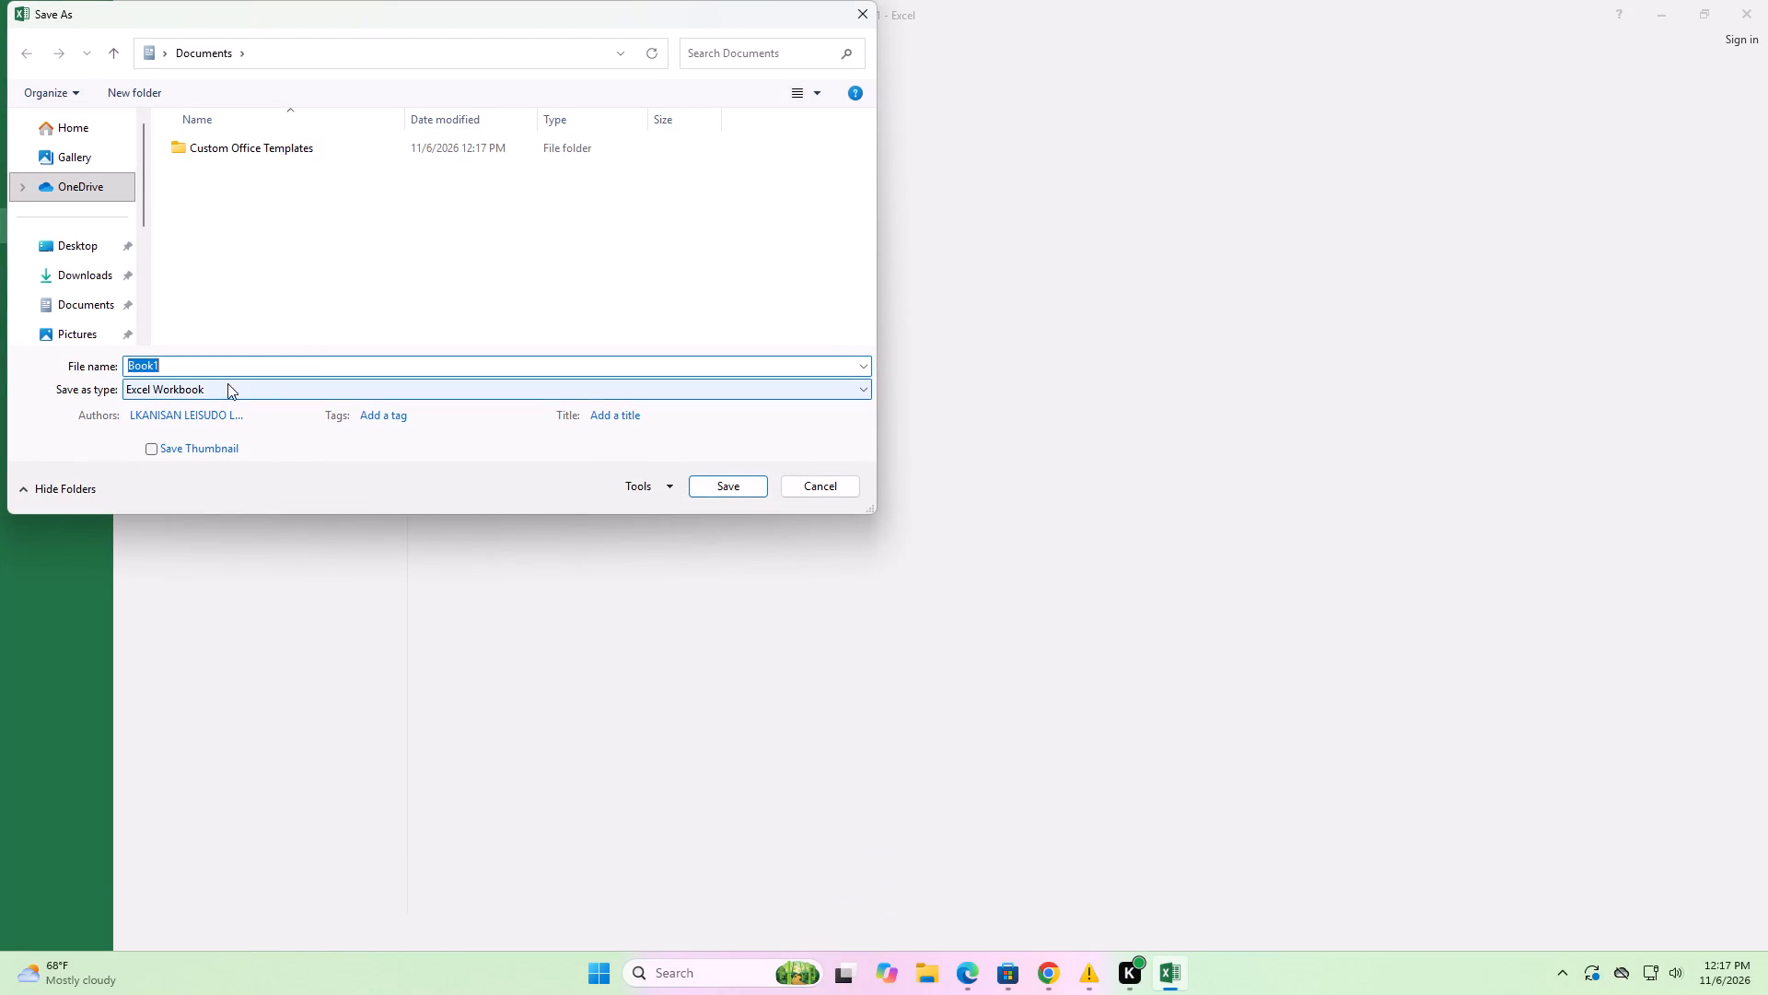
key("BackSpace")
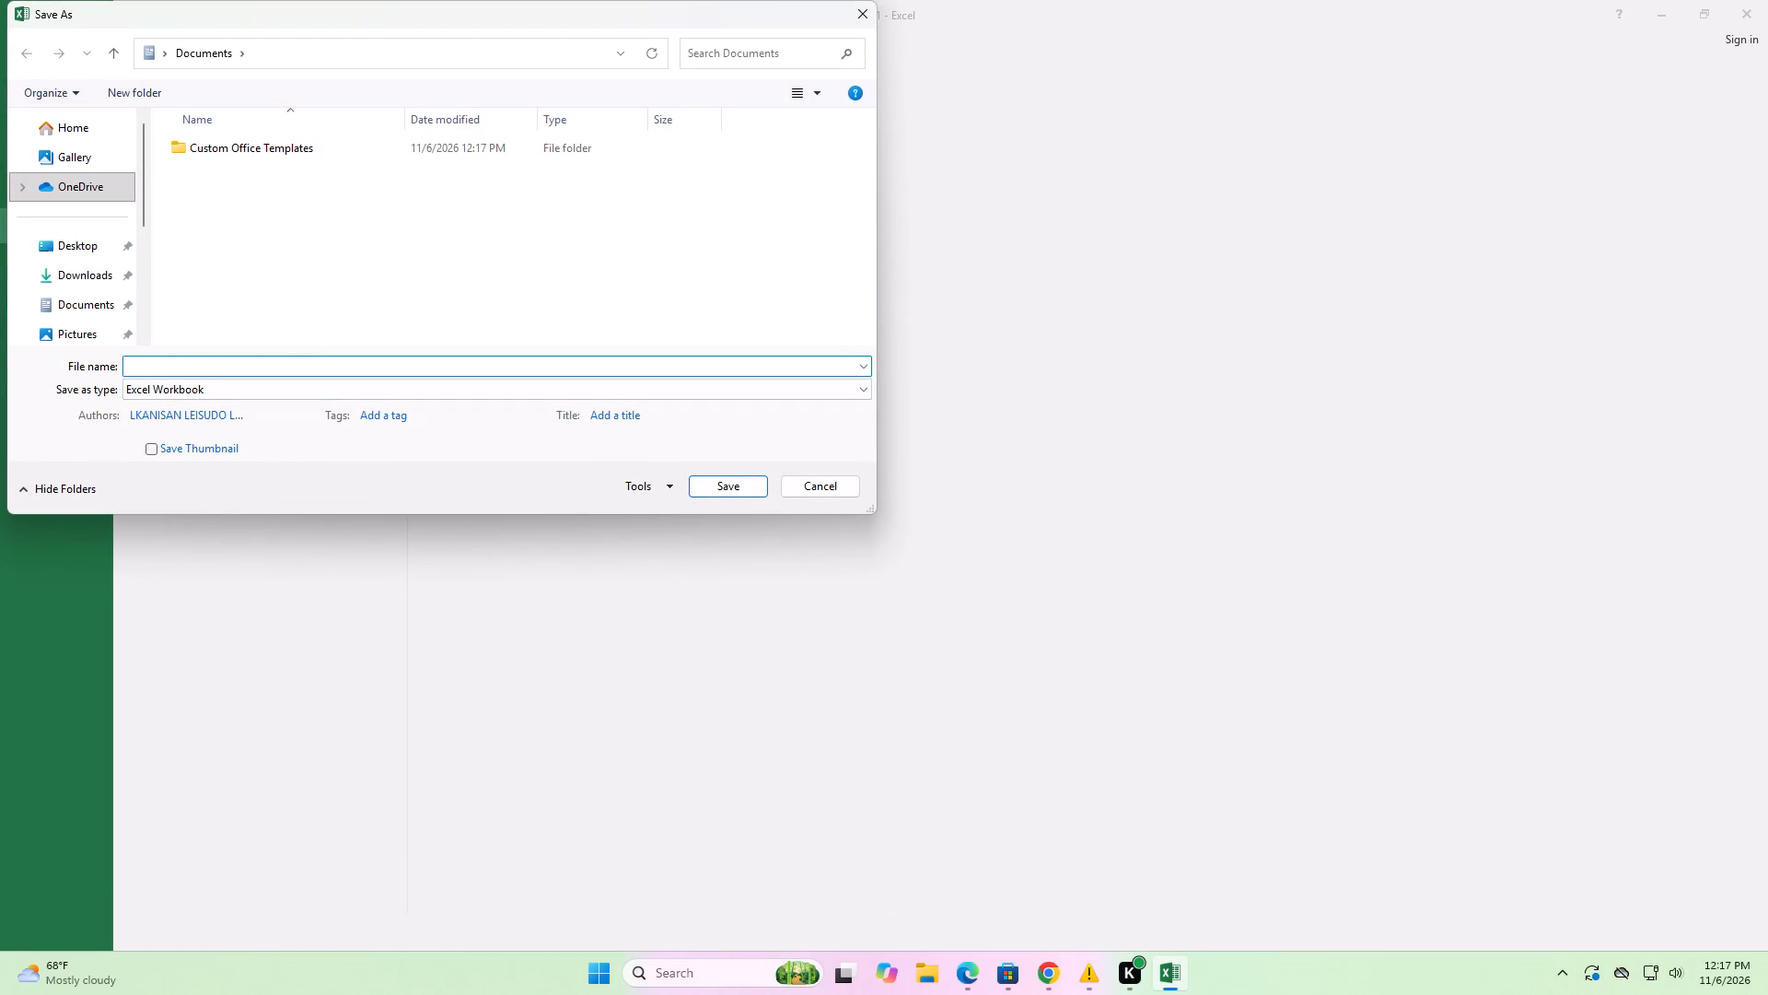
type("MU")
type("NES")
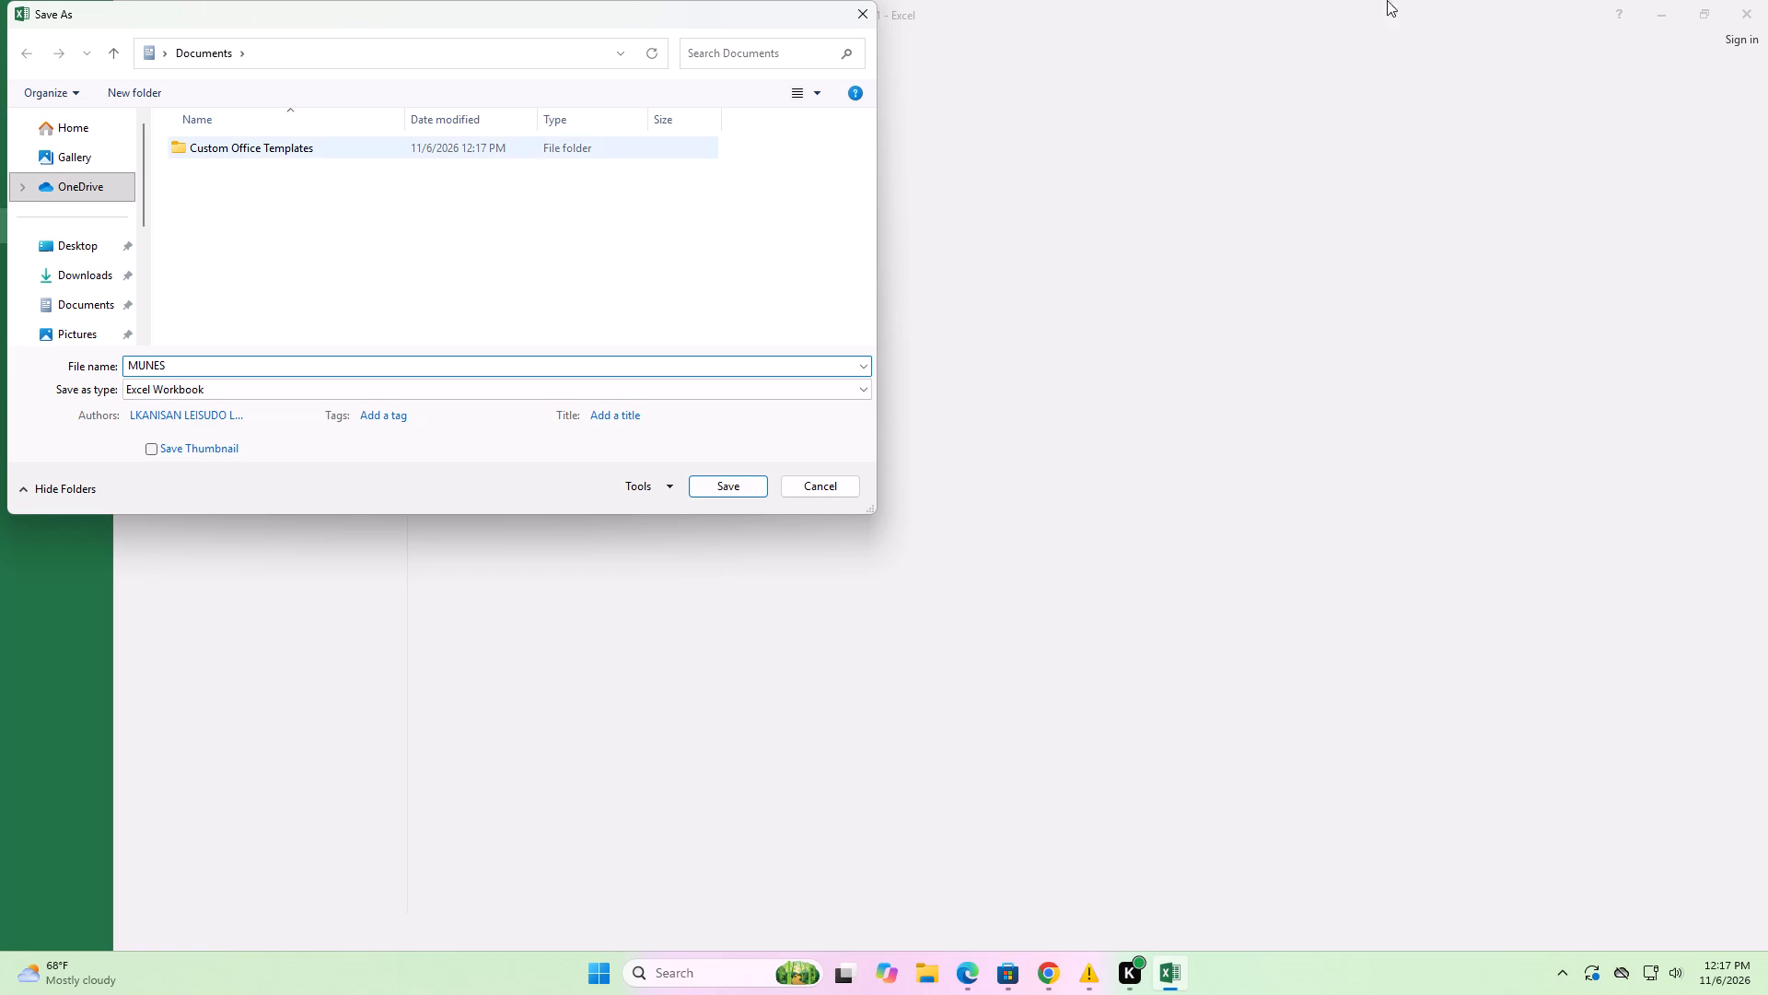
left_click(148, 449)
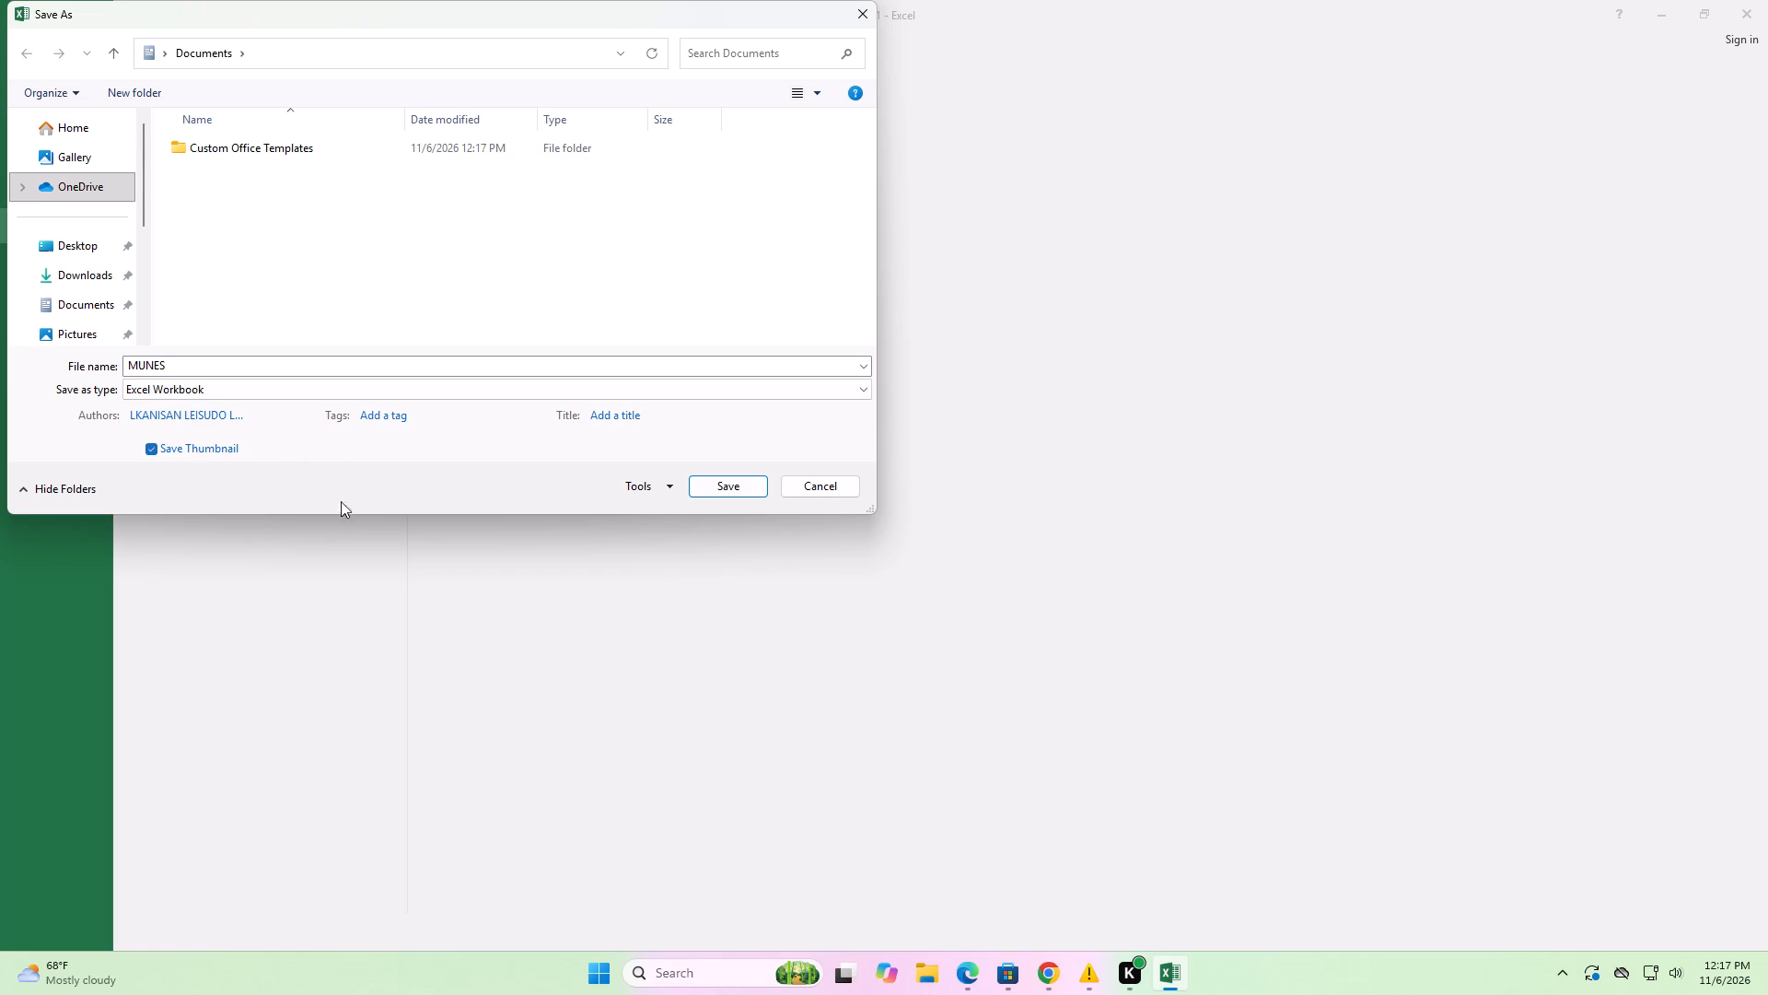
left_click(730, 483)
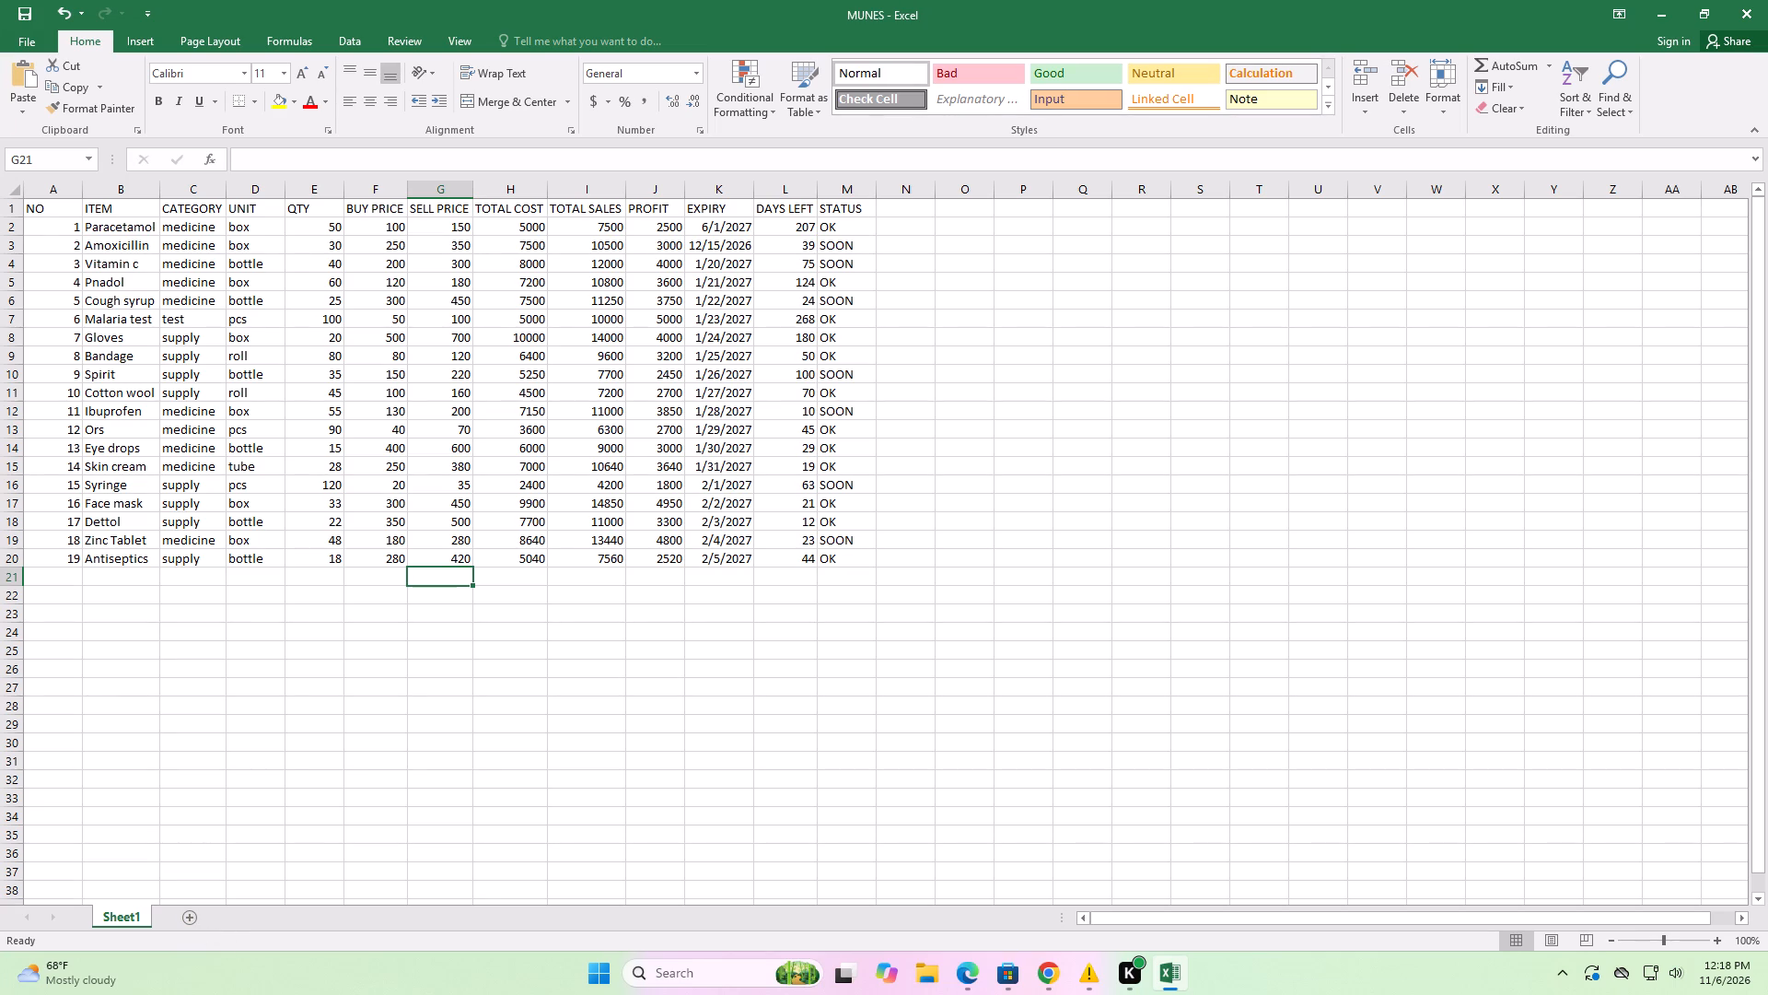
key("ctrl+s")
Add a new blank worksheet after Sheet1.
left_click(184, 912)
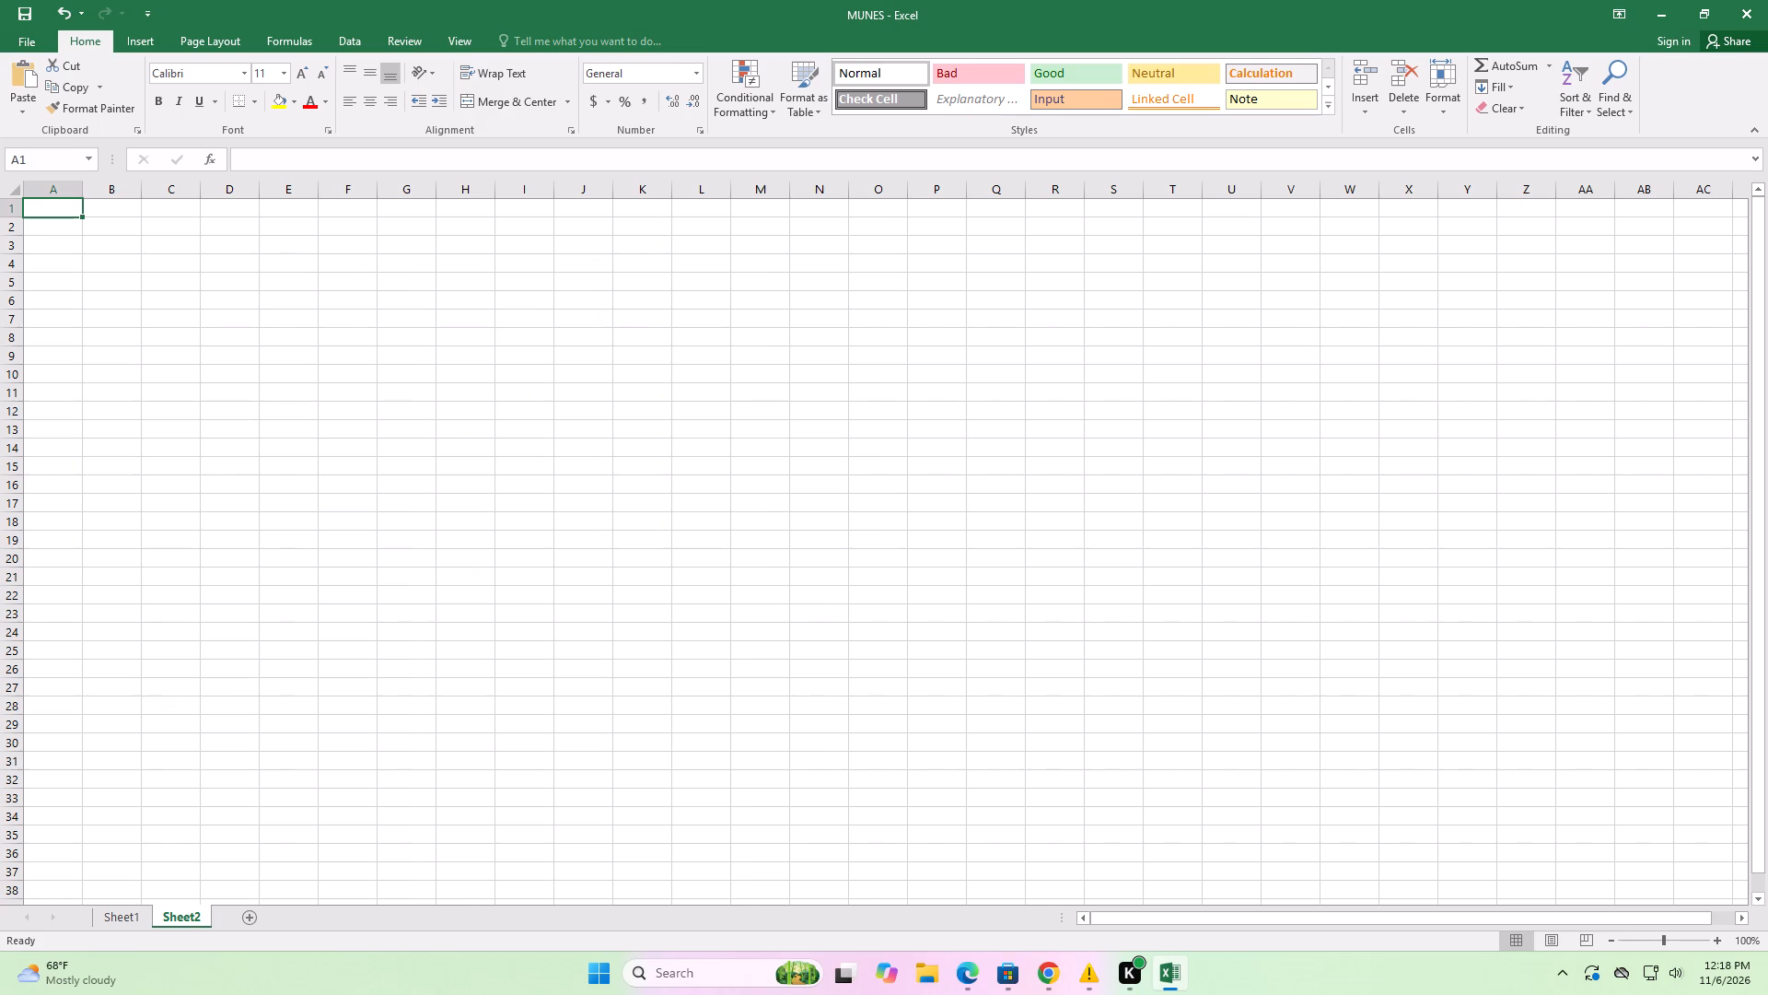